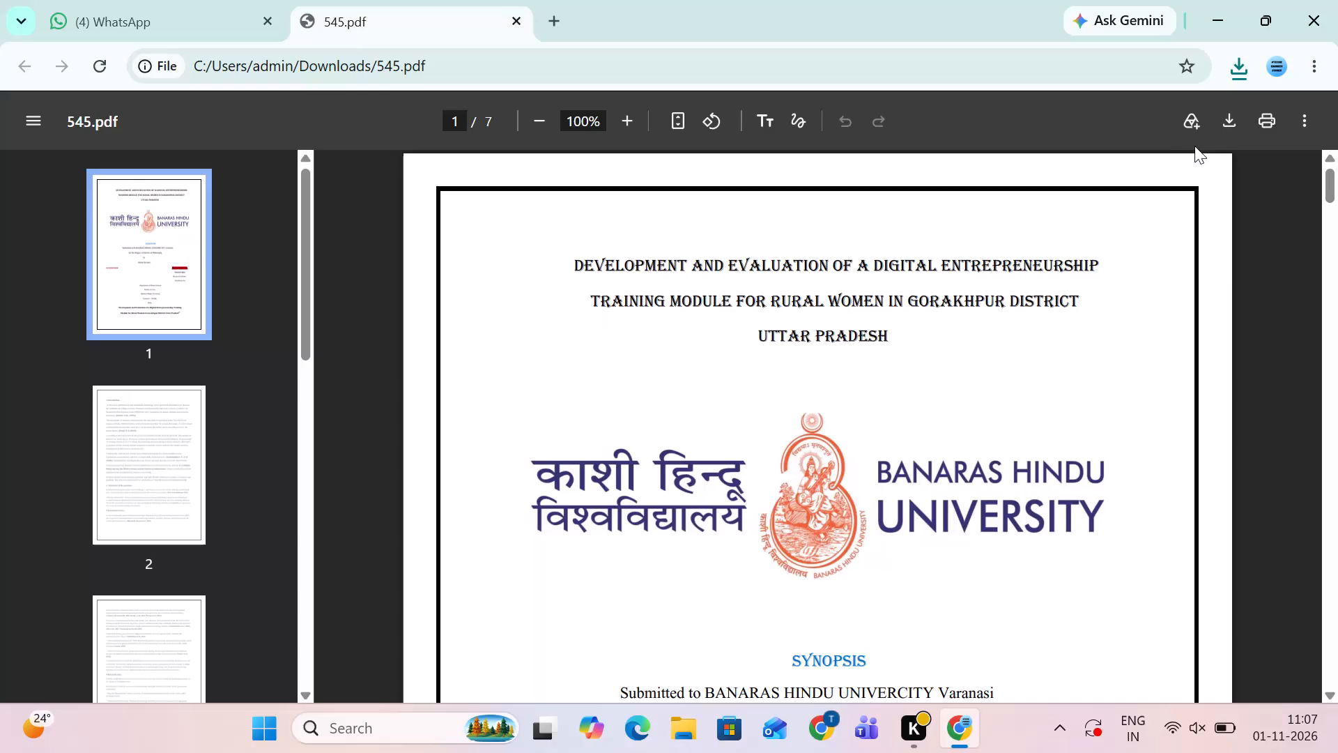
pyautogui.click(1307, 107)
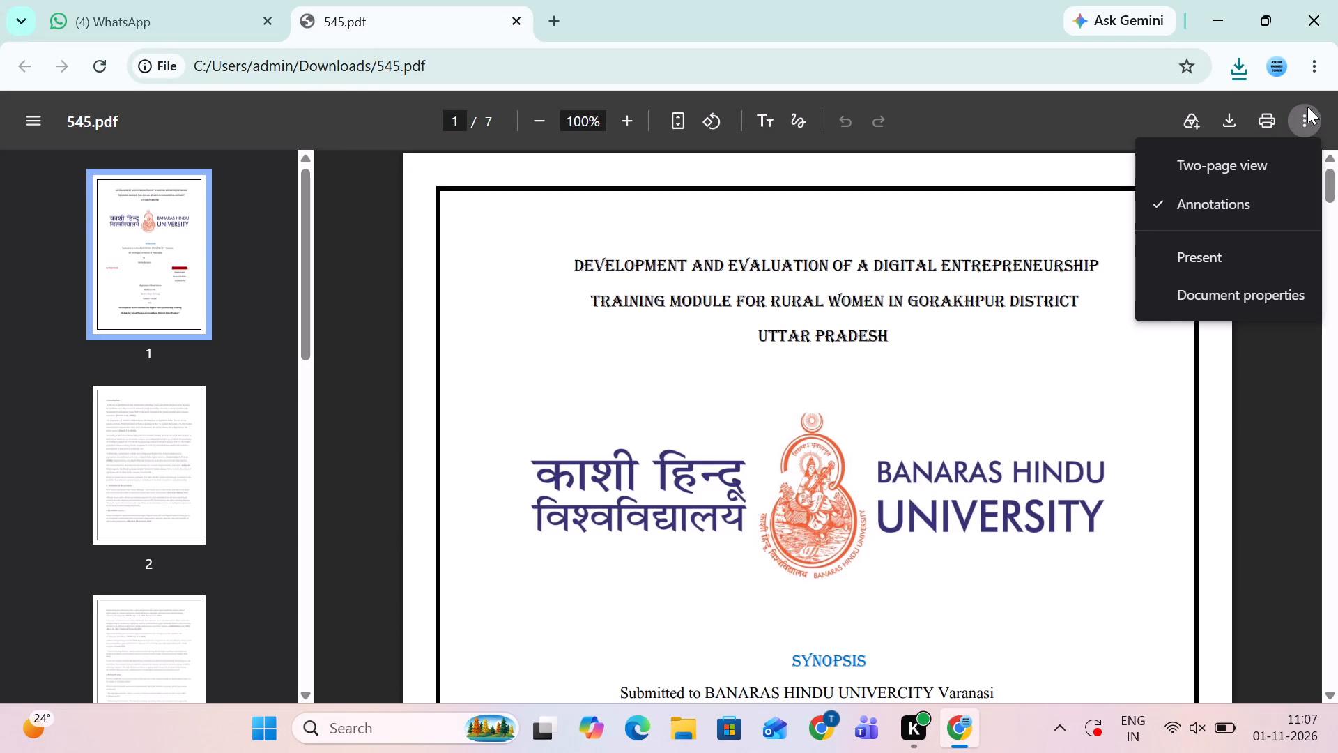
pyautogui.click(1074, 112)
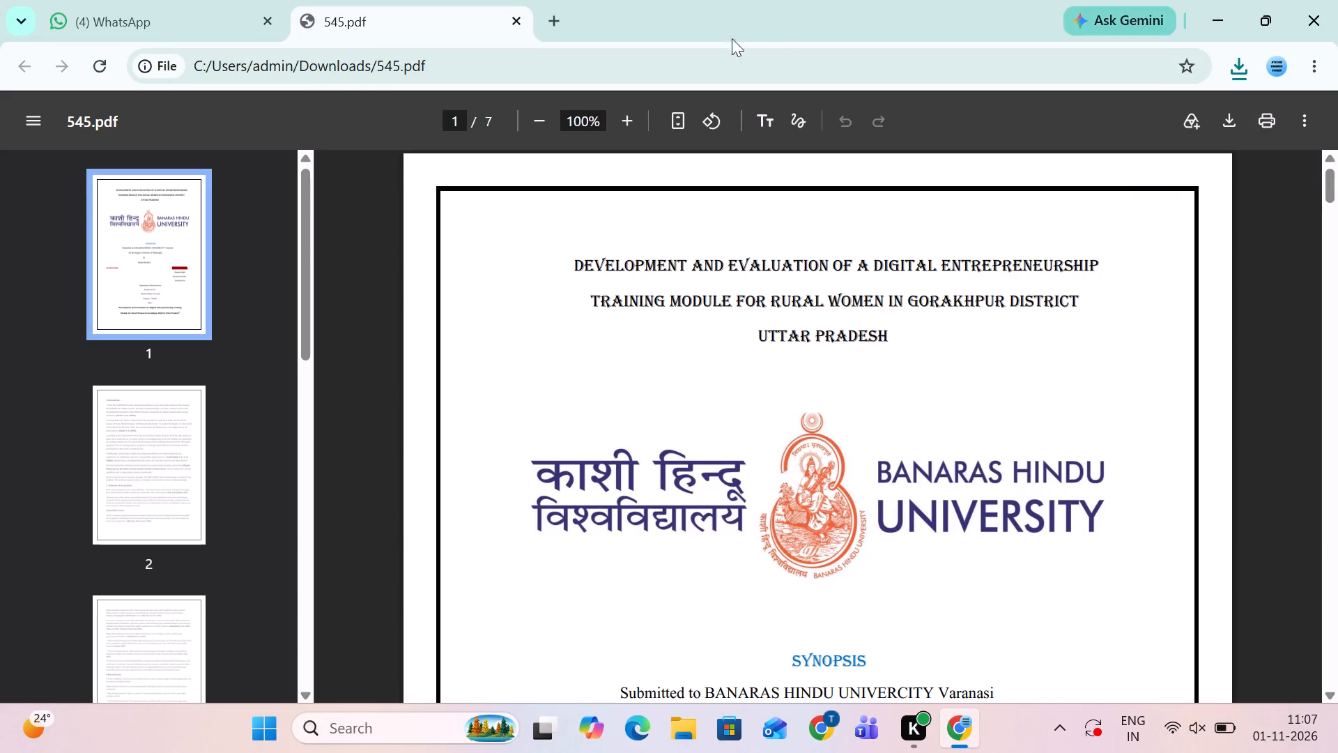
# Search Google in a new browser tab for "convert pdf to doc".
pyautogui.click(557, 16)
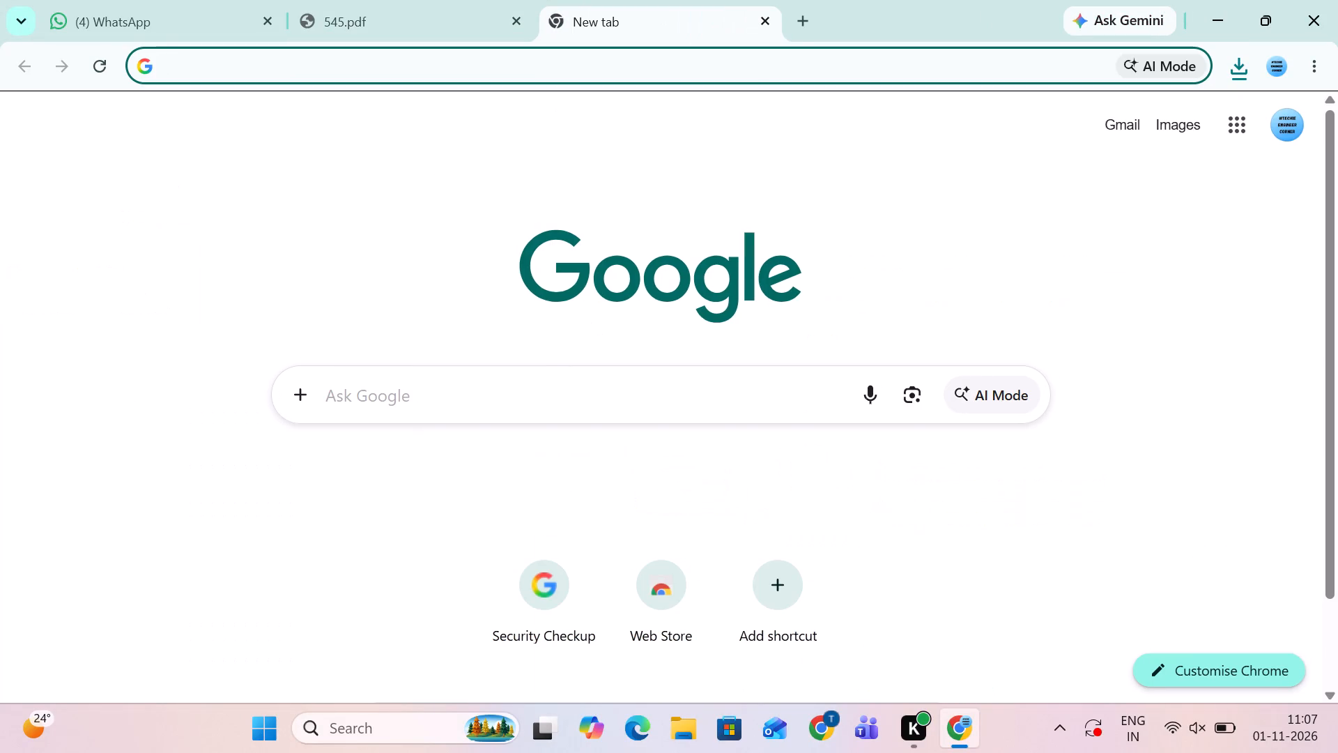
pyautogui.click(523, 418)
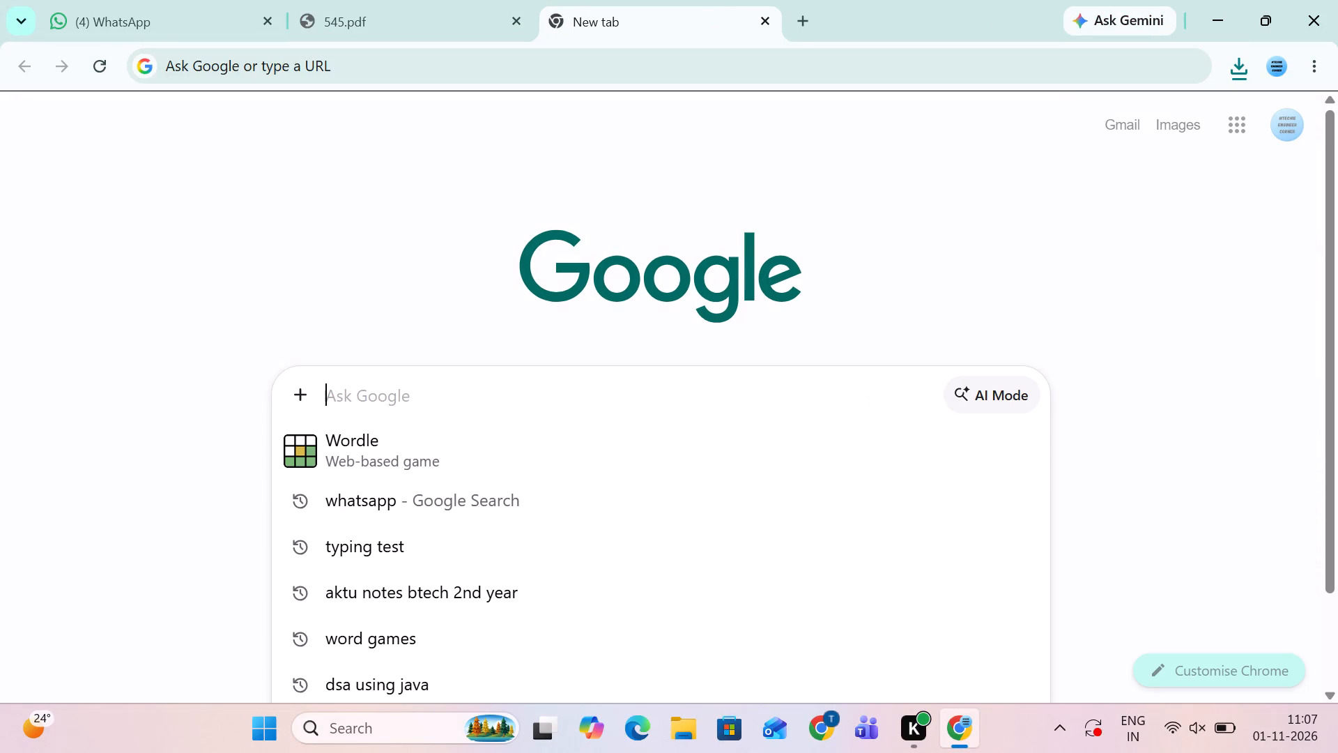
pyautogui.write('convert')
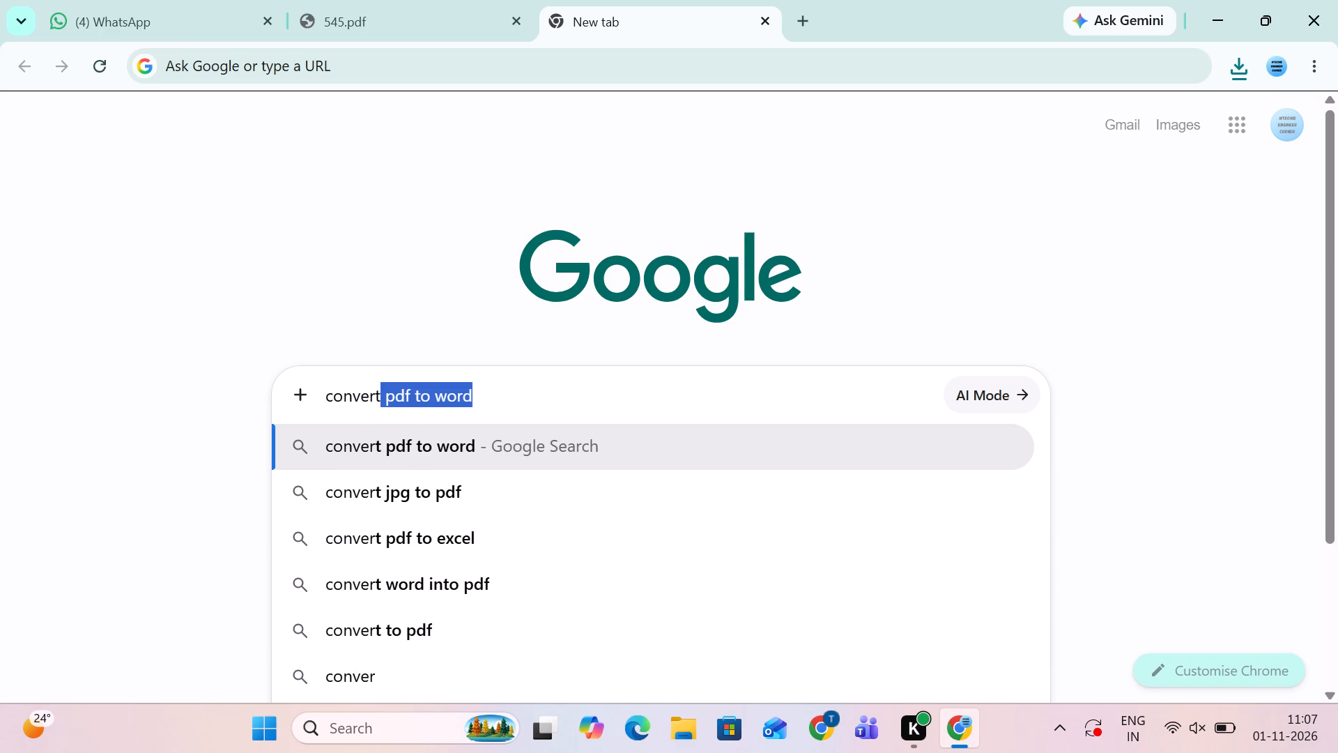
pyautogui.press('space')
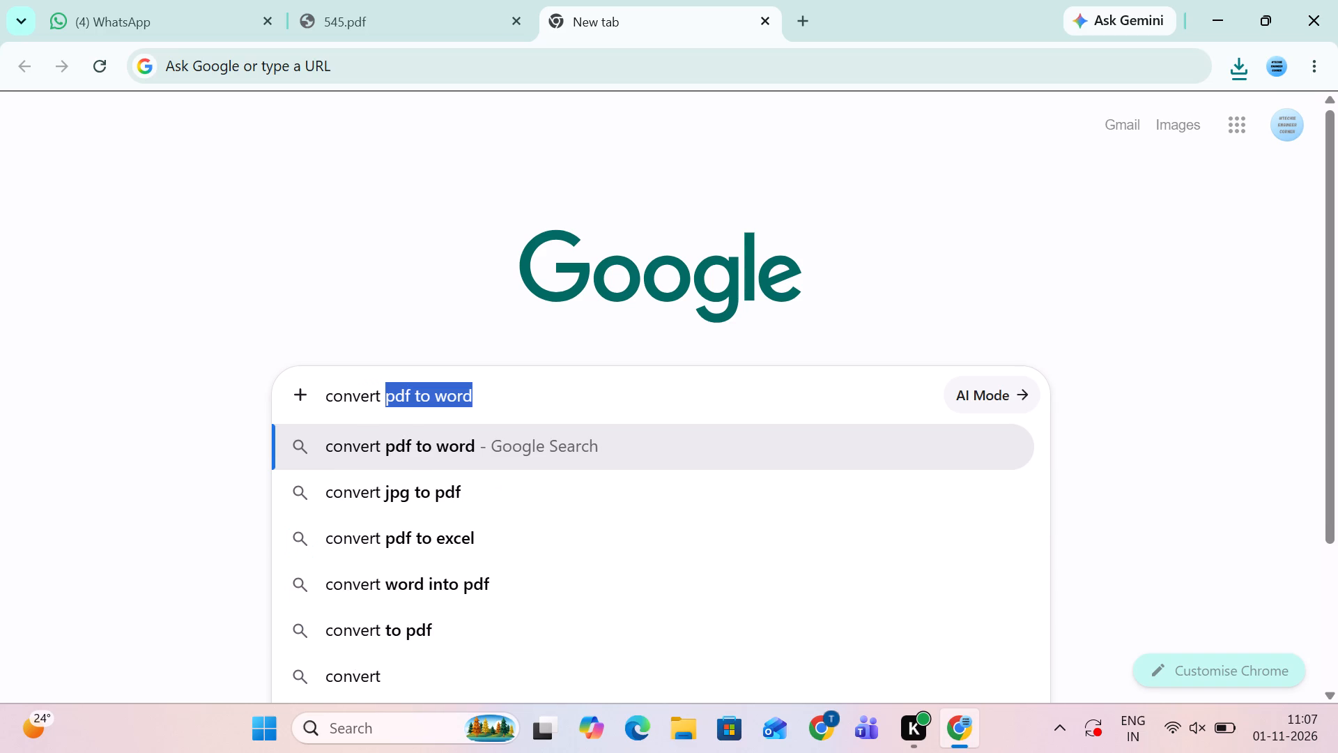
pyautogui.click(560, 407)
pyautogui.write('\\\\\\')
pyautogui.press('BackSpace')
pyautogui.press('BackSpace')
pyautogui.press('BackSpace')
pyautogui.press('BackSpace')
pyautogui.press('BackSpace')
pyautogui.press('BackSpace')
pyautogui.press('BackSpace')
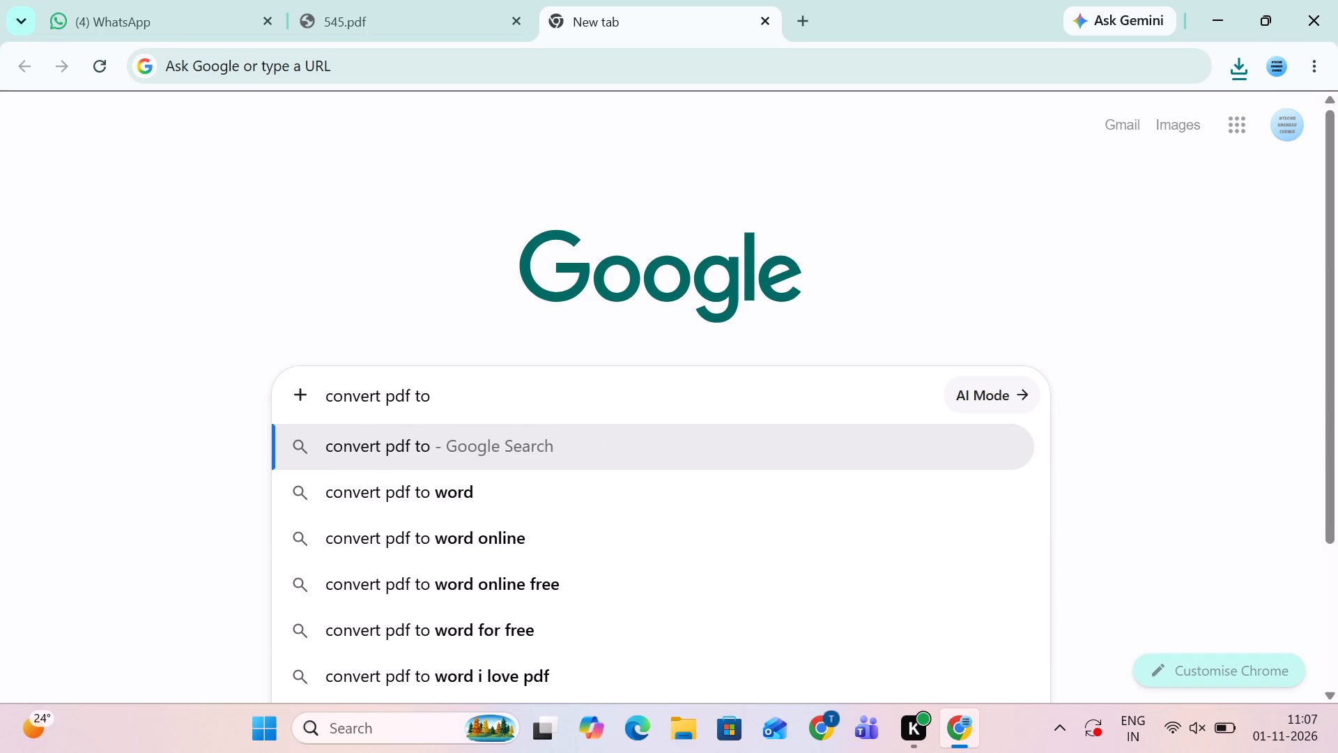
pyautogui.write('do')
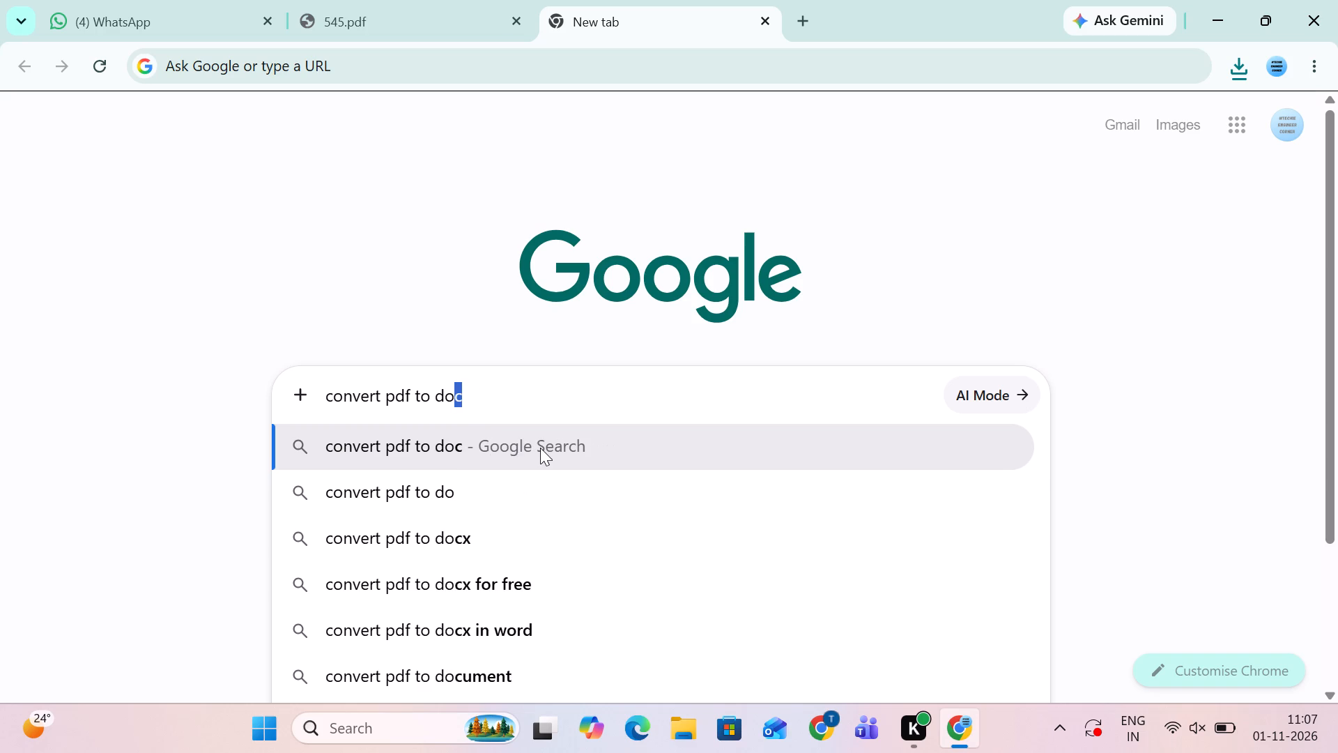
pyautogui.click(540, 448)
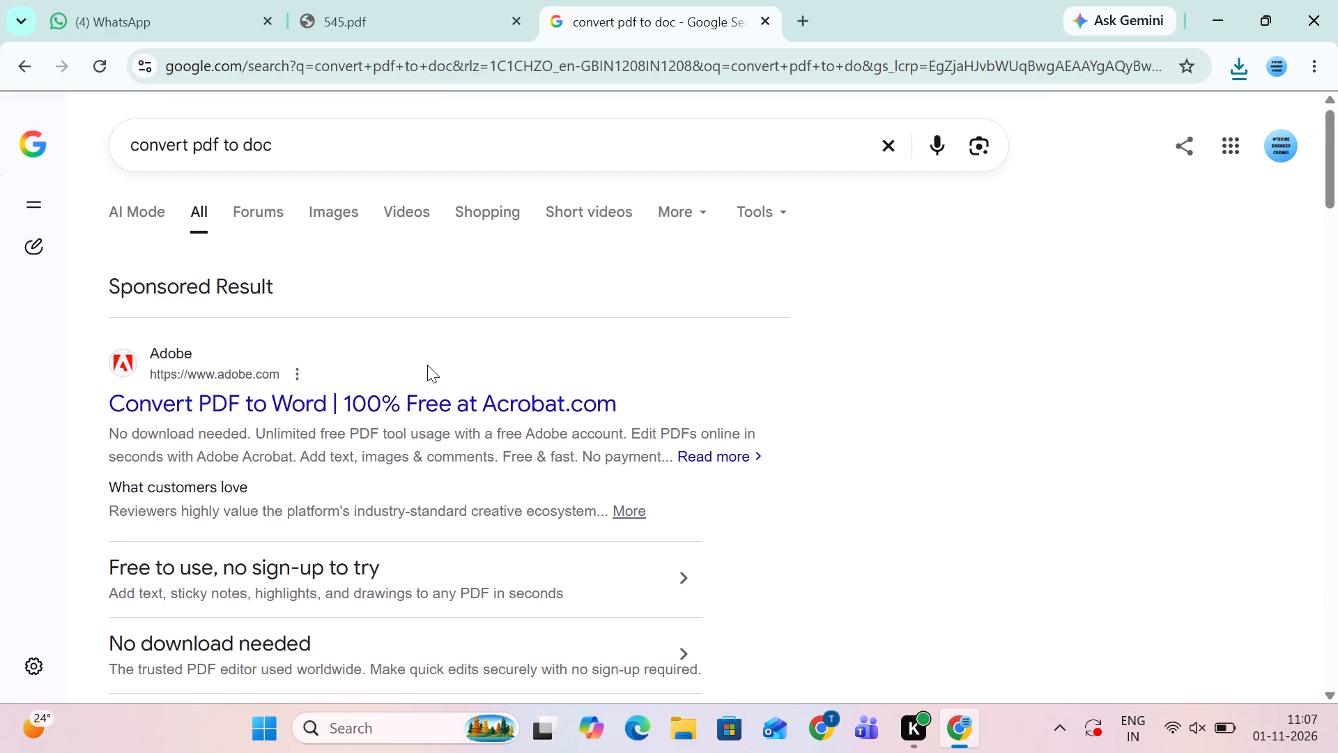
# Open the sponsored Adobe Acrobat PDF-to-Word result and upload the PDF 545 from the Downloads folder.
pyautogui.click(384, 400)
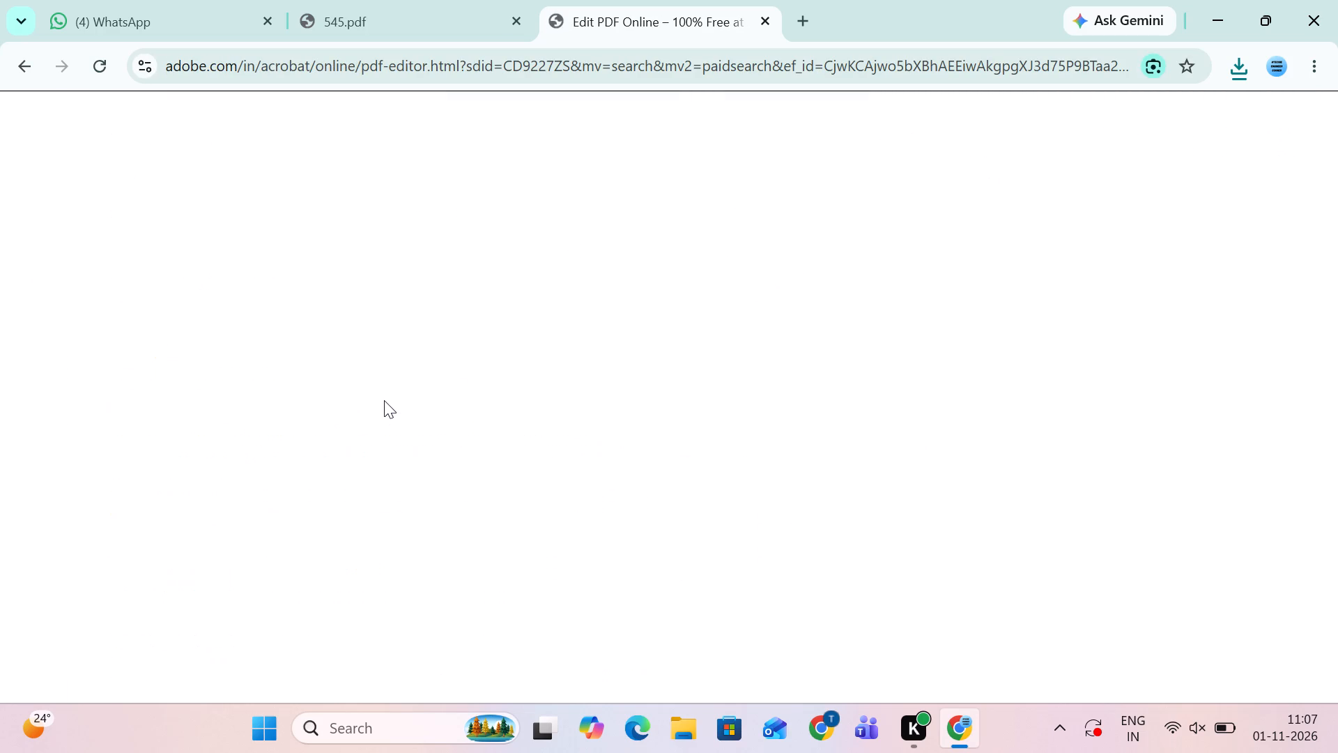
pyautogui.scroll(-1, 369, 571)
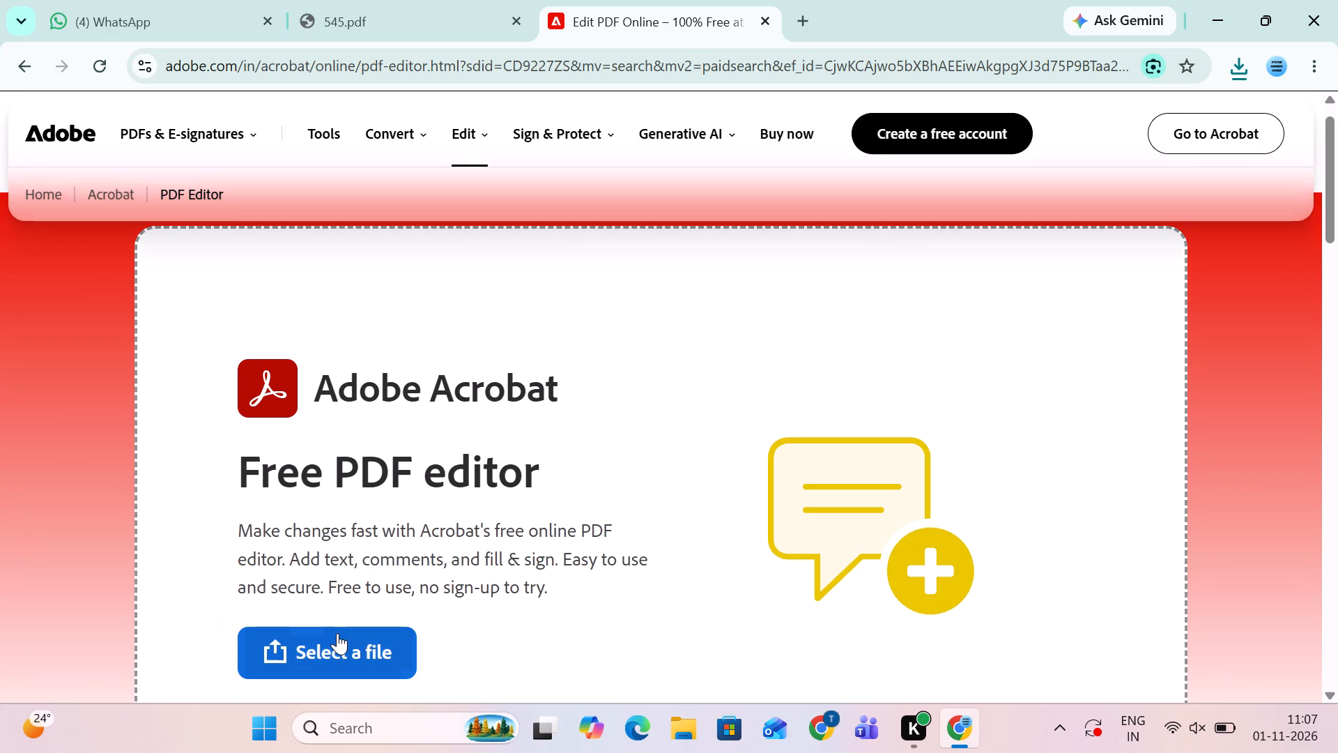
pyautogui.click(337, 633)
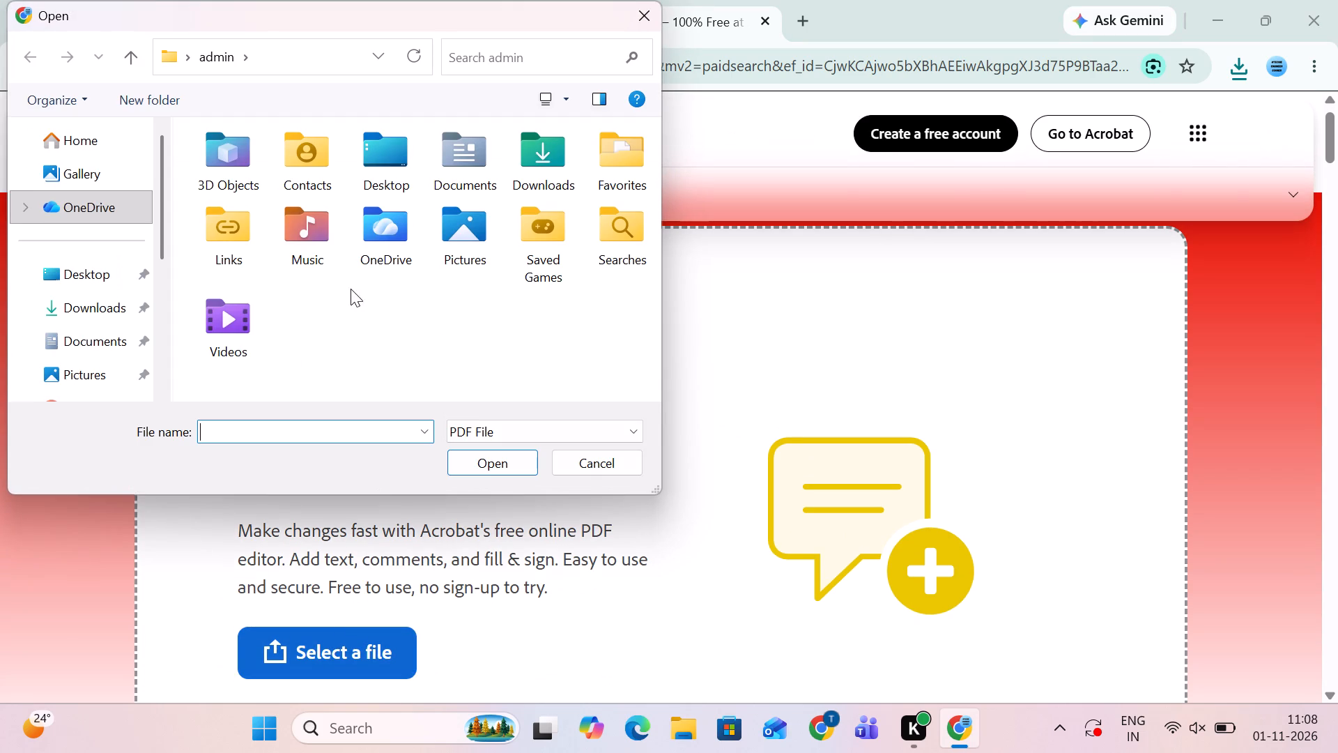
pyautogui.click(94, 149)
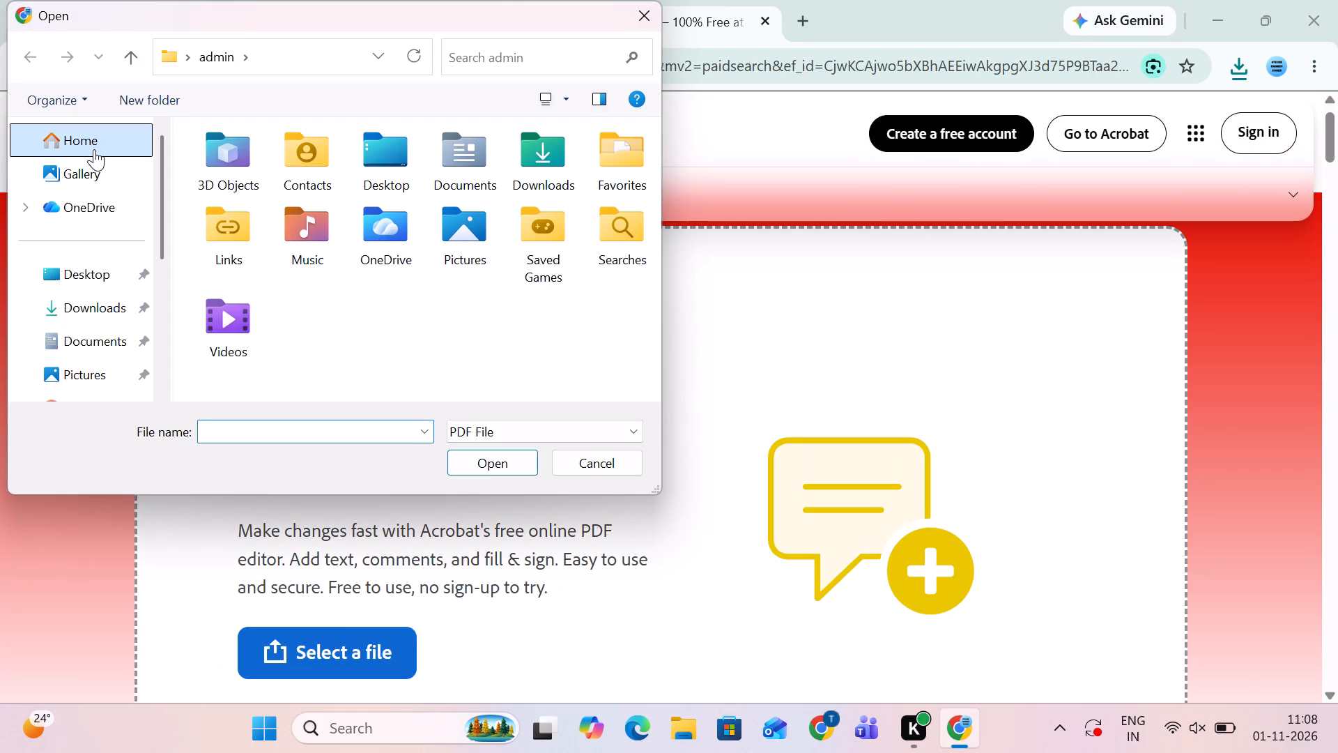
pyautogui.click(88, 309)
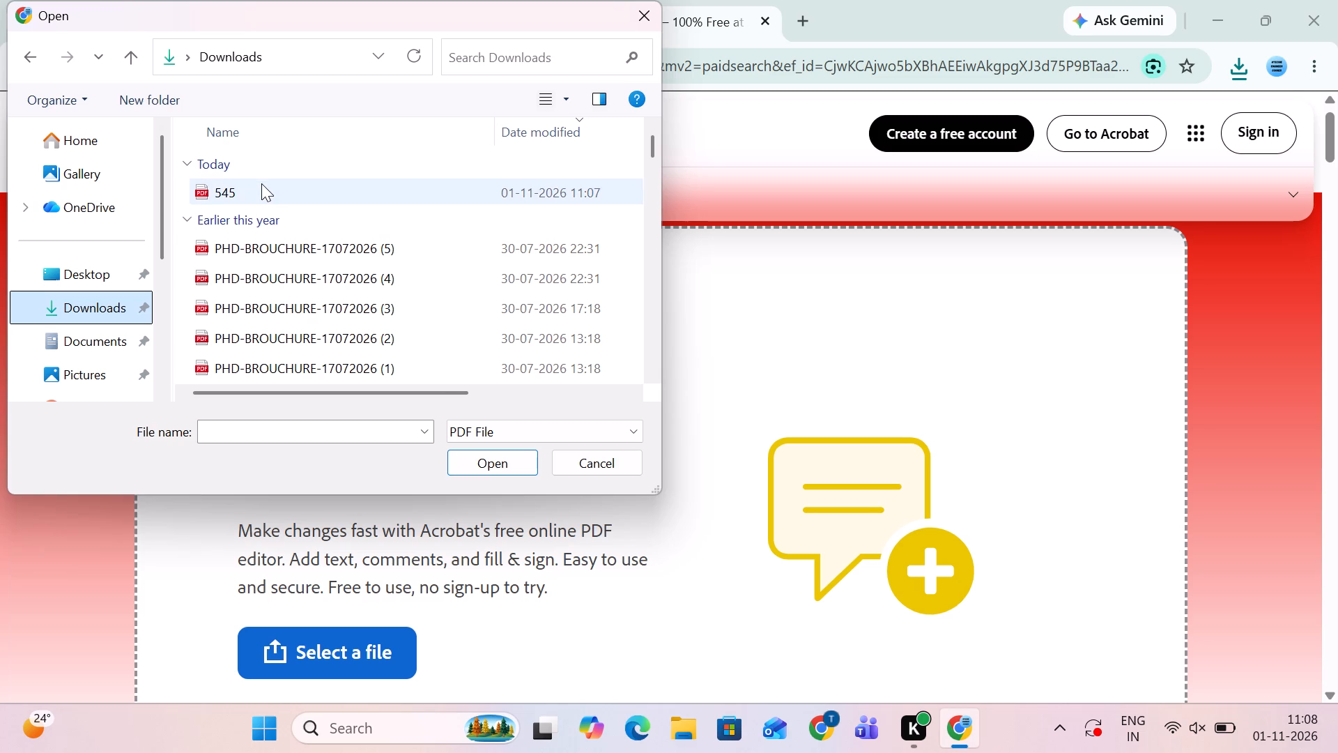
pyautogui.click(261, 183)
pyautogui.doubleClick(261, 183)
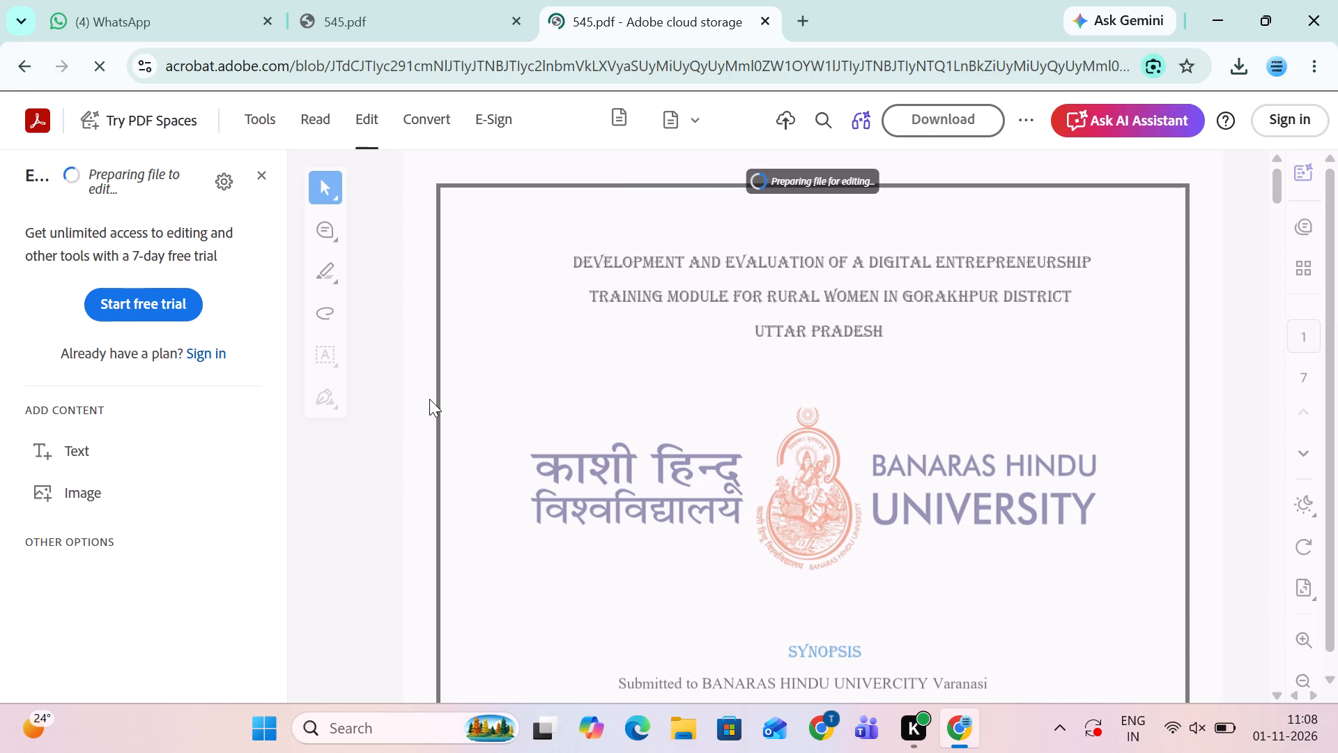
# Look over the first page of the uploaded synopsis in the Acrobat editor.
pyautogui.scroll(-1, 429, 399)
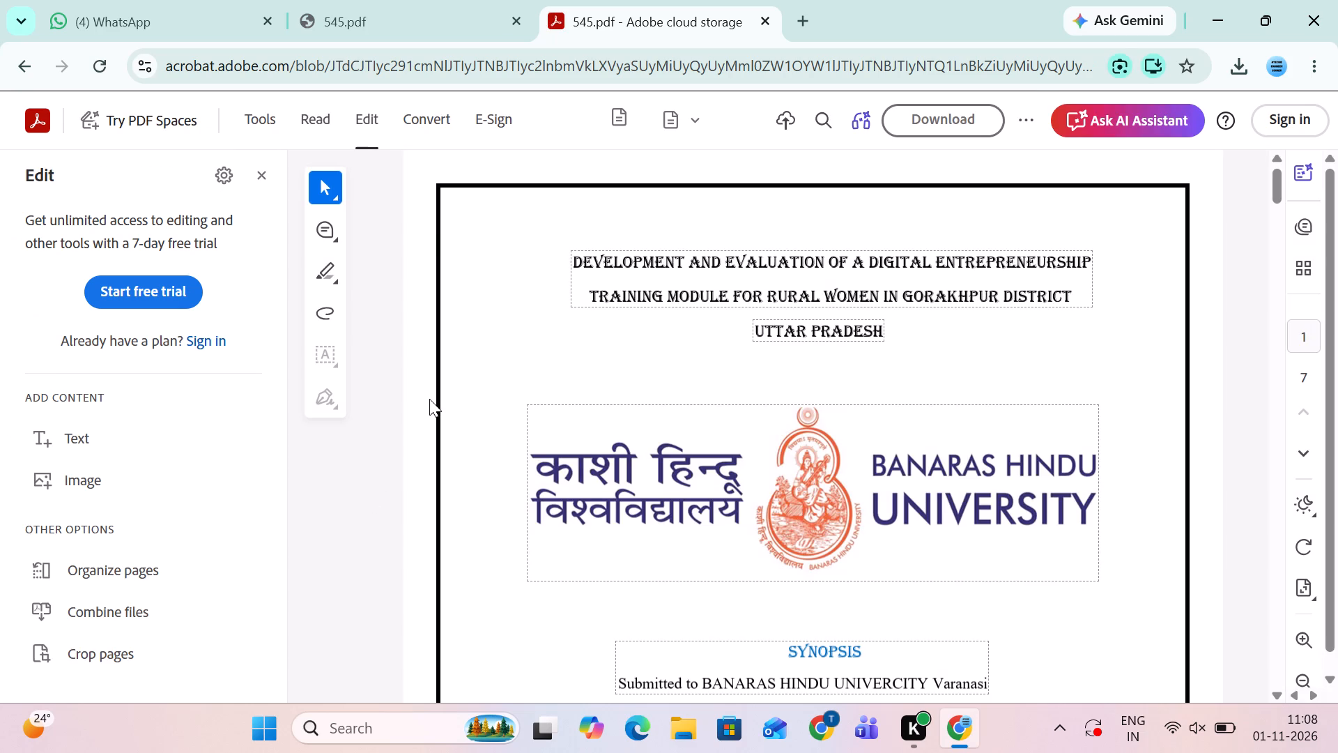
pyautogui.scroll(-1, 429, 399)
pyautogui.scroll(-2, 553, 564)
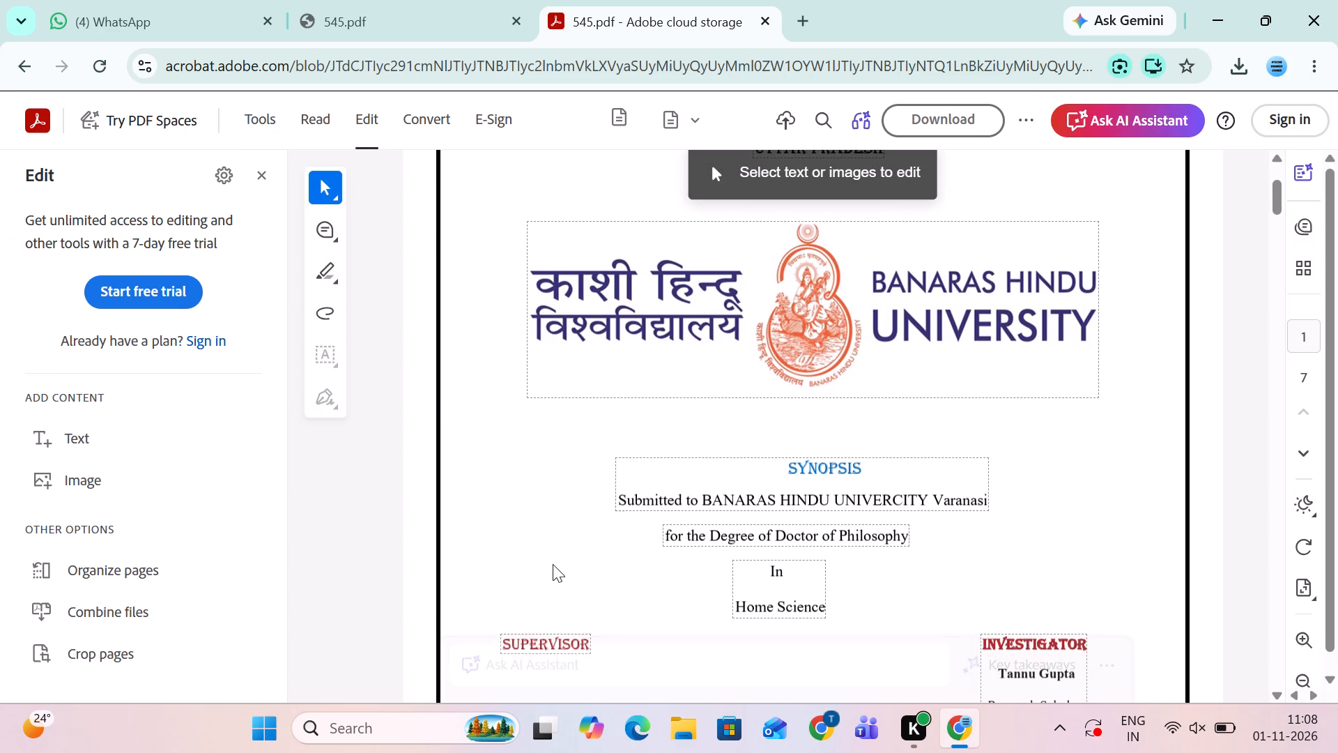
pyautogui.scroll(-3, 553, 564)
pyautogui.scroll(1, 553, 564)
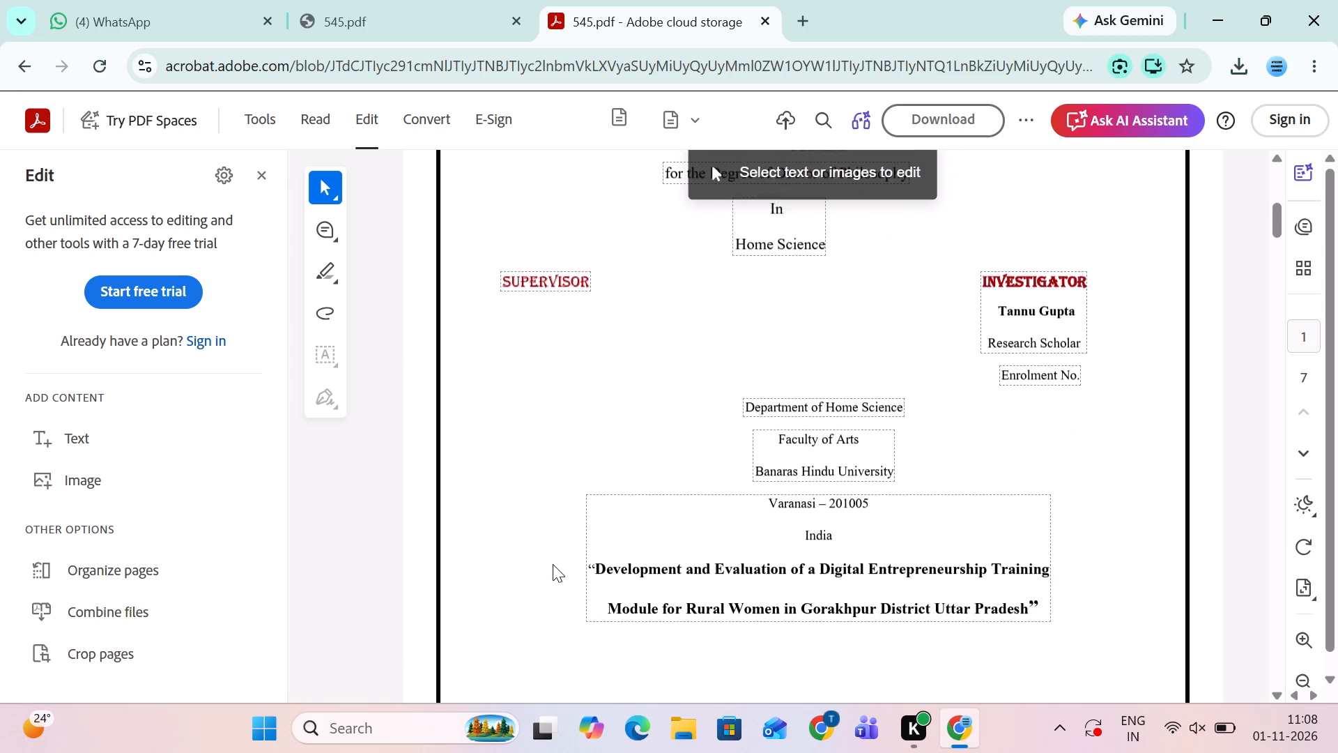
pyautogui.scroll(2, 553, 564)
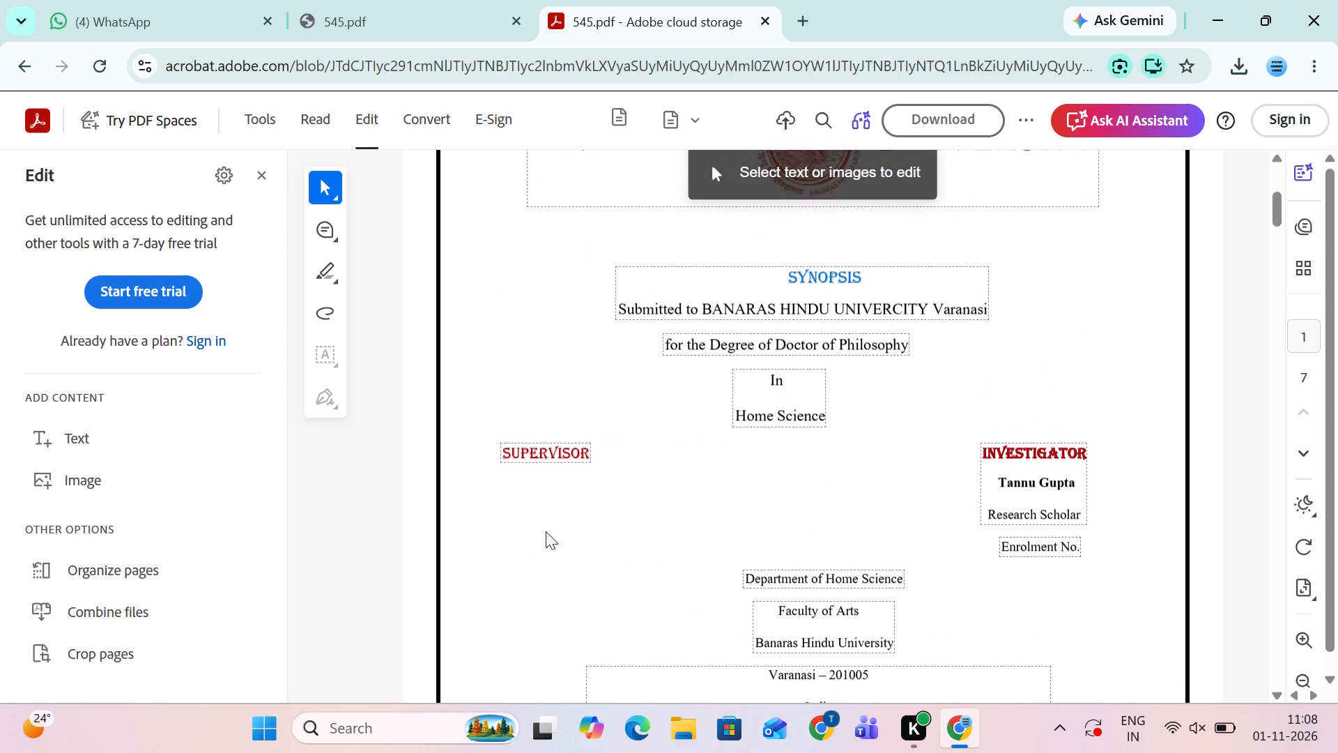
pyautogui.scroll(1, 546, 531)
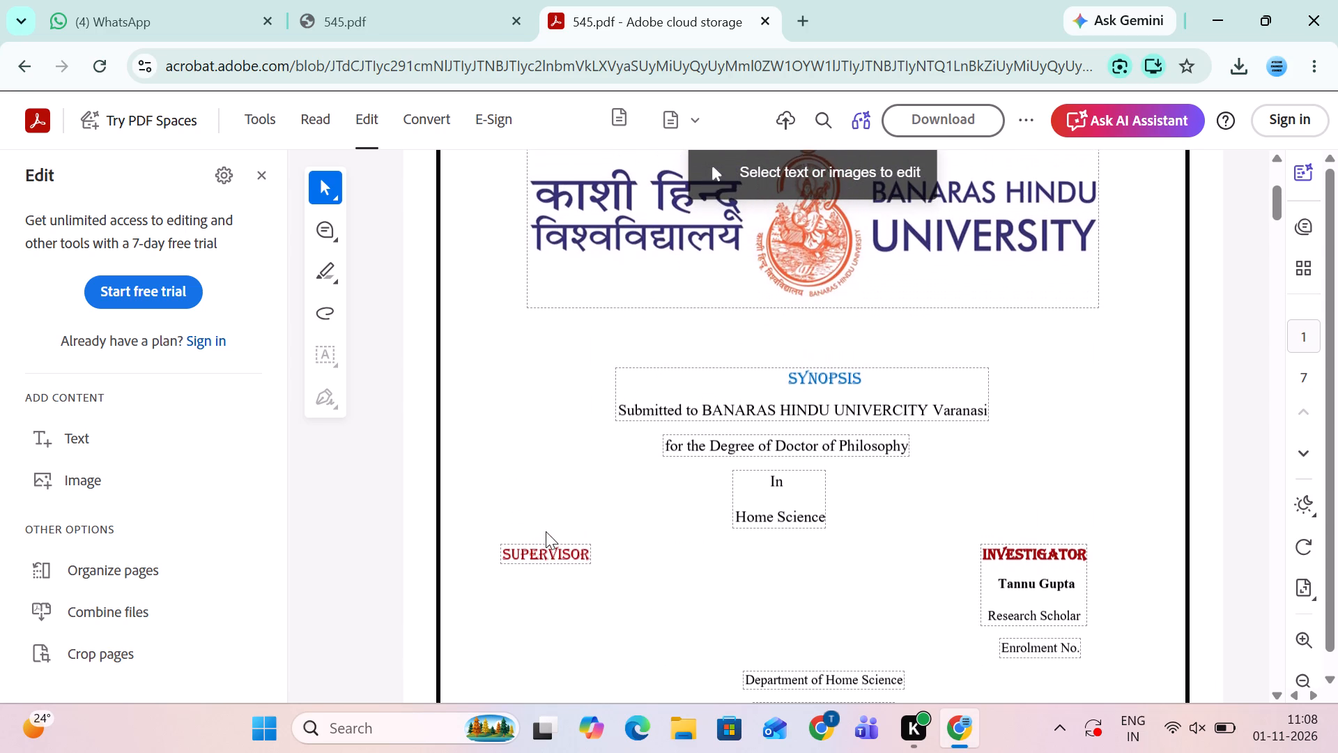
pyautogui.scroll(1, 546, 531)
pyautogui.scroll(-1, 546, 531)
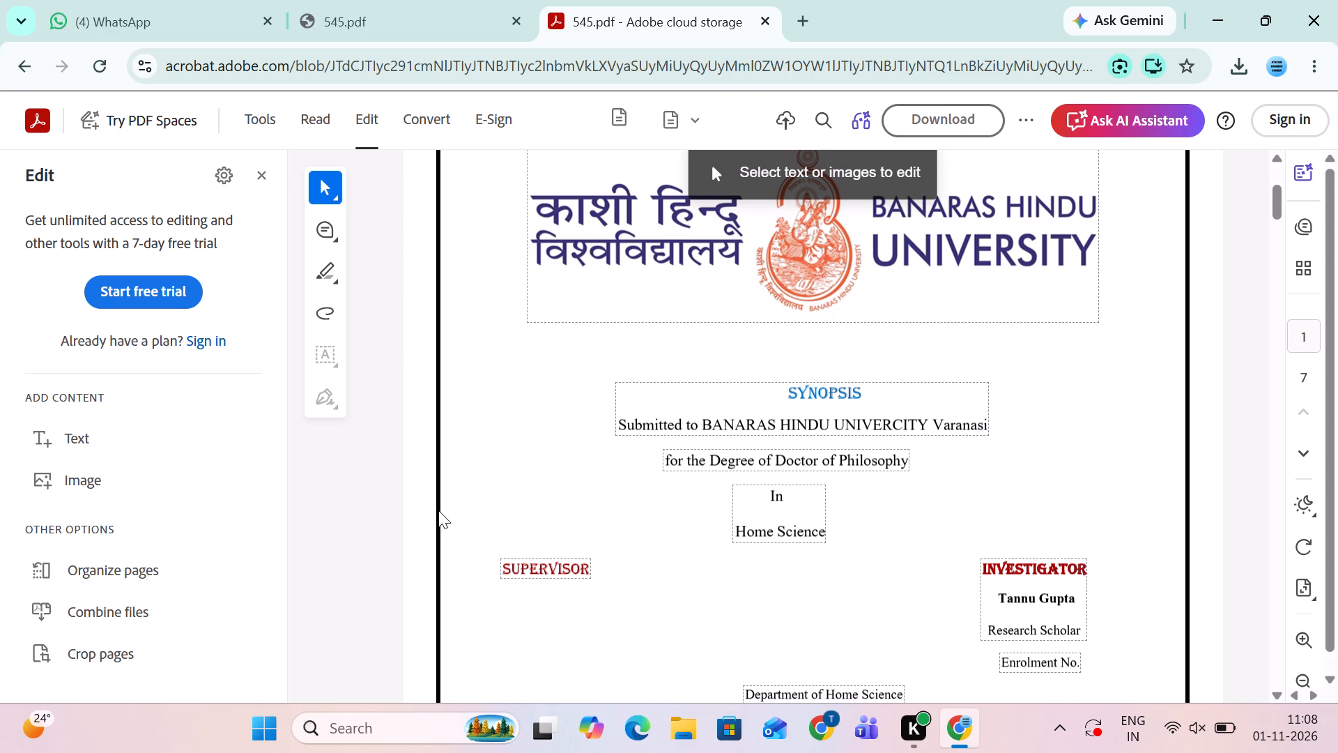
# Download the document from Acrobat, view the downloaded copy in the browser, and close it.
pyautogui.click(937, 116)
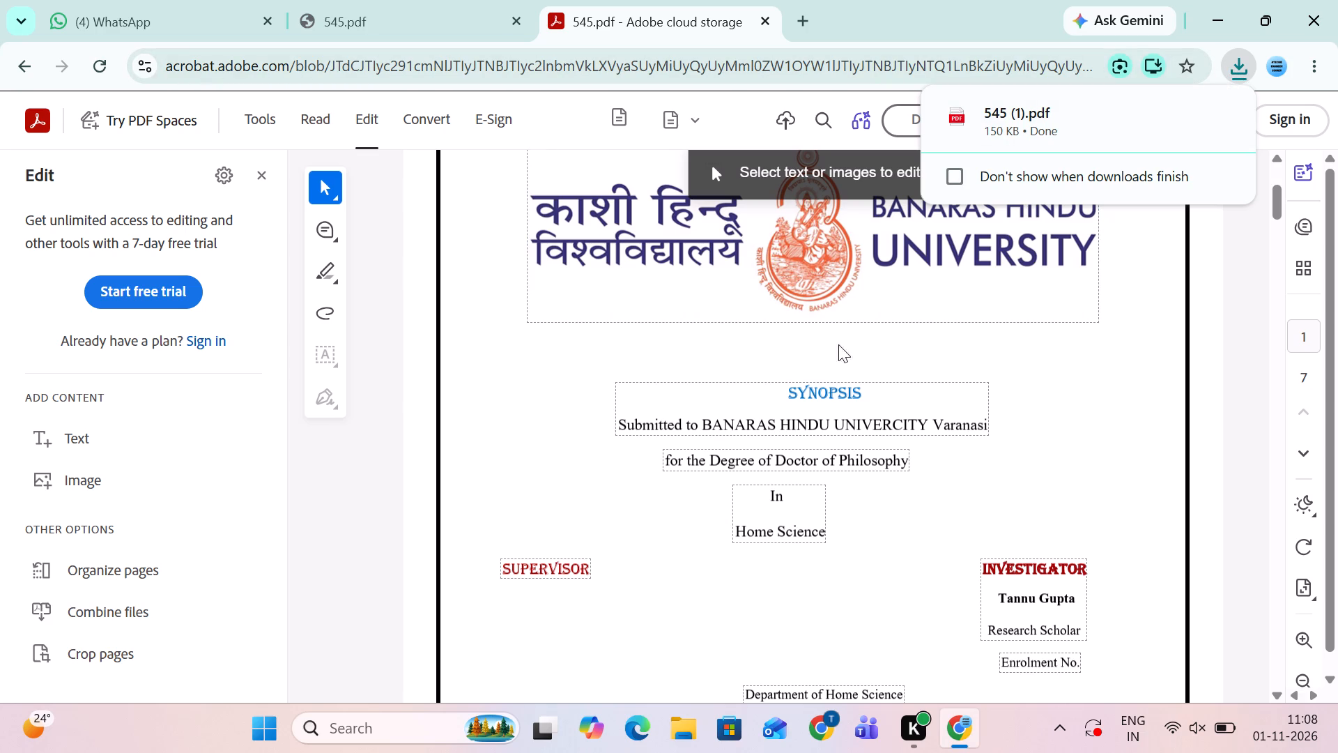
pyautogui.click(1025, 115)
pyautogui.scroll(-2, 1008, 15)
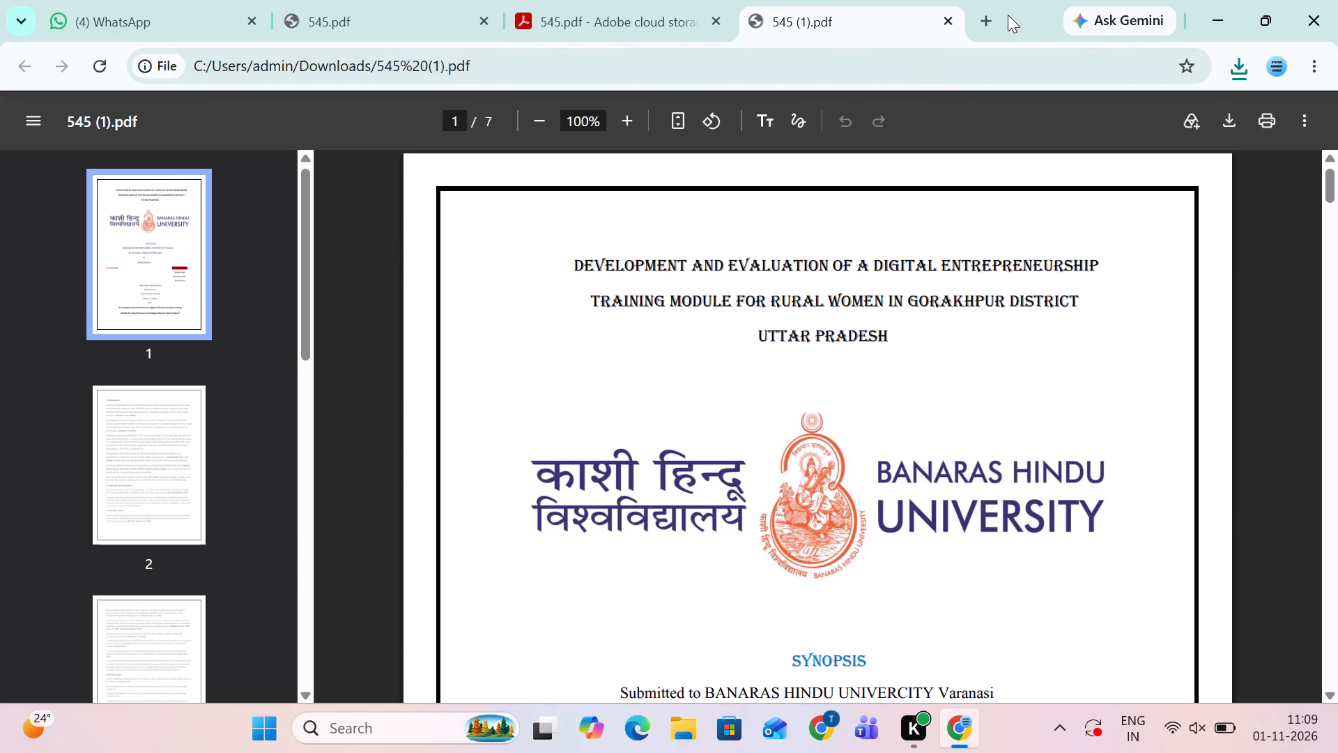
pyautogui.scroll(1, 1008, 15)
pyautogui.click(954, 18)
pyautogui.scroll(2, 954, 18)
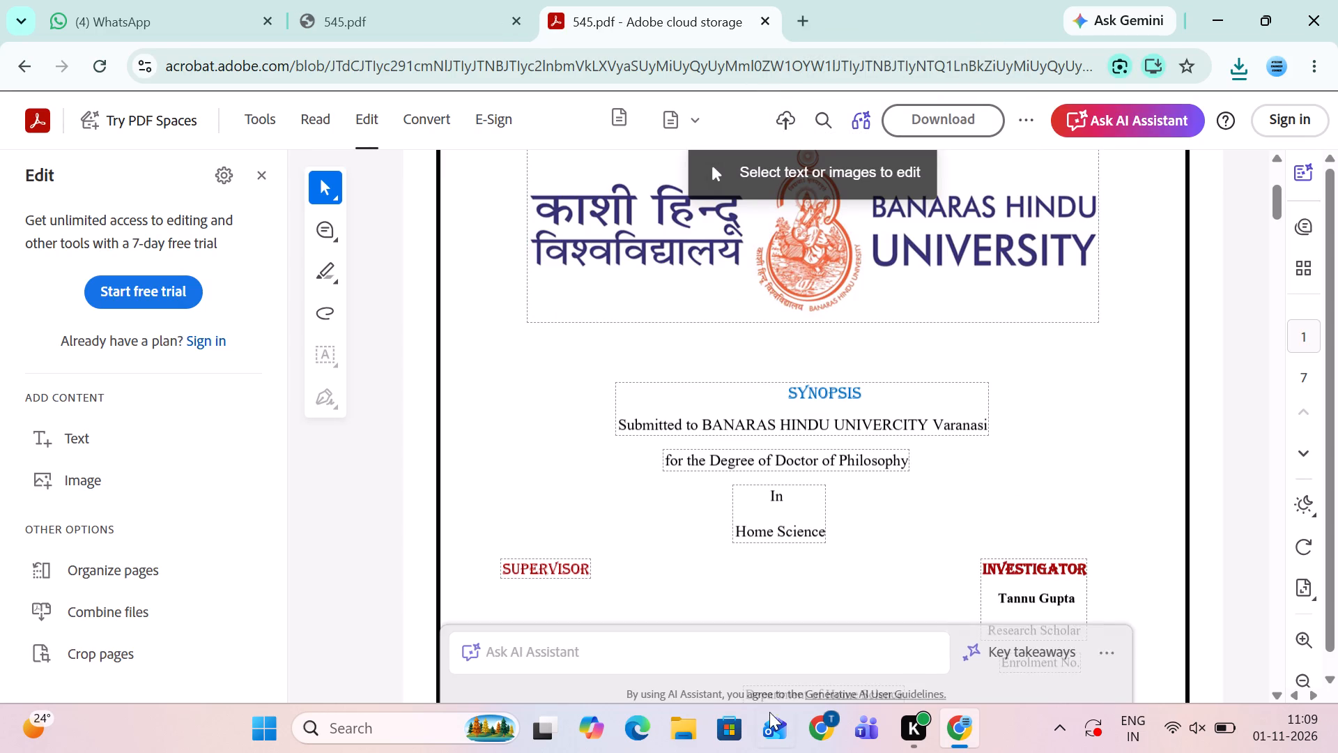
# In File Explorer, open the file 545 (1) from the Downloads folder to check its format, and close it.
pyautogui.click(687, 731)
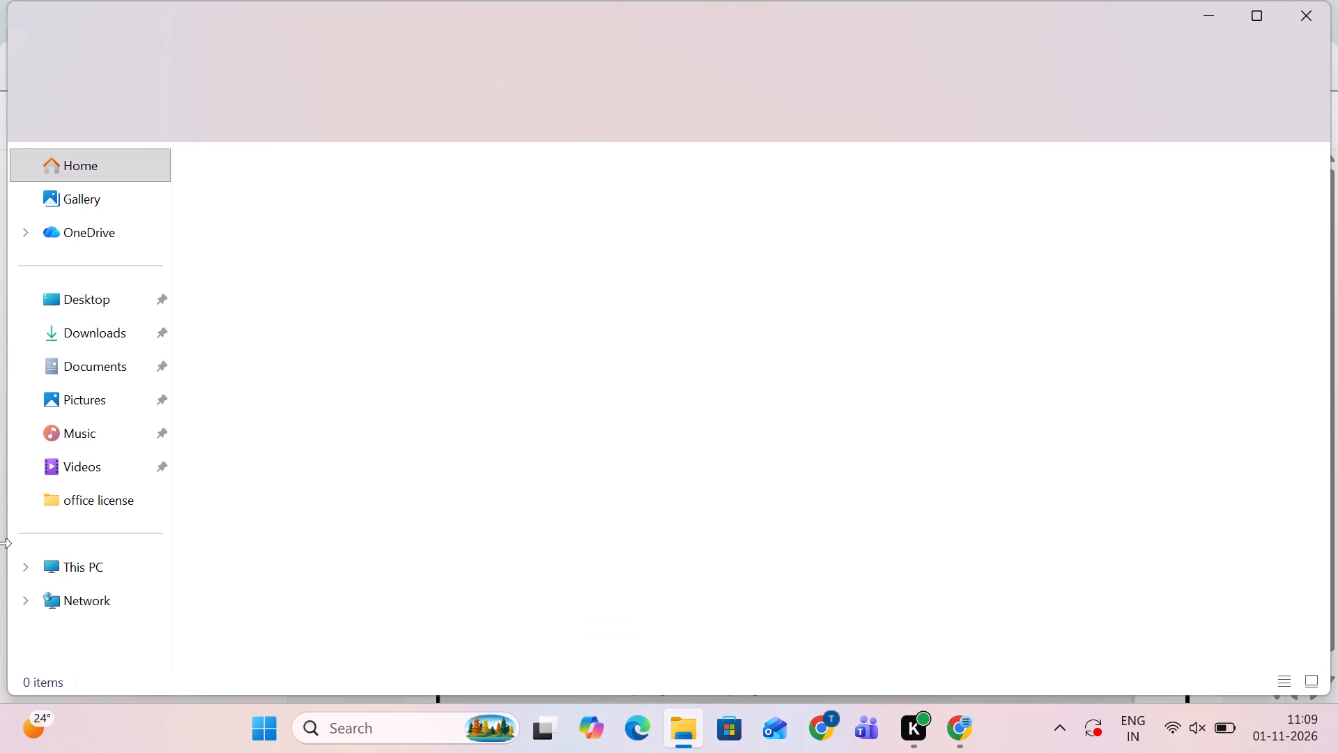
pyautogui.click(82, 343)
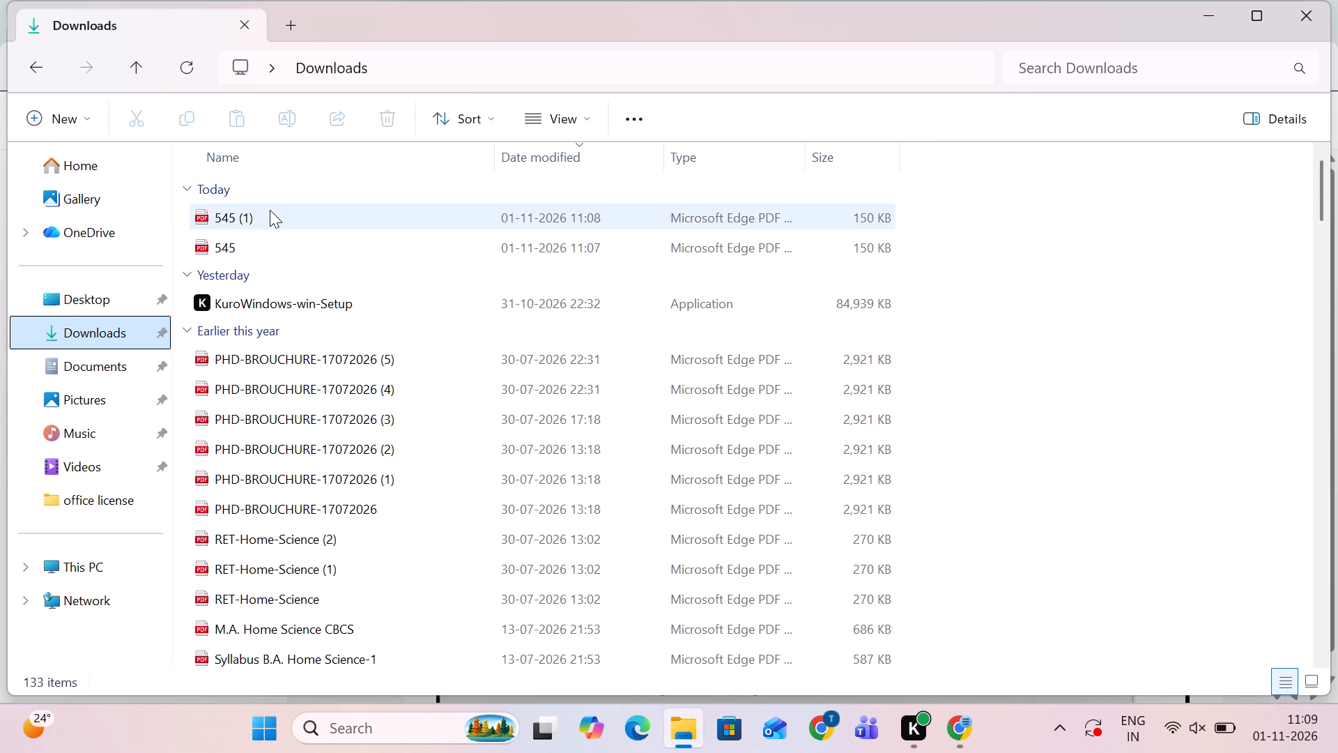
pyautogui.doubleClick(270, 210)
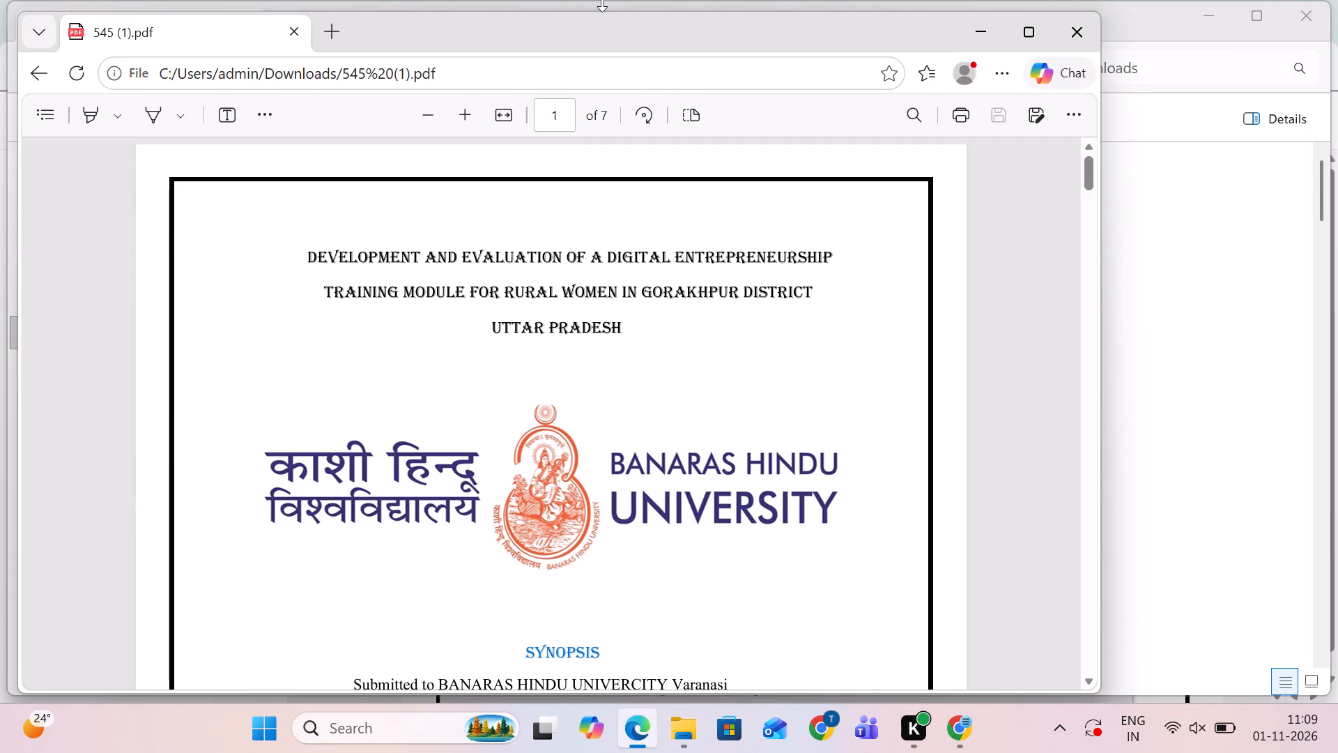
pyautogui.click(1084, 41)
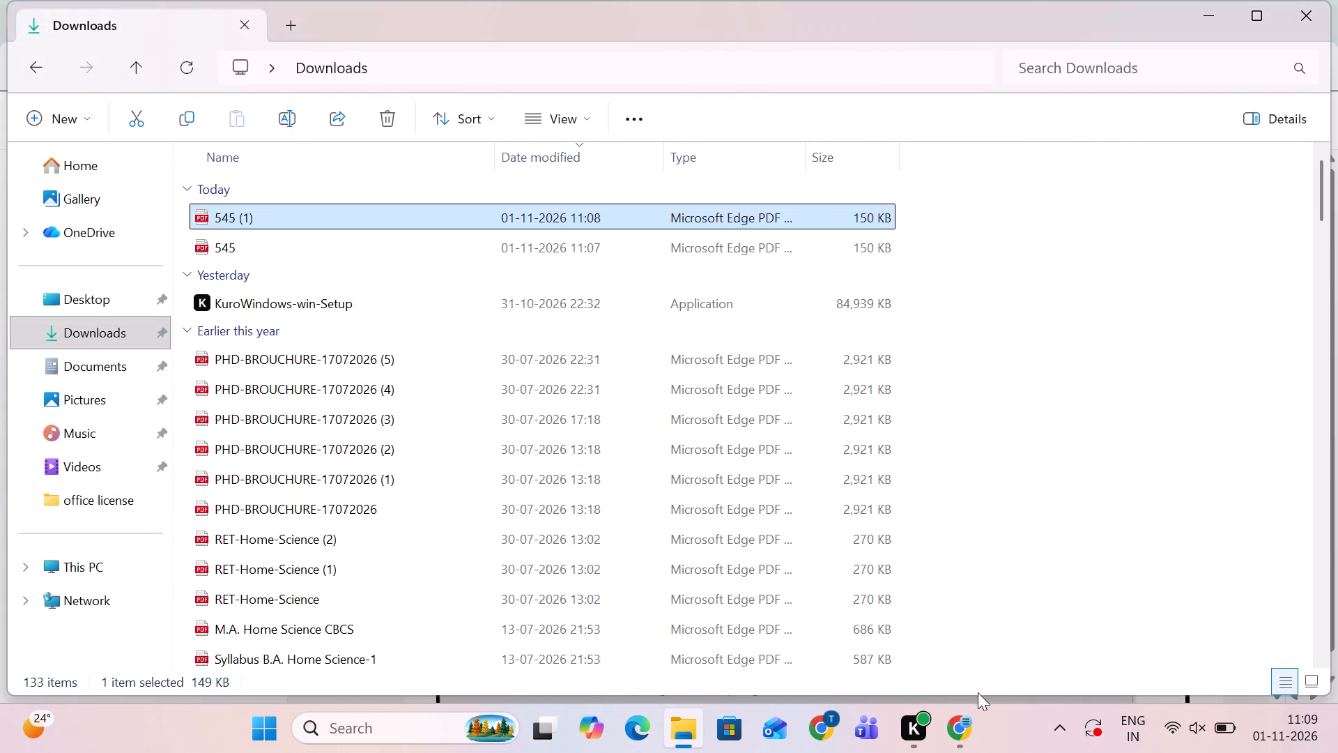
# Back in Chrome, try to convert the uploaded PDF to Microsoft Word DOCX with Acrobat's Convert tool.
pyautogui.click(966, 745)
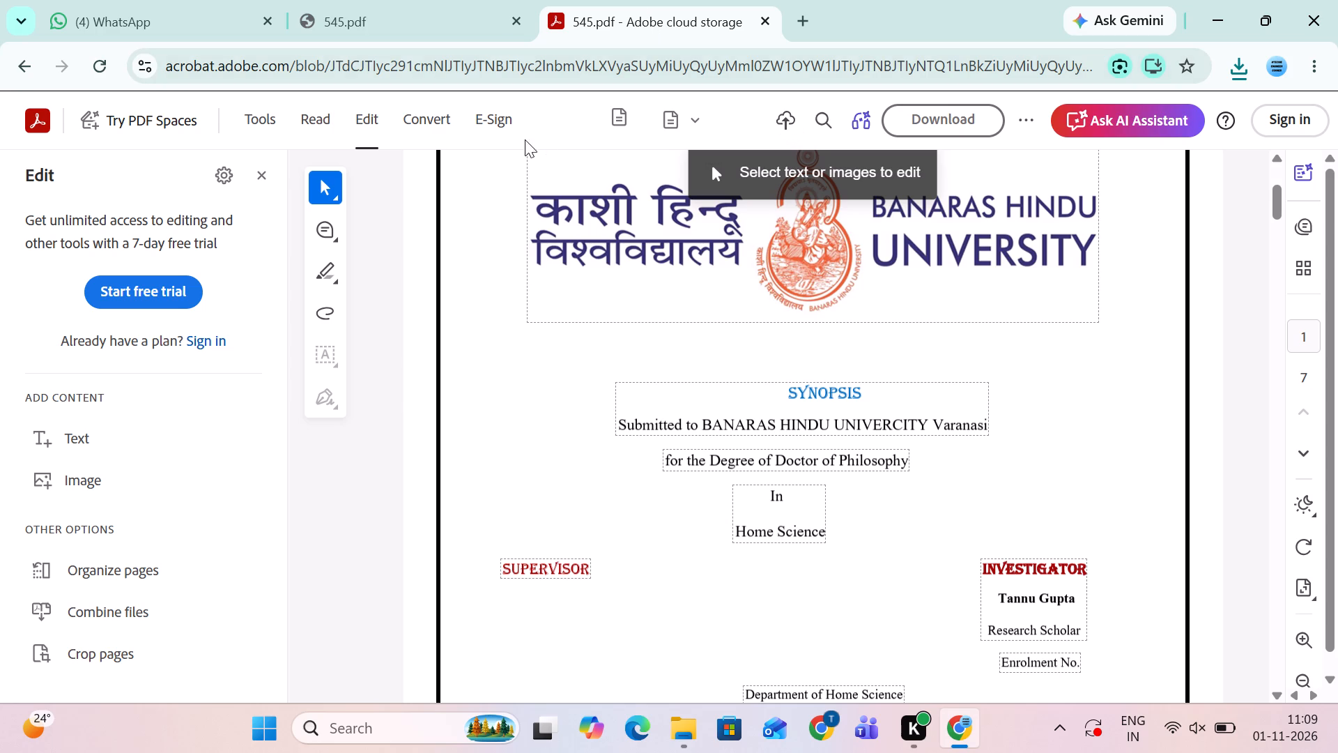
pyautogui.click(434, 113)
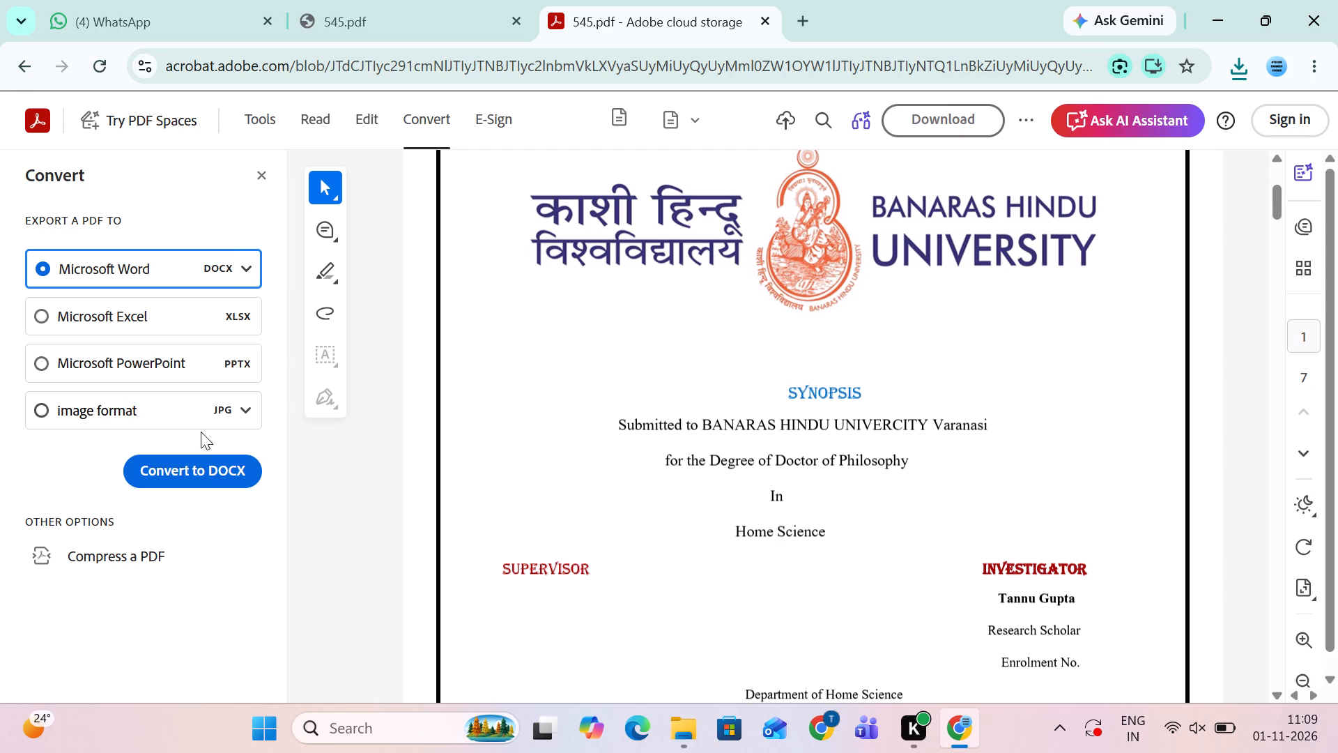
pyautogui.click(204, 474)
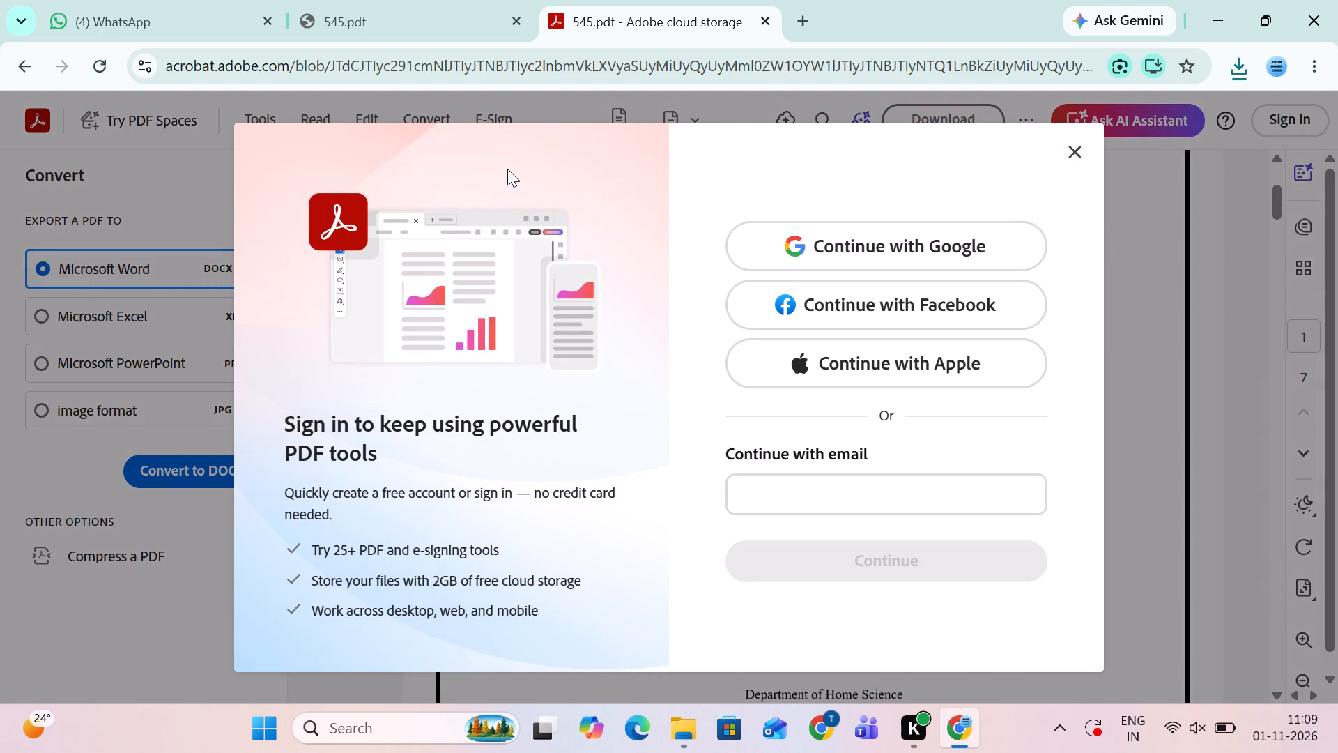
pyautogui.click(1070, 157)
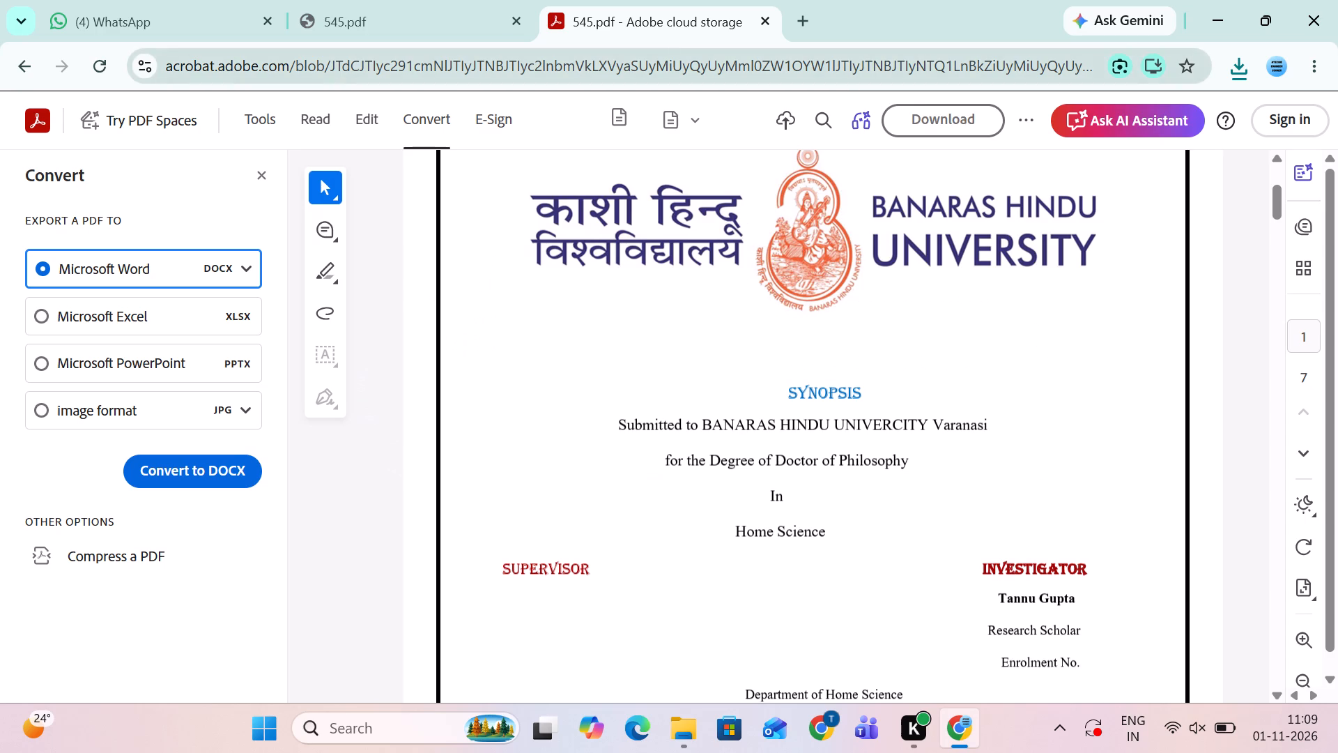
# Leave the Acrobat editor, return to the Google results, and search for "convert pdf to doc free online".
pyautogui.click(20, 61)
pyautogui.click(20, 61)
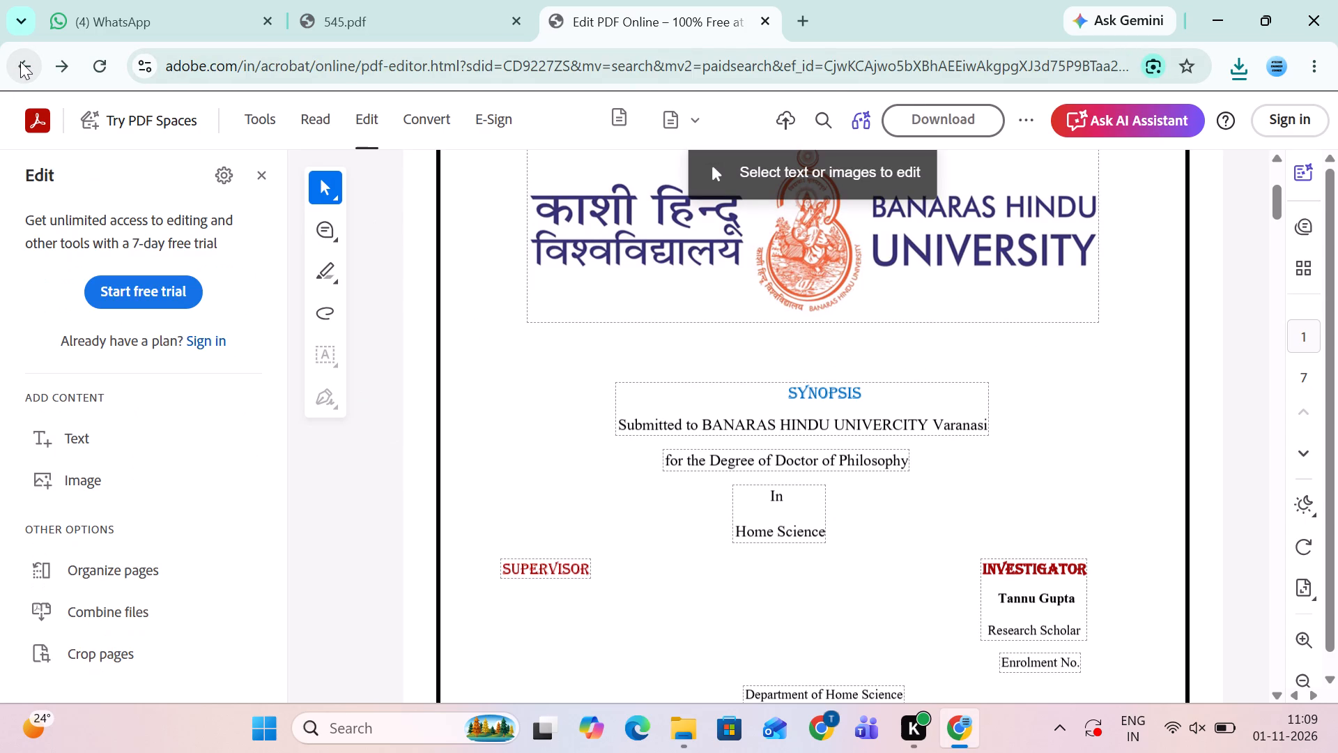
pyautogui.click(20, 61)
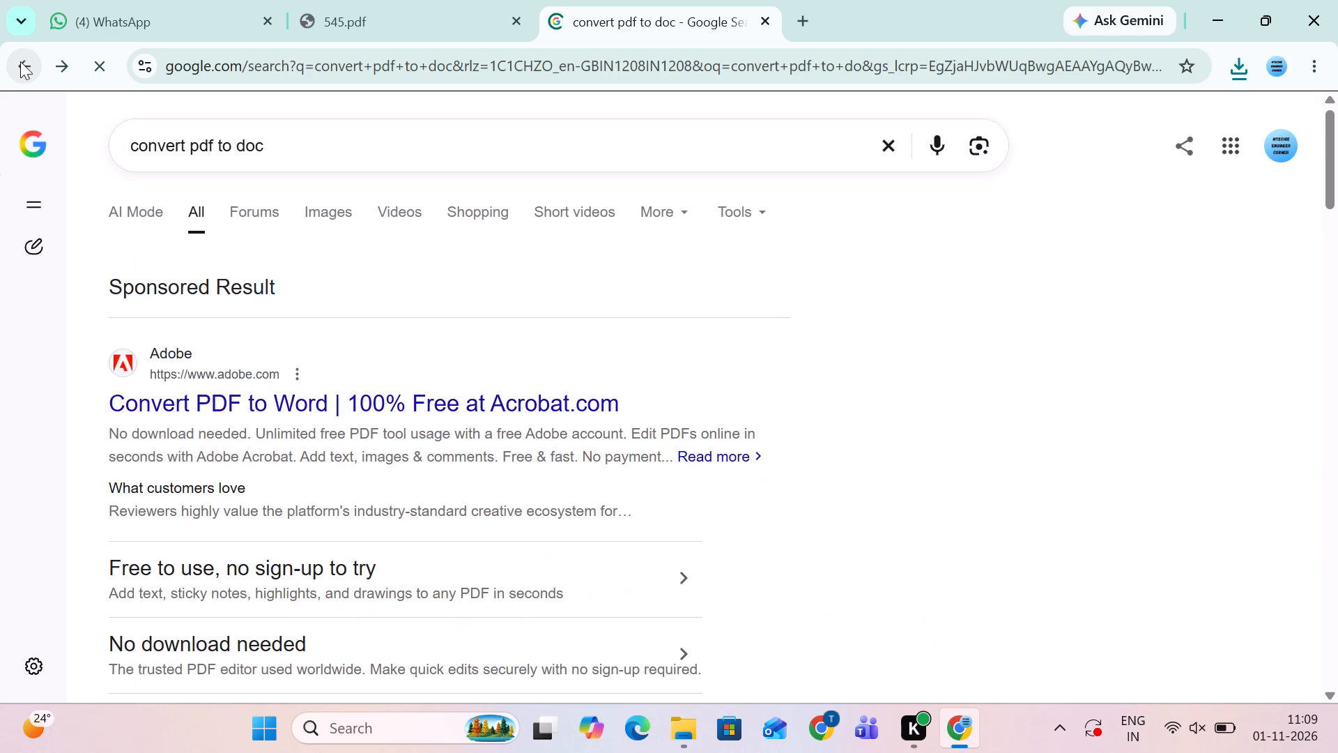
pyautogui.click(362, 151)
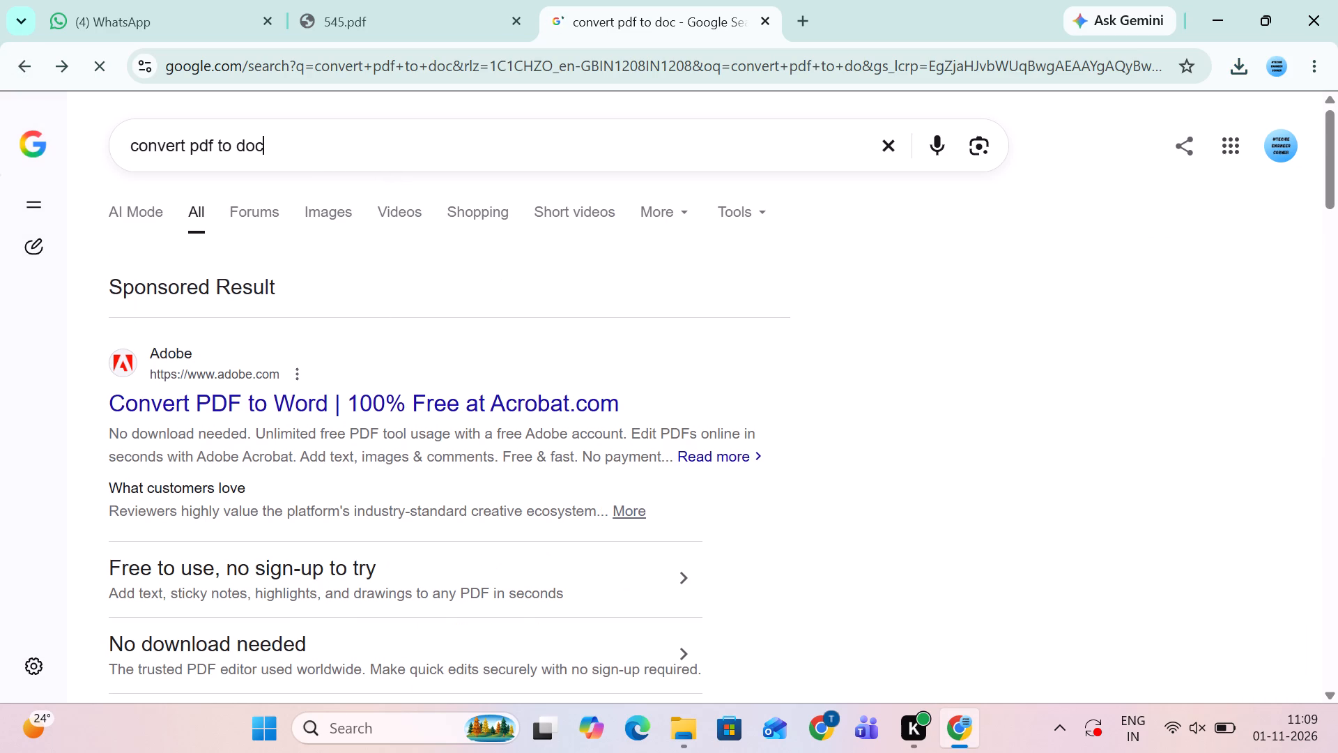
pyautogui.press('BackSpace')
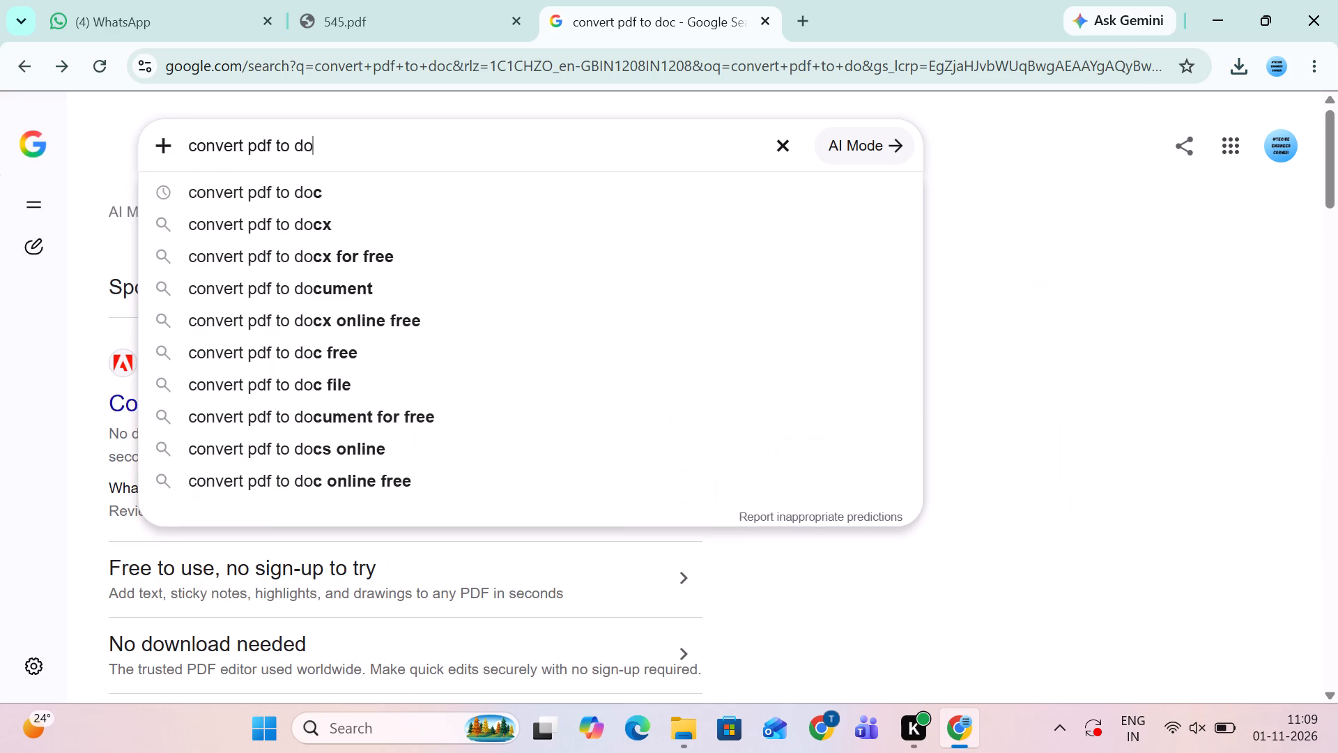
pyautogui.write('c')
pyautogui.press('space')
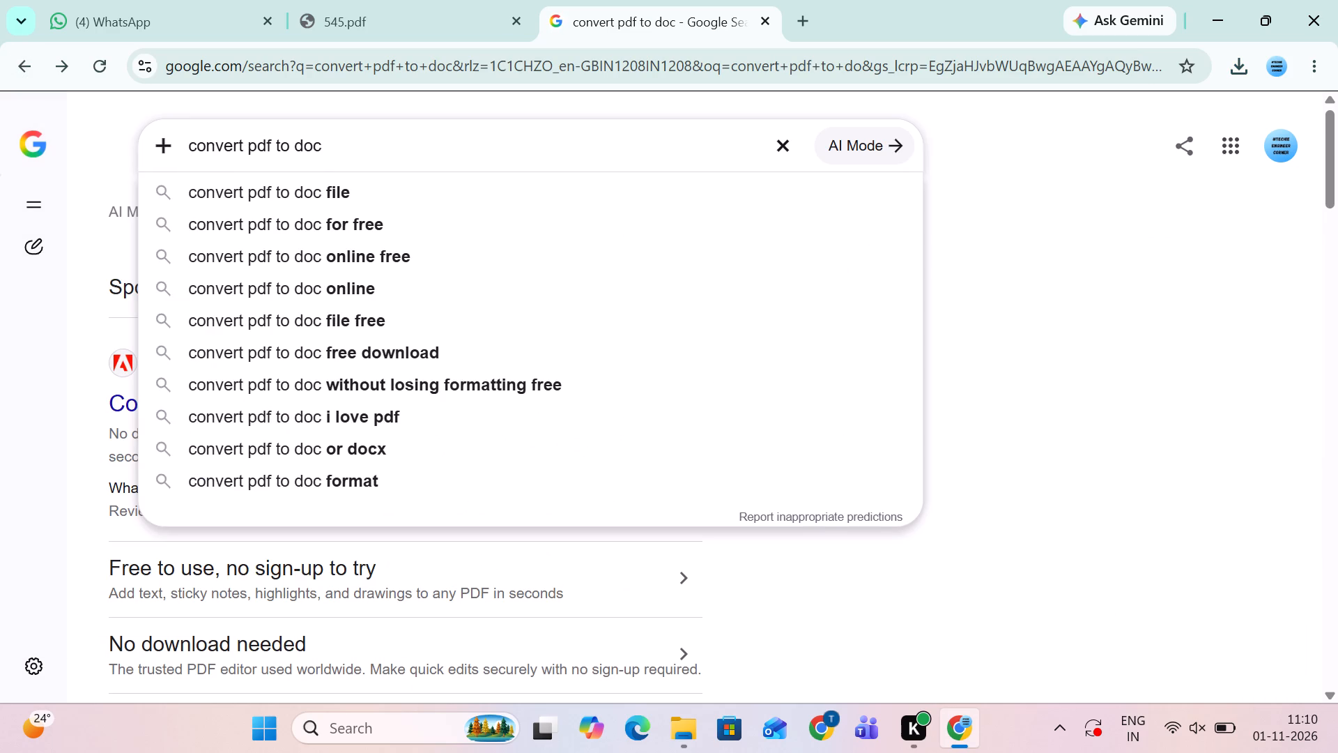
pyautogui.write('g\\')
pyautogui.press('BackSpace')
pyautogui.press('BackSpace')
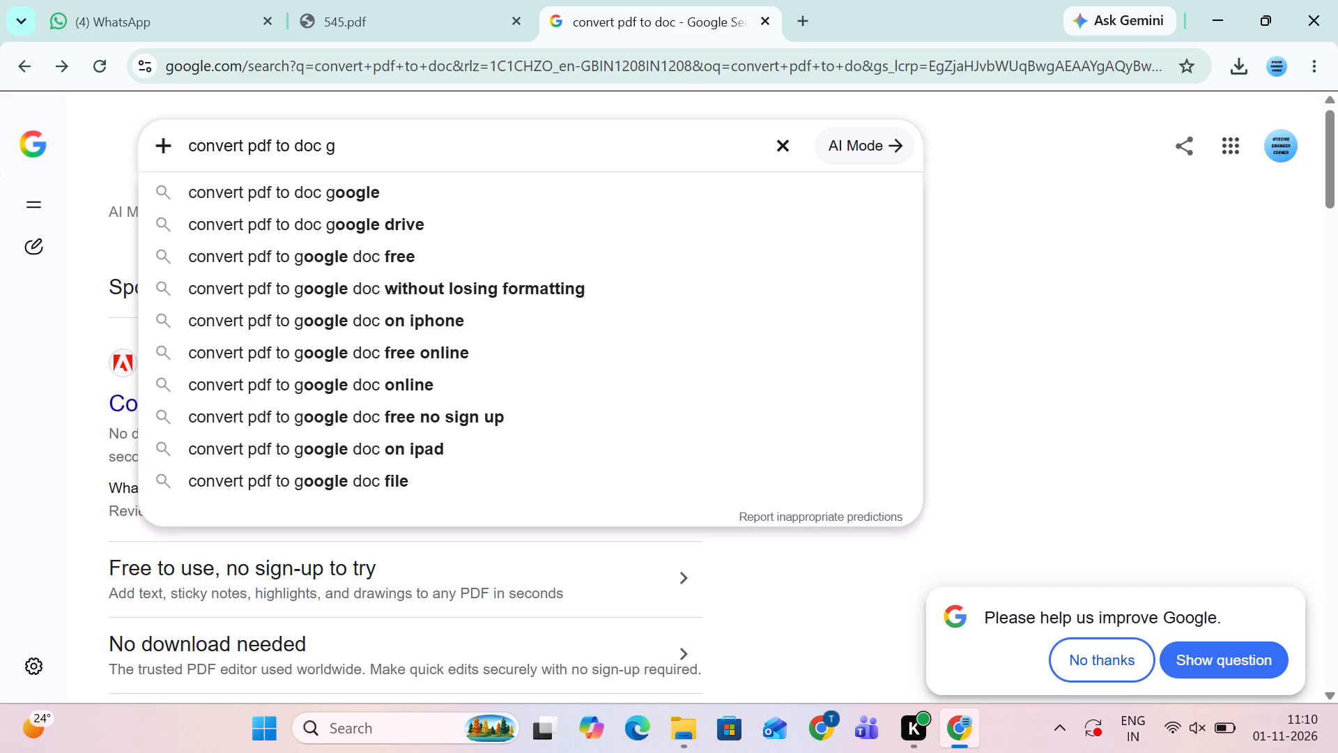
pyautogui.press('f')
pyautogui.press('BackSpace')
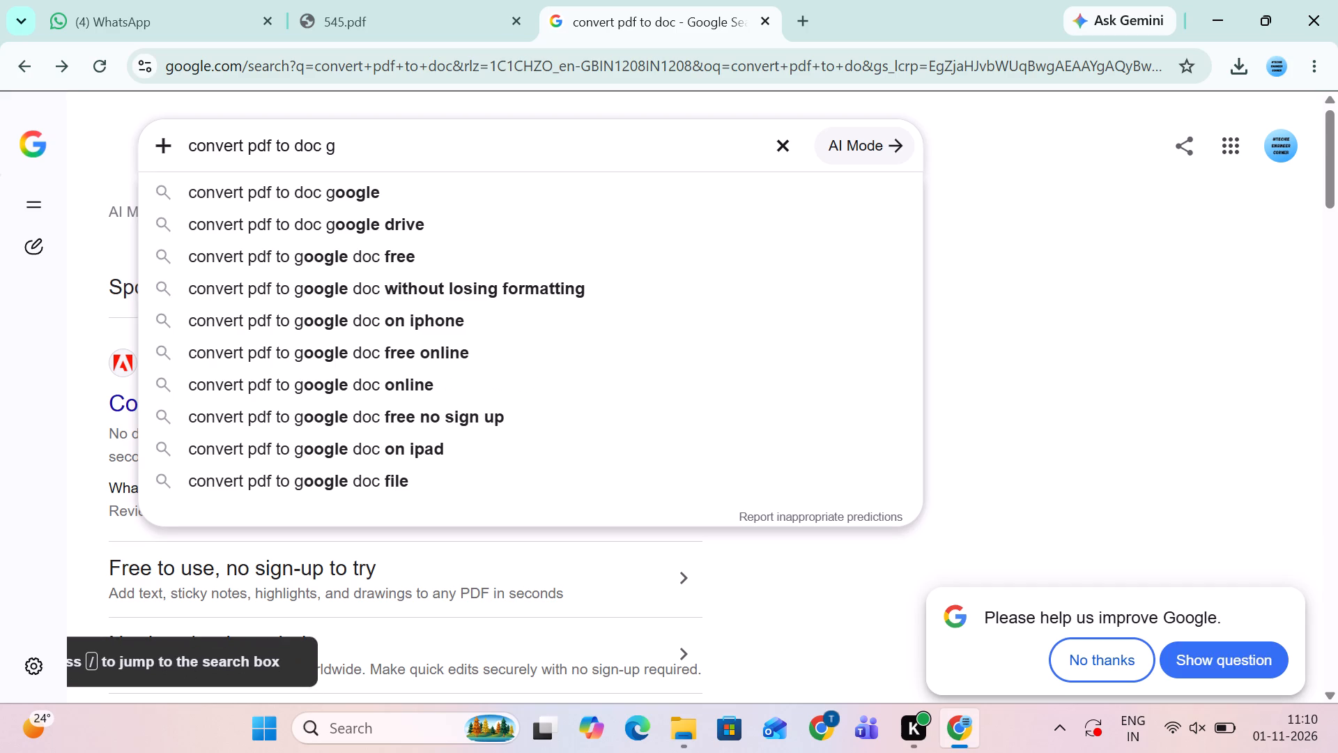
pyautogui.doubleClick(402, 133)
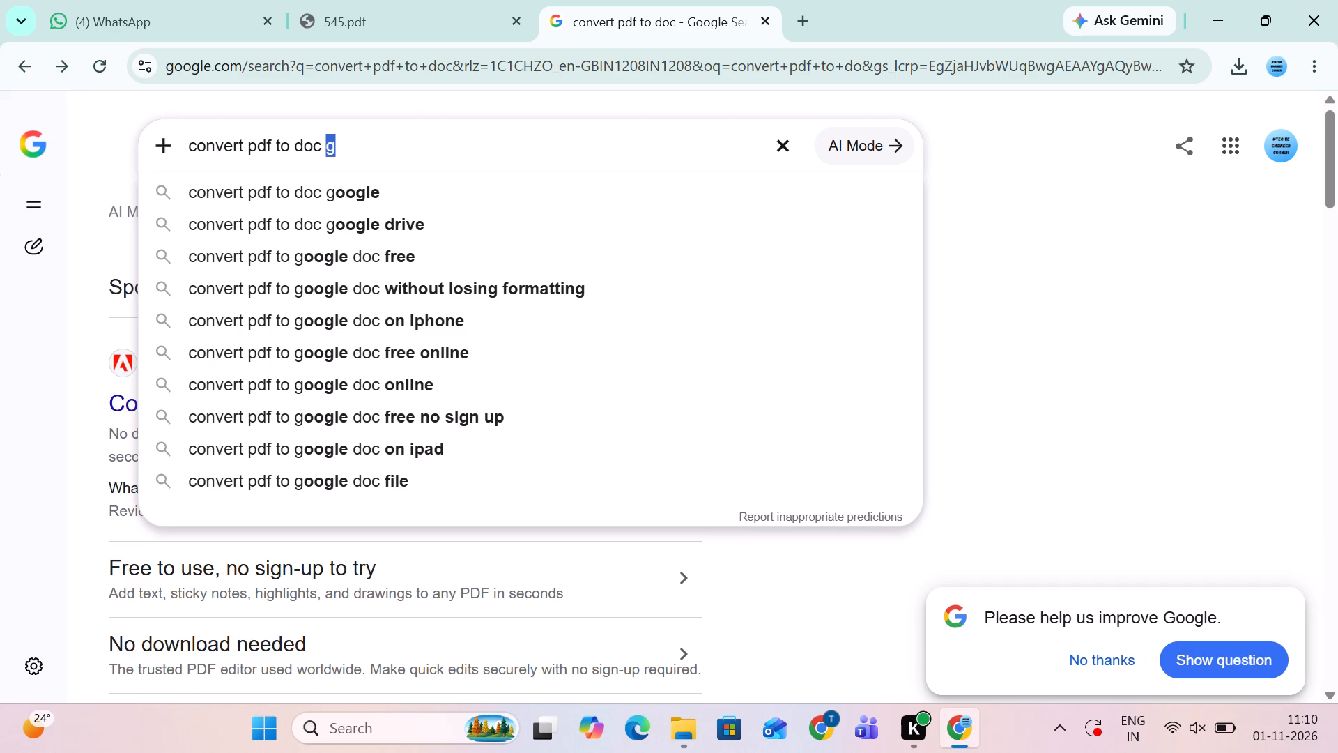
pyautogui.press('BackSpace')
pyautogui.write('free')
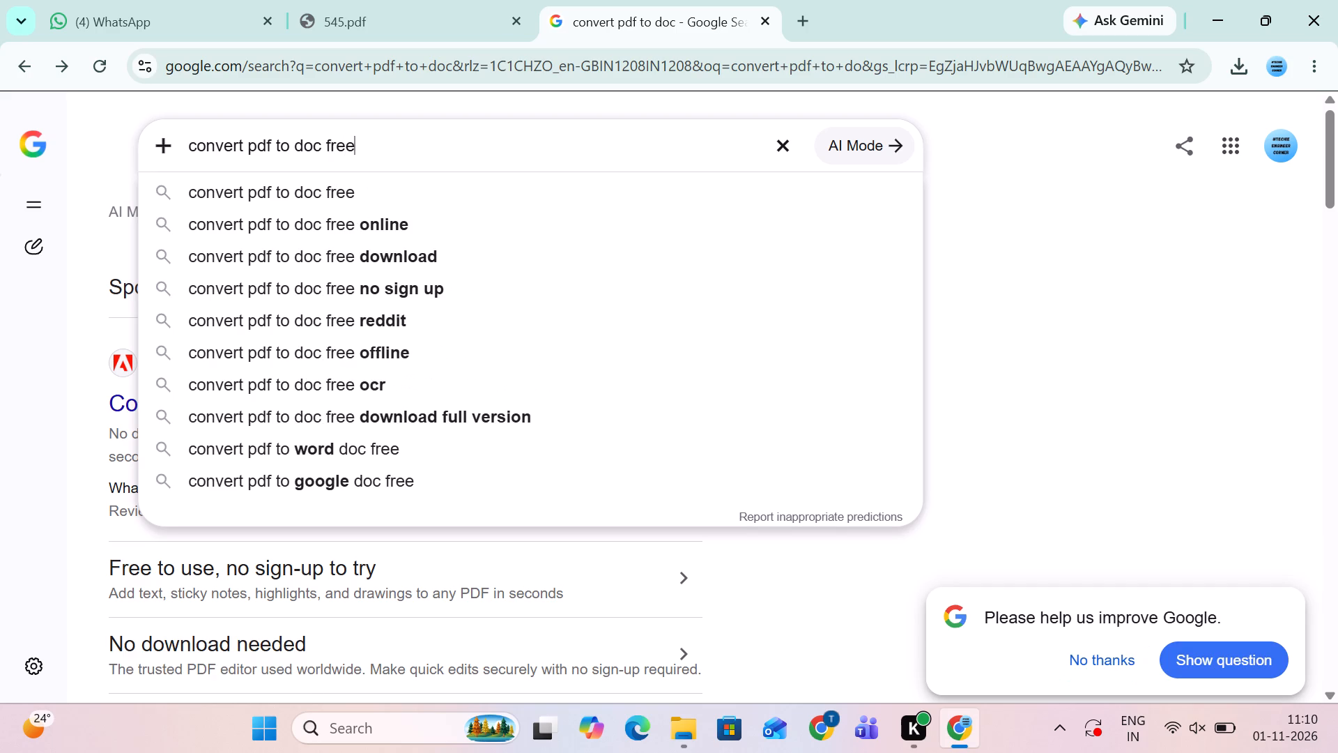
pyautogui.click(380, 218)
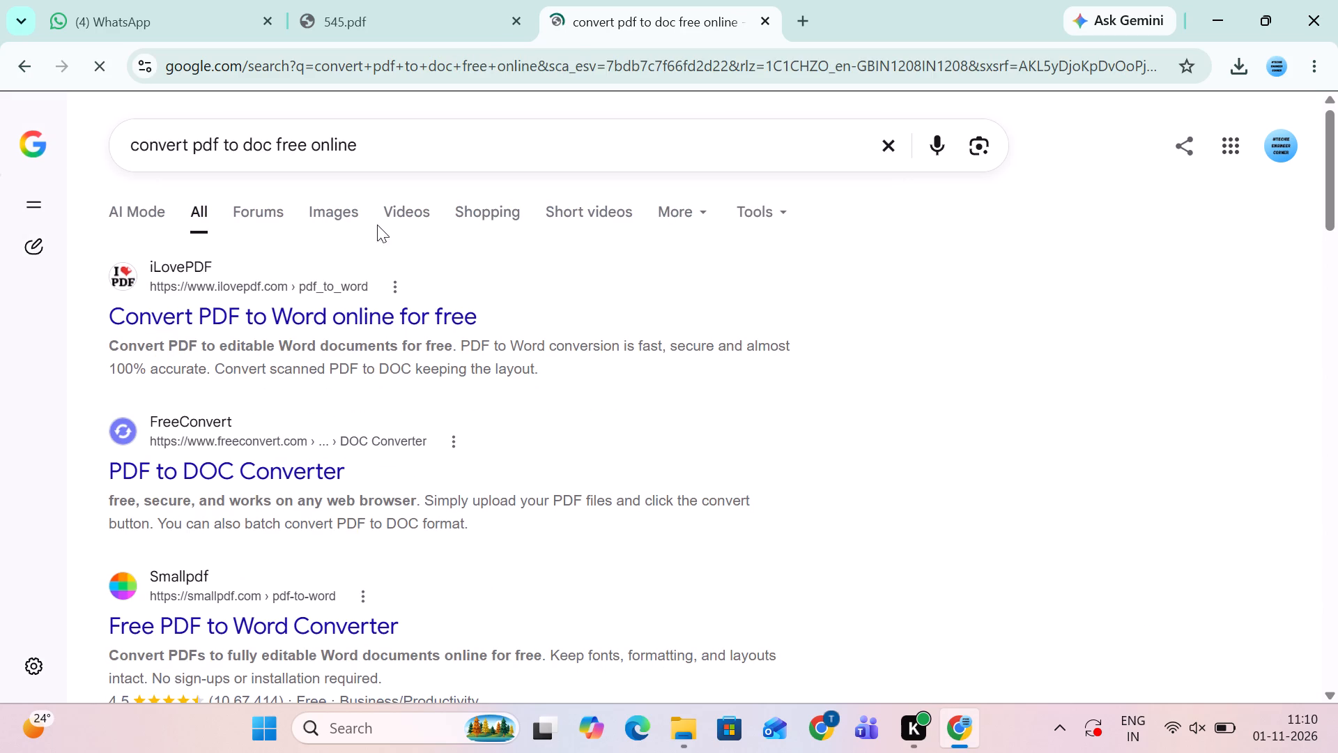
# Open iLovePDF's PDF to Word converter and upload the file 545 from the Downloads folder.
pyautogui.click(240, 324)
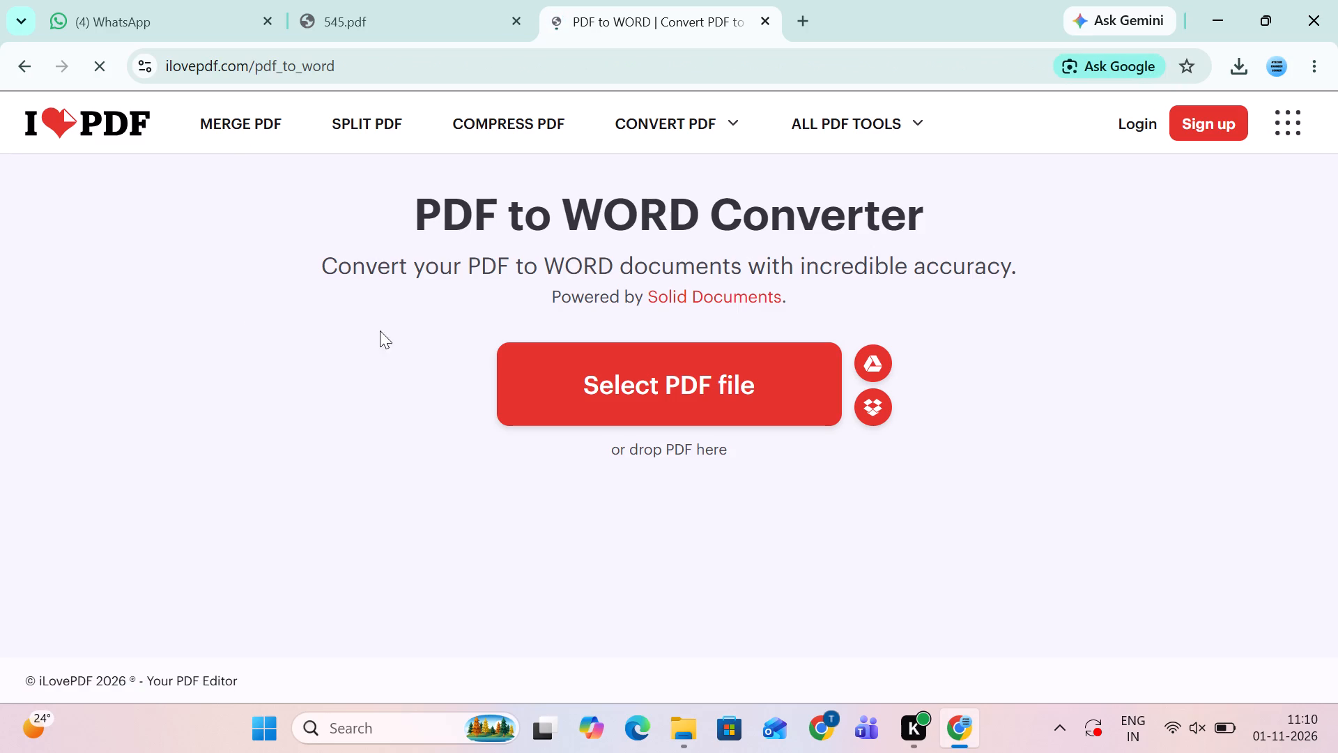
pyautogui.click(623, 383)
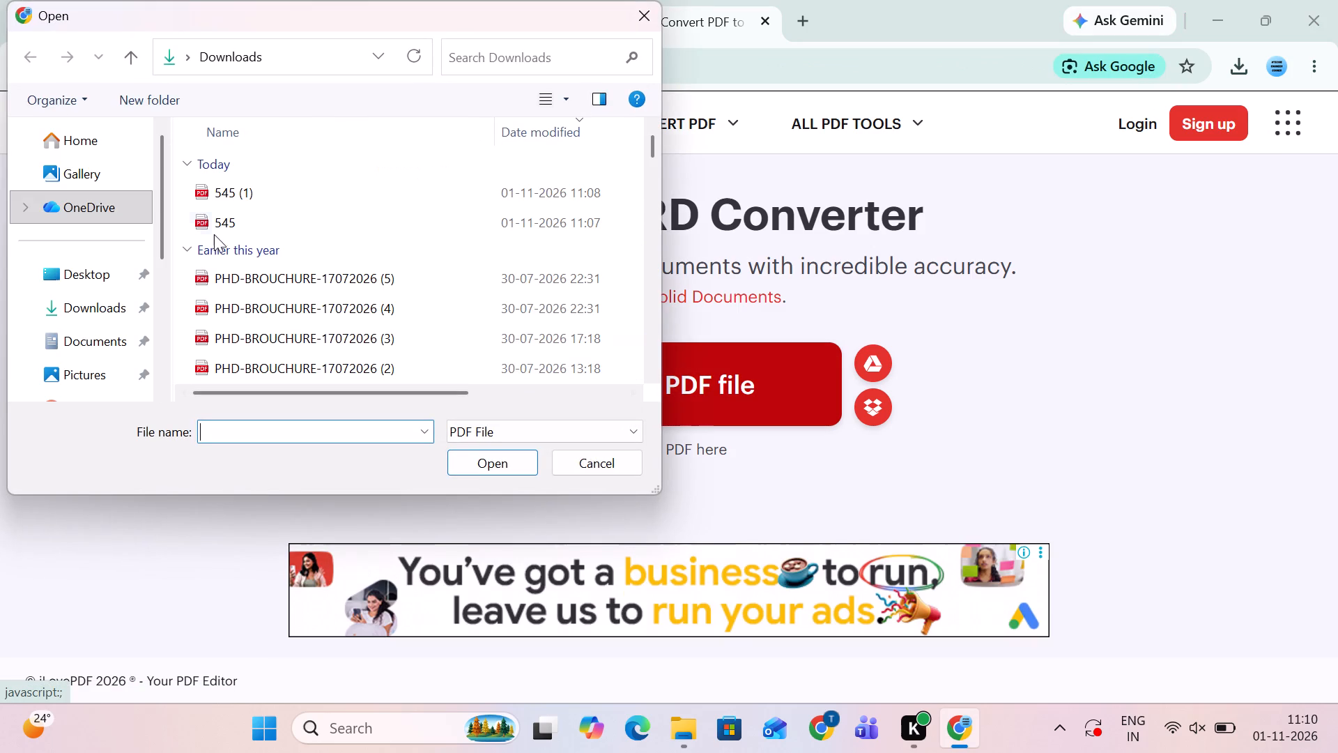
pyautogui.click(220, 222)
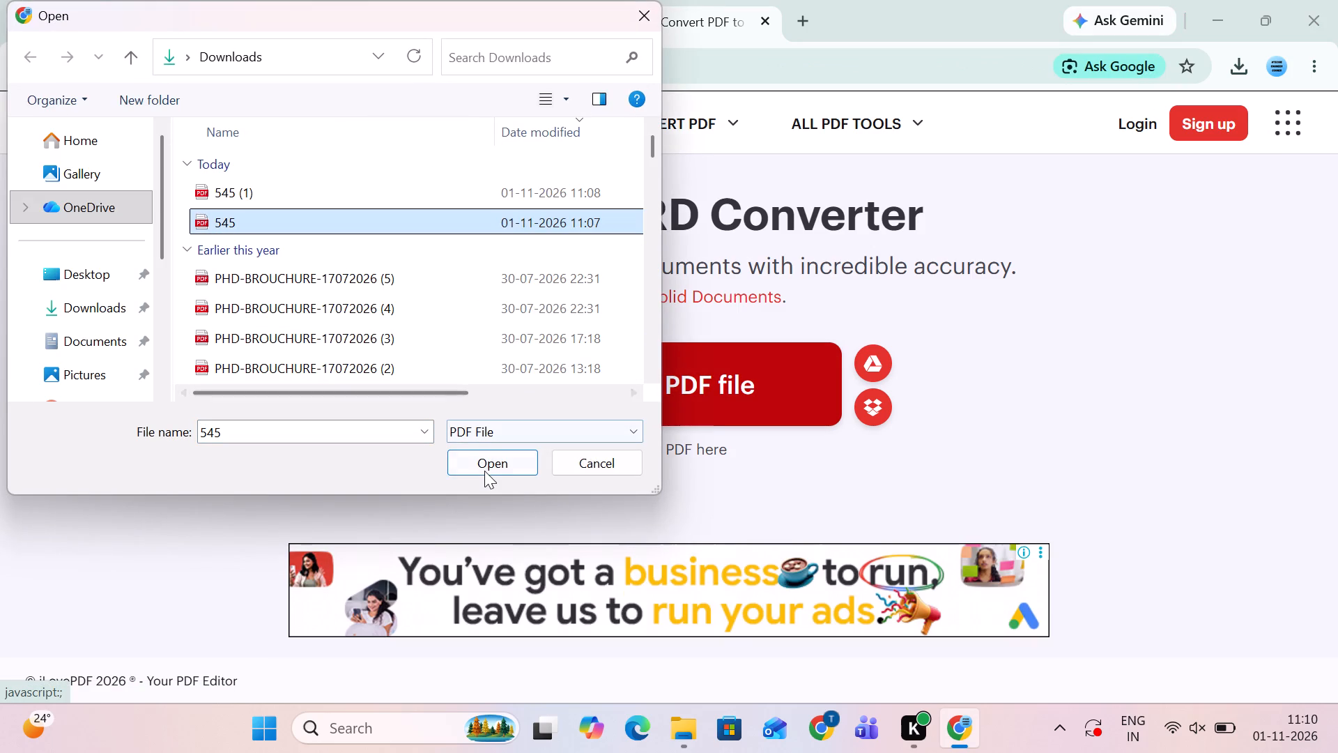
pyautogui.click(484, 472)
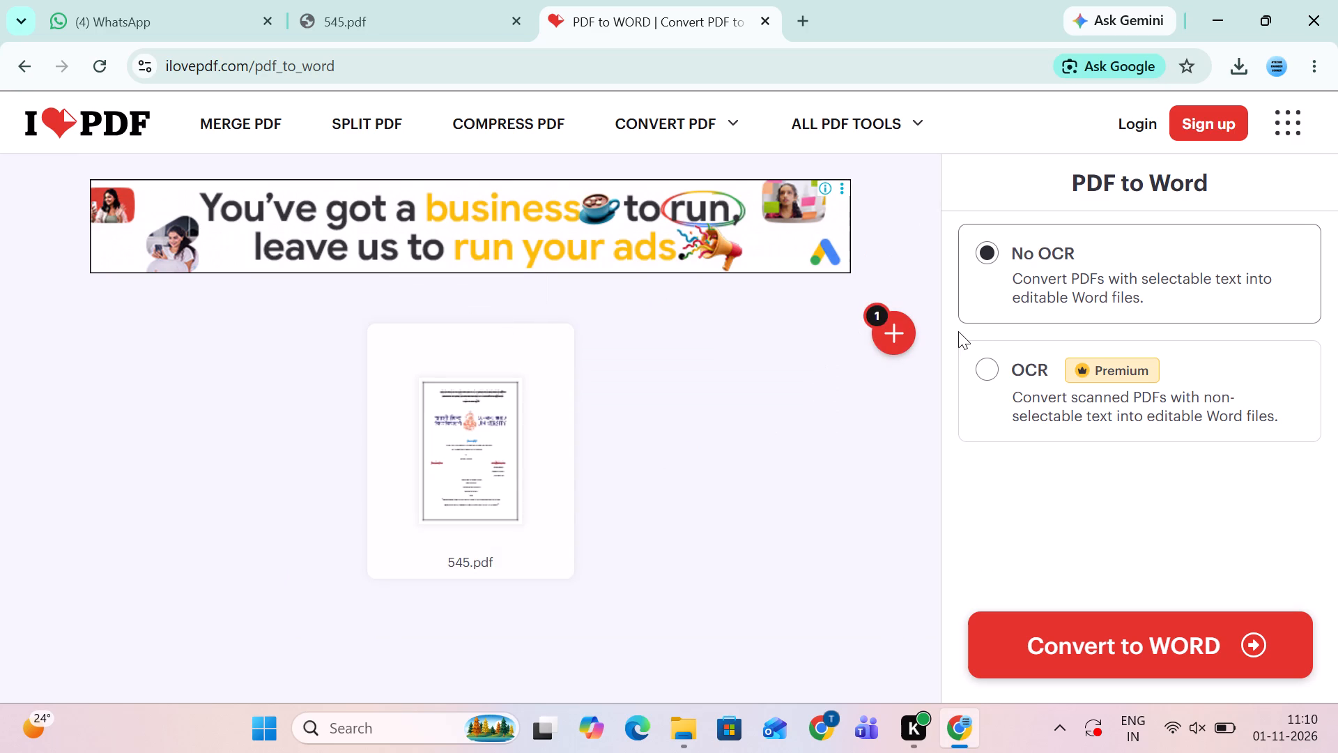
# Convert 545.pdf to Word with the No OCR option and download the converted document.
pyautogui.click(1088, 653)
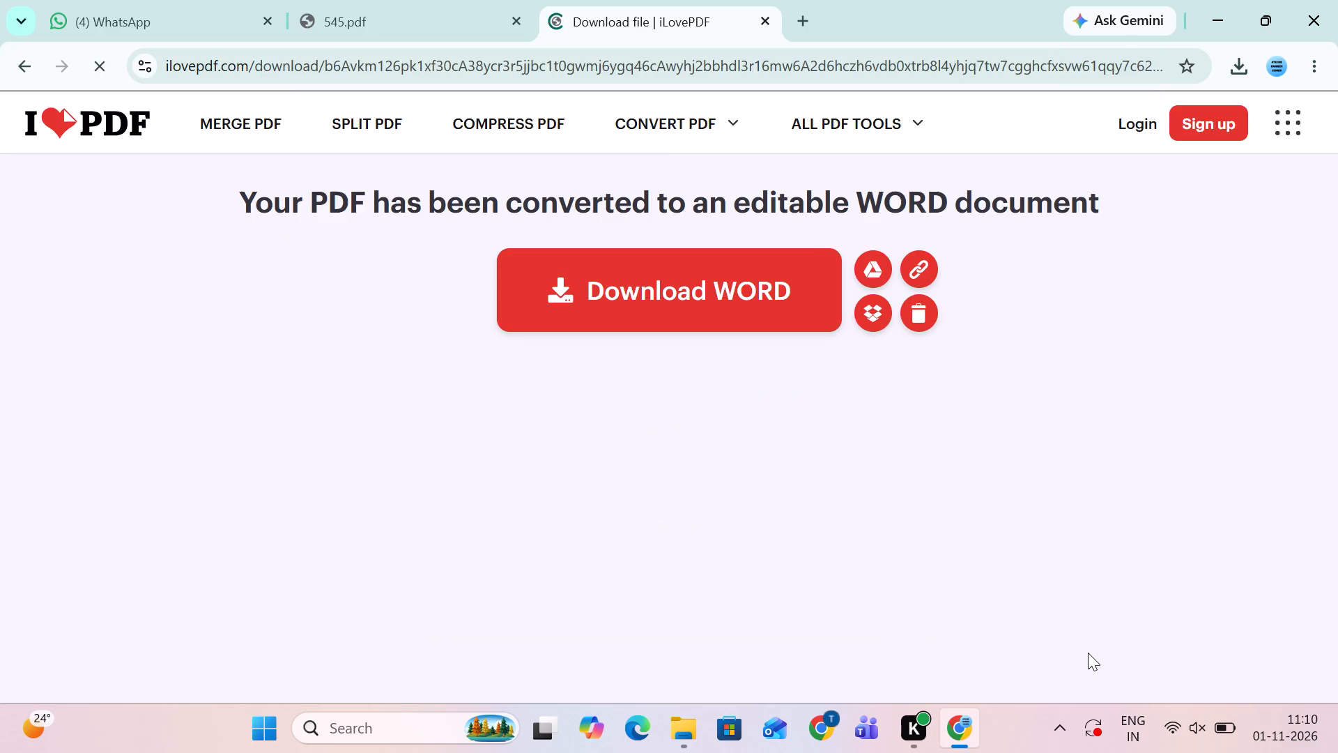
pyautogui.click(702, 298)
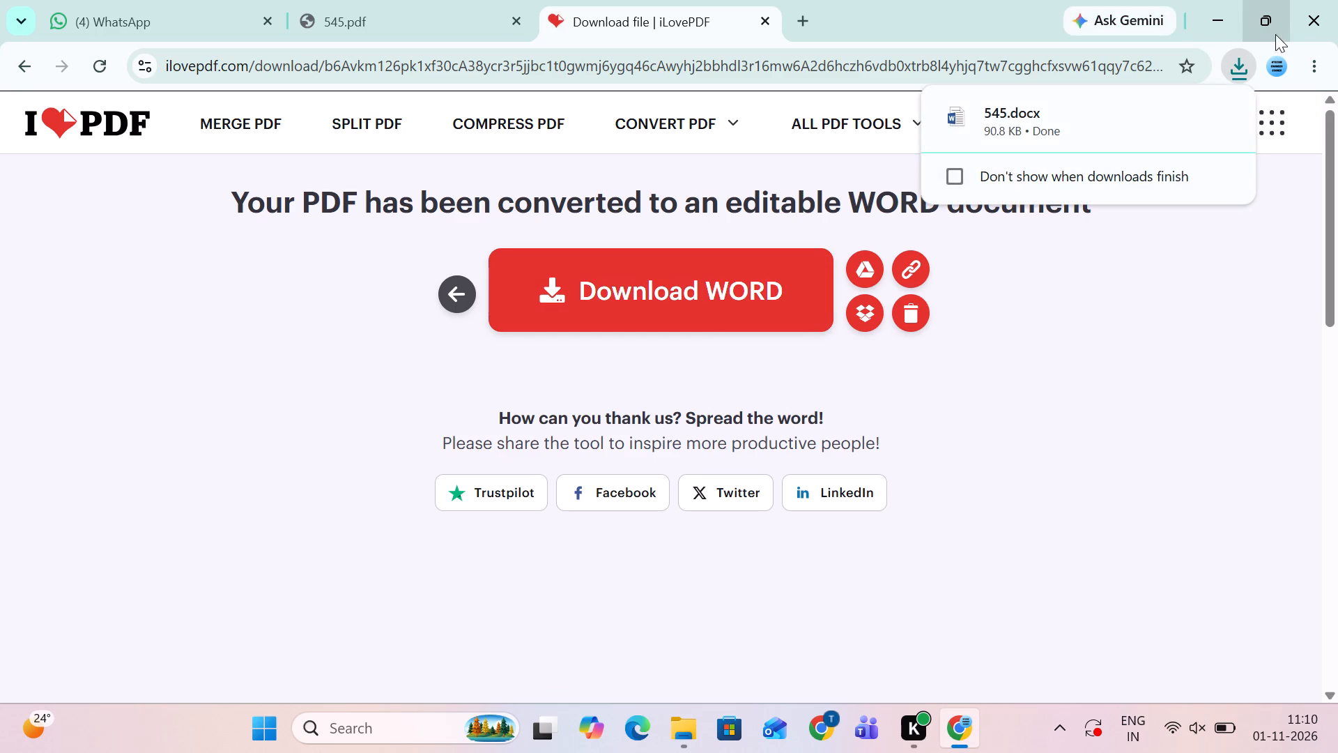
# Open the converted Word document 545 from the Downloads folder, skip the Office activation, and enable editing.
pyautogui.click(1183, 112)
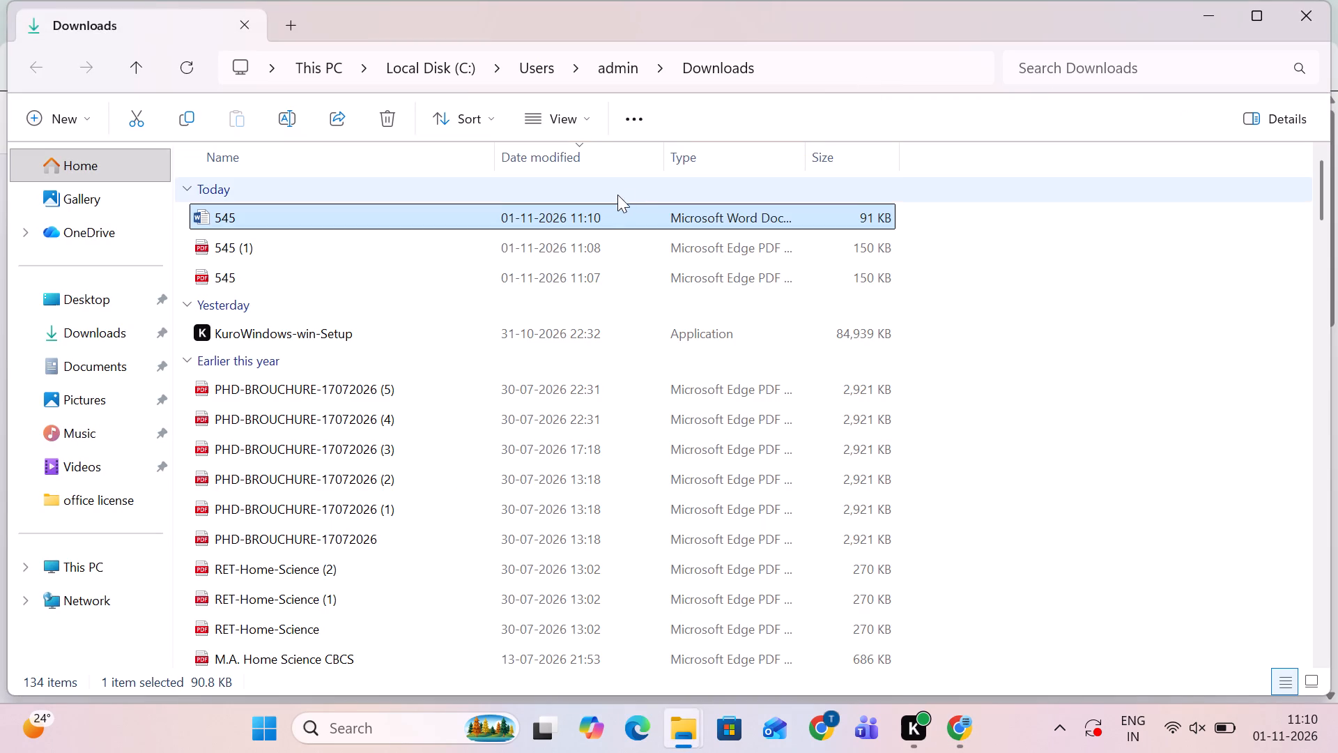
pyautogui.doubleClick(596, 220)
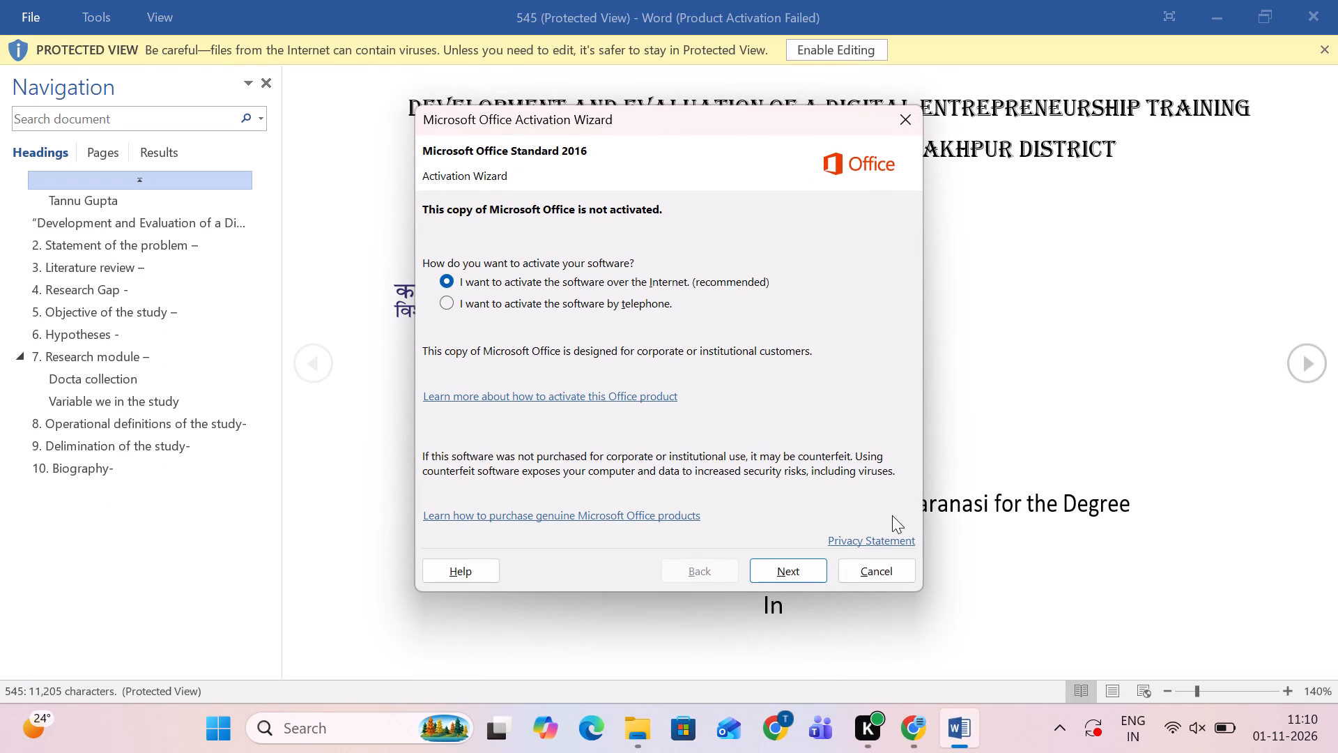
pyautogui.click(871, 566)
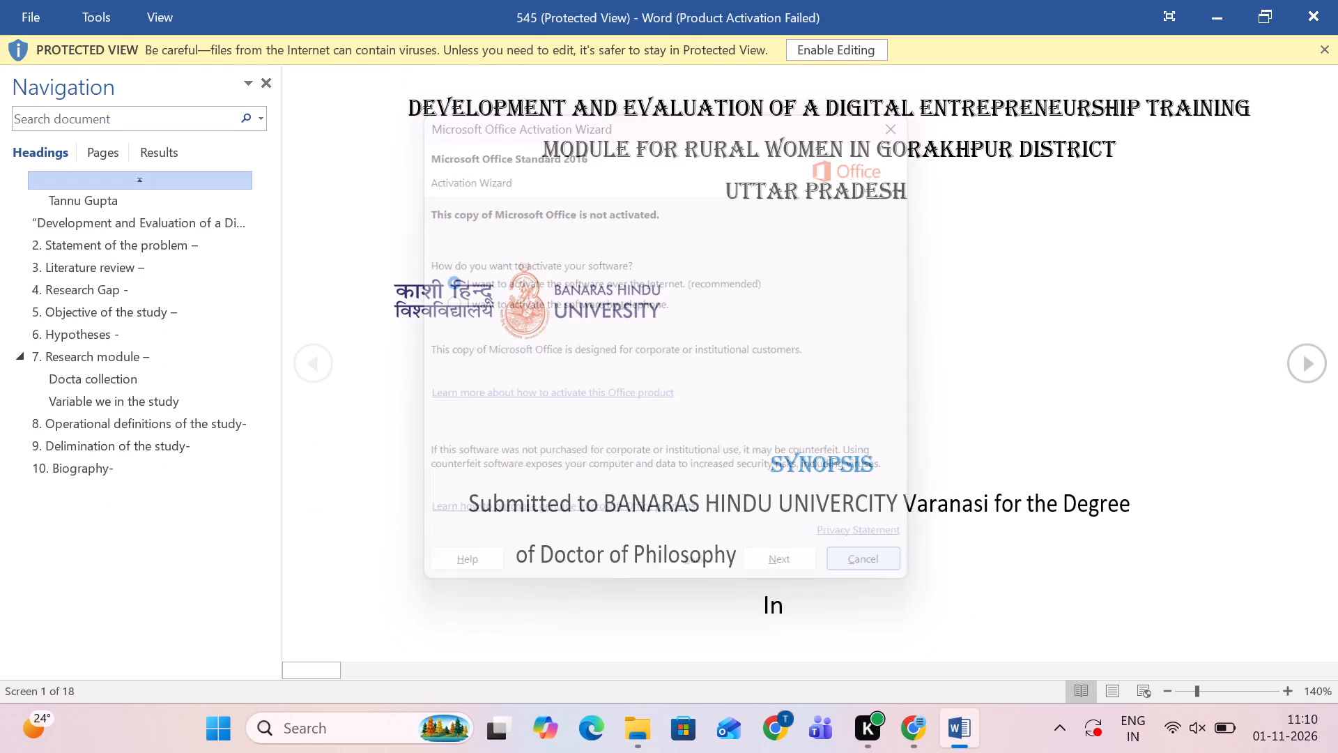
pyautogui.scroll(-1, 782, 527)
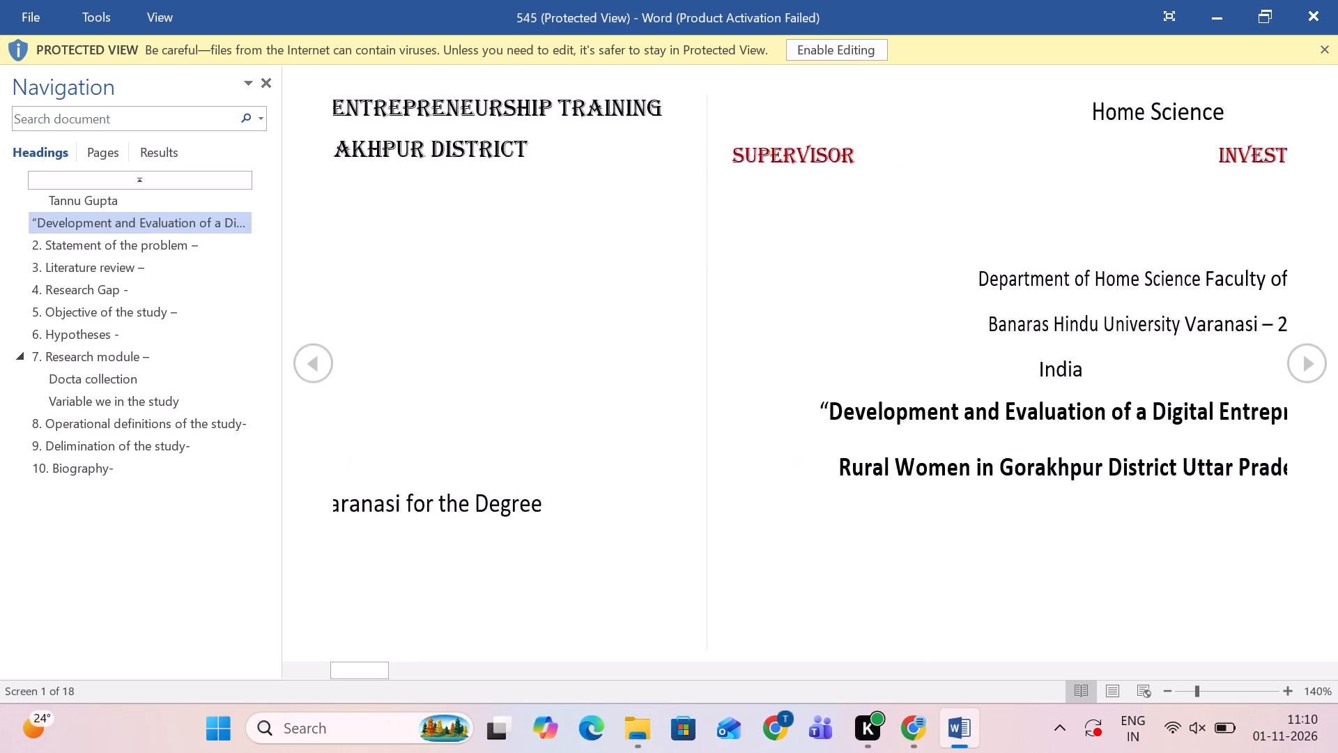
pyautogui.scroll(-1, 782, 527)
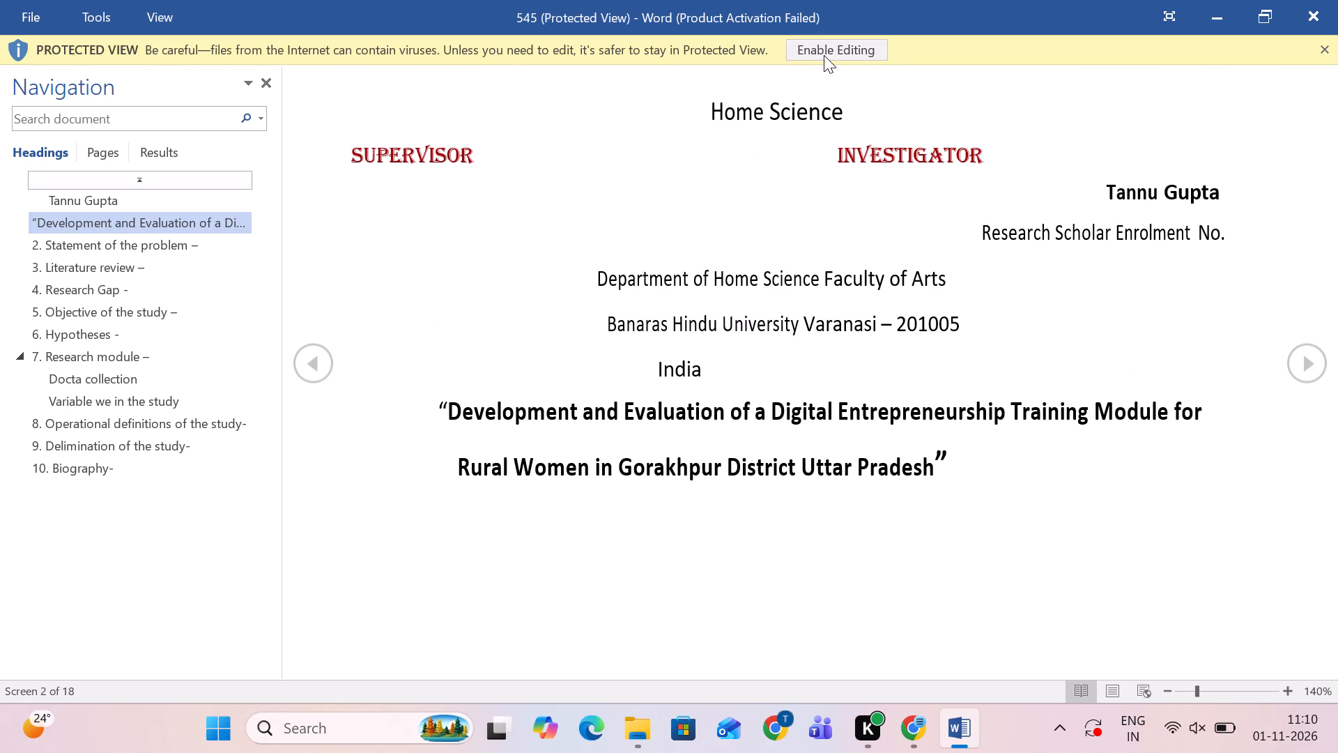
pyautogui.click(824, 55)
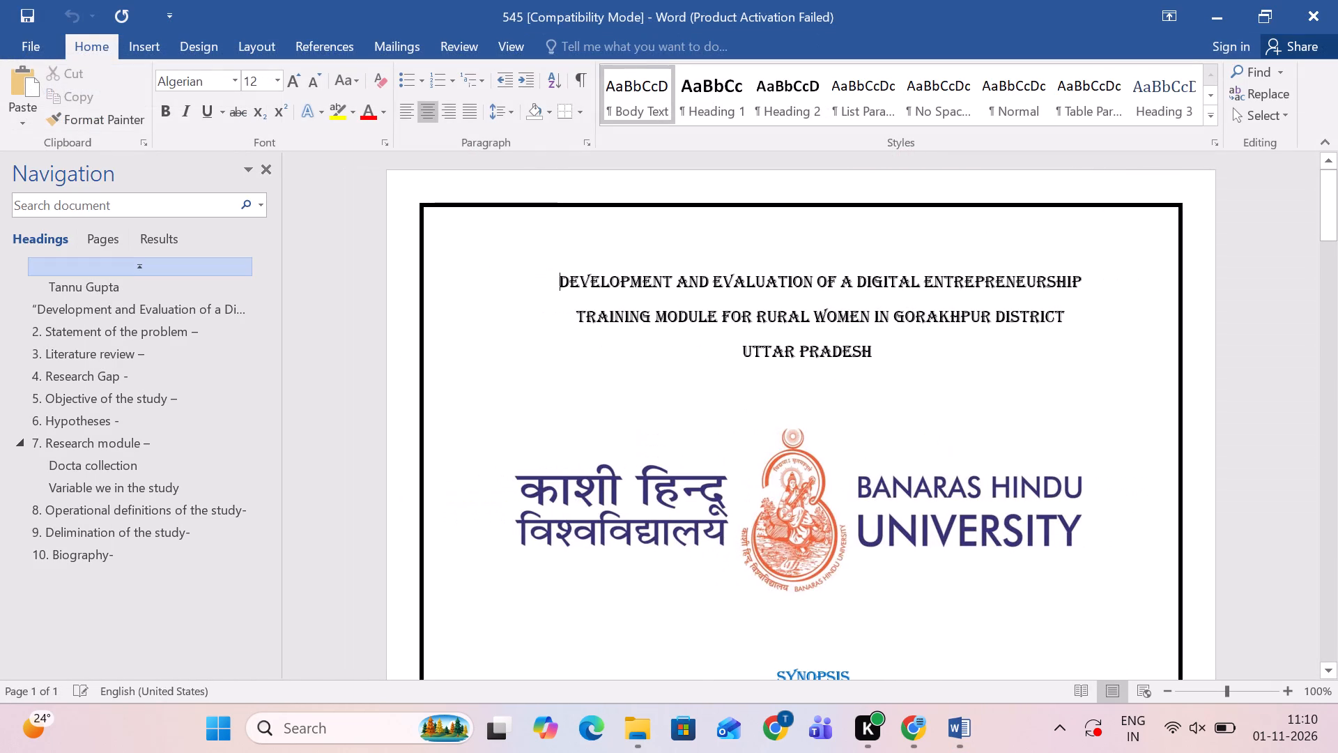
# Insert blank lines after "India" on the cover page to push the quoted thesis title onto the second page.
pyautogui.scroll(-2, 698, 351)
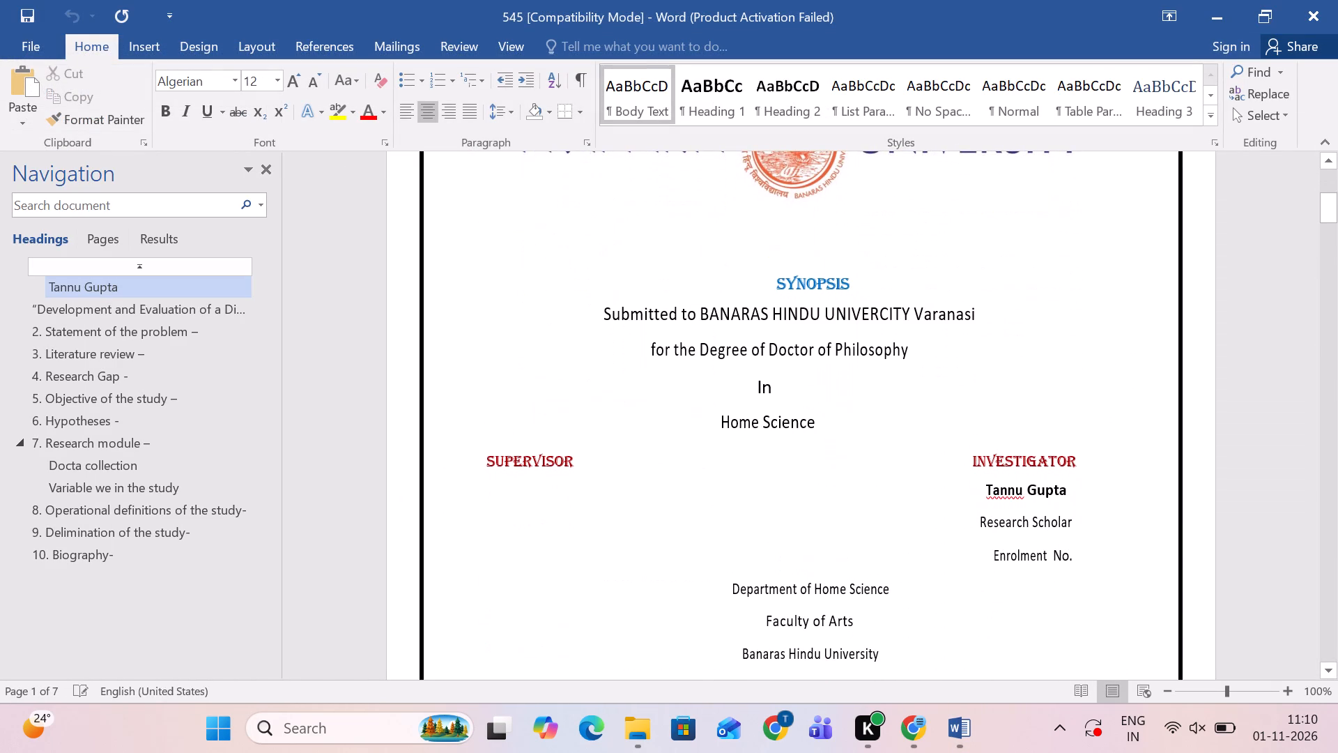
pyautogui.scroll(-1, 698, 351)
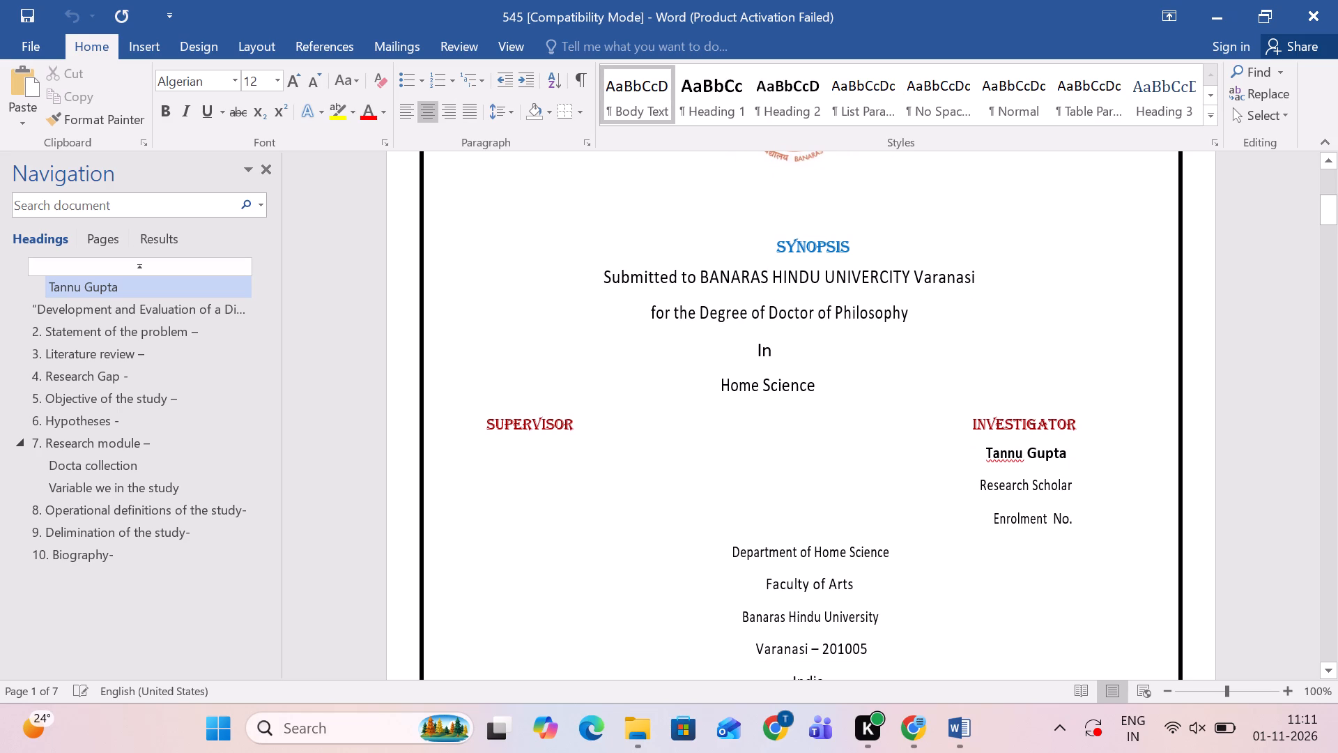
pyautogui.click(1101, 657)
pyautogui.press('Down')
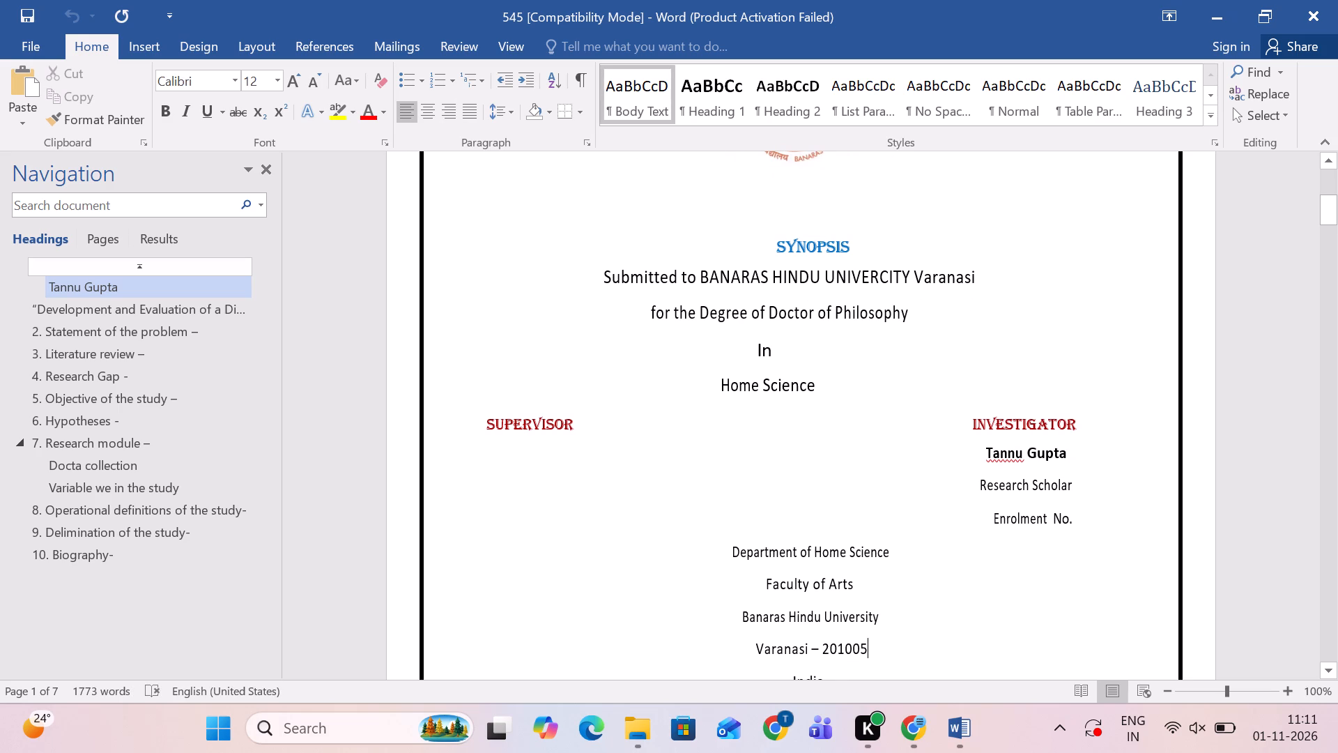
pyautogui.press('Down')
pyautogui.press('Down')
pyautogui.press('Down')
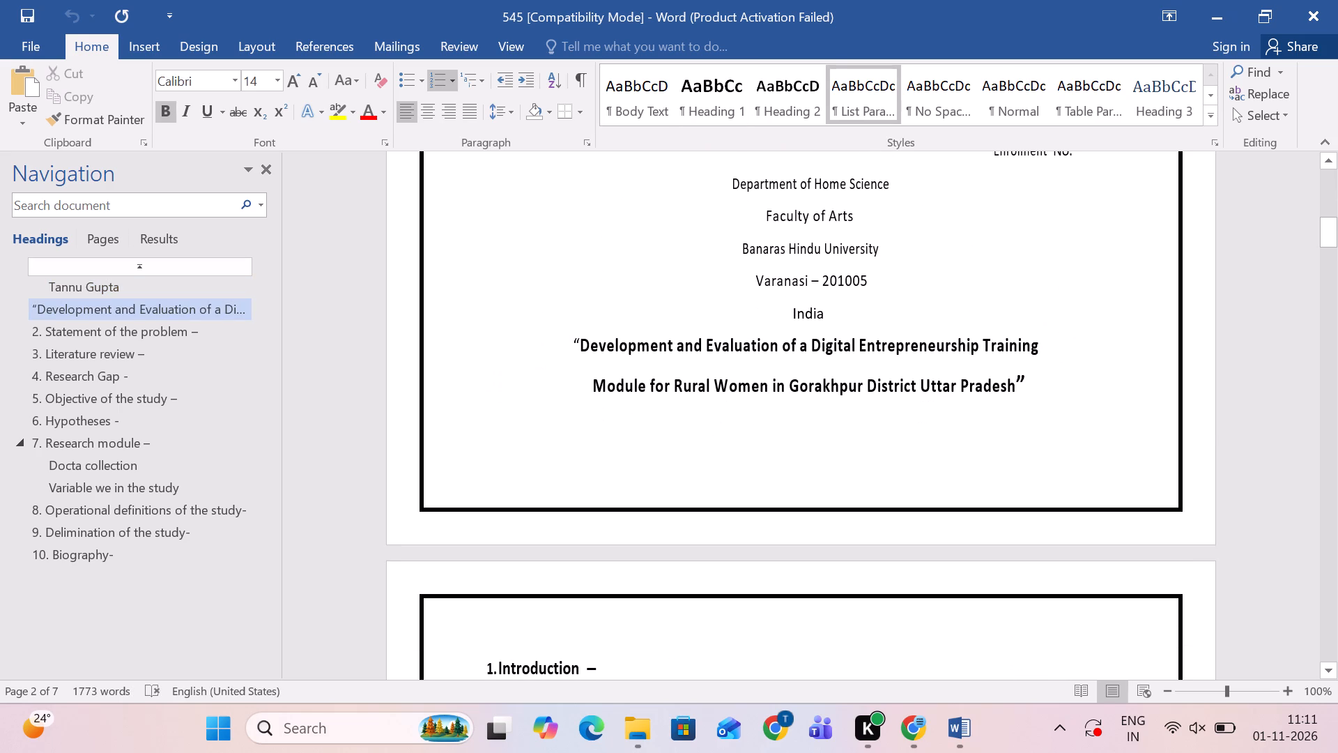
pyautogui.click(843, 320)
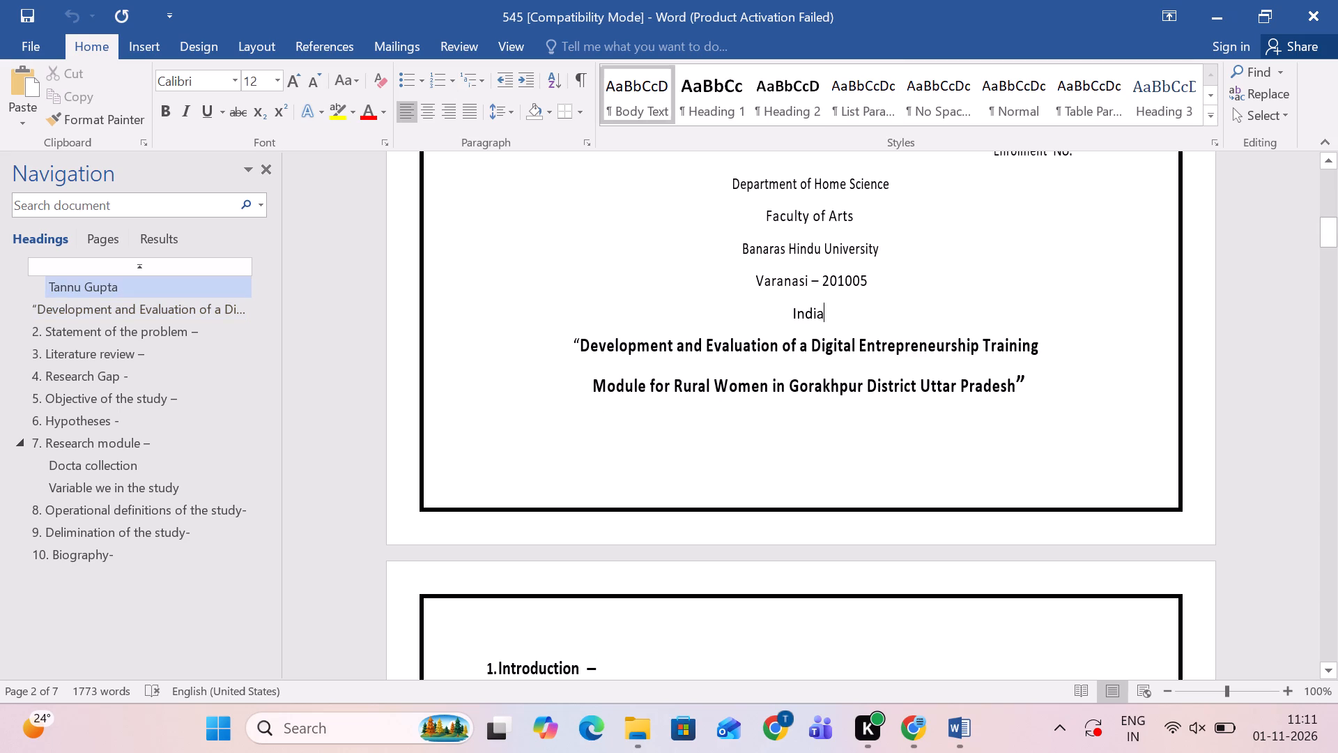
pyautogui.press('Return')
pyautogui.press('Return')
pyautogui.press('Return')
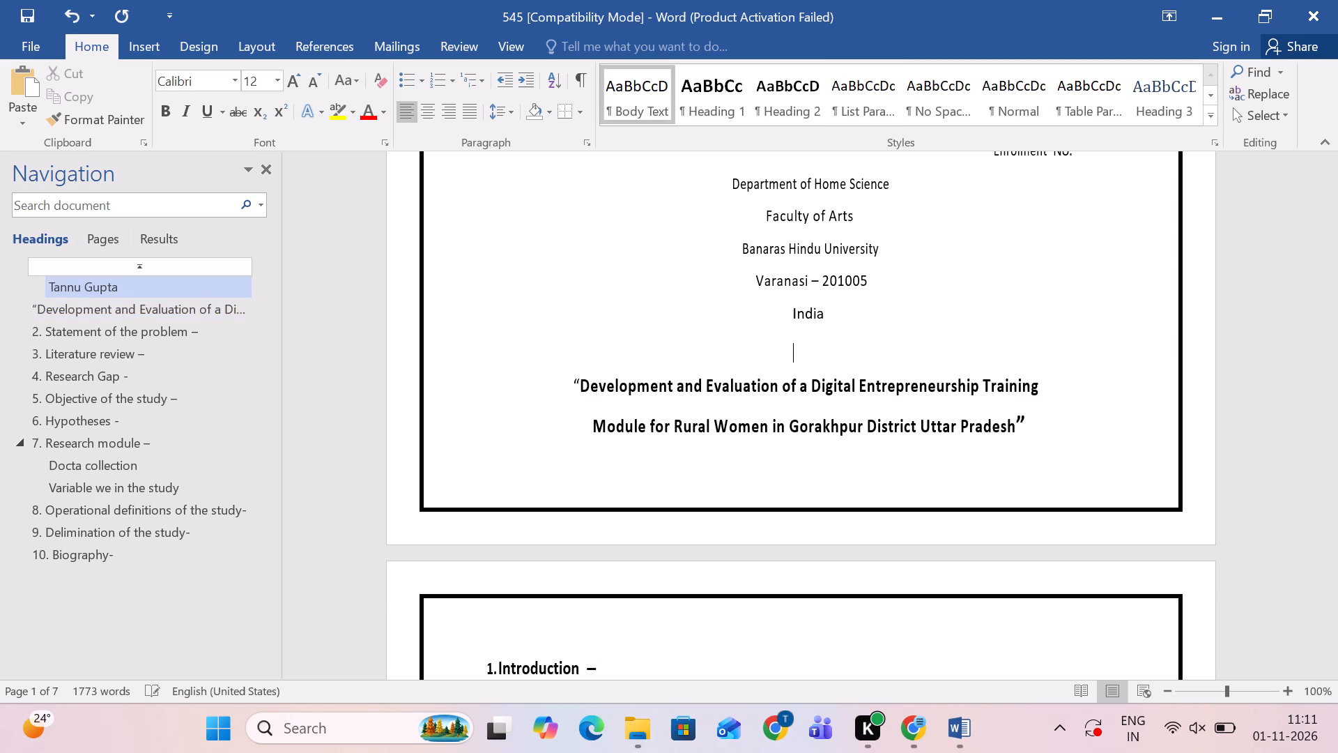
pyautogui.press('Return')
pyautogui.press('Return')
pyautogui.press('Return')
pyautogui.press('Return')
pyautogui.press('Return')
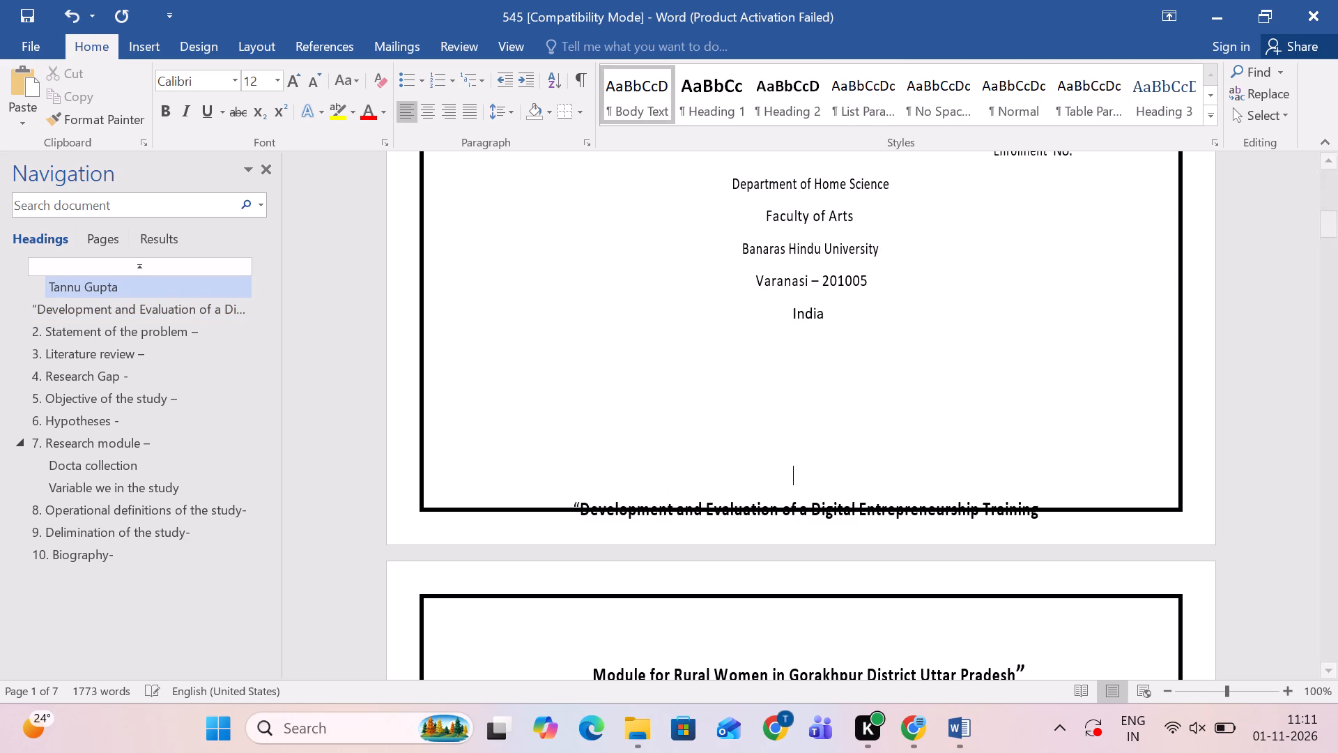
pyautogui.press('Return')
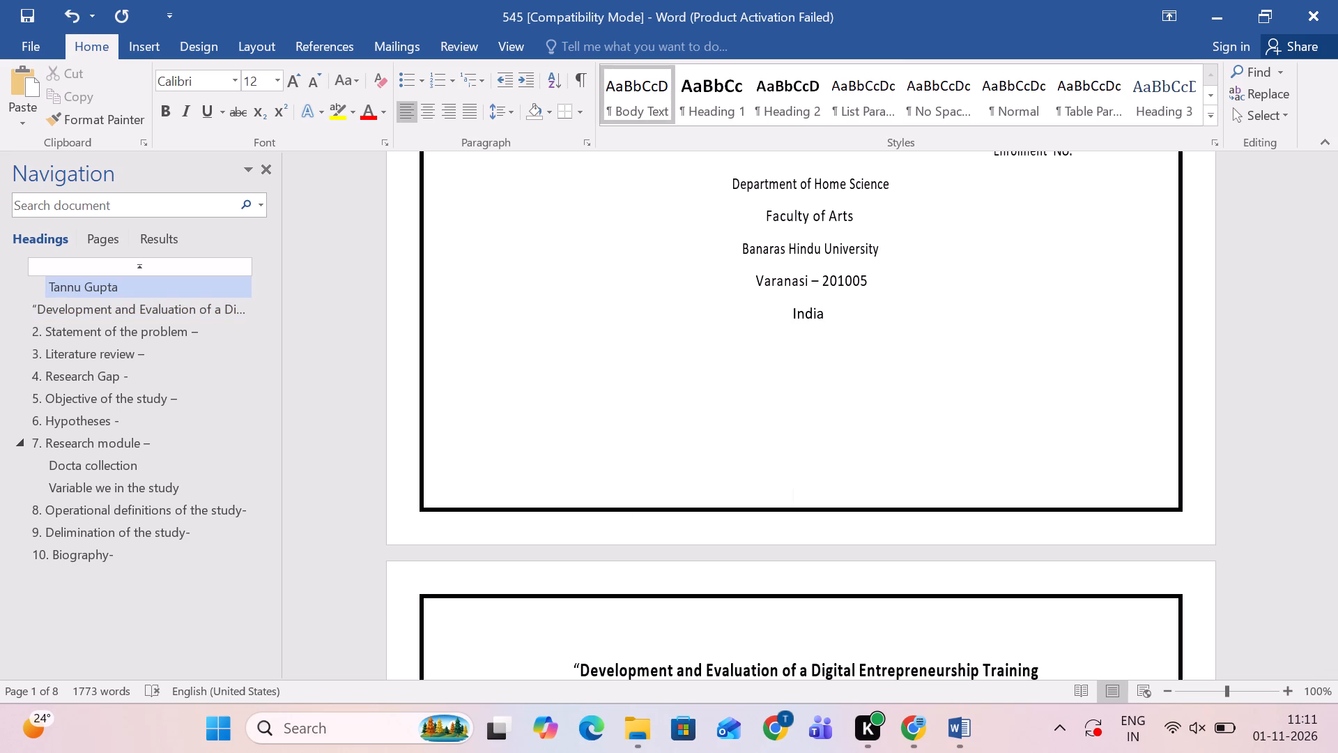
# Delete the break after the quoted thesis title so "1. Introduction" follows directly beneath it on the second page, keeping the heading's initial letter.
pyautogui.scroll(-7, 663, 303)
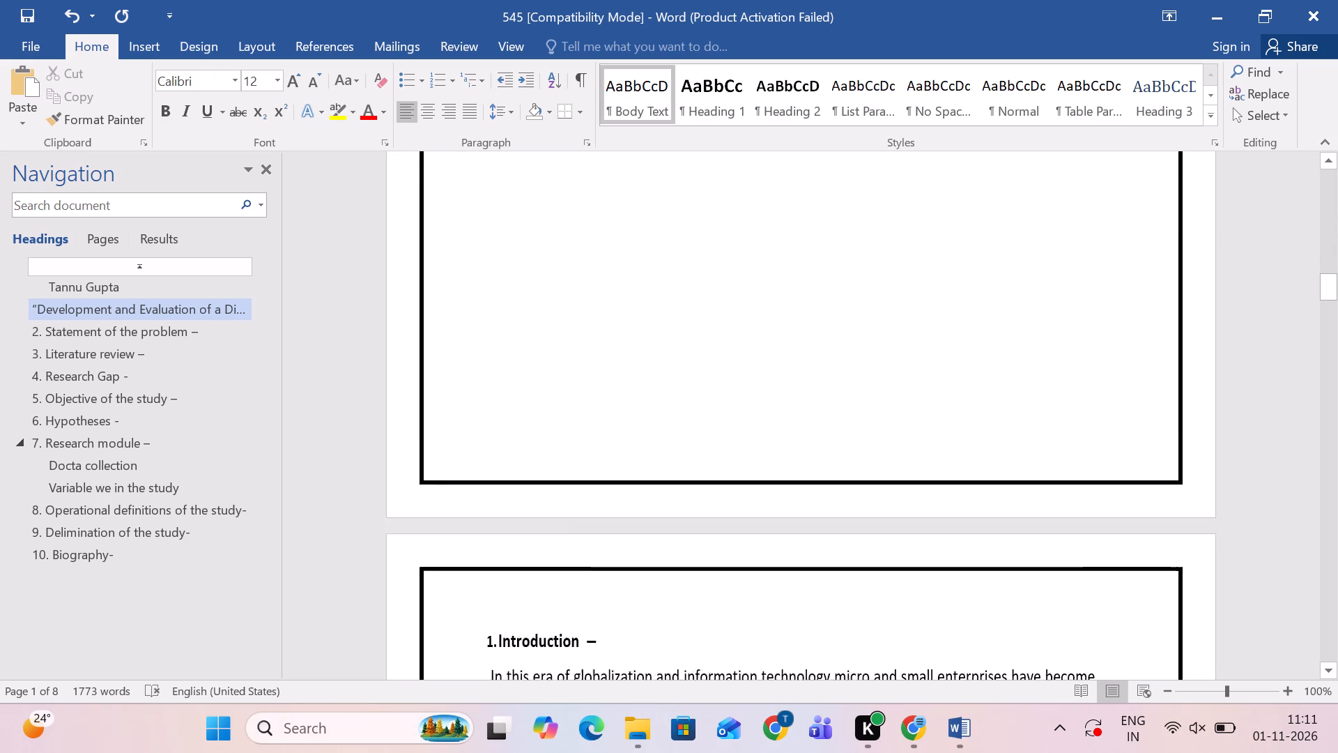
pyautogui.scroll(-1, 663, 303)
pyautogui.scroll(2, 663, 303)
pyautogui.scroll(-1, 663, 303)
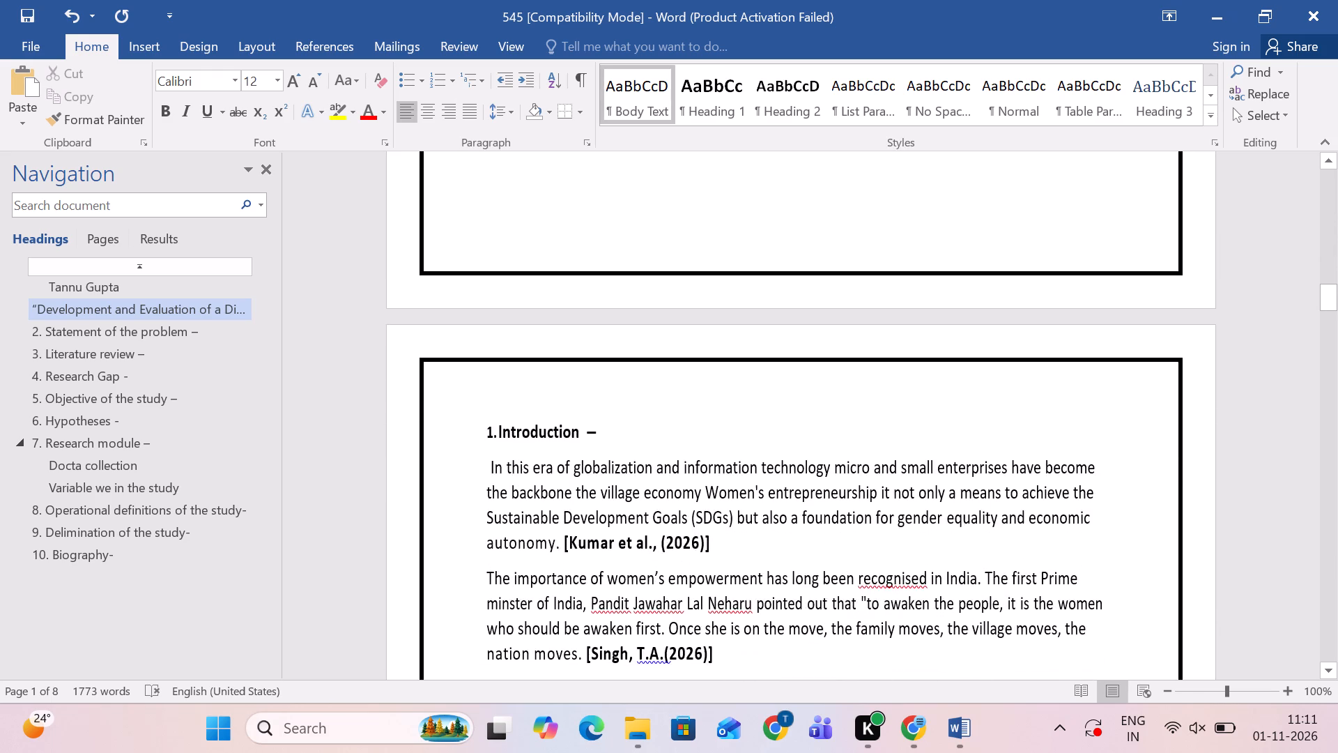
pyautogui.scroll(4, 663, 303)
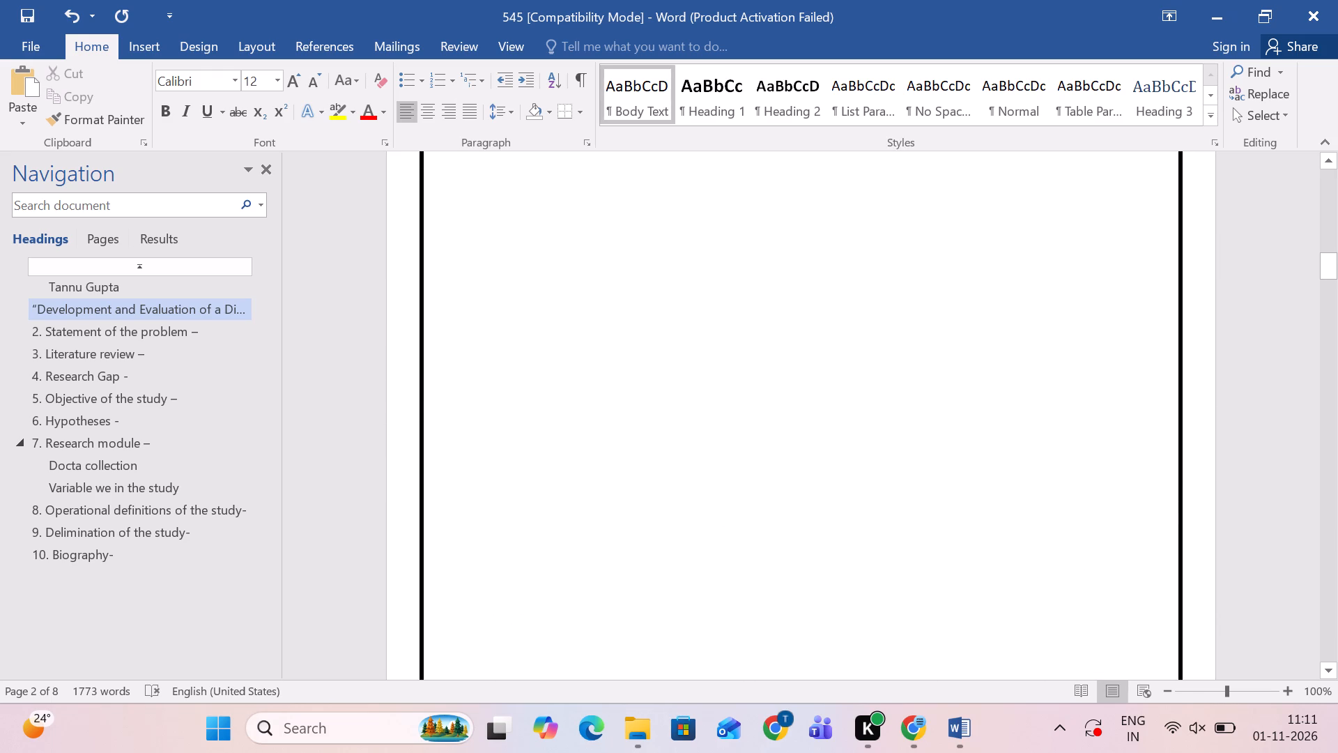
pyautogui.press('Up')
pyautogui.press('Up')
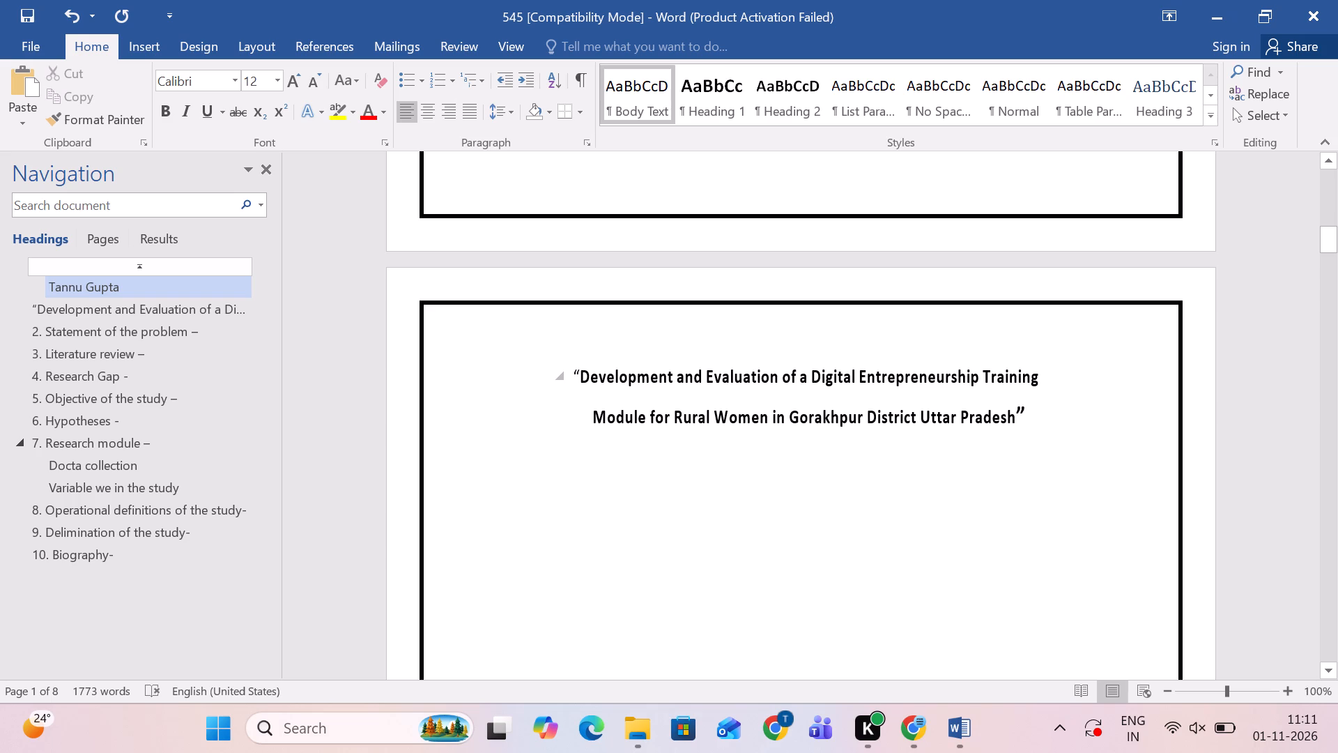
pyautogui.click(1049, 425)
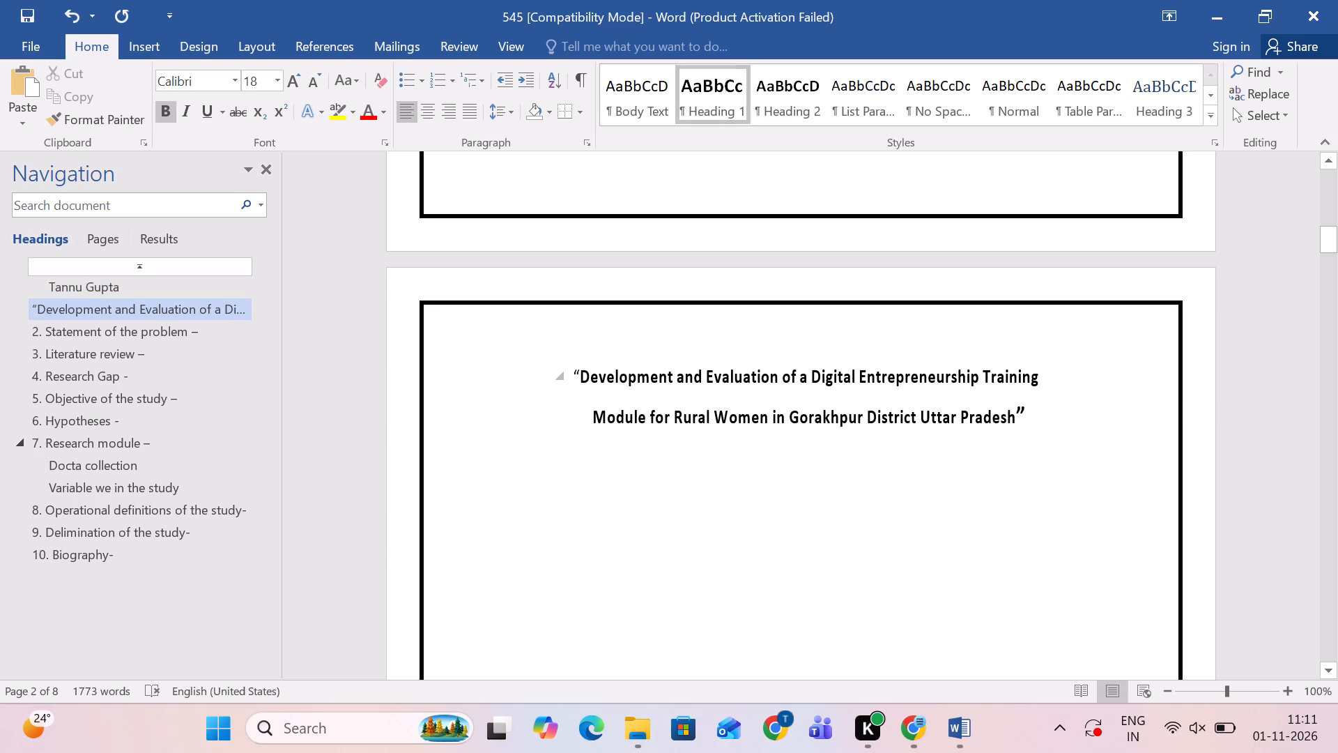
pyautogui.press('Delete')
pyautogui.press('Delete')
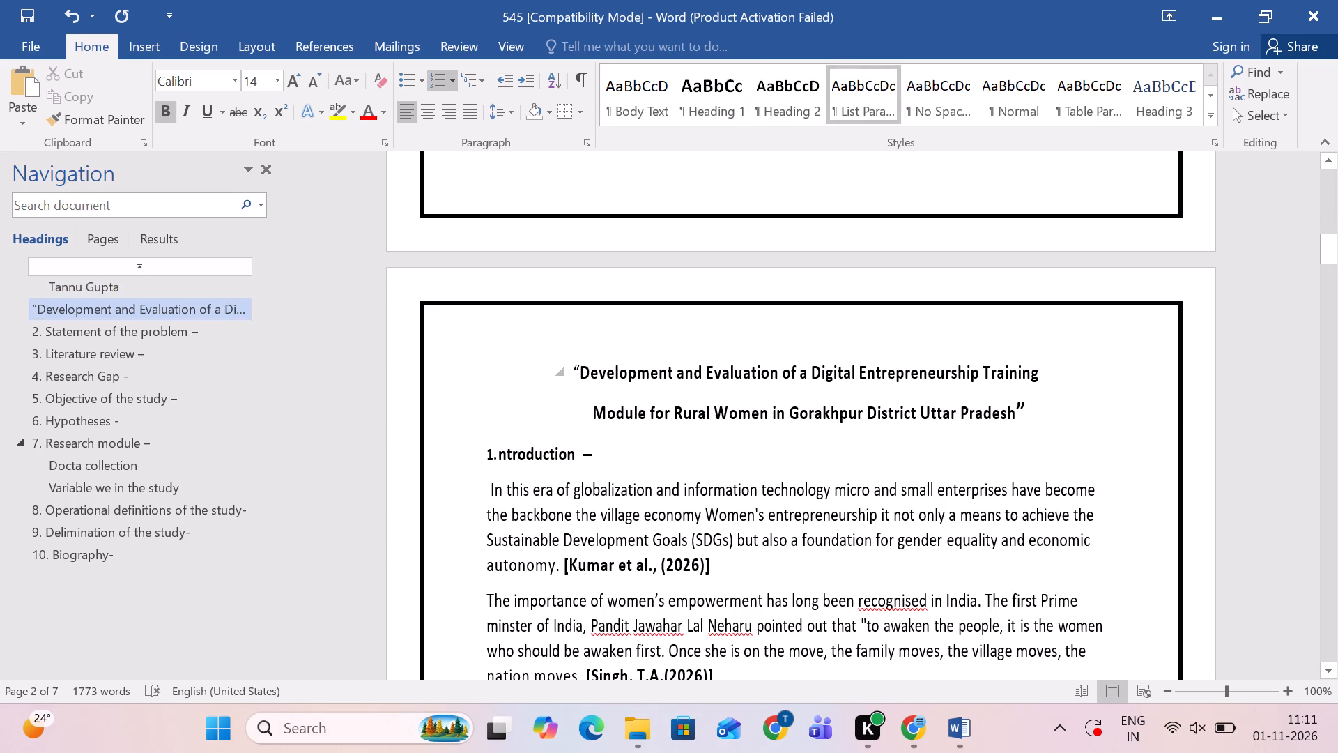
pyautogui.scroll(-12, 1063, 409)
pyautogui.scroll(4, 1063, 409)
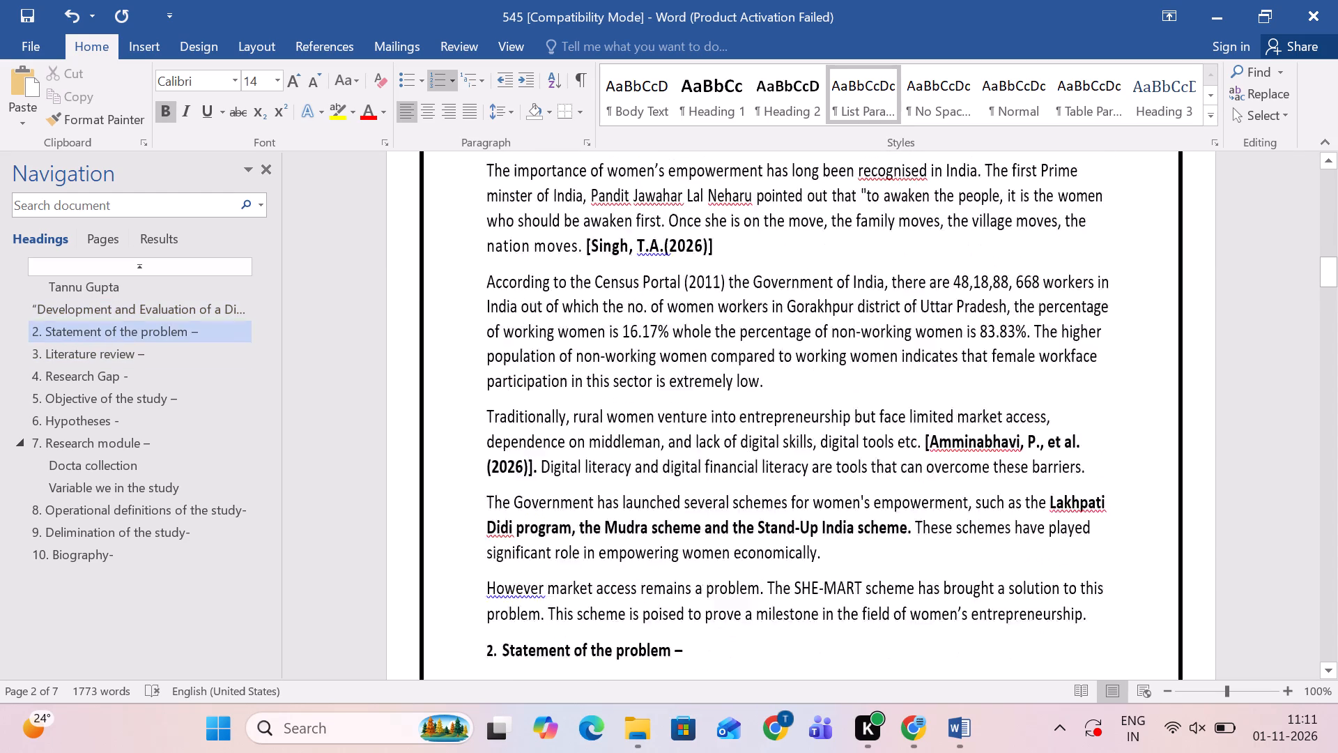
pyautogui.scroll(3, 1063, 409)
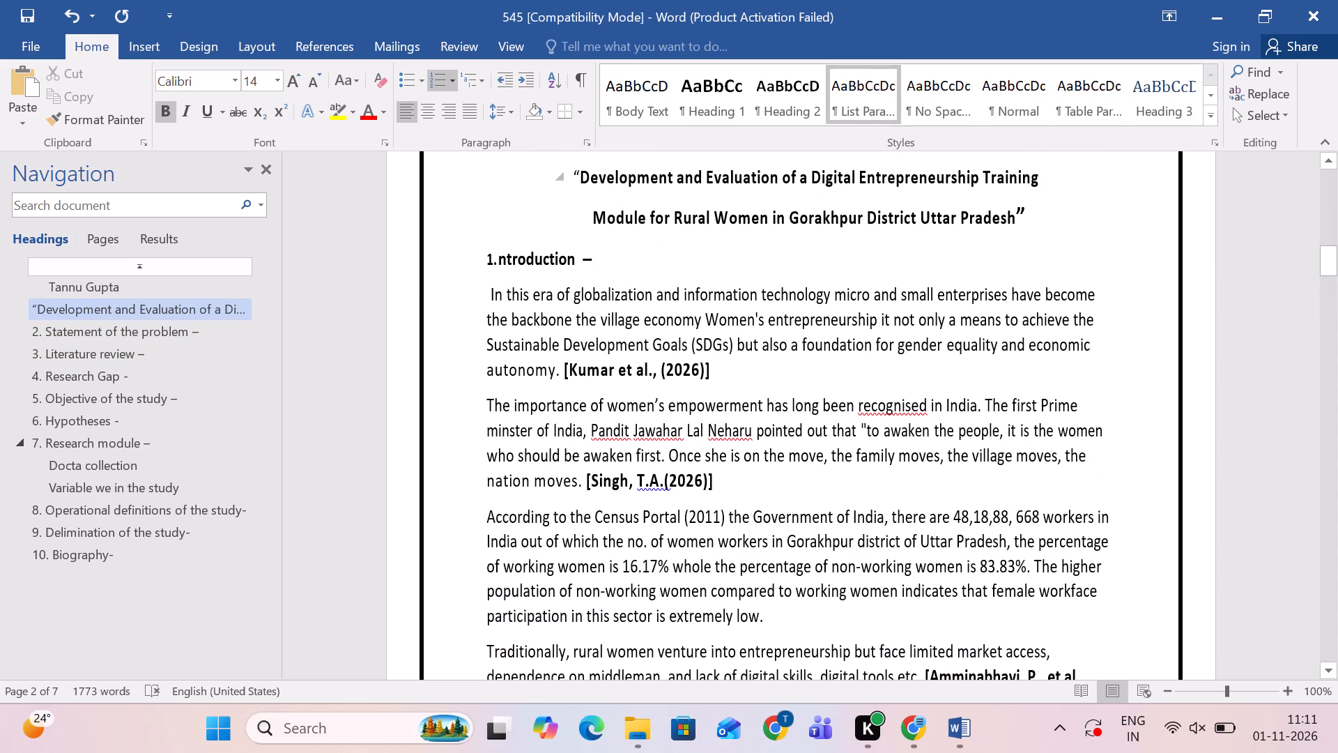
pyautogui.hotkey('ctrl', 'z')
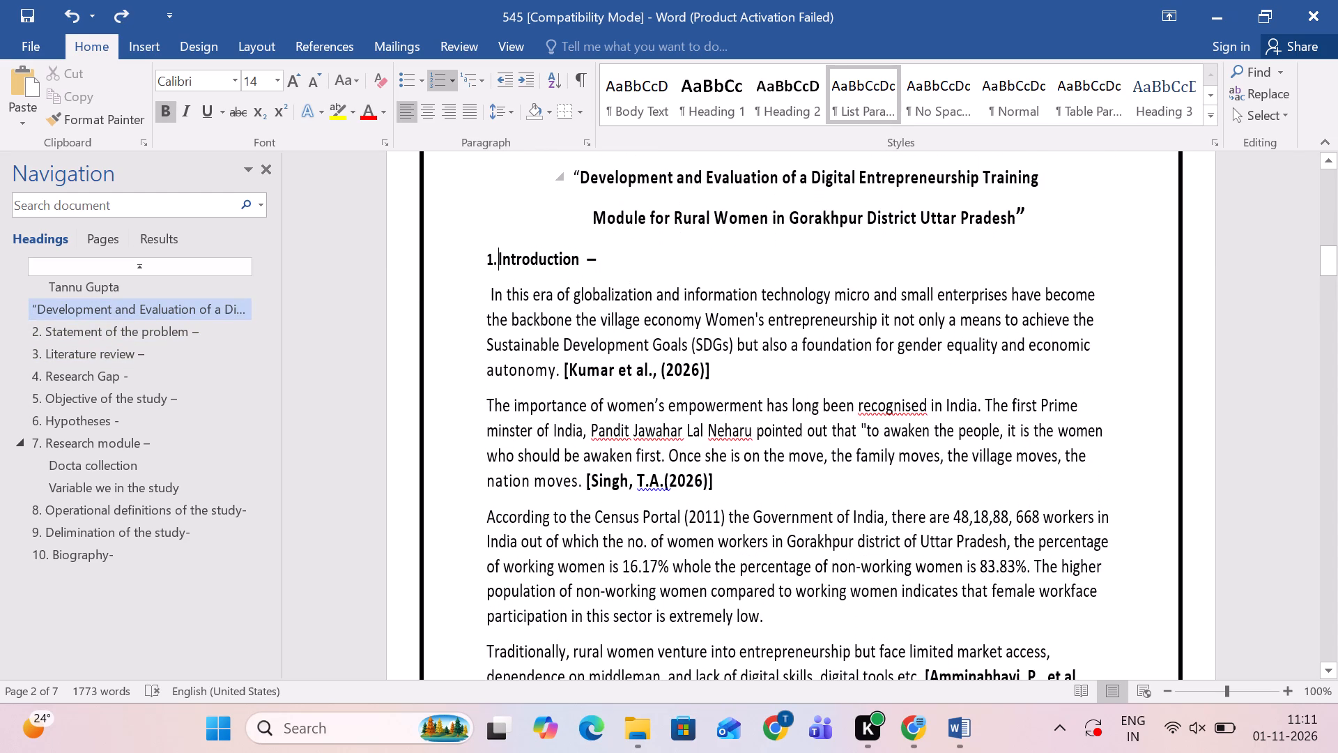
# Review the second page's flow from the thesis title and Introduction through the Statement of the problem and Literature review headings.
pyautogui.scroll(-1, 924, 324)
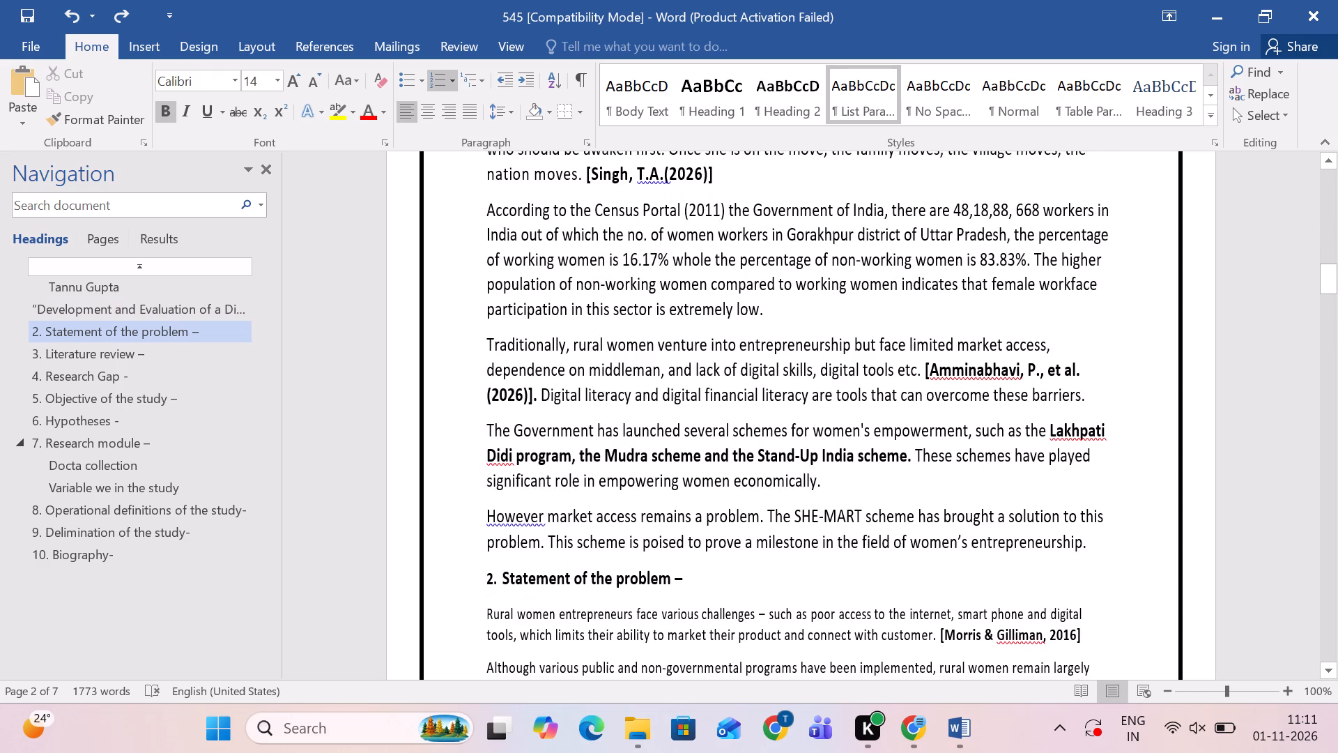
pyautogui.scroll(-1, 924, 324)
pyautogui.scroll(2, 924, 324)
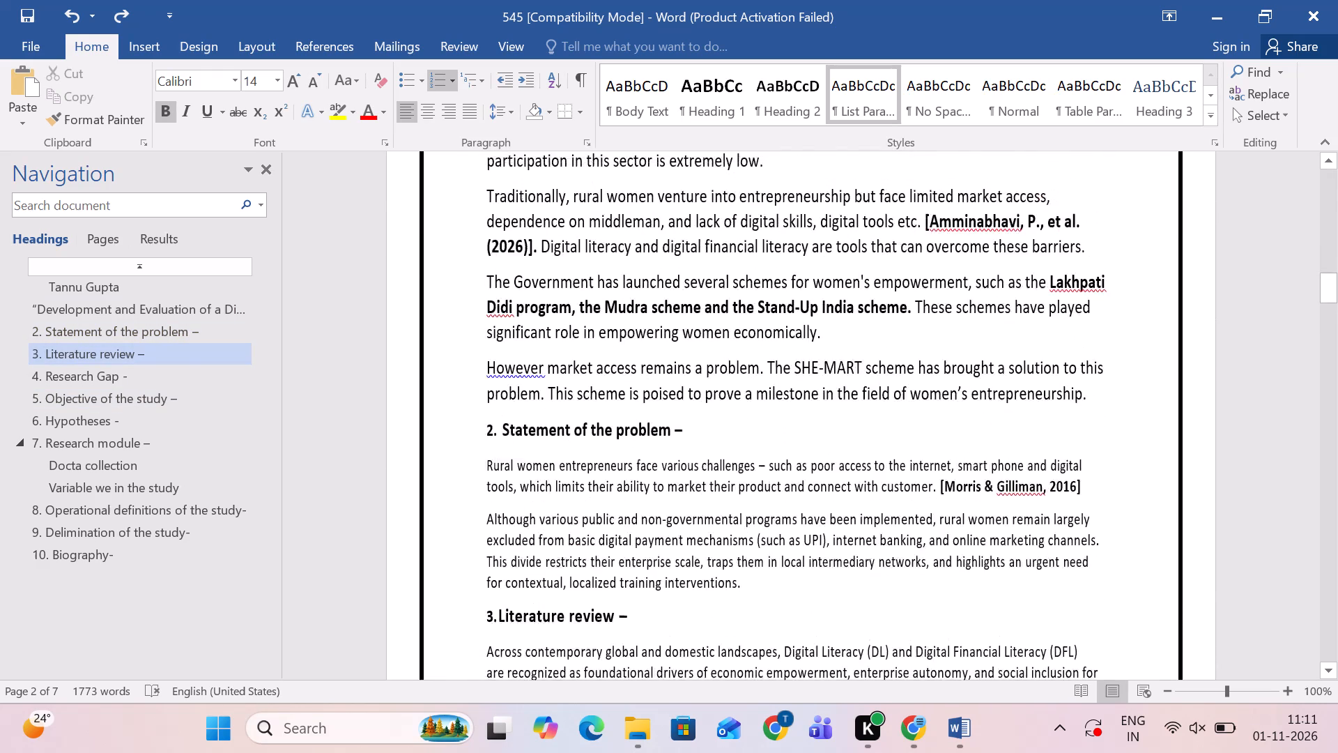
pyautogui.scroll(3, 924, 324)
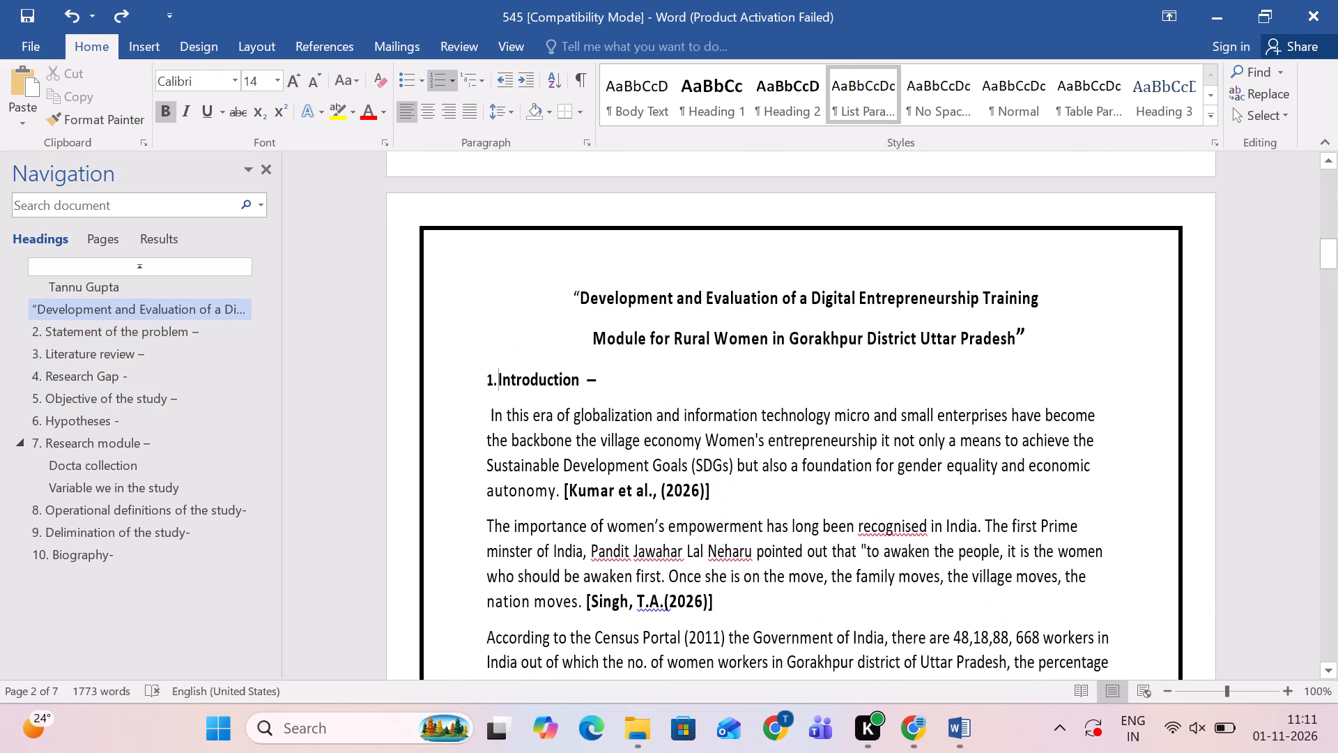
pyautogui.scroll(1, 924, 324)
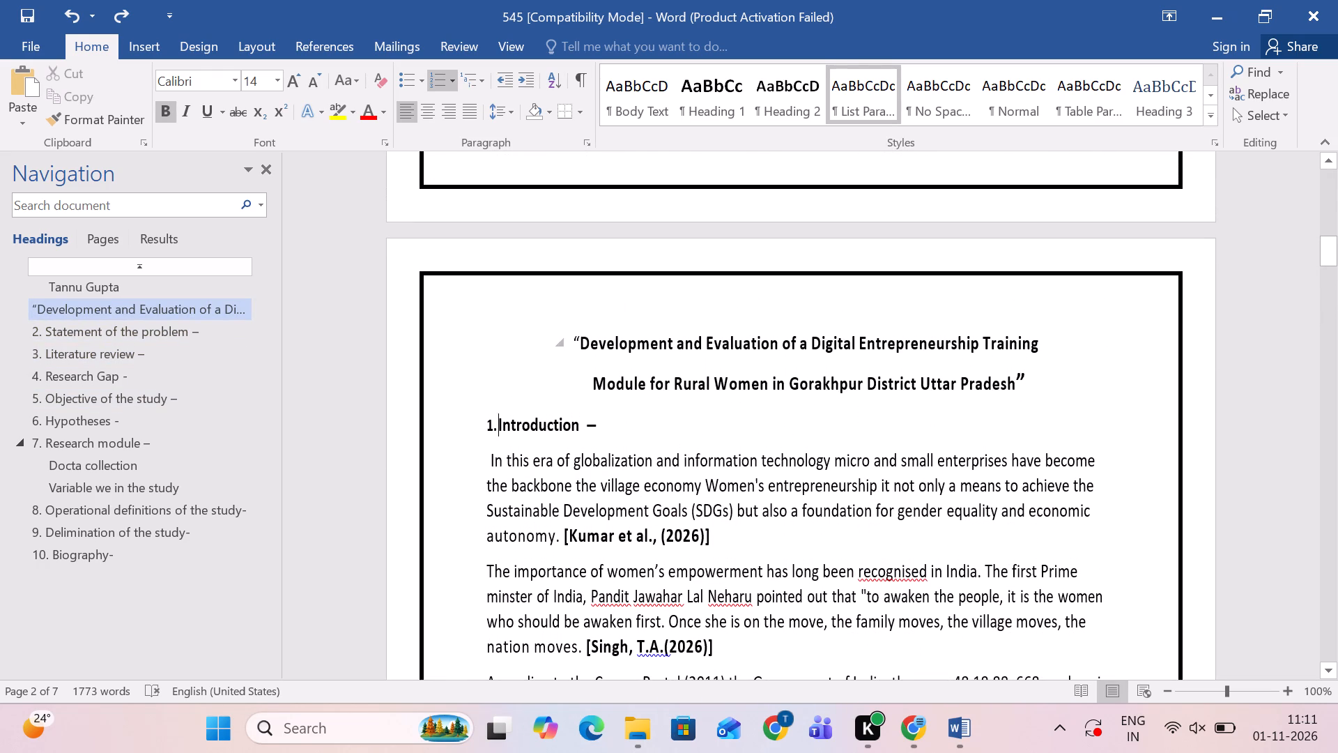
pyautogui.scroll(-1, 829, 444)
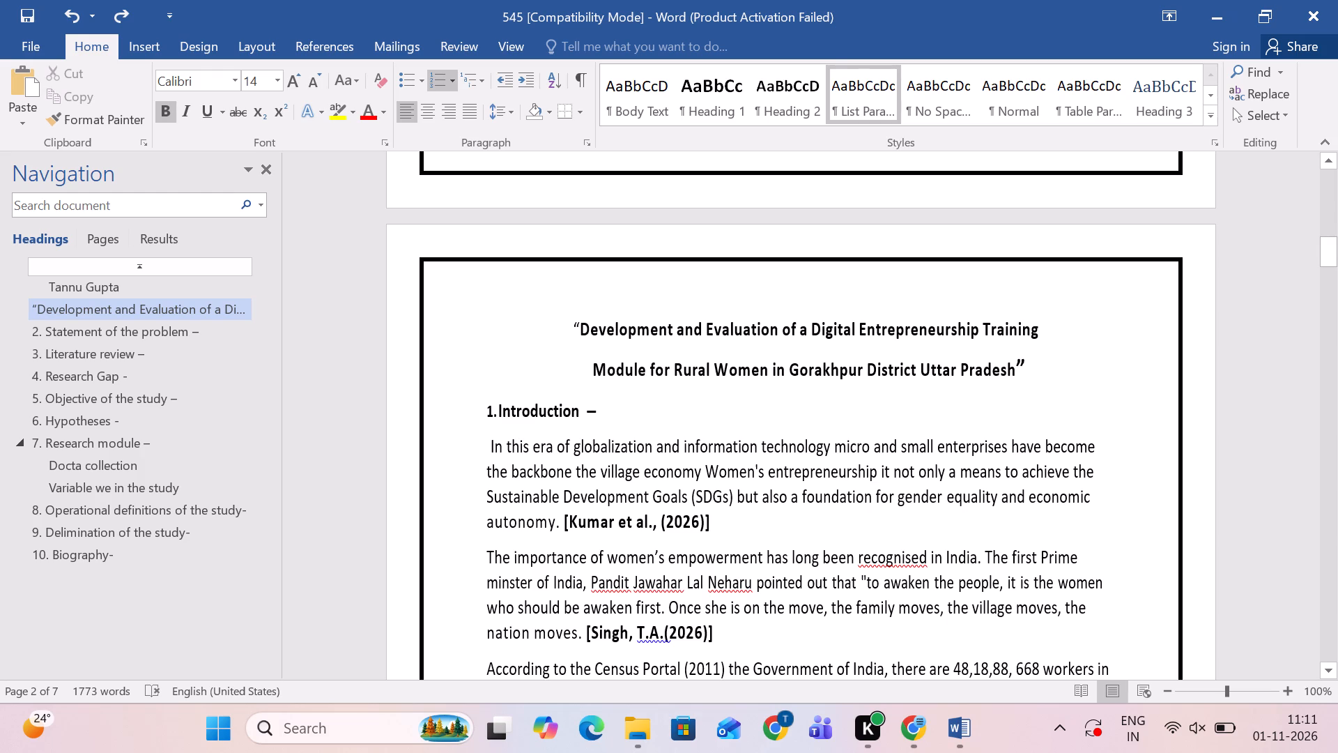
# Check the cover page's layout from the SYNOPSIS heading to "India" and its transition to the thesis title on the second page.
pyautogui.scroll(4, 840, 418)
pyautogui.scroll(-1, 840, 418)
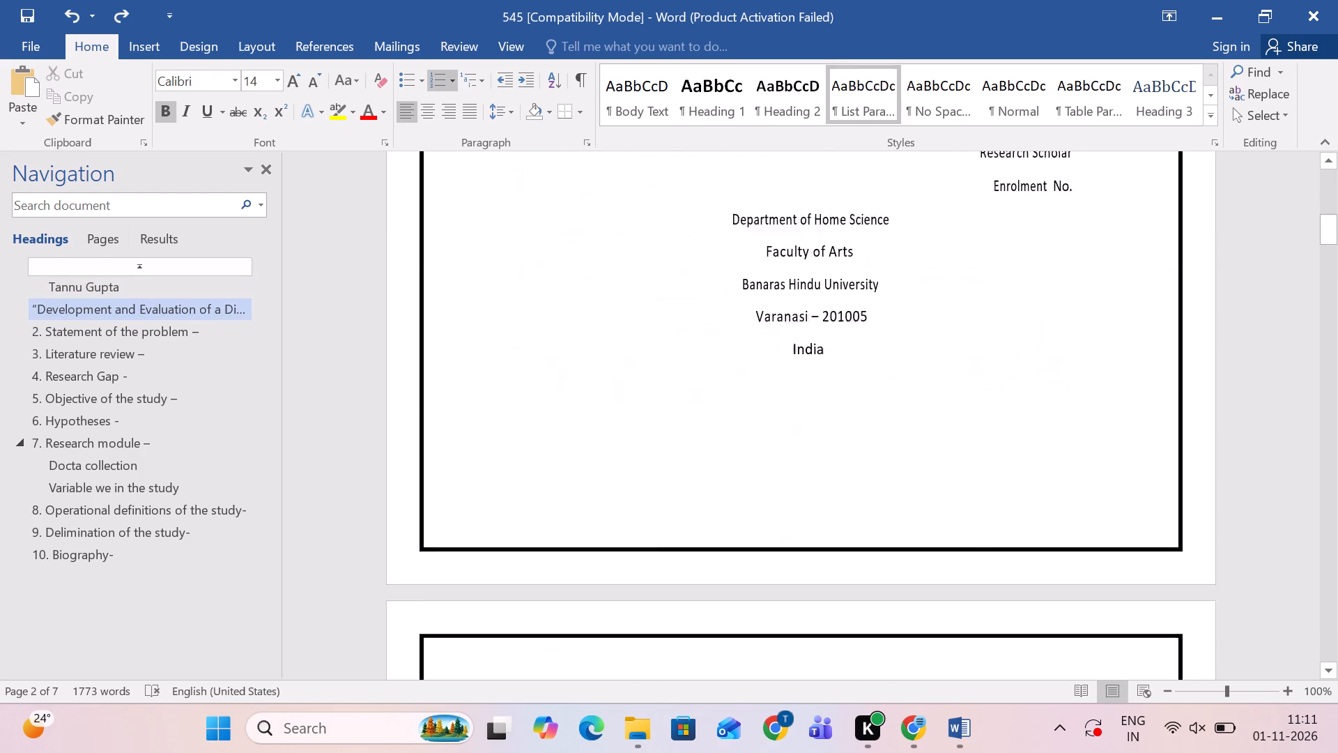
pyautogui.scroll(1, 840, 418)
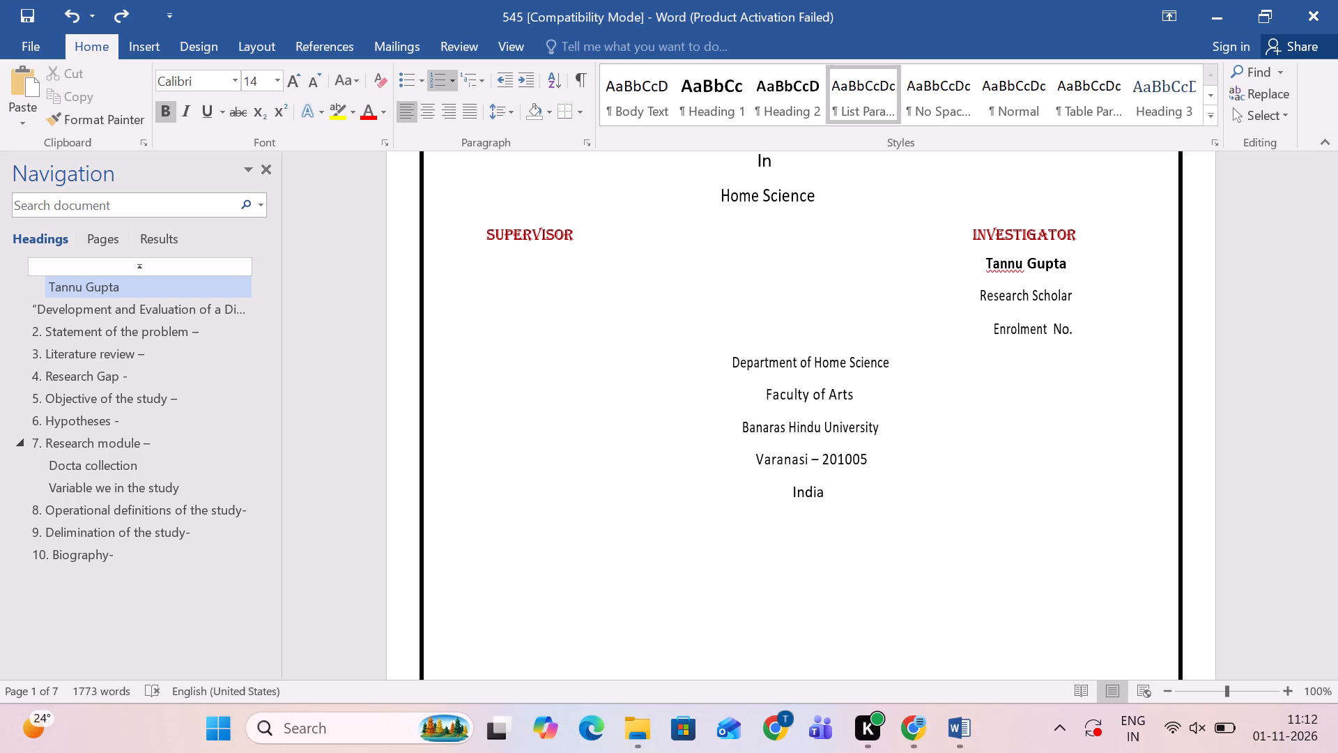
pyautogui.scroll(1, 610, 289)
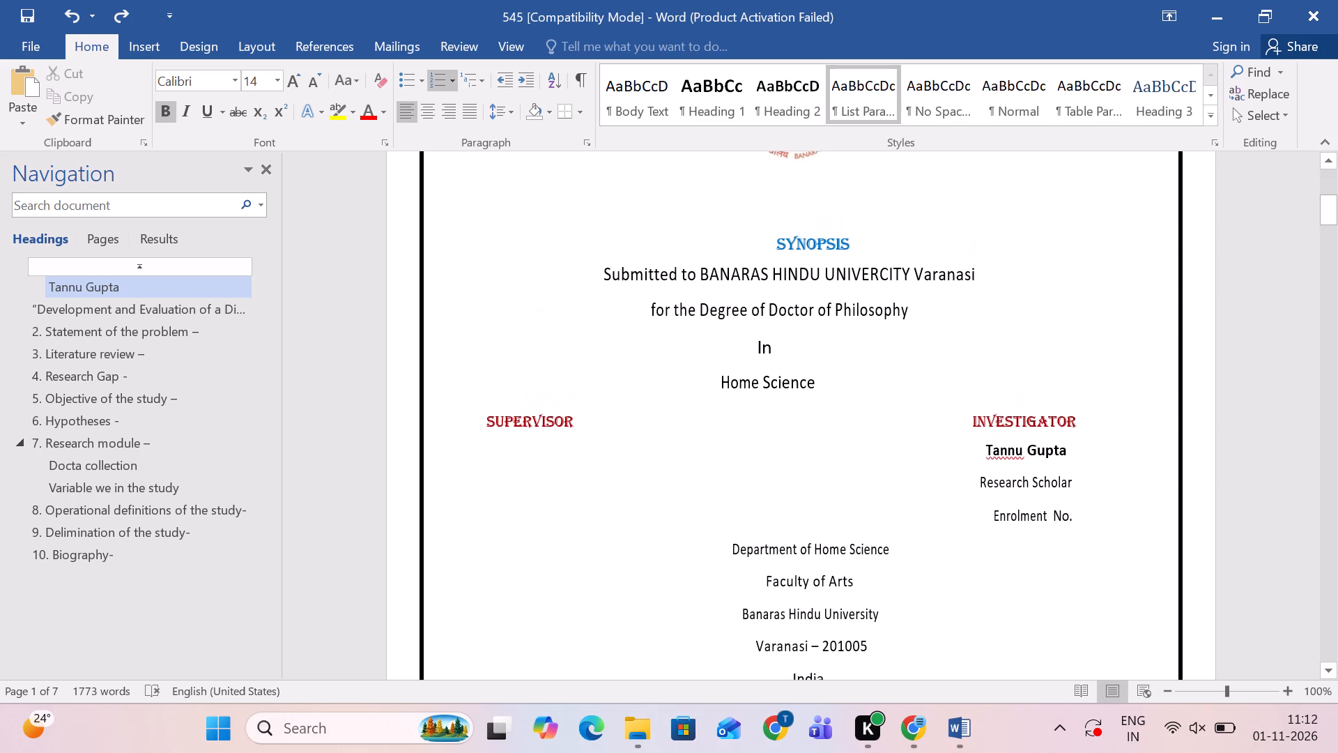
pyautogui.scroll(1, 610, 289)
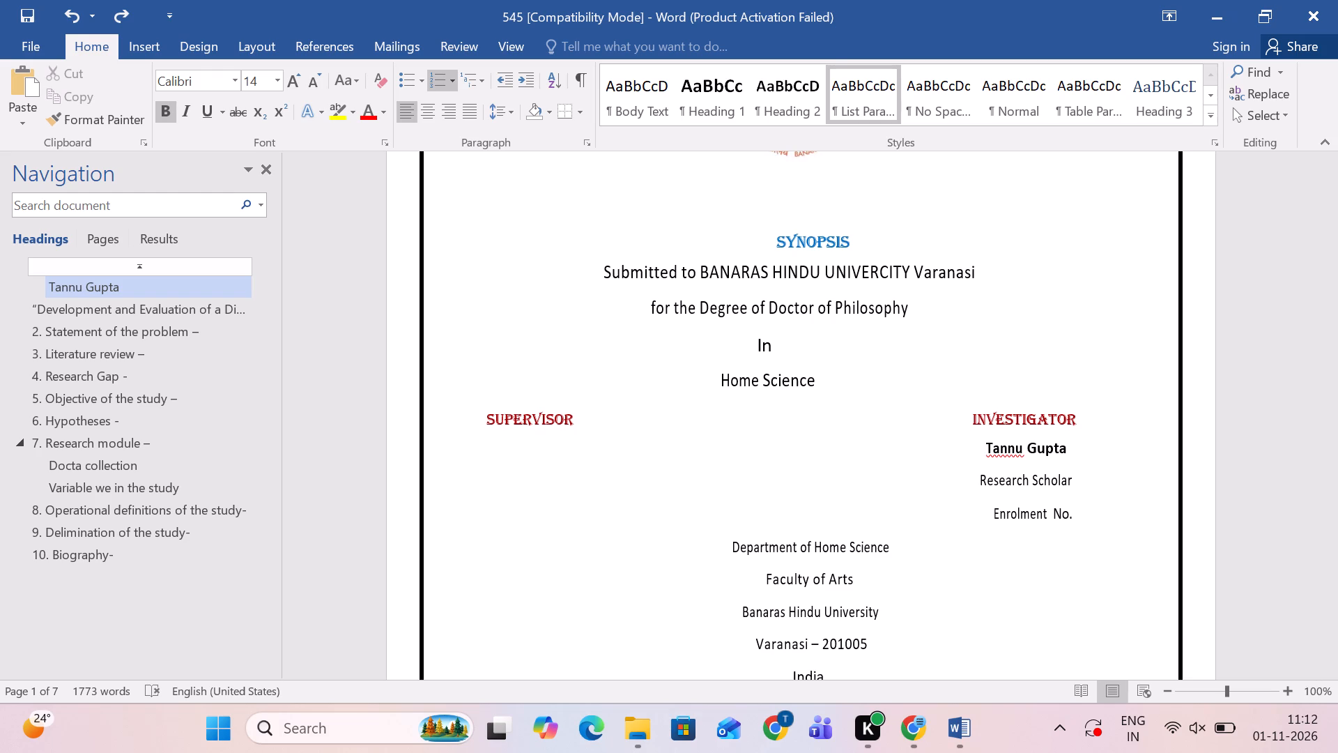
pyautogui.scroll(-1, 686, 458)
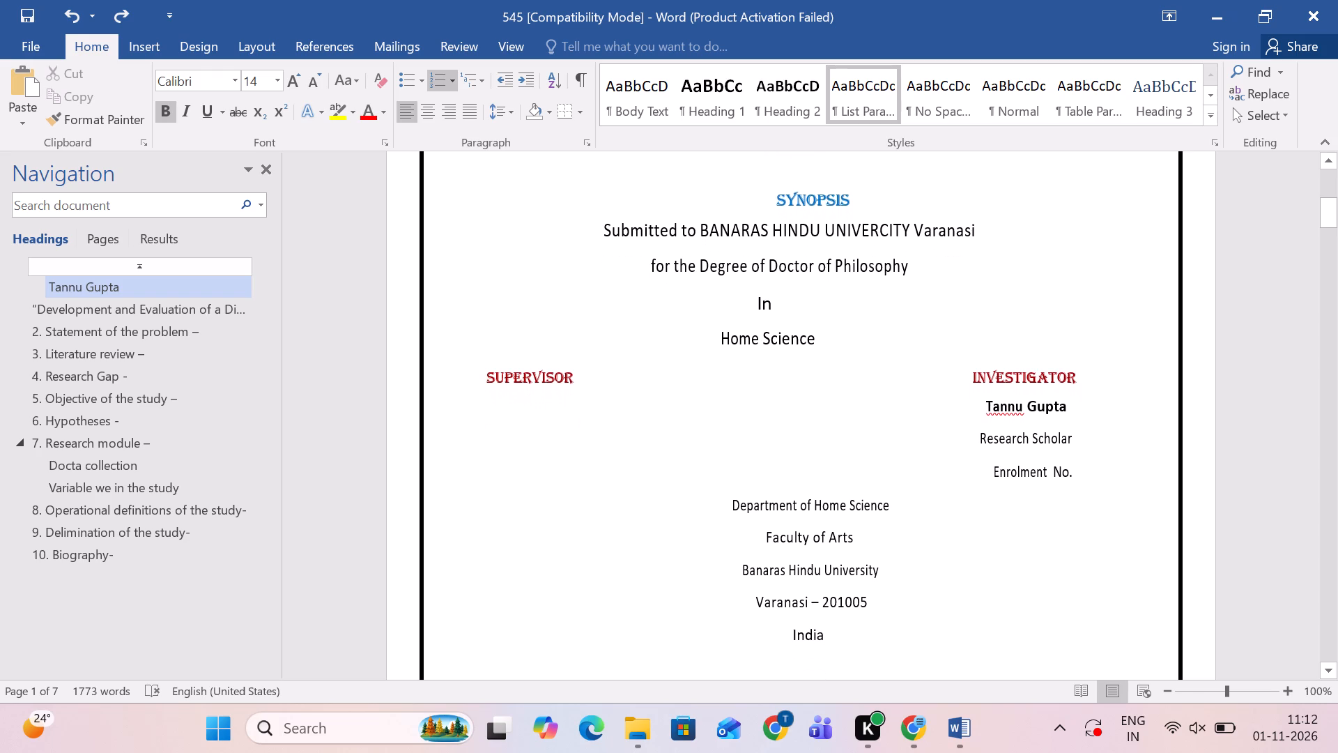
pyautogui.scroll(-2, 686, 458)
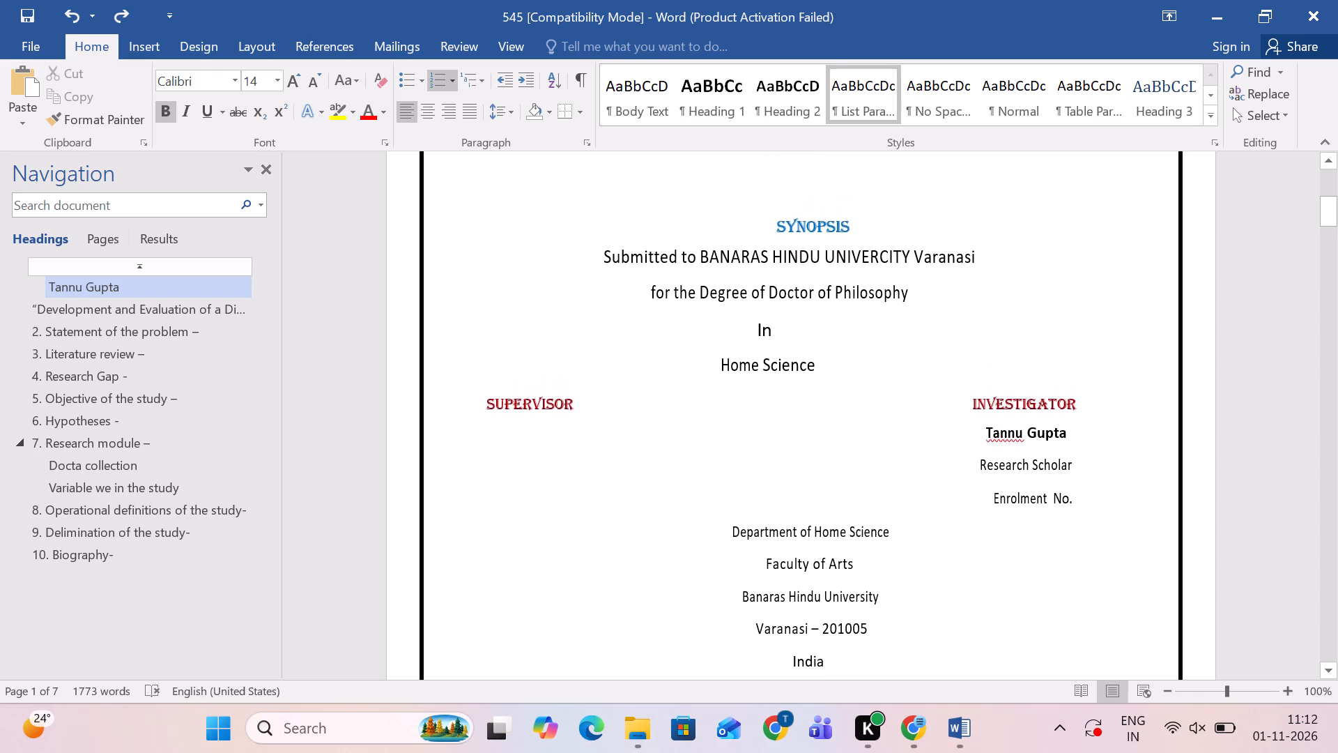
pyautogui.scroll(-1, 686, 458)
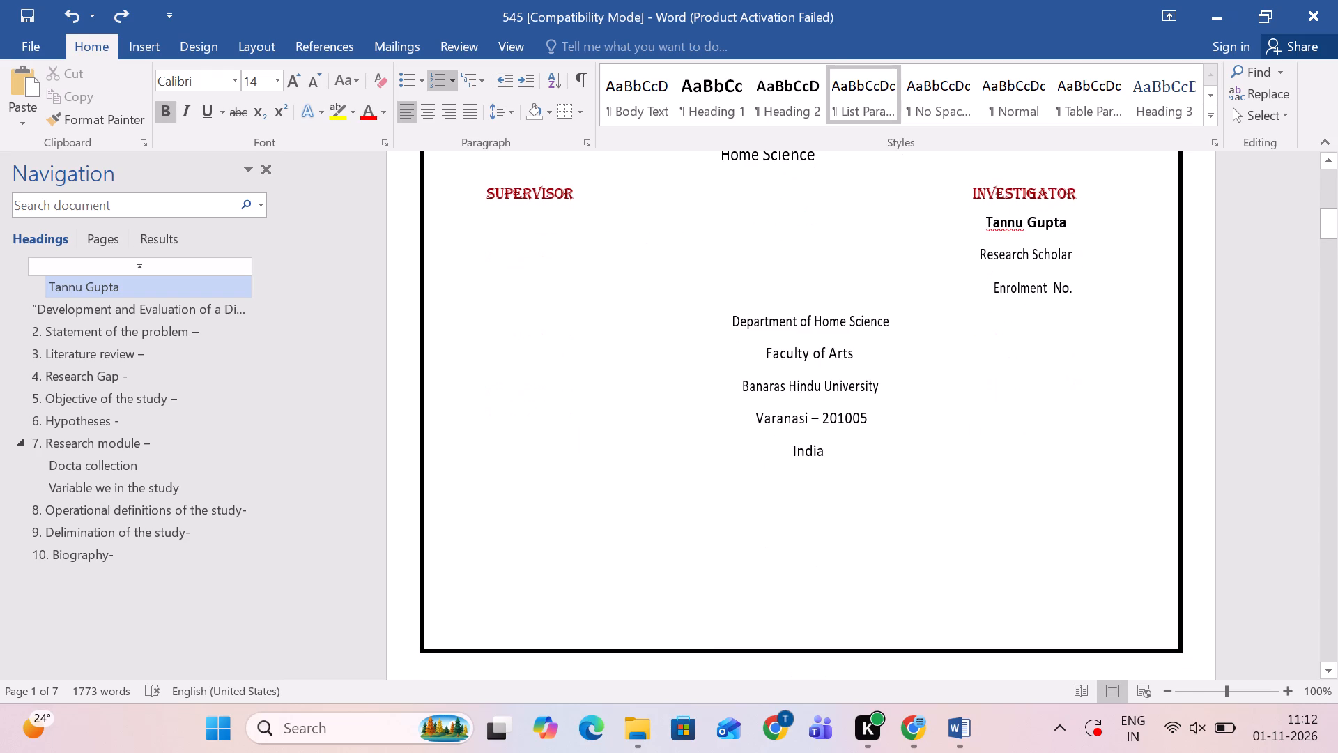
pyautogui.scroll(-3, 686, 458)
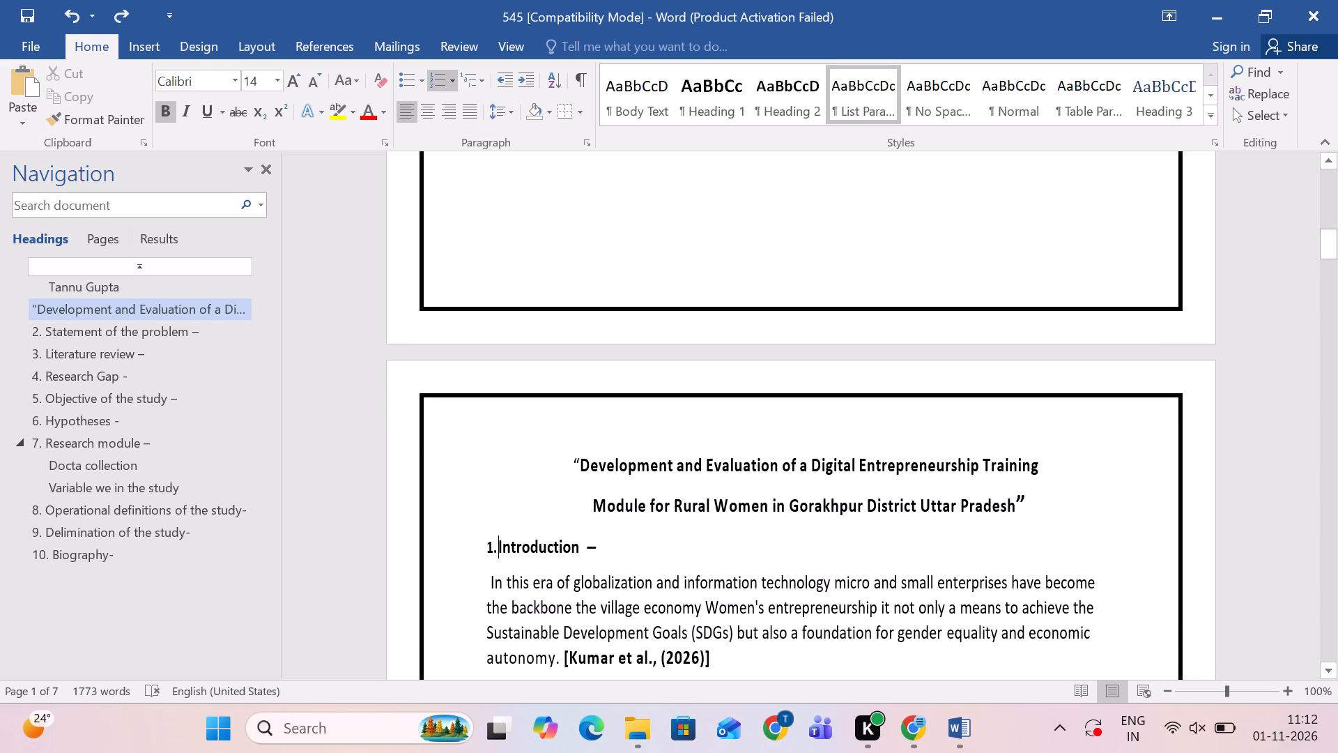
pyautogui.scroll(-1, 686, 458)
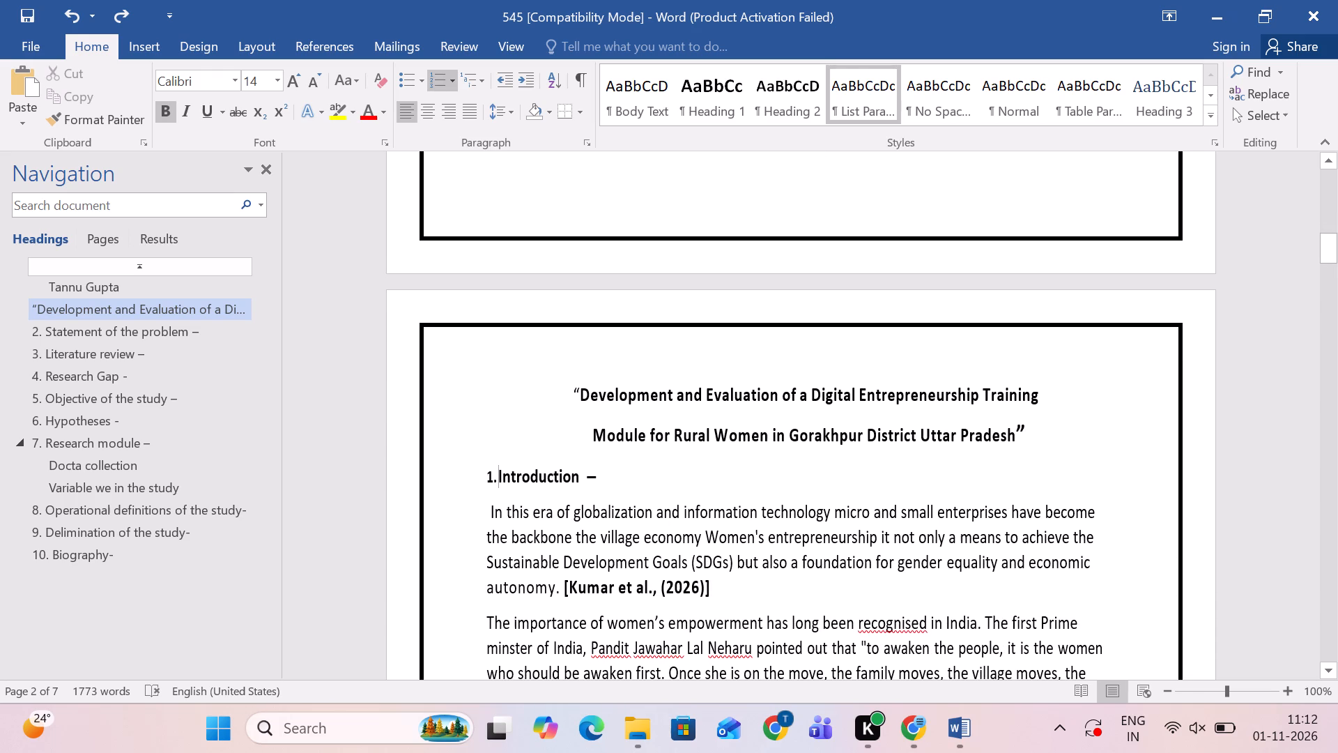
pyautogui.scroll(3, 686, 458)
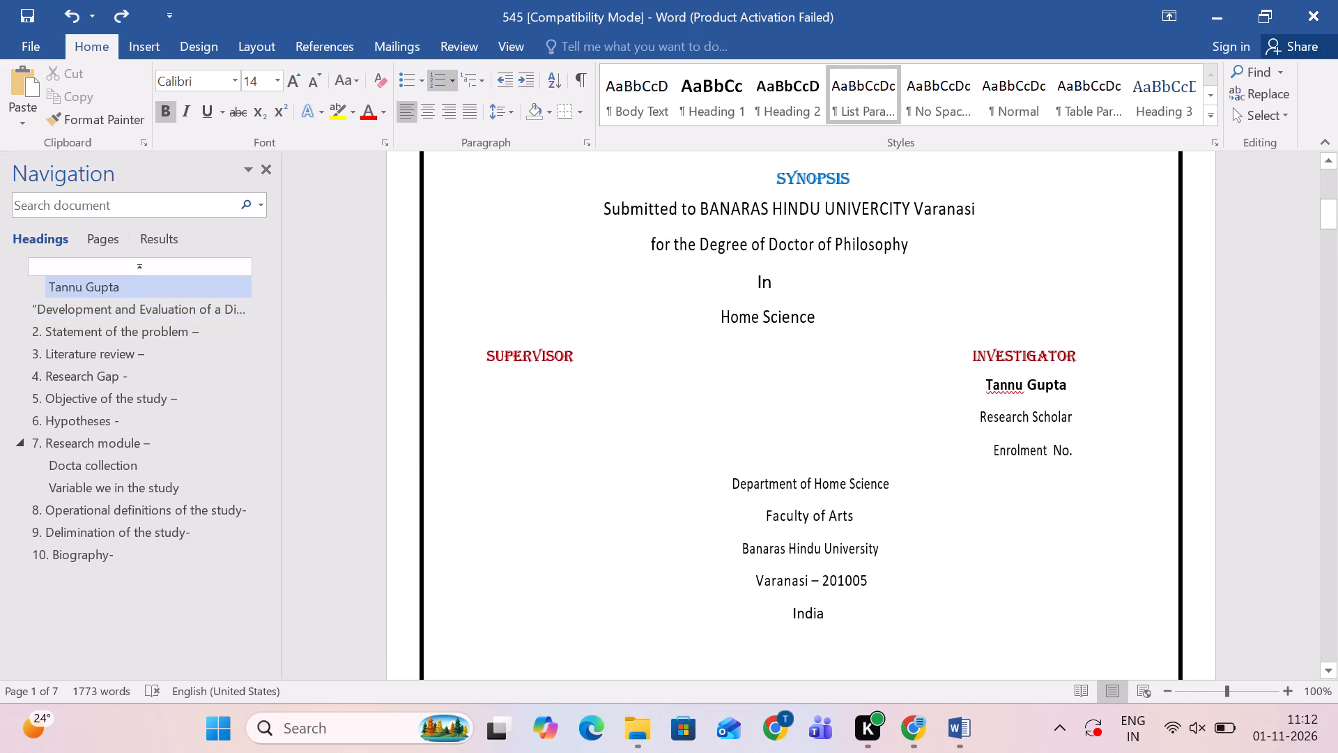
pyautogui.scroll(1, 686, 458)
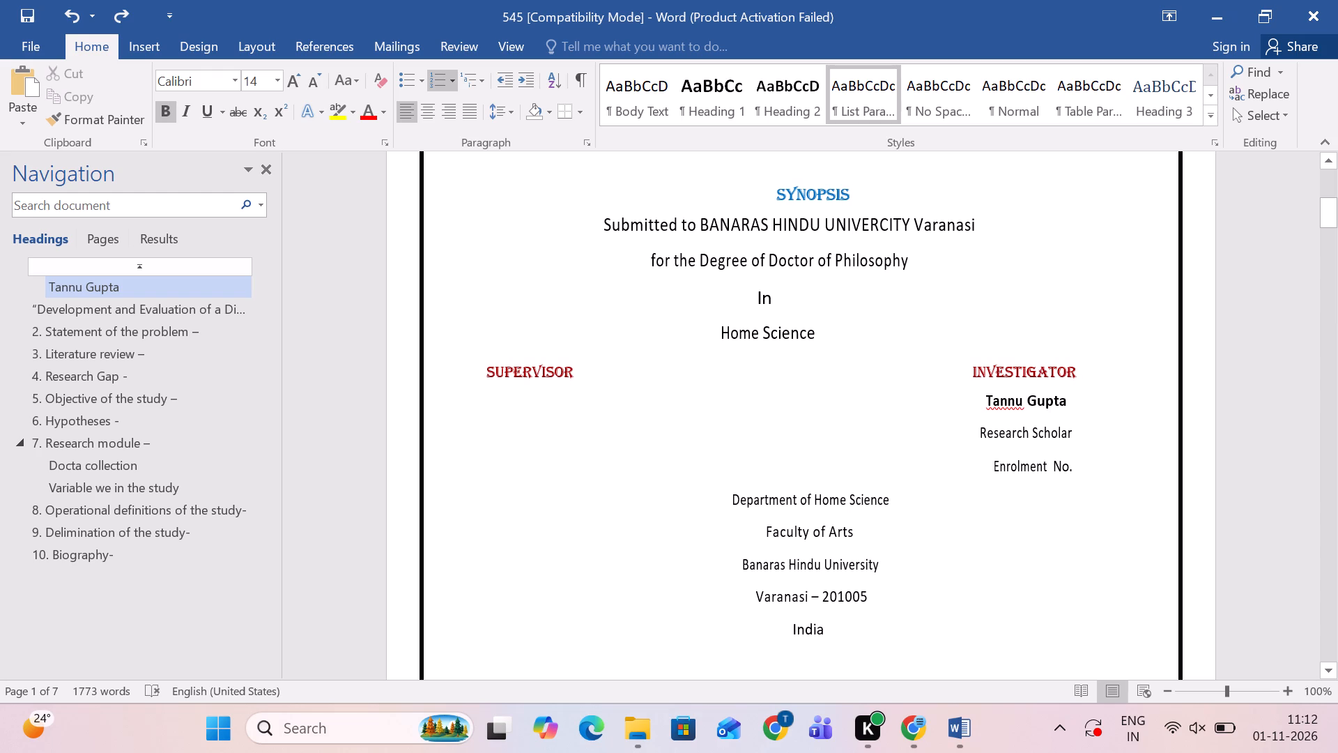
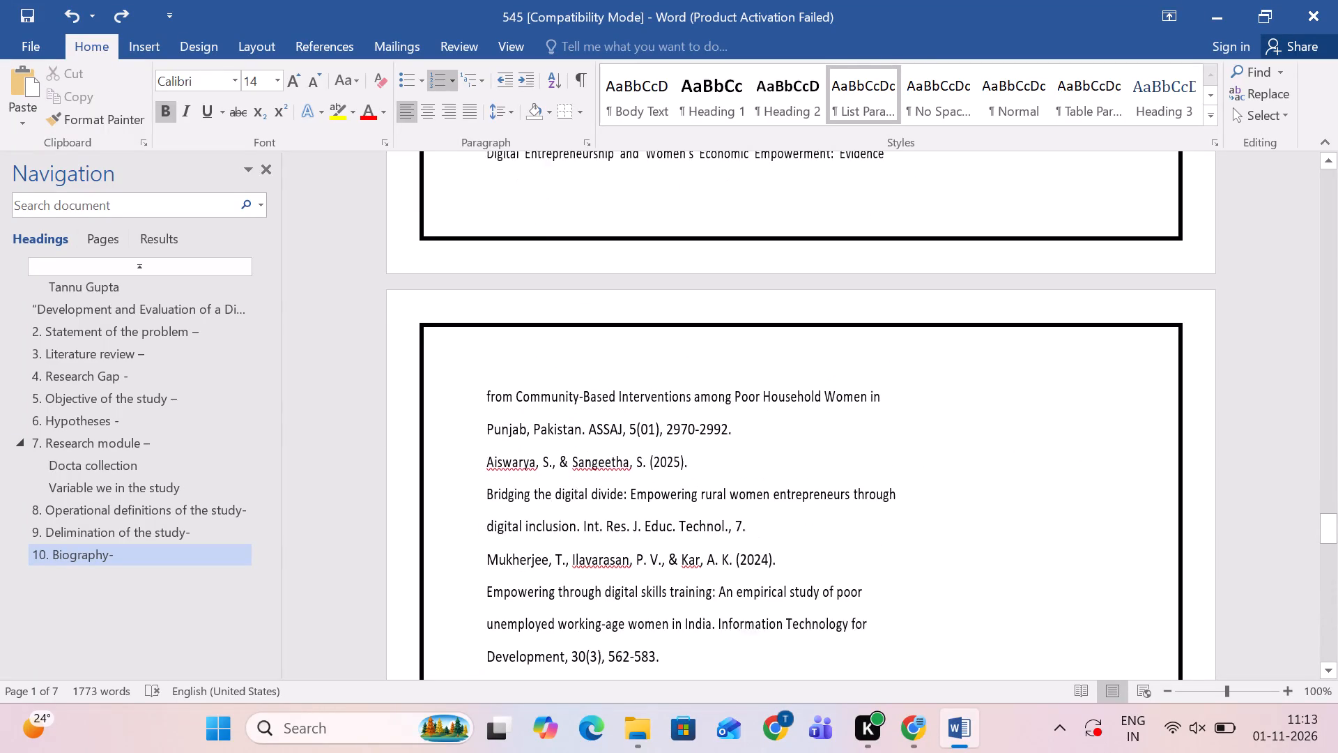
# Review the page flow from the reference list back through the Research Gap and Literature review sections to the quoted thesis title.
pyautogui.scroll(2, 666, 457)
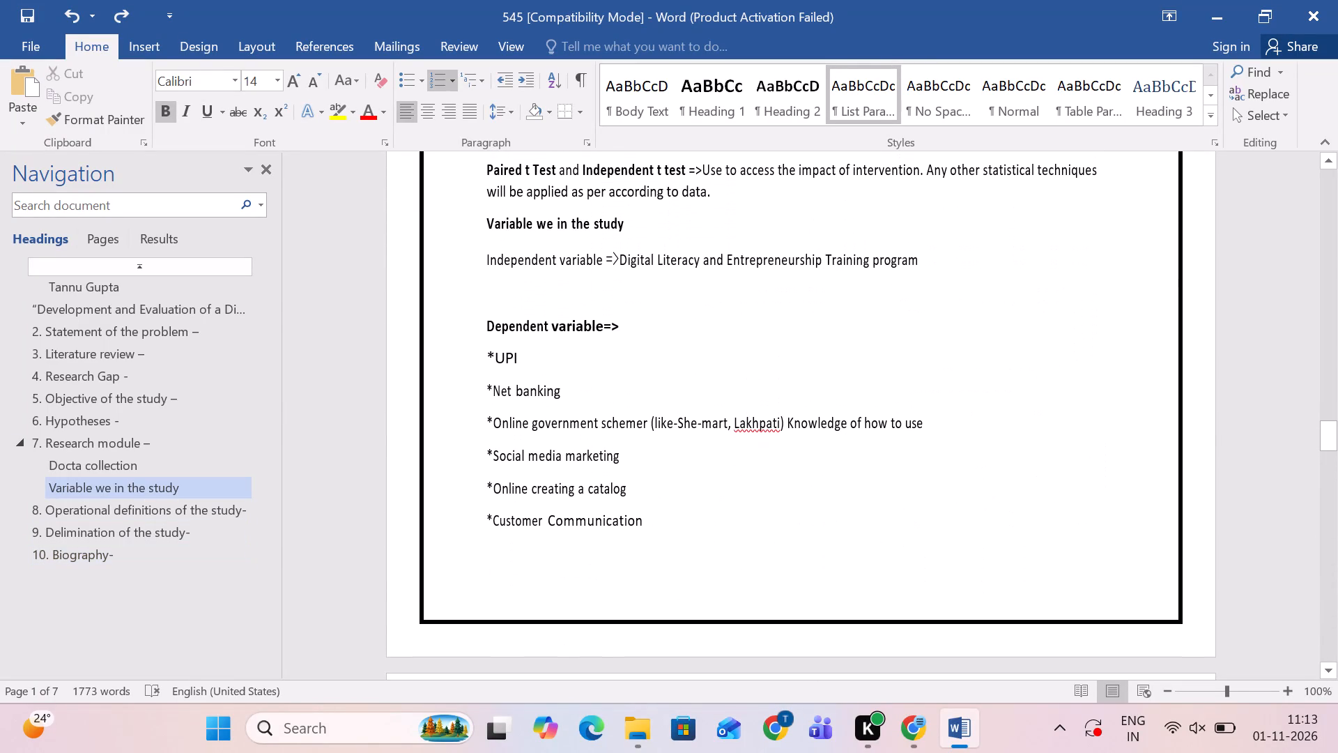
pyautogui.scroll(3, 666, 457)
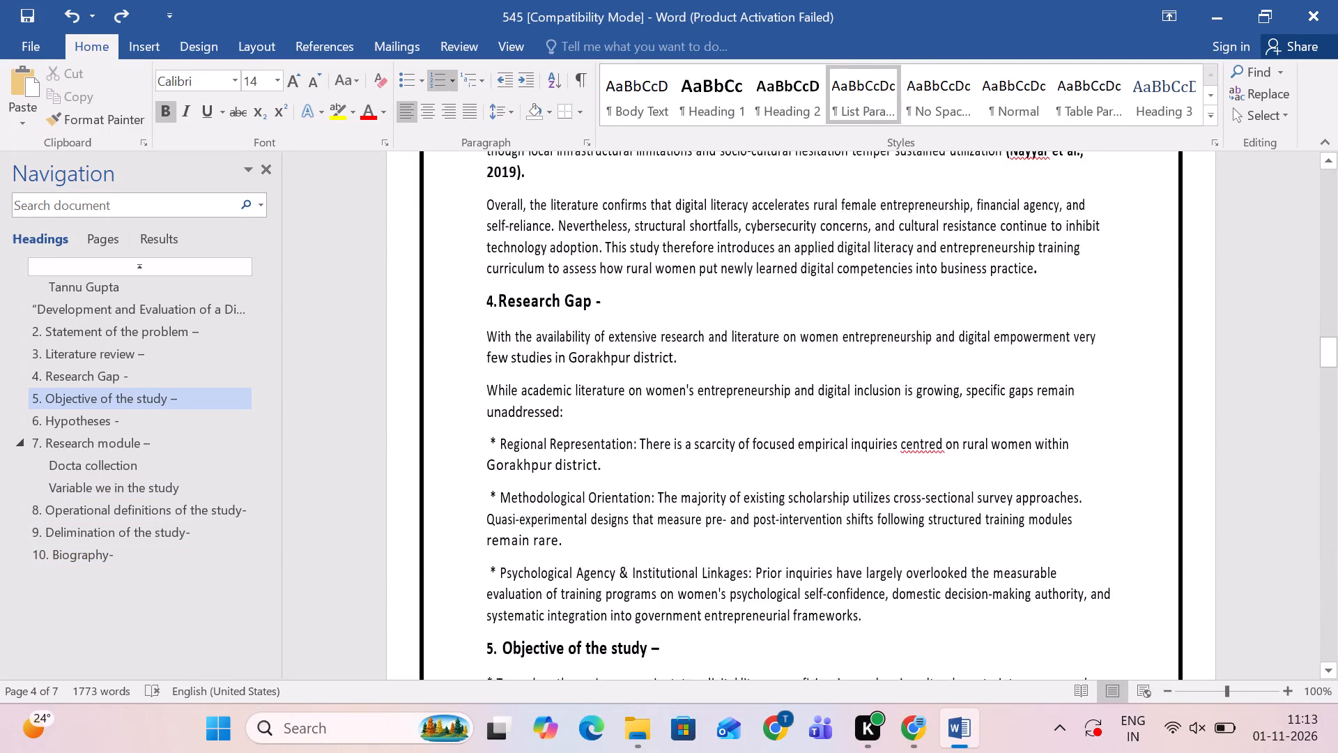
pyautogui.scroll(4, 666, 457)
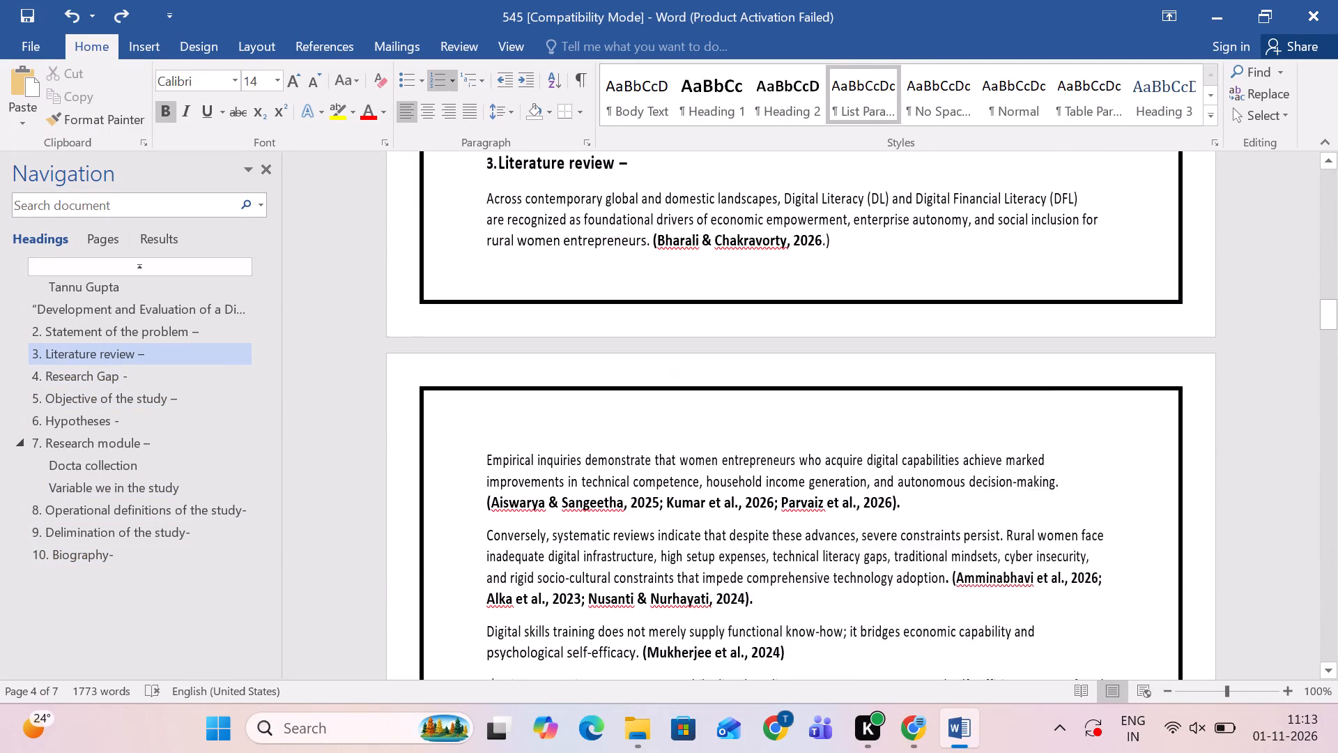
pyautogui.scroll(8, 666, 457)
pyautogui.scroll(-1, 666, 457)
pyautogui.scroll(1, 666, 457)
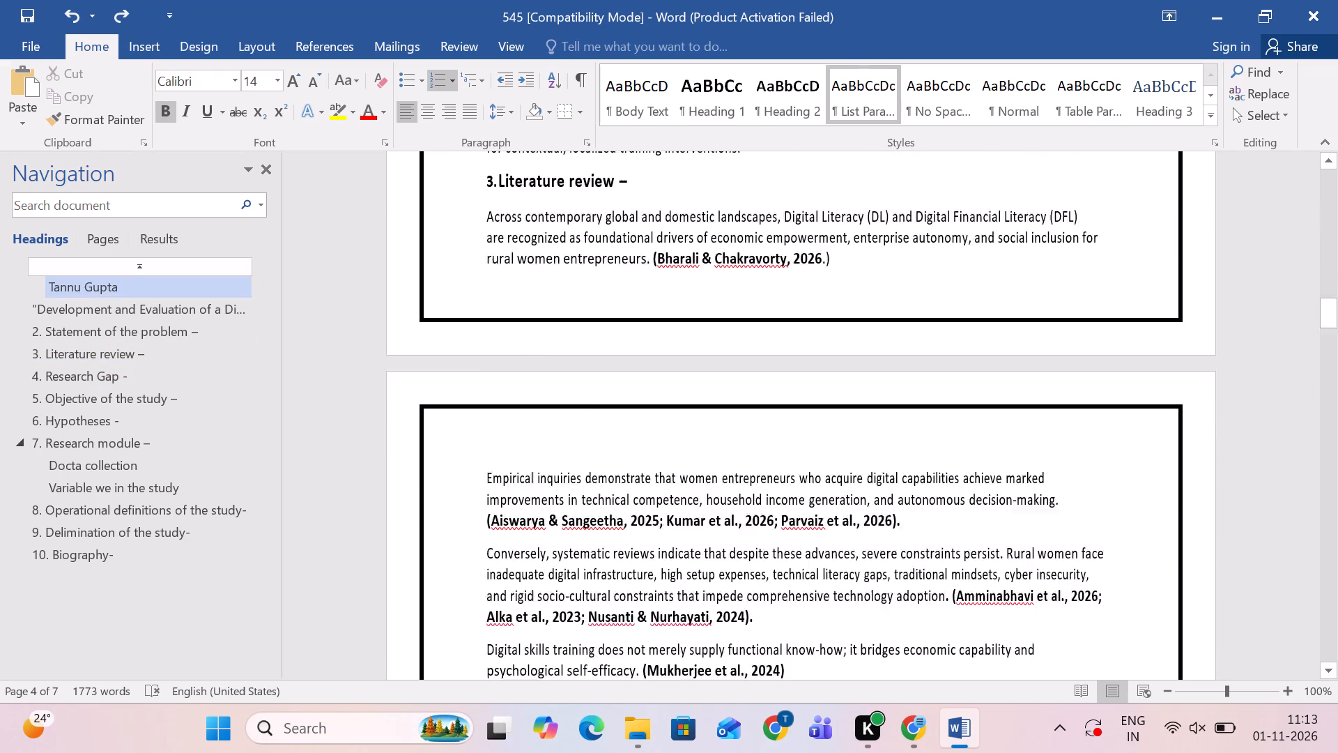
pyautogui.scroll(1, 666, 457)
pyautogui.scroll(-1, 666, 457)
pyautogui.scroll(1, 666, 457)
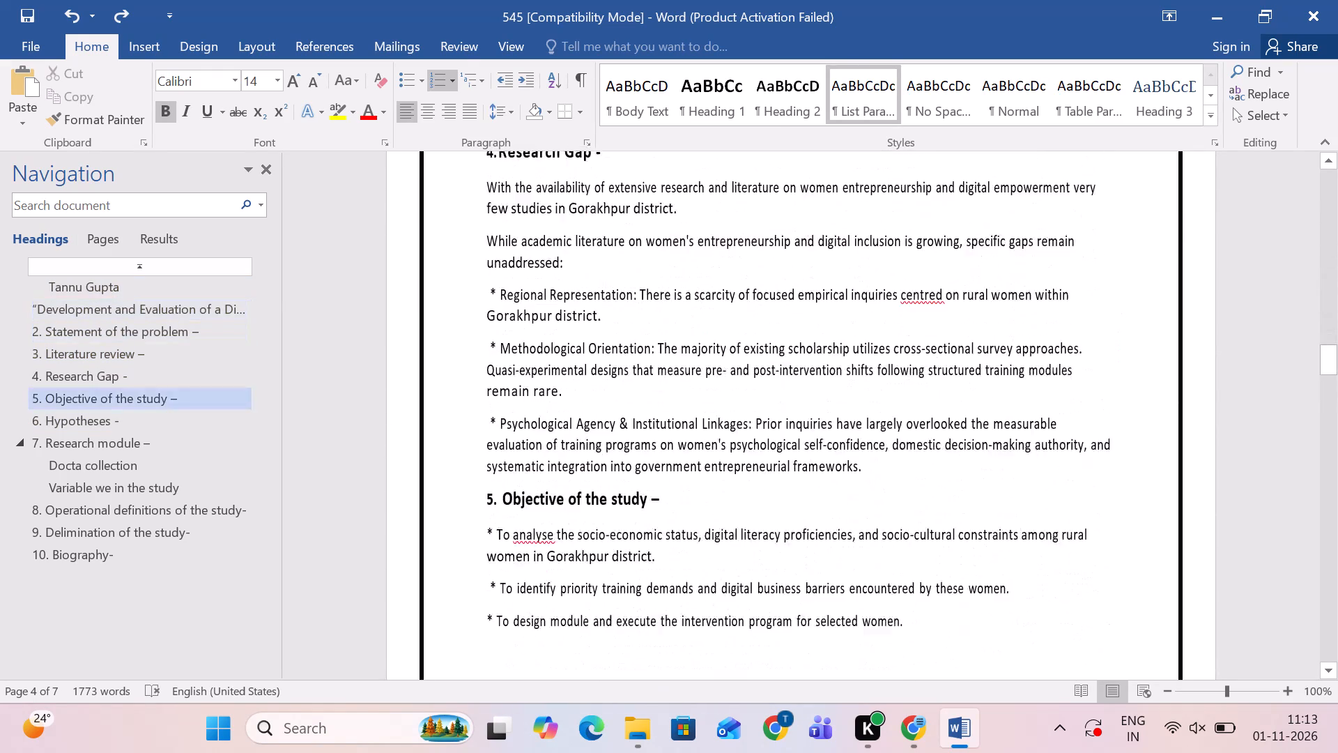
pyautogui.scroll(1, 666, 457)
pyautogui.keyDown('ctrl'); pyautogui.scroll(-4, 704, 429); pyautogui.keyUp('ctrl')
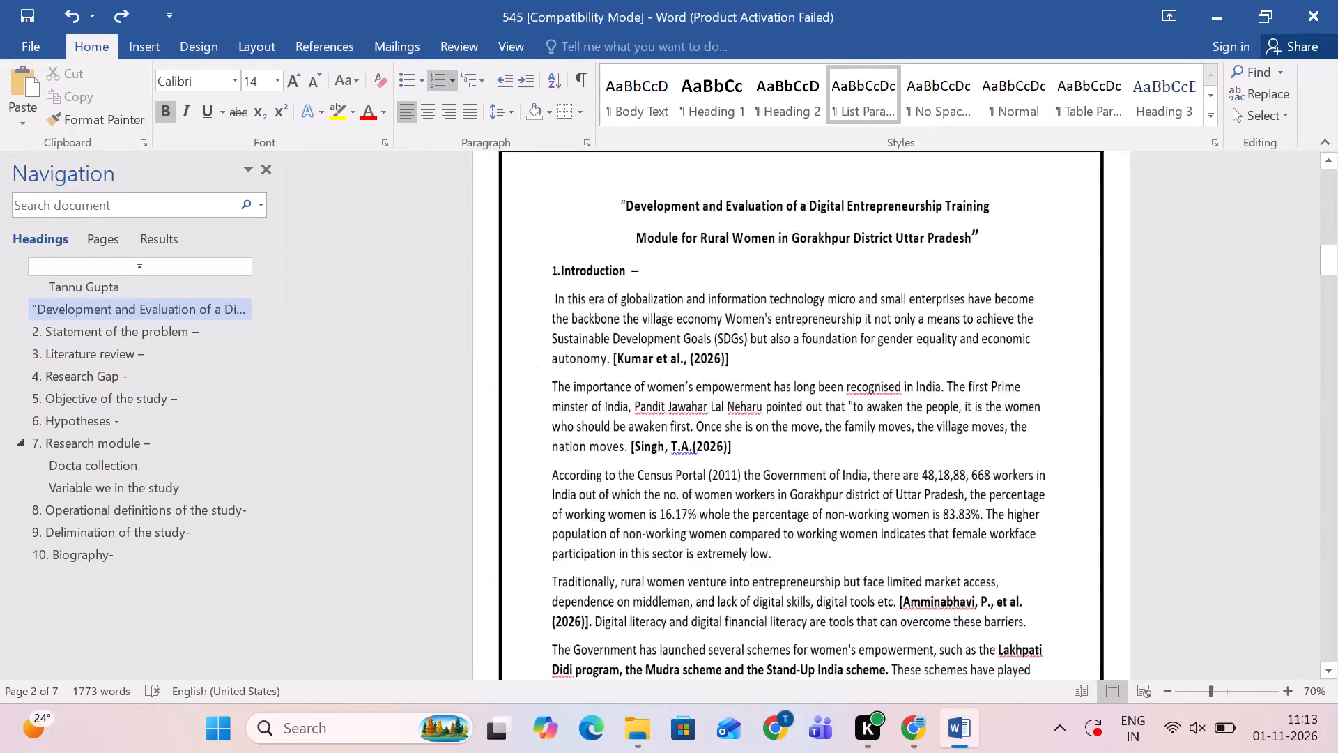
# Check how the text runs from Introduction through Statement of the problem and Literature review onto the following page.
pyautogui.keyDown('ctrl'); pyautogui.scroll(-3, 704, 429); pyautogui.keyUp('ctrl')
pyautogui.keyDown('ctrl'); pyautogui.scroll(4, 704, 429); pyautogui.keyUp('ctrl')
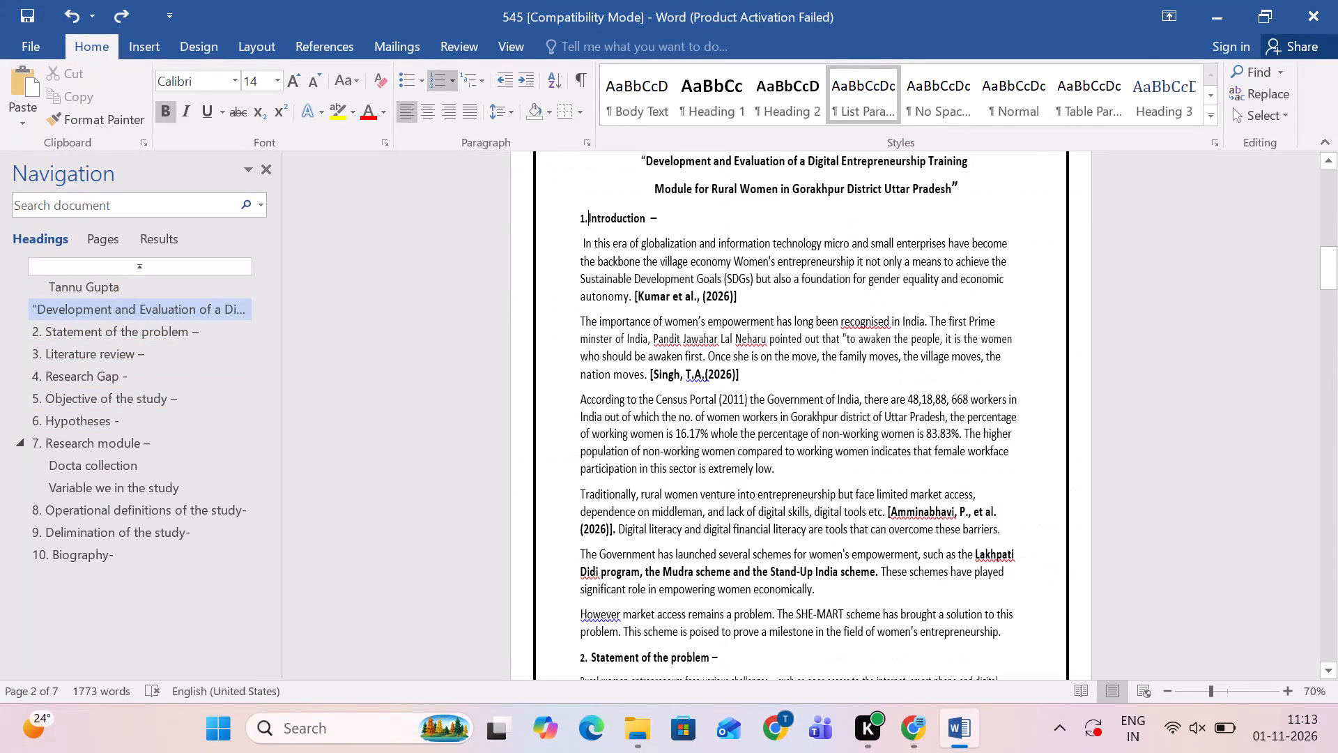
pyautogui.scroll(-4, 646, 441)
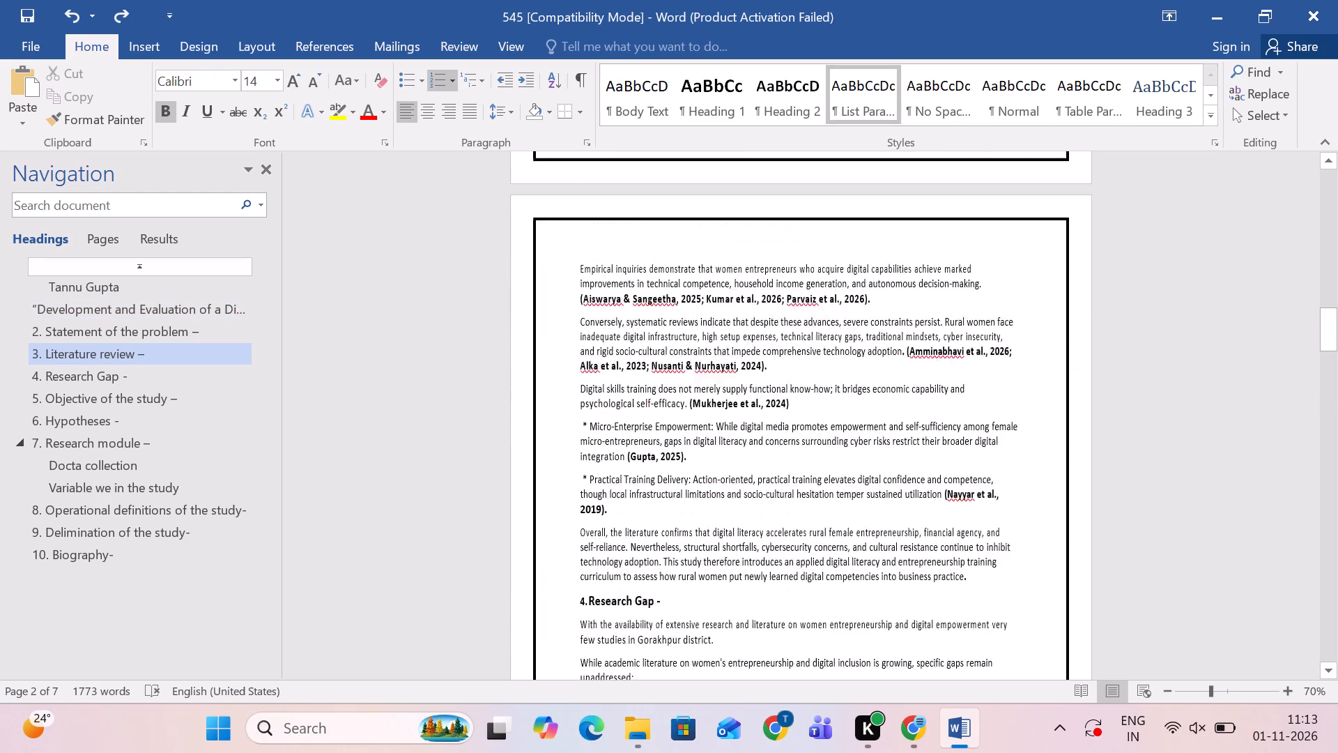
pyautogui.scroll(-1, 646, 441)
pyautogui.scroll(6, 646, 441)
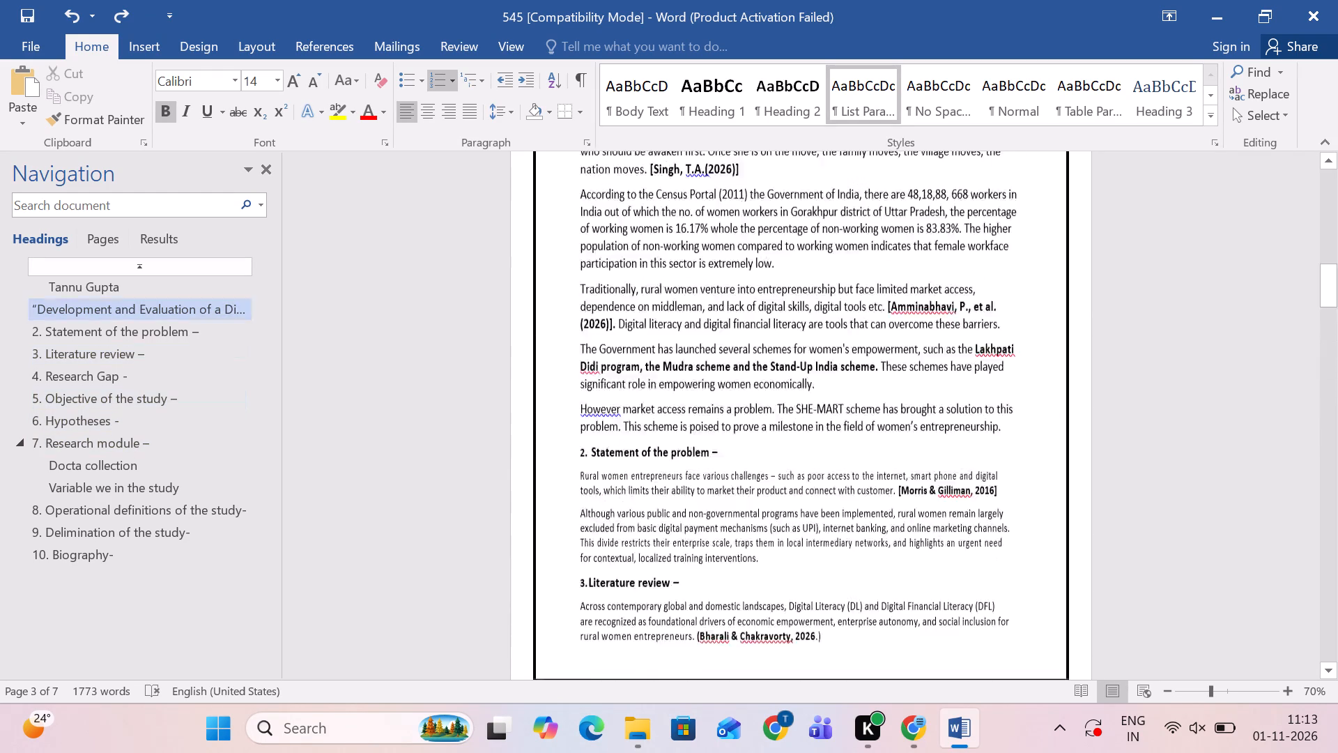
pyautogui.scroll(1, 646, 441)
pyautogui.scroll(-1, 646, 441)
pyautogui.scroll(1, 646, 441)
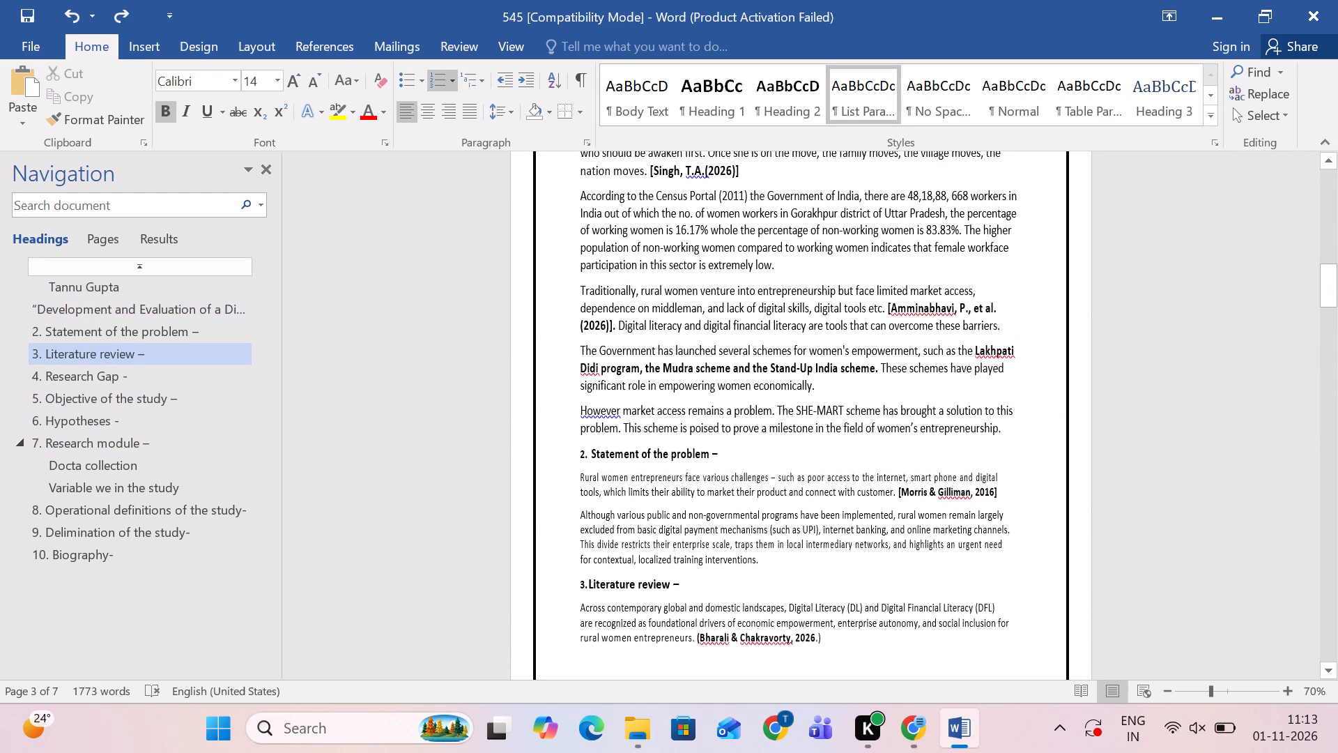
pyautogui.scroll(3, 646, 441)
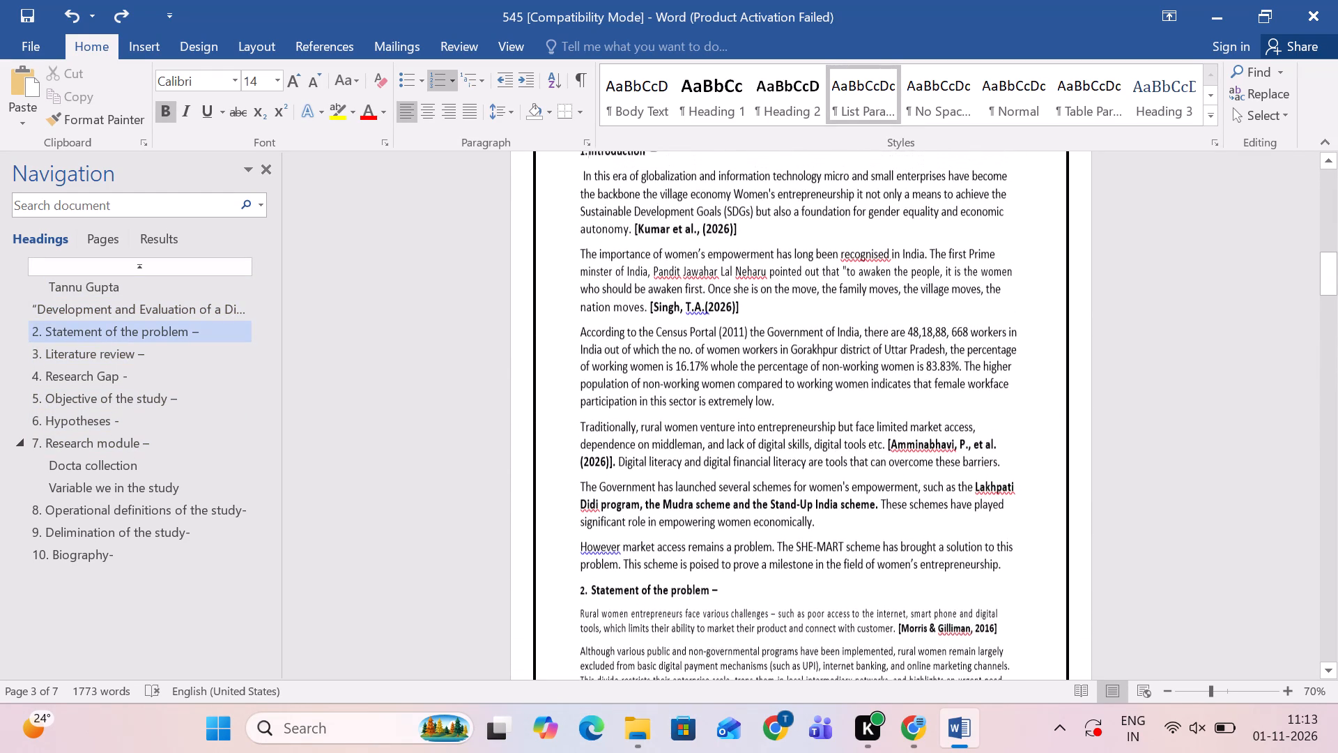
pyautogui.scroll(1, 646, 441)
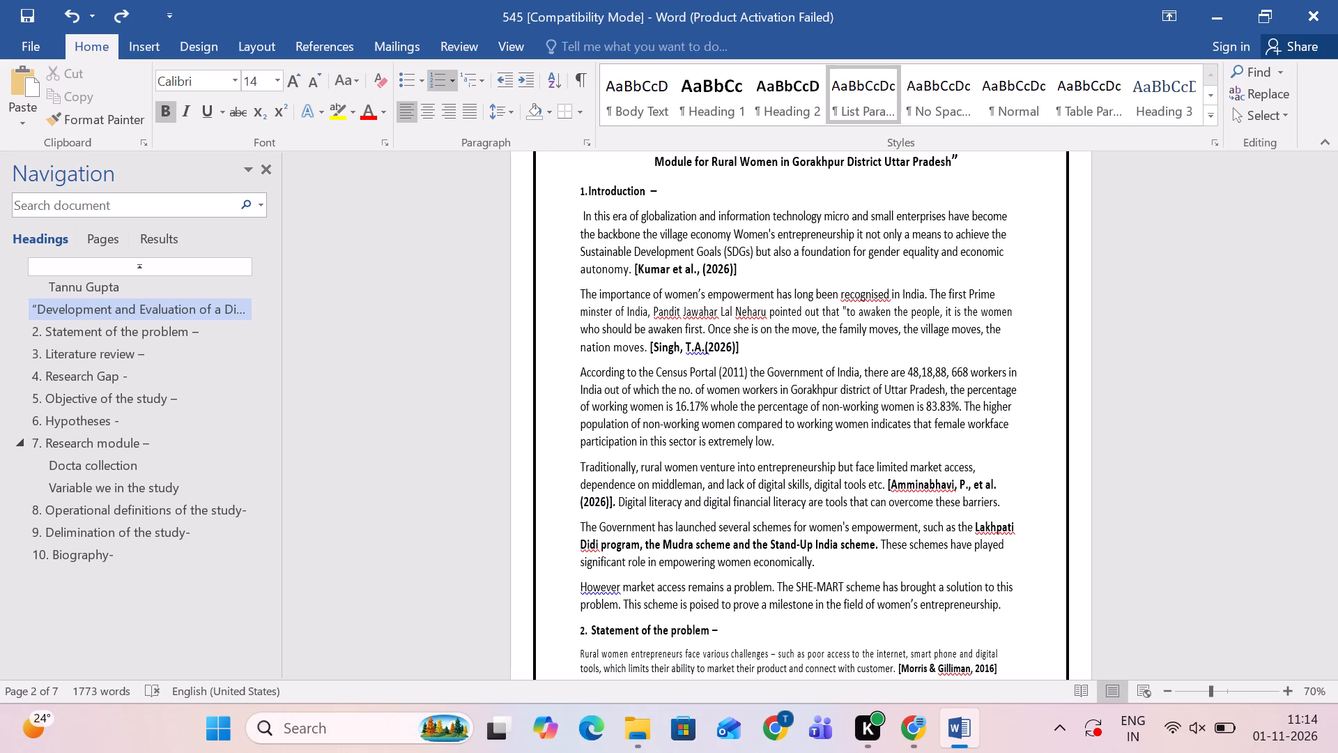
# Examine the bracketed citations that close the first two Introduction paragraphs, Kumar et al. and Singh.
pyautogui.click(700, 344)
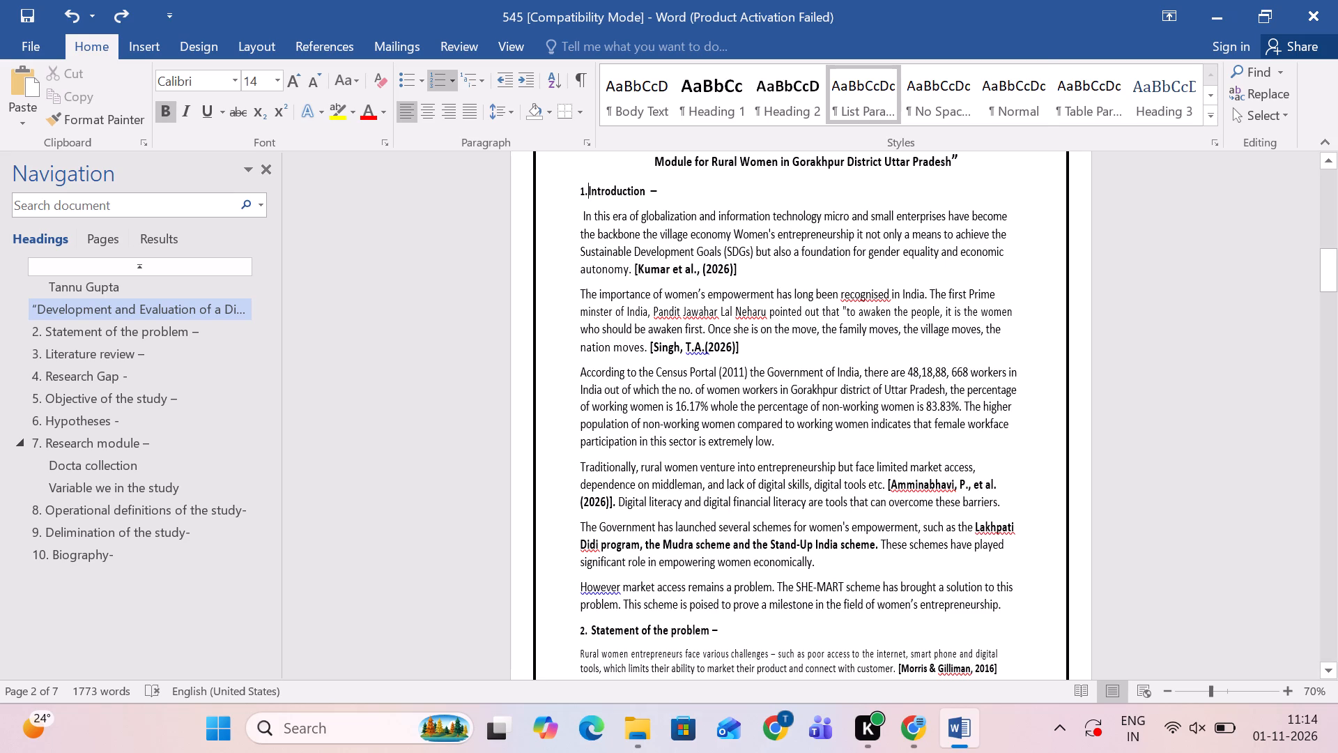
pyautogui.click(769, 343)
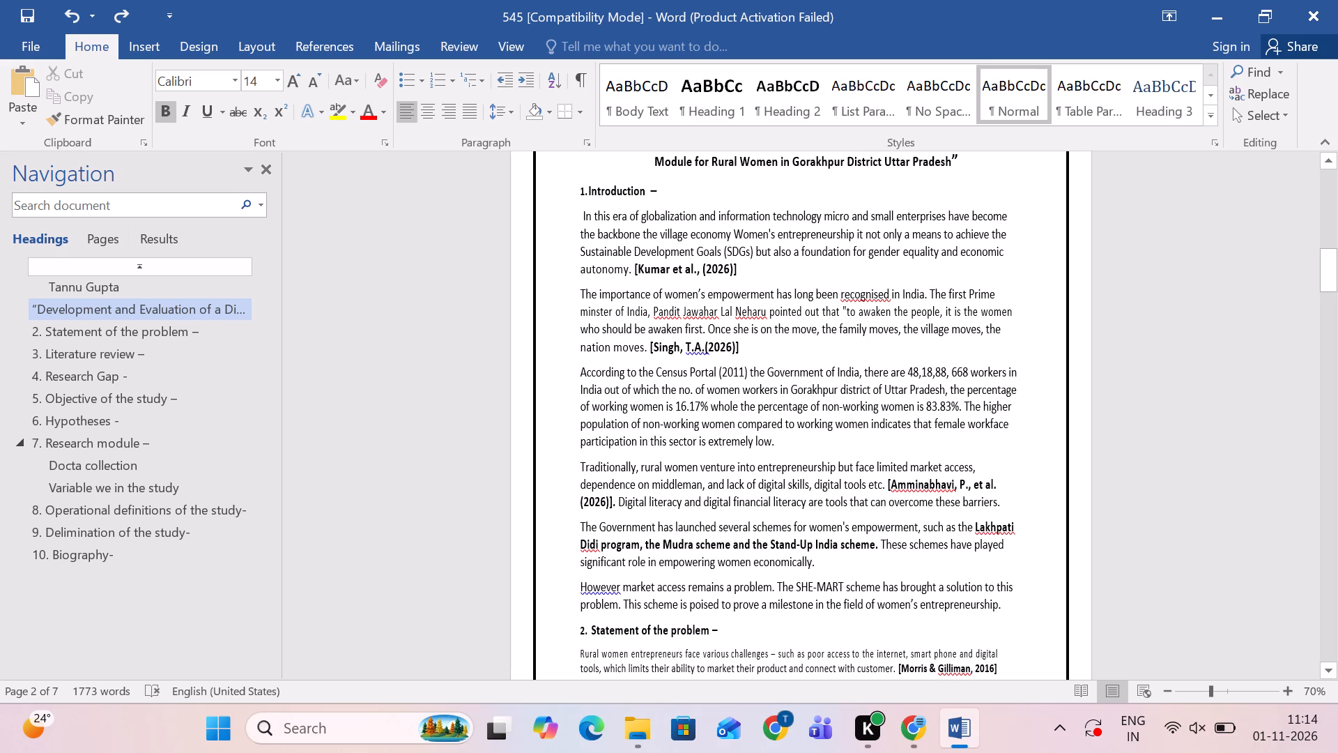
pyautogui.click(769, 347)
pyautogui.click(746, 266)
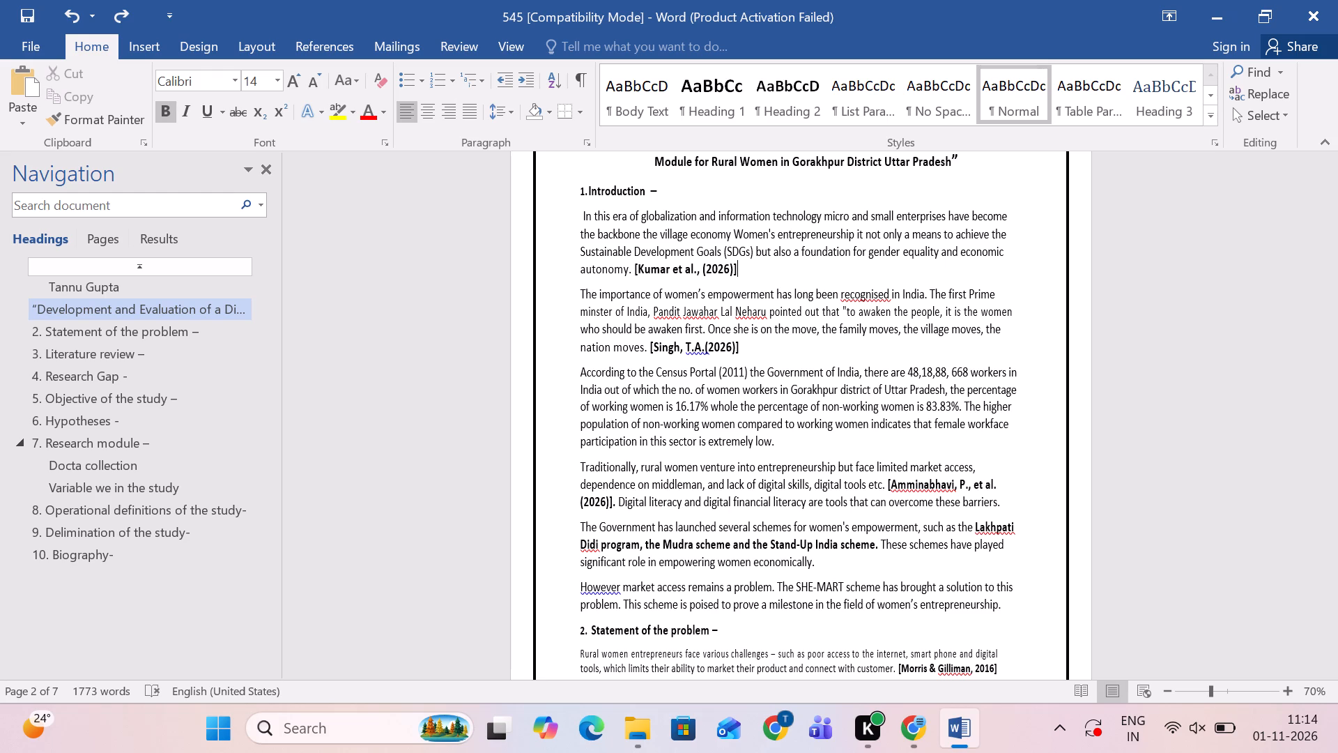
pyautogui.click(737, 271)
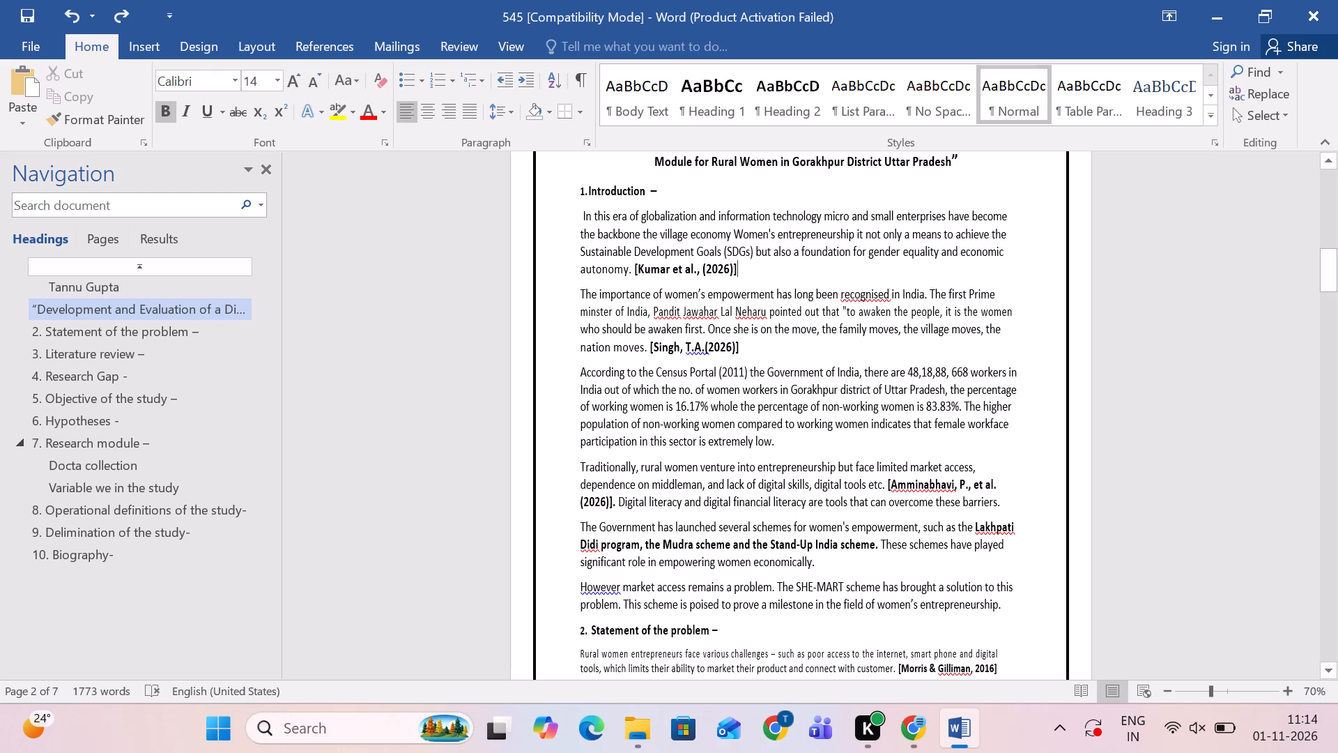
pyautogui.click(751, 349)
pyautogui.scroll(-1, 755, 514)
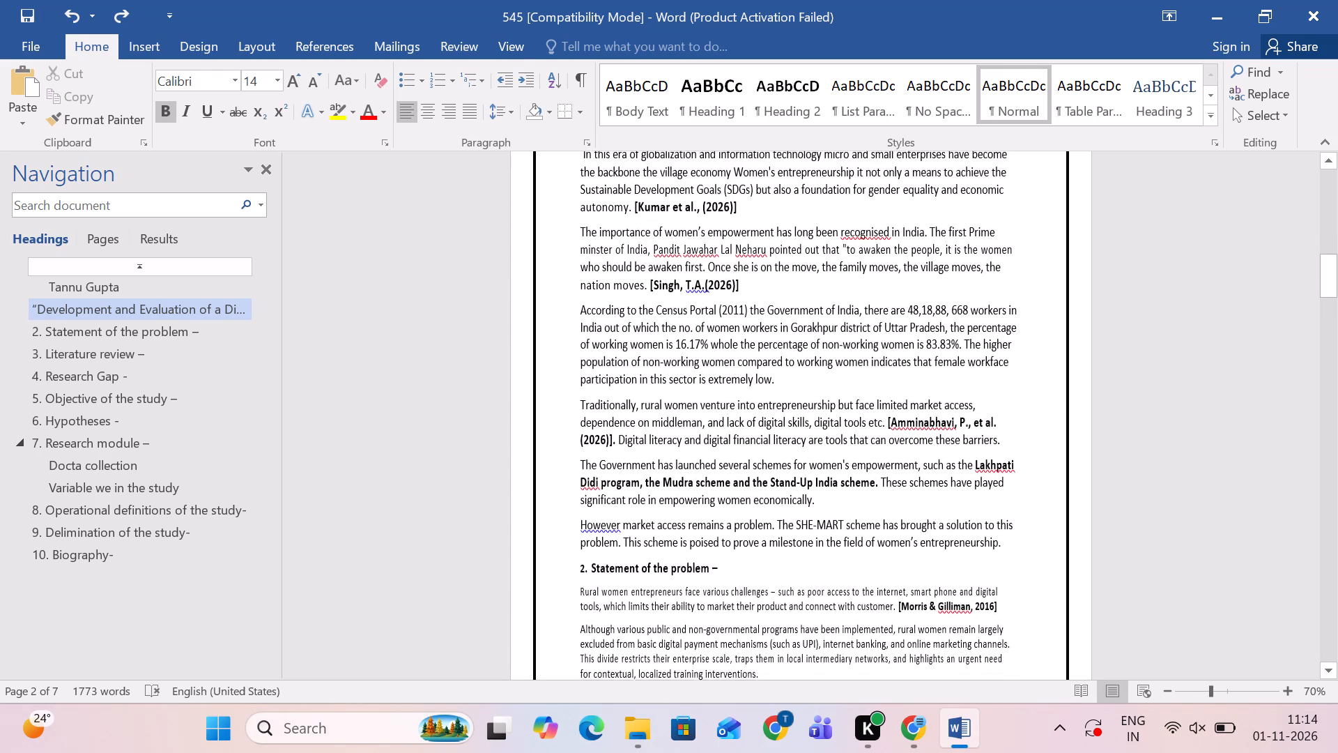
pyautogui.scroll(1, 755, 514)
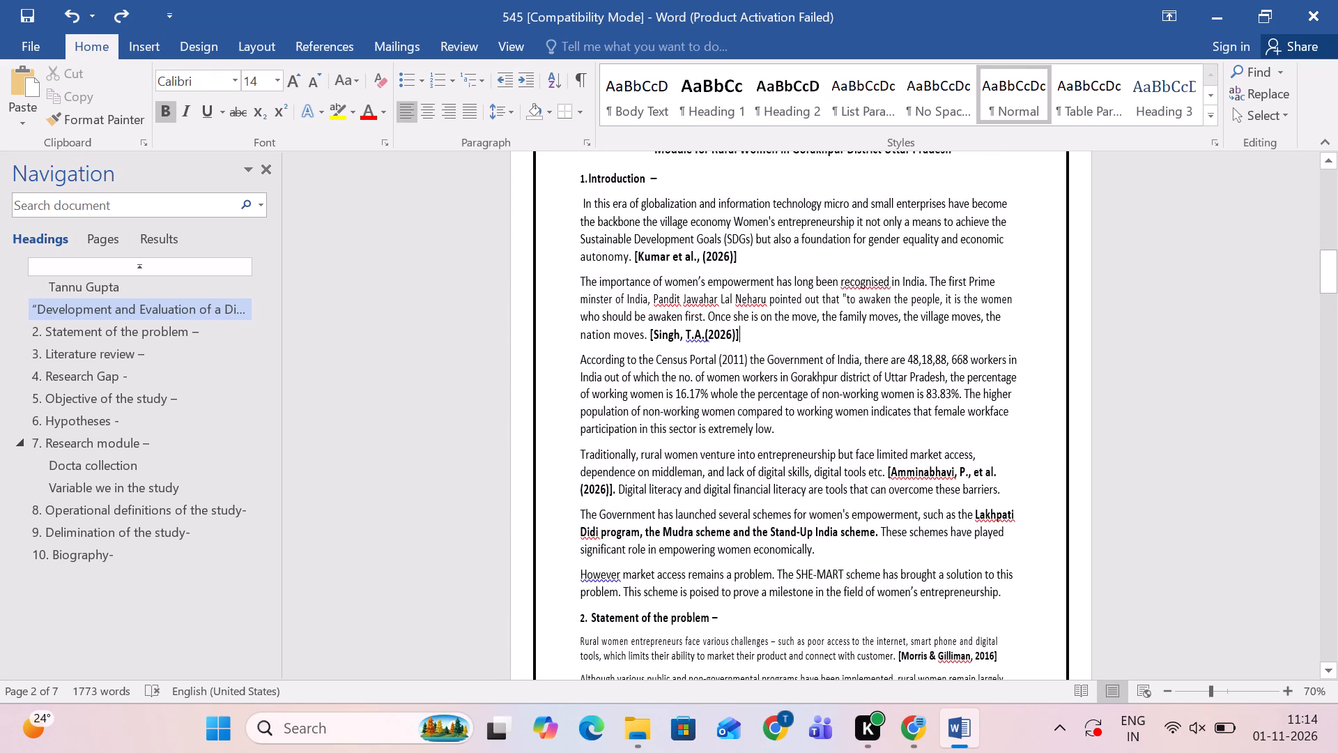
pyautogui.click(738, 256)
# Delete the full stop after 2026 in the Bharali & Chakravorty citation of the first Literature review paragraph.
pyautogui.scroll(-1, 739, 343)
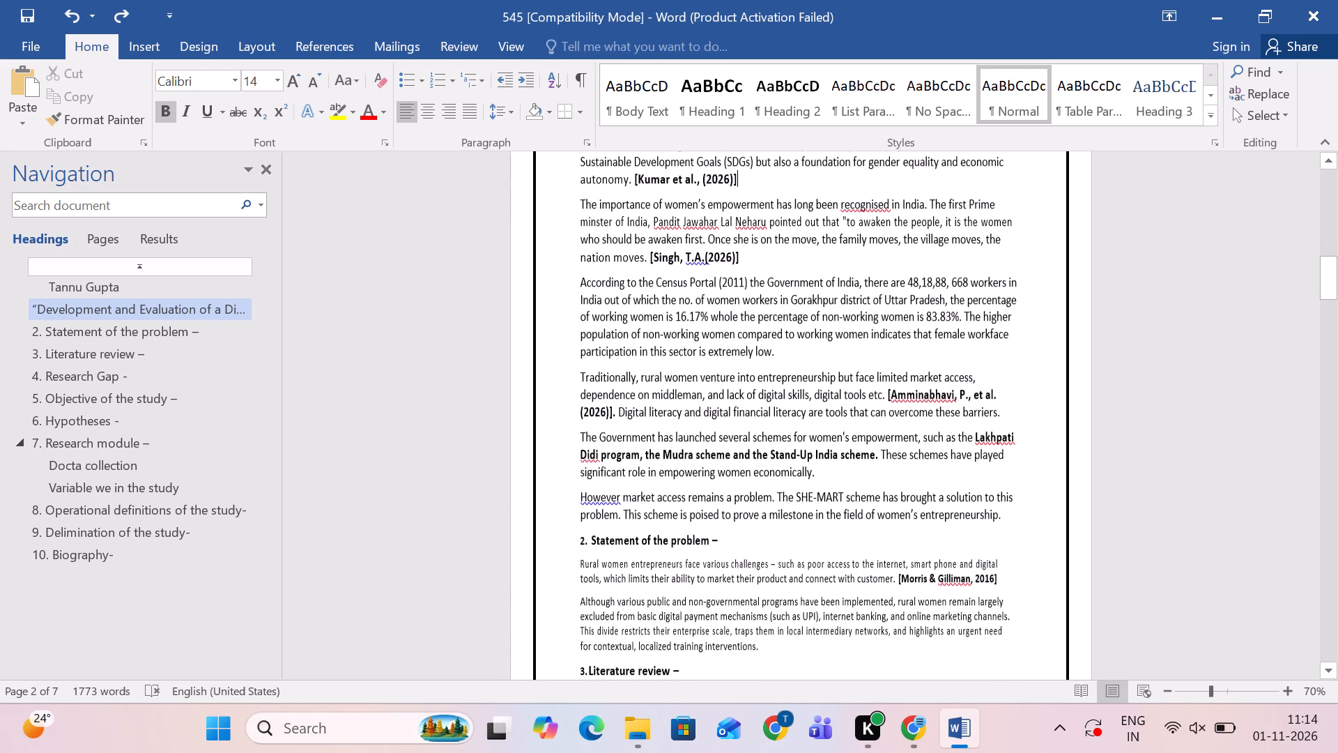
pyautogui.scroll(-3, 739, 343)
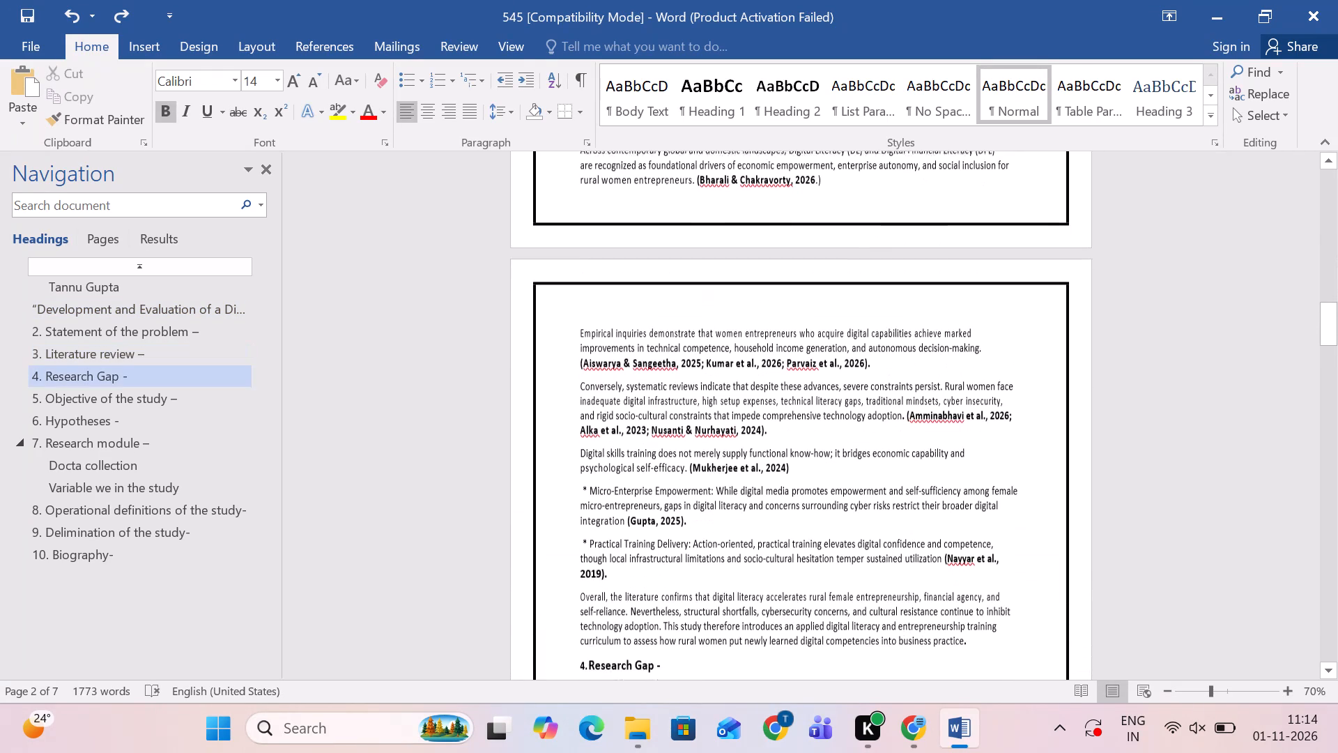
pyautogui.scroll(3, 739, 343)
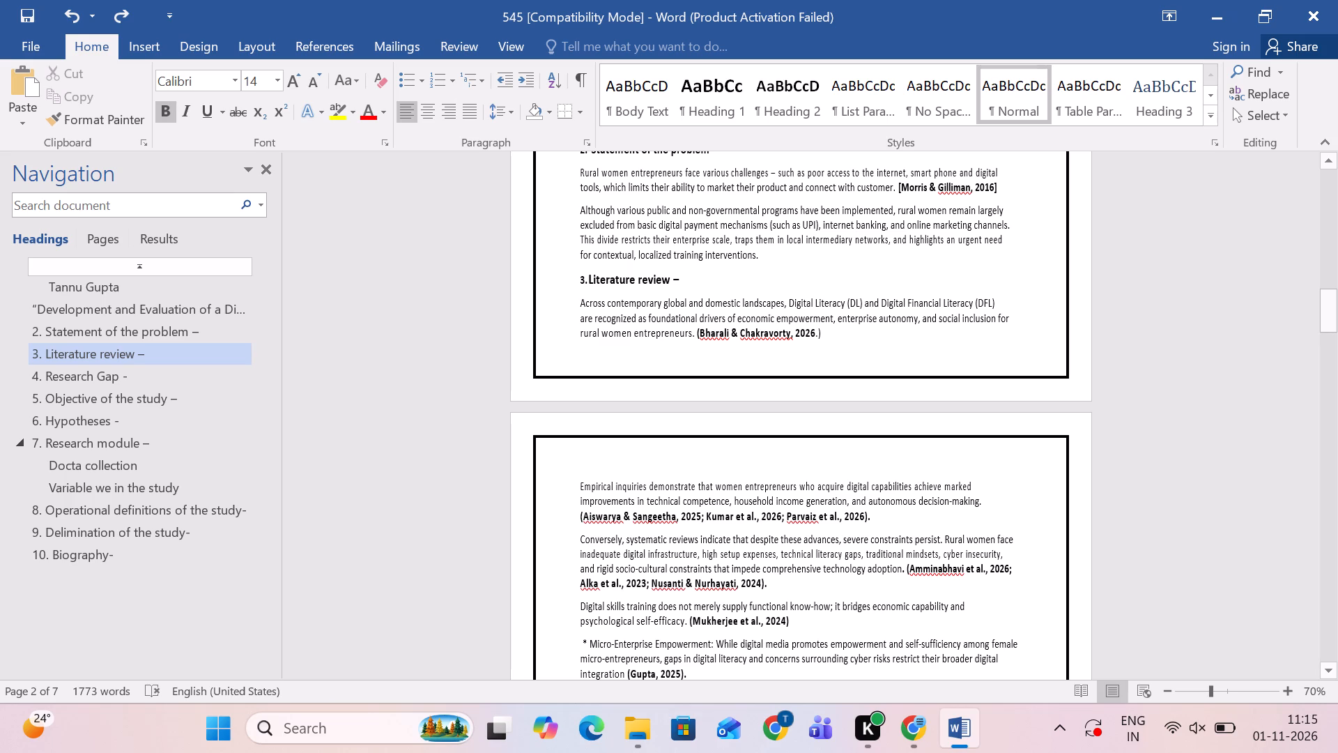
pyautogui.click(815, 333)
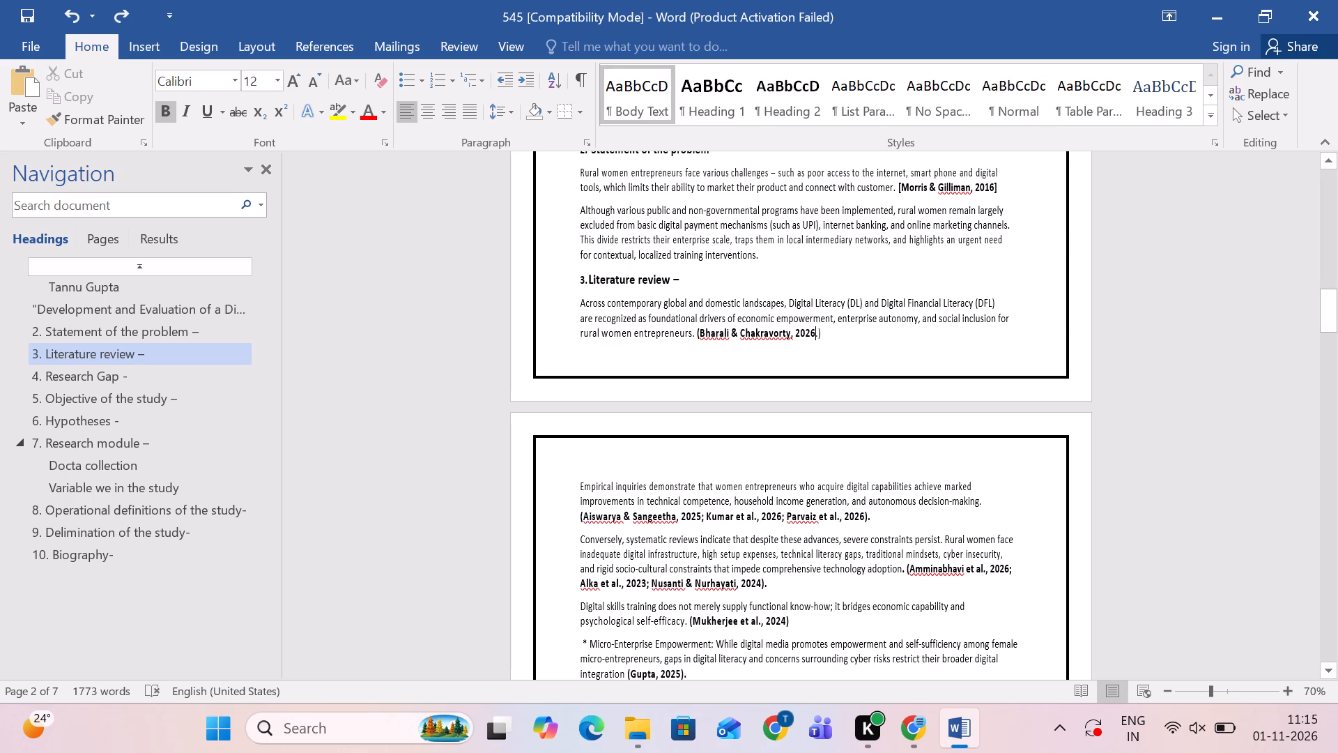
pyautogui.press('Right')
pyautogui.press('BackSpace')
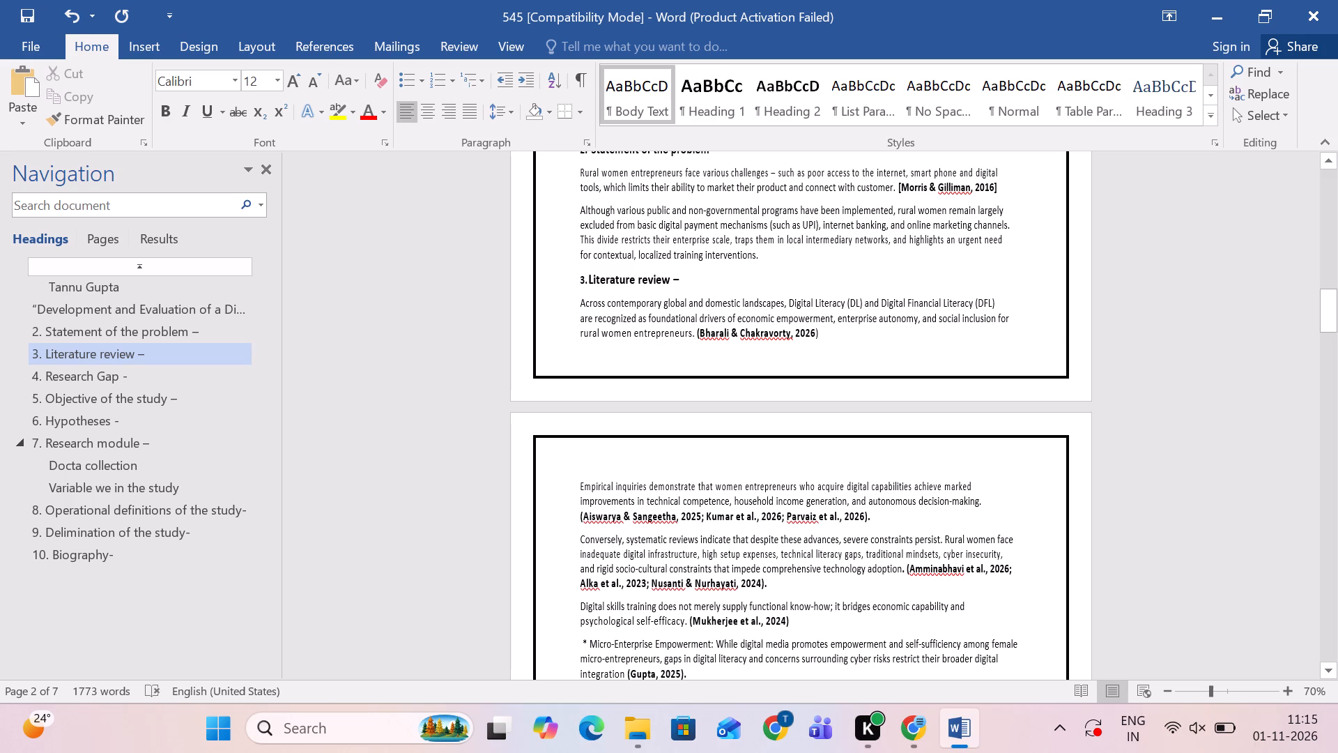
pyautogui.click(792, 353)
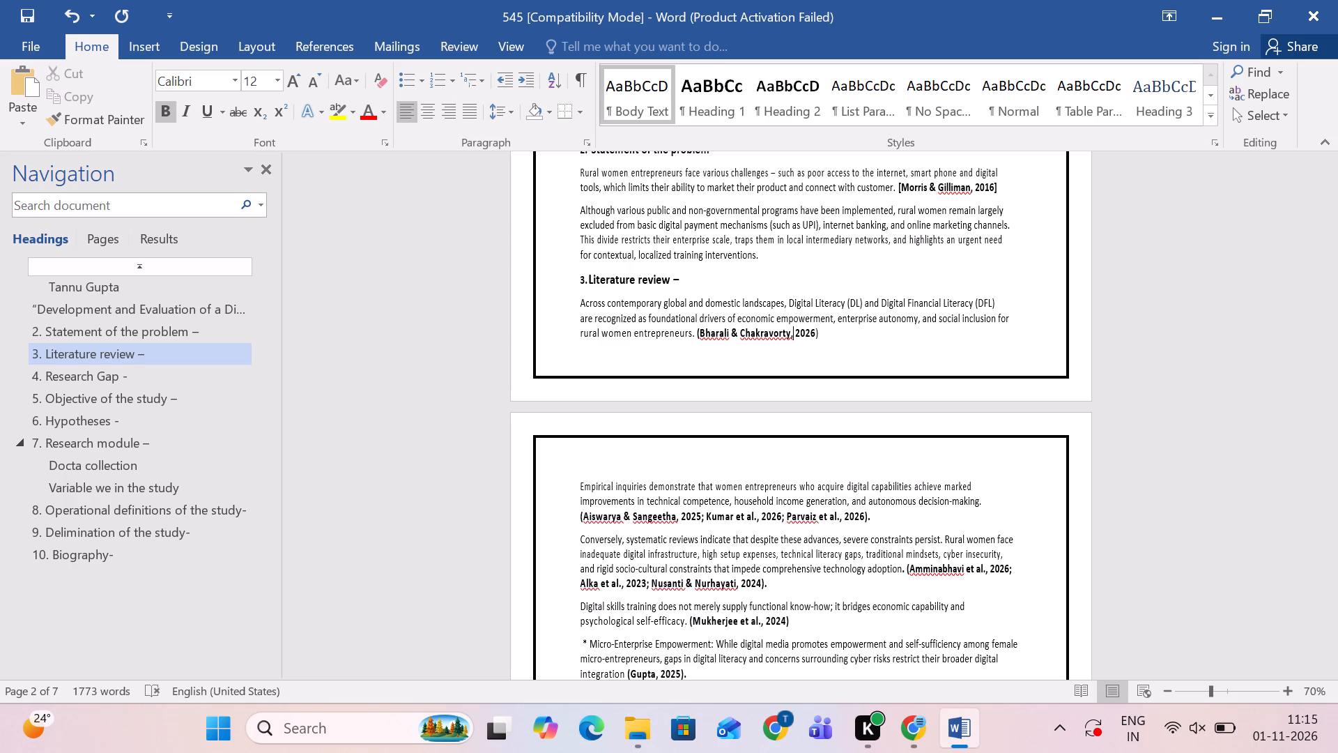
# Check the cover page layout and the page transition after the first Literature review paragraph.
pyautogui.scroll(3, 792, 353)
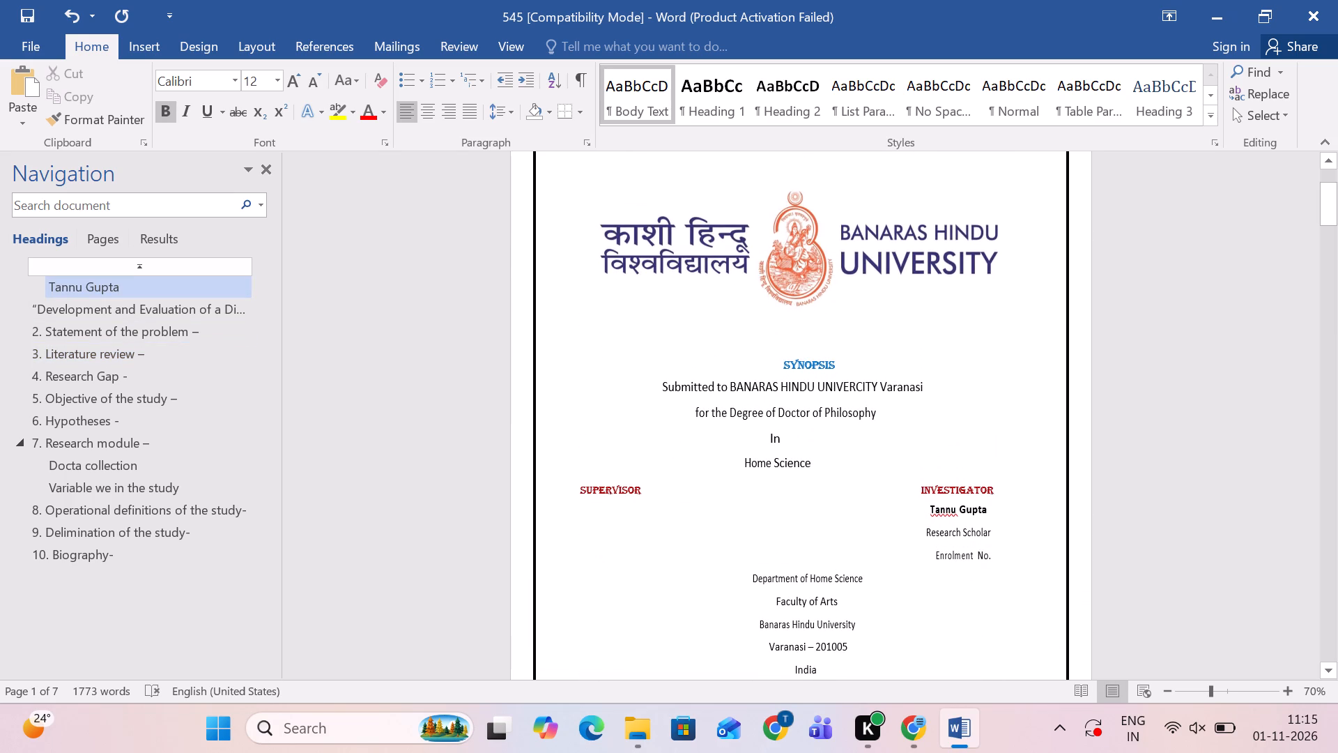
pyautogui.scroll(-4, 606, 486)
pyautogui.scroll(1, 606, 486)
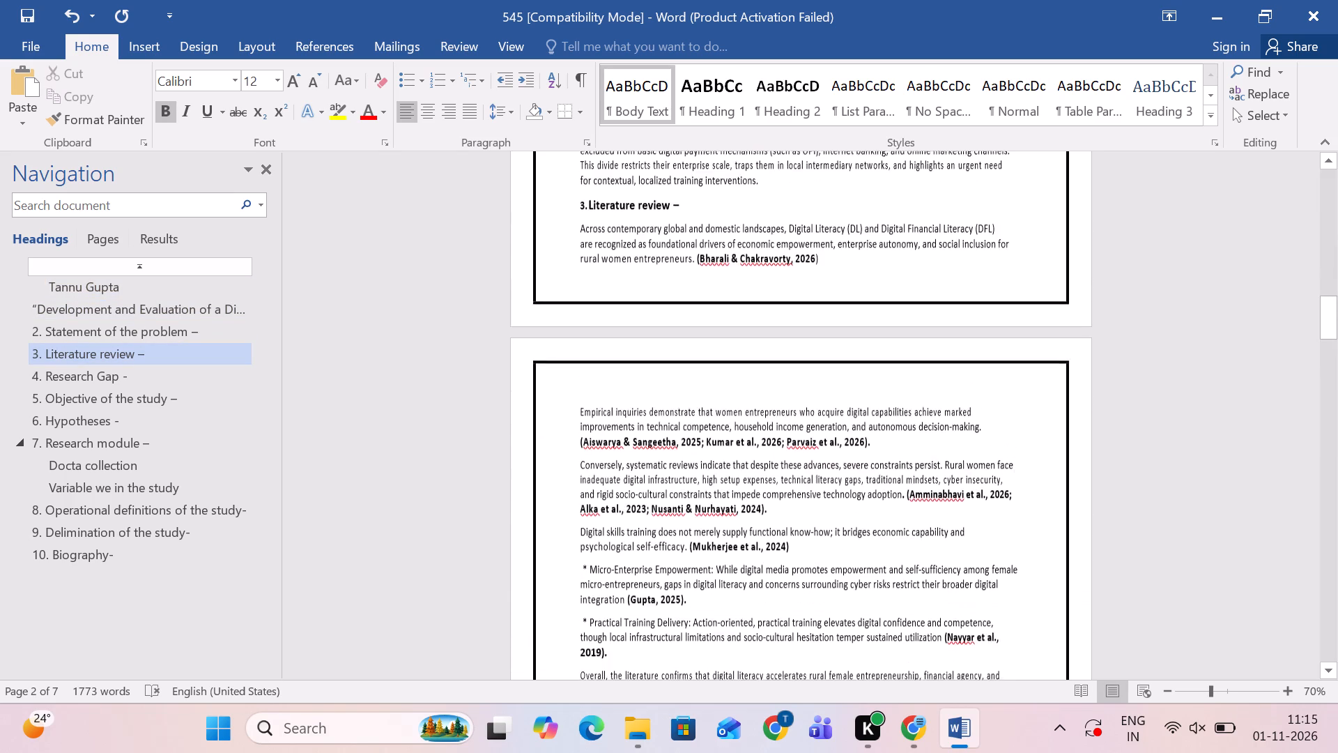
pyautogui.scroll(1, 606, 486)
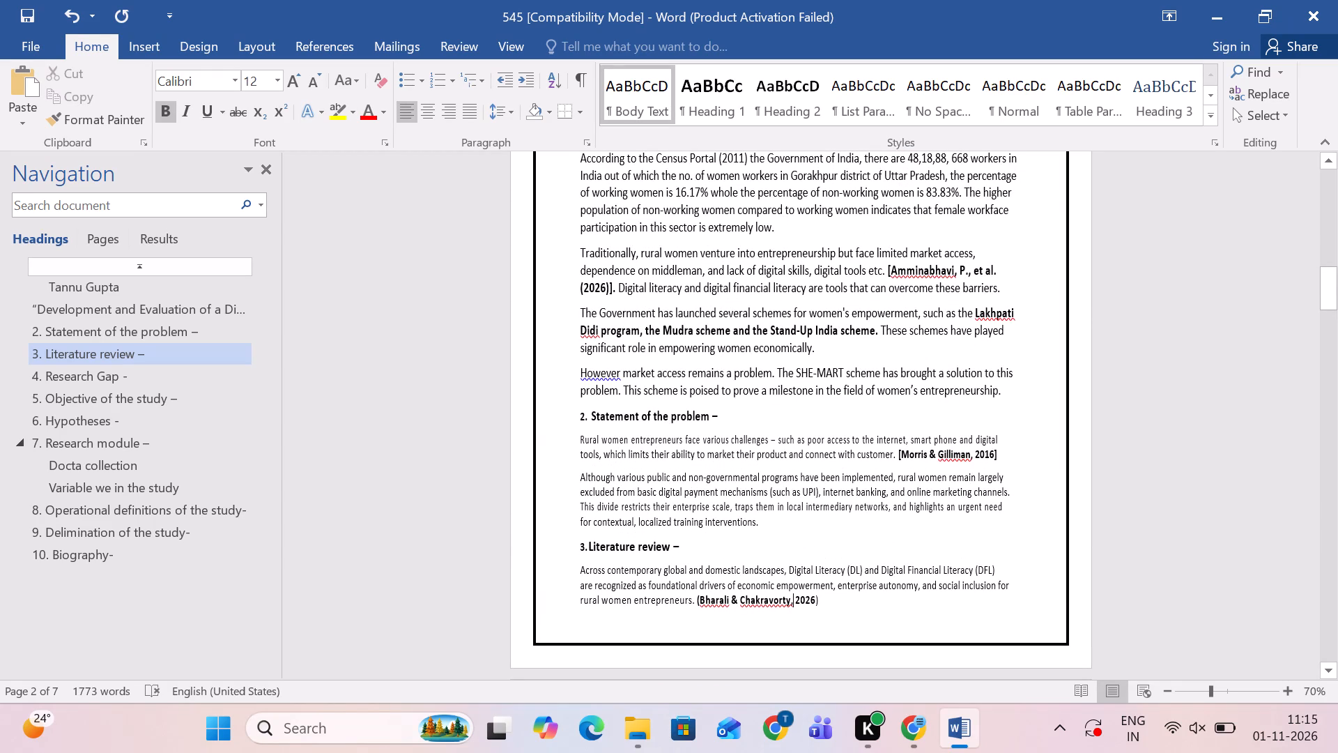
pyautogui.scroll(-2, 694, 431)
pyautogui.scroll(3, 694, 431)
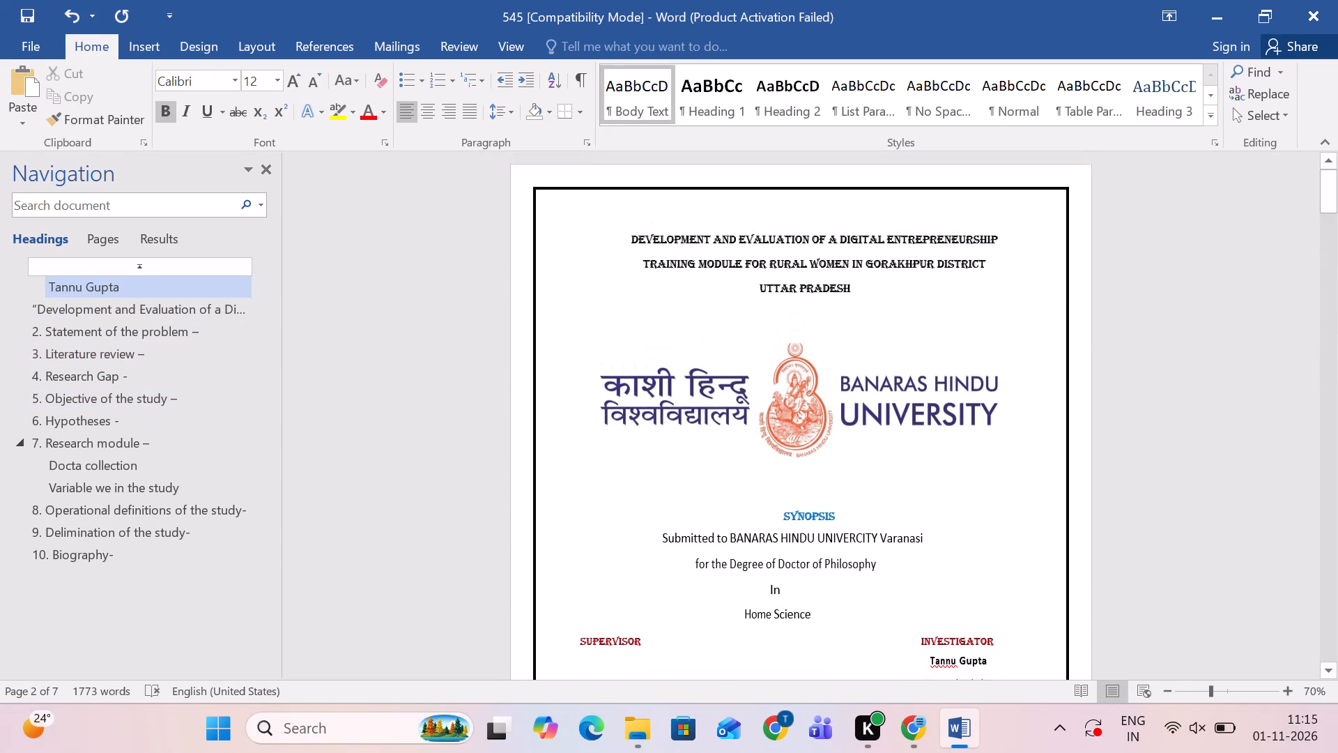
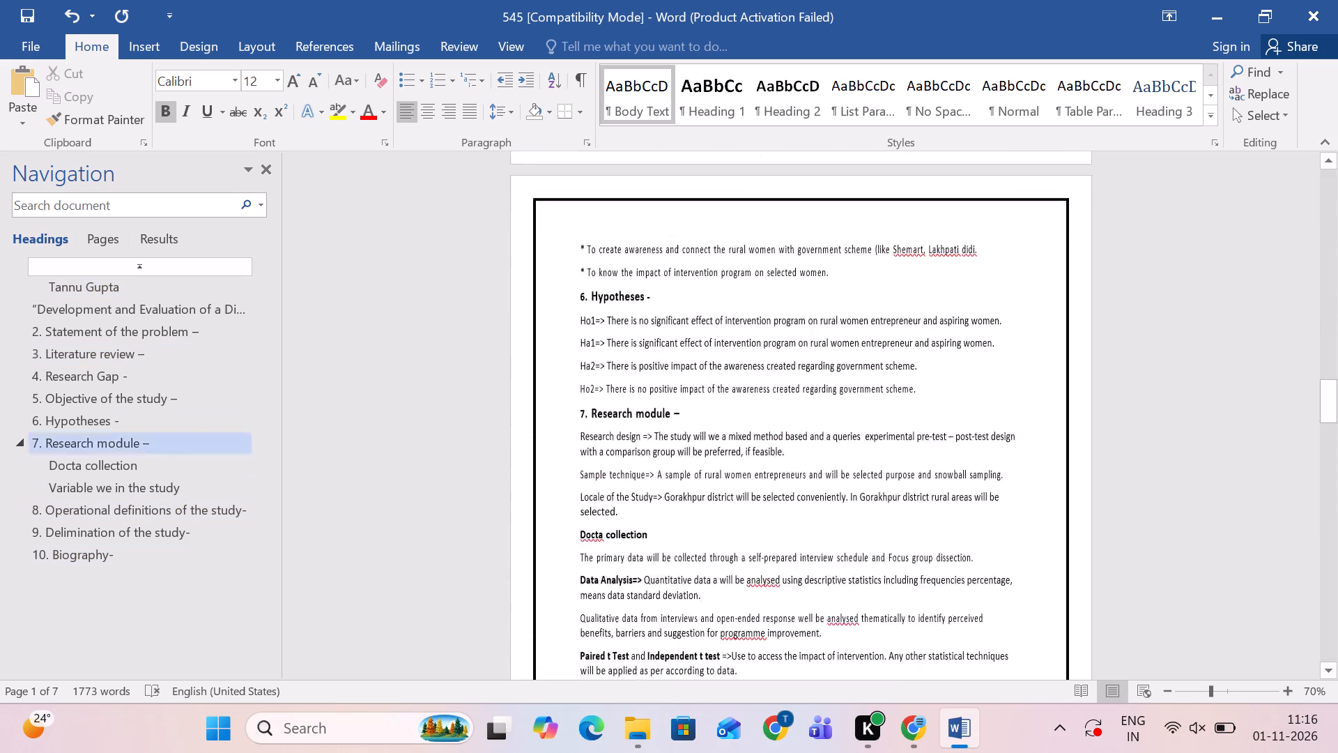
# Review the pages from Introduction to Objective of the study, checking the text, citations and page breaks.
pyautogui.scroll(1, 912, 459)
pyautogui.scroll(-1, 912, 459)
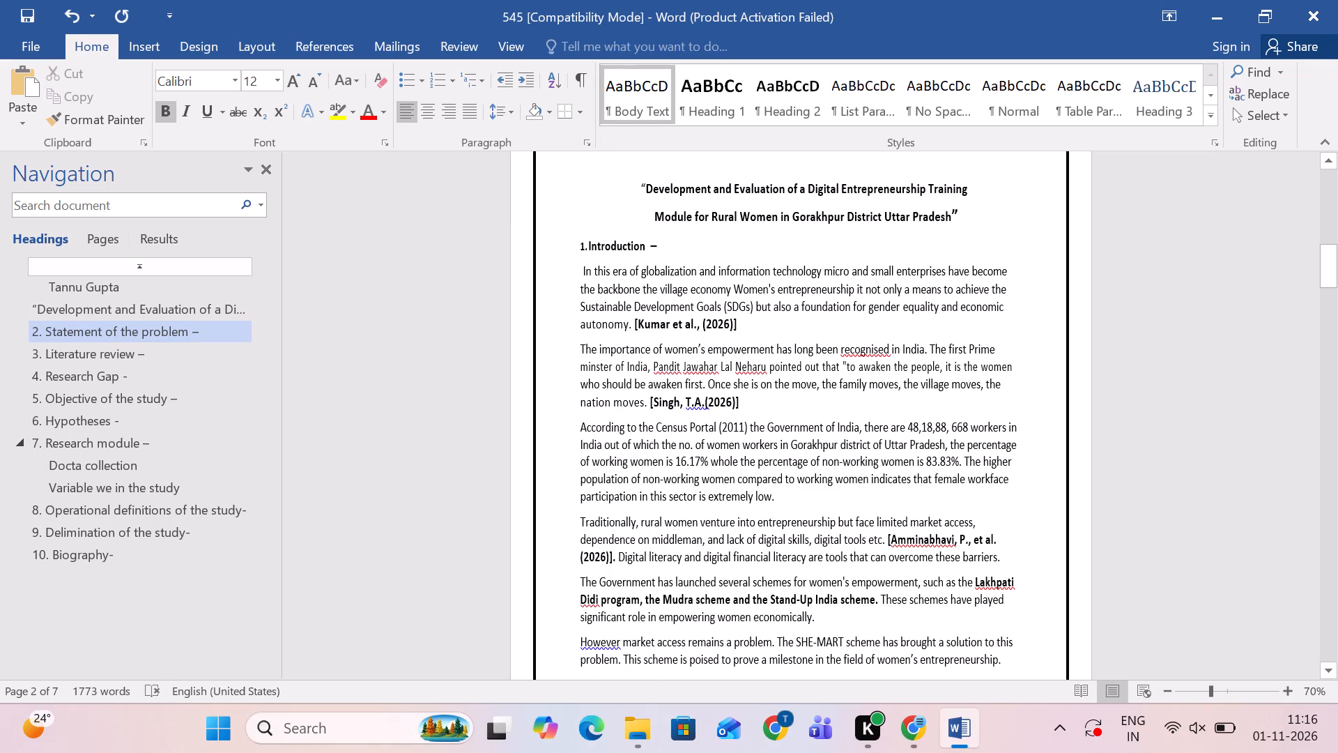
pyautogui.scroll(-2, 777, 431)
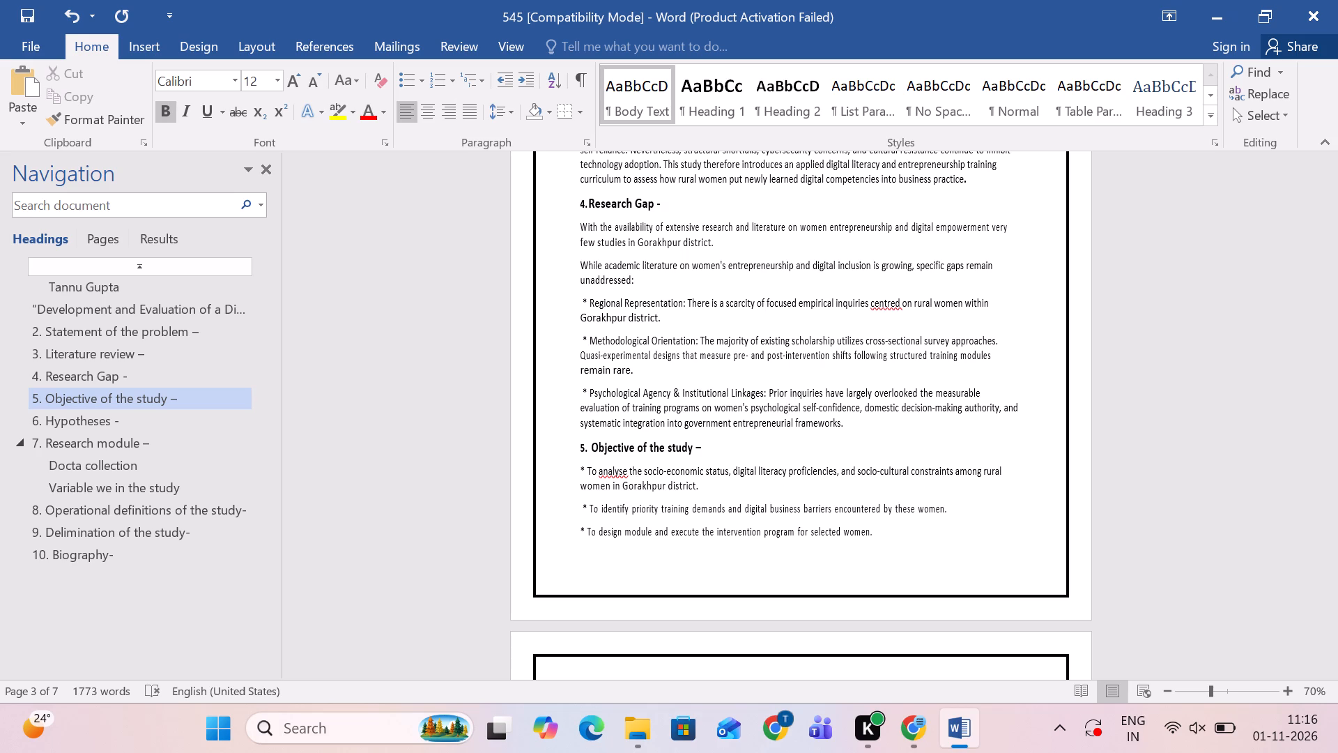
pyautogui.scroll(2, 777, 431)
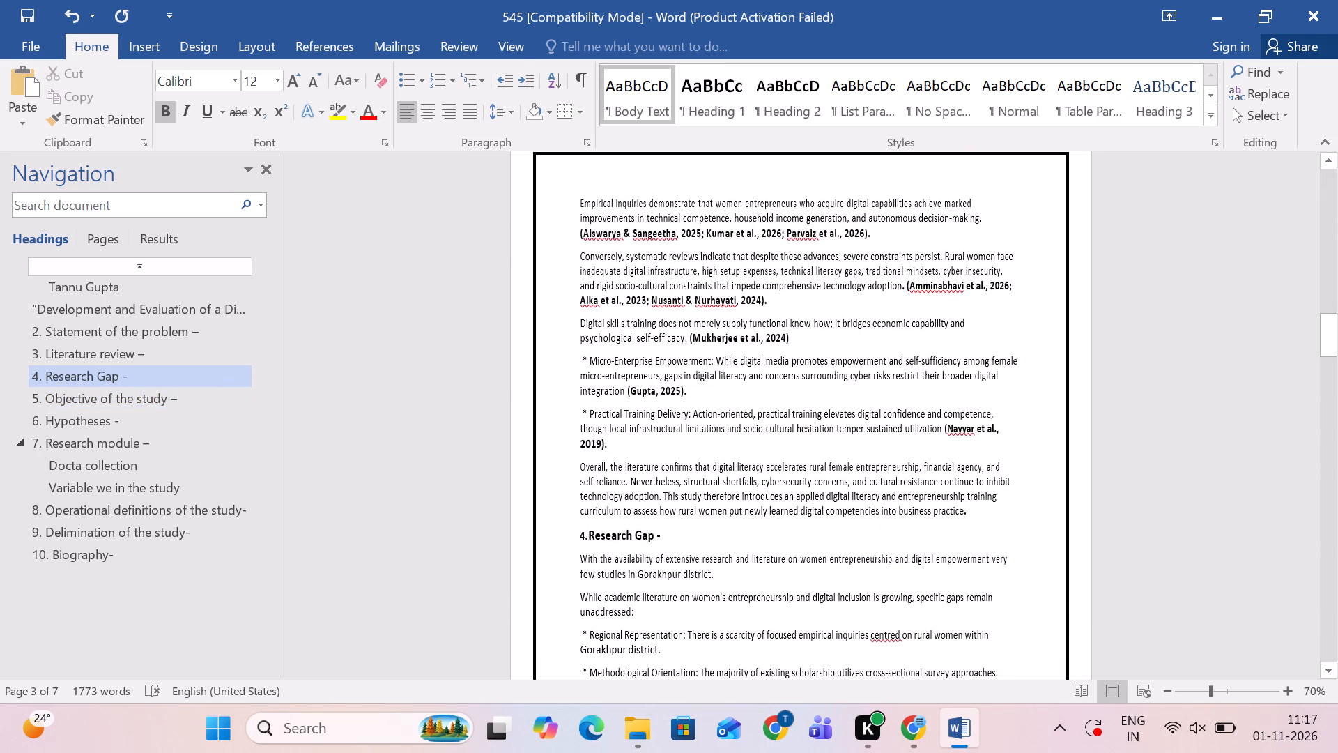
pyautogui.scroll(2, 897, 375)
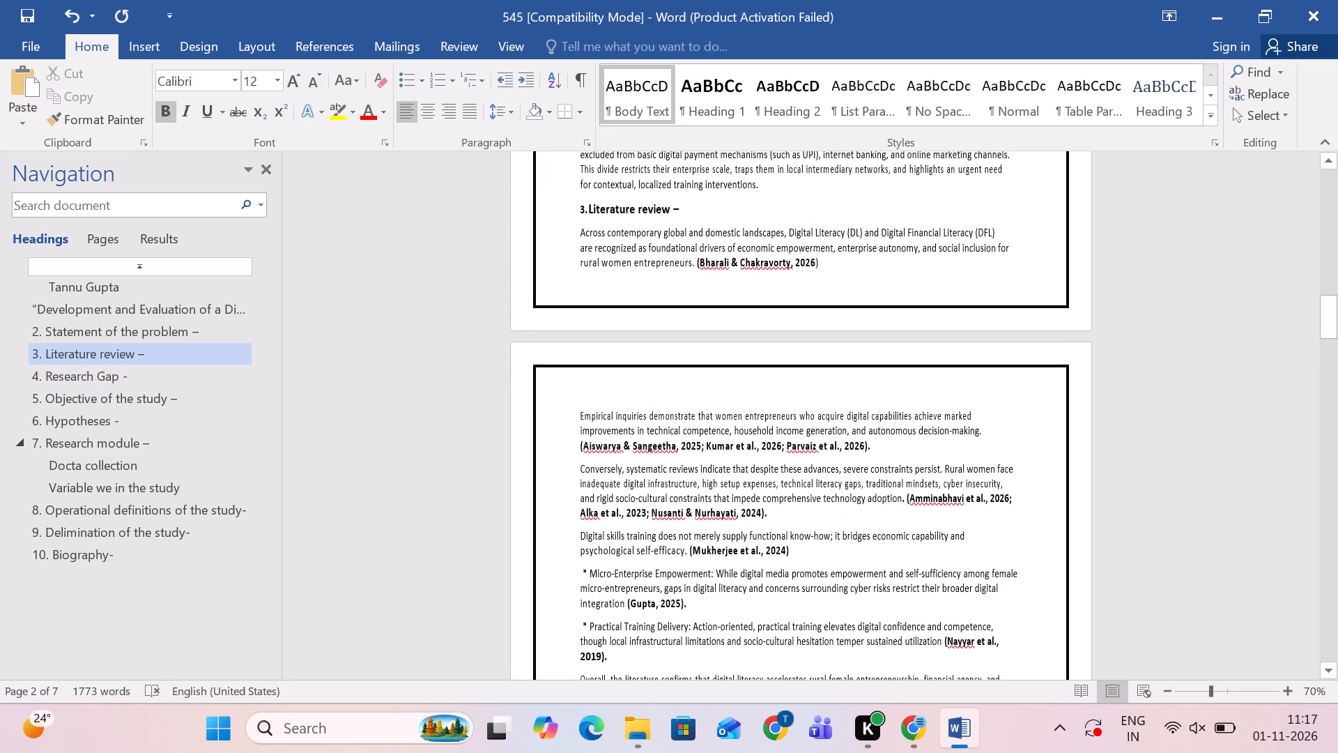
pyautogui.scroll(4, 897, 375)
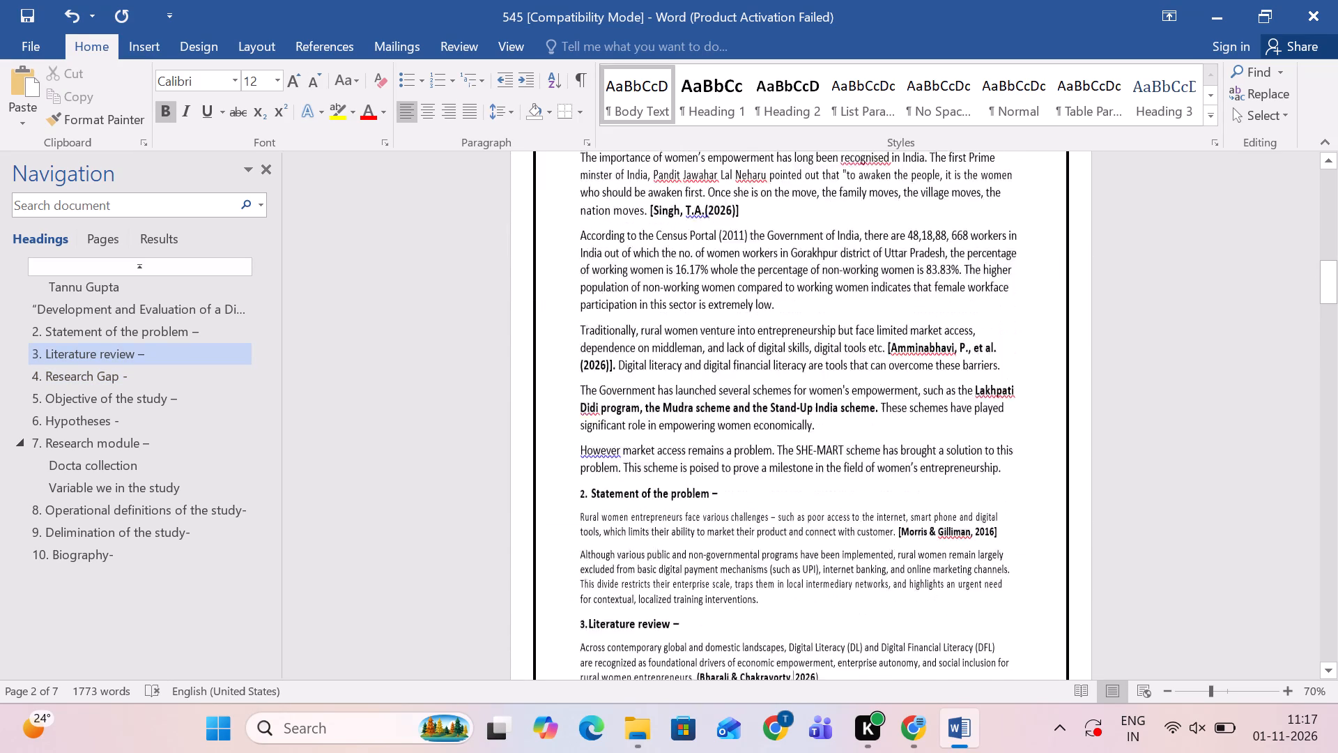
pyautogui.scroll(1, 909, 410)
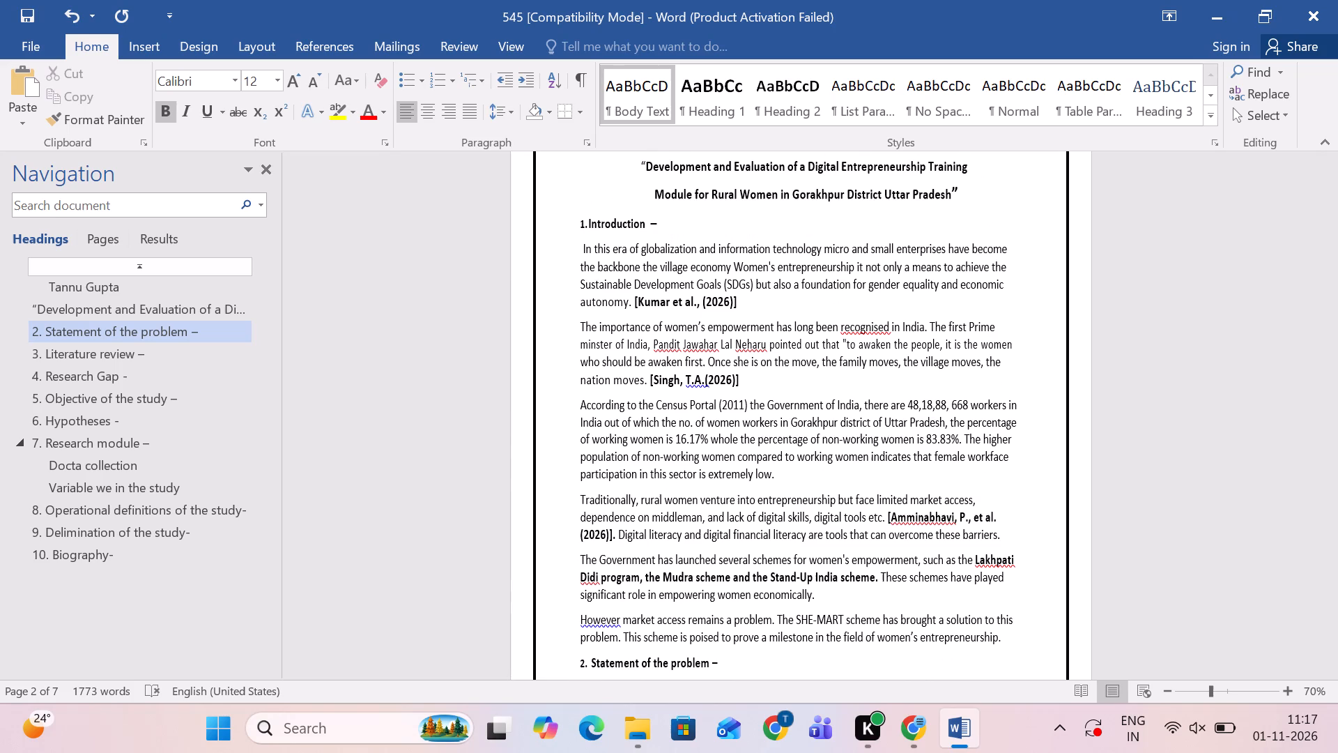
# Insert a space after Ammin in the Amminabhavi citation of the fourth Introduction paragraph.
pyautogui.click(923, 516)
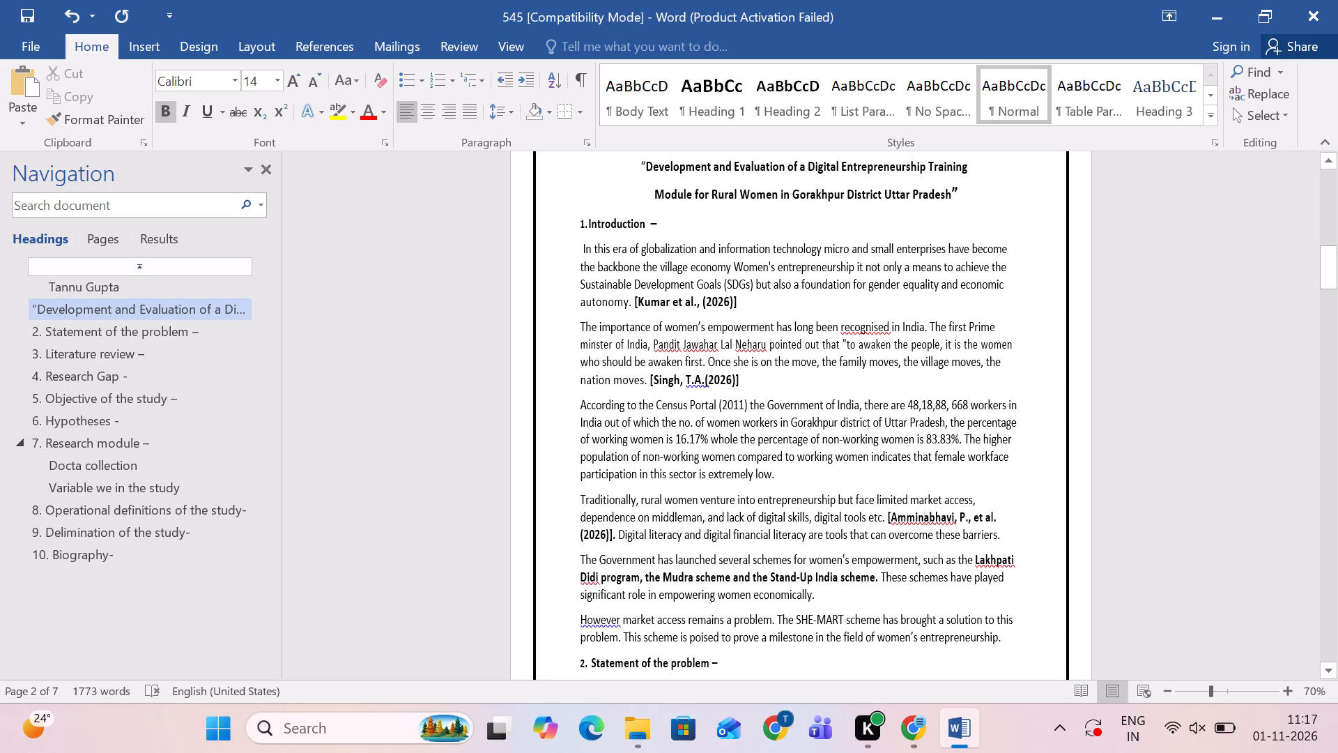
pyautogui.press('space')
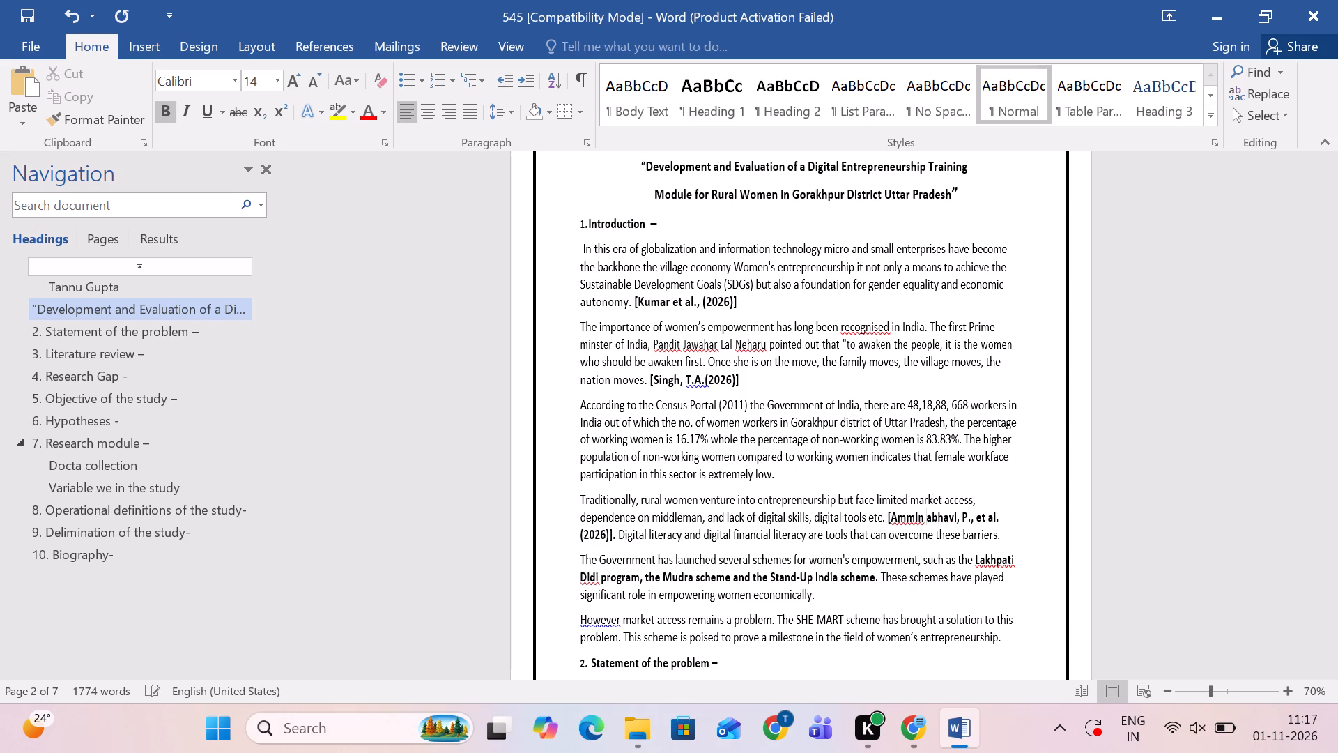
# Correct the spelling of Neharu to Nehru in the second Introduction paragraph.
pyautogui.click(755, 341)
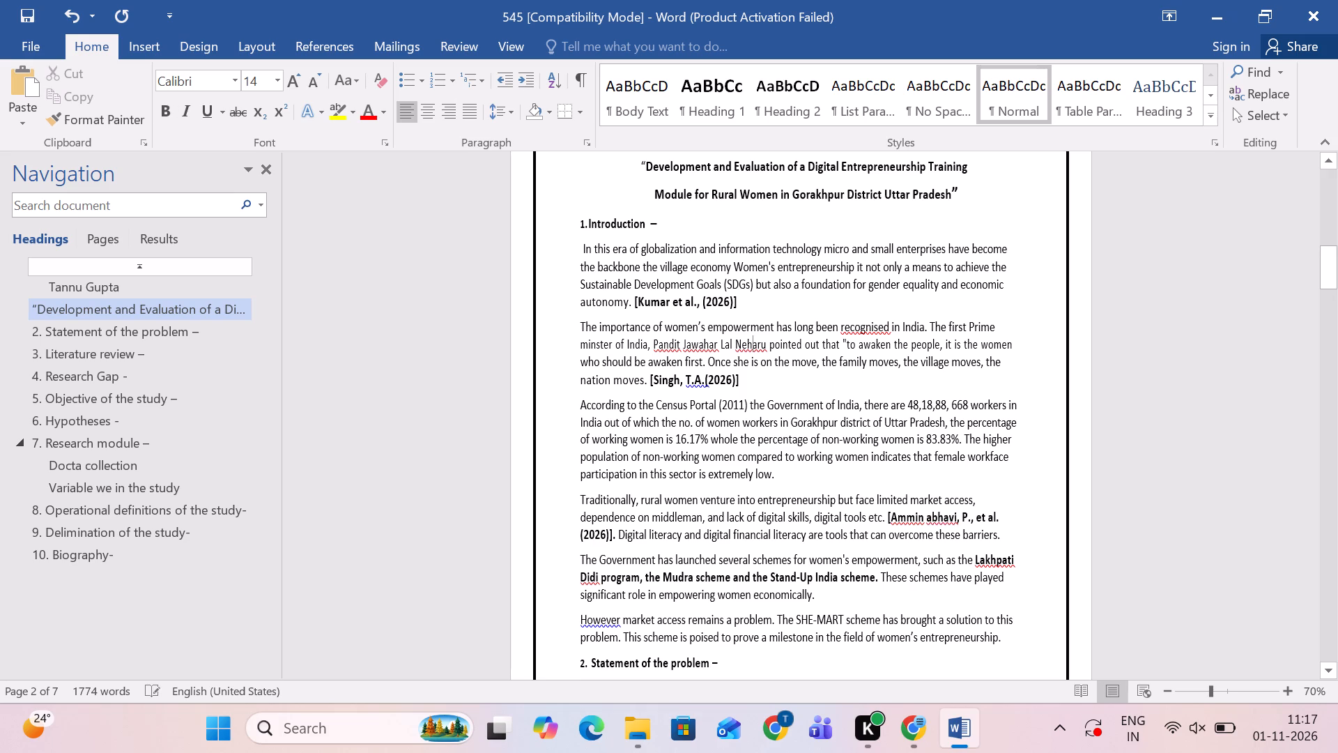
pyautogui.press('Right')
pyautogui.press('BackSpace')
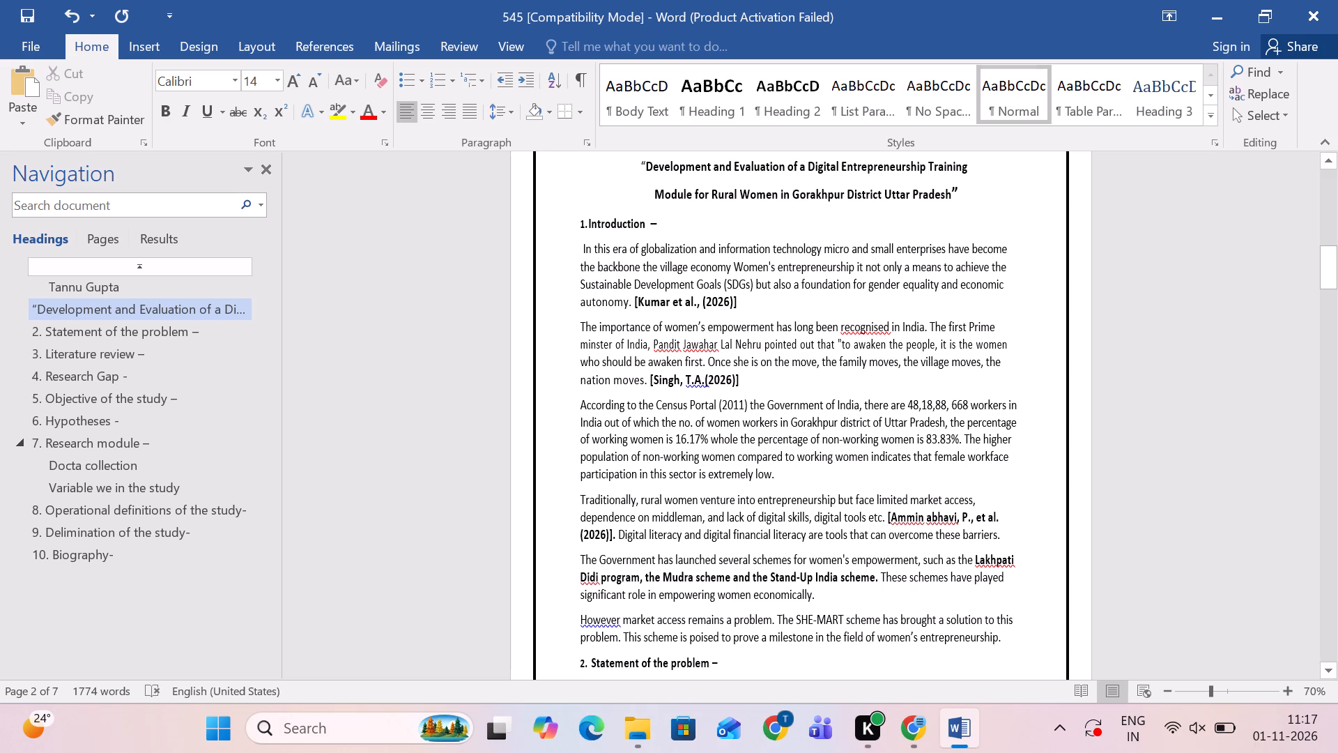
# Change recognised to the spelling recognized in the first sentence of the second Introduction paragraph.
pyautogui.click(875, 325)
pyautogui.press('Right')
pyautogui.press('BackSpace')
pyautogui.press('z')
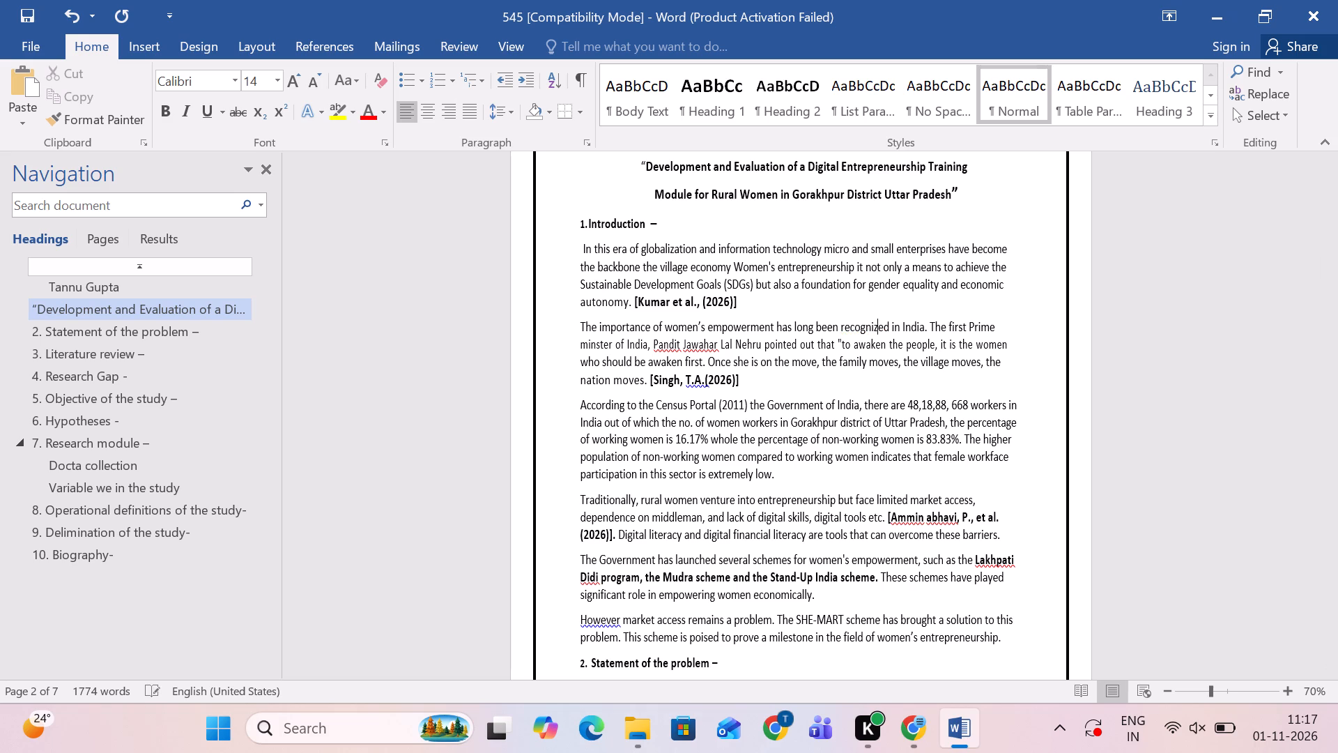
# Check the text from Introduction through Statement of the problem and across the page break within Literature review.
pyautogui.click(764, 380)
pyautogui.scroll(-1, 764, 380)
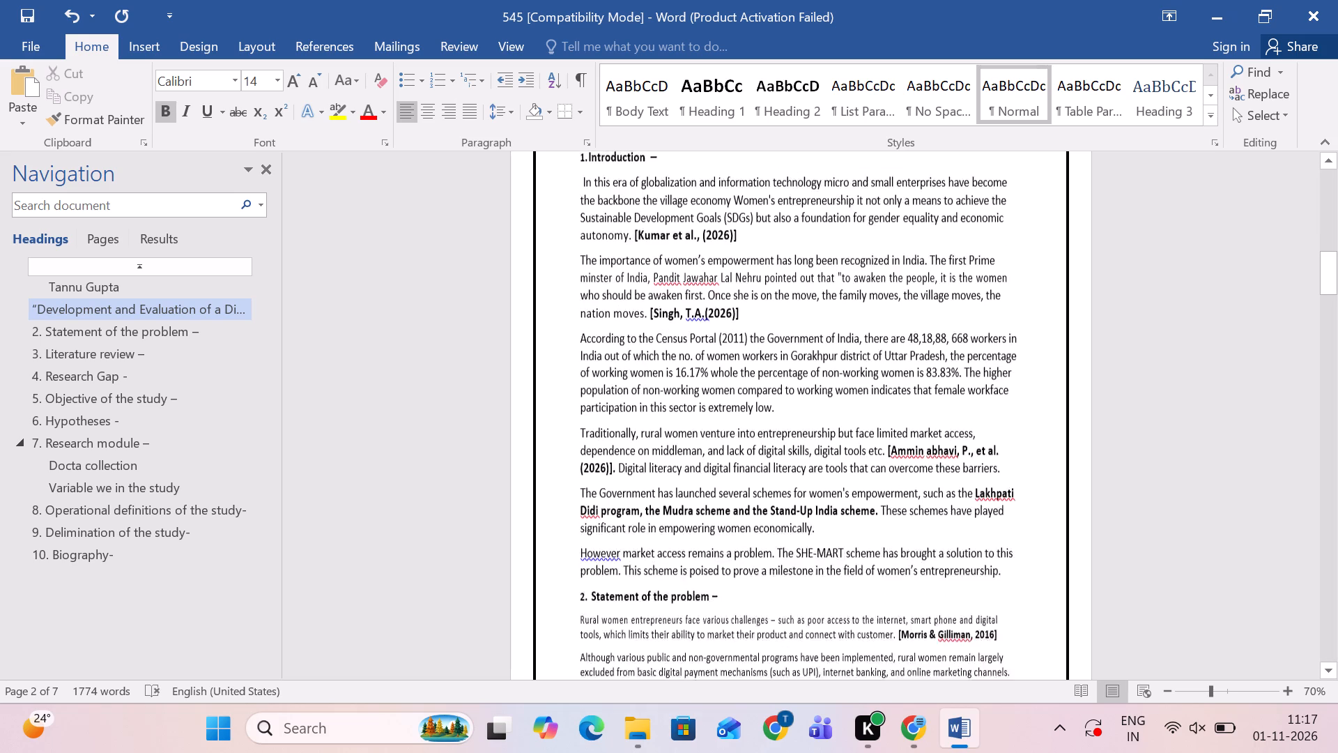
pyautogui.scroll(-3, 764, 380)
pyautogui.scroll(1, 764, 380)
pyautogui.scroll(-1, 764, 380)
pyautogui.scroll(1, 763, 390)
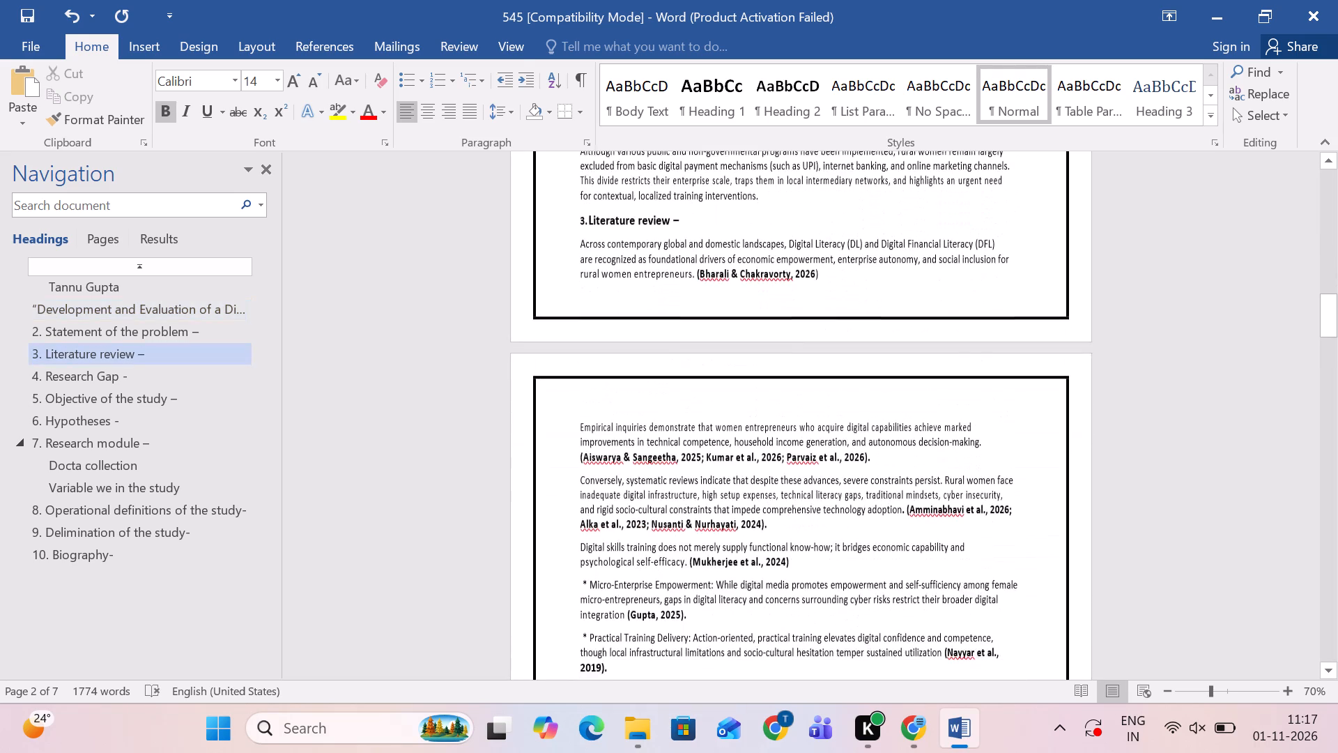
pyautogui.scroll(3, 757, 469)
pyautogui.scroll(-1, 755, 506)
pyautogui.scroll(1, 755, 506)
pyautogui.scroll(-1, 755, 506)
pyautogui.scroll(1, 755, 506)
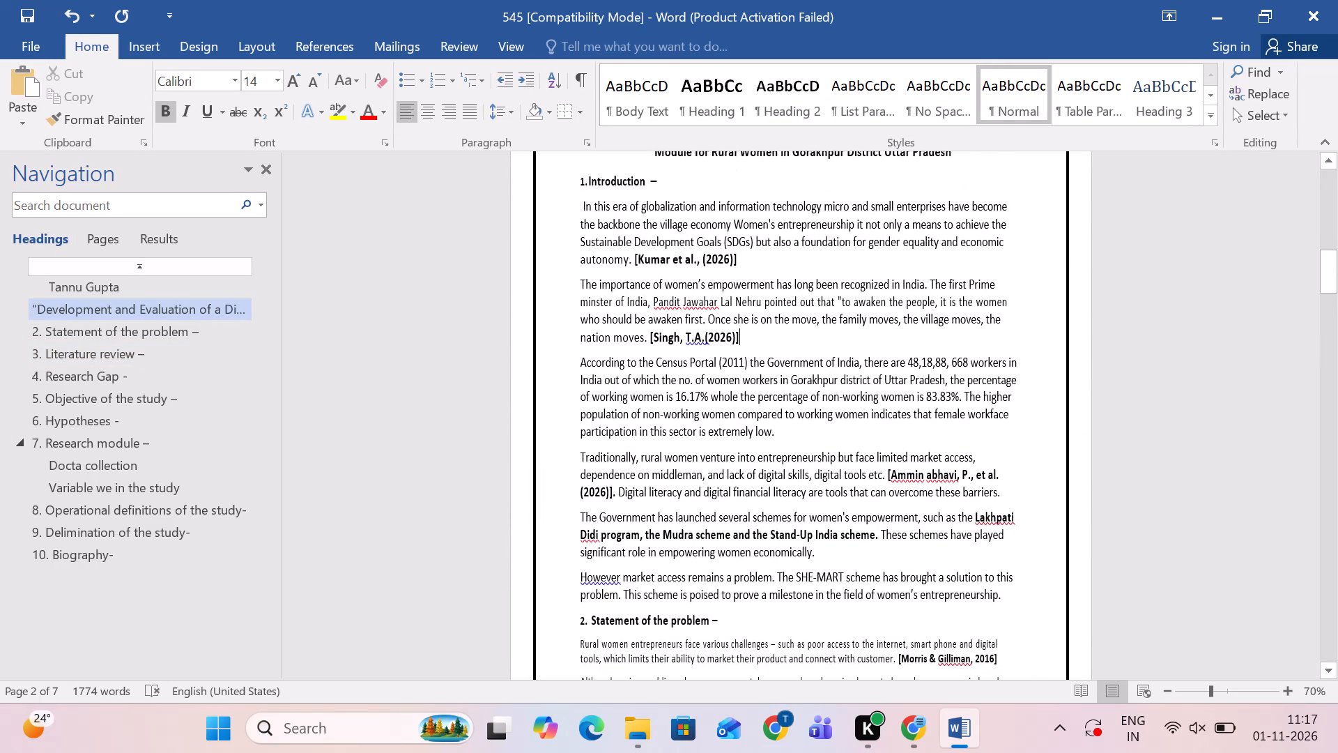
pyautogui.scroll(-4, 747, 419)
pyautogui.scroll(1, 747, 419)
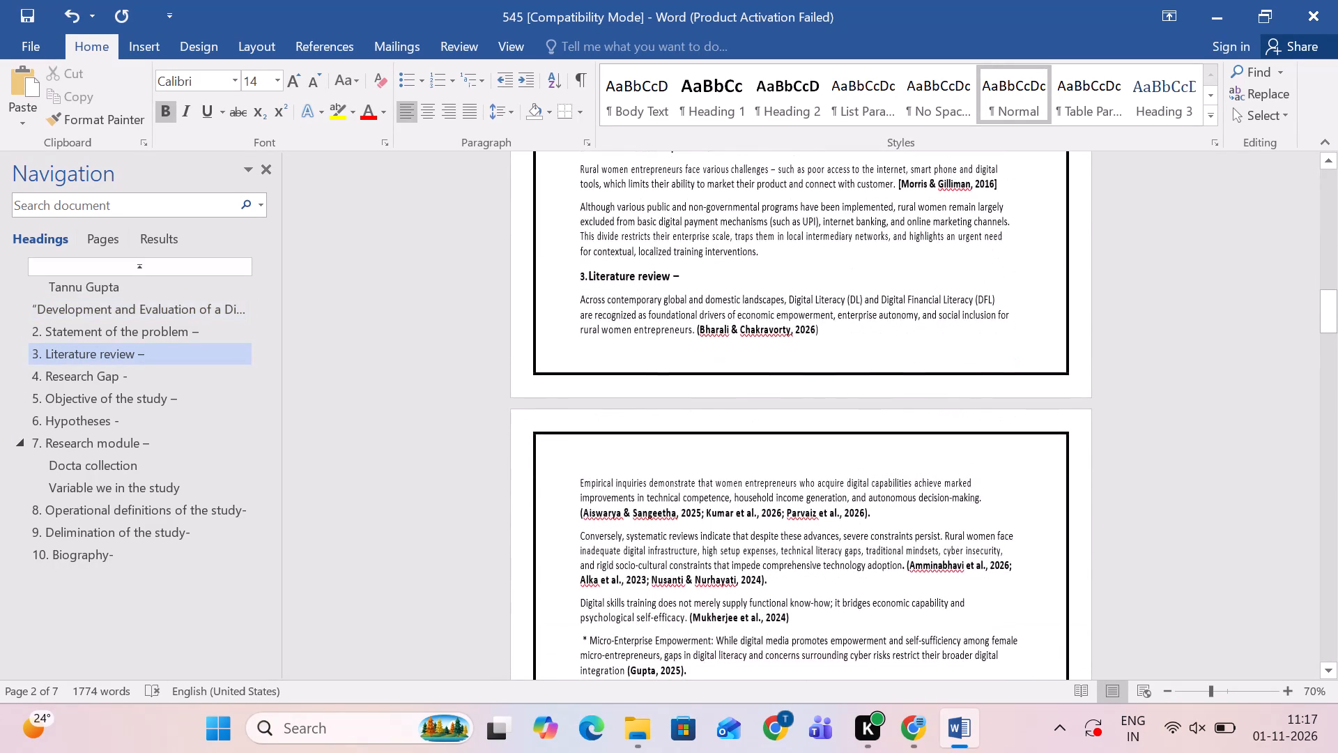
pyautogui.scroll(1, 747, 419)
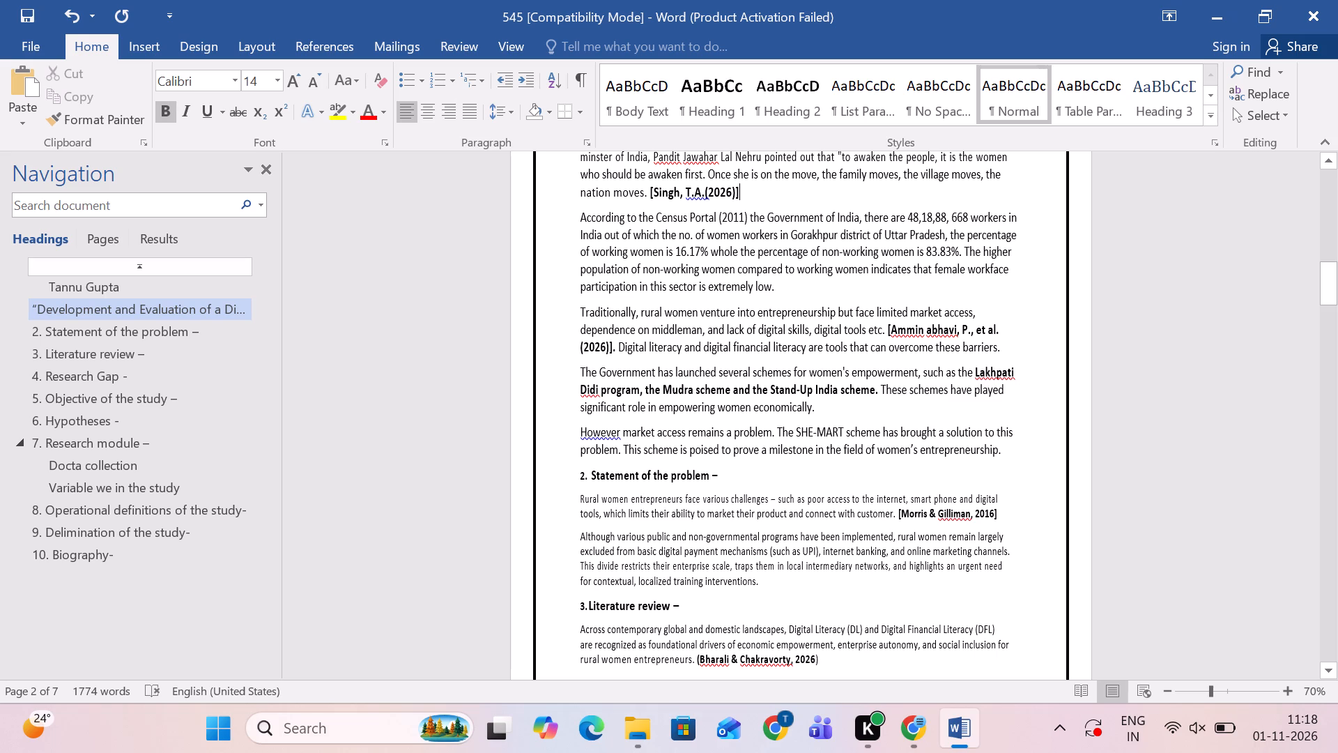
pyautogui.scroll(1, 768, 397)
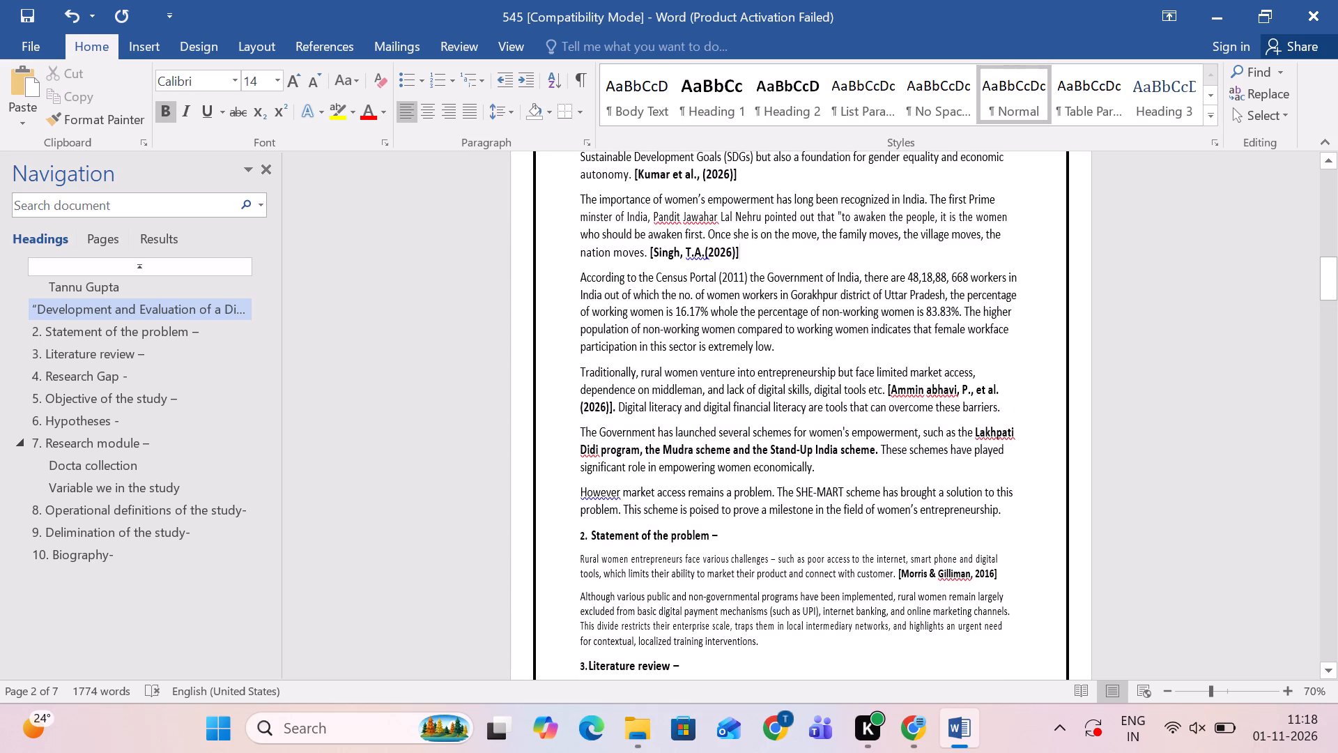
# Check the cover page layout and how the reference list under Biography runs across its pages.
pyautogui.scroll(4, 927, 379)
pyautogui.scroll(-1, 927, 379)
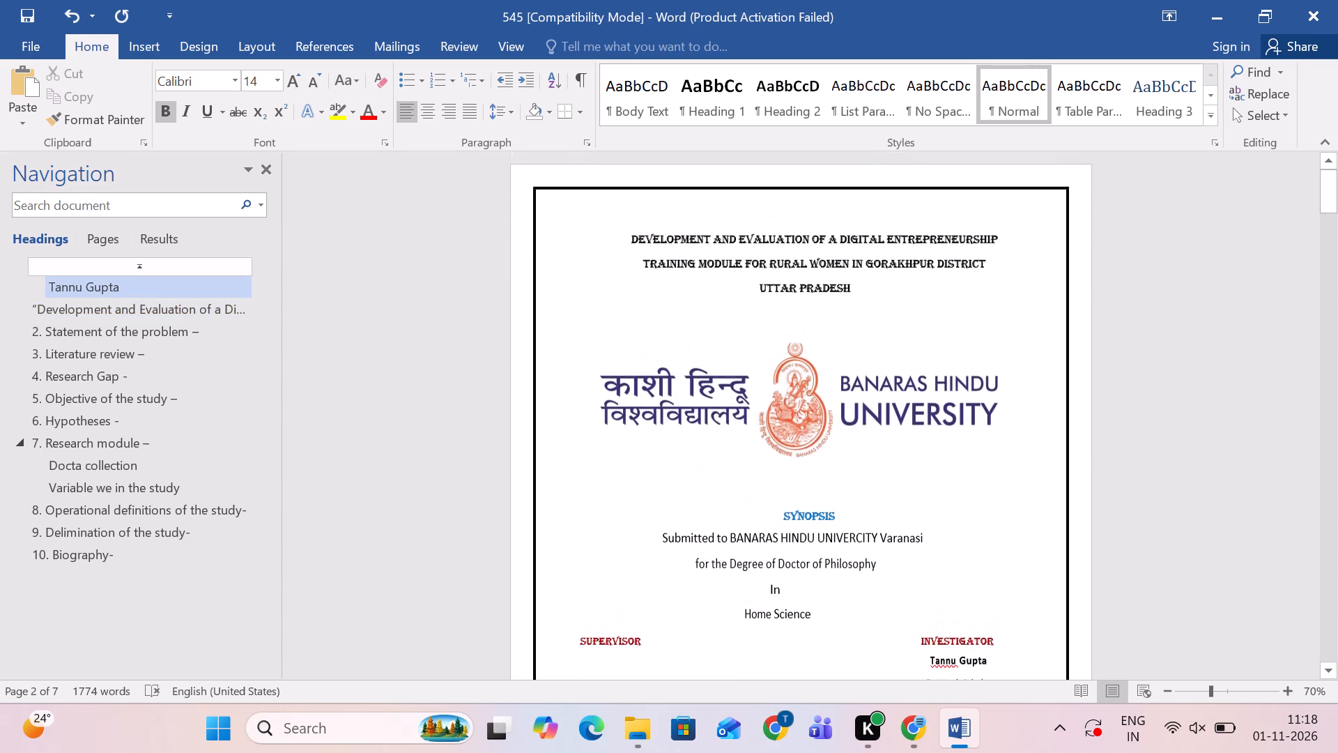
pyautogui.scroll(-2, 927, 379)
pyautogui.scroll(2, 927, 379)
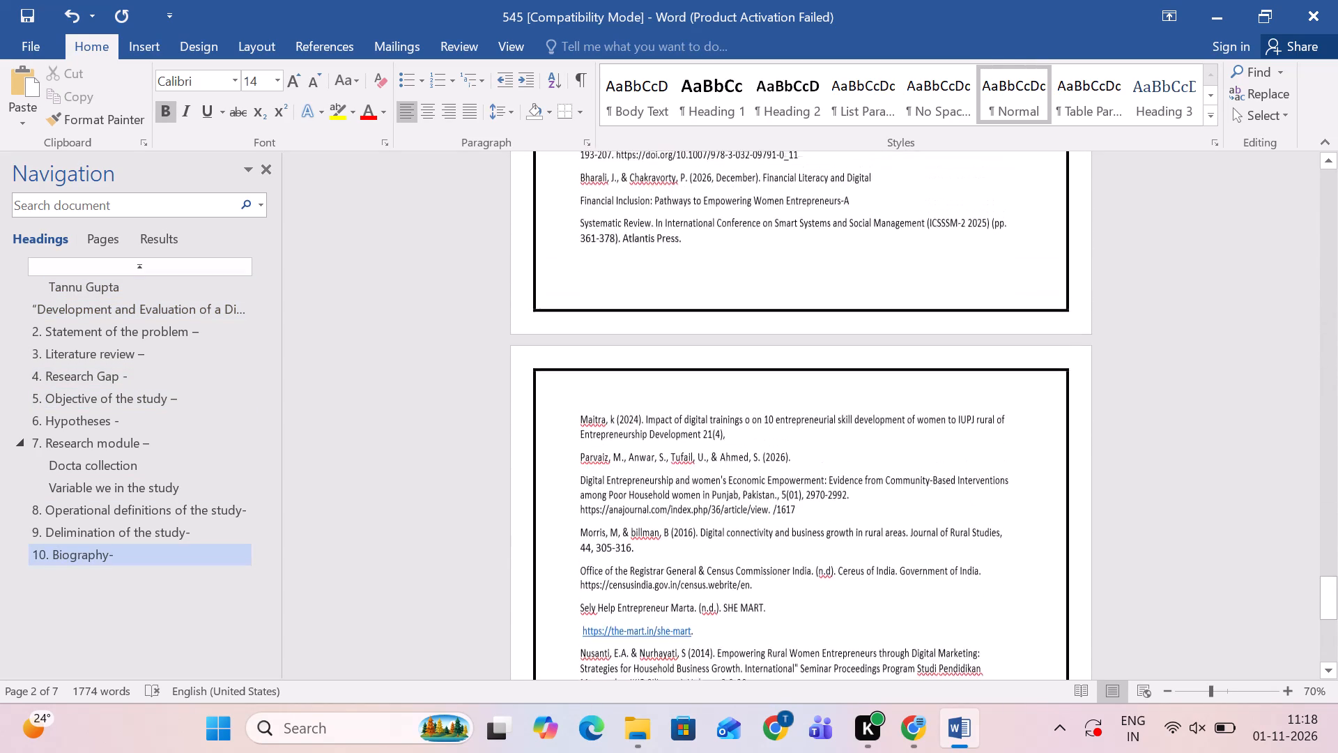
pyautogui.scroll(5, 927, 379)
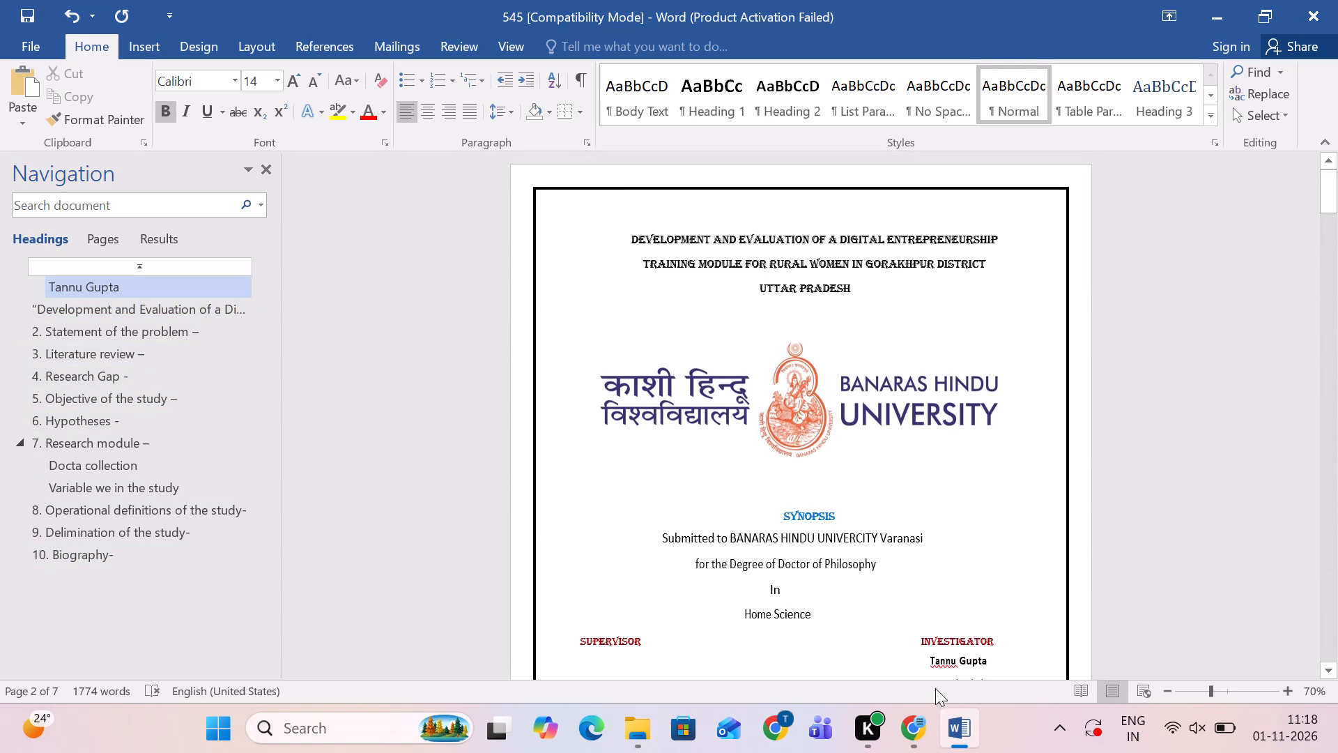
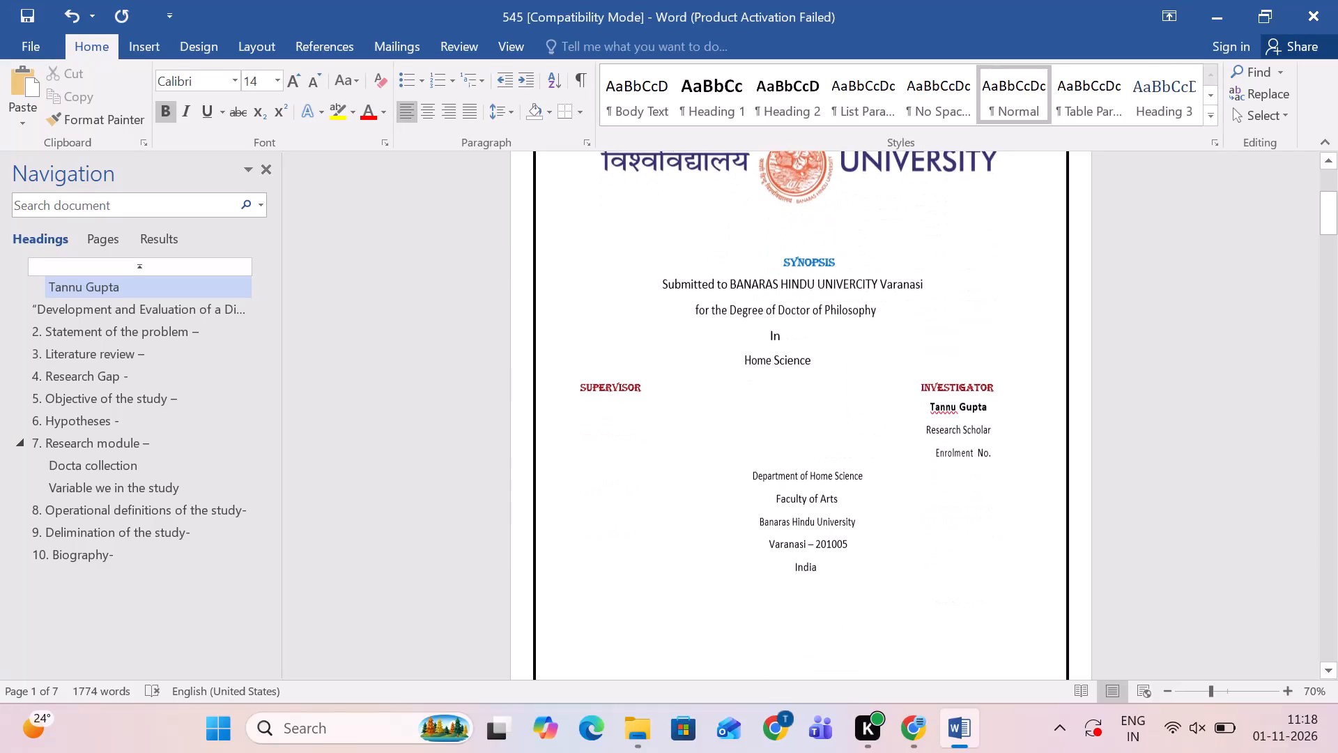
# Review the synopsis from the cover page through the Biography references, checking the layout, headings and page breaks.
pyautogui.scroll(-1, 869, 556)
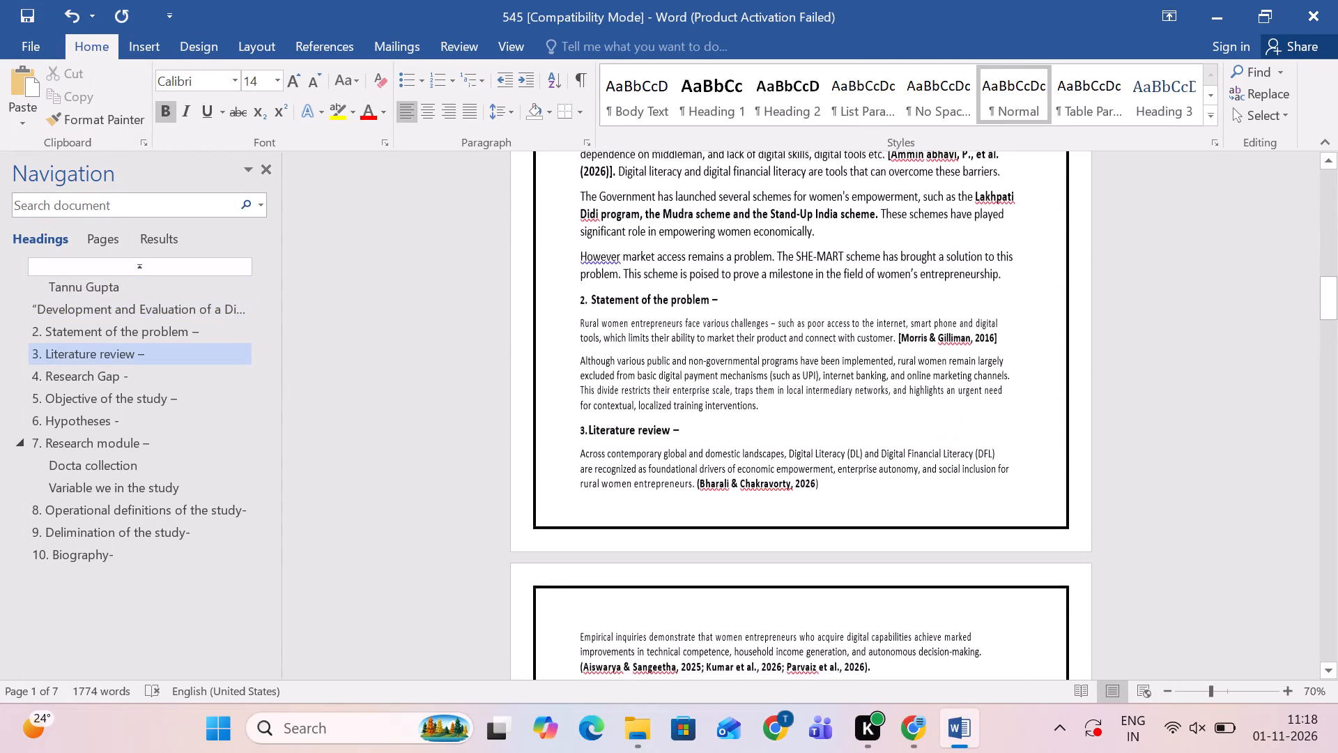
pyautogui.scroll(1, 869, 556)
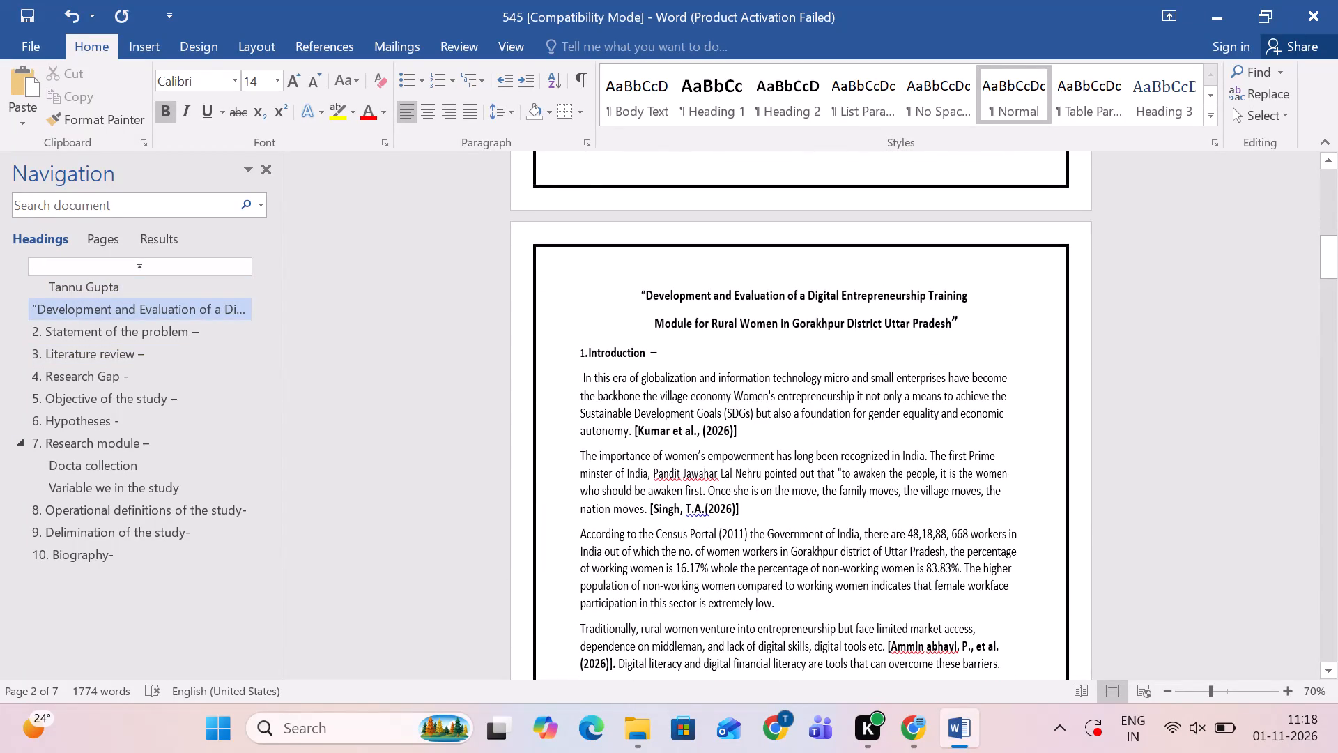
pyautogui.scroll(-1, 869, 556)
pyautogui.scroll(2, 869, 556)
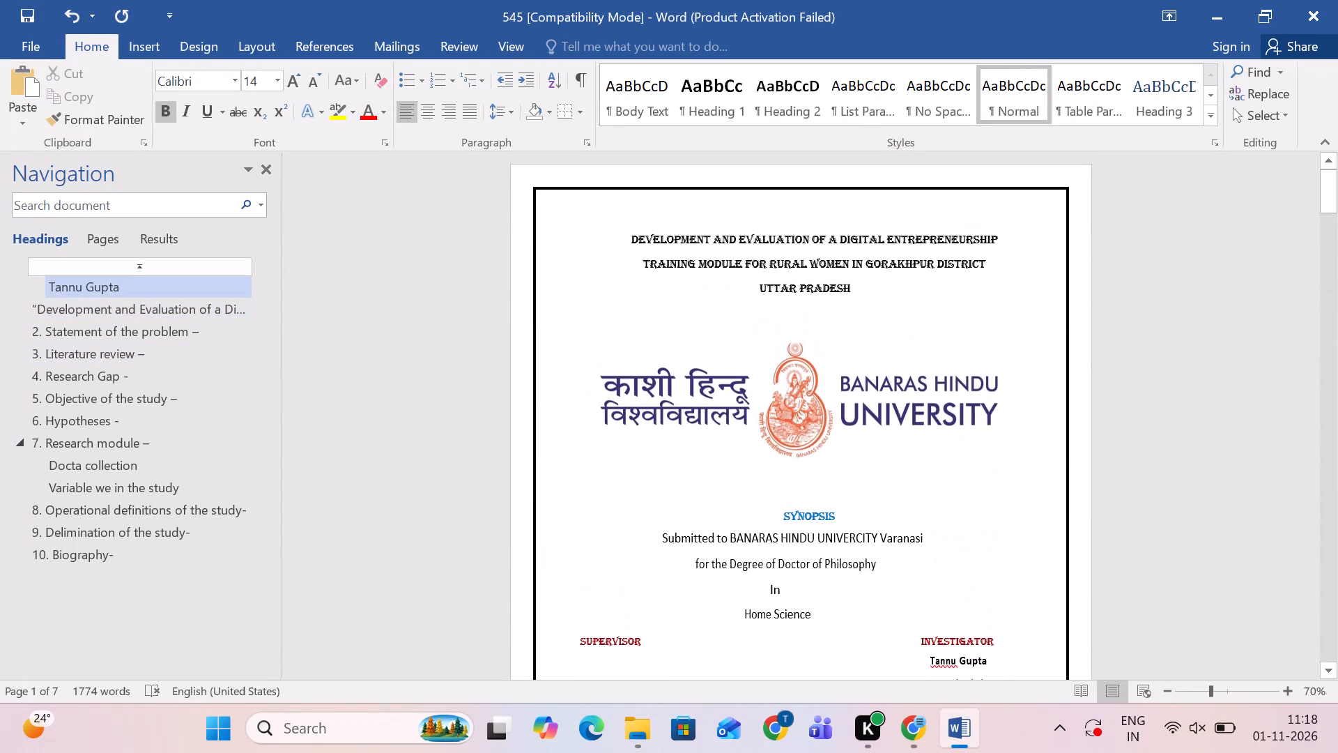
pyautogui.scroll(-4, 869, 556)
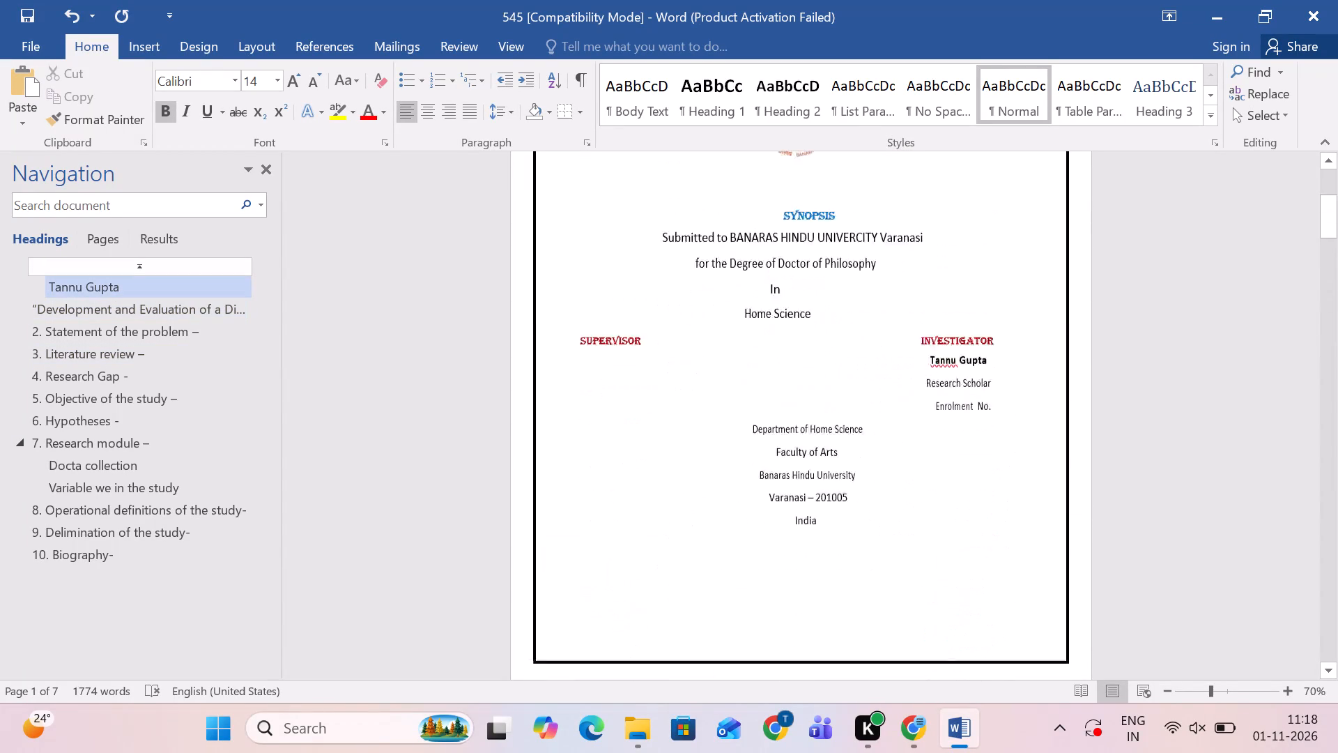
pyautogui.scroll(-2, 869, 556)
pyautogui.scroll(1, 869, 556)
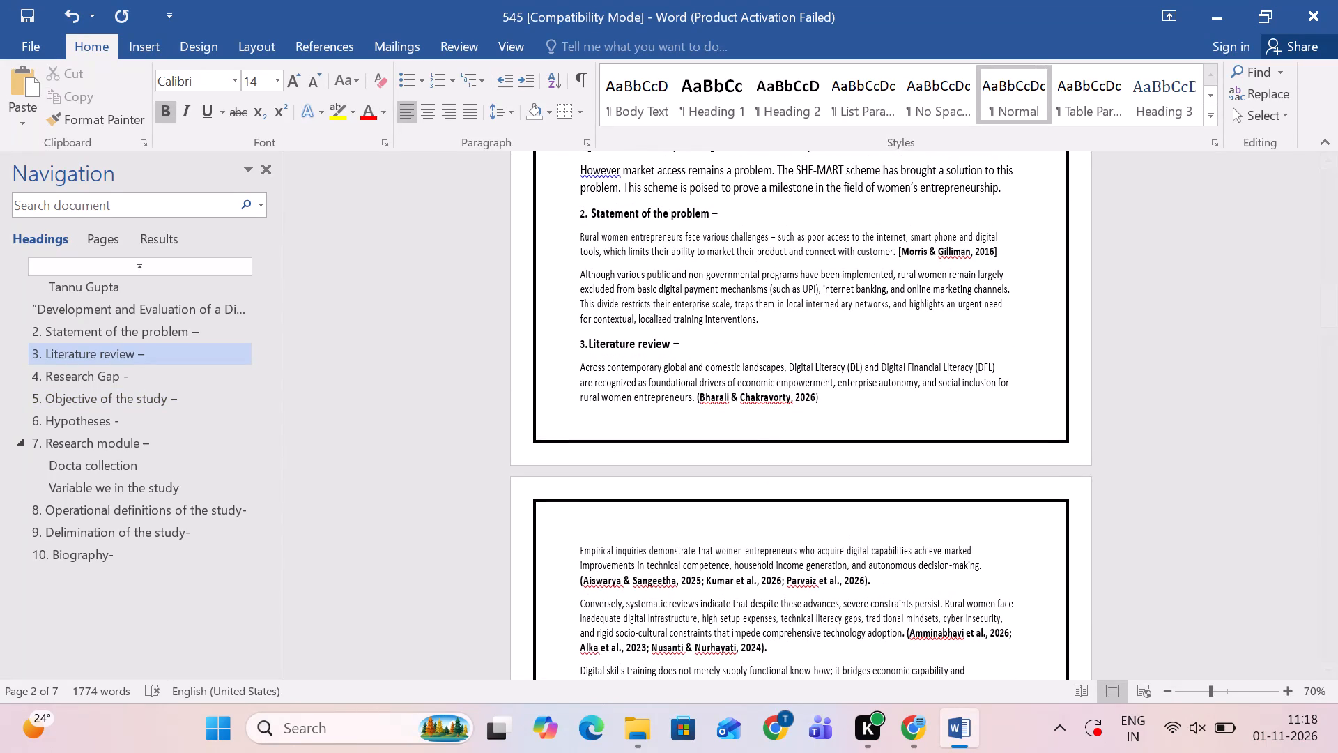
pyautogui.scroll(3, 780, 391)
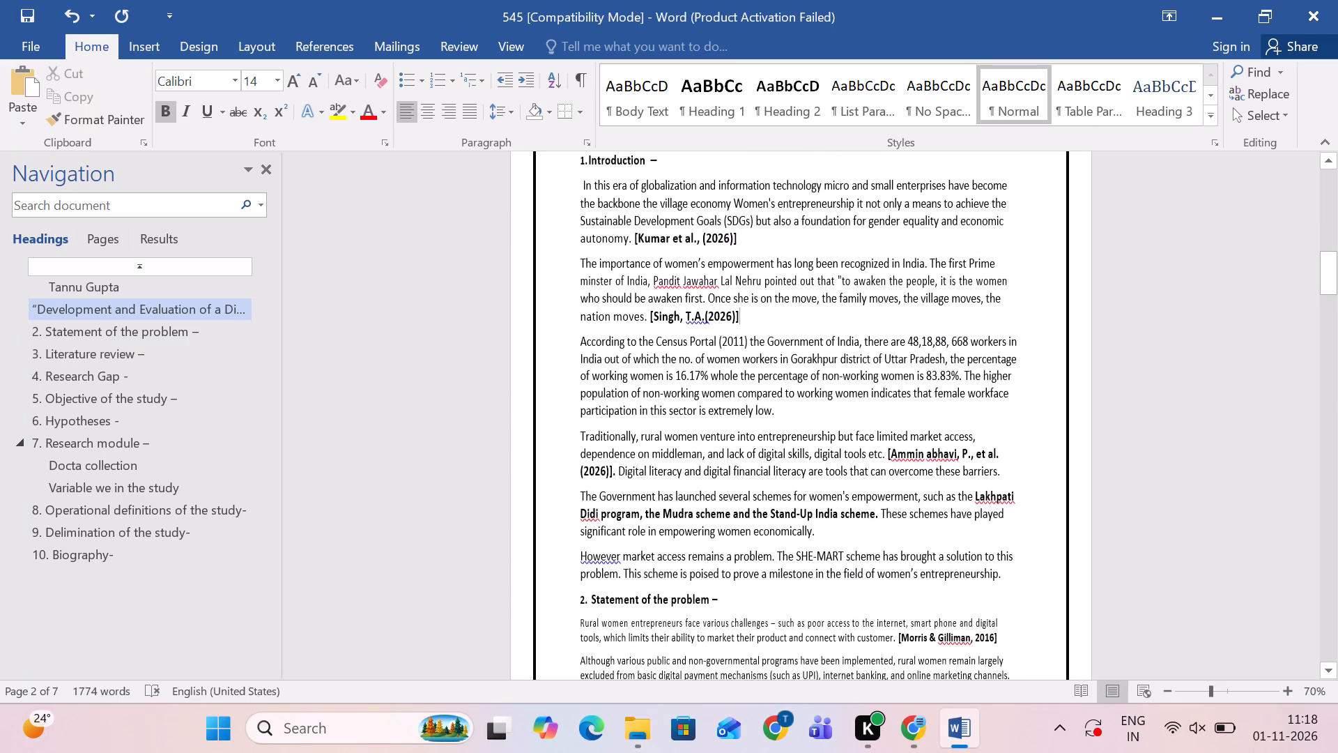
pyautogui.scroll(1, 780, 391)
pyautogui.scroll(-5, 780, 391)
pyautogui.scroll(4, 780, 391)
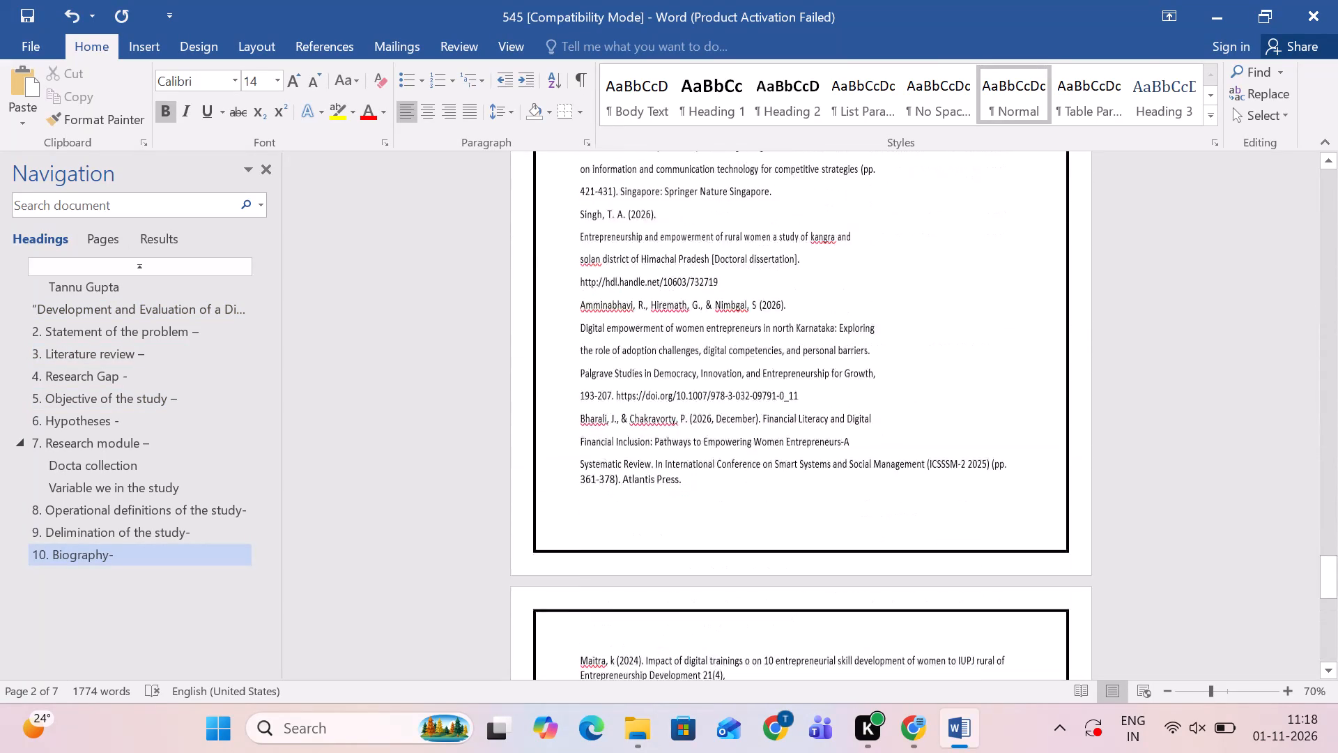
pyautogui.scroll(2, 780, 391)
pyautogui.scroll(1, 794, 462)
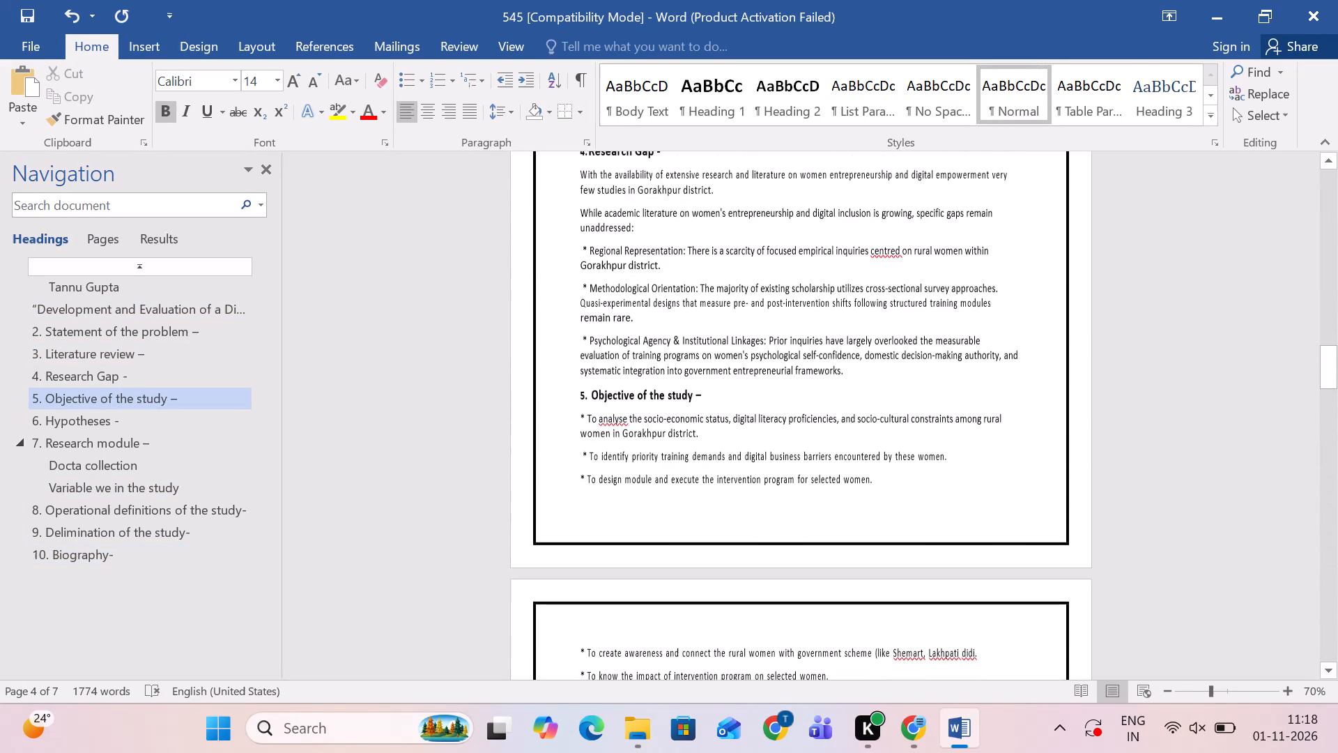
pyautogui.scroll(6, 794, 462)
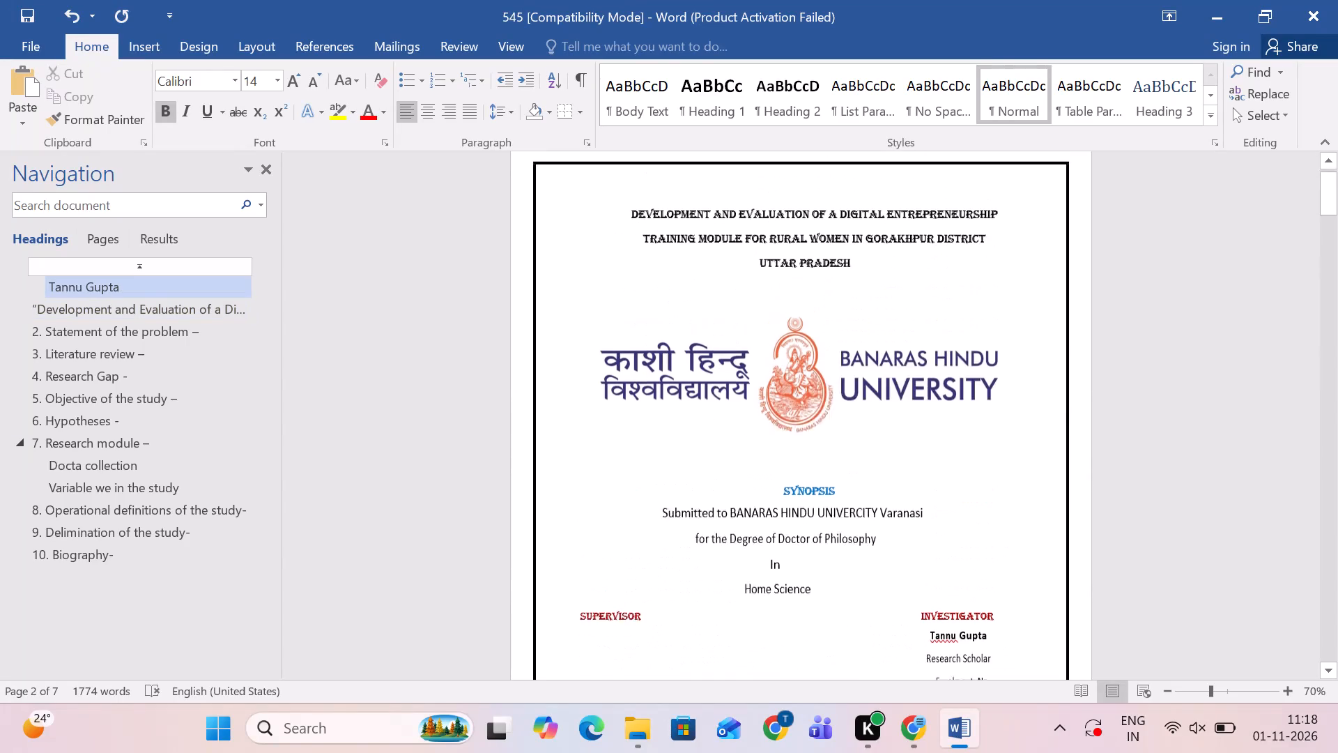
pyautogui.scroll(2, 794, 462)
pyautogui.scroll(-2, 794, 462)
pyautogui.scroll(2, 794, 462)
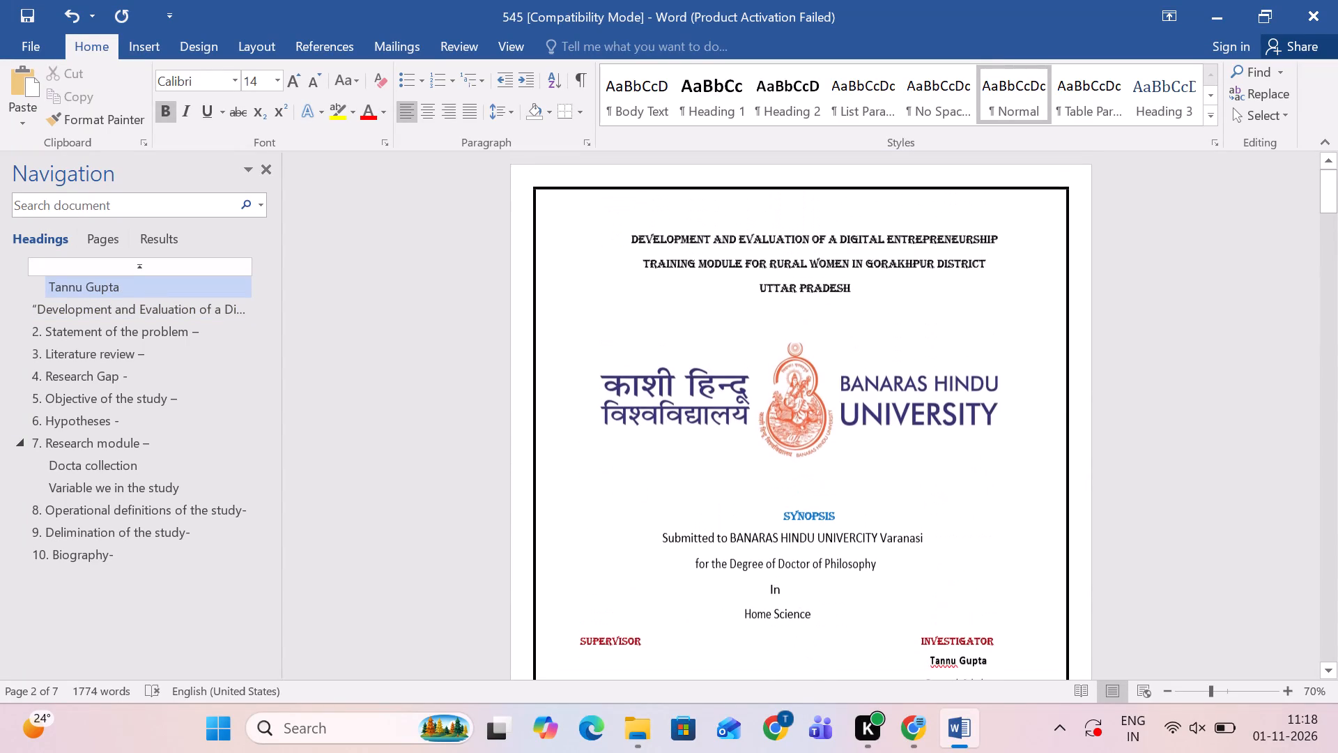
pyautogui.scroll(-1, 794, 462)
pyautogui.scroll(2, 794, 462)
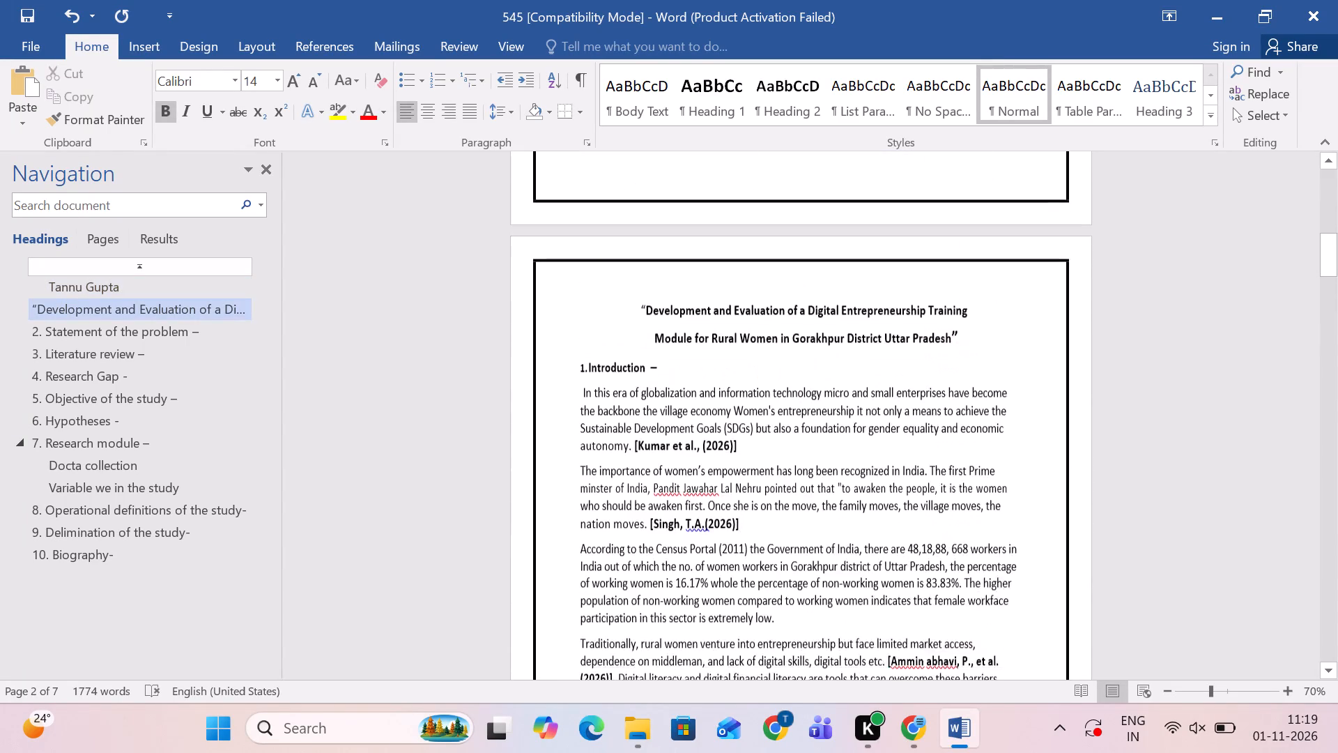
# View the synopsis at 30% zoom with pages side by side to check the overall page layout.
pyautogui.scroll(1, 794, 462)
pyautogui.scroll(-1, 794, 462)
pyautogui.keyDown('ctrl'); pyautogui.scroll(-4, 794, 462); pyautogui.keyUp('ctrl')
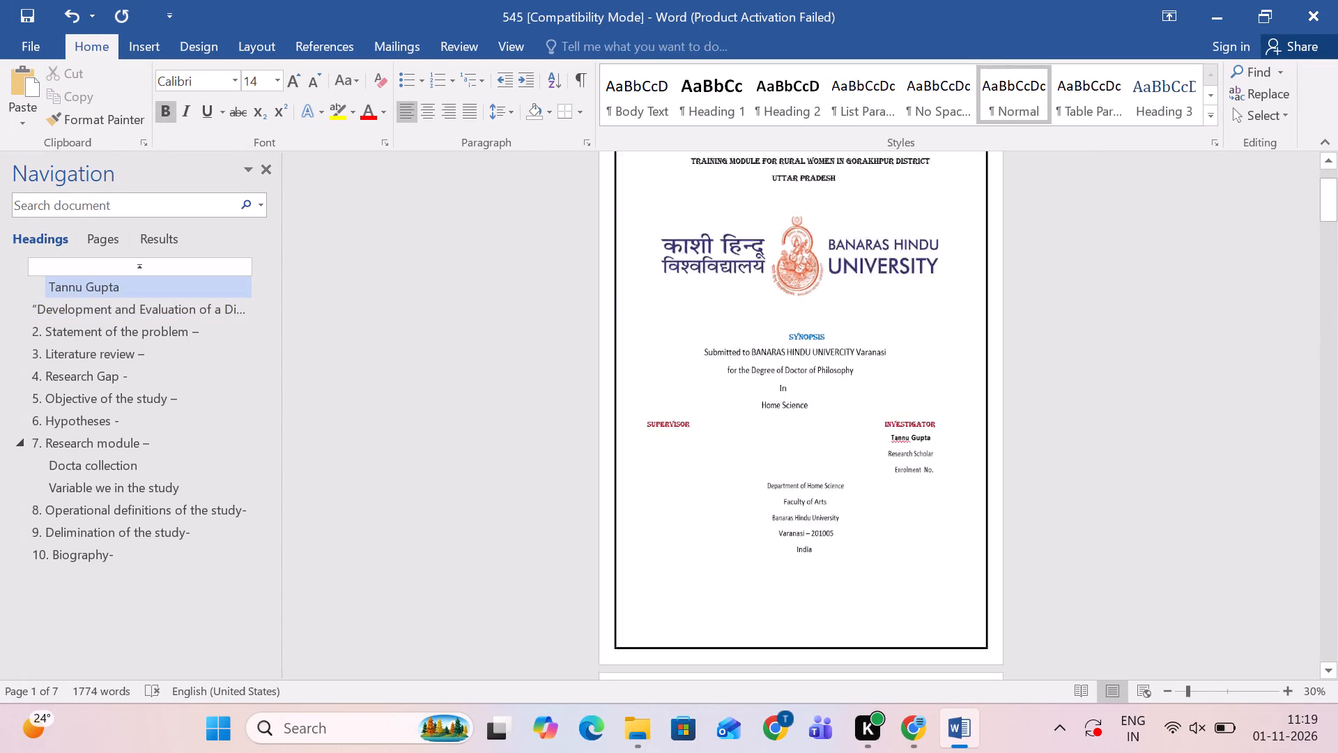
pyautogui.keyDown('ctrl'); pyautogui.scroll(-4, 794, 462); pyautogui.keyUp('ctrl')
pyautogui.keyDown('ctrl'); pyautogui.scroll(5, 794, 462); pyautogui.keyUp('ctrl')
pyautogui.keyDown('ctrl'); pyautogui.scroll(-3, 794, 462); pyautogui.keyUp('ctrl')
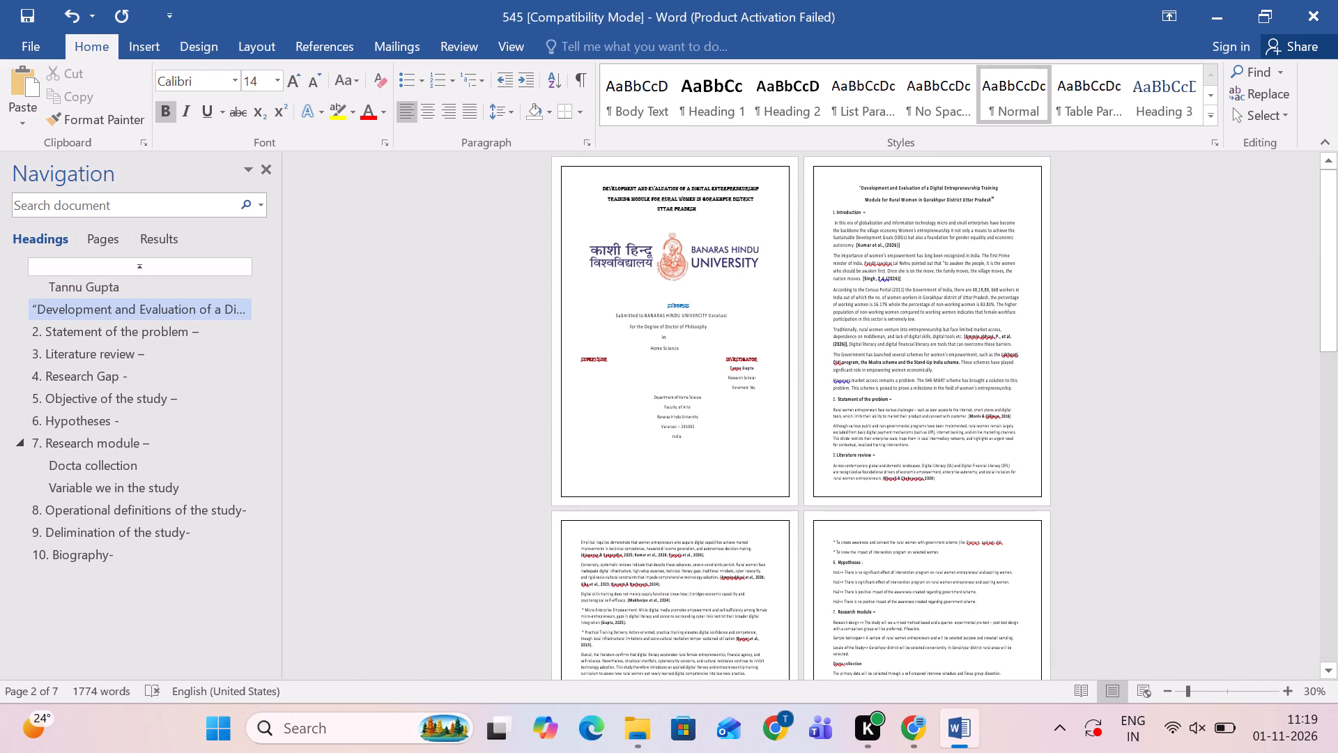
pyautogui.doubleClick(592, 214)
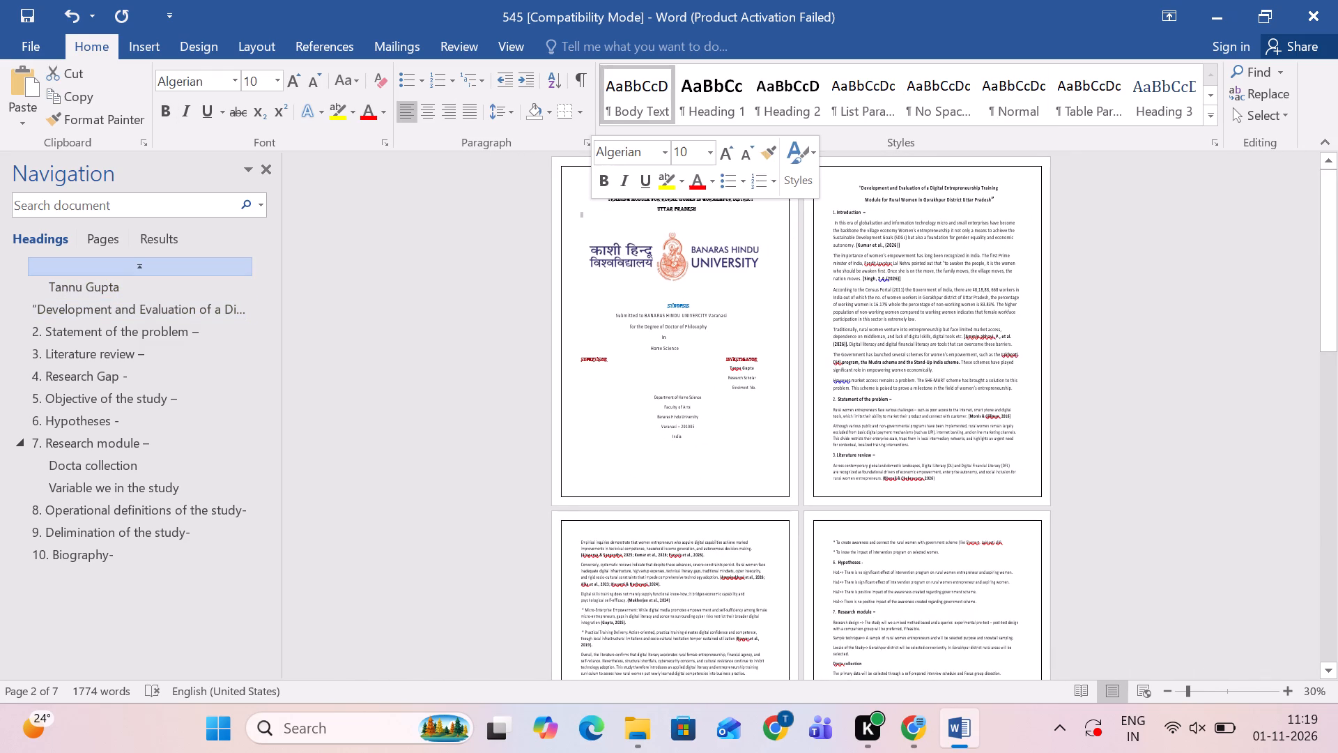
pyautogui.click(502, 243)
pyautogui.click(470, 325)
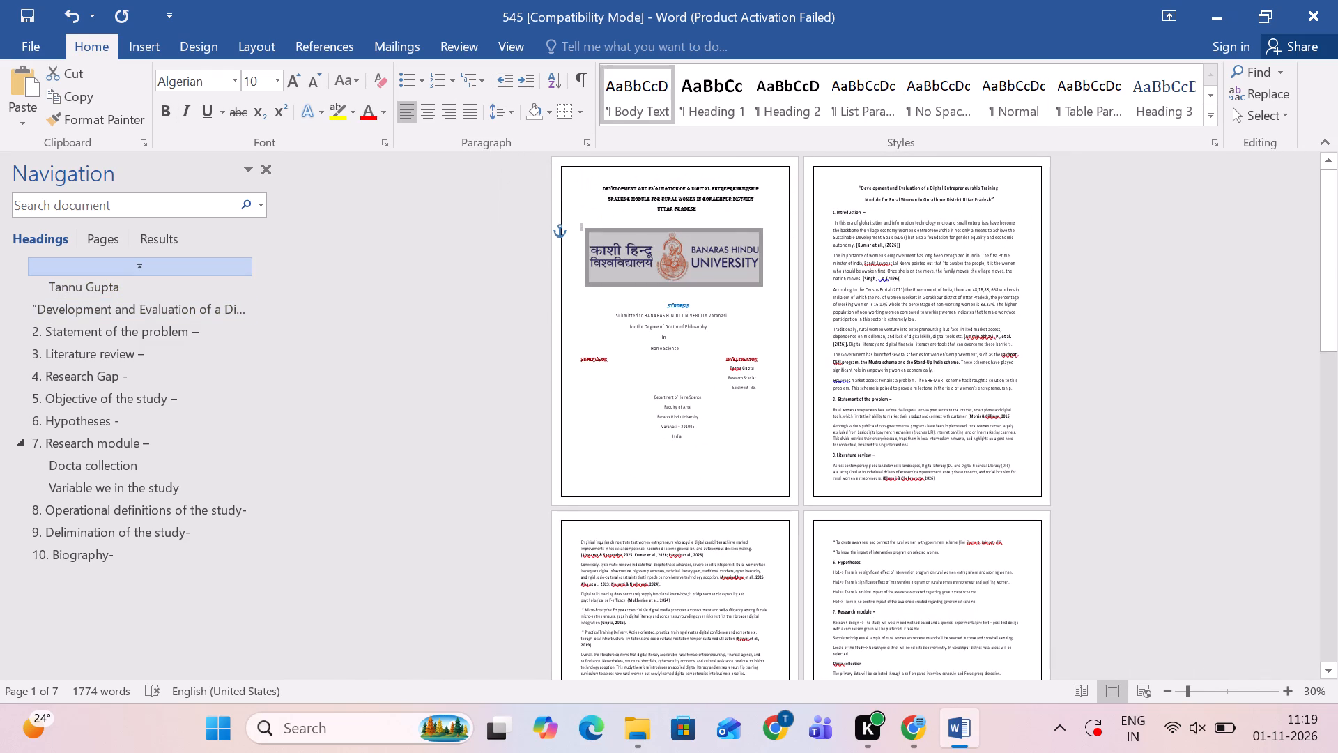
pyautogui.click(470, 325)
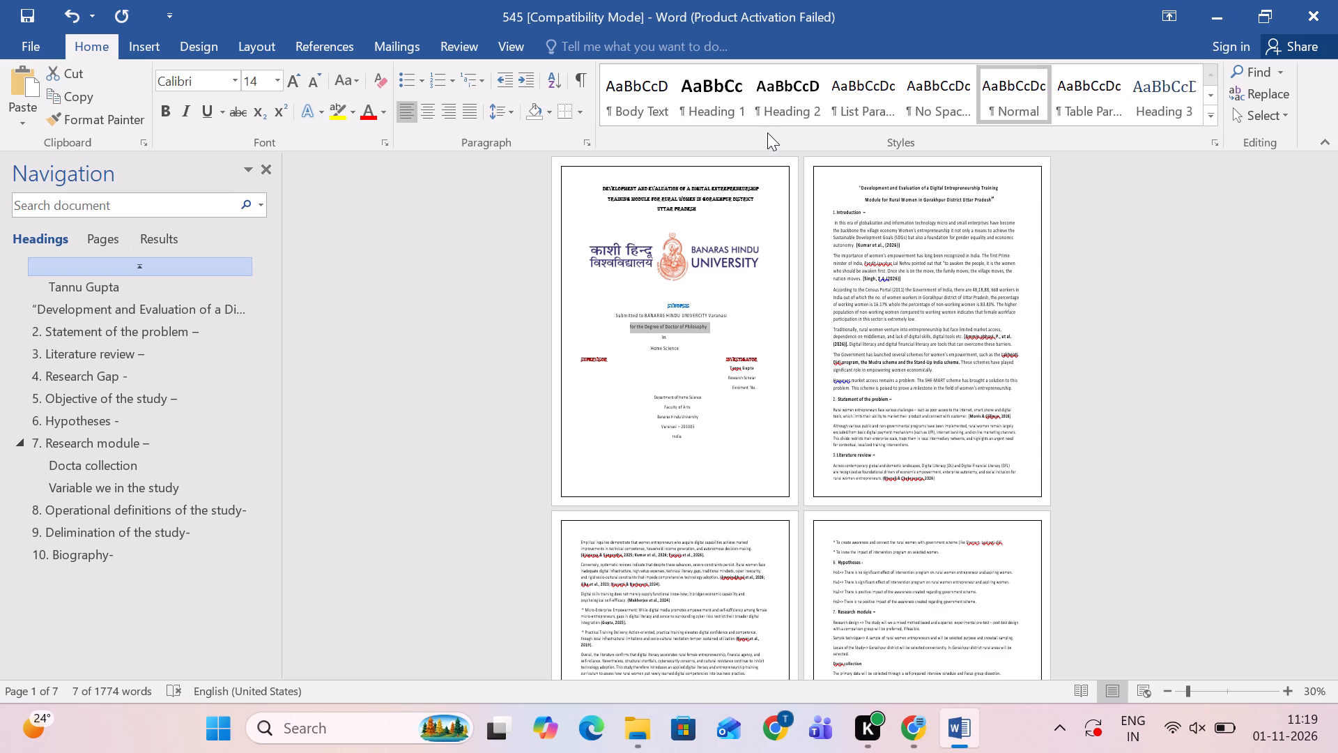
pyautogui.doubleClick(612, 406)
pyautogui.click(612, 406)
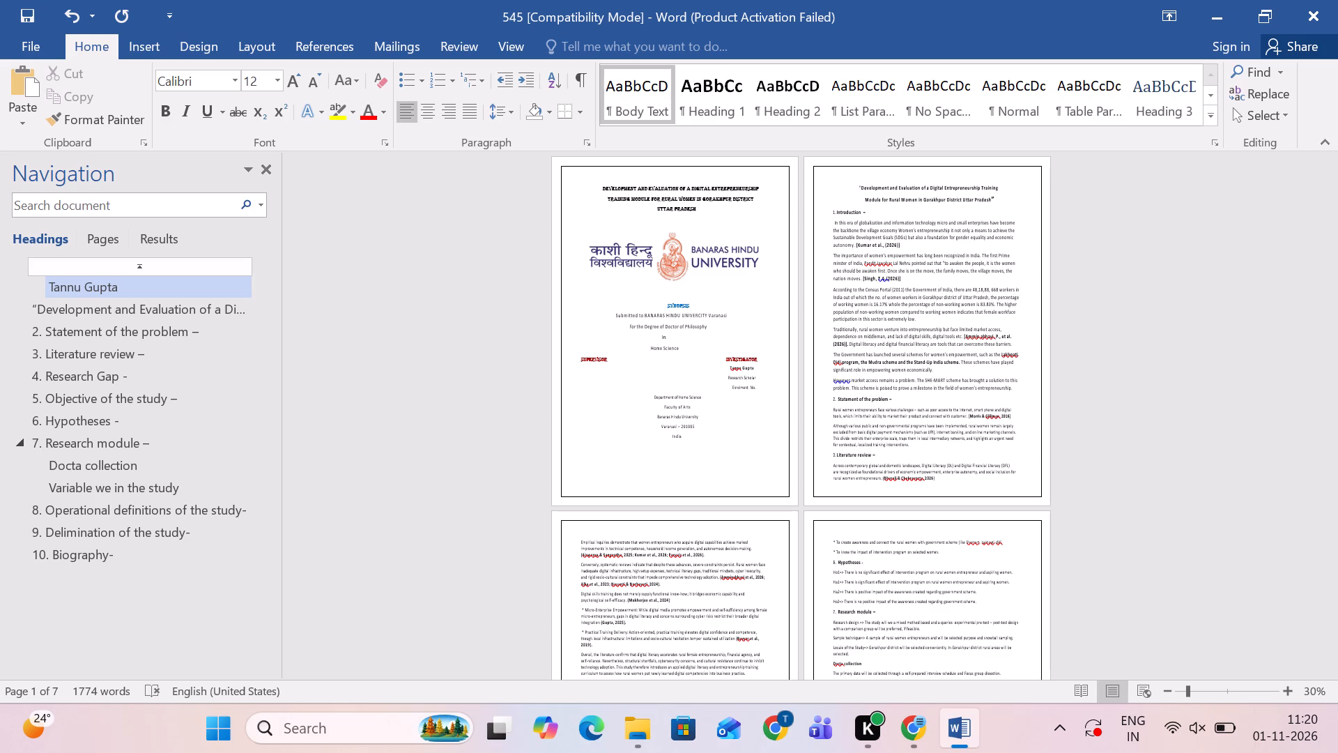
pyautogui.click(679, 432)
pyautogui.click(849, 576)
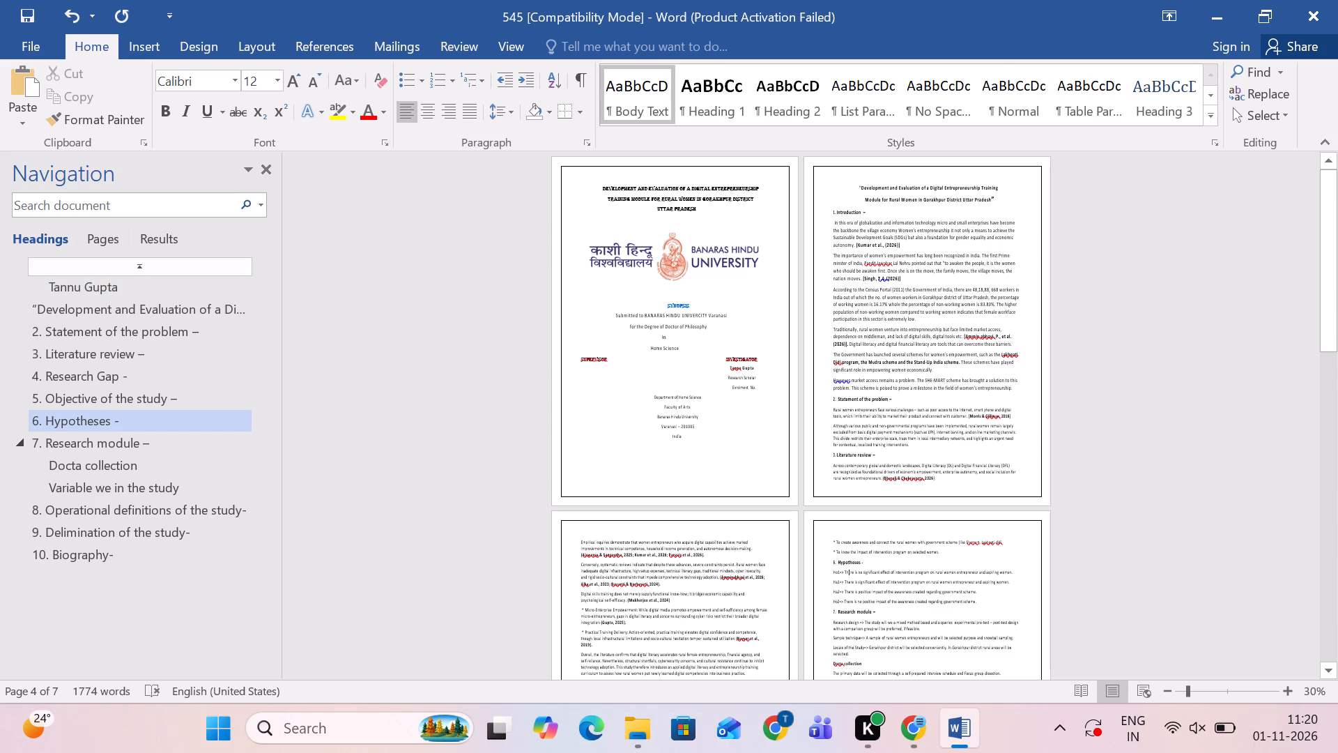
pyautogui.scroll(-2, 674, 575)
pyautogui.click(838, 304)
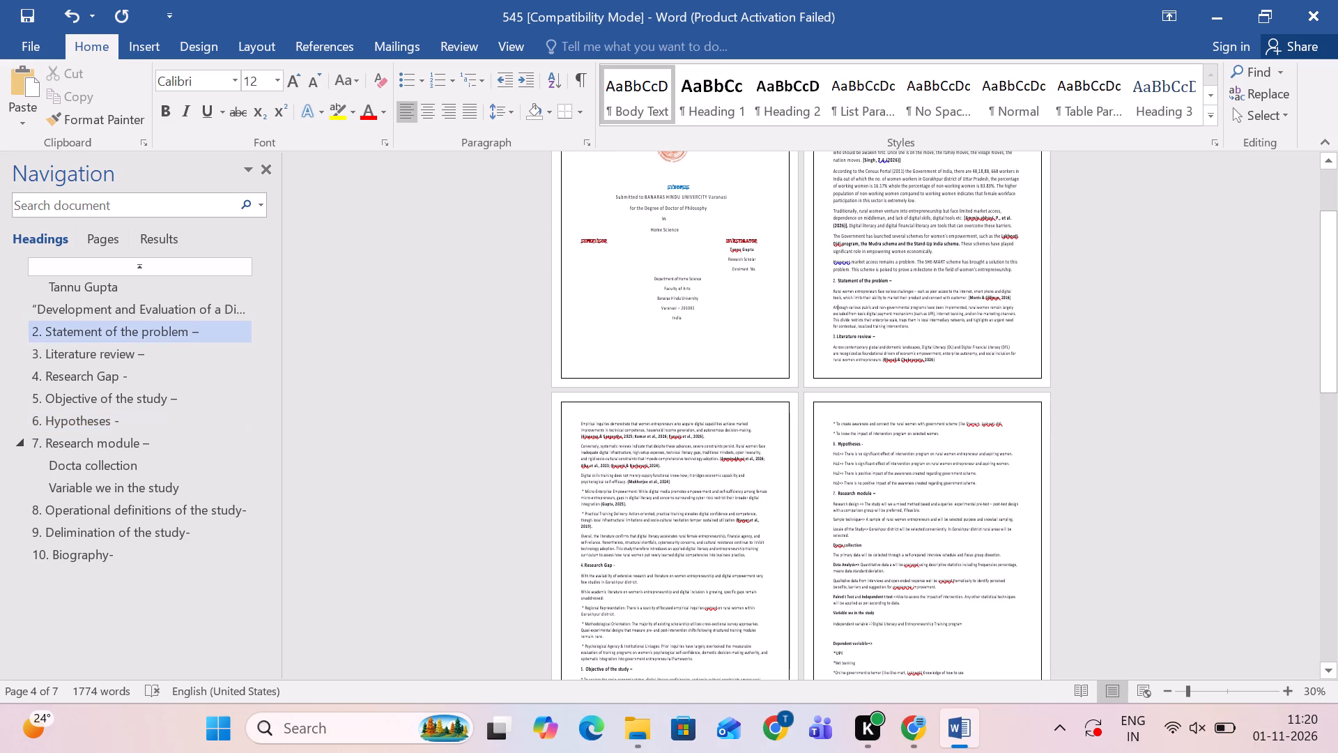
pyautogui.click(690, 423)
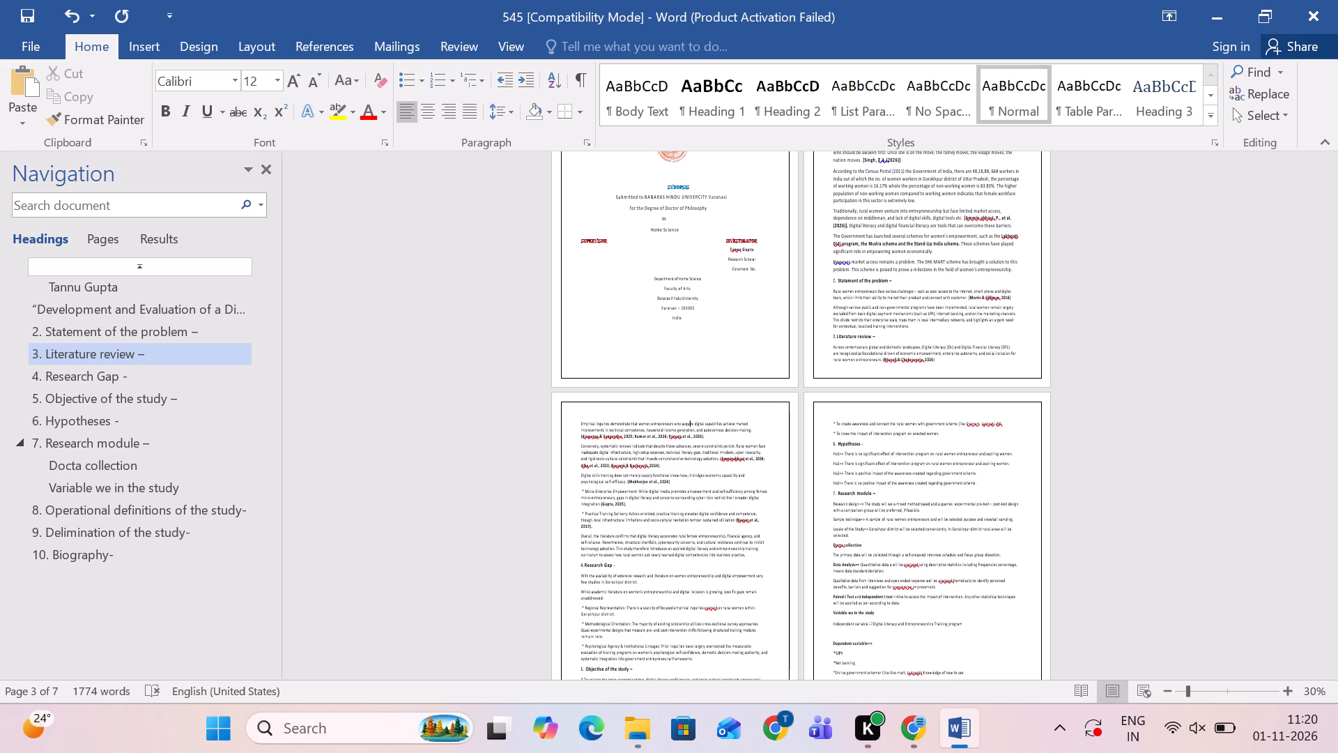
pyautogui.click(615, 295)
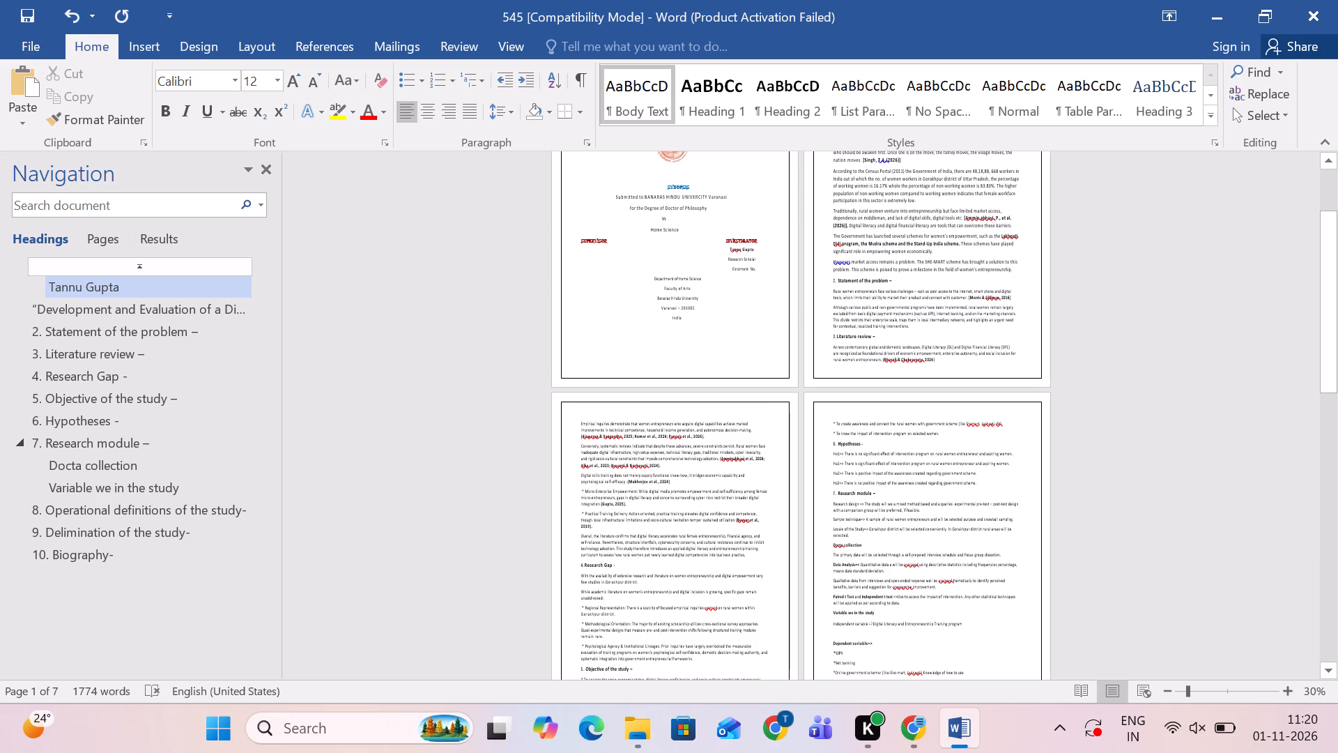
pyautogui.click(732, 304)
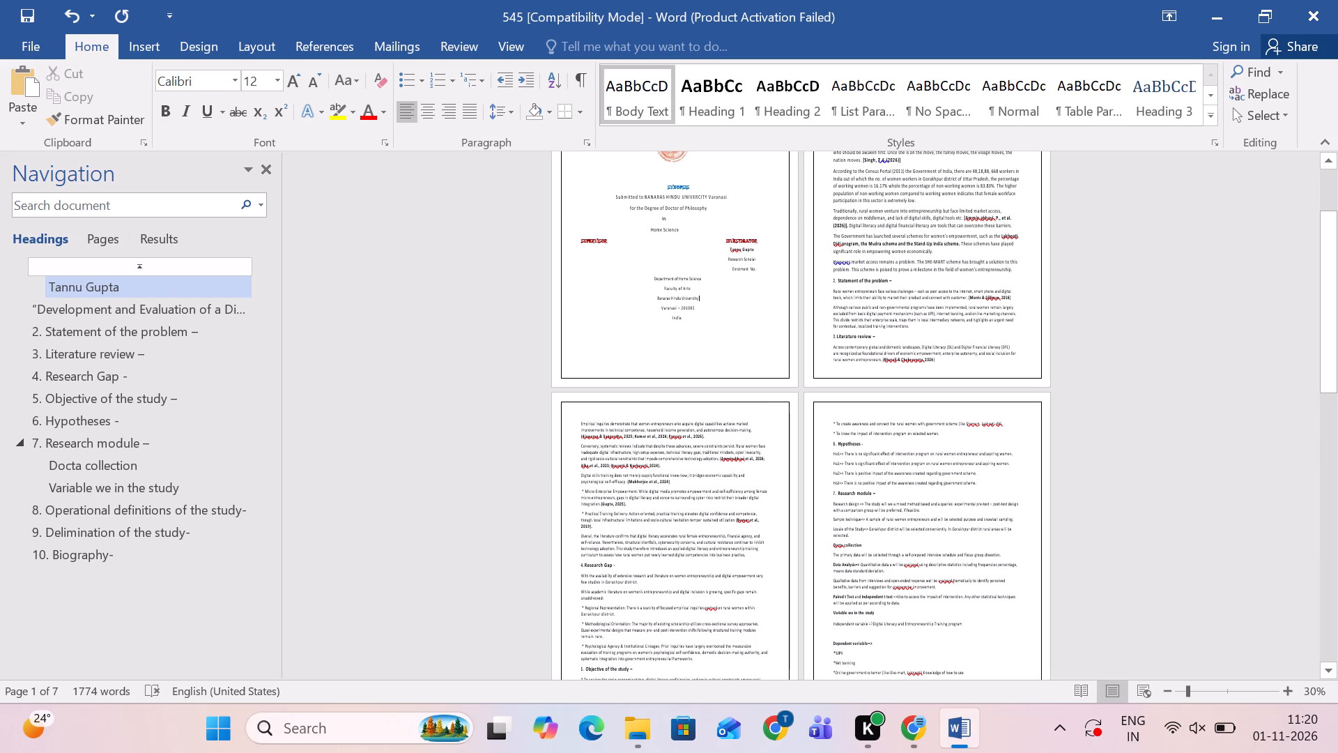
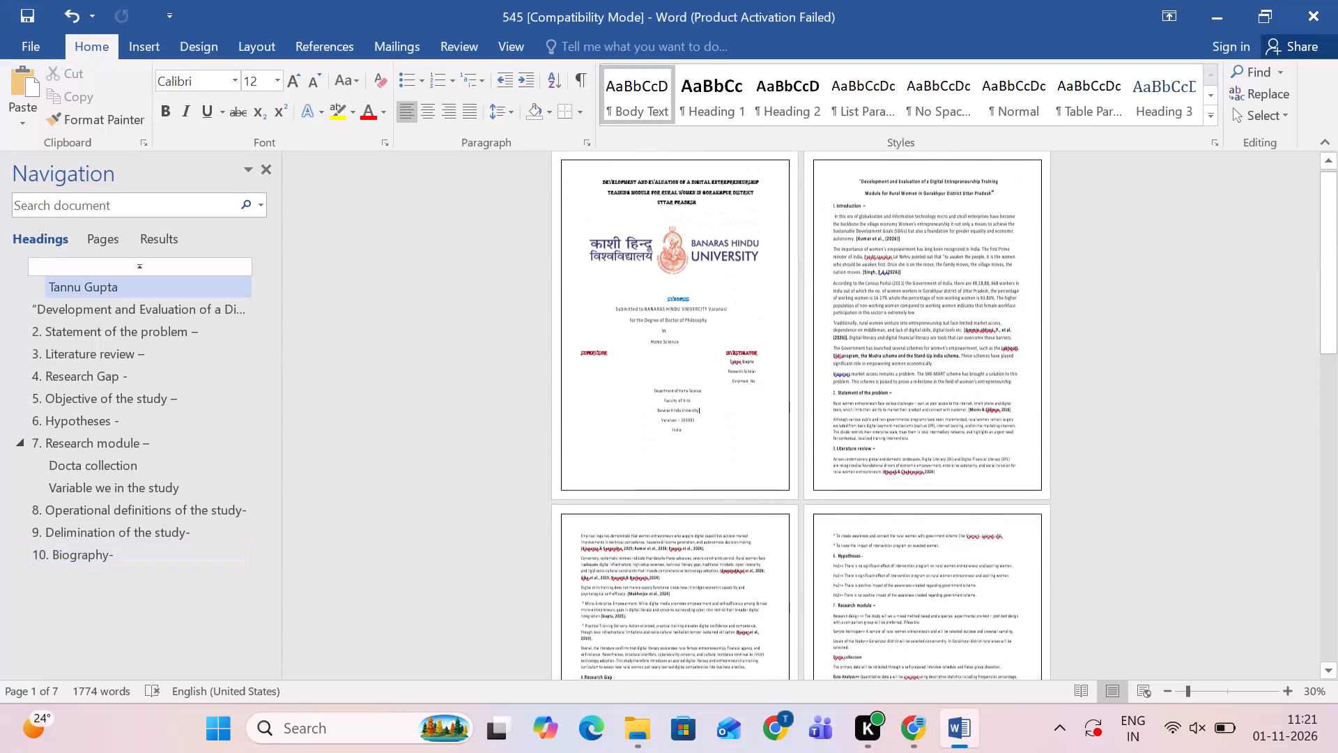
# Check the page layout of the whole synopsis at 30% zoom, from the cover page to the last Biography page.
pyautogui.scroll(-5, 672, 449)
pyautogui.scroll(5, 672, 449)
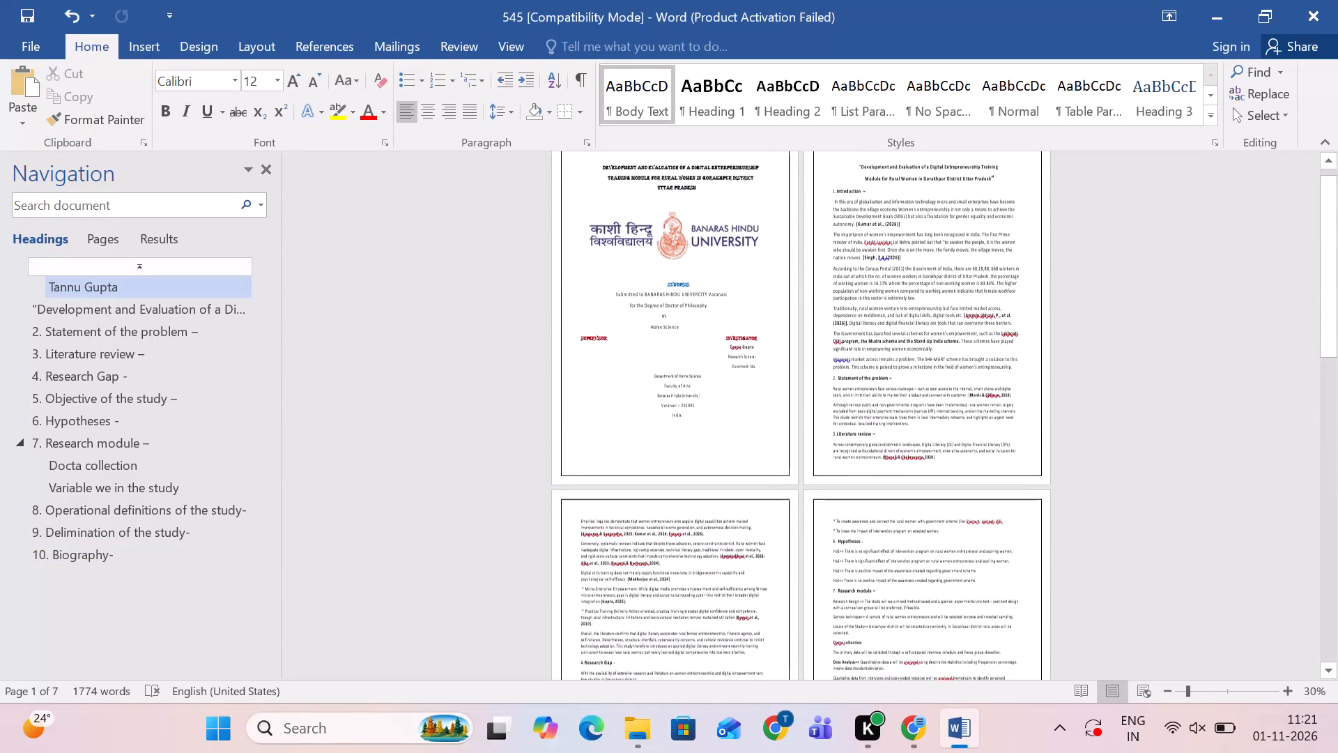
pyautogui.scroll(1, 672, 449)
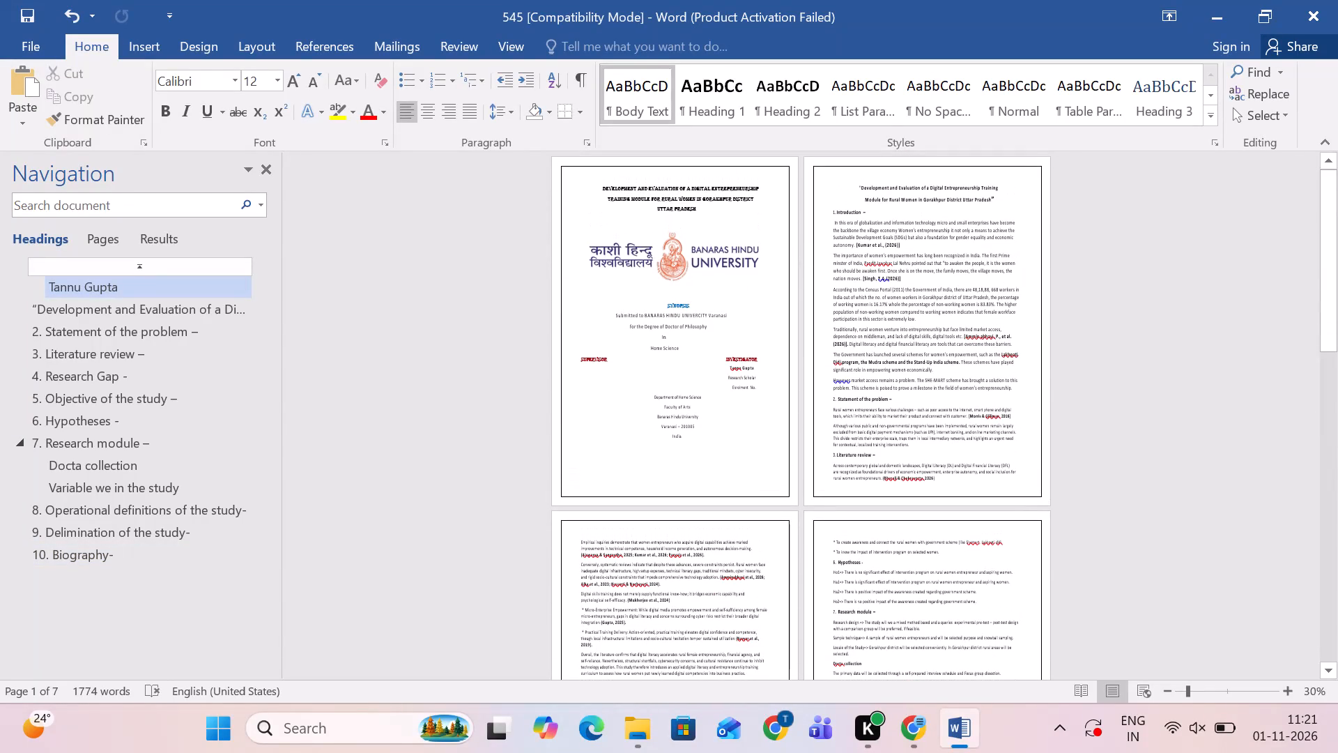
pyautogui.scroll(-6, 672, 449)
pyautogui.scroll(2, 672, 449)
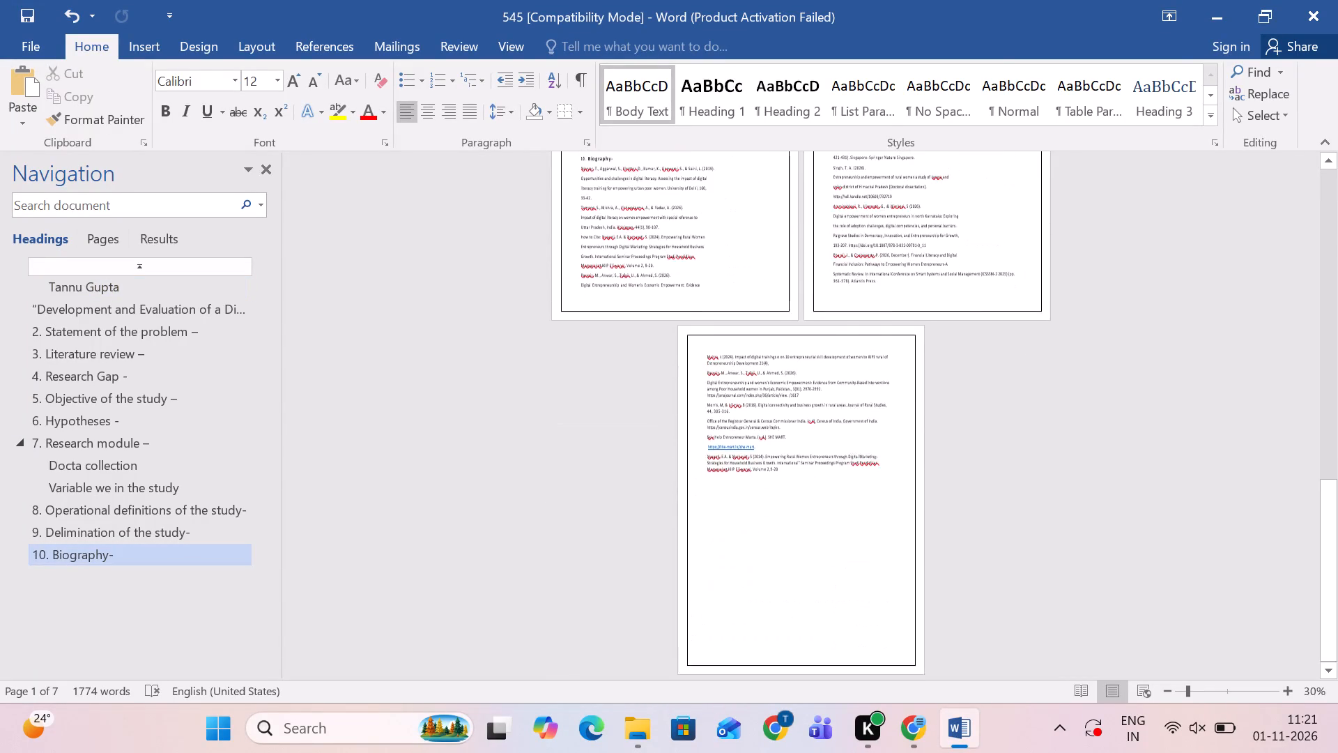
pyautogui.scroll(2, 672, 449)
pyautogui.scroll(-3, 672, 449)
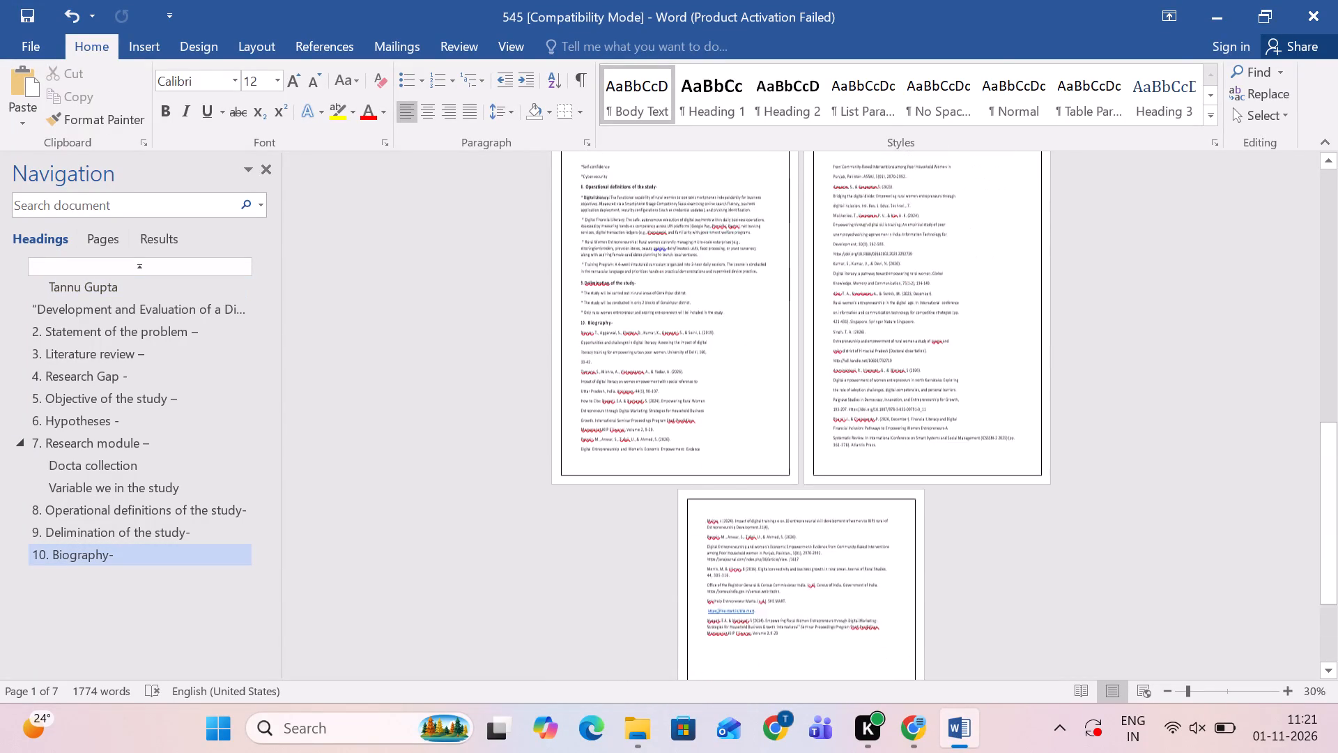
pyautogui.scroll(4, 672, 449)
pyautogui.doubleClick(925, 320)
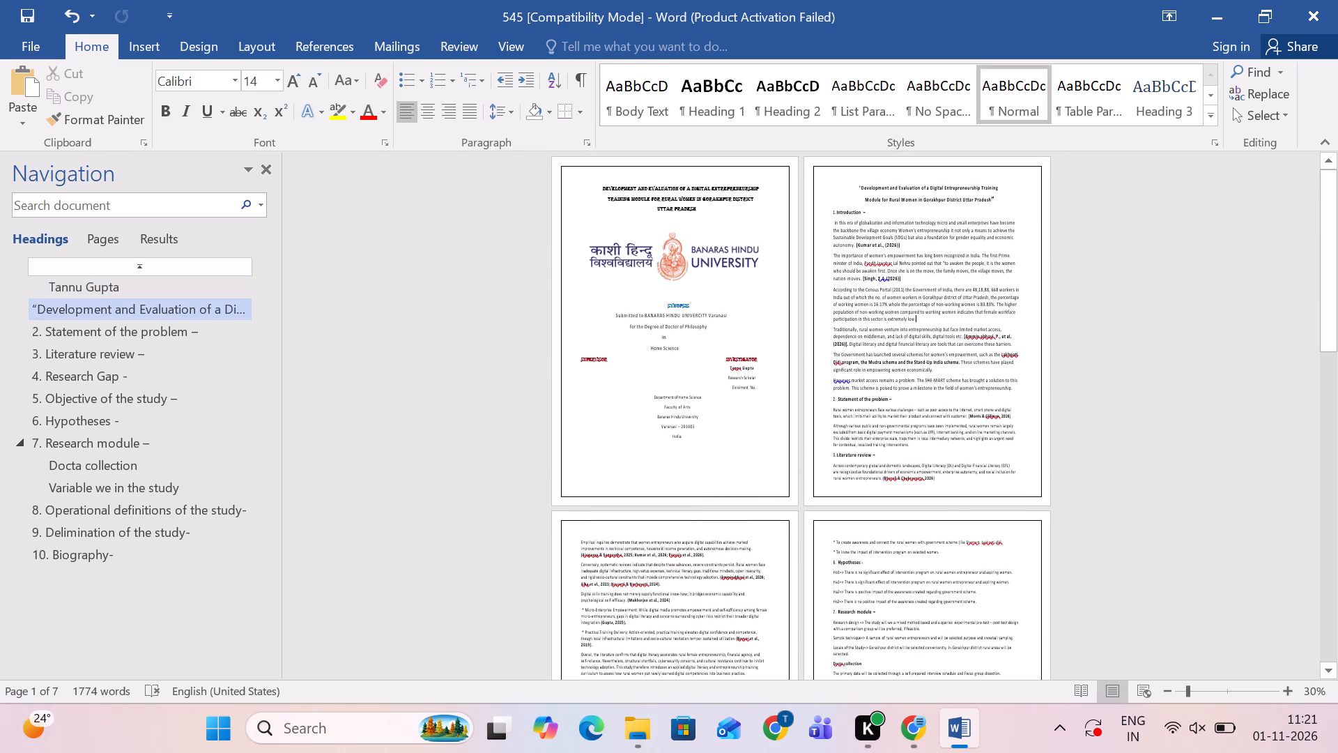
pyautogui.click(603, 298)
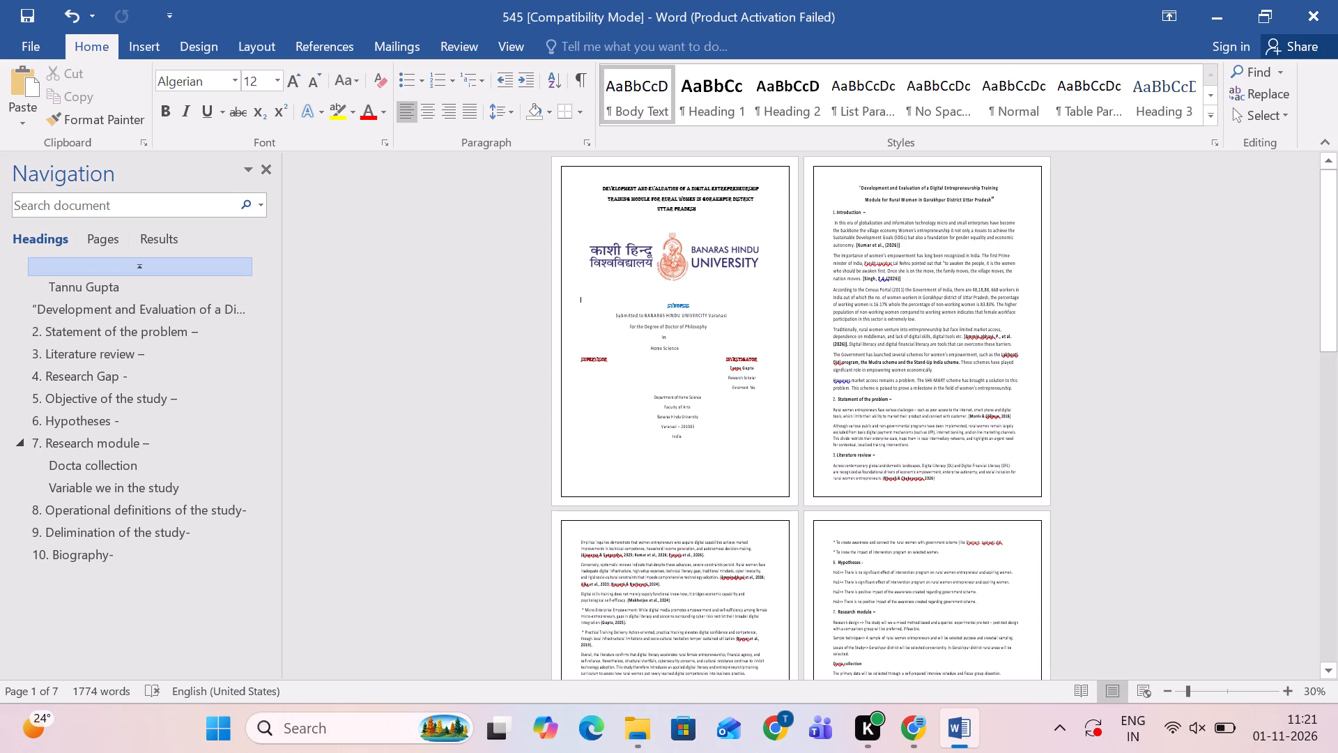
# Go to the Research Gap section and examine it together with the Objective of the study section at 90% zoom.
pyautogui.click(97, 384)
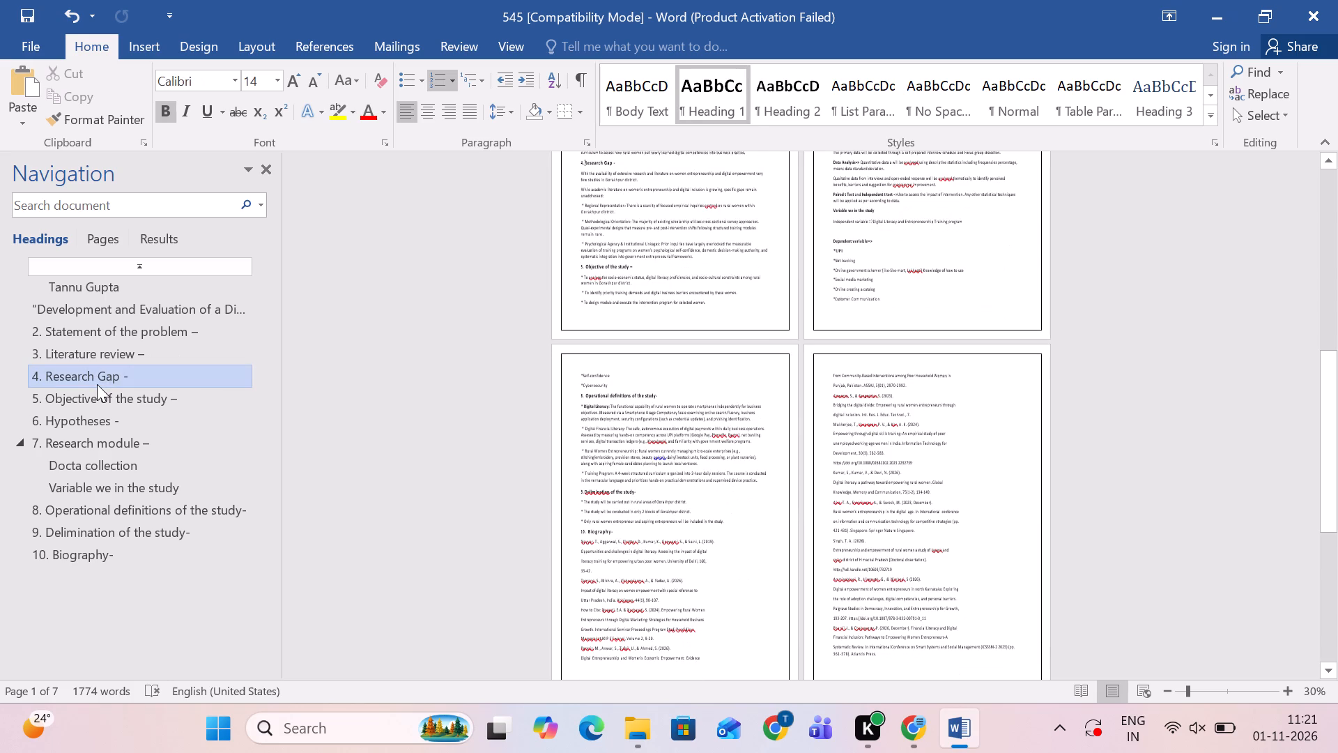
pyautogui.keyDown('ctrl'); pyautogui.scroll(6, 607, 405); pyautogui.keyUp('ctrl')
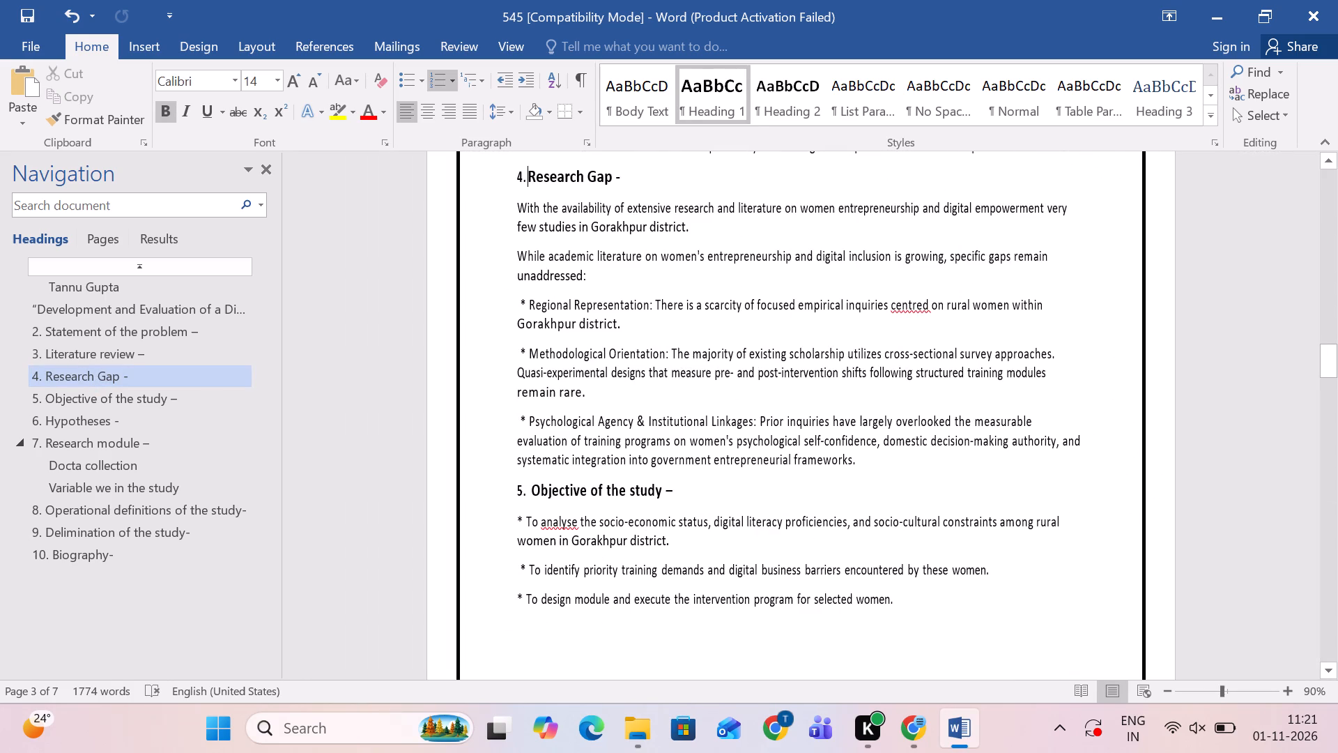
pyautogui.scroll(1, 607, 405)
pyautogui.scroll(-1, 607, 405)
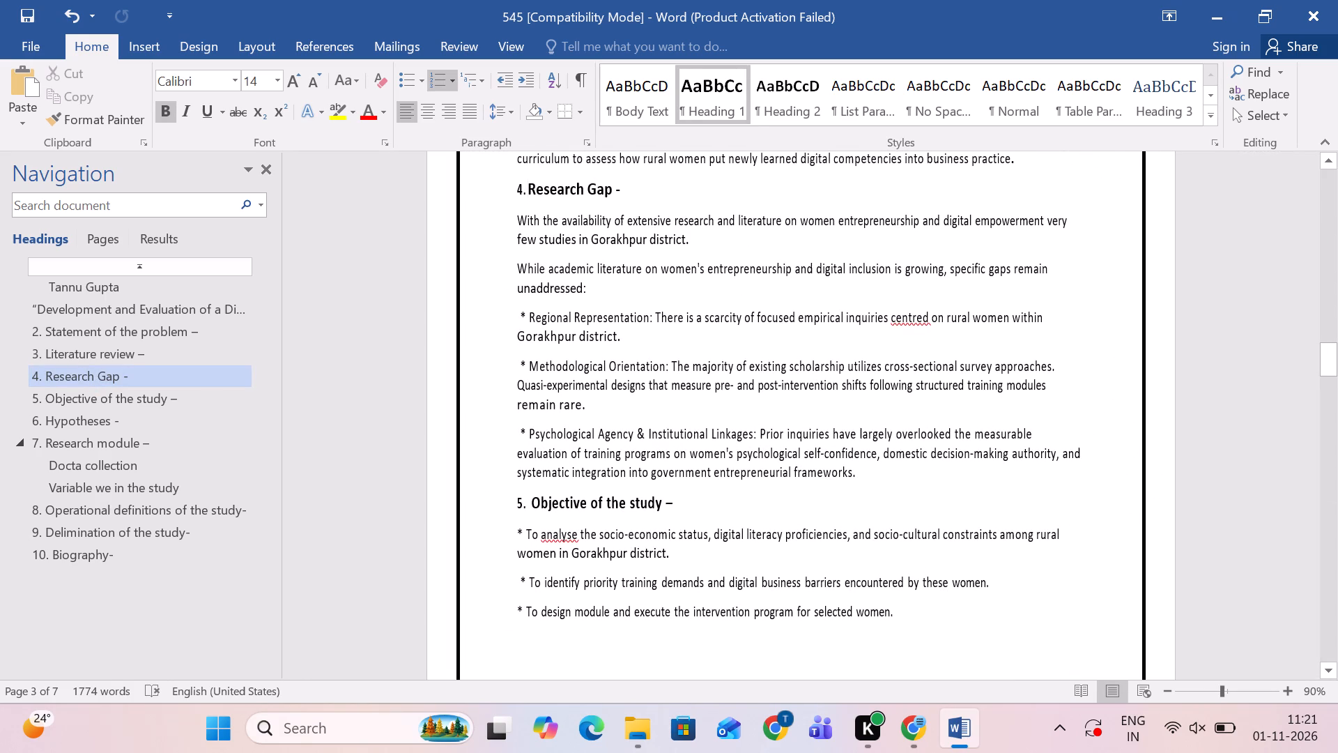
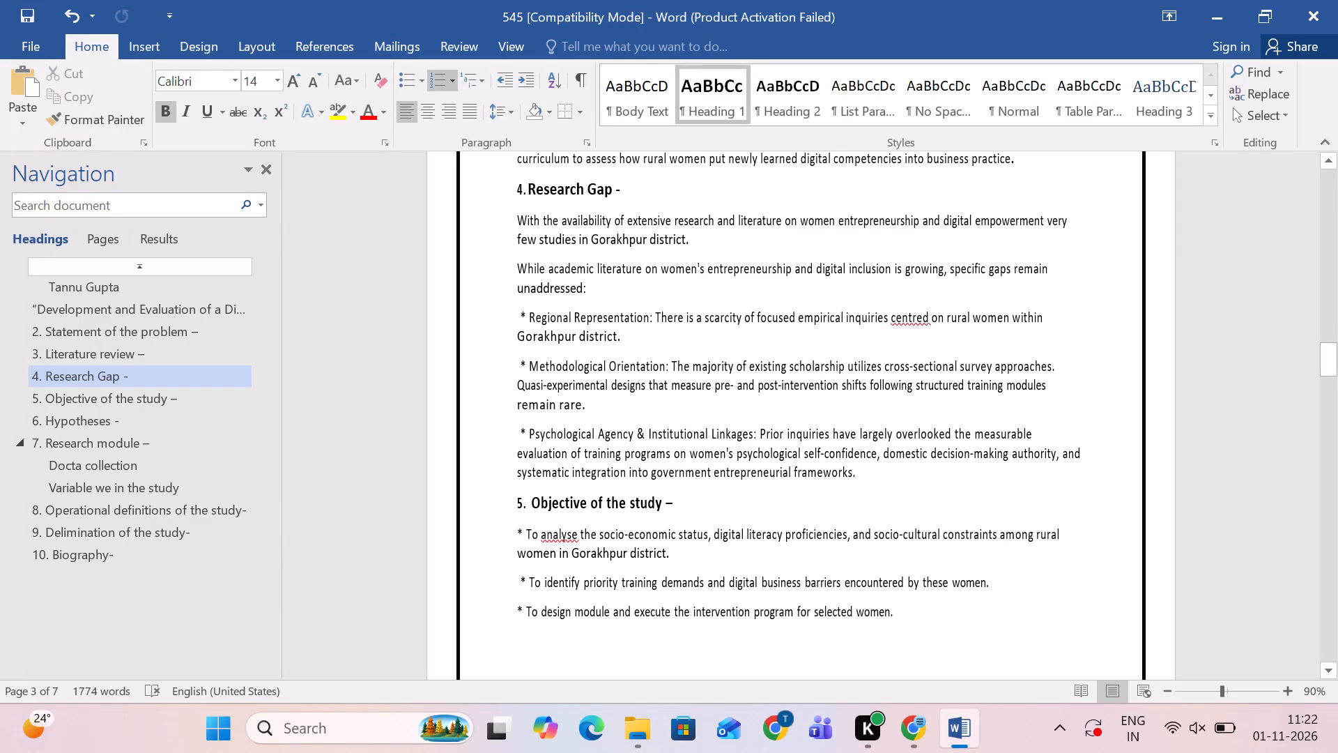
# Delete the paragraph beginning "While academic literature" from the Research Gap section and remove the asterisk bullet before "Regional Representation".
pyautogui.moveTo(509, 257); pyautogui.dragTo(523, 262)
pyautogui.moveTo(523, 262); pyautogui.dragTo(587, 287)
pyautogui.press('Delete')
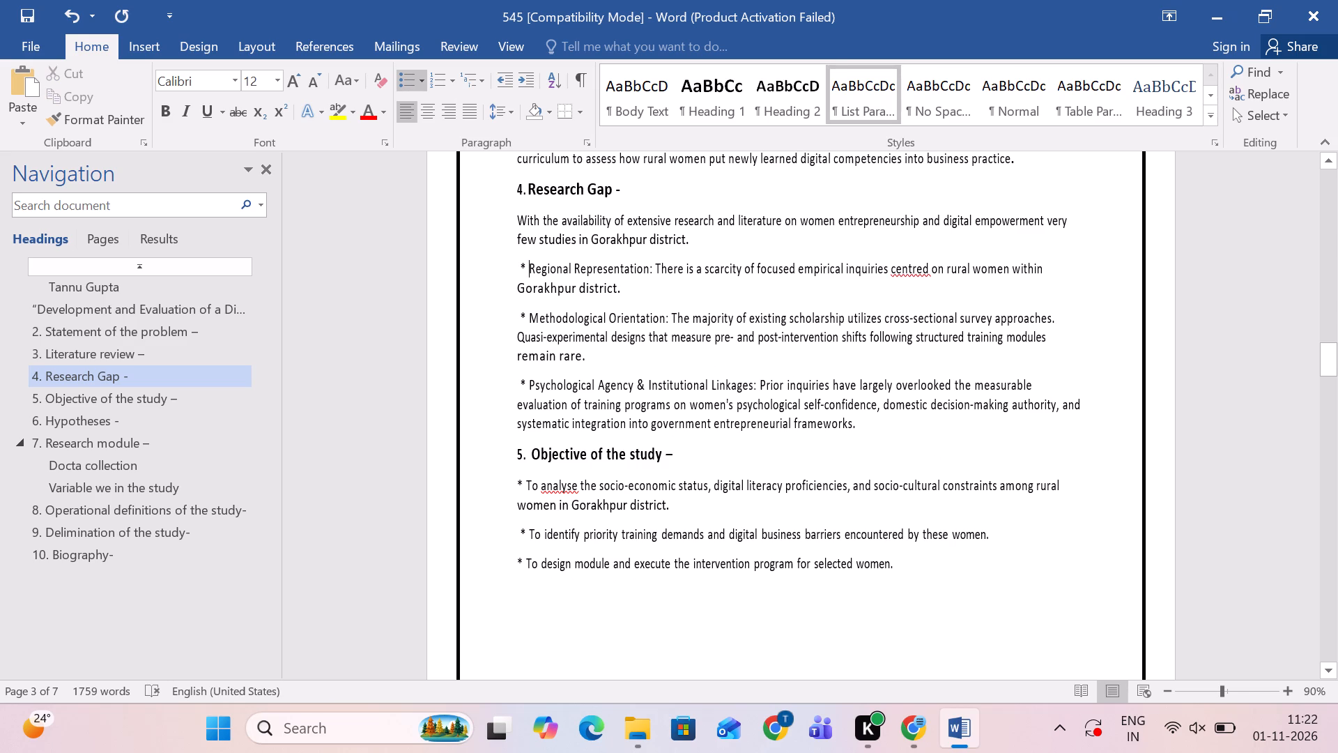
pyautogui.press('BackSpace')
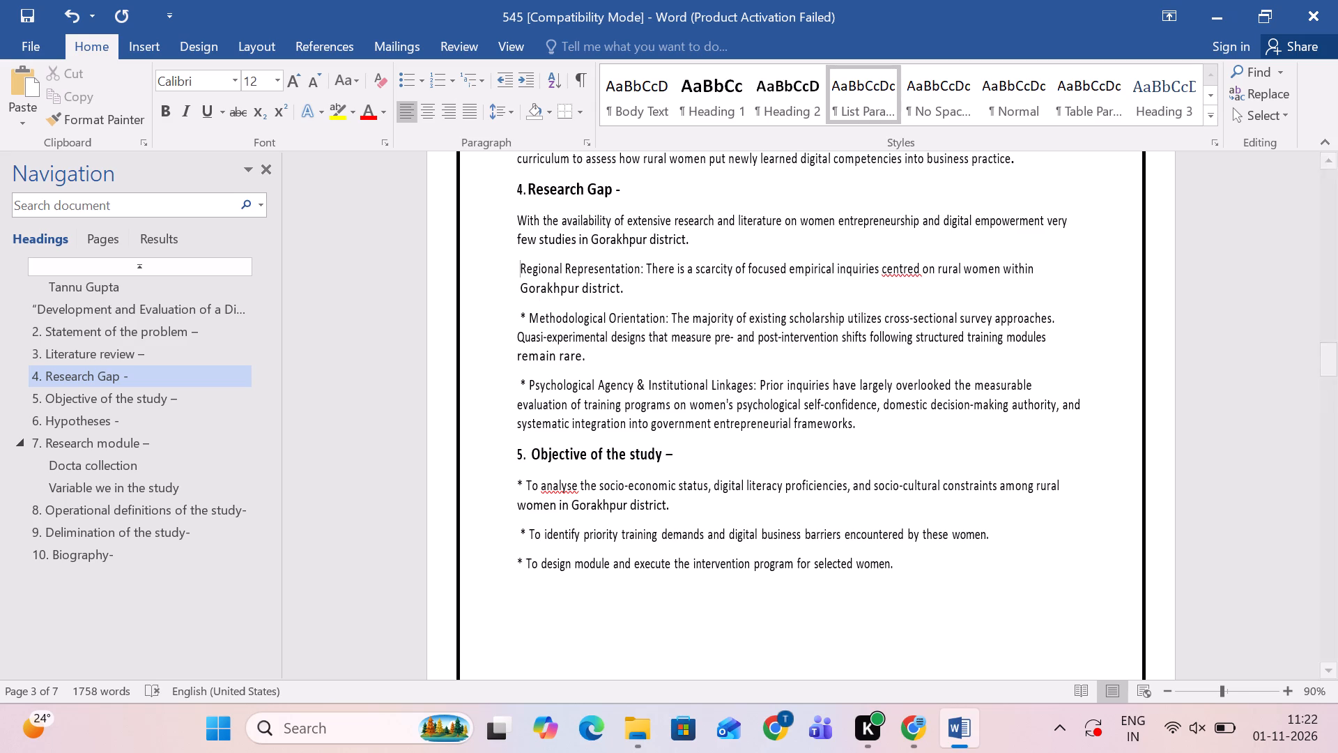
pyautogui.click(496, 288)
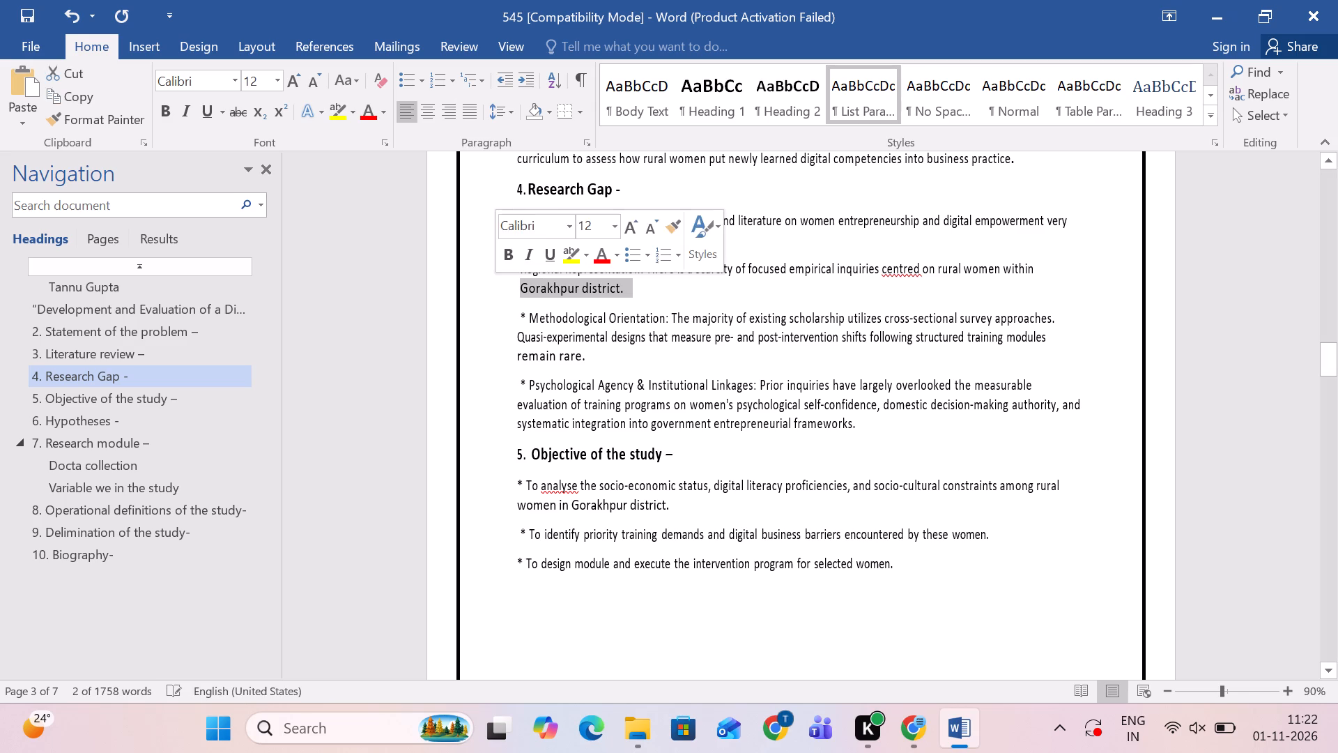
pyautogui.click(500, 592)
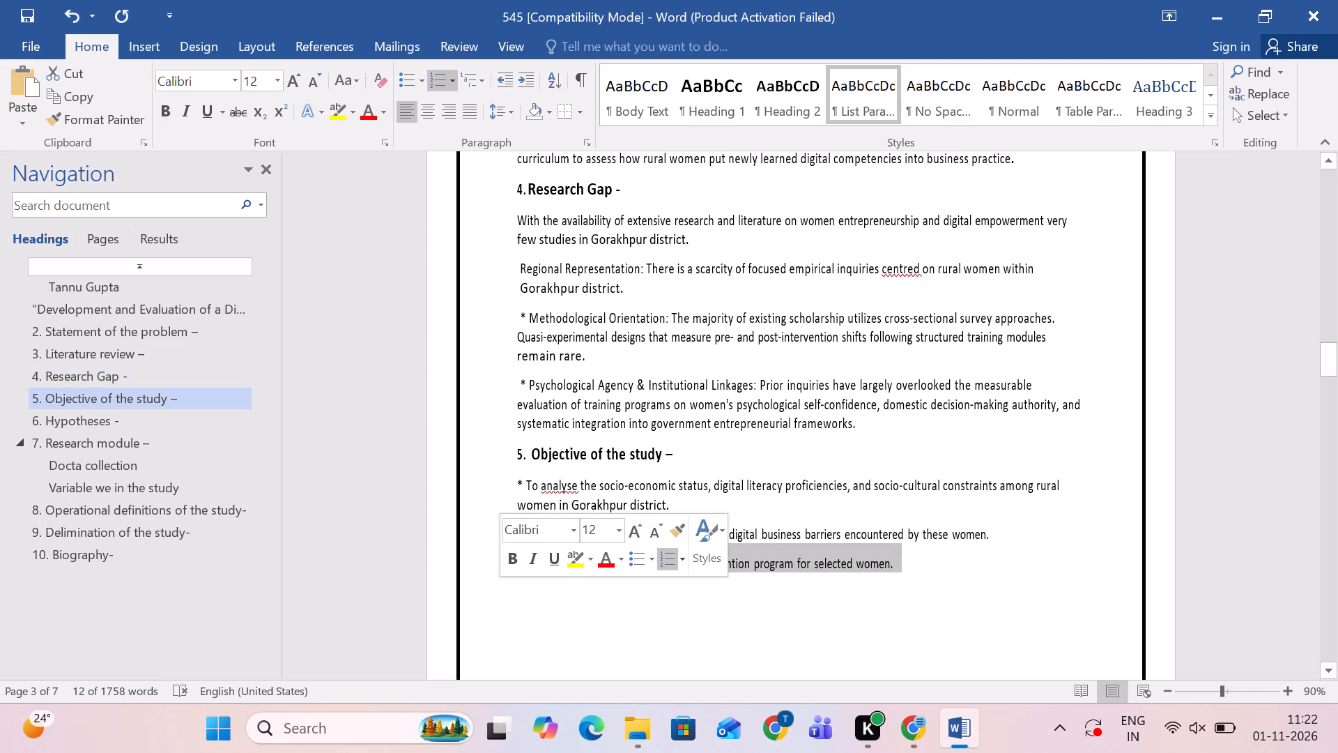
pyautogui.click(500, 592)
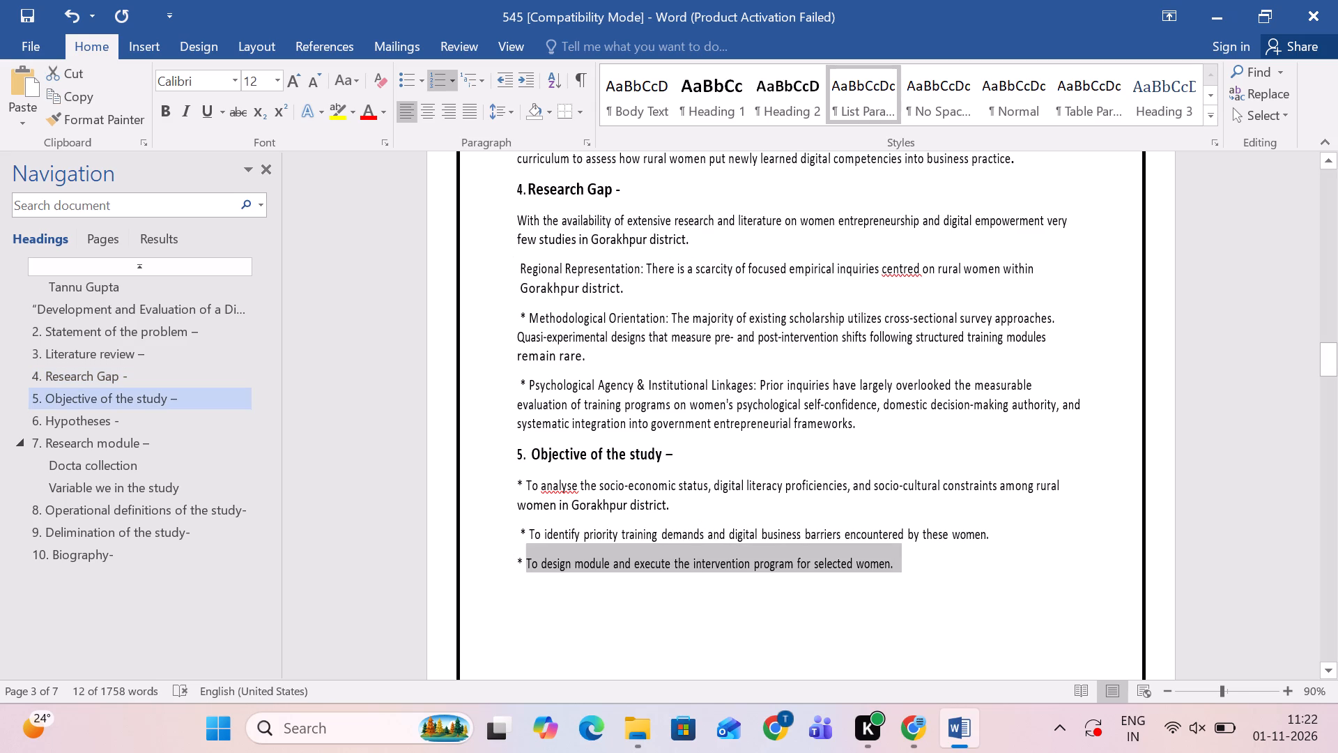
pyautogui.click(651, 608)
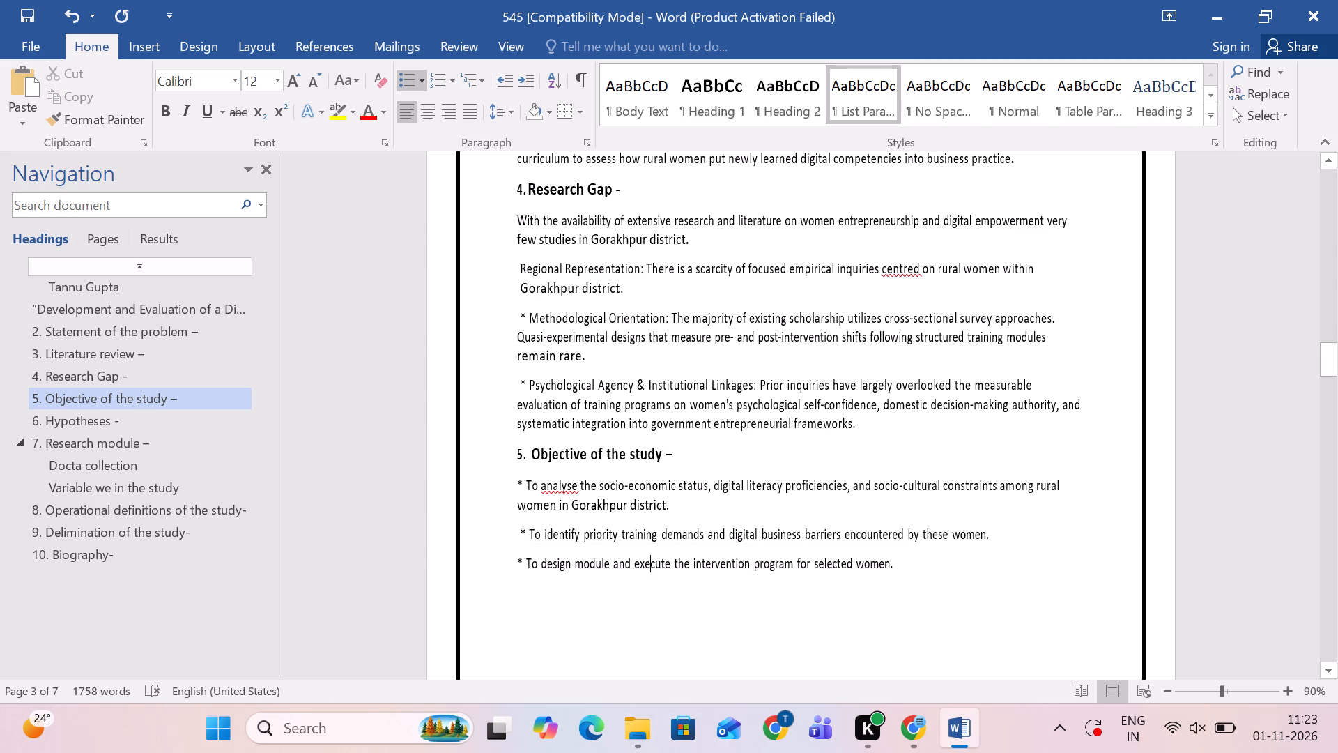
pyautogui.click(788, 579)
# Look through the synopsis from the Objective section to the references and back to the cover page, examining its department and university lines.
pyautogui.scroll(-7, 788, 579)
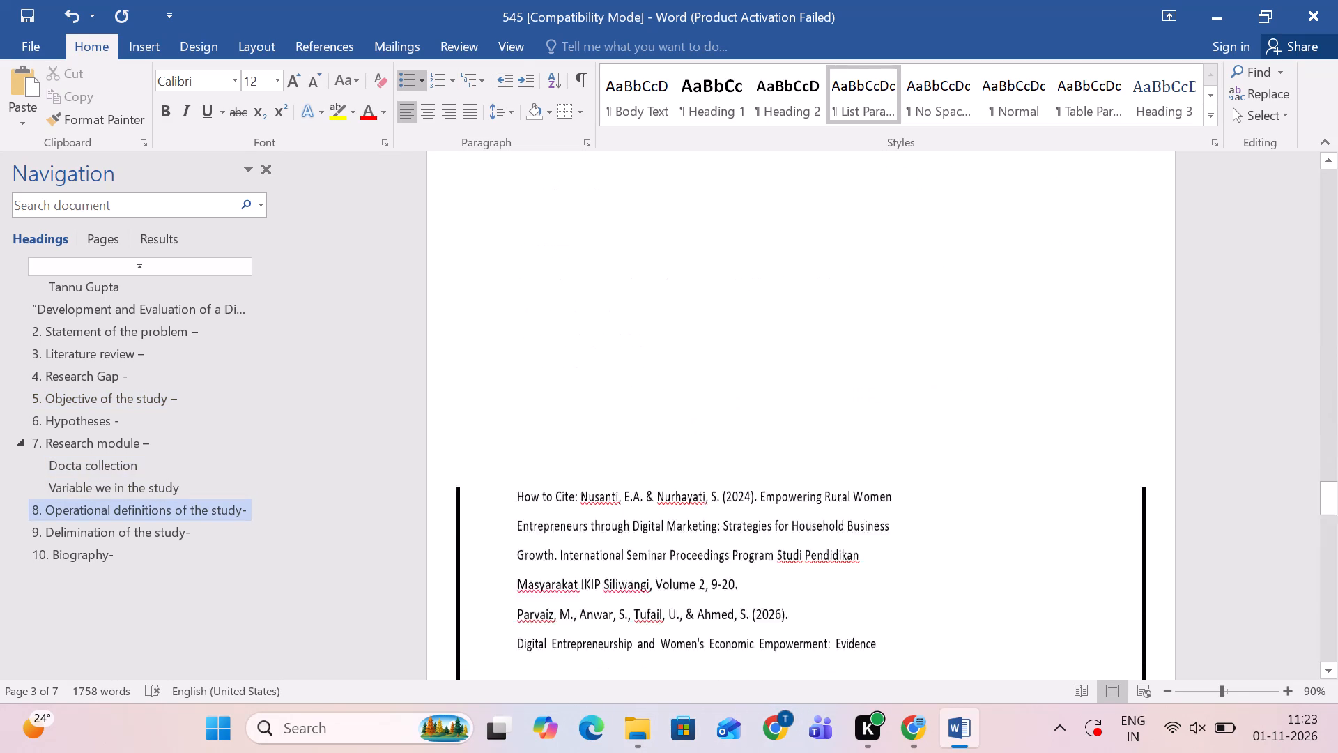
pyautogui.scroll(4, 788, 579)
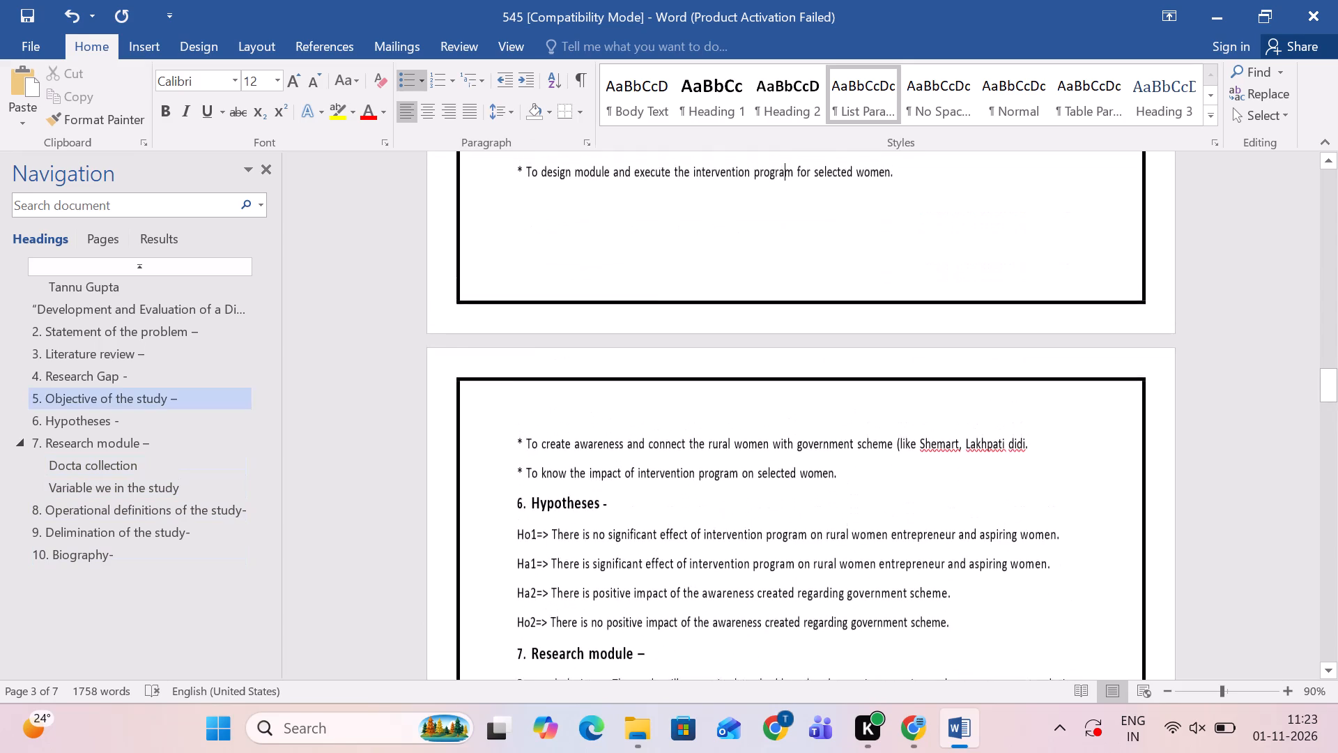
pyautogui.scroll(3, 788, 579)
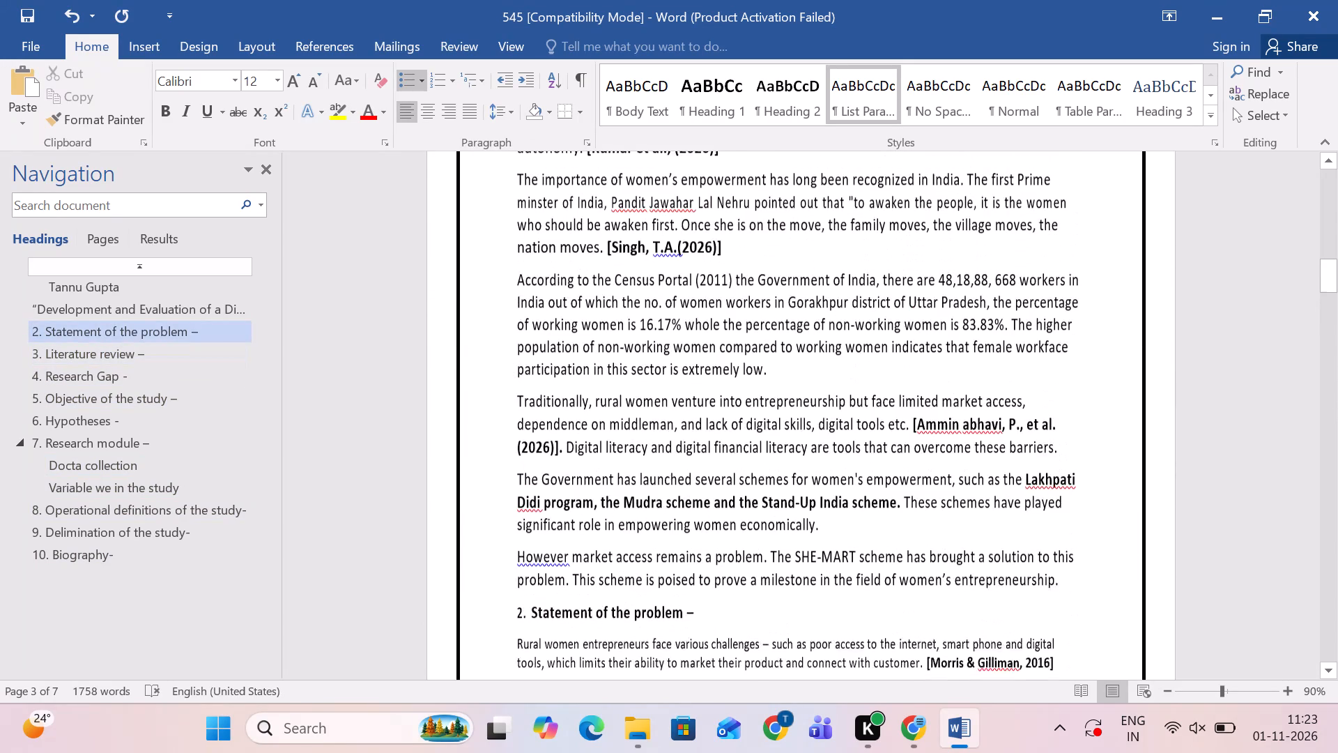
pyautogui.scroll(1, 788, 579)
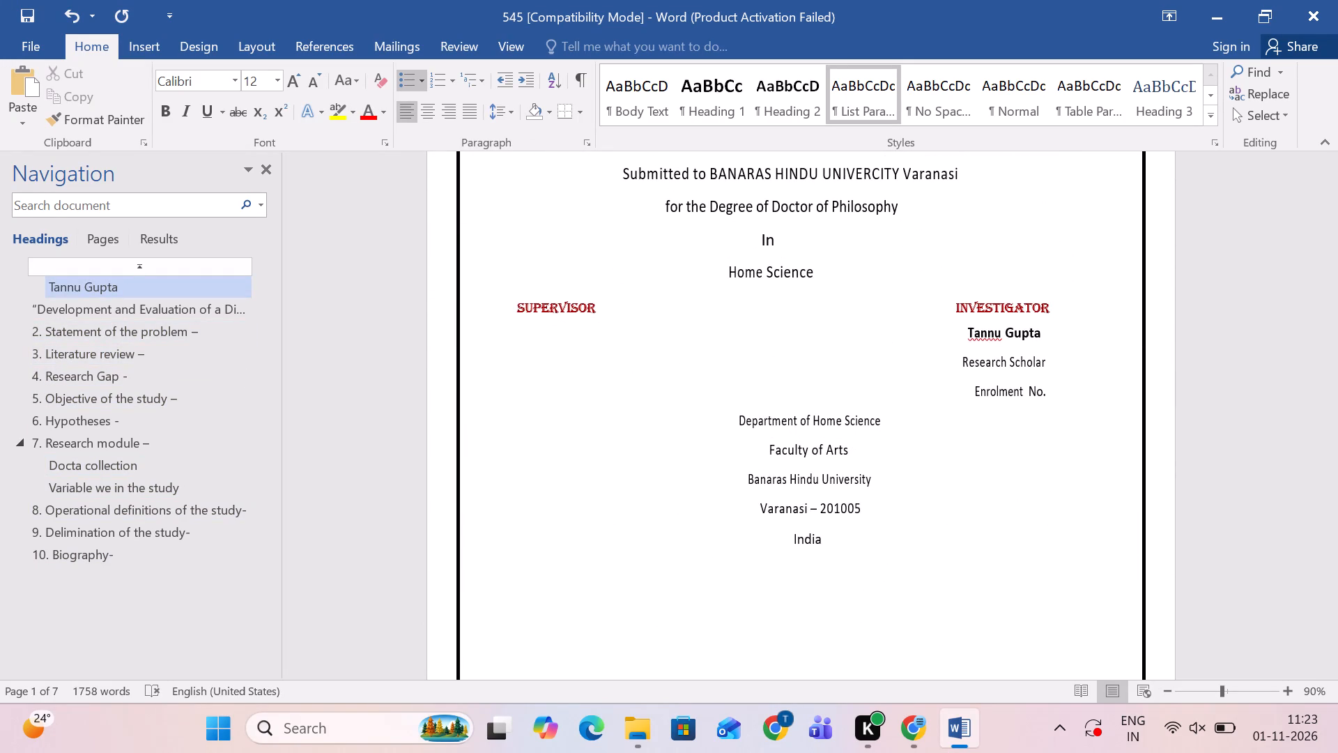
pyautogui.click(788, 579)
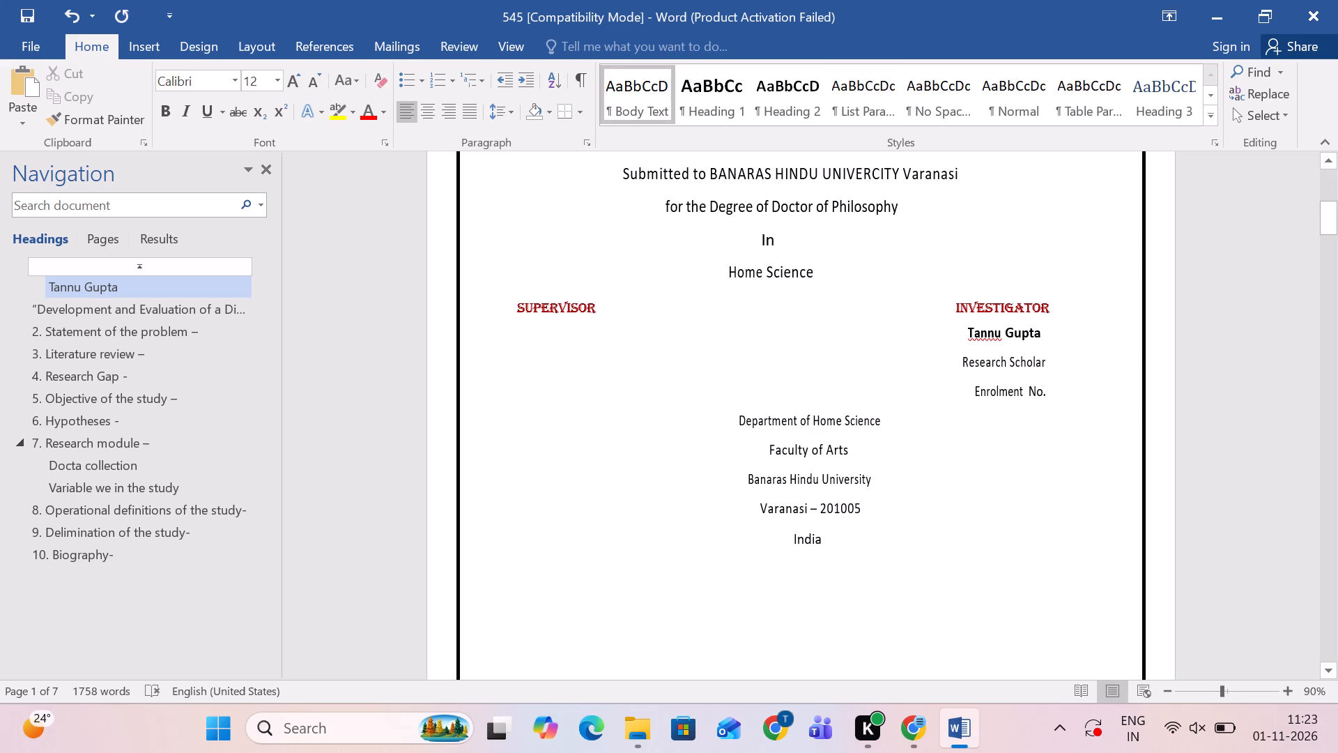
pyautogui.click(785, 578)
pyautogui.moveTo(735, 410); pyautogui.dragTo(859, 535)
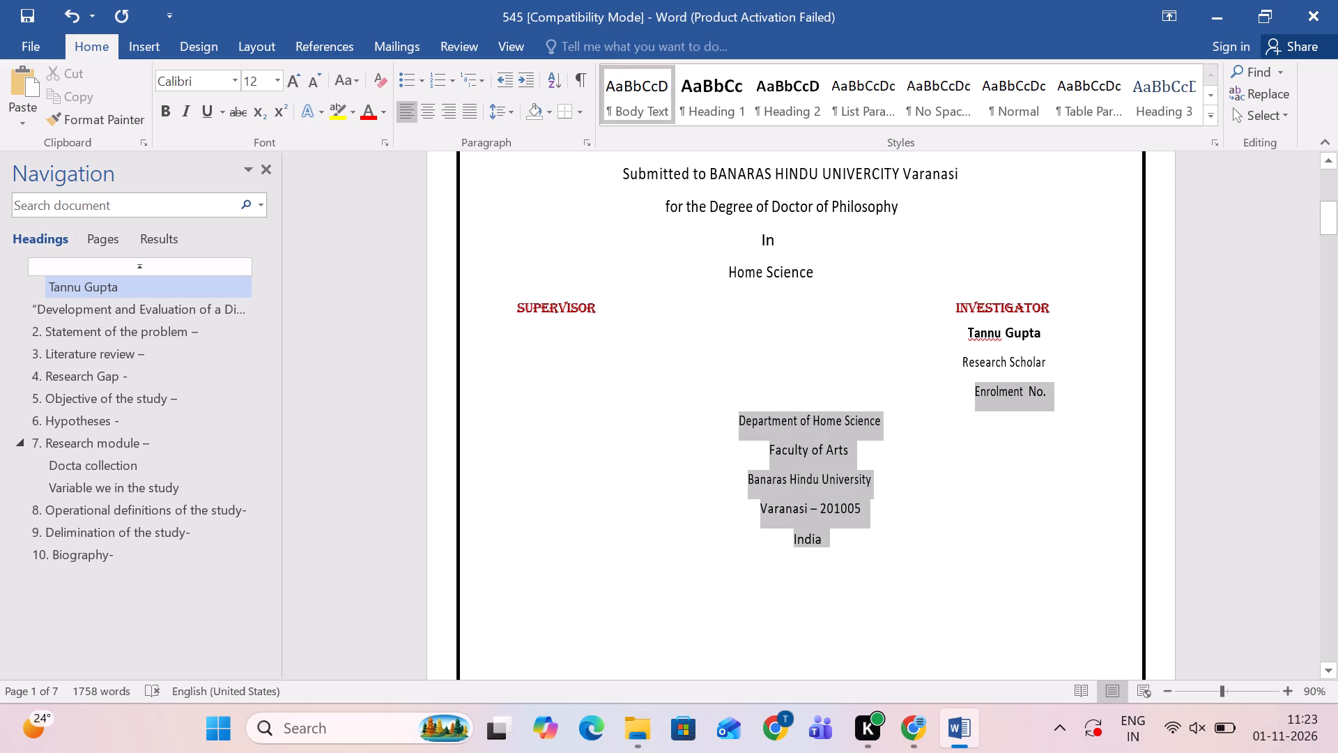
pyautogui.moveTo(859, 535); pyautogui.dragTo(859, 545)
pyautogui.click(656, 476)
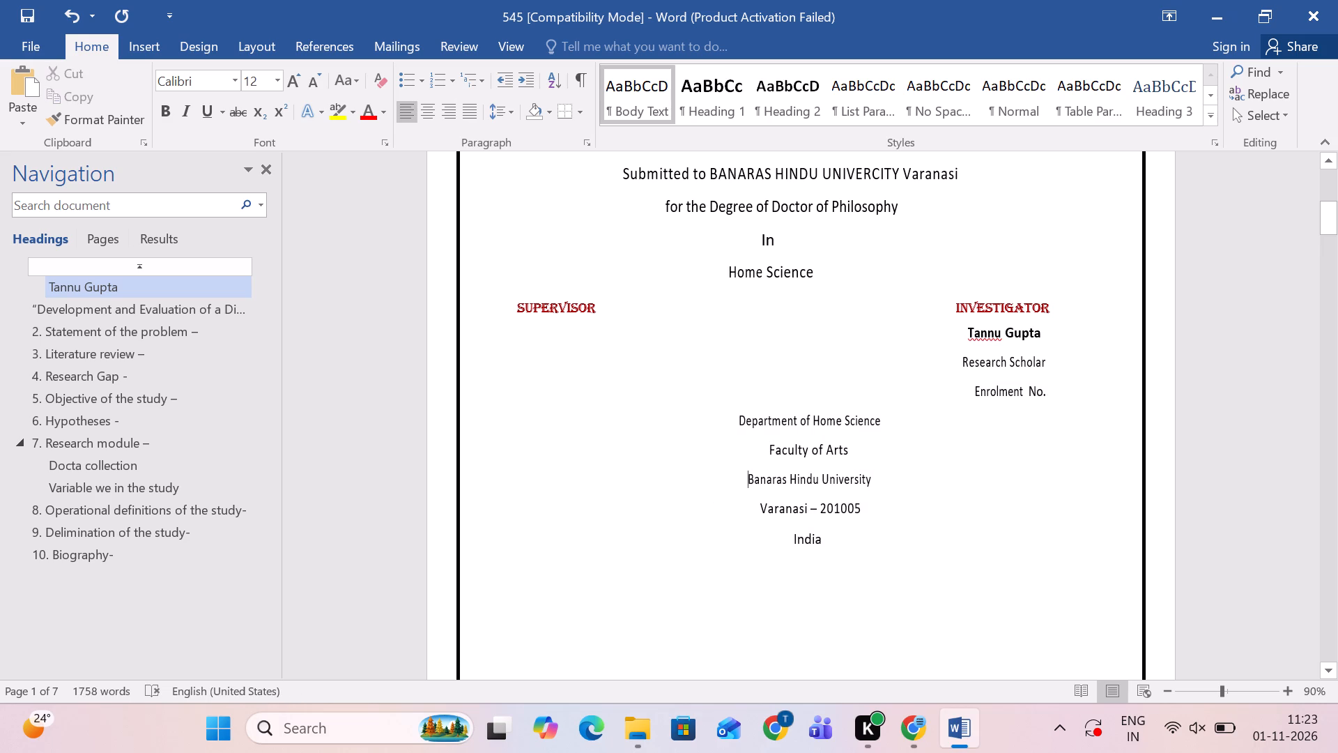
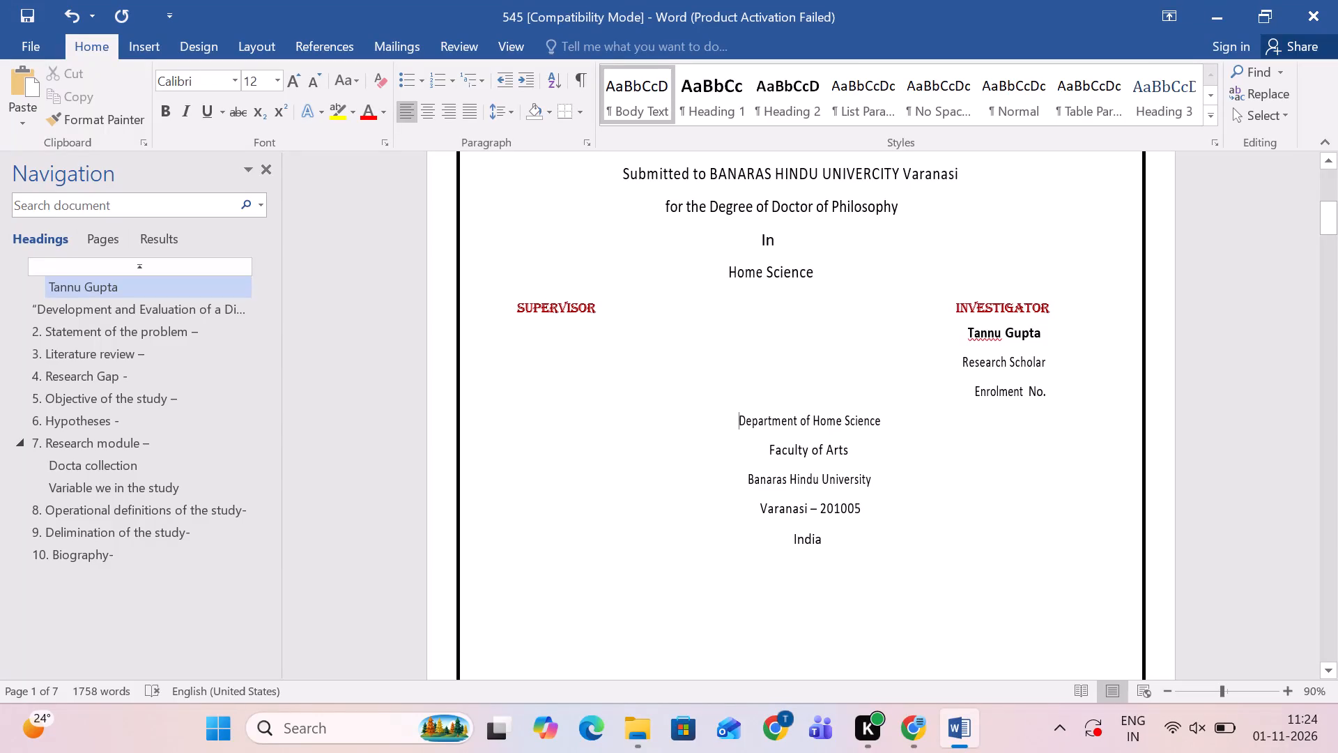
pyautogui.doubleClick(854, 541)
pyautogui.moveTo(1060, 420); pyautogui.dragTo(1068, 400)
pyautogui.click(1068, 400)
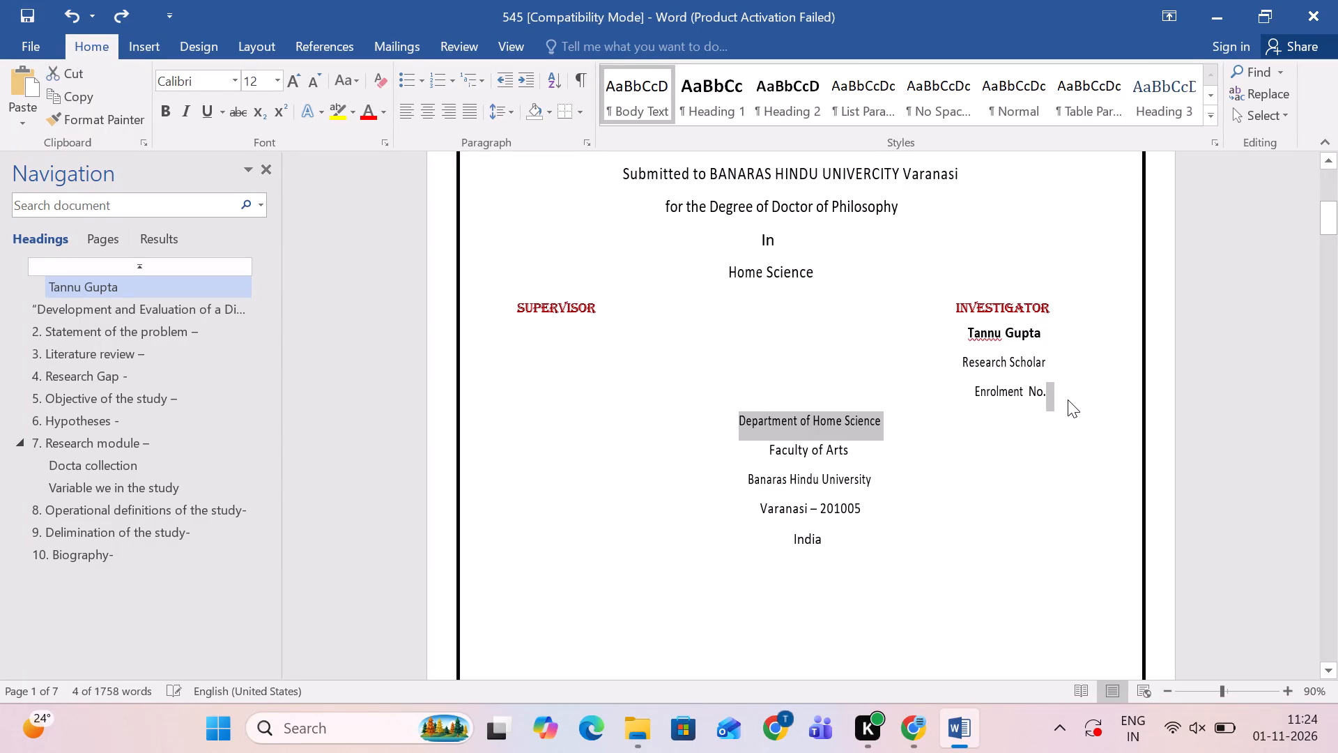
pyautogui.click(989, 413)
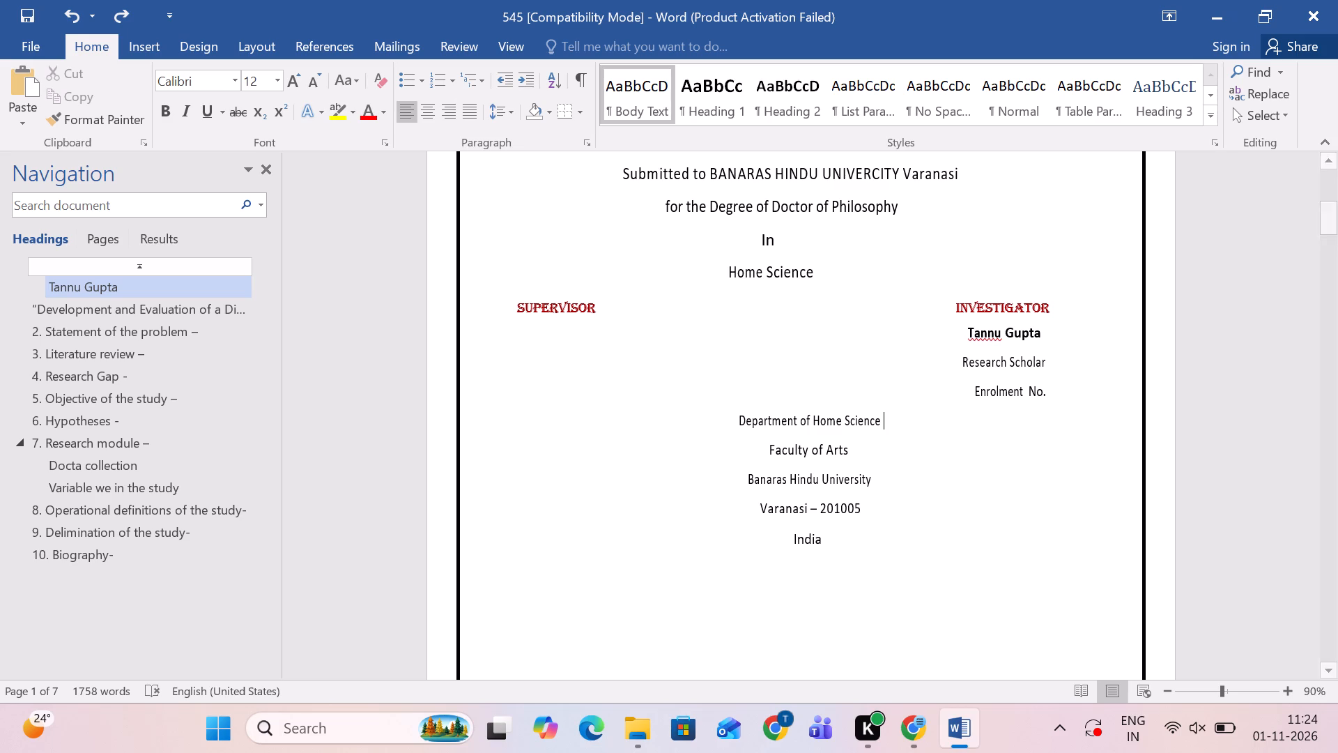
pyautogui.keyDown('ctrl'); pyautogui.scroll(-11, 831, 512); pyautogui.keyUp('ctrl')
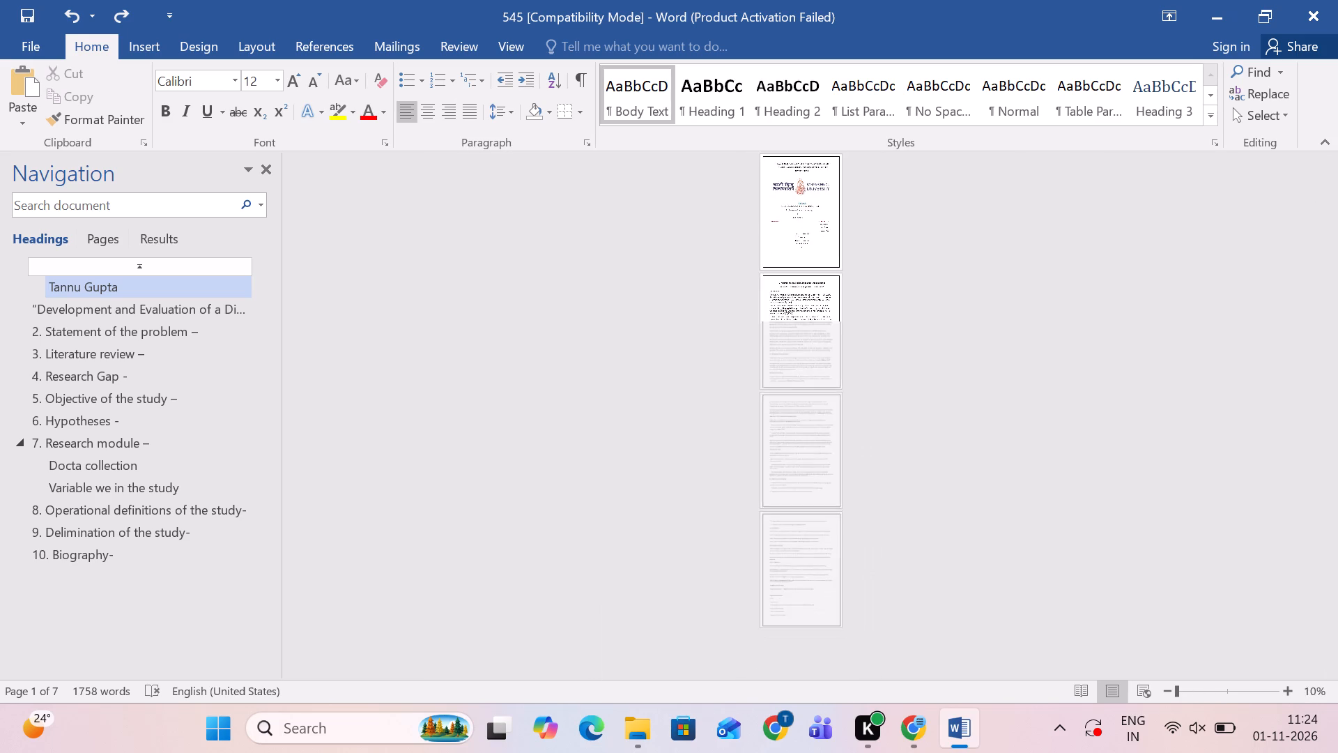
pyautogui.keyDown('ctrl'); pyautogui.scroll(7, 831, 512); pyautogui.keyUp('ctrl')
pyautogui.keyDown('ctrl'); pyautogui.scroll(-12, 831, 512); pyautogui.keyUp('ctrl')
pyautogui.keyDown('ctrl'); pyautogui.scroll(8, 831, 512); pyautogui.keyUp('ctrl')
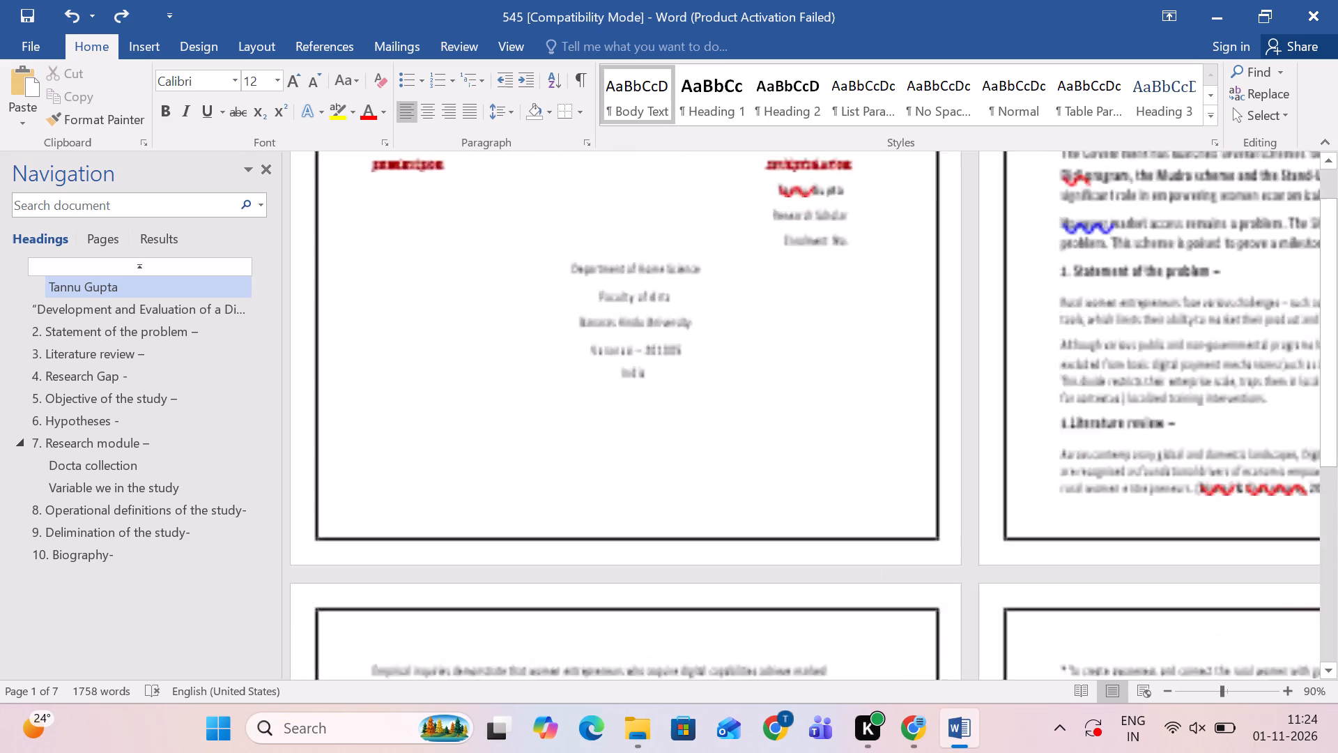
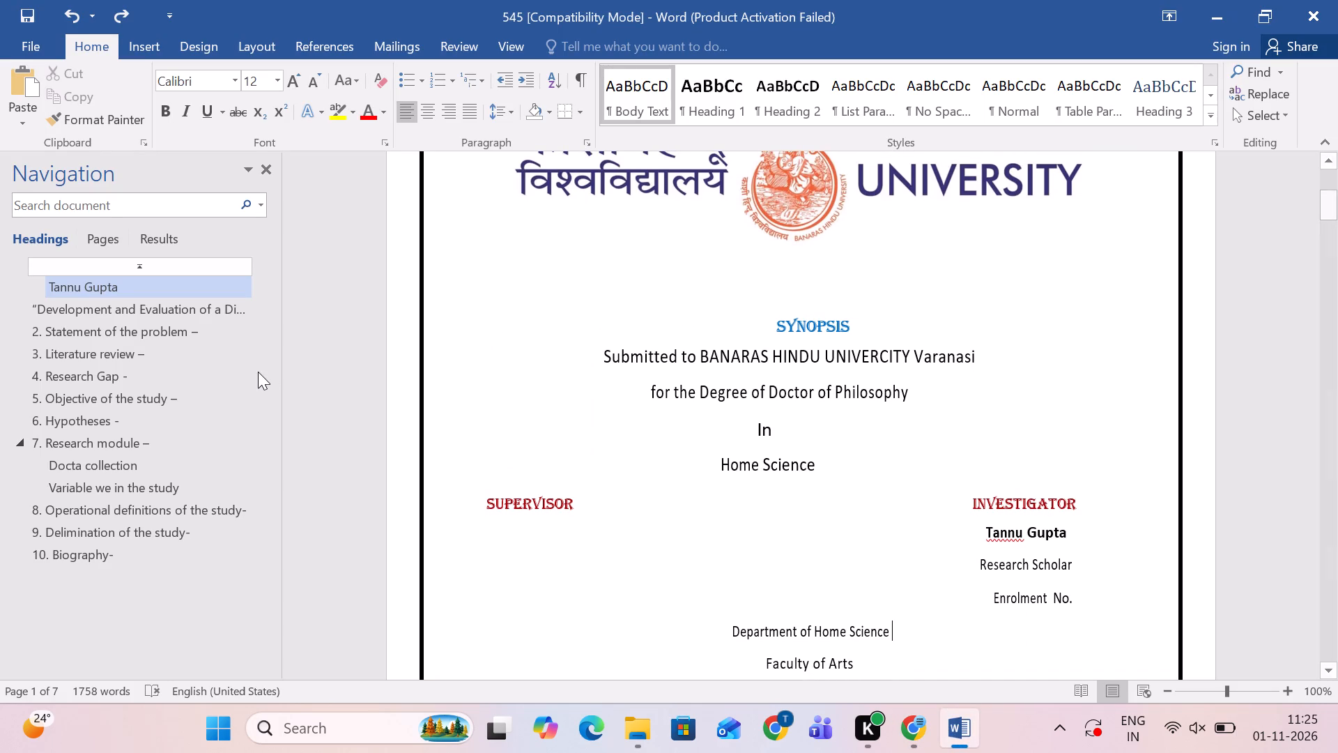
# Go to the Research Gap section and review the synopsis from there through the Hypotheses and Research module sections to the Biography section.
pyautogui.click(242, 370)
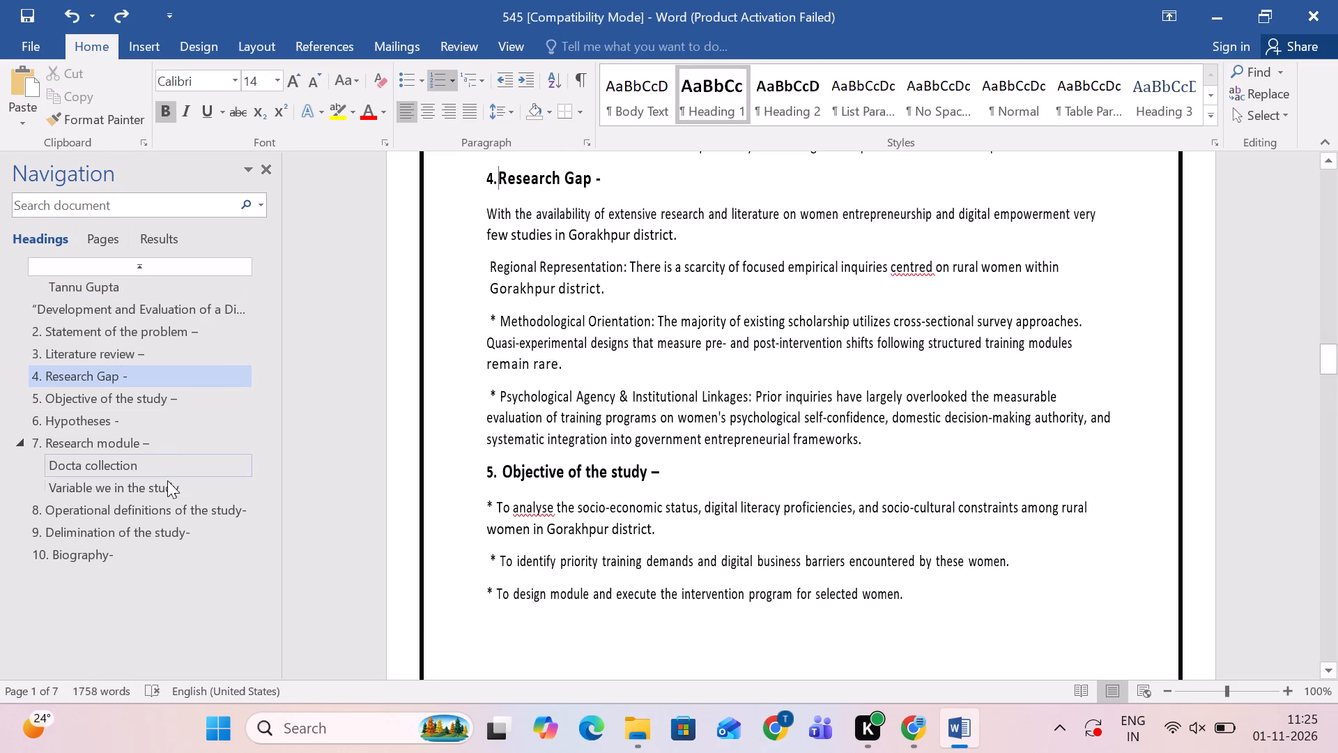
pyautogui.scroll(-4, 688, 481)
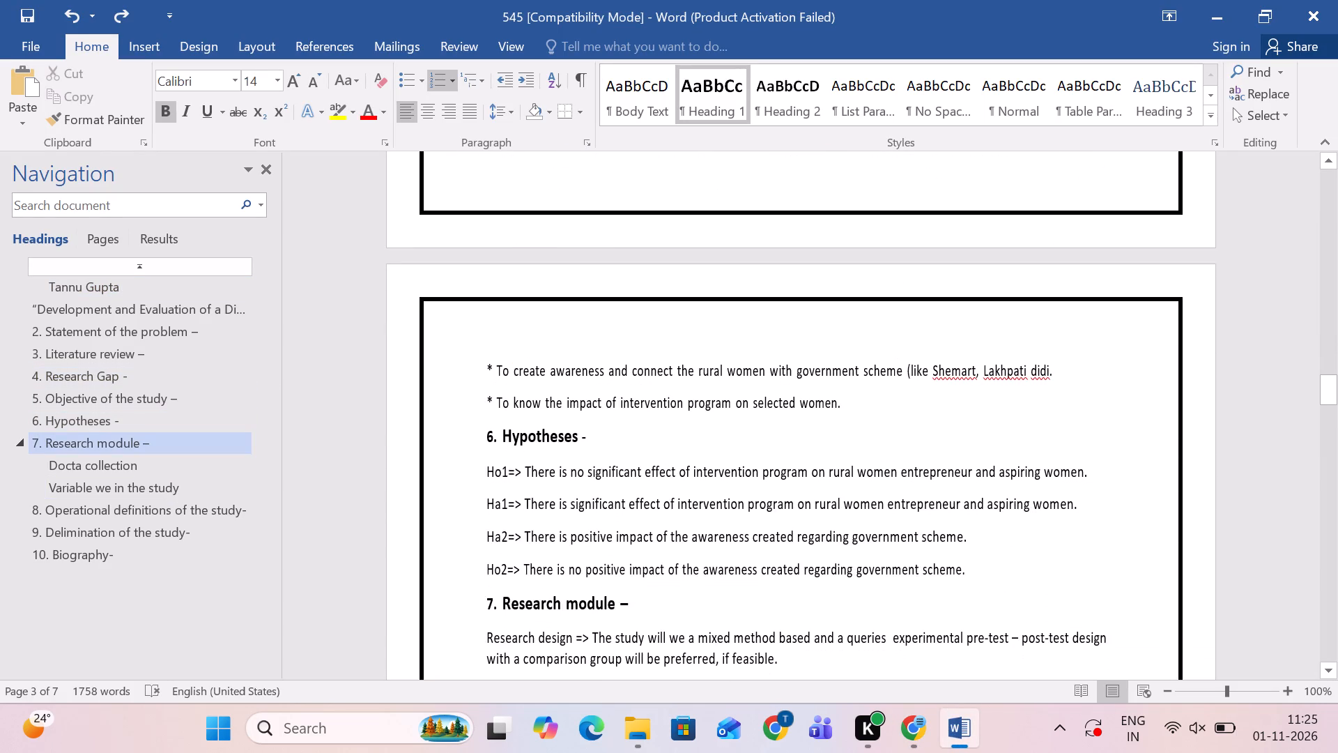
pyautogui.scroll(-3, 688, 481)
pyautogui.scroll(1, 688, 481)
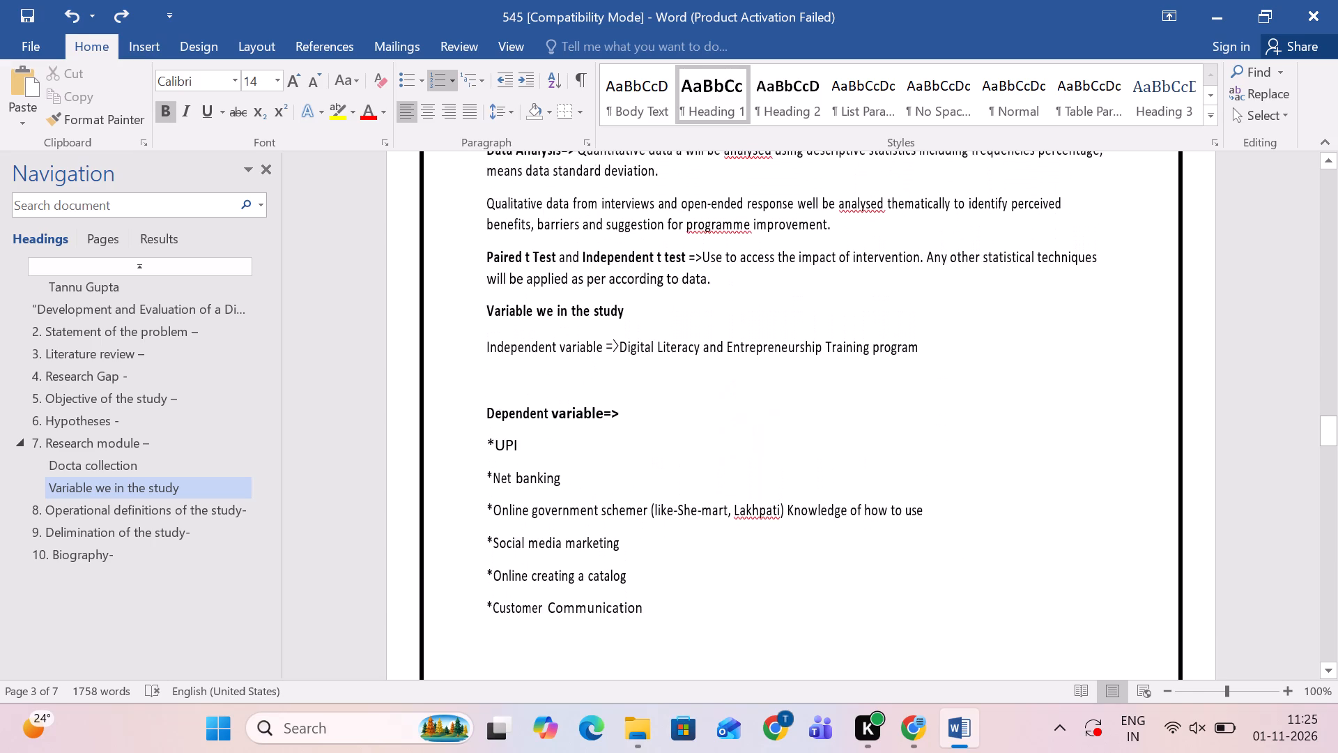
pyautogui.scroll(1, 688, 481)
pyautogui.scroll(-1, 688, 471)
pyautogui.scroll(3, 688, 471)
pyautogui.scroll(-14, 688, 471)
# Review the synopsis backwards from the Biography section to the text before Statement of the problem, ending on the Literature review.
pyautogui.scroll(1, 688, 471)
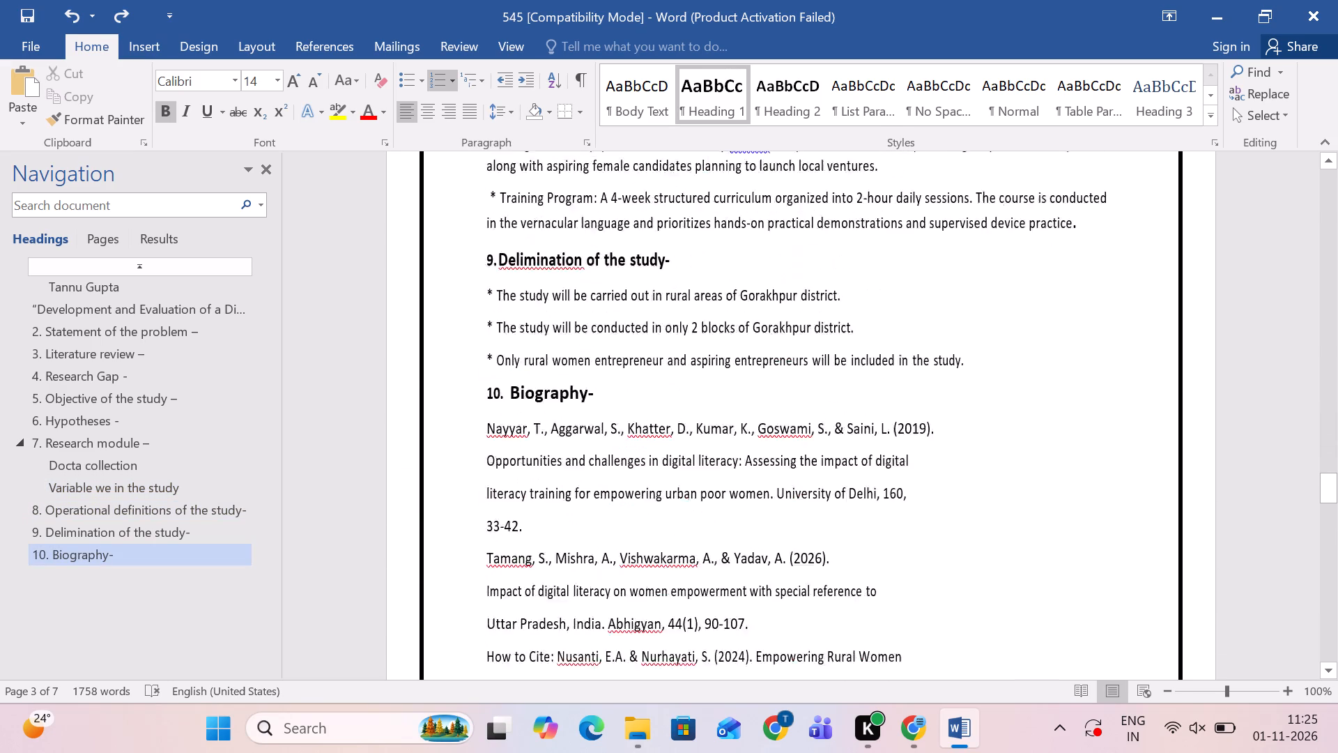
pyautogui.scroll(3, 688, 471)
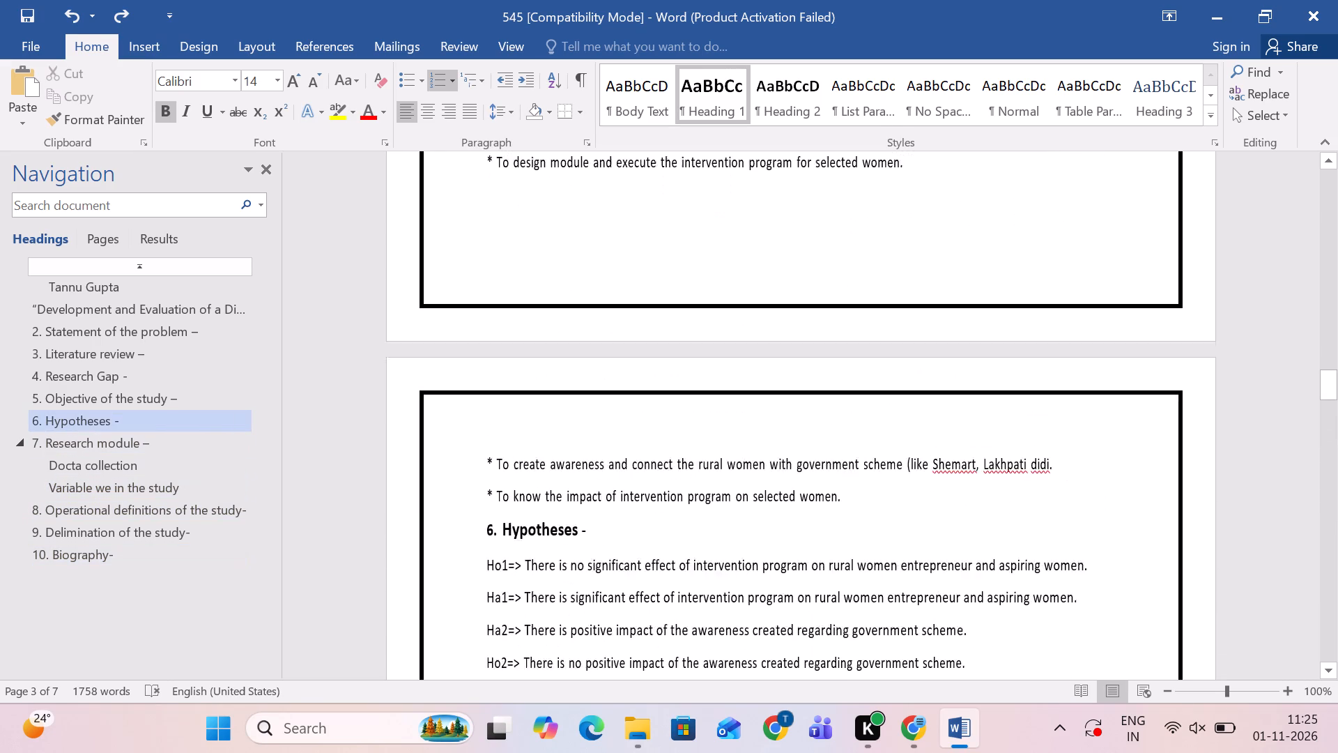
pyautogui.scroll(4, 688, 471)
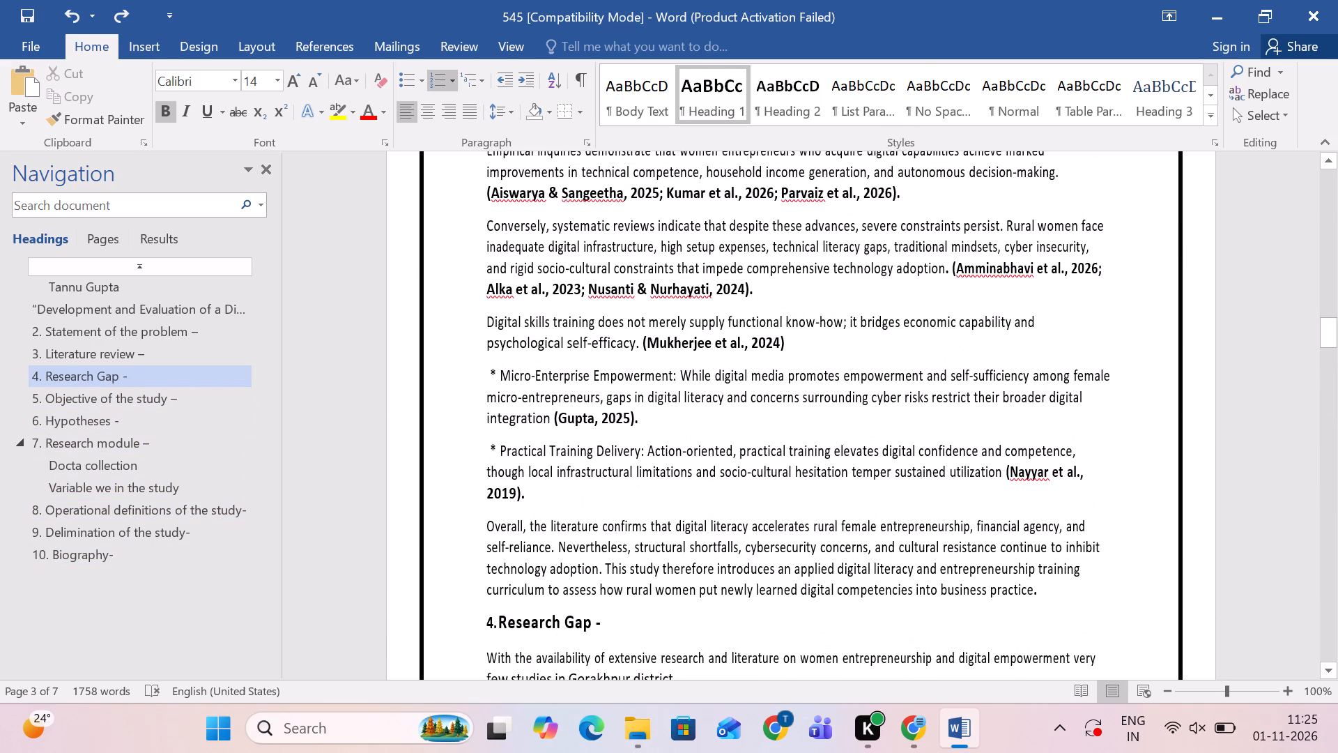
pyautogui.scroll(3, 688, 471)
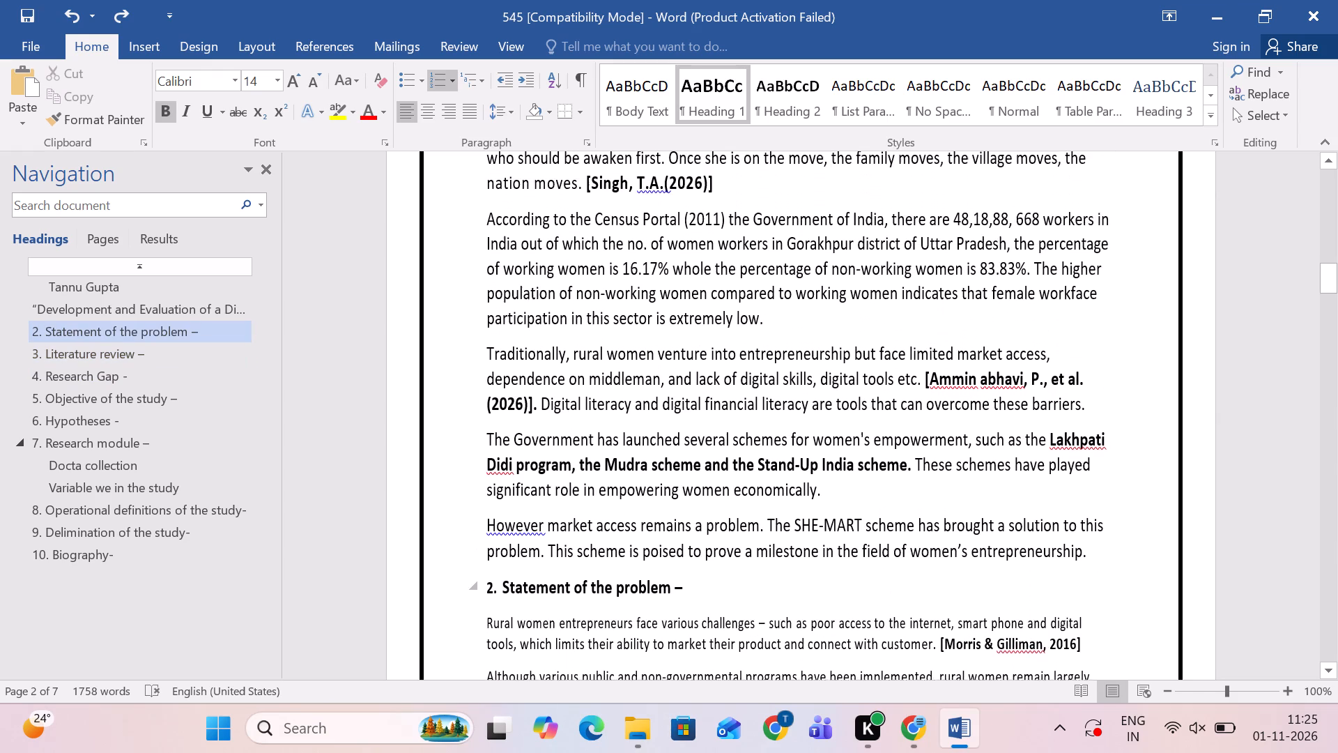
pyautogui.scroll(1, 688, 471)
pyautogui.scroll(-2, 688, 471)
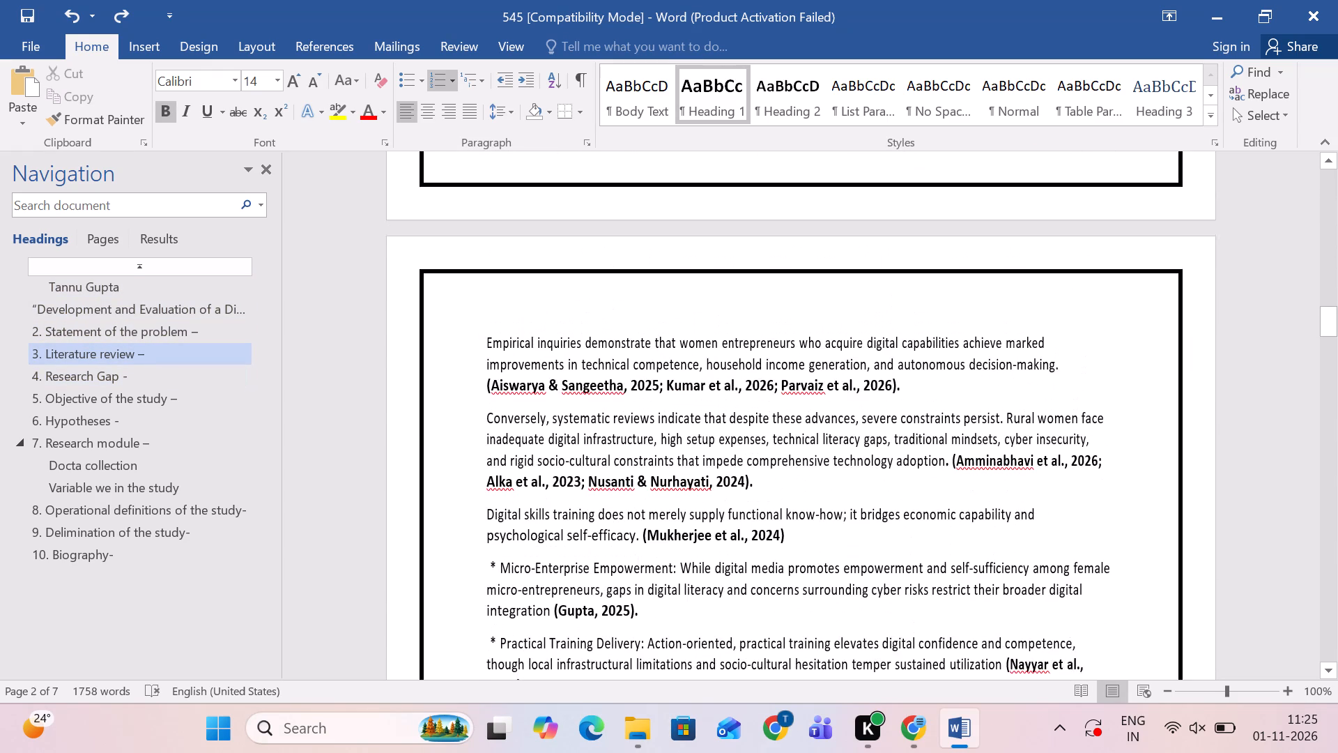
# Review the whole synopsis, from the title and introduction through the hypotheses, research module and references, for remaining layout and wording errors.
pyautogui.scroll(-1, 688, 471)
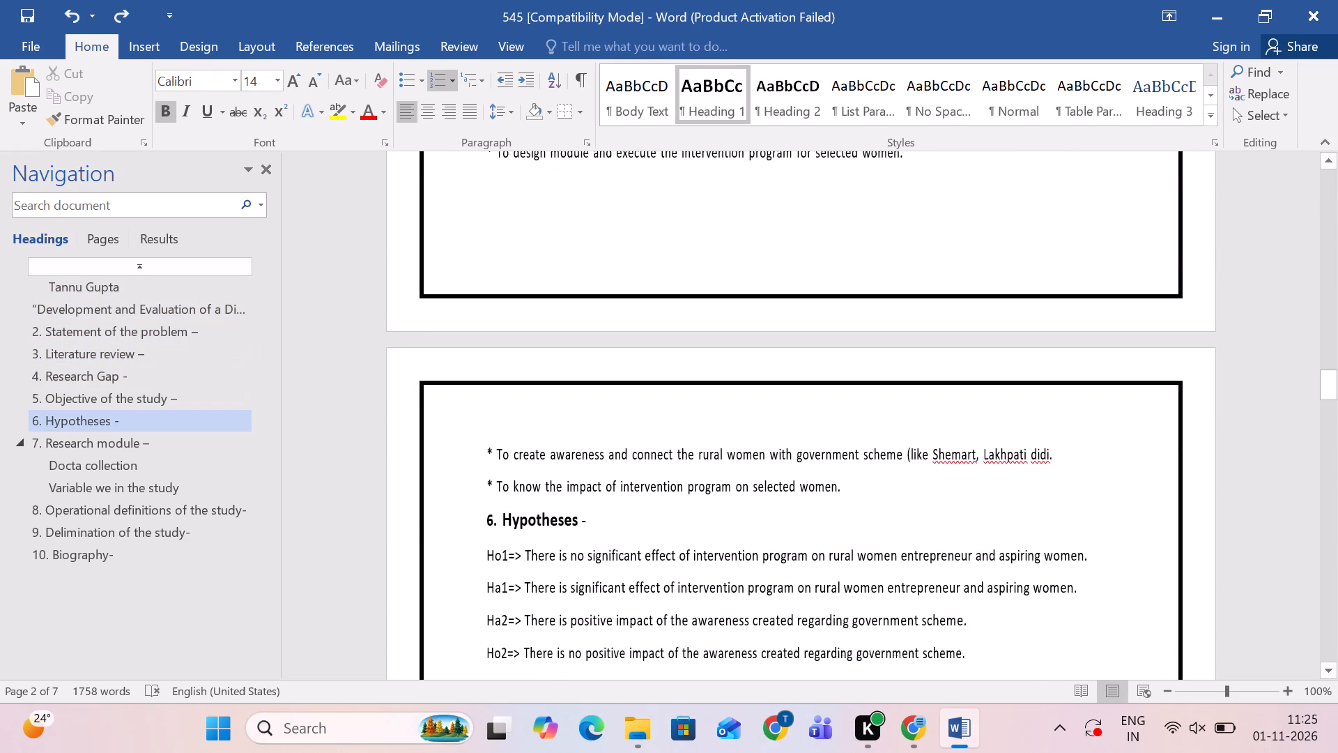
pyautogui.scroll(-5, 688, 471)
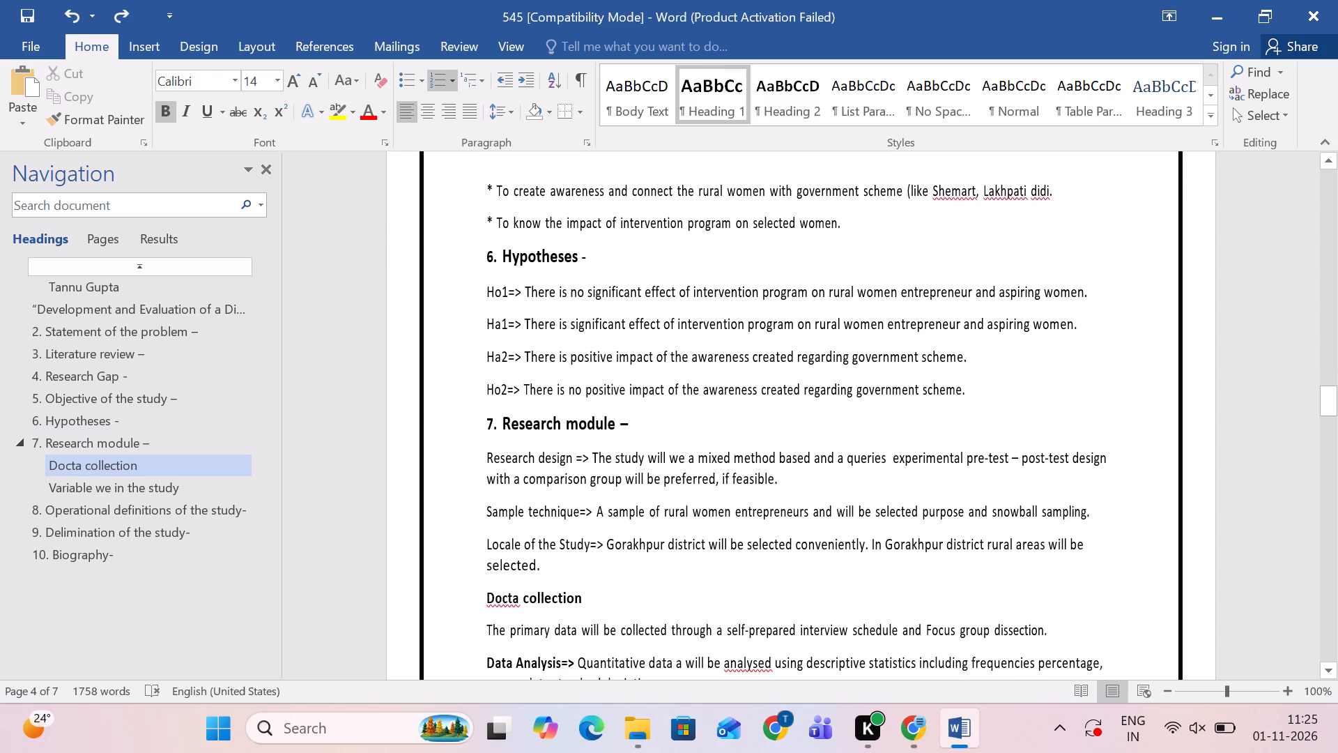
pyautogui.scroll(-3, 688, 471)
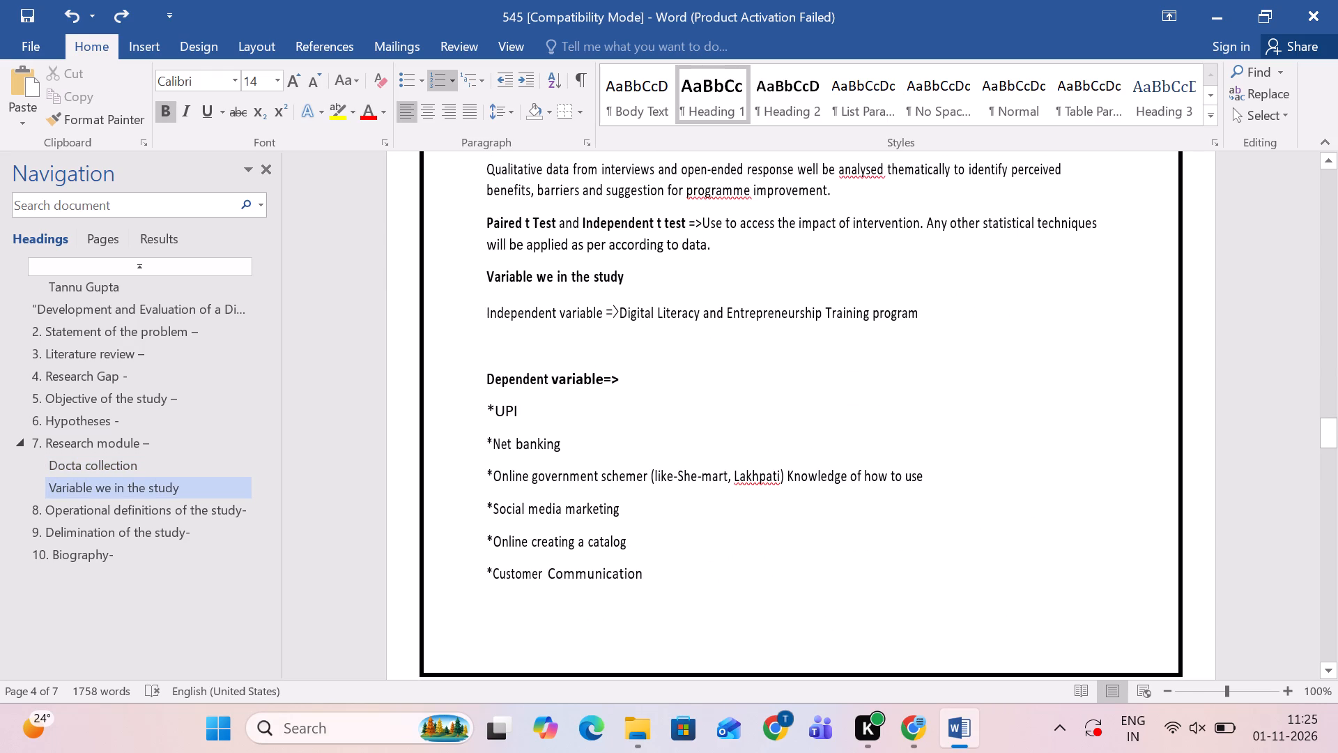
pyautogui.scroll(-6, 688, 471)
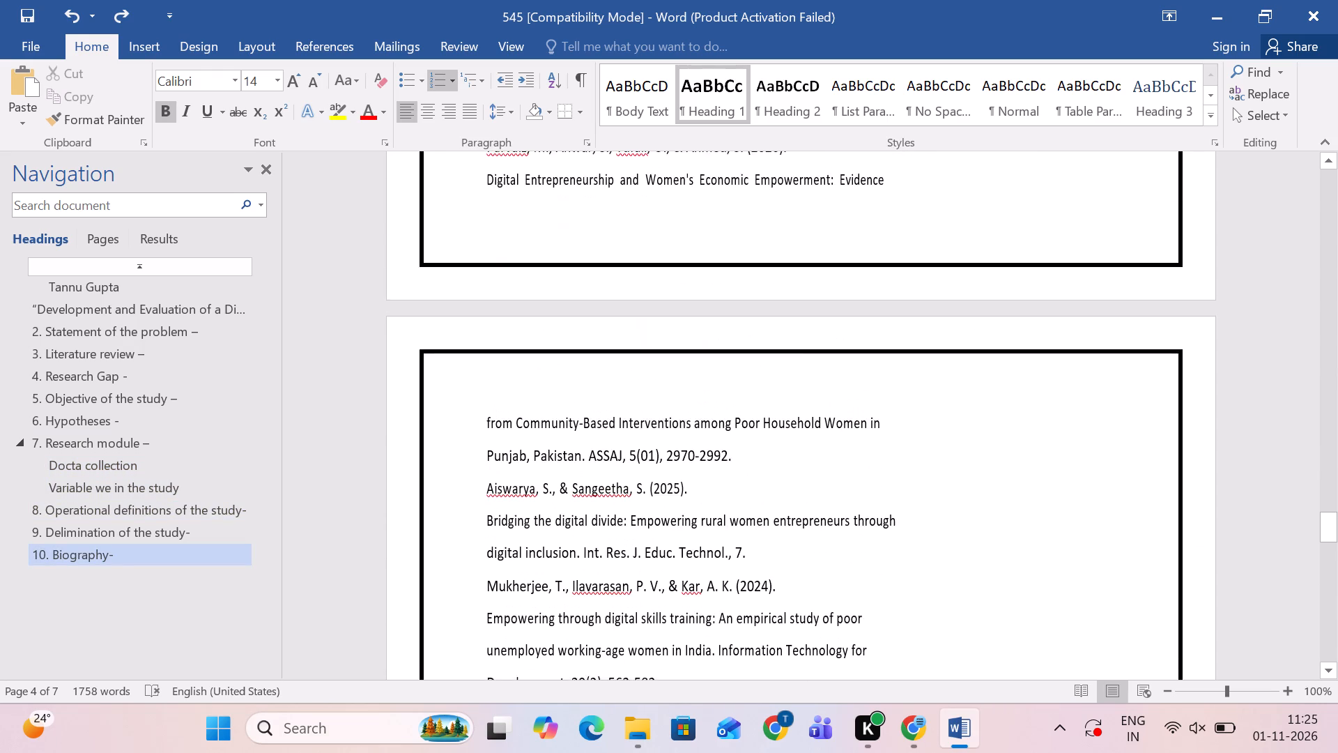
pyautogui.scroll(4, 688, 457)
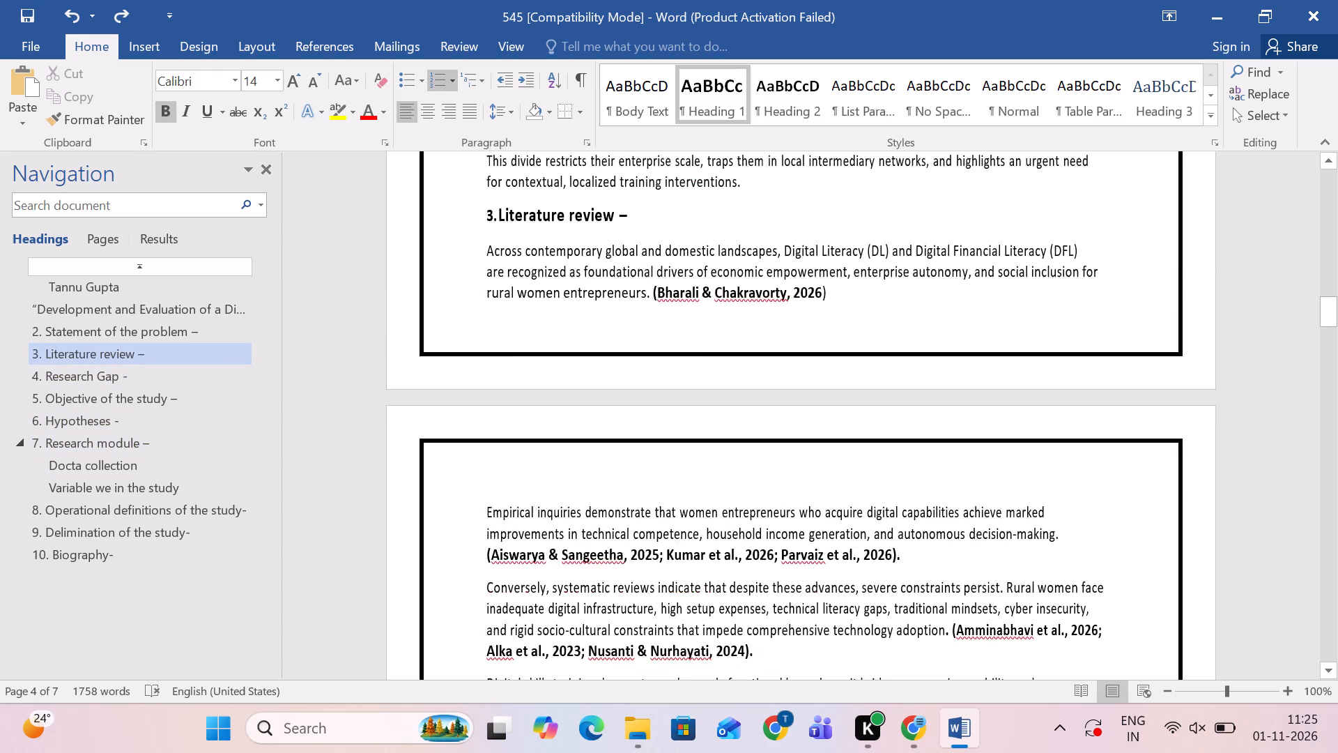
pyautogui.scroll(3, 688, 457)
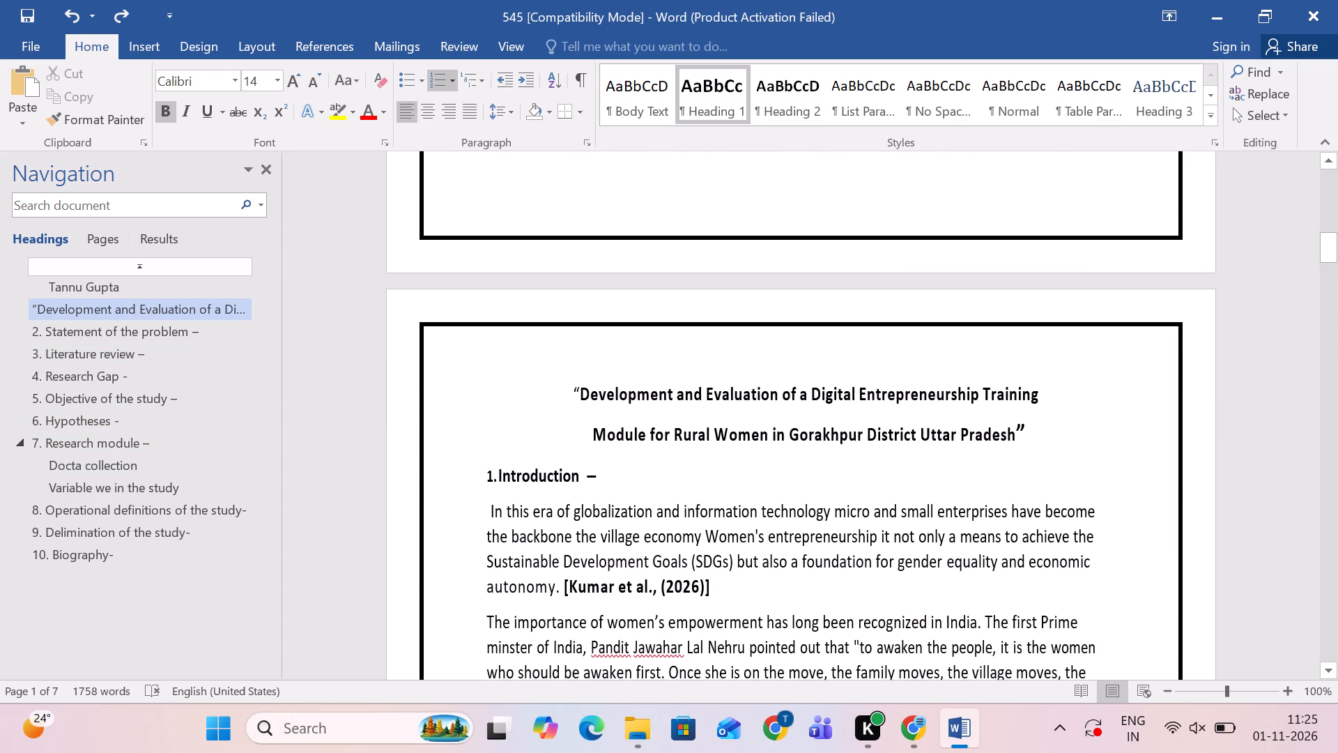
pyautogui.scroll(-8, 688, 457)
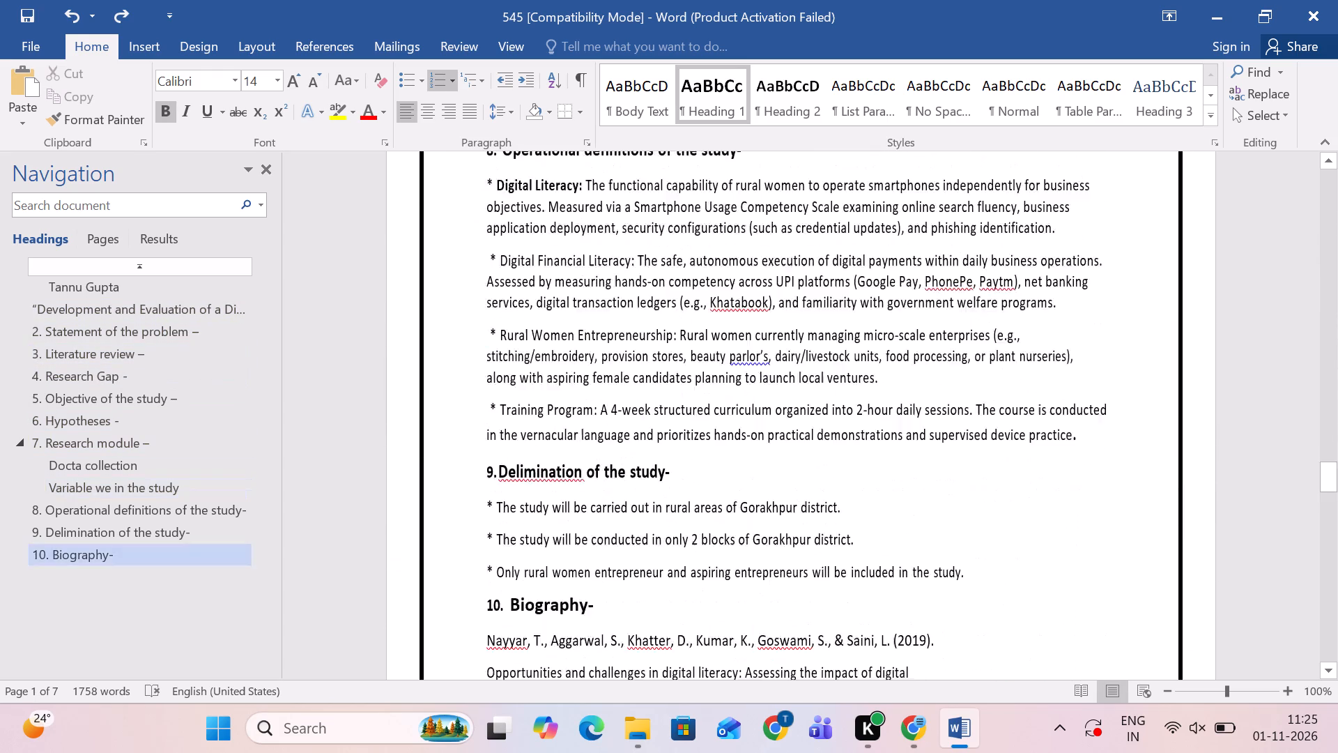
# Correct the misspelled first word of the "Docta collection" subheading to "Data".
pyautogui.scroll(4, 688, 457)
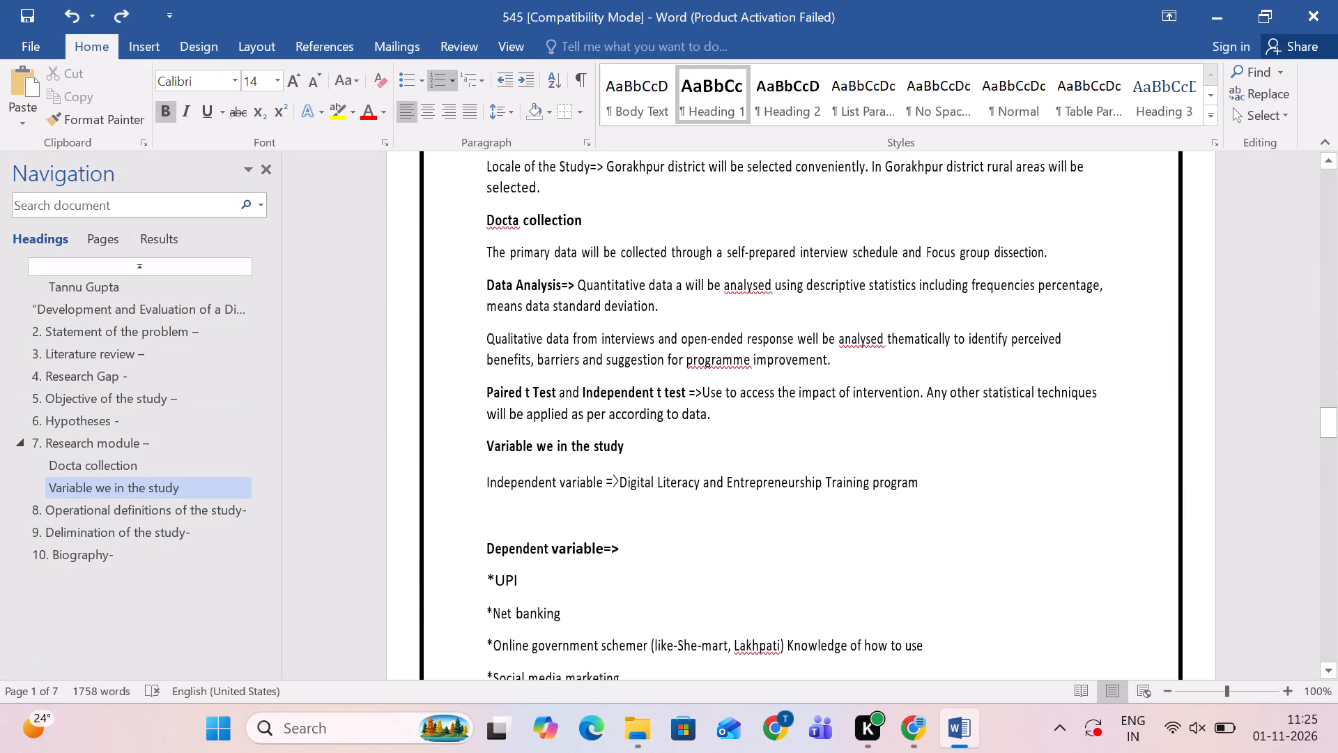
pyautogui.scroll(2, 688, 457)
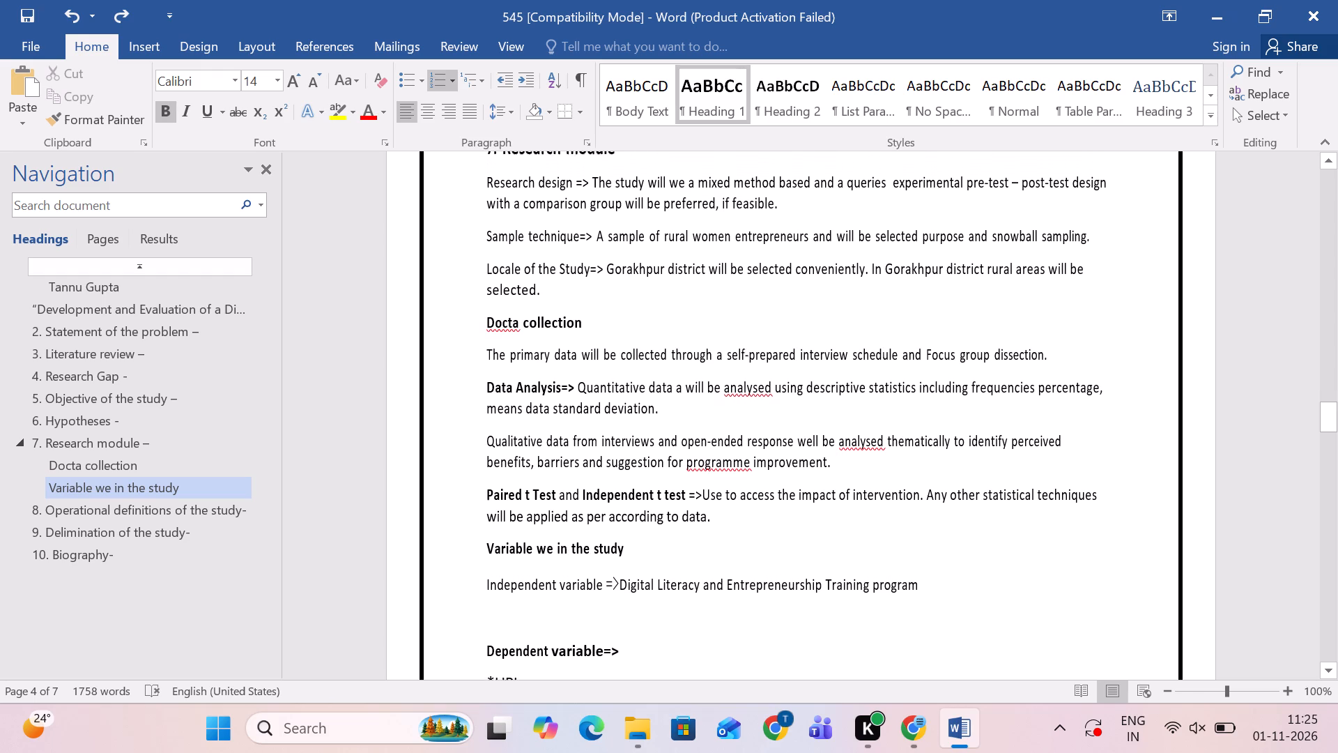
pyautogui.scroll(1, 688, 457)
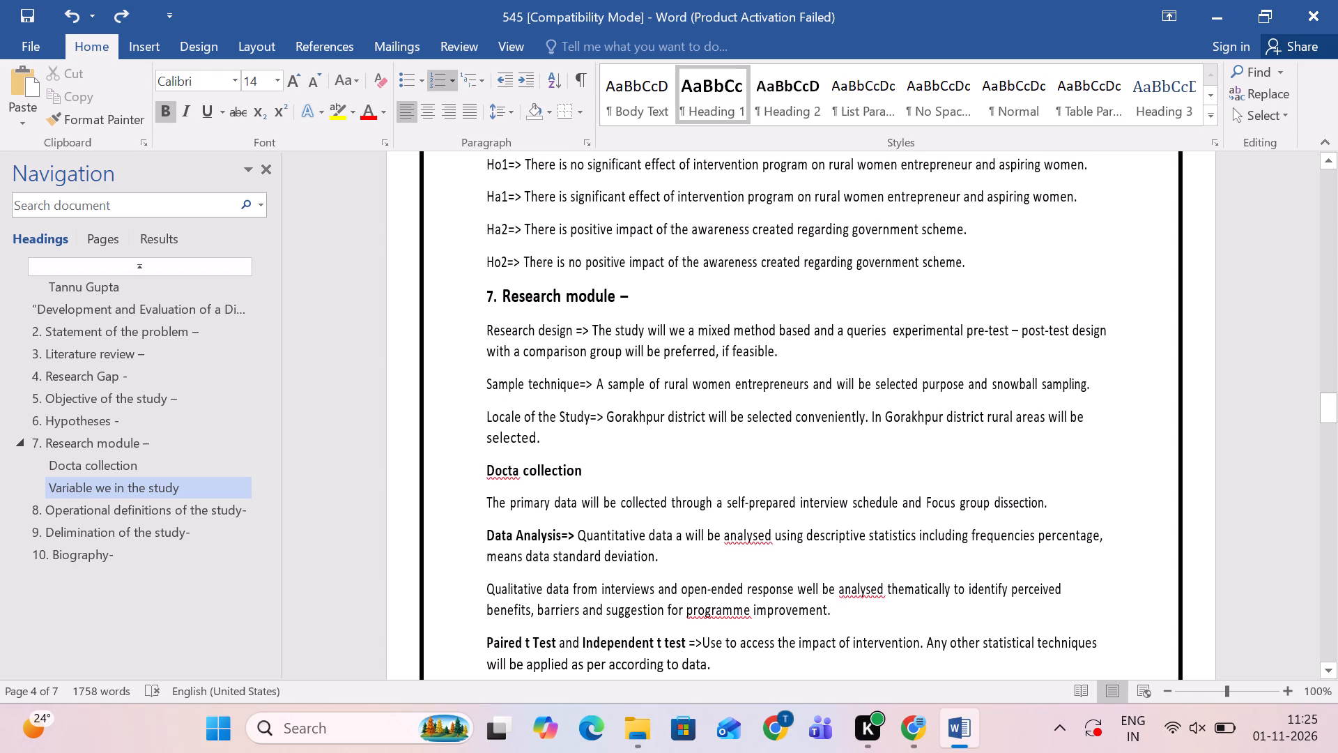
pyautogui.scroll(1, 688, 457)
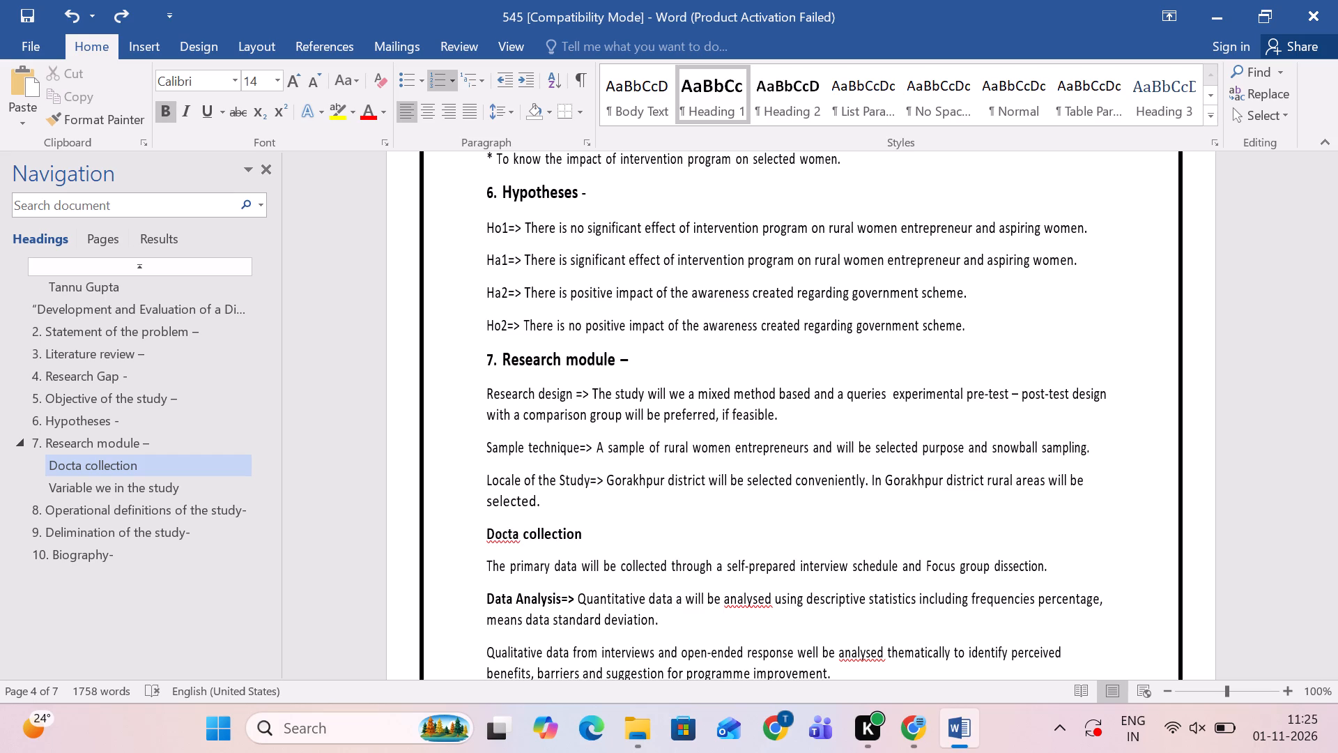
pyautogui.click(516, 532)
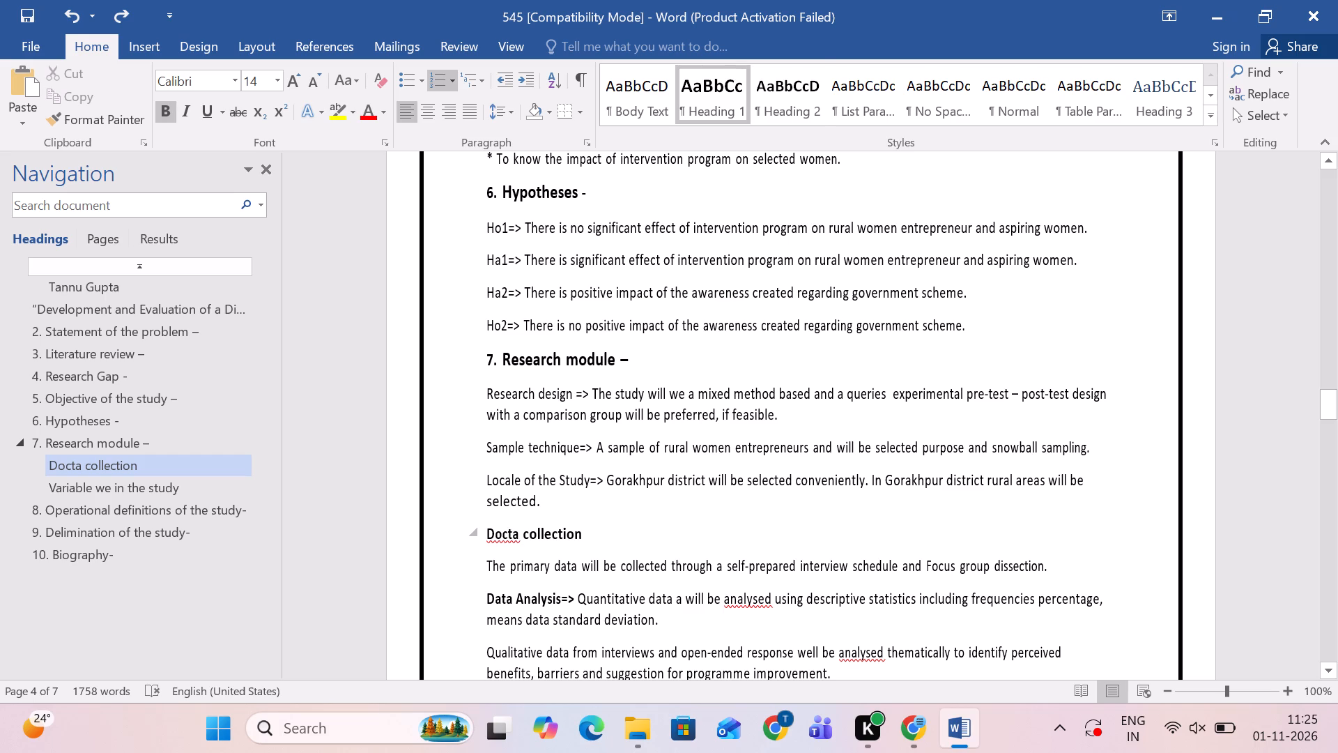
pyautogui.press('BackSpace')
pyautogui.press('BackSpace')
pyautogui.press('BackSpace')
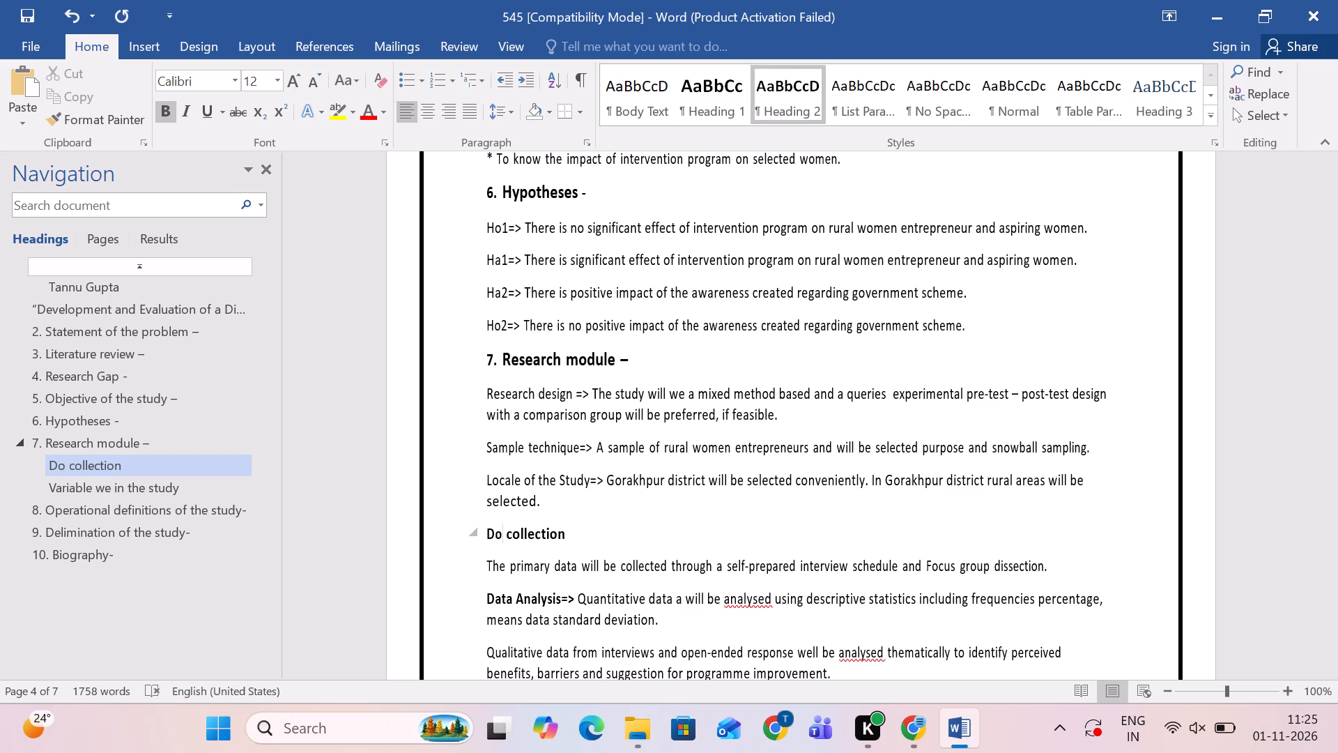
pyautogui.press('BackSpace')
pyautogui.write('ata')
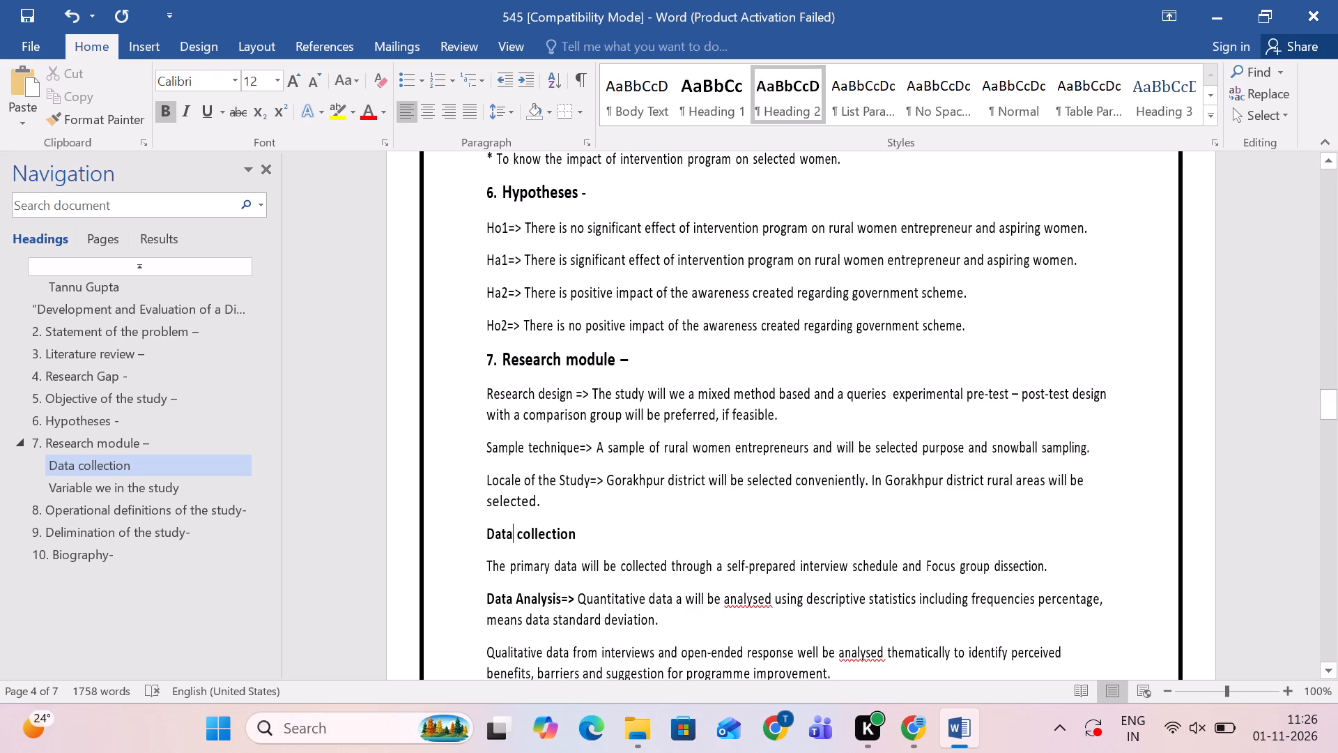
# Reword the section 7 heading to "Research methodology", keeping its number and trailing dash.
pyautogui.click(613, 357)
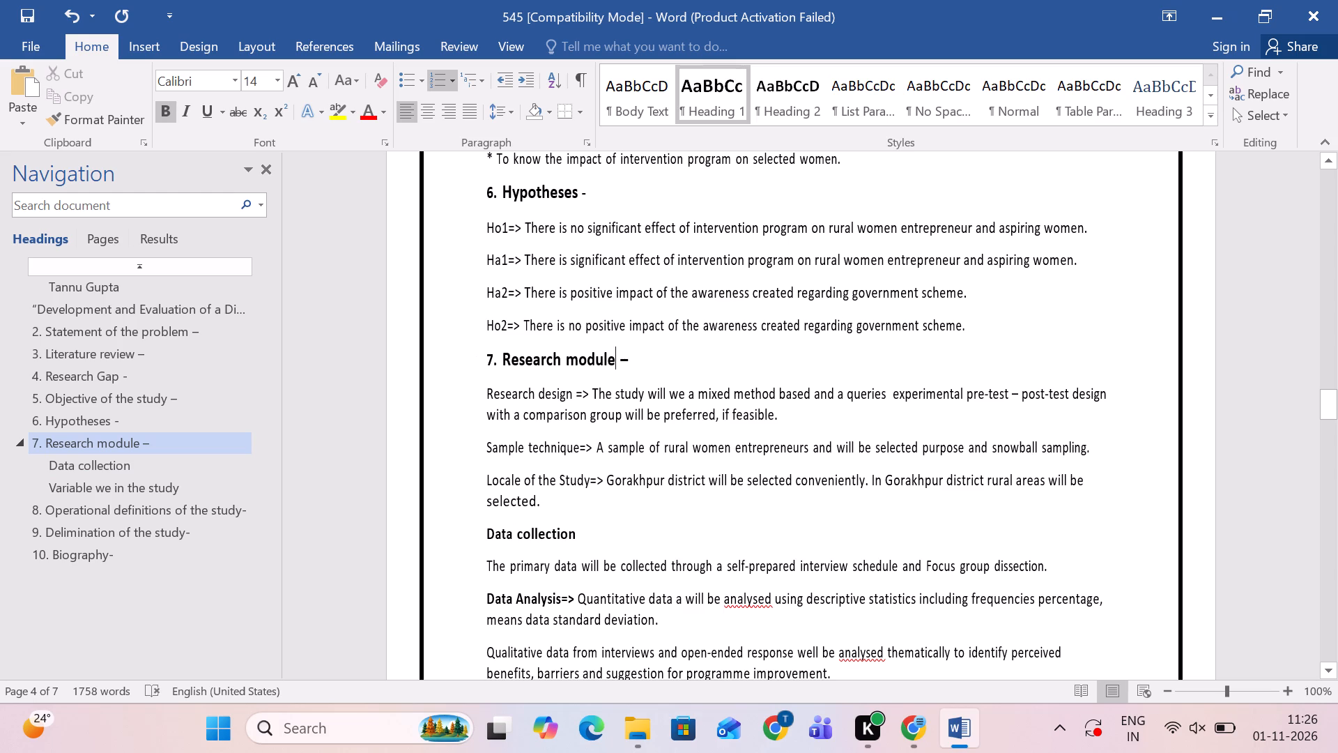
pyautogui.press('BackSpace')
pyautogui.press('BackSpace')
pyautogui.press('BackSpace')
pyautogui.press('BackSpace')
pyautogui.press('BackSpace')
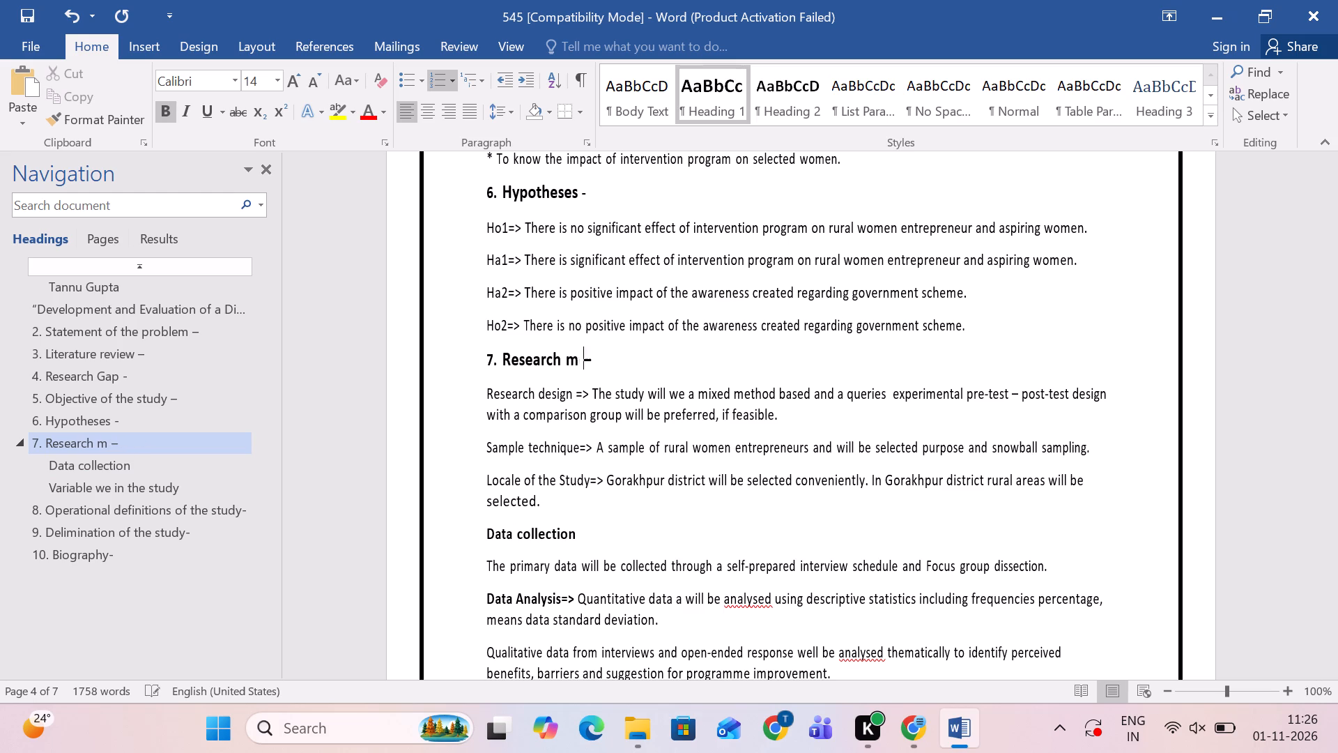
pyautogui.write('etho')
pyautogui.write('lo')
pyautogui.write('gy')
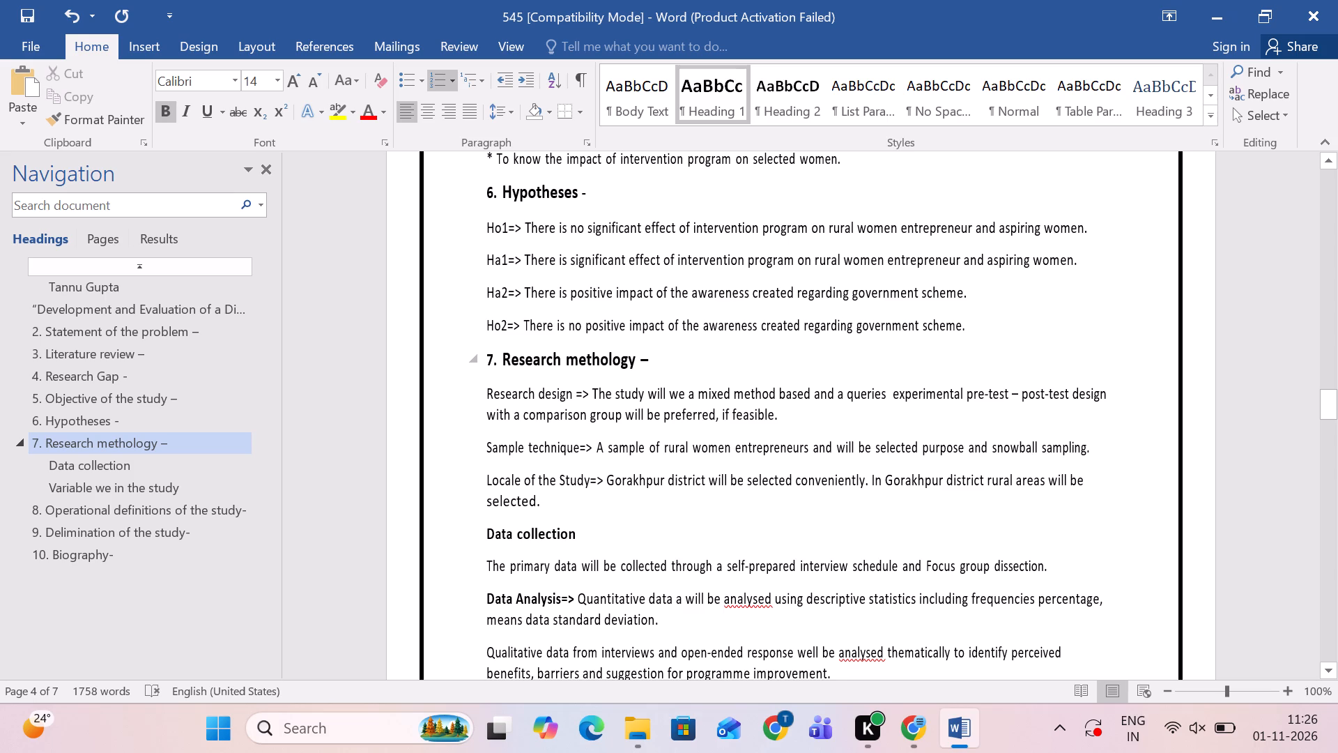
pyautogui.moveTo(605, 359); pyautogui.dragTo(673, 360)
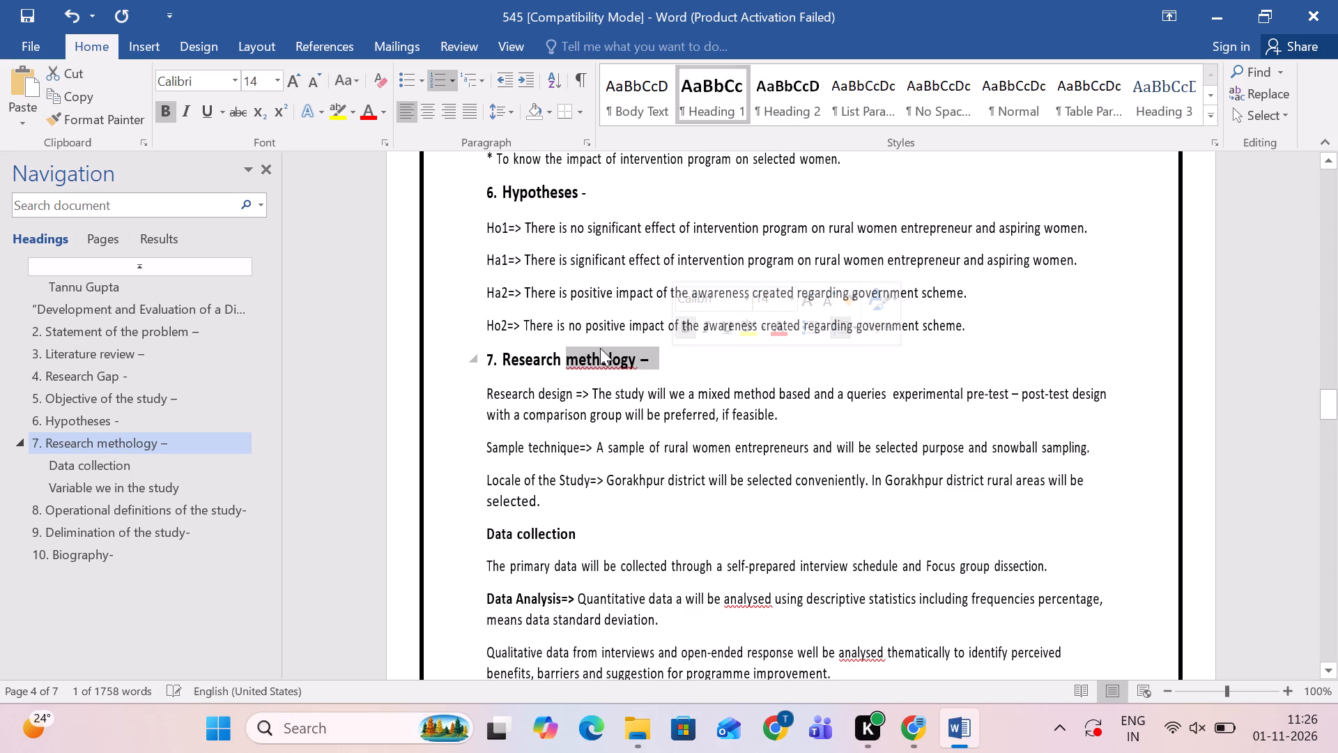
pyautogui.doubleClick(609, 356)
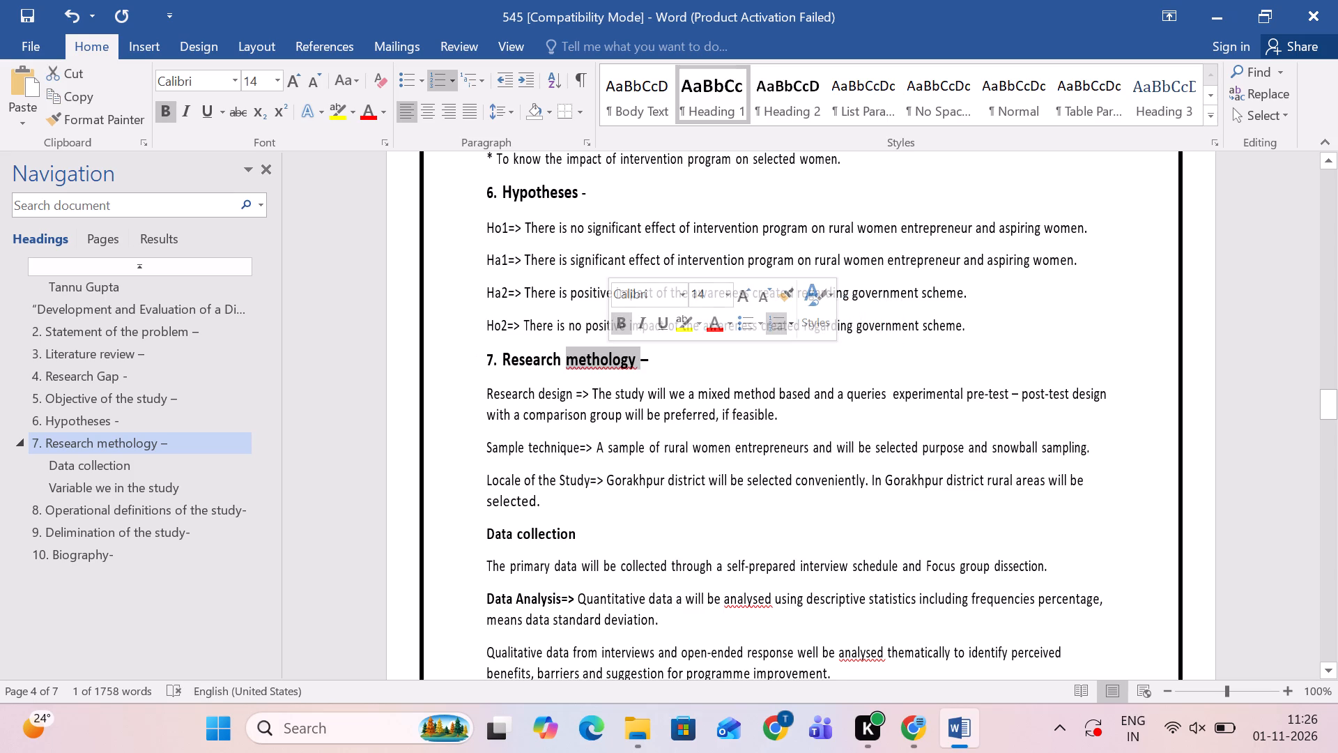
pyautogui.click(755, 379)
pyautogui.click(606, 358)
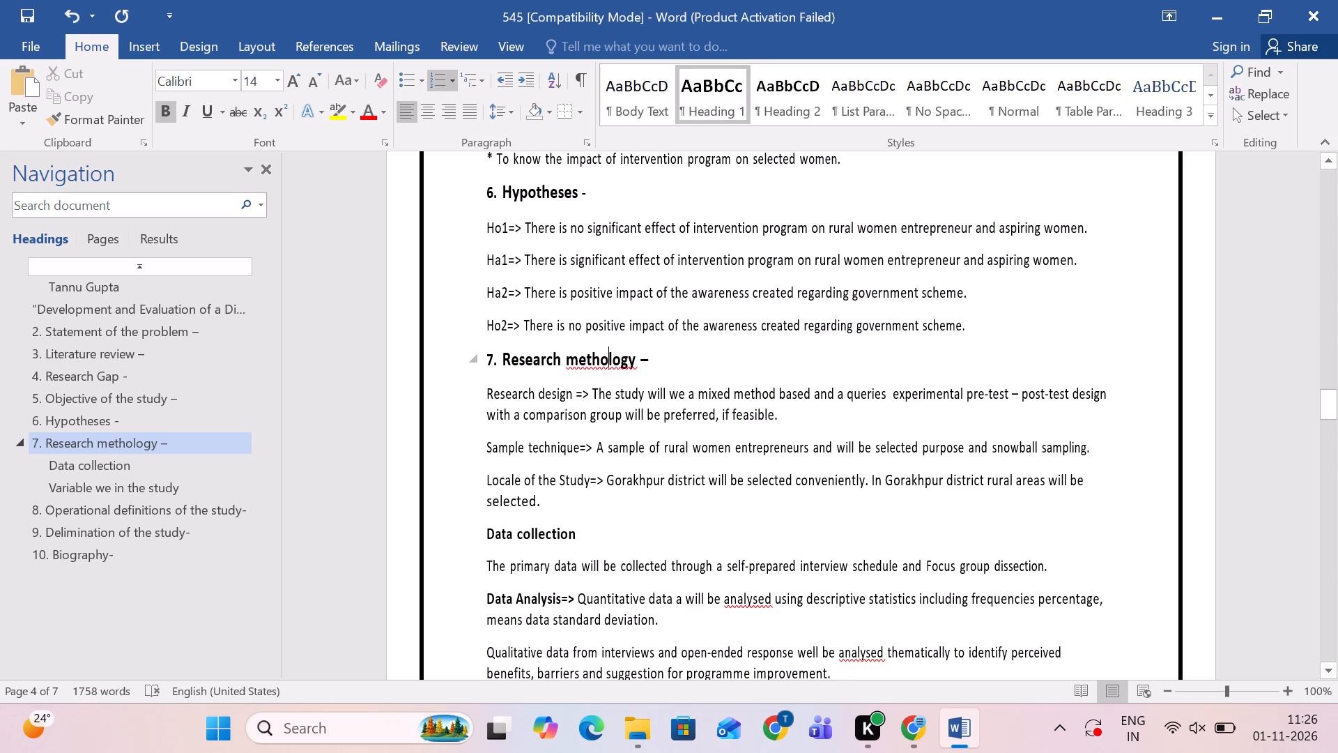
pyautogui.write('do')
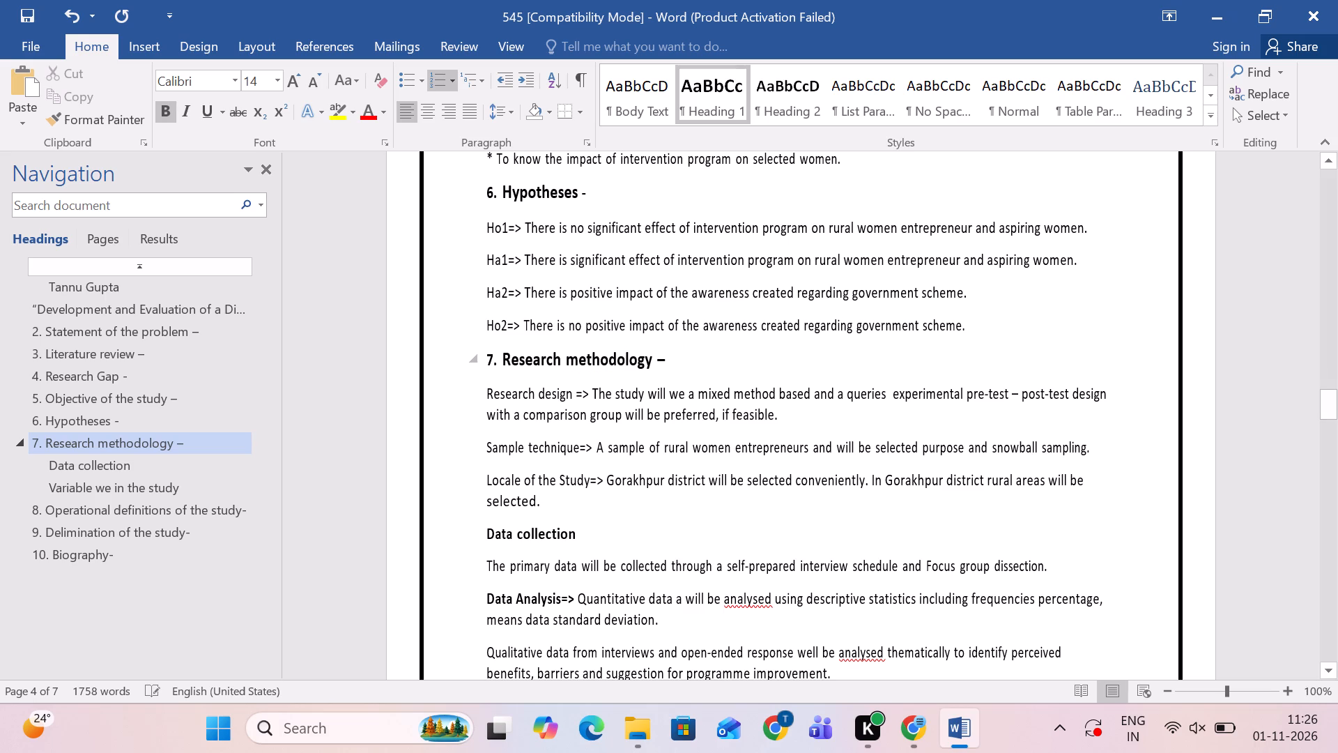
pyautogui.click(701, 356)
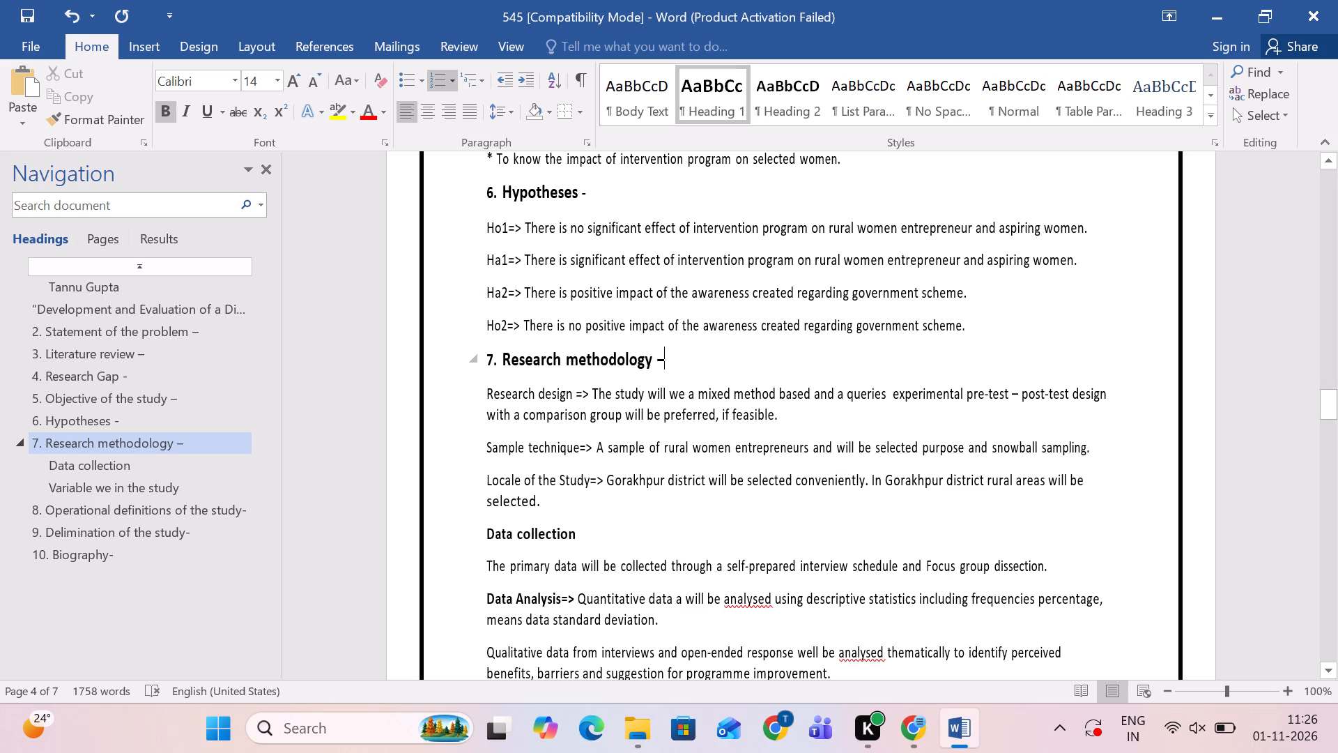
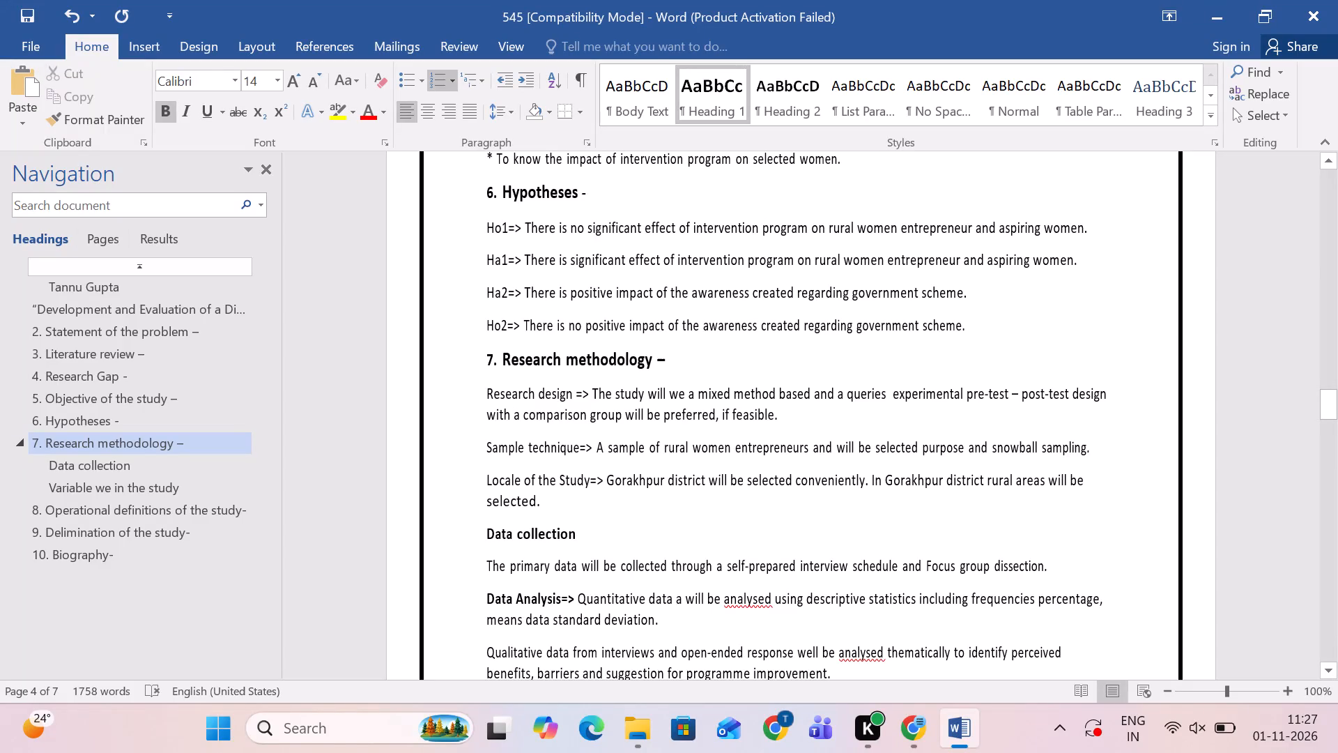
# Replace the wrong word "queries" before "experimental pre-test" in the research design paragraph with "quasi".
pyautogui.click(885, 388)
pyautogui.press('BackSpace')
pyautogui.press('BackSpace')
pyautogui.press('BackSpace')
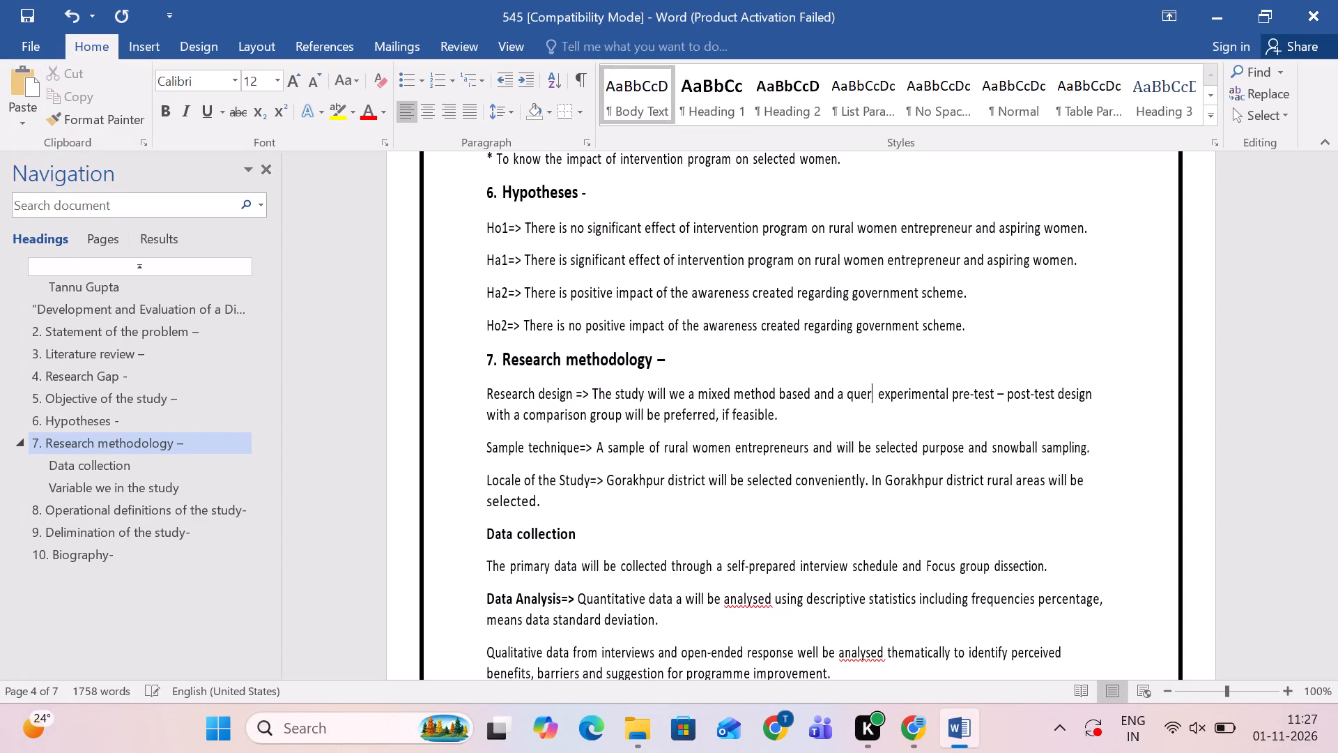
pyautogui.press('BackSpace')
pyautogui.press('BackSpace')
pyautogui.press('s')
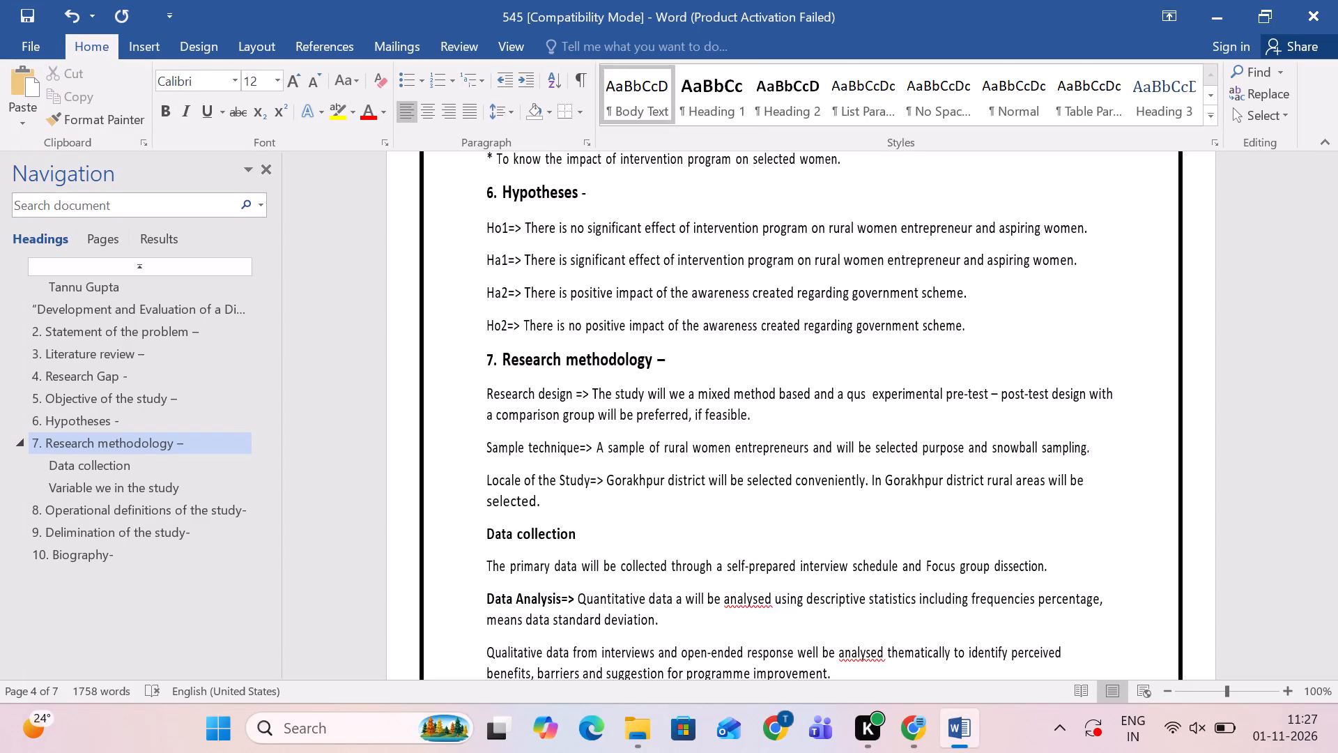
pyautogui.press('BackSpace')
pyautogui.write('asi')
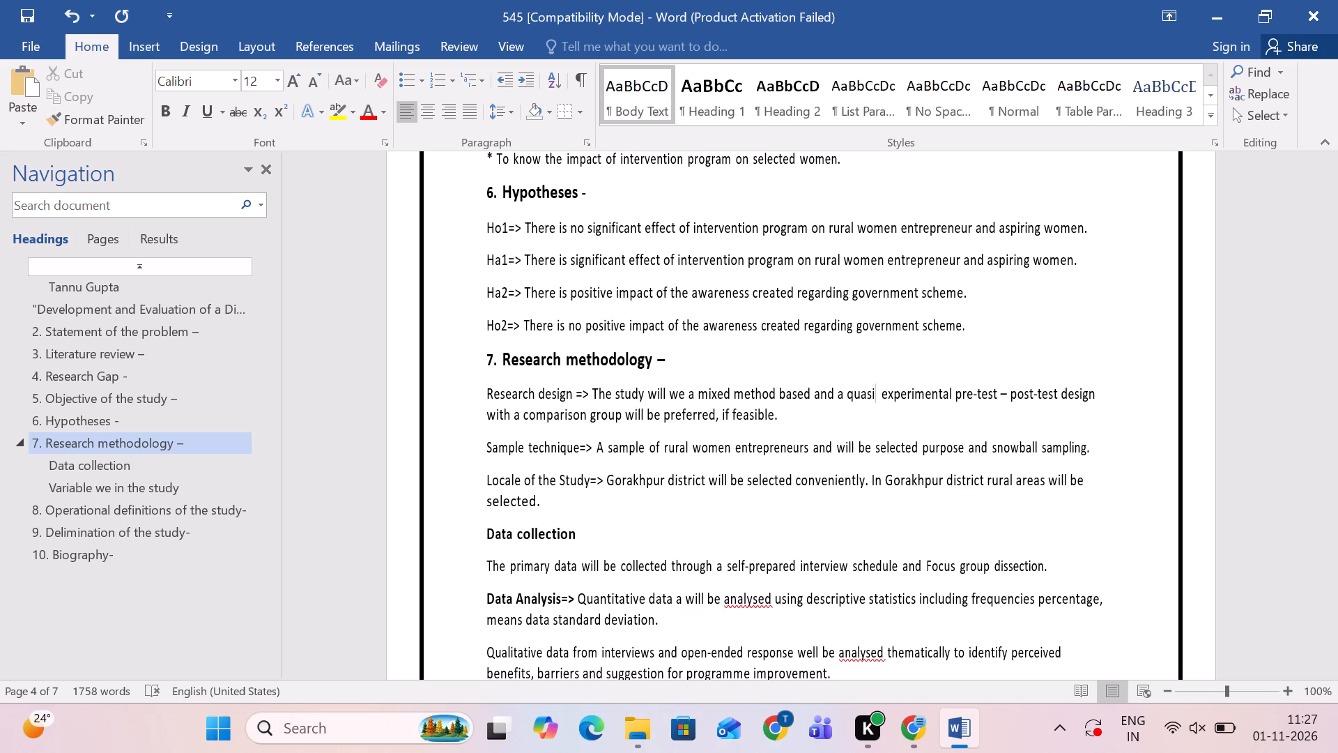
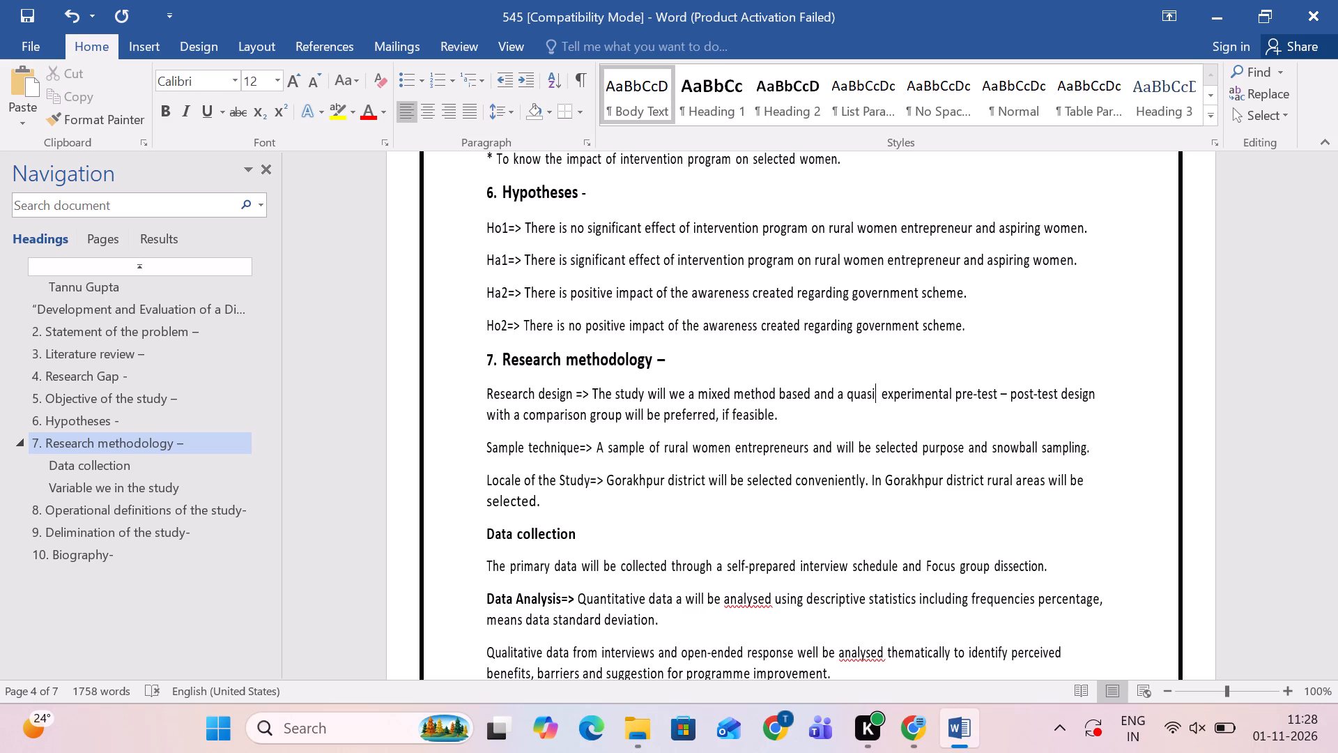
# Review the synopsis from the cover page through to the bibliography, checking the sections for remaining errors.
pyautogui.scroll(6, 923, 423)
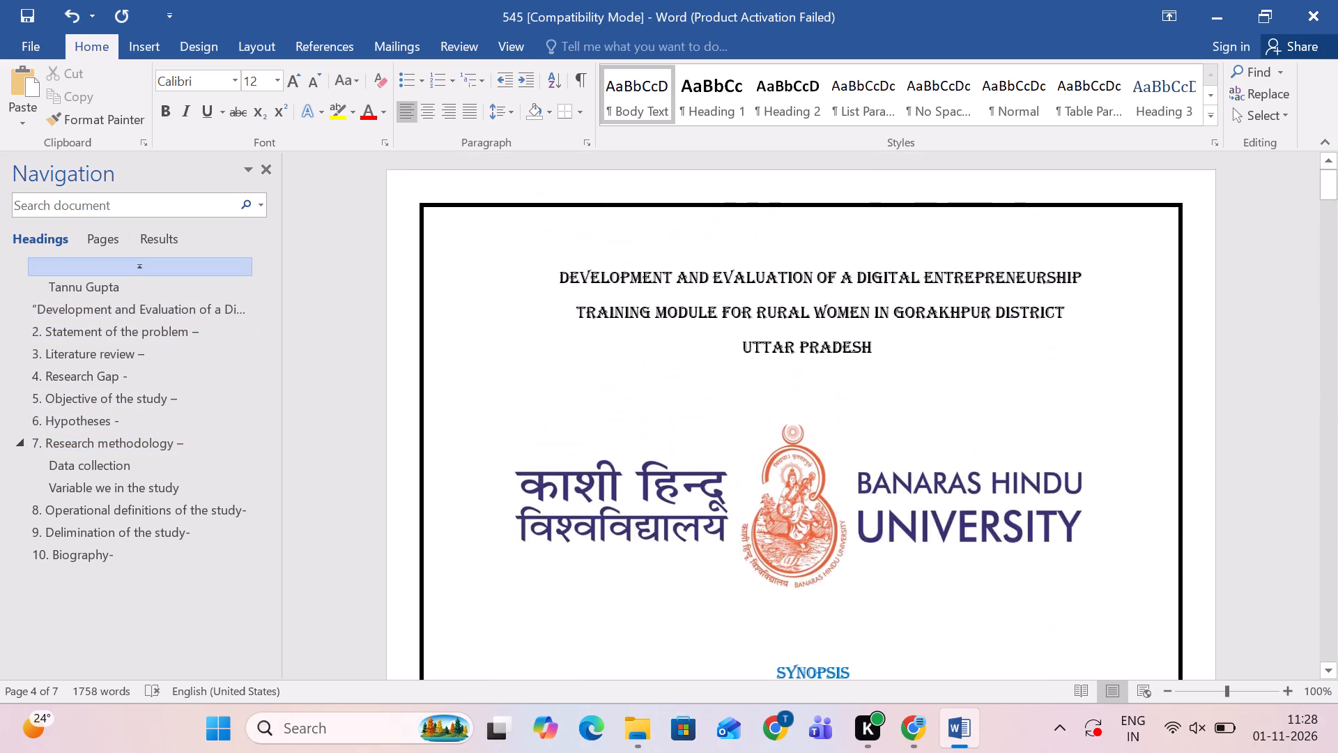
pyautogui.scroll(-3, 923, 423)
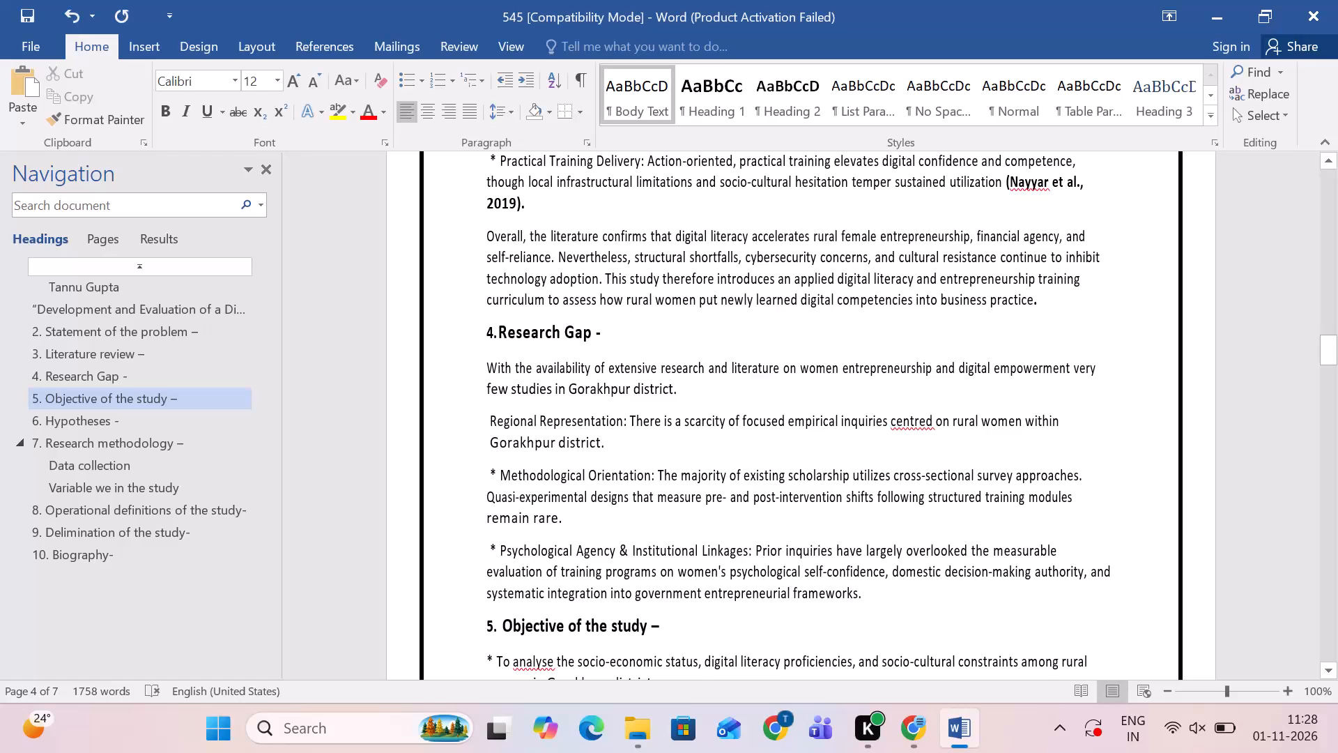
pyautogui.scroll(-8, 923, 423)
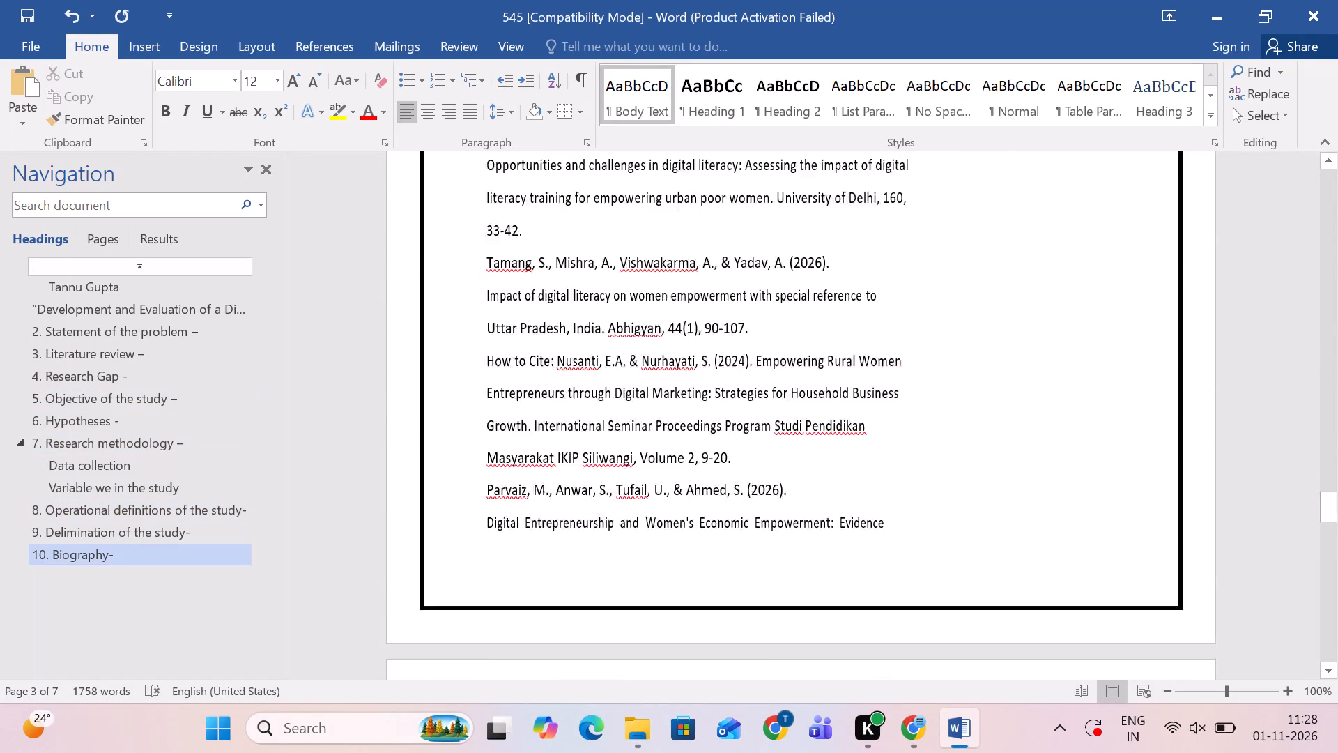
pyautogui.scroll(4, 923, 423)
pyautogui.scroll(-3, 923, 423)
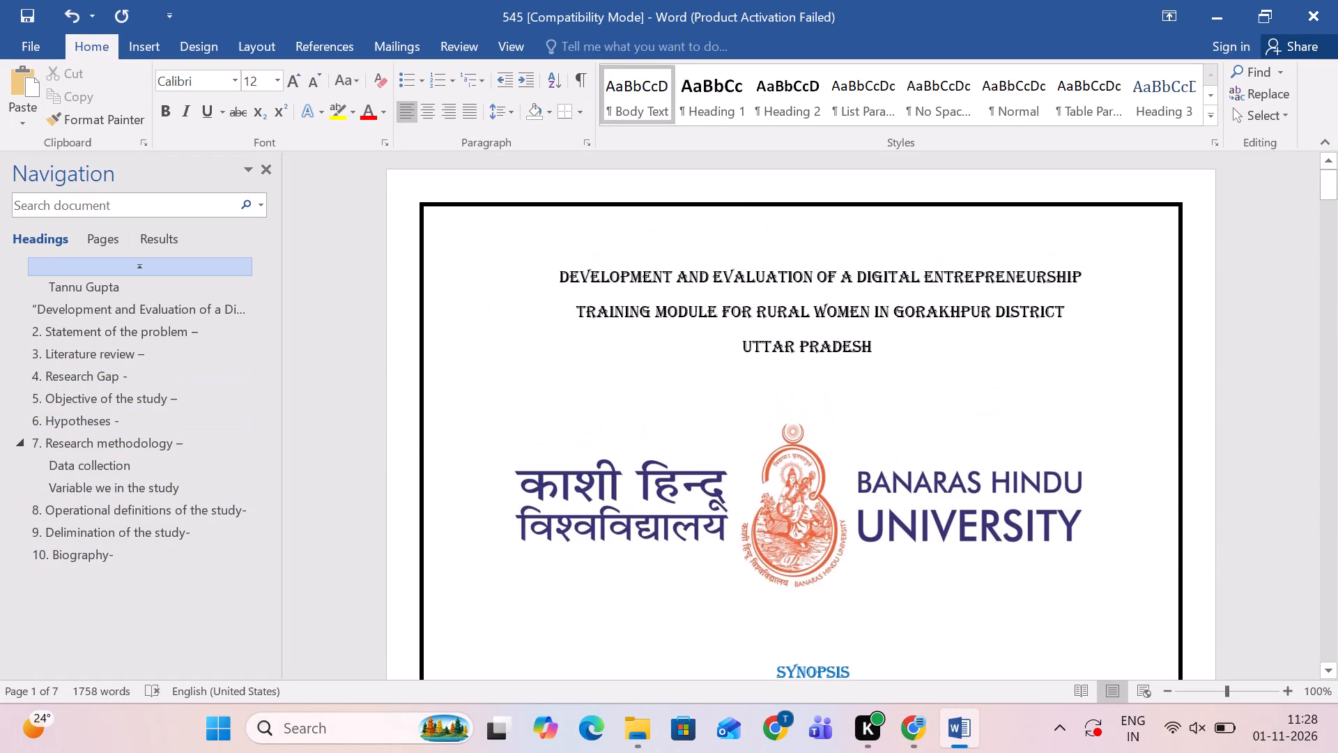
pyautogui.scroll(-4, 923, 423)
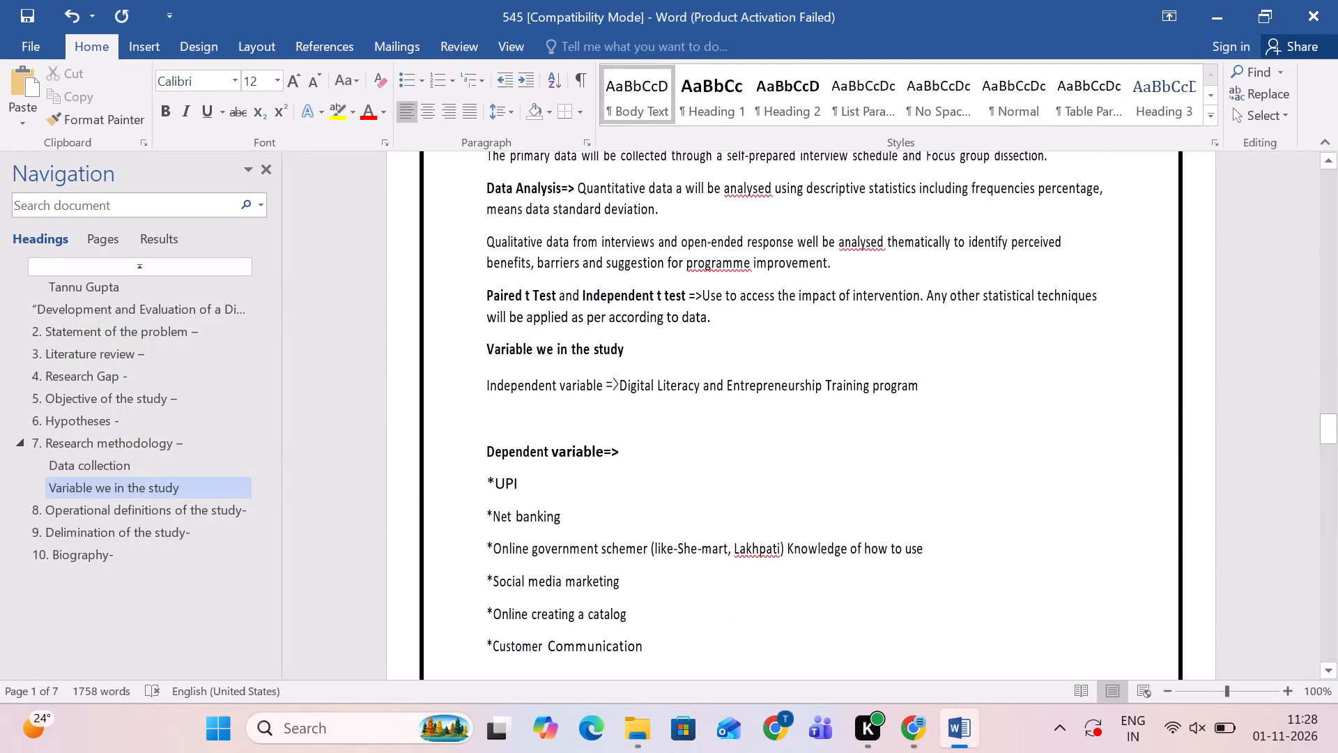
pyautogui.scroll(-2, 923, 423)
pyautogui.scroll(4, 923, 423)
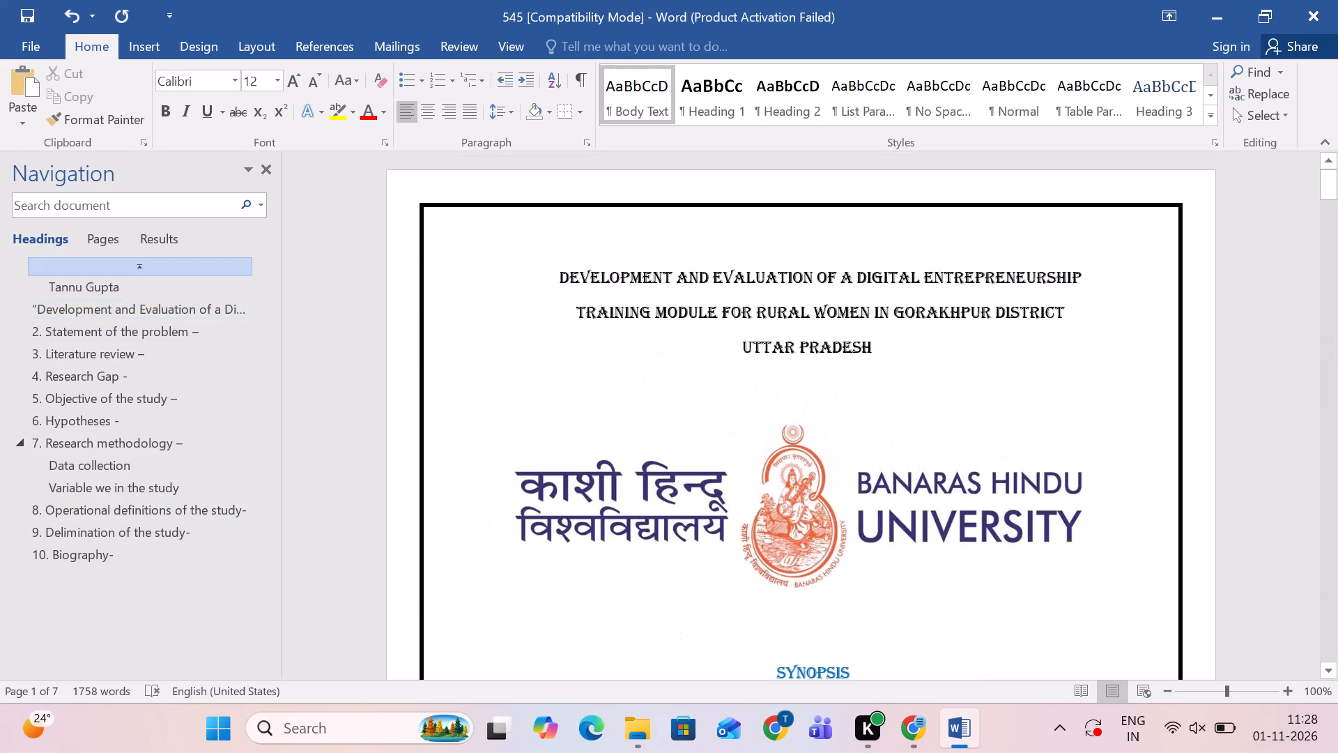
pyautogui.scroll(-3, 934, 469)
pyautogui.scroll(10, 934, 469)
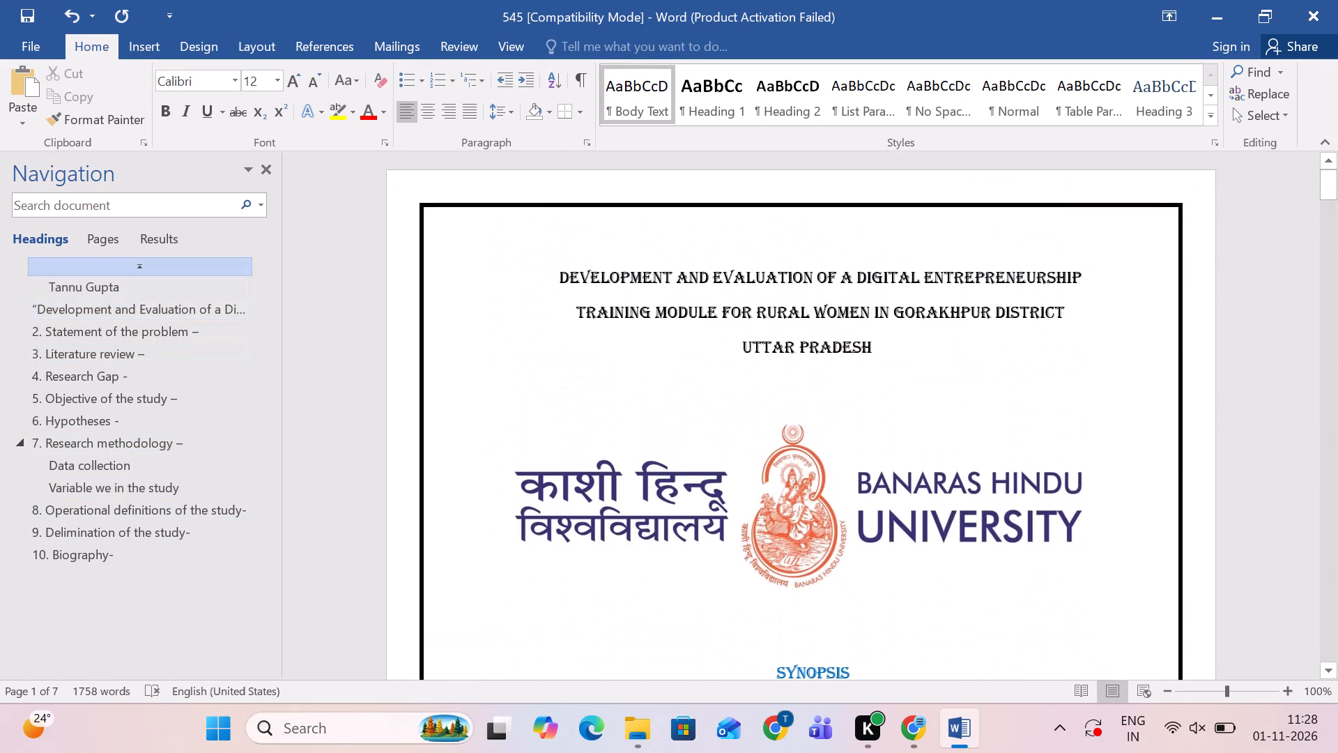
pyautogui.scroll(-3, 934, 469)
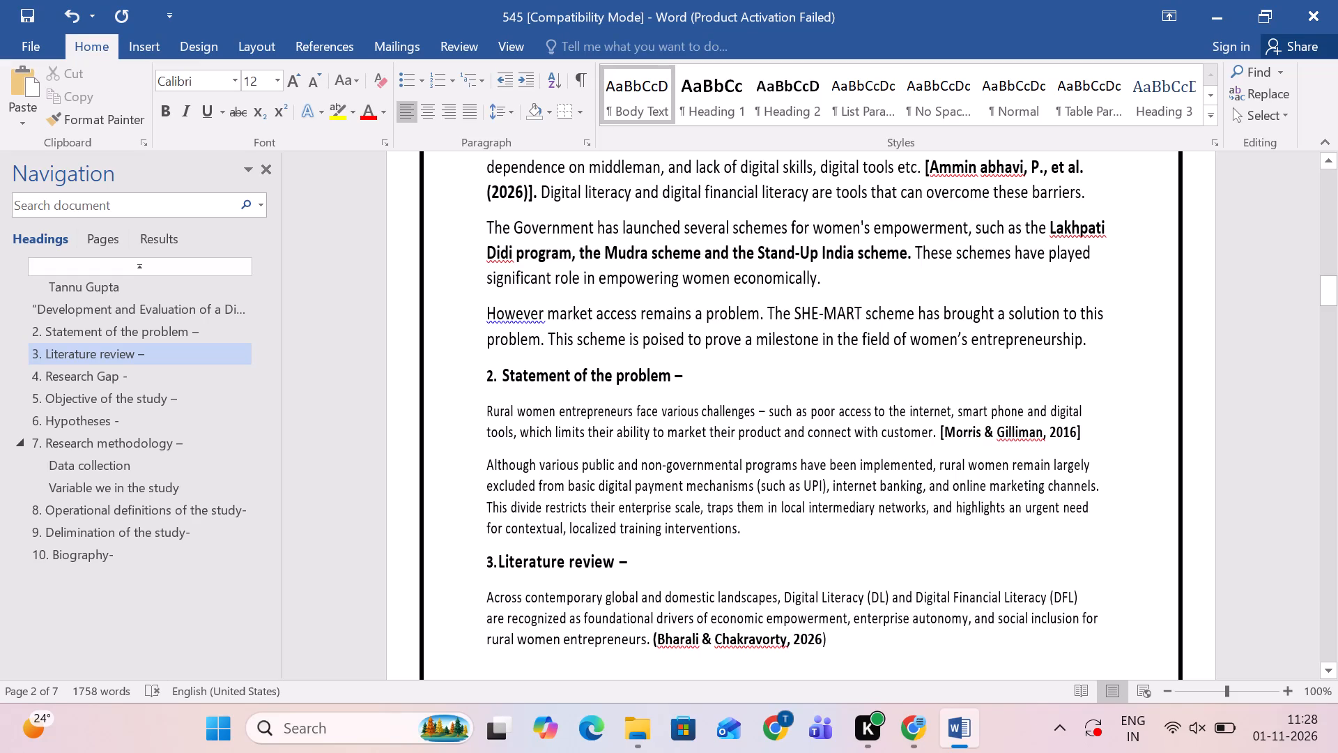
pyautogui.scroll(-6, 934, 469)
pyautogui.scroll(2, 934, 469)
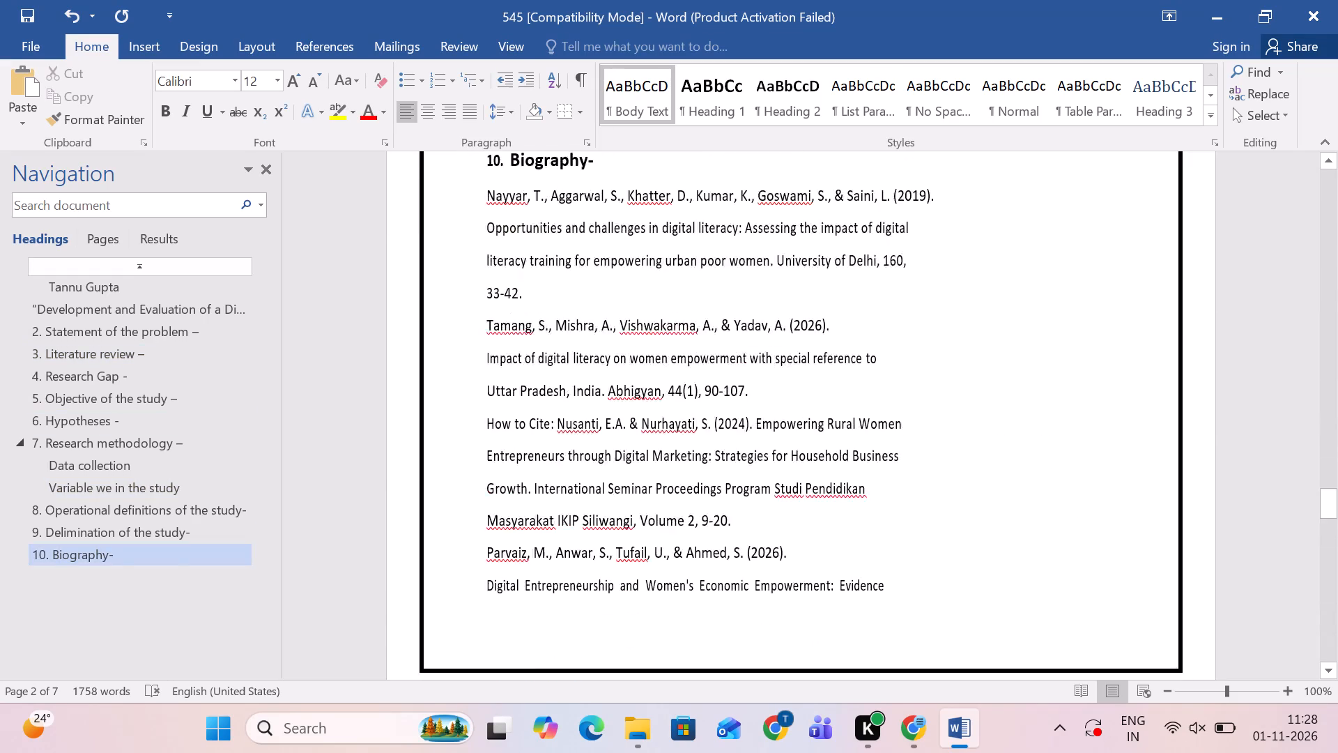
pyautogui.scroll(4, 934, 469)
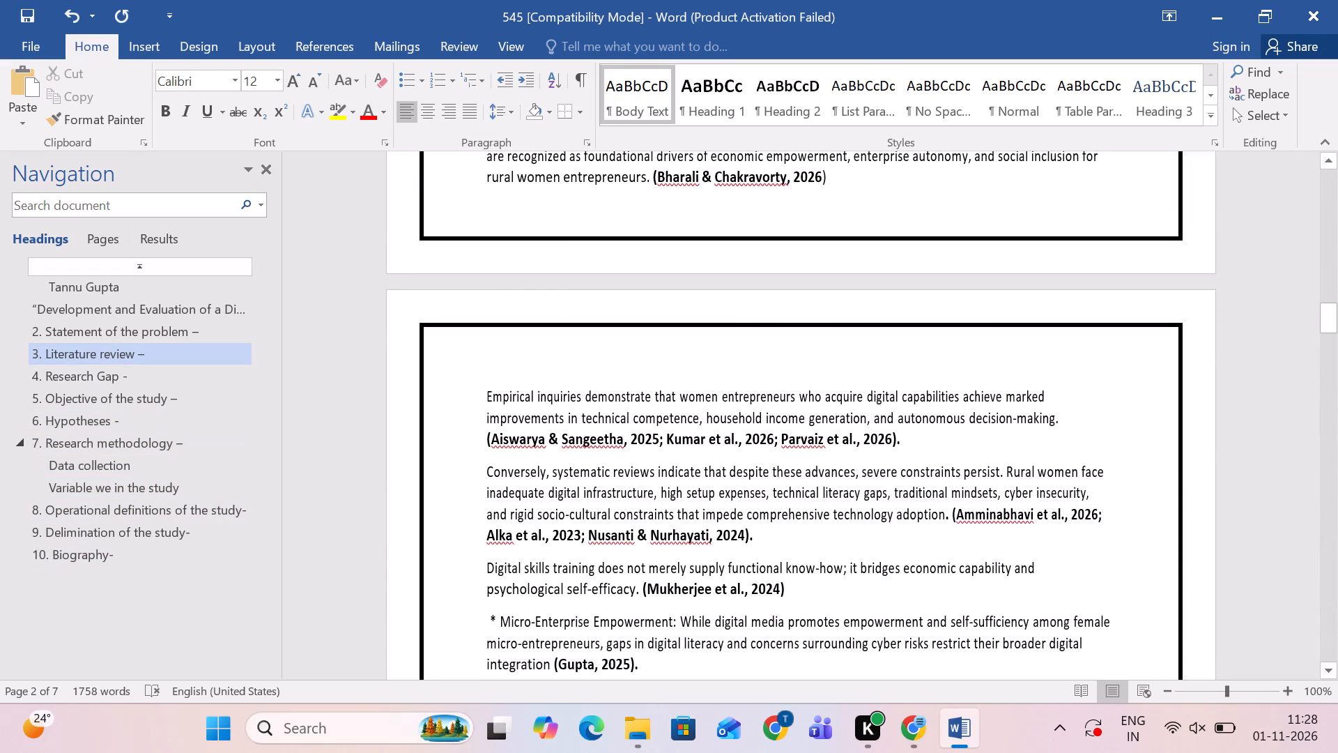
pyautogui.scroll(2, 934, 469)
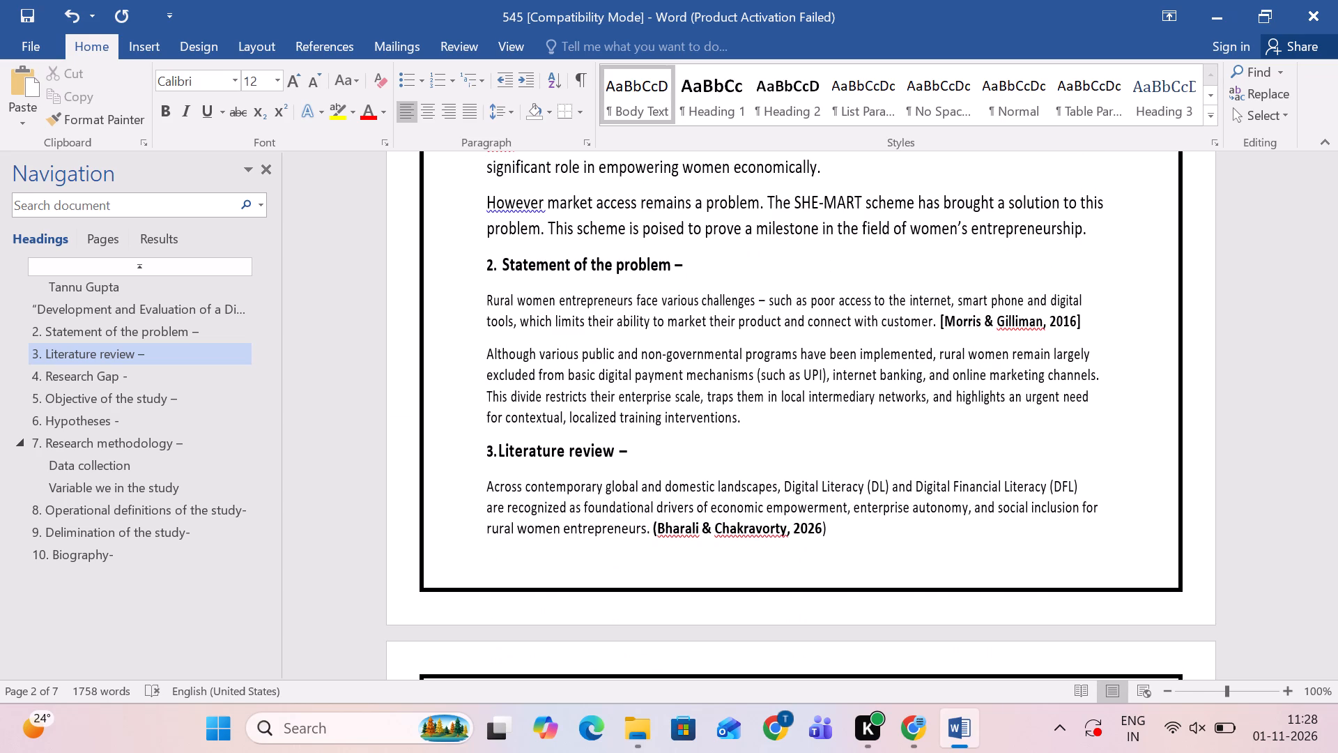
pyautogui.click(934, 469)
pyautogui.scroll(-4, 756, 495)
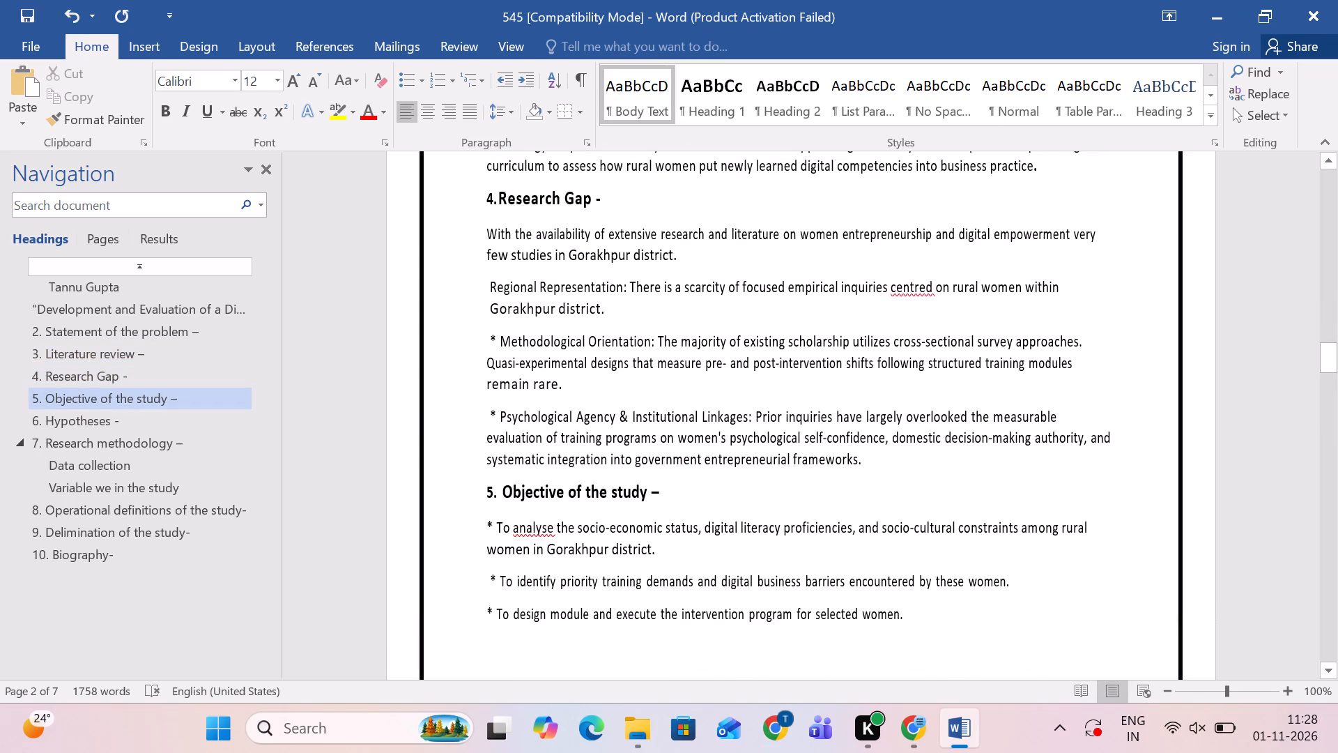
pyautogui.scroll(-2, 756, 495)
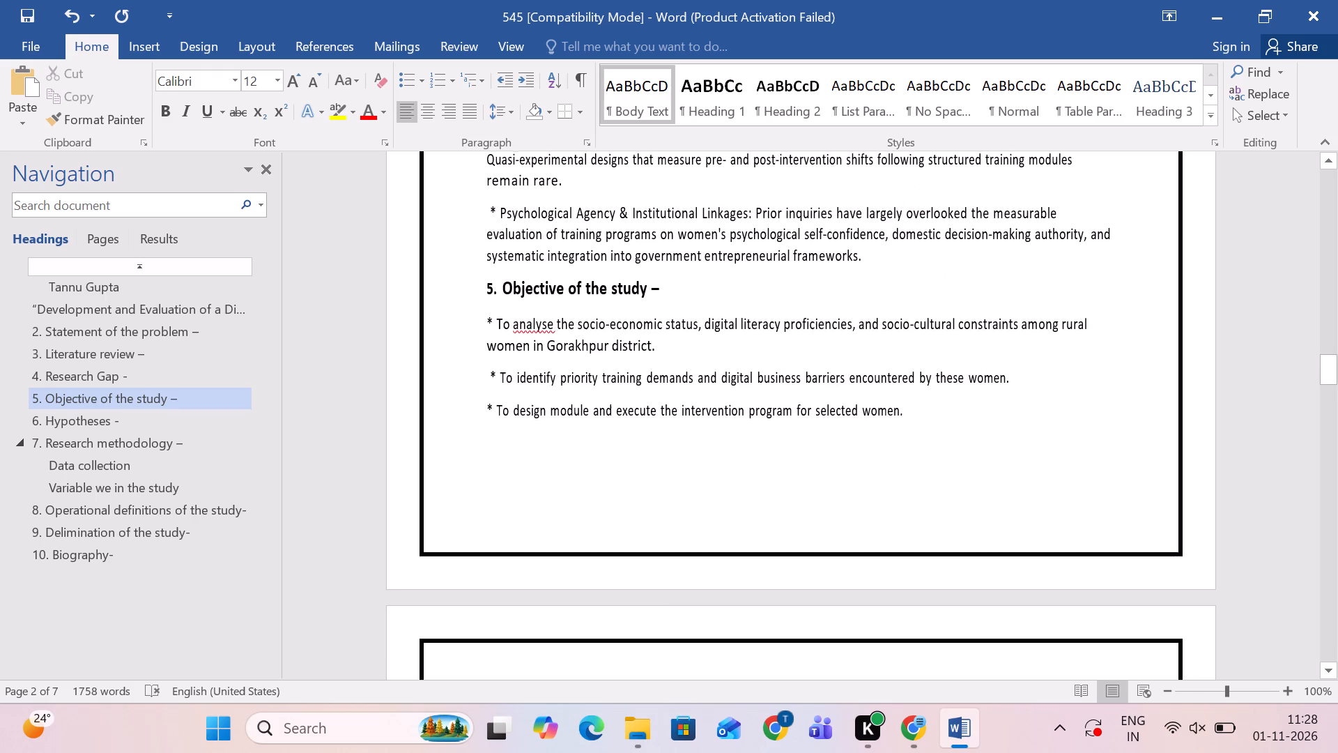
pyautogui.scroll(-2, 756, 495)
pyautogui.scroll(1, 756, 495)
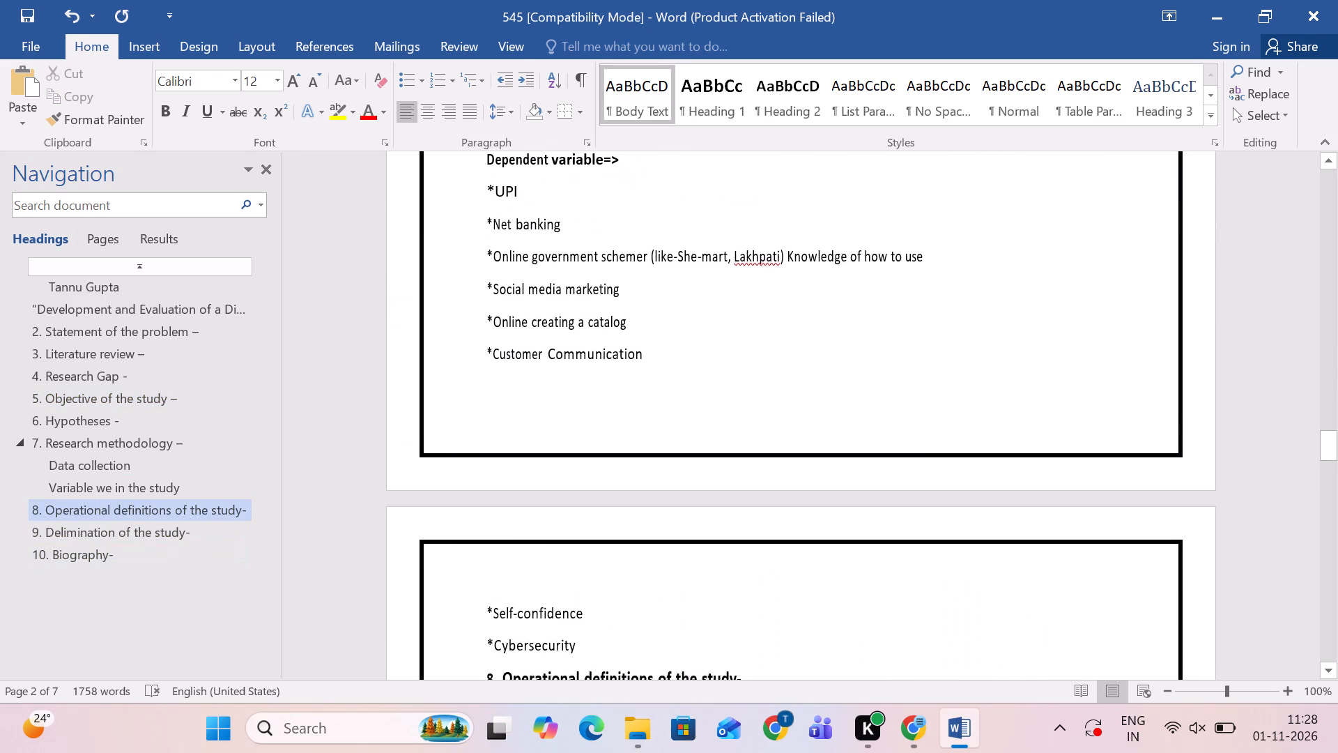
# Insert "aspiring entrepreneur" after "rural women entrepreneurs and" in the sample technique paragraph of Research methodology.
pyautogui.scroll(2, 756, 495)
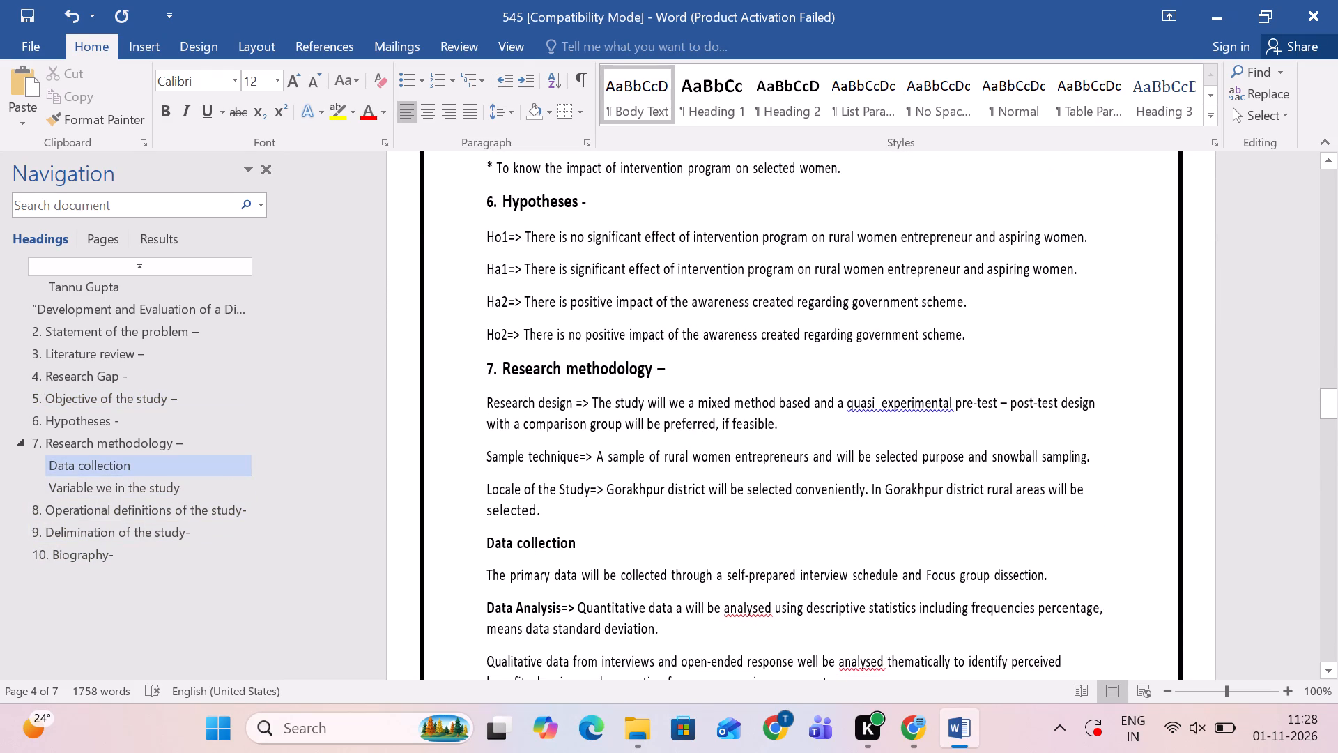
pyautogui.scroll(1, 756, 495)
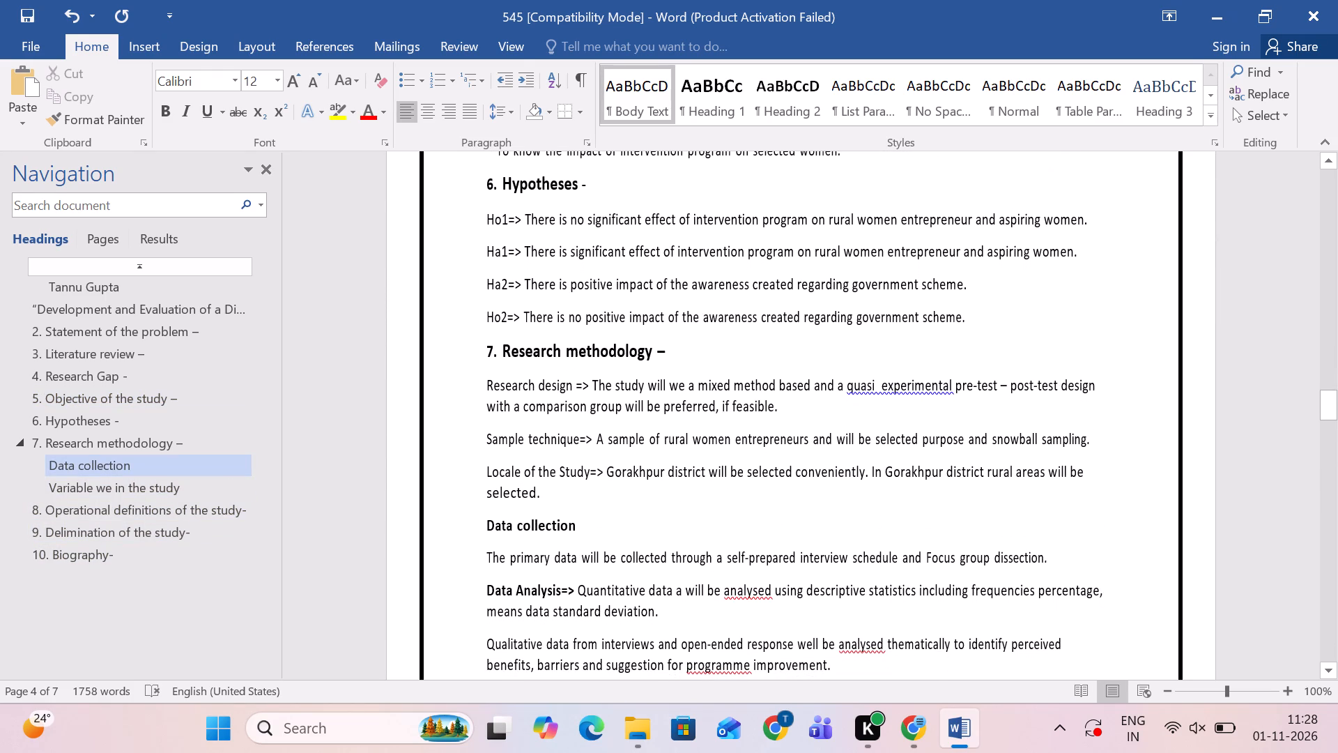
pyautogui.click(832, 436)
pyautogui.press('space')
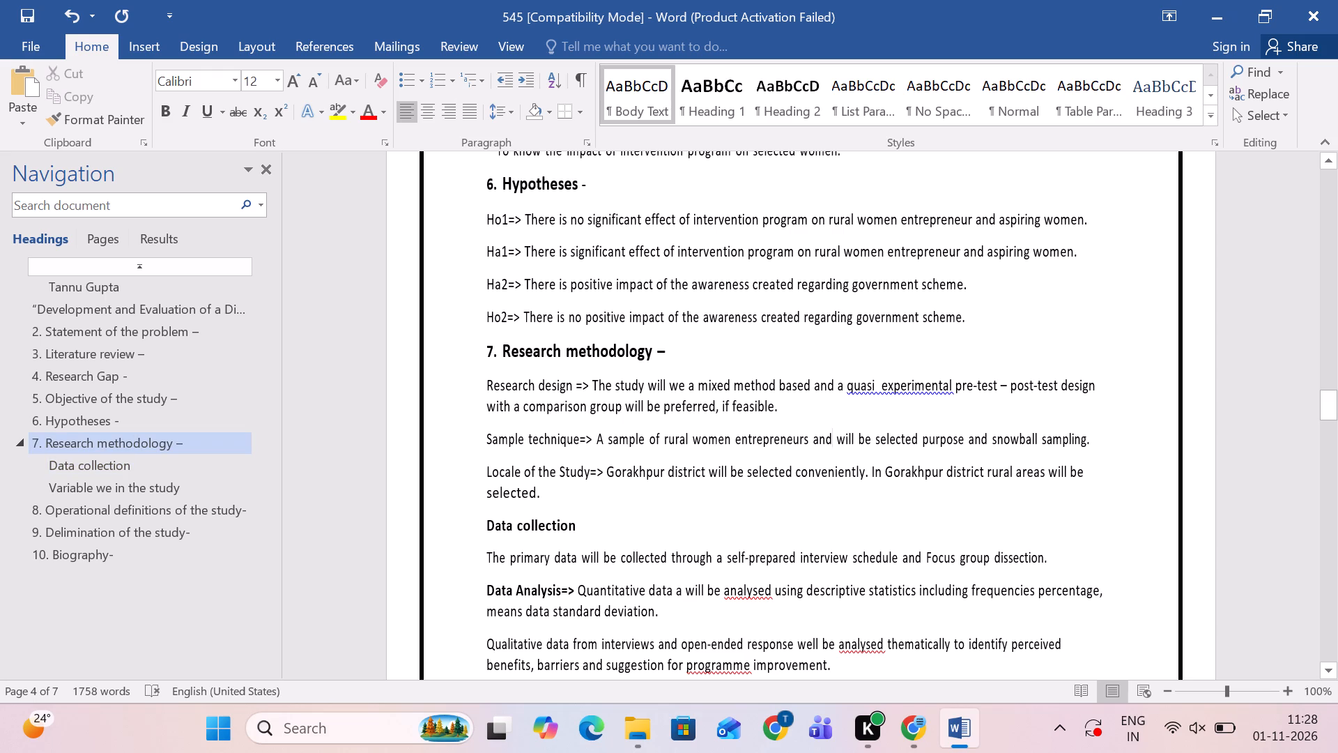
pyautogui.write('aspiri')
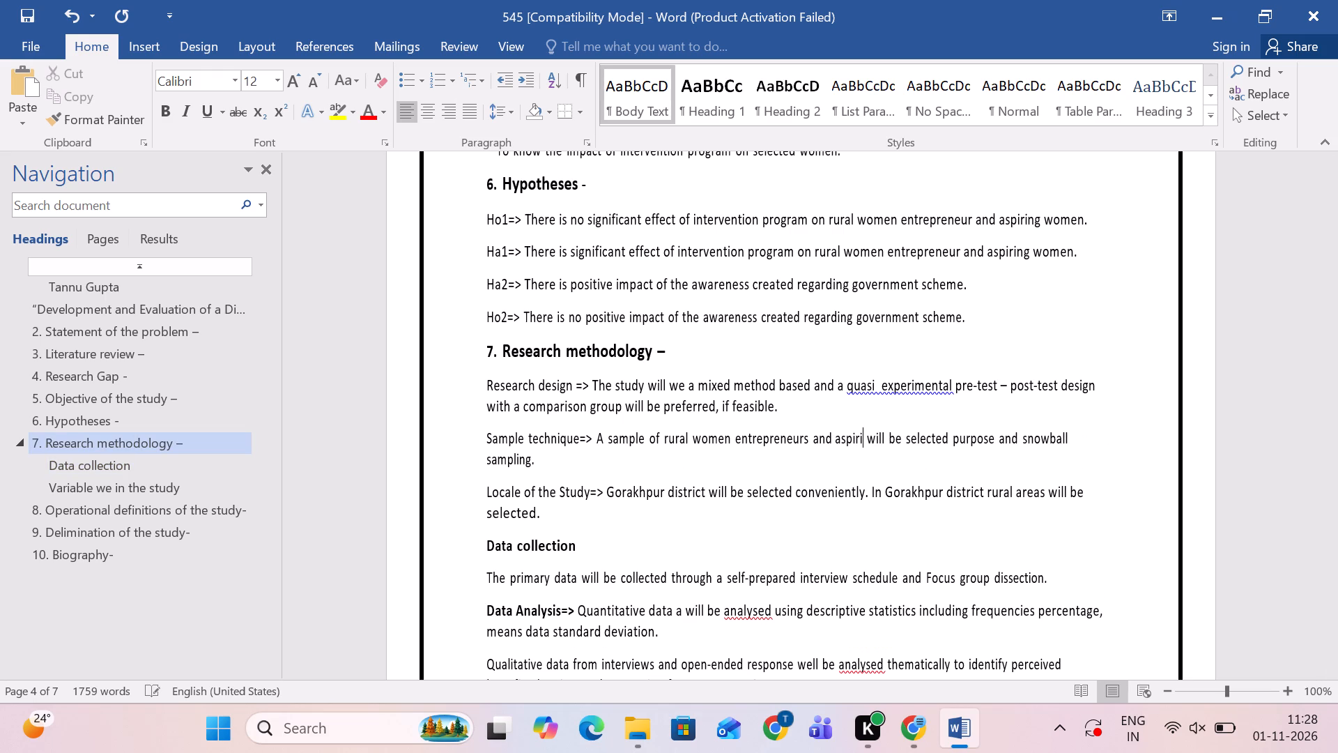
pyautogui.write('ng')
pyautogui.press('space')
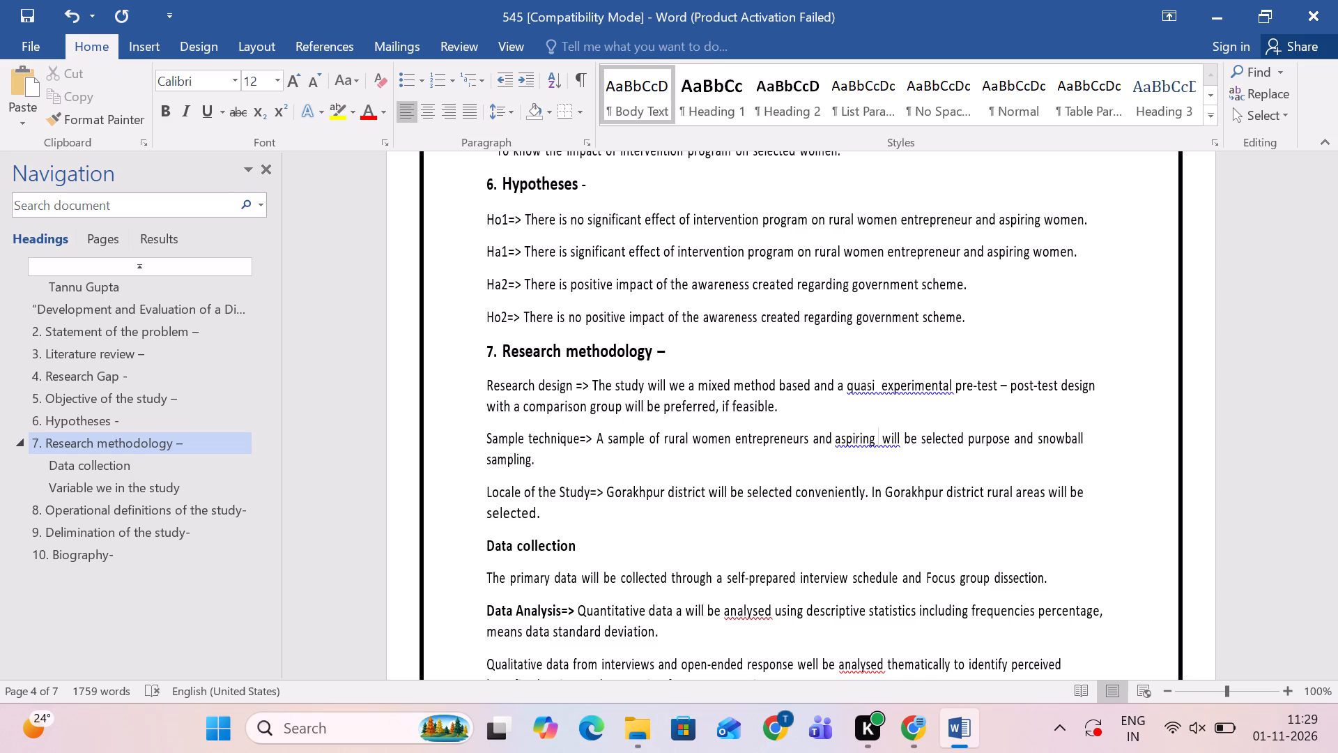
pyautogui.write('en')
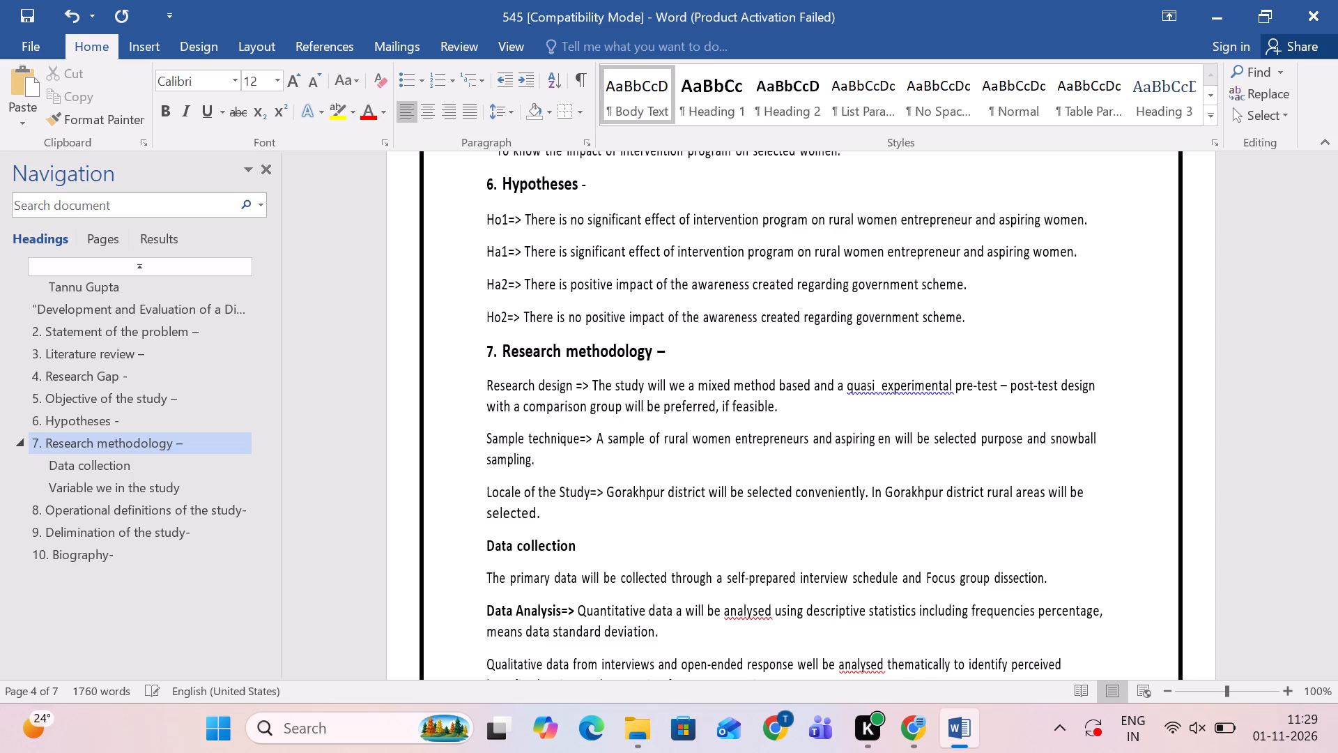
pyautogui.write('tre')
pyautogui.write('preneur')
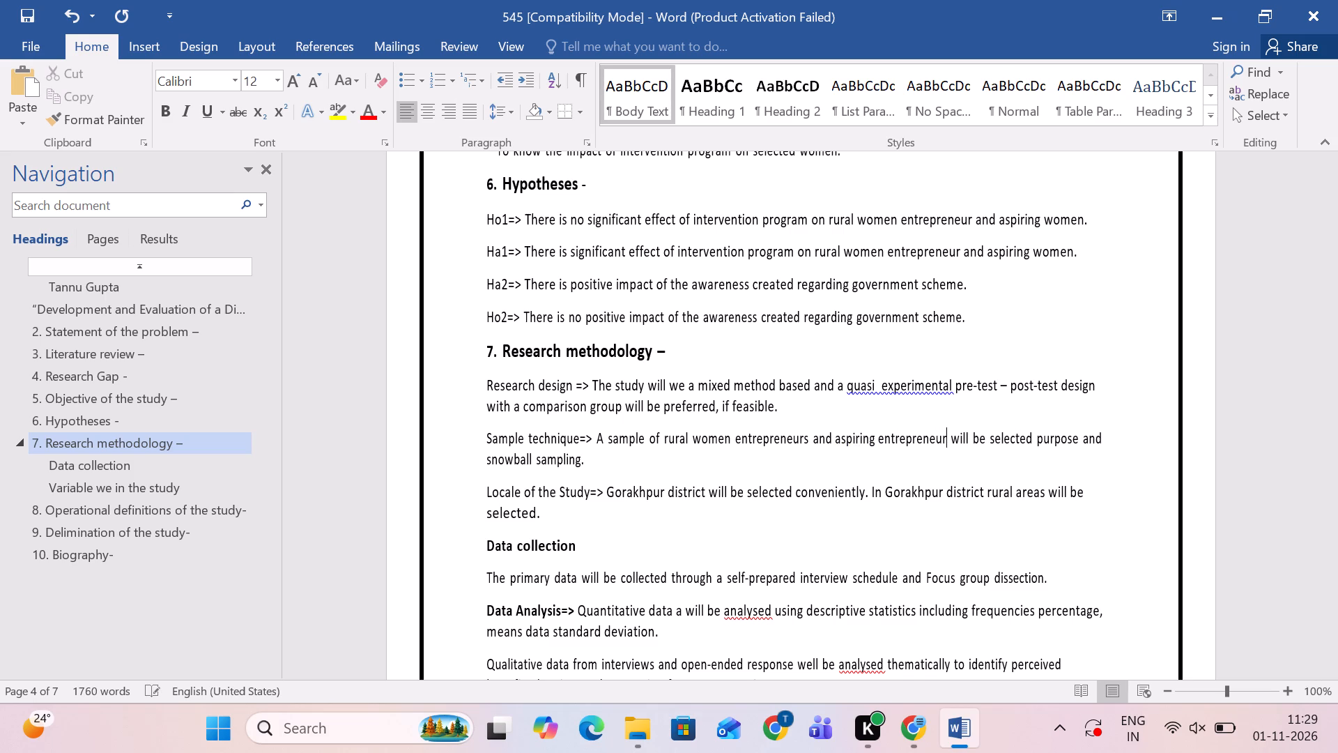
pyautogui.press('space')
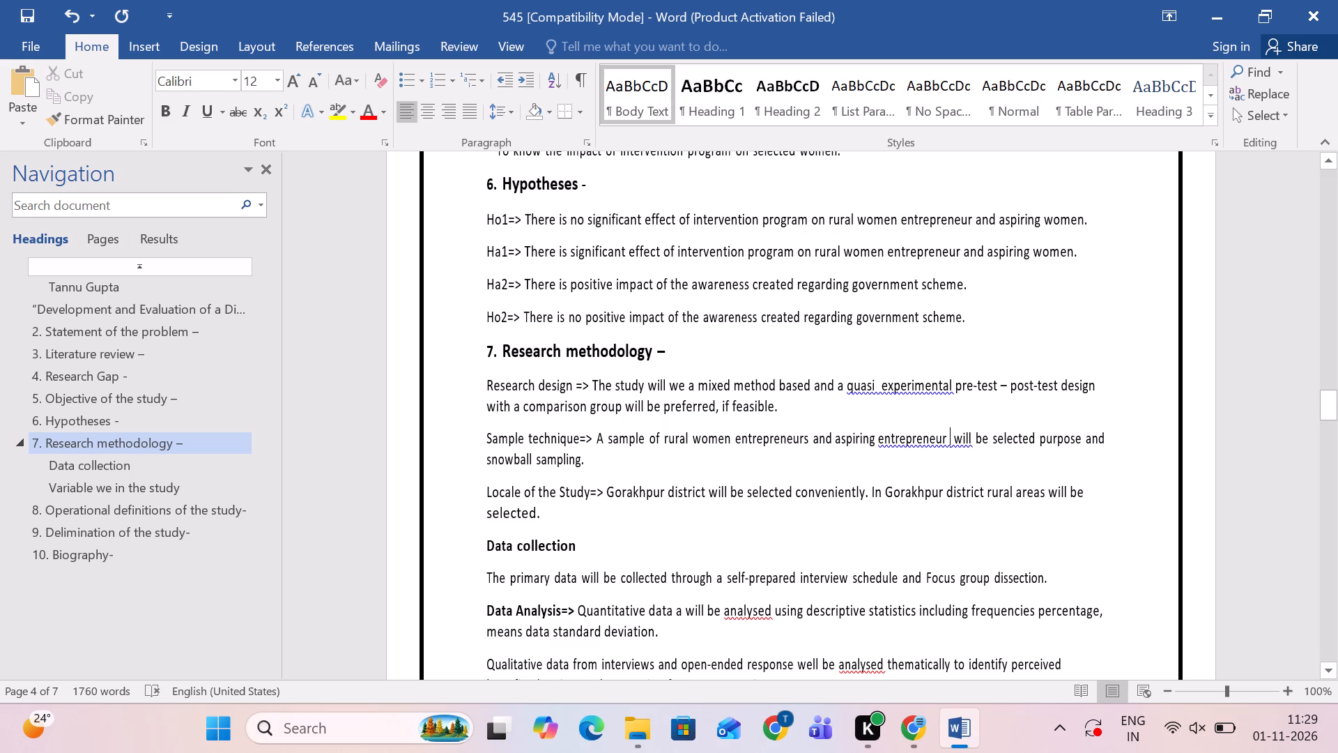
pyautogui.moveTo(898, 468); pyautogui.dragTo(843, 379)
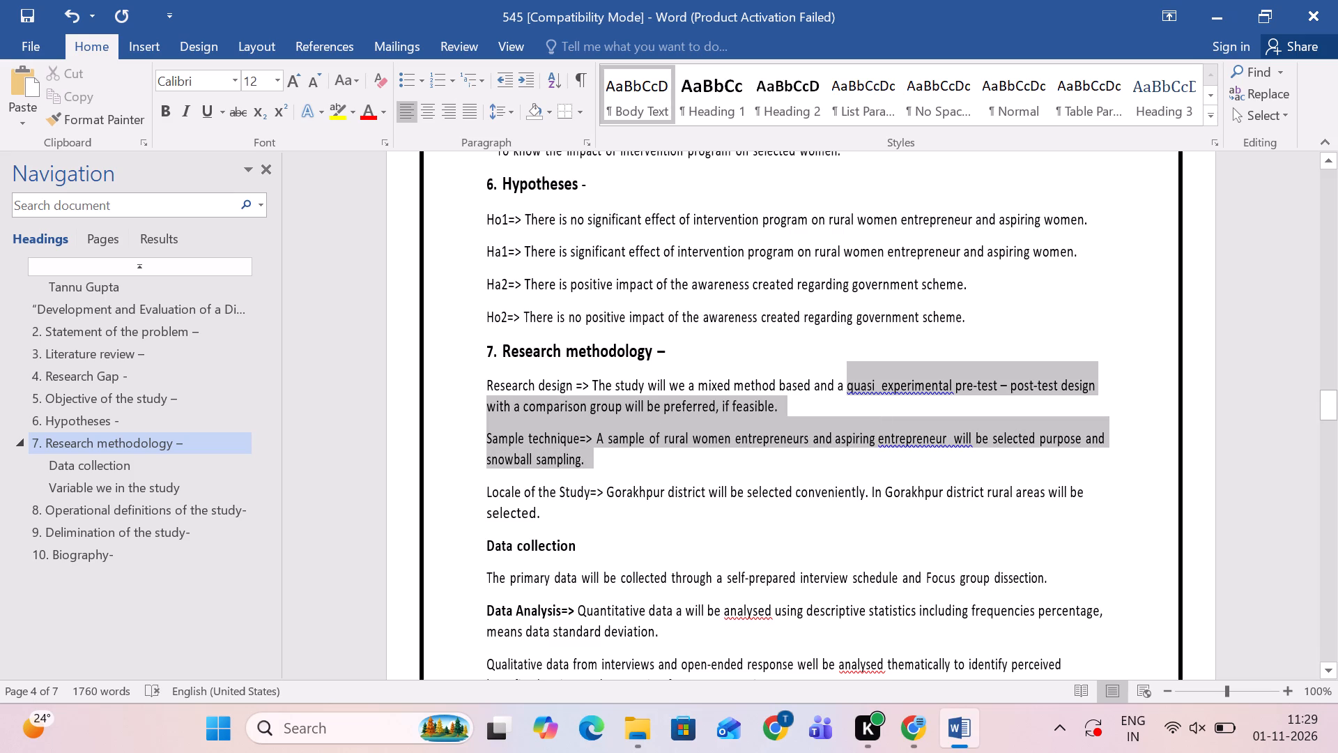
pyautogui.moveTo(843, 379); pyautogui.dragTo(876, 349)
pyautogui.click(876, 349)
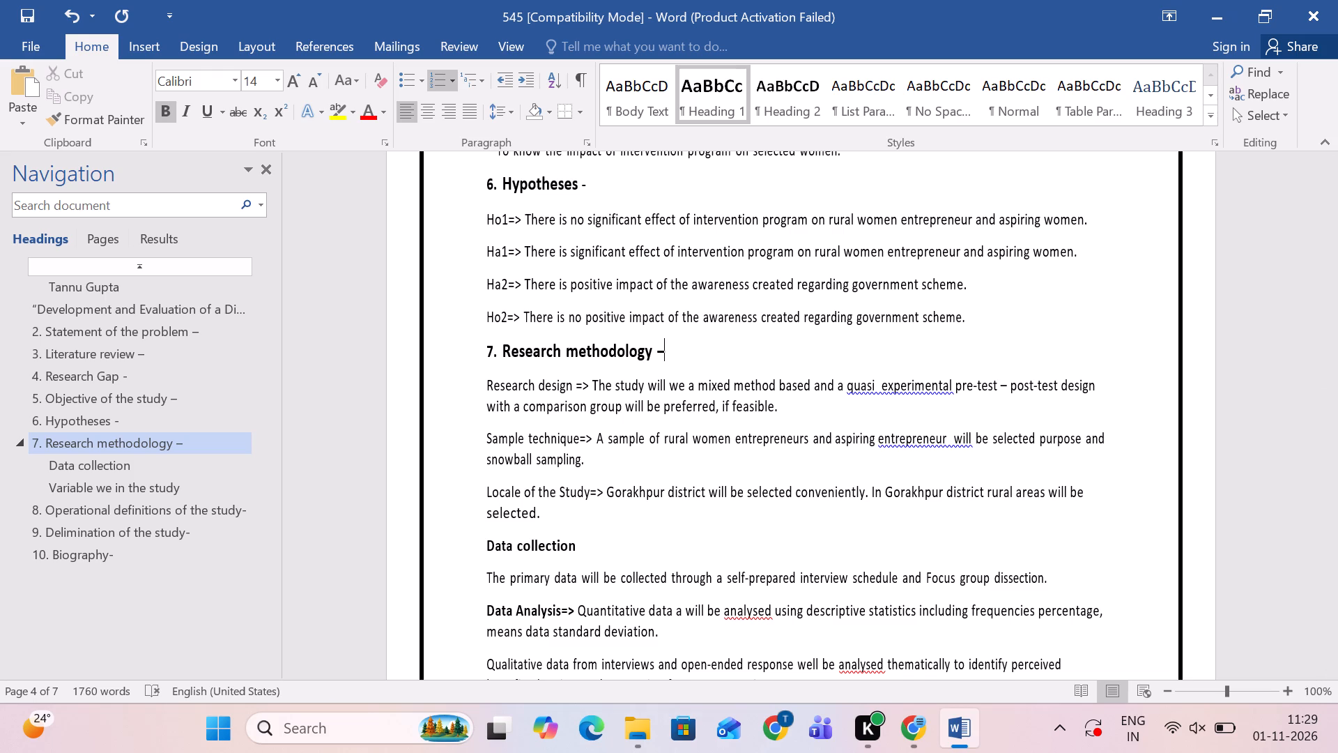
# Review the research gap, objectives, hypotheses and research methodology sections for consistent wording.
pyautogui.scroll(1, 696, 421)
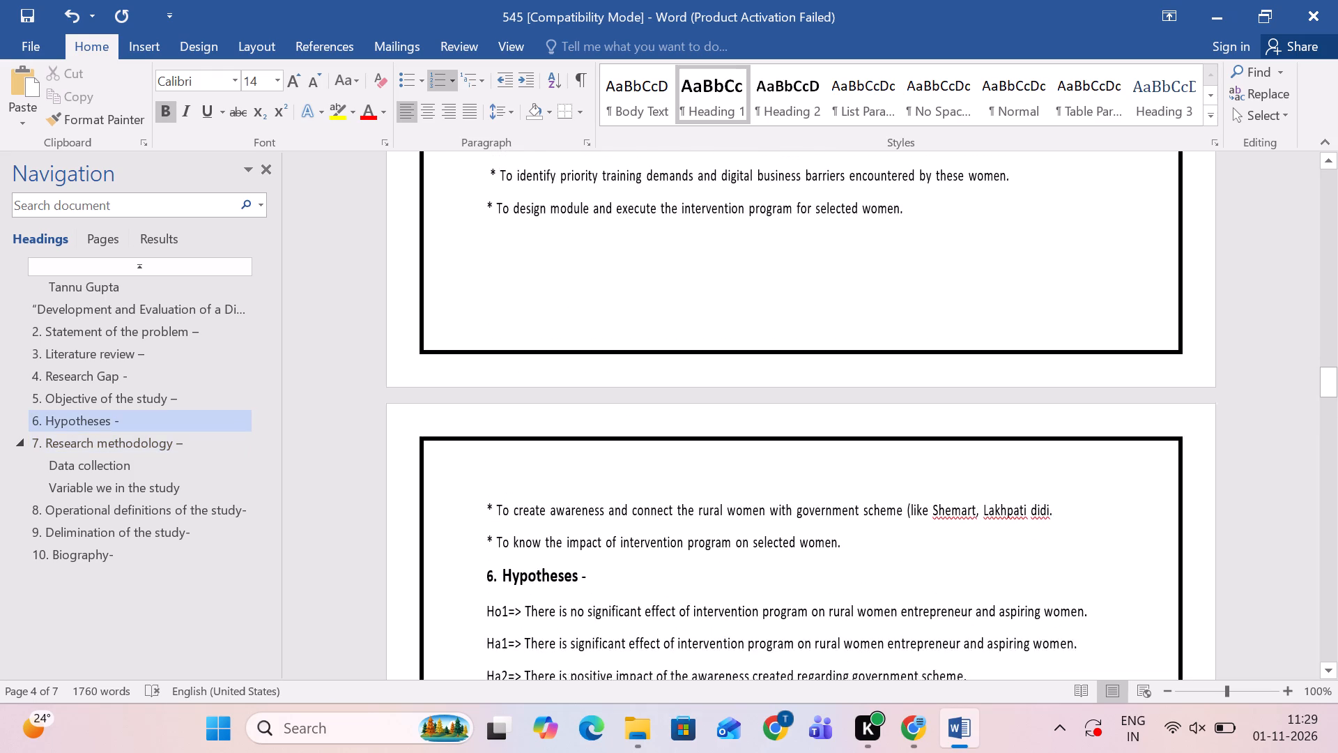
pyautogui.scroll(2, 696, 421)
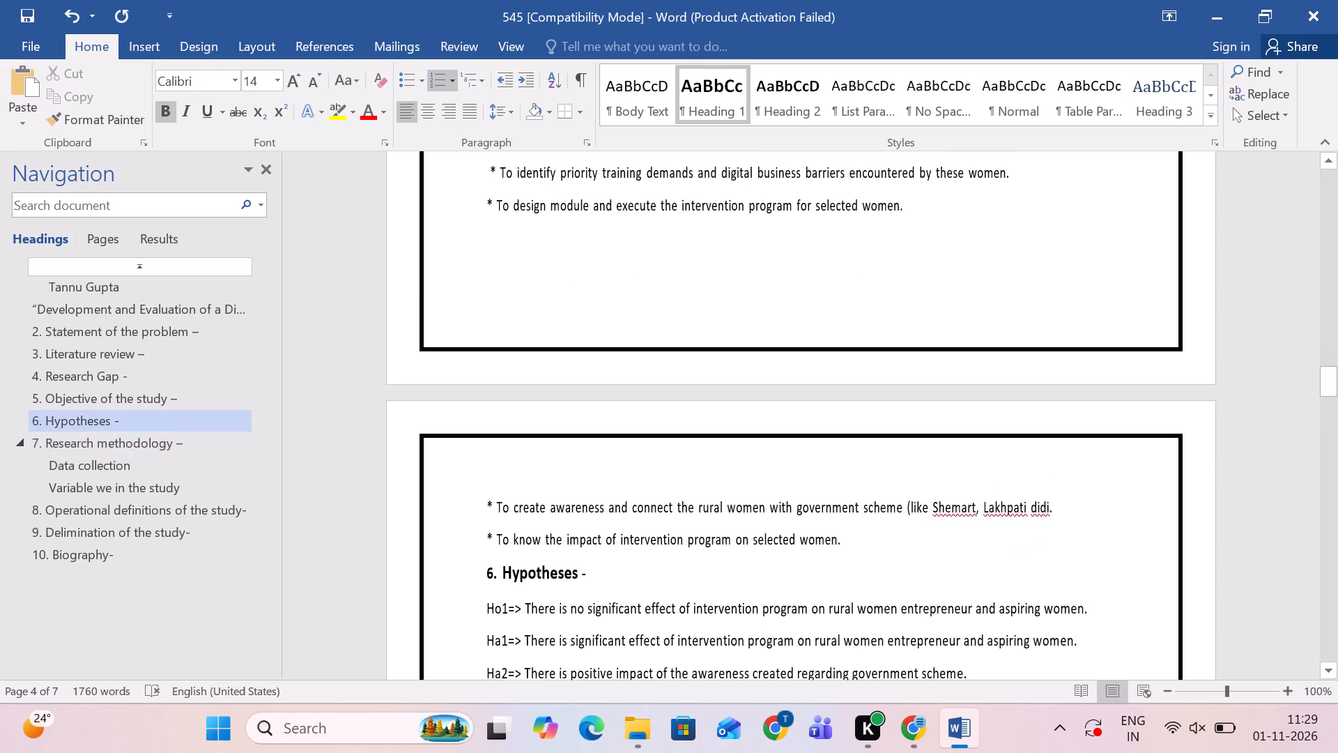
pyautogui.scroll(1, 696, 421)
pyautogui.scroll(-1, 696, 421)
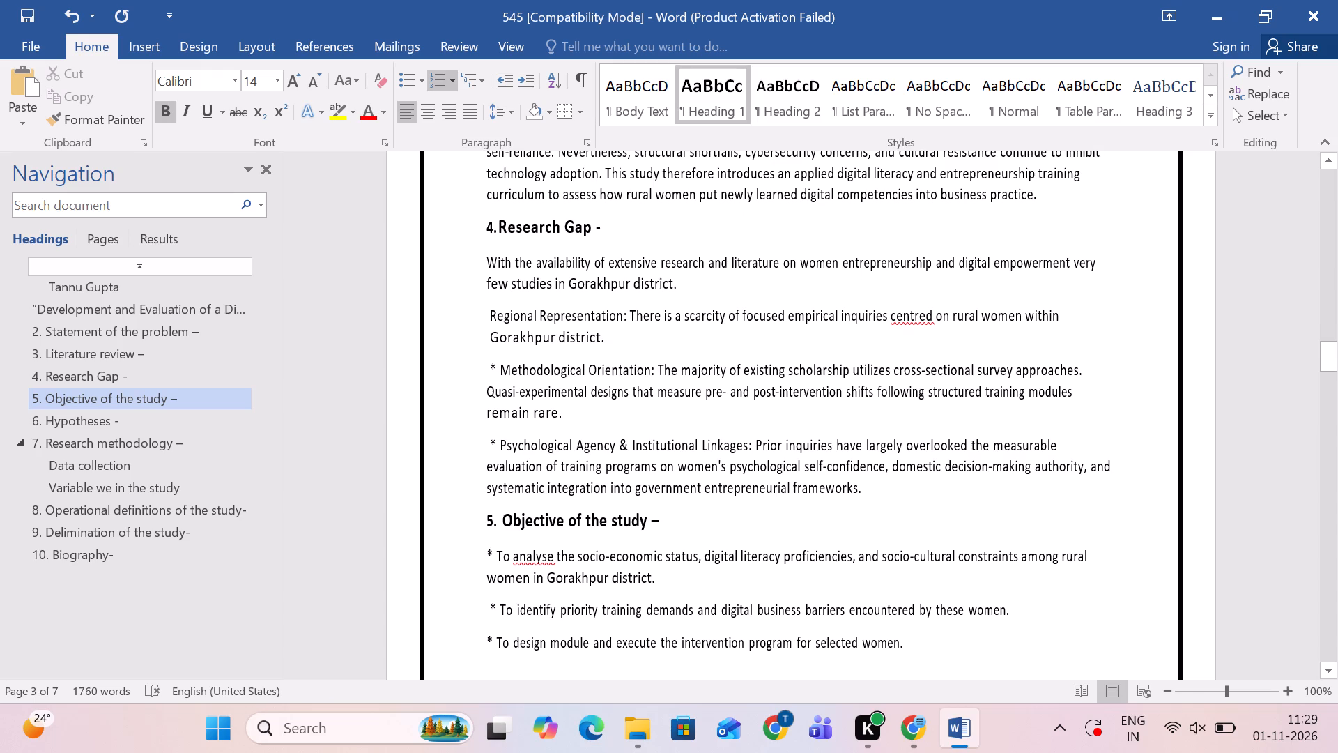
pyautogui.scroll(-2, 696, 418)
pyautogui.scroll(1, 696, 418)
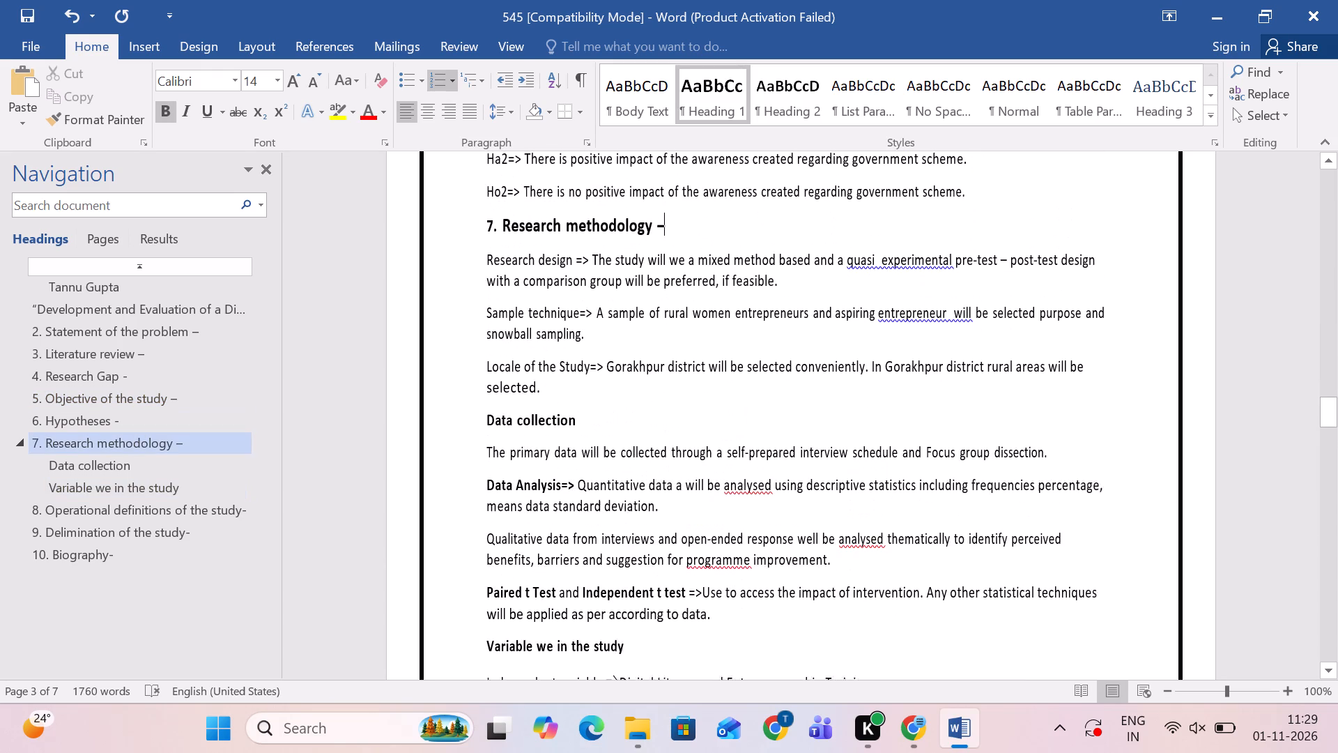
pyautogui.hscroll(1, 696, 418)
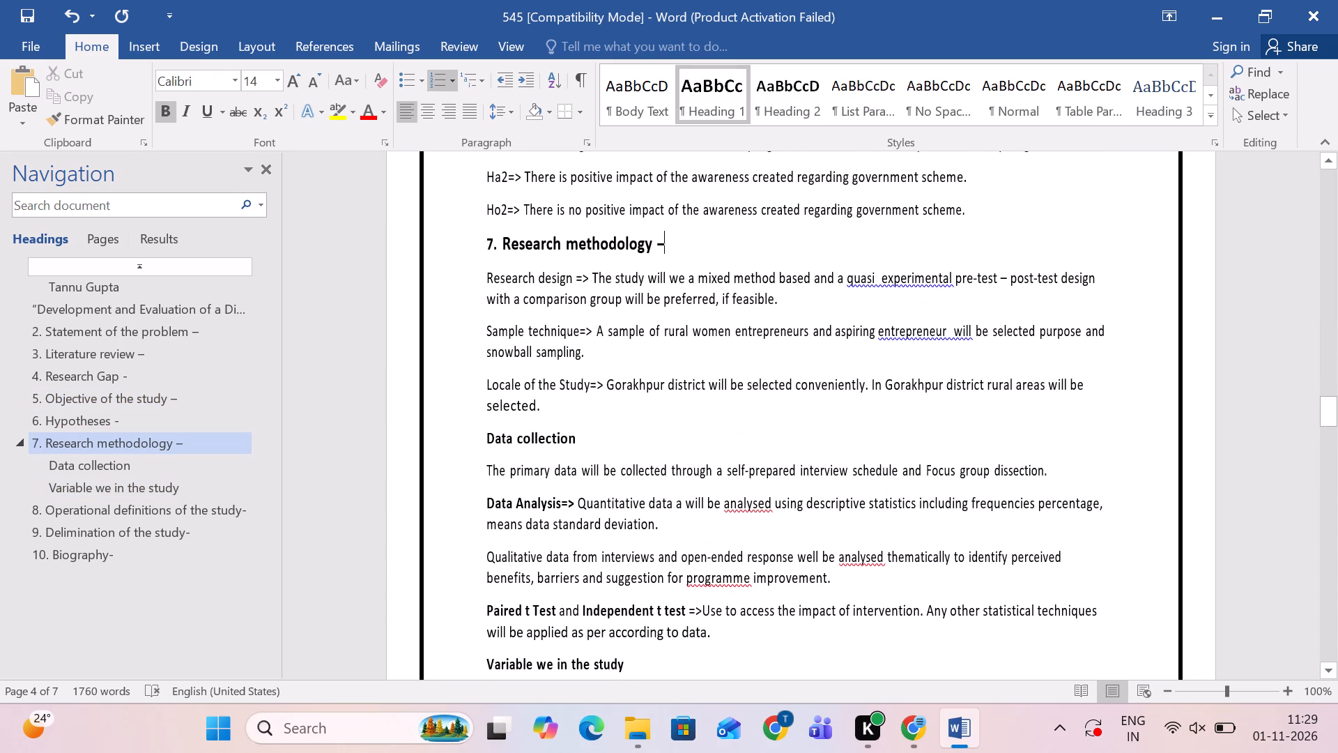
# Make "entrepreneur" plural after "aspiring" in the sample technique paragraph so it reads "entrepreneurs".
pyautogui.click(947, 329)
pyautogui.press('s')
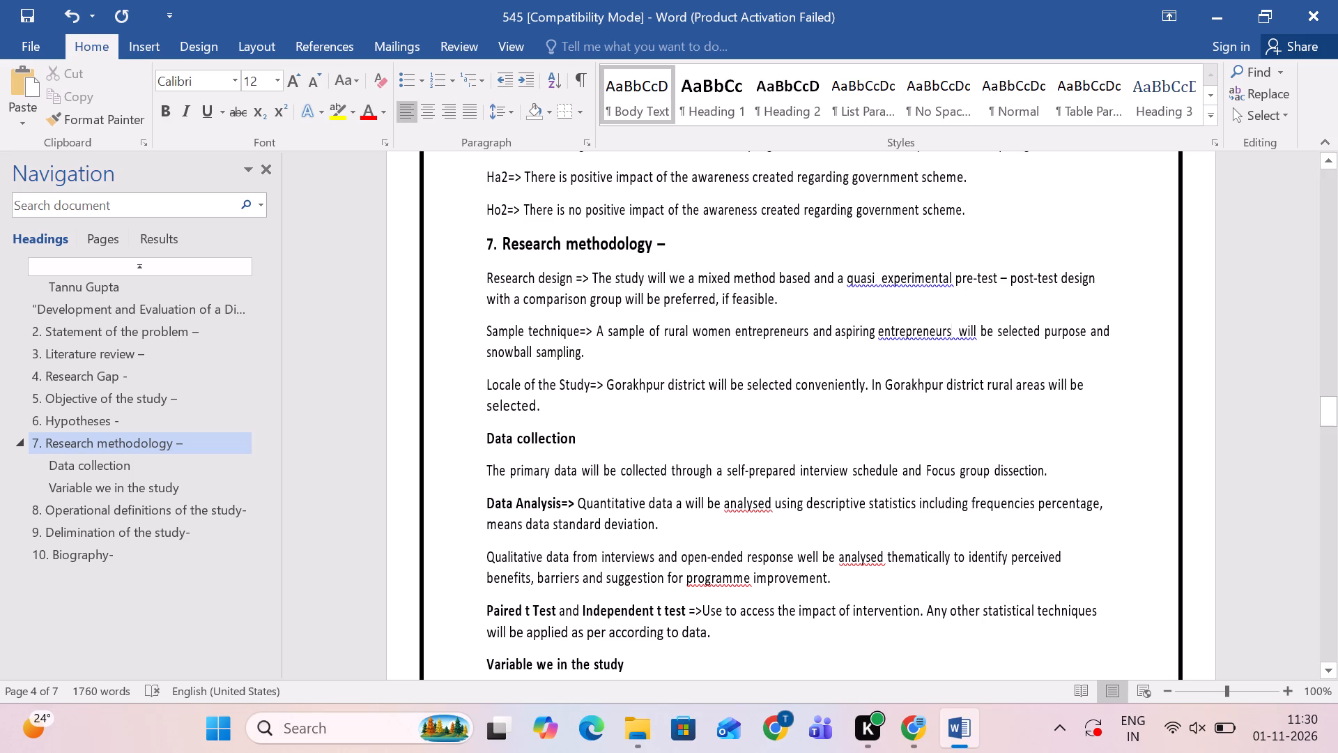
# Change "purpose" to "purposive" before "and snowball sampling" in the sample technique paragraph.
pyautogui.click(1084, 330)
pyautogui.press('BackSpace')
pyautogui.write('ive')
pyautogui.press('space')
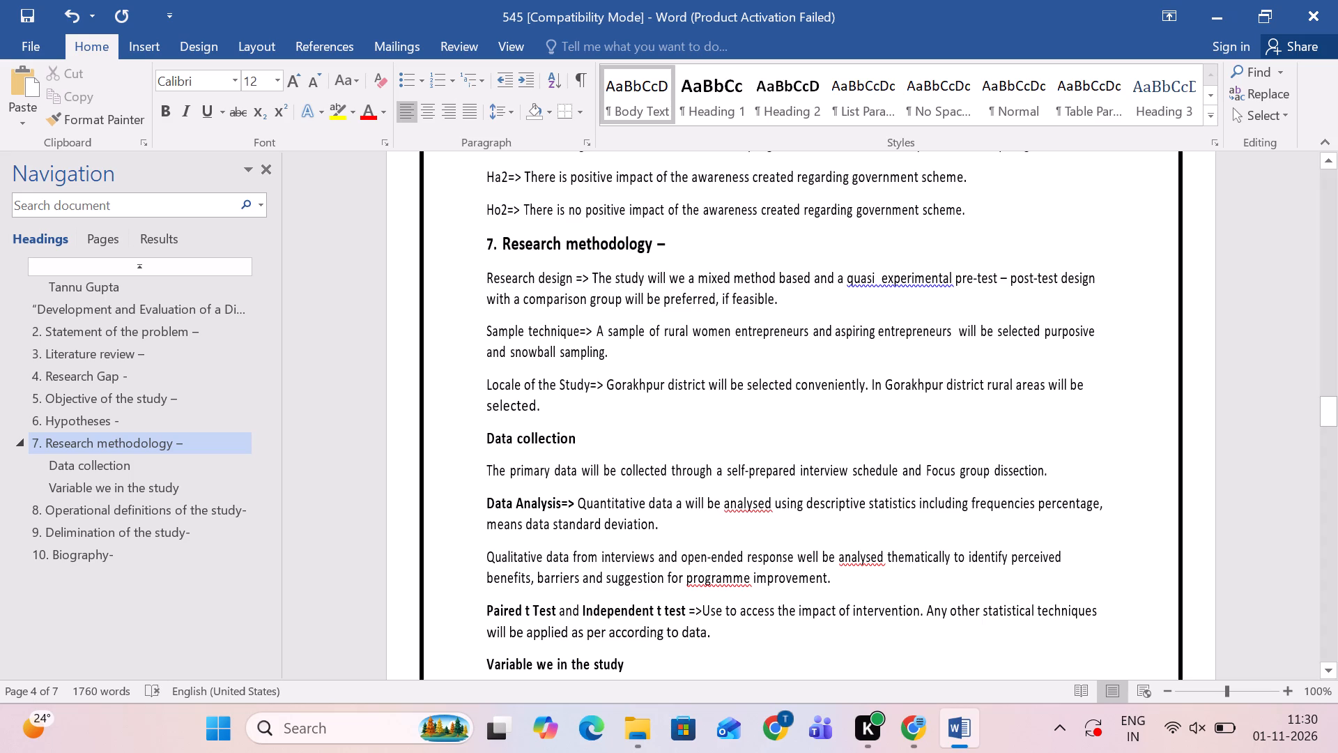
pyautogui.click(684, 361)
# Copy the sample technique sentence into a Google search in a new Chrome tab, without the leading "=>".
pyautogui.moveTo(591, 329); pyautogui.dragTo(614, 352)
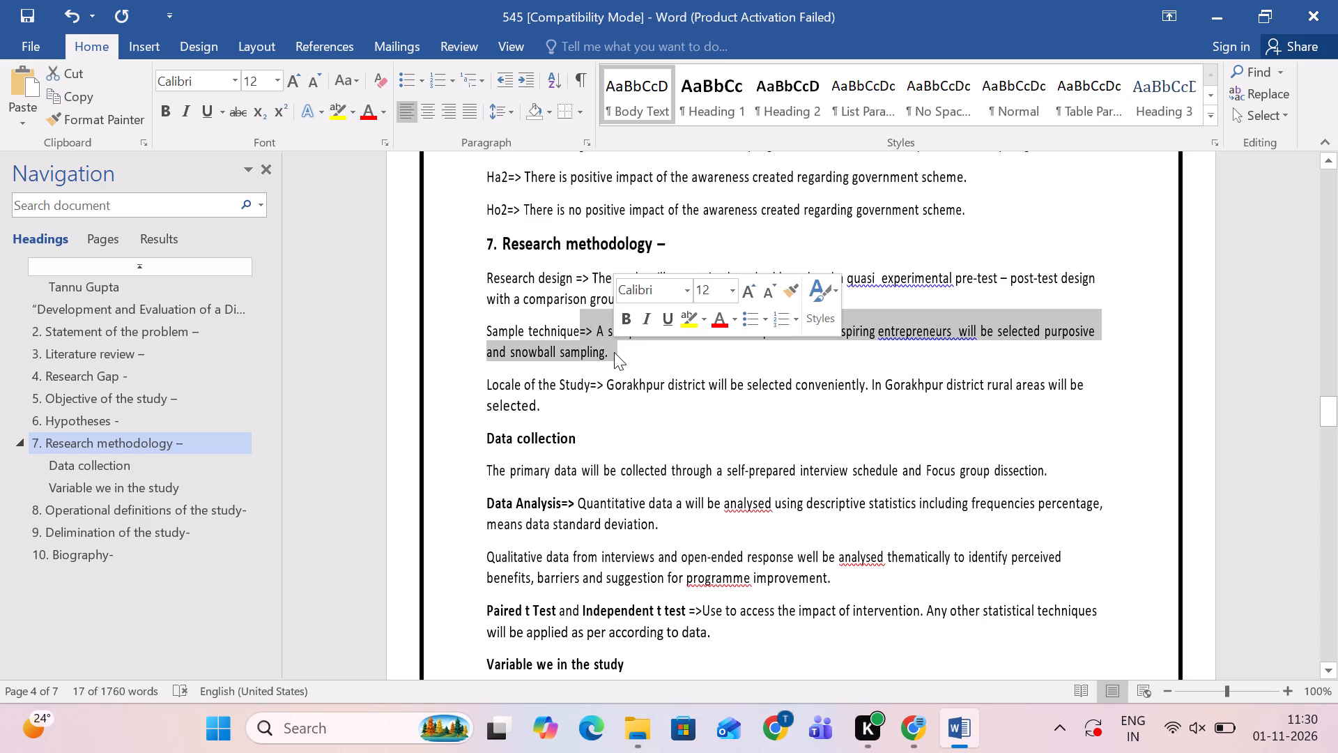
pyautogui.hotkey('ctrl', 'c')
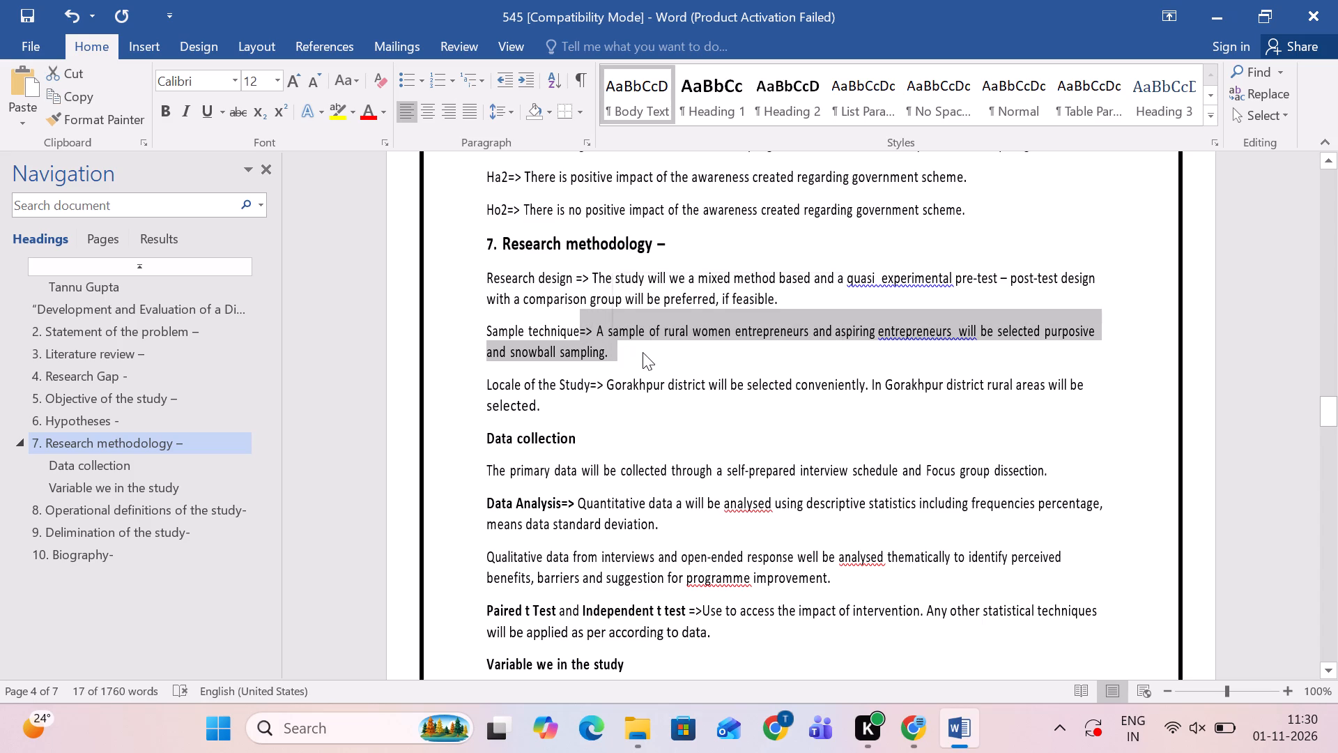
pyautogui.click(901, 711)
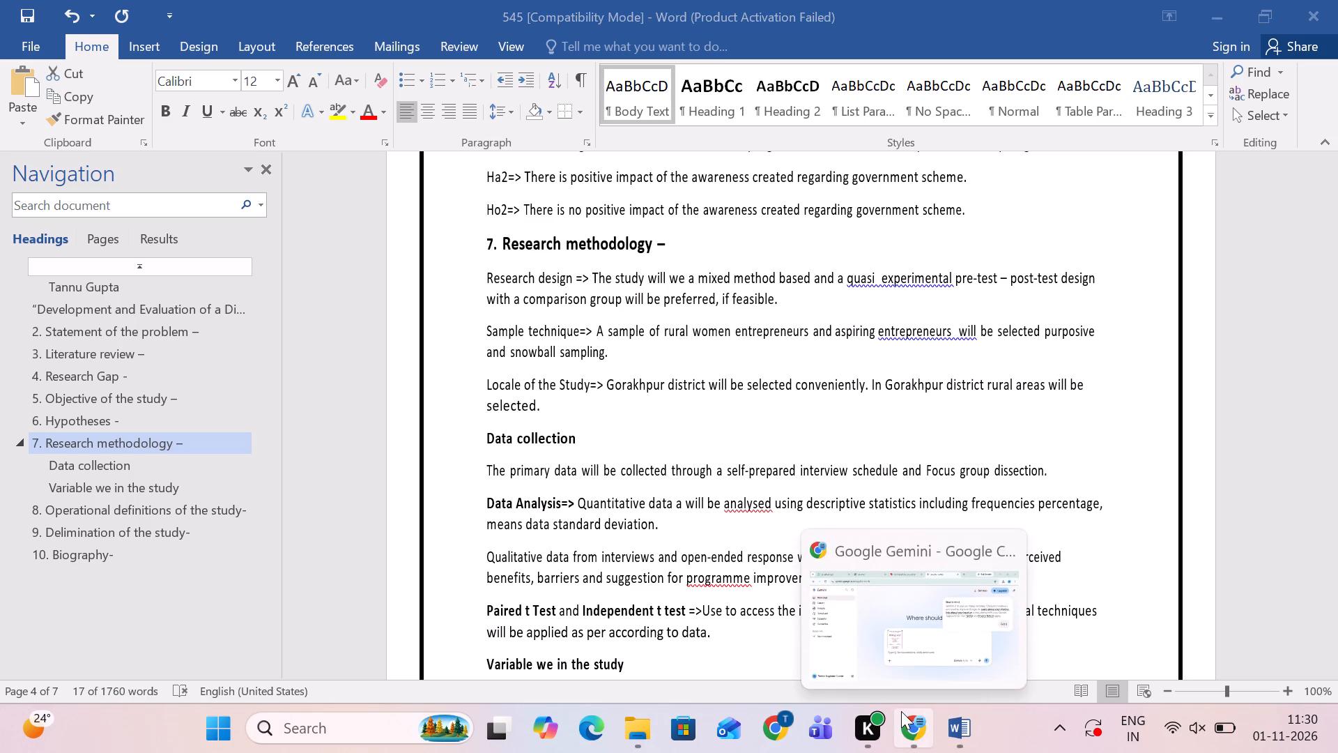
pyautogui.click(939, 673)
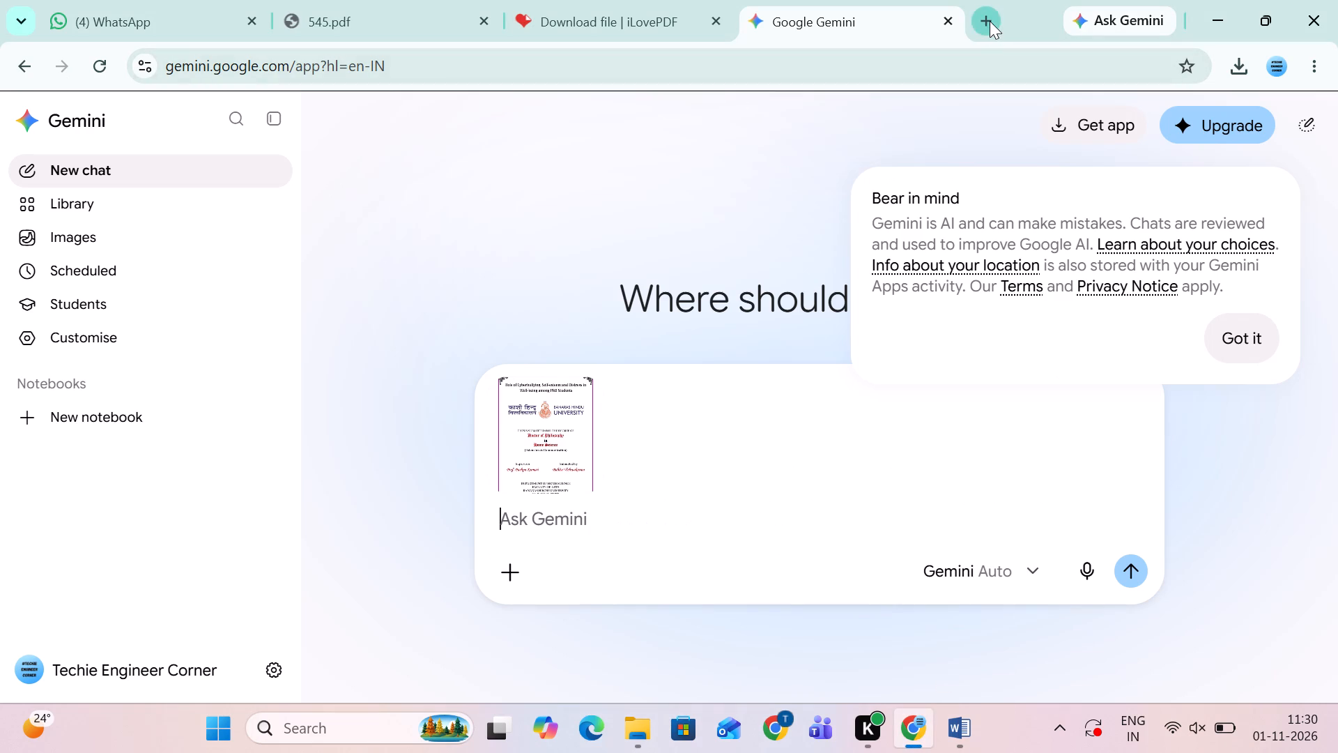
pyautogui.click(990, 21)
pyautogui.click(477, 370)
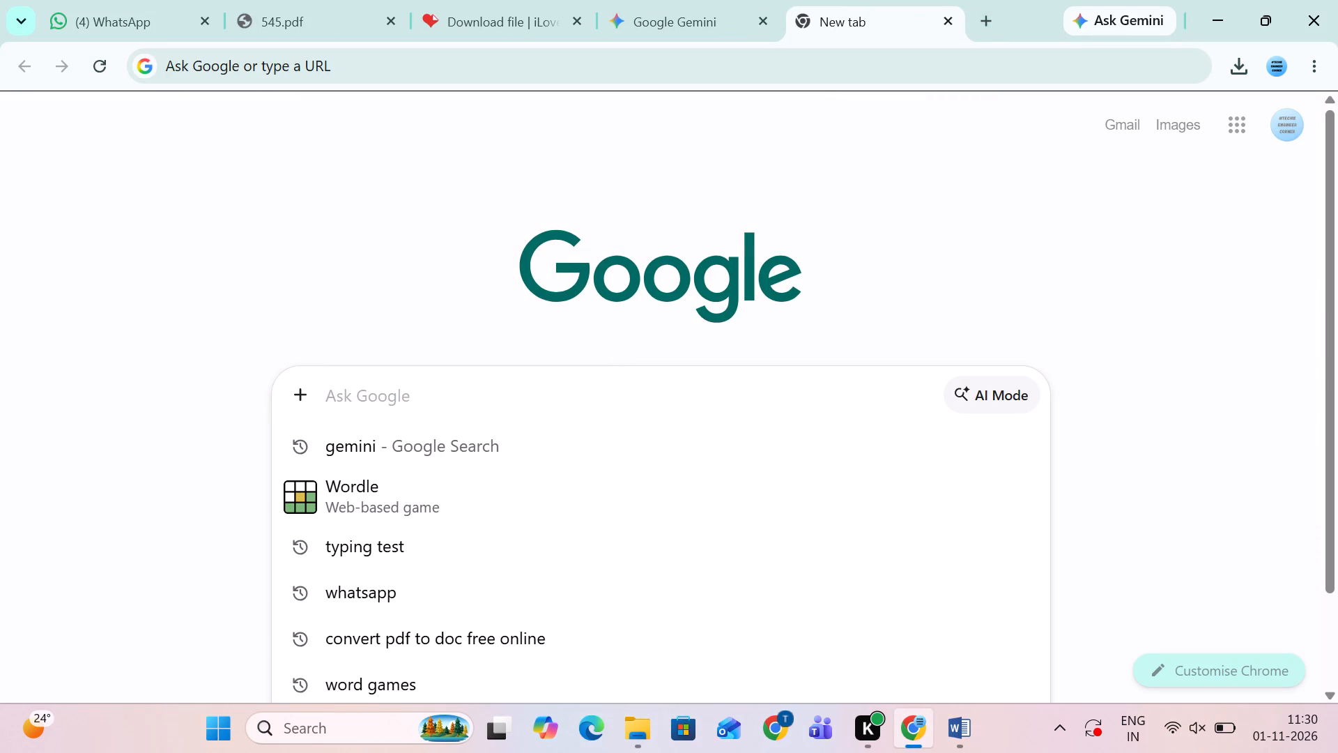
pyautogui.hotkey('ctrl', 'v')
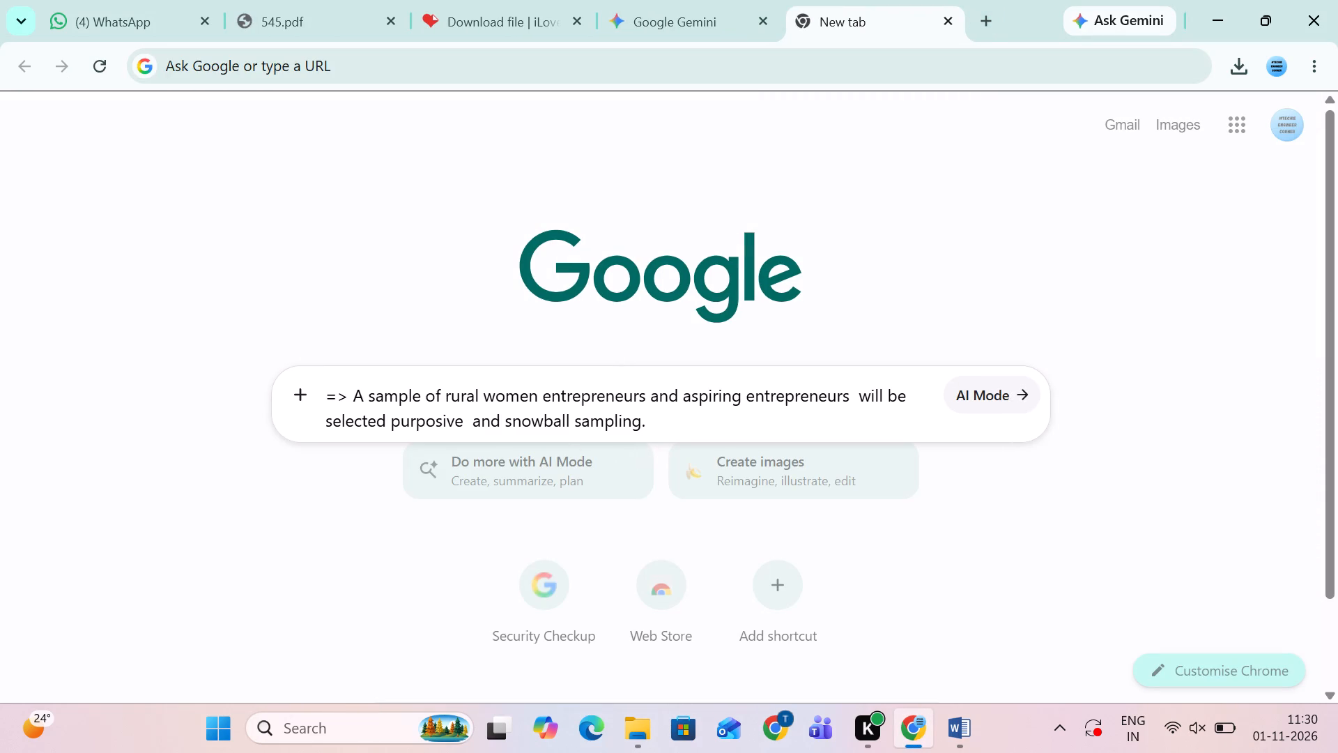
pyautogui.click(347, 391)
pyautogui.press('BackSpace')
pyautogui.press('BackSpace')
pyautogui.press('BackSpace')
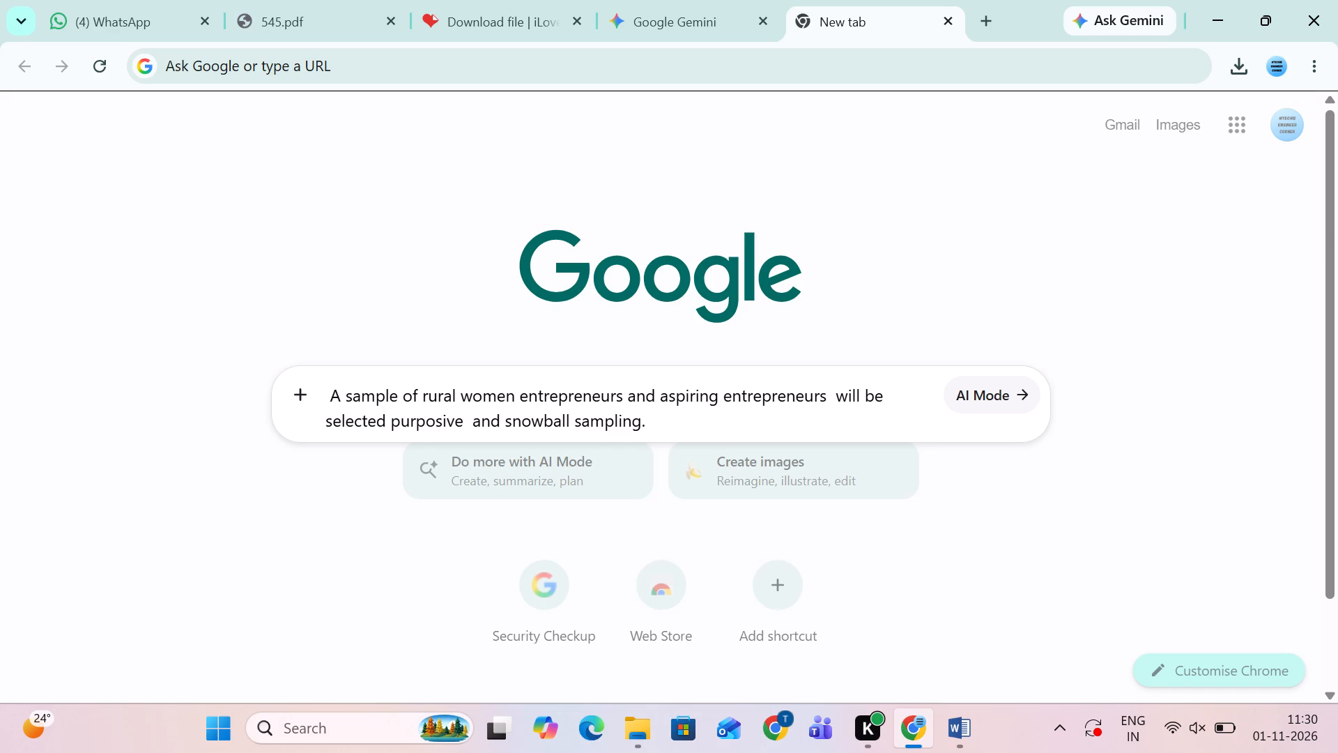
pyautogui.moveTo(635, 421); pyautogui.dragTo(670, 423)
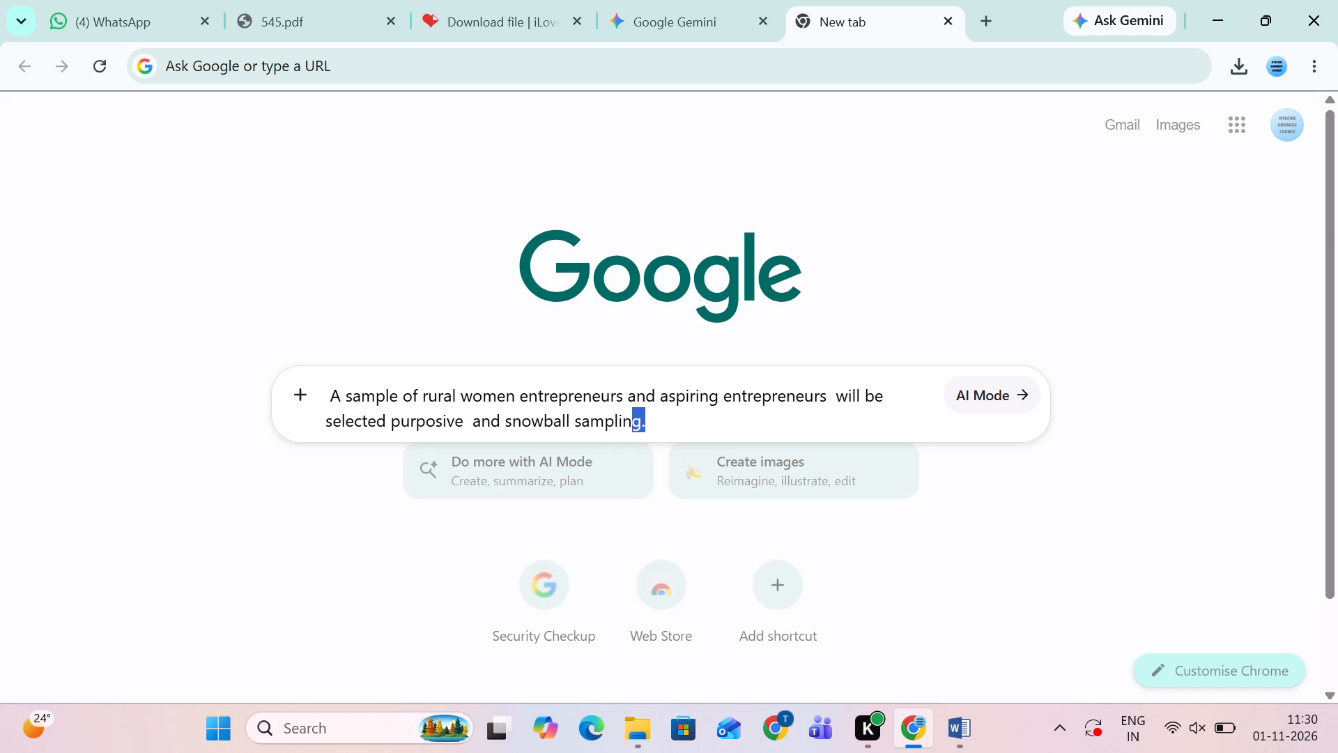
pyautogui.doubleClick(651, 423)
pyautogui.click(651, 423)
pyautogui.click(651, 423)
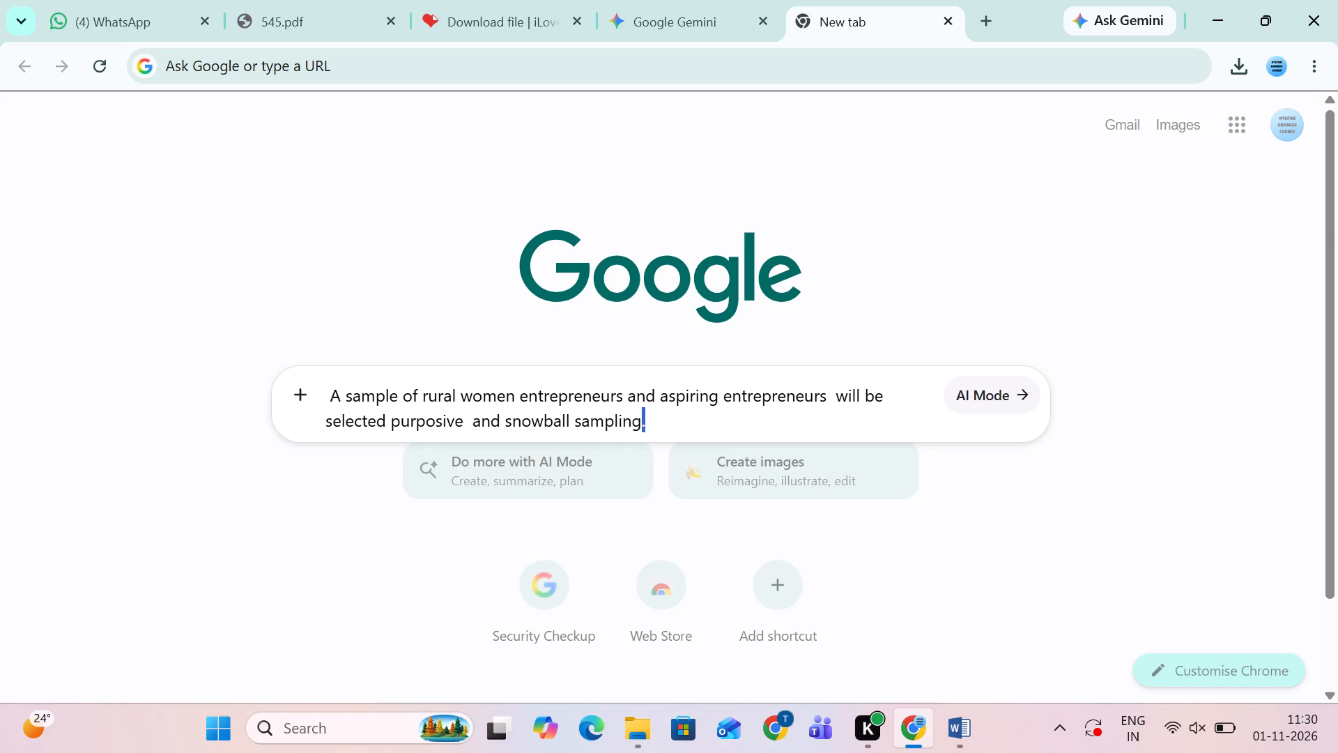
pyautogui.click(651, 423)
pyautogui.press('space')
pyautogui.write('corretc')
pyautogui.press('BackSpace')
pyautogui.press('BackSpace')
pyautogui.write('ct')
pyautogui.press('space')
pyautogui.write('this entences')
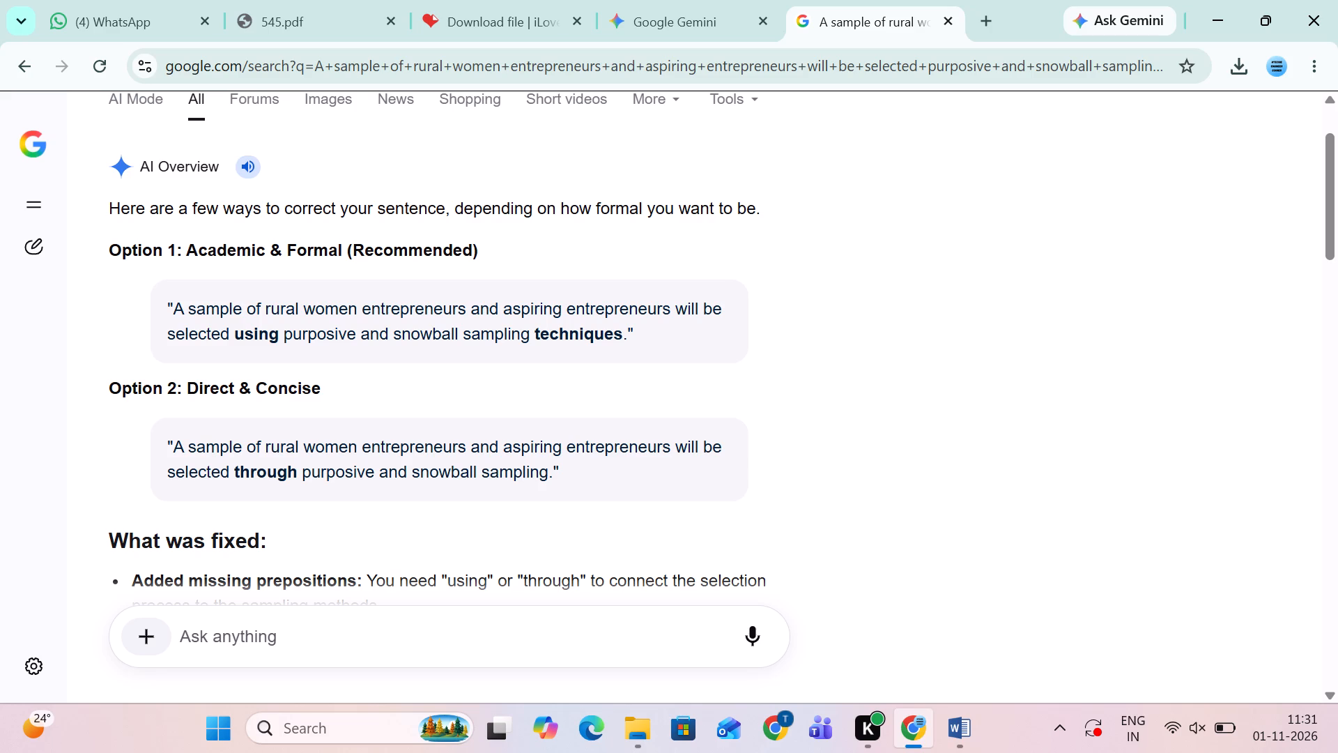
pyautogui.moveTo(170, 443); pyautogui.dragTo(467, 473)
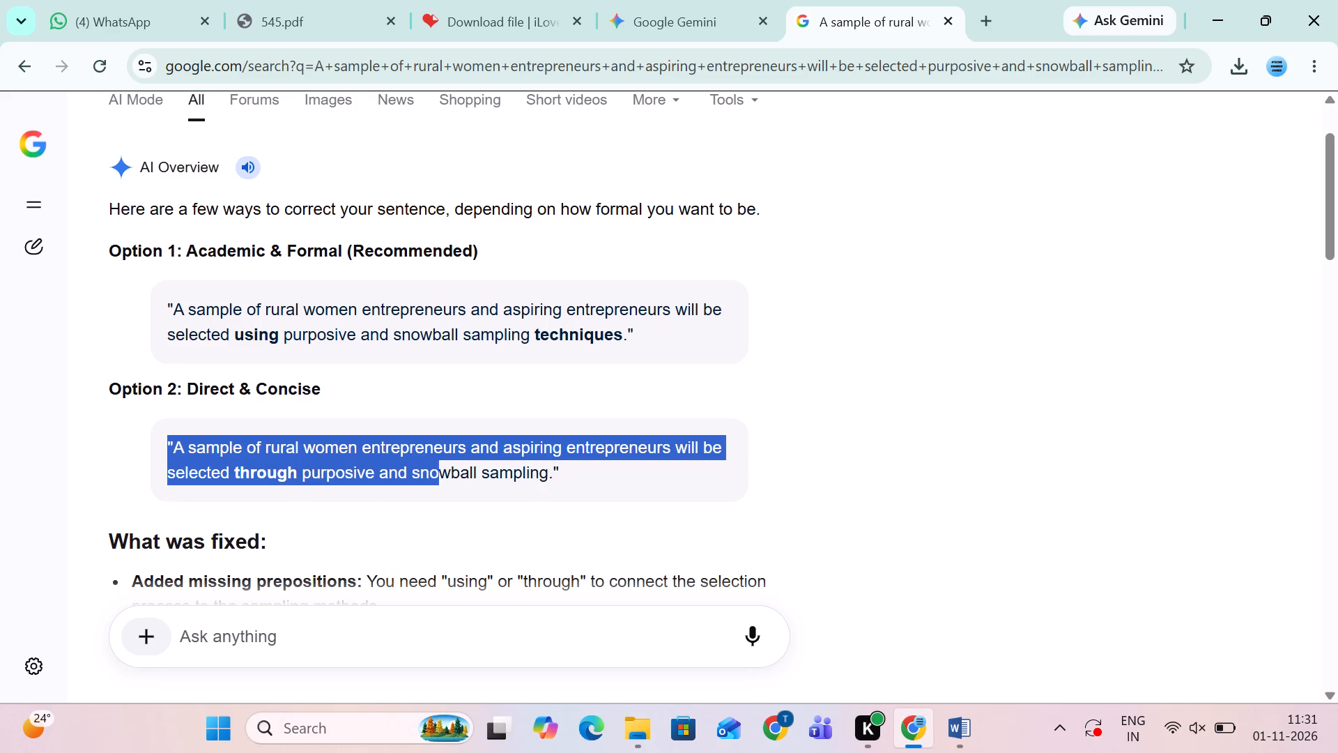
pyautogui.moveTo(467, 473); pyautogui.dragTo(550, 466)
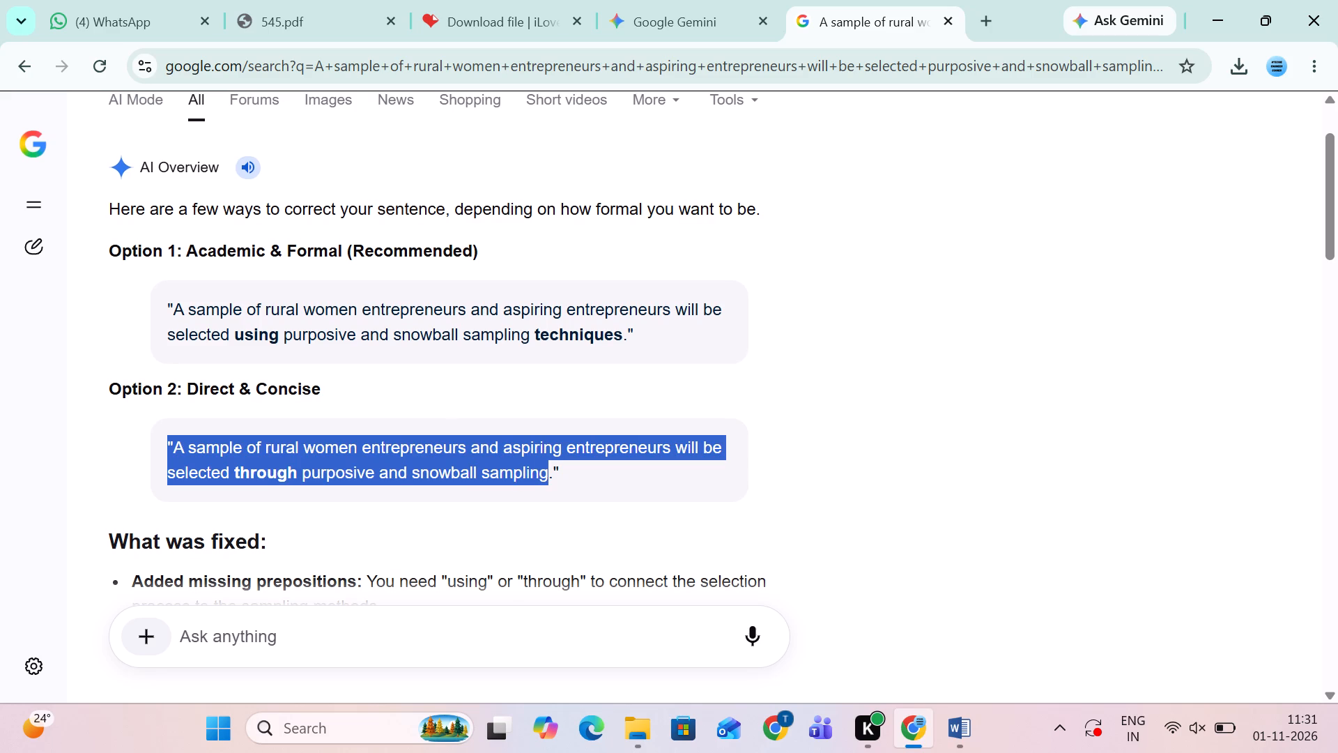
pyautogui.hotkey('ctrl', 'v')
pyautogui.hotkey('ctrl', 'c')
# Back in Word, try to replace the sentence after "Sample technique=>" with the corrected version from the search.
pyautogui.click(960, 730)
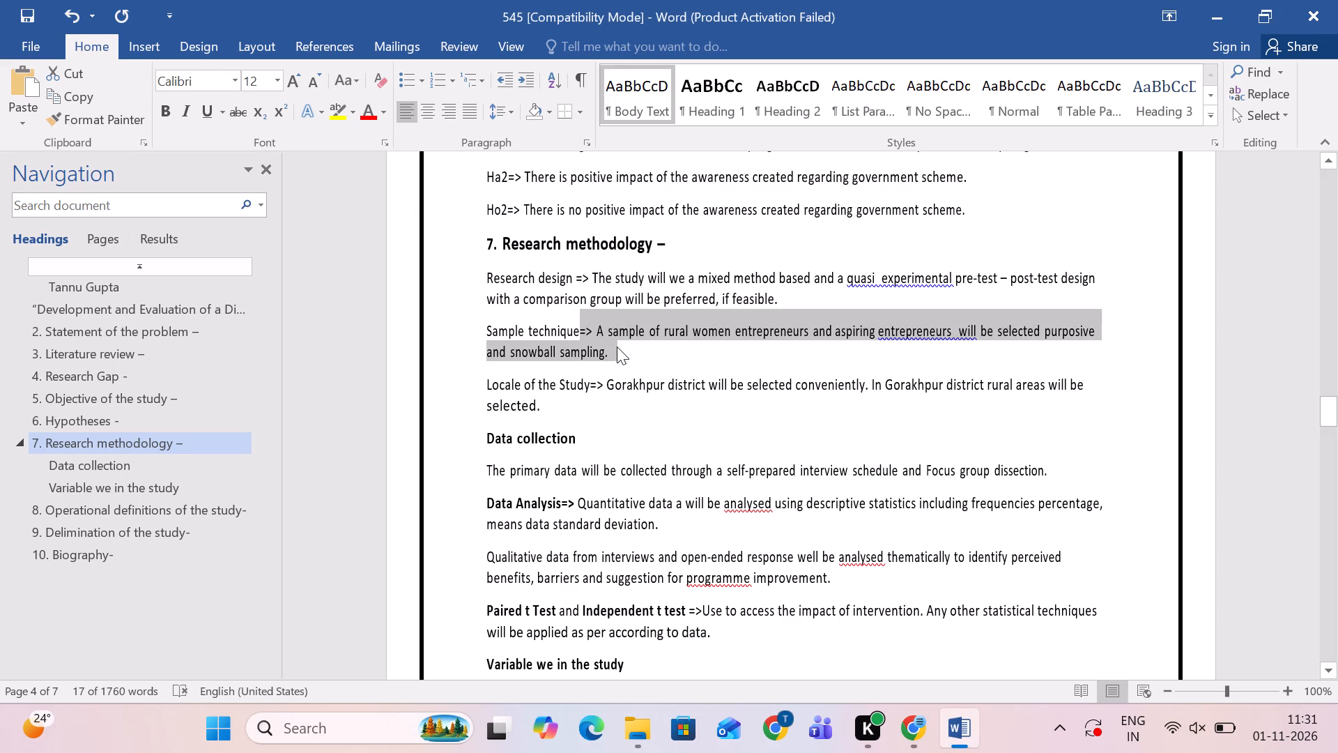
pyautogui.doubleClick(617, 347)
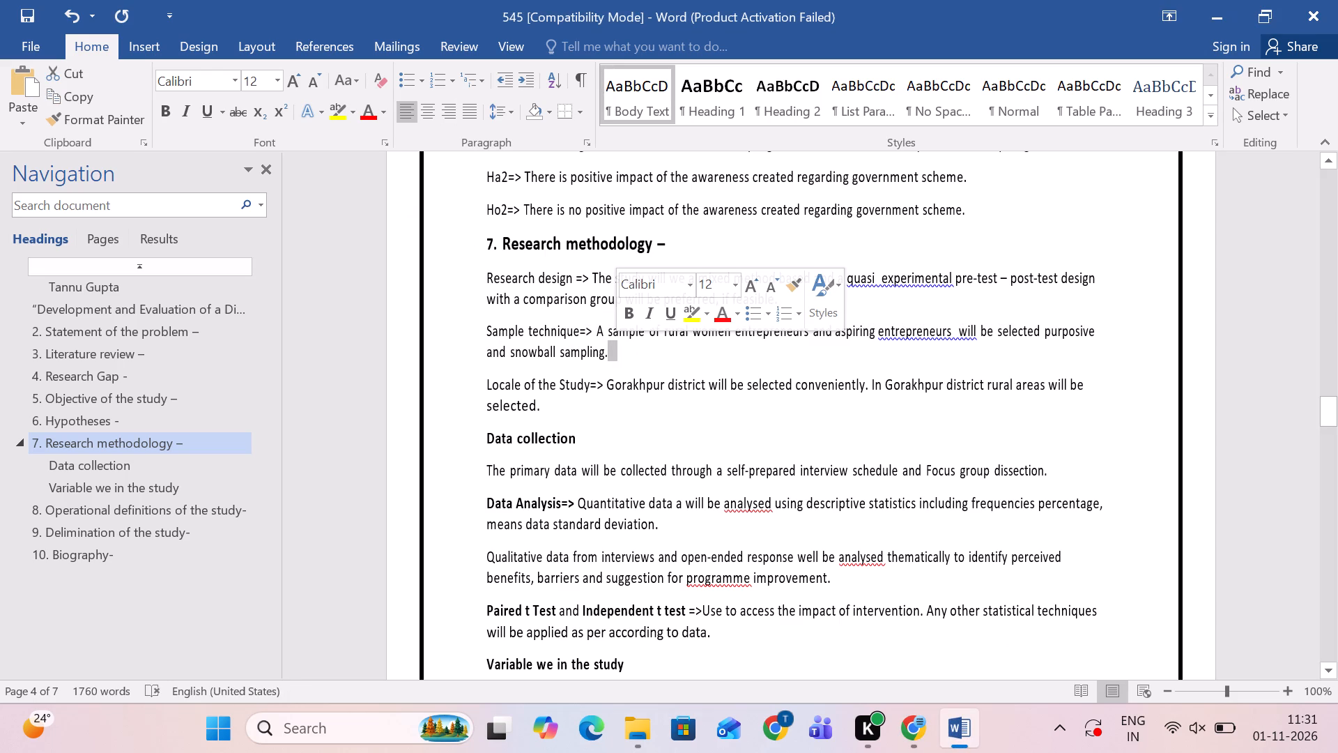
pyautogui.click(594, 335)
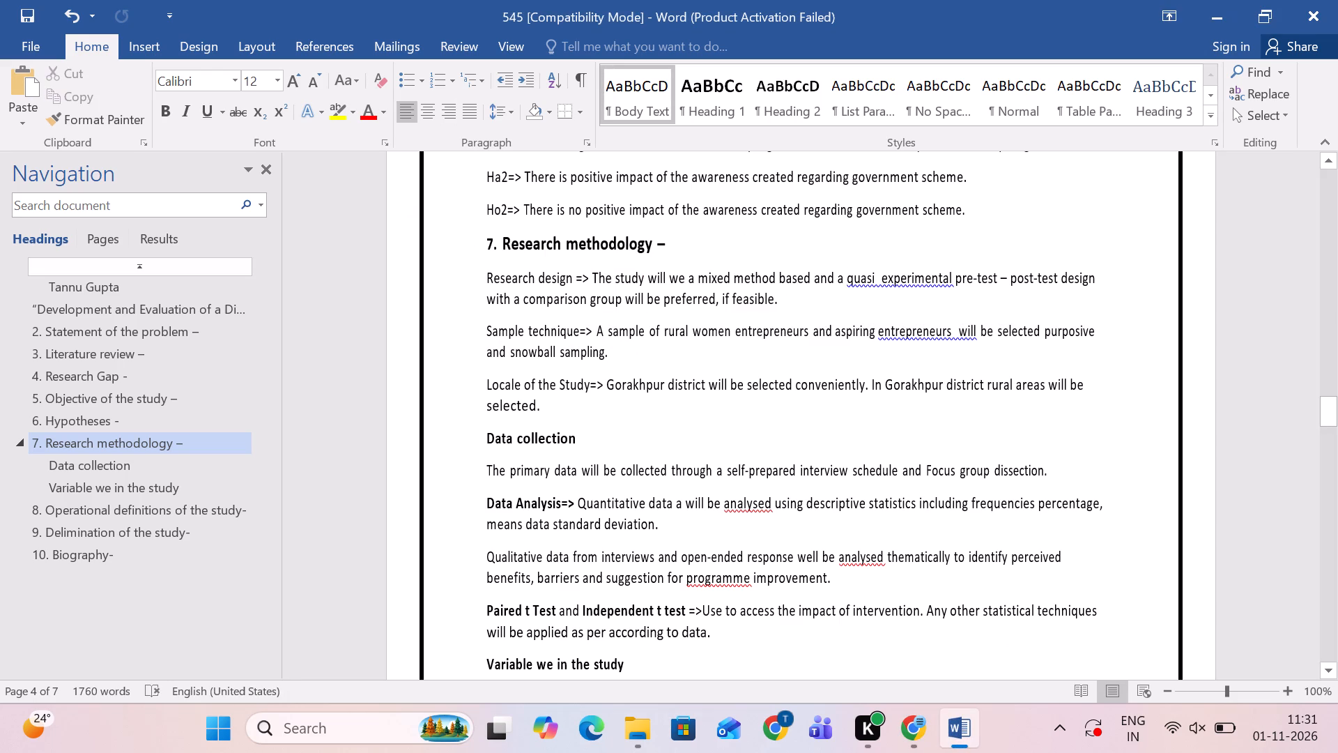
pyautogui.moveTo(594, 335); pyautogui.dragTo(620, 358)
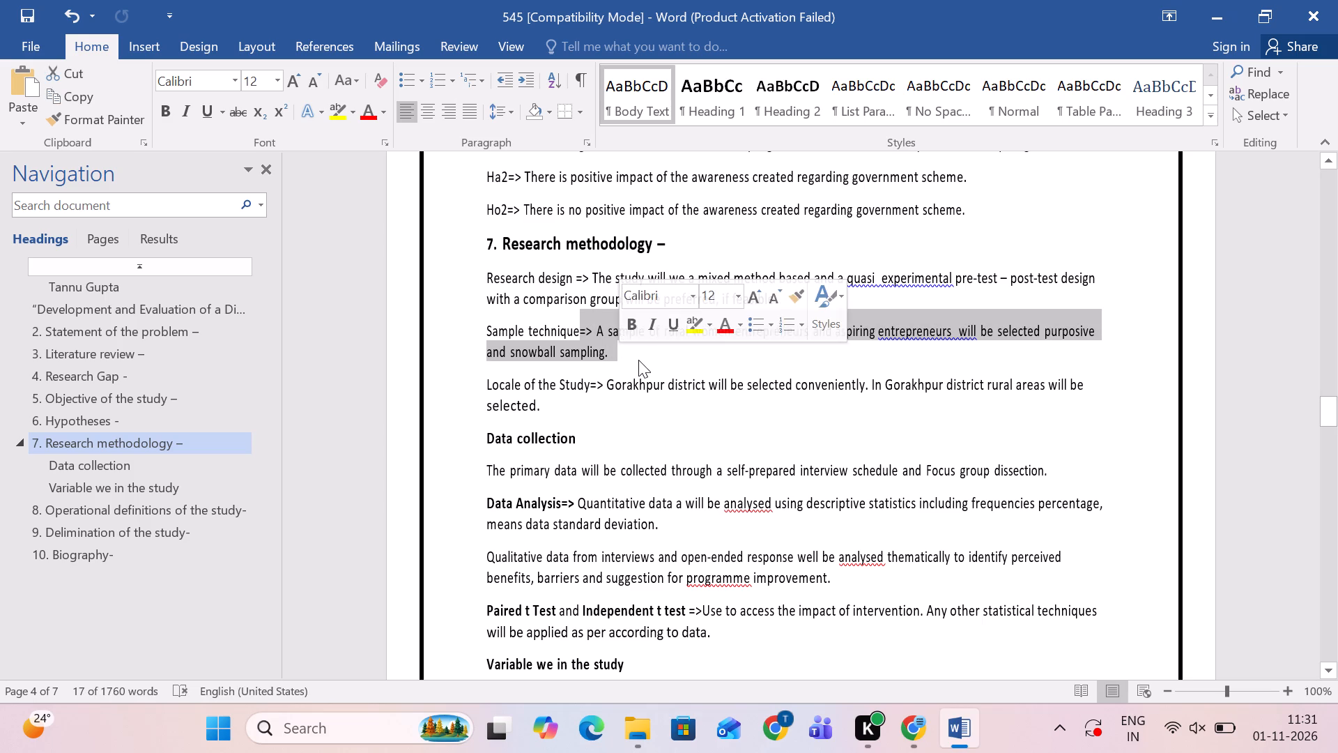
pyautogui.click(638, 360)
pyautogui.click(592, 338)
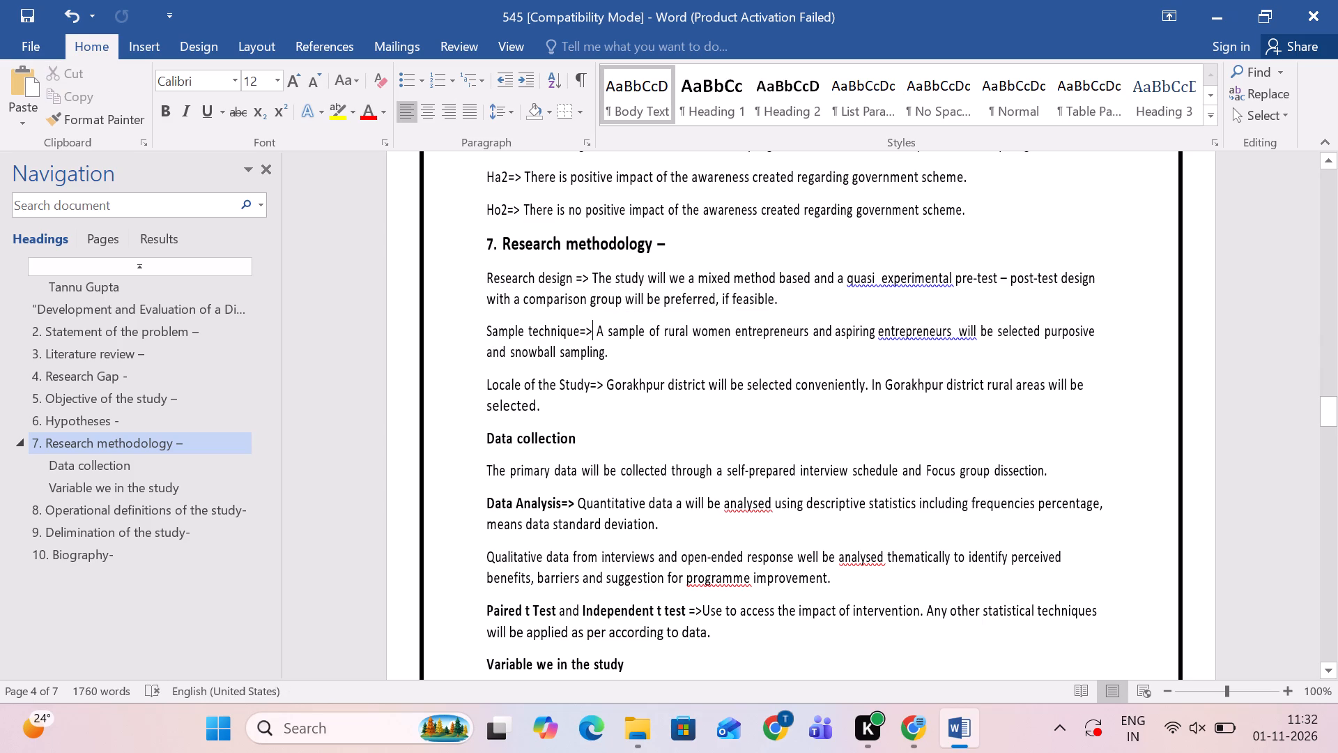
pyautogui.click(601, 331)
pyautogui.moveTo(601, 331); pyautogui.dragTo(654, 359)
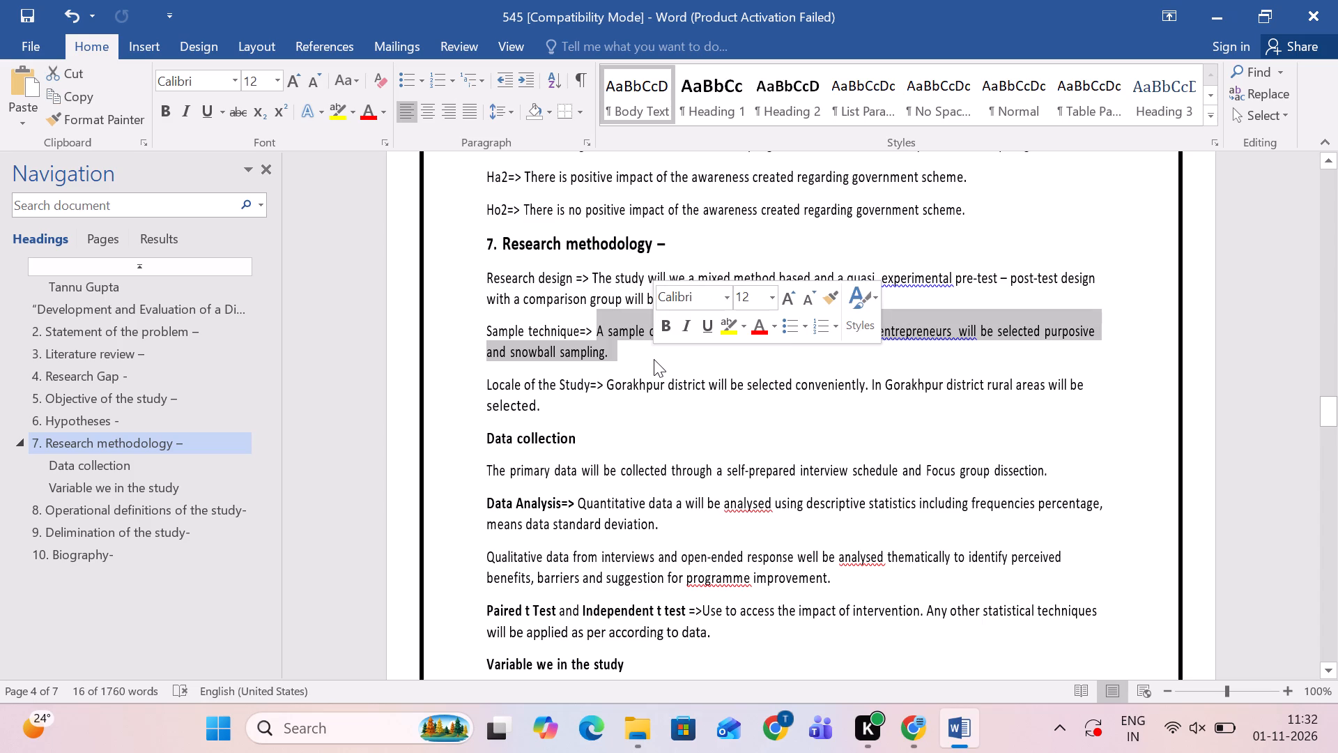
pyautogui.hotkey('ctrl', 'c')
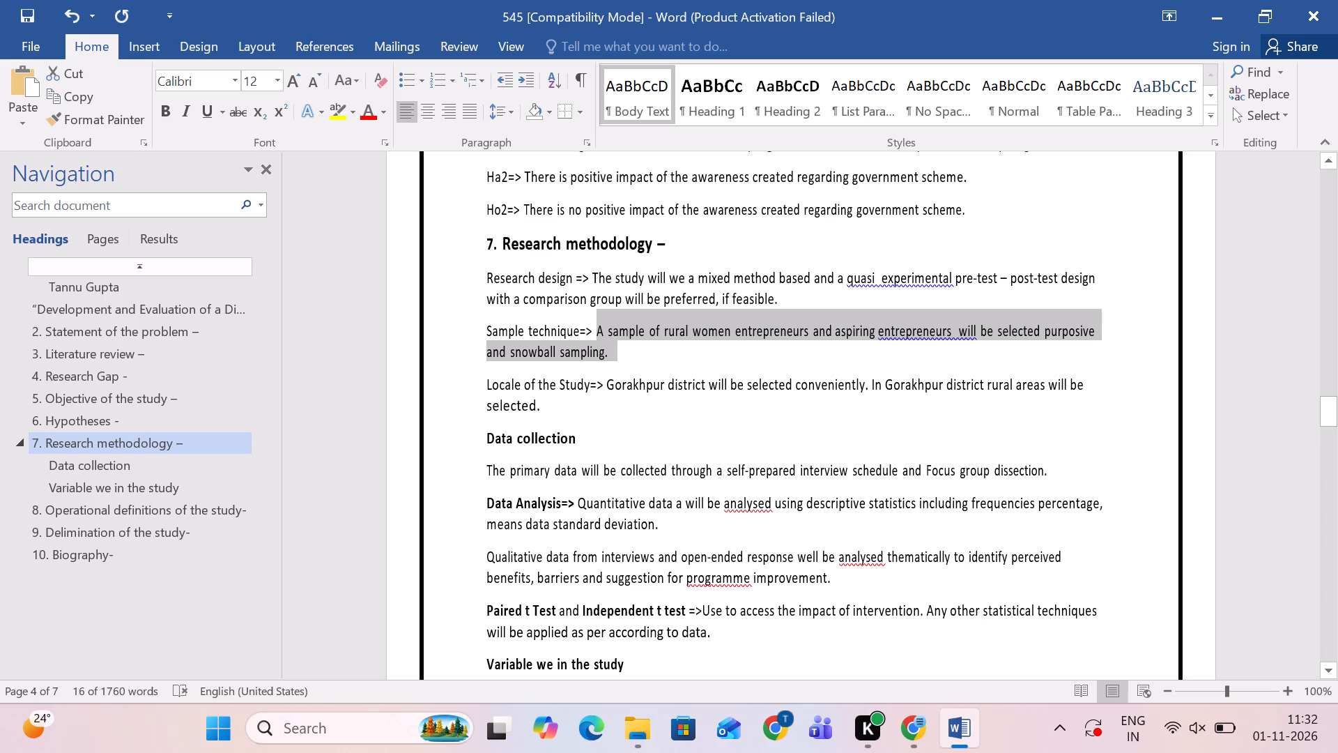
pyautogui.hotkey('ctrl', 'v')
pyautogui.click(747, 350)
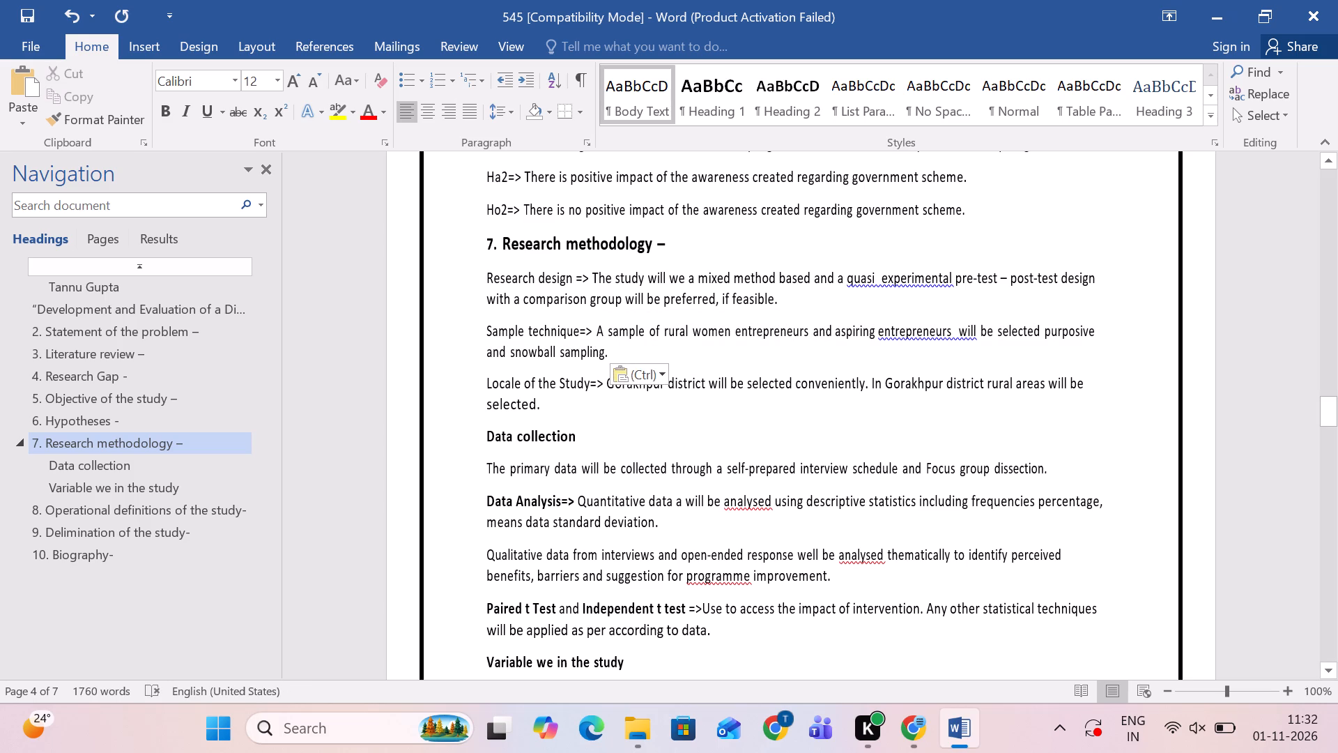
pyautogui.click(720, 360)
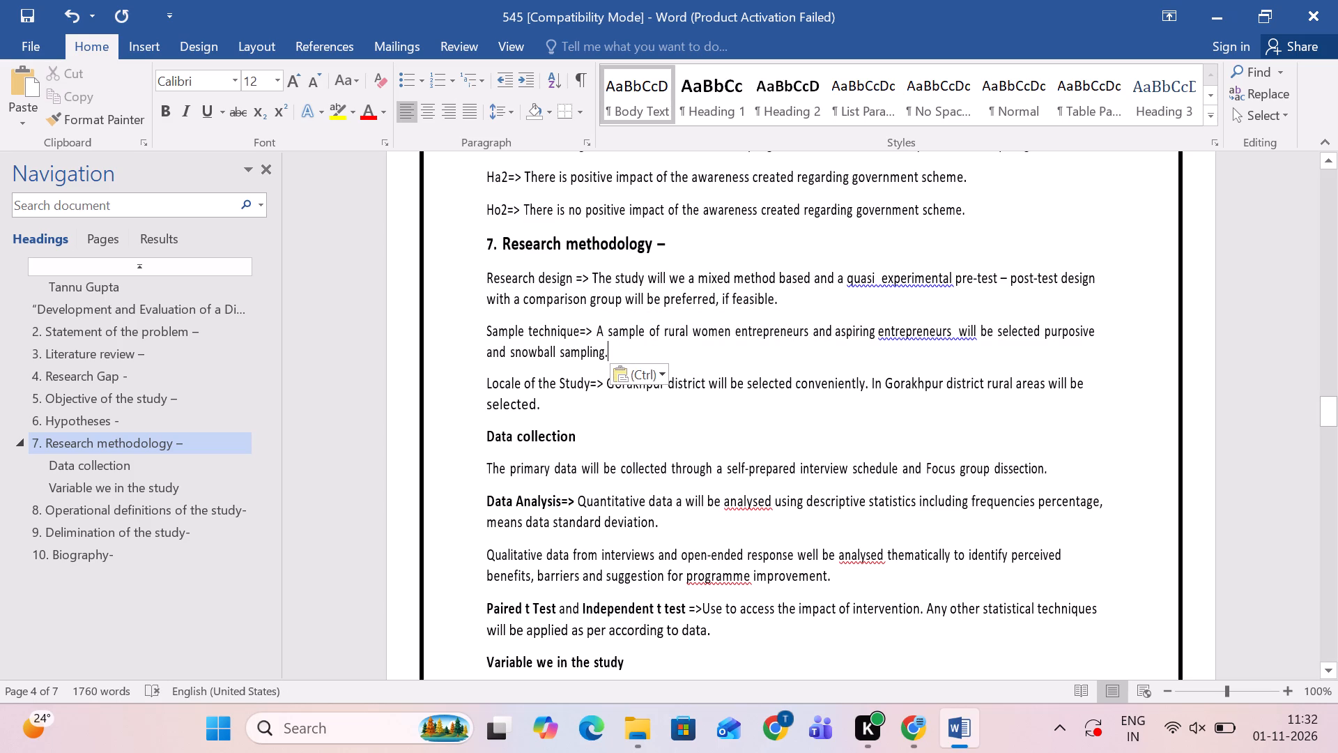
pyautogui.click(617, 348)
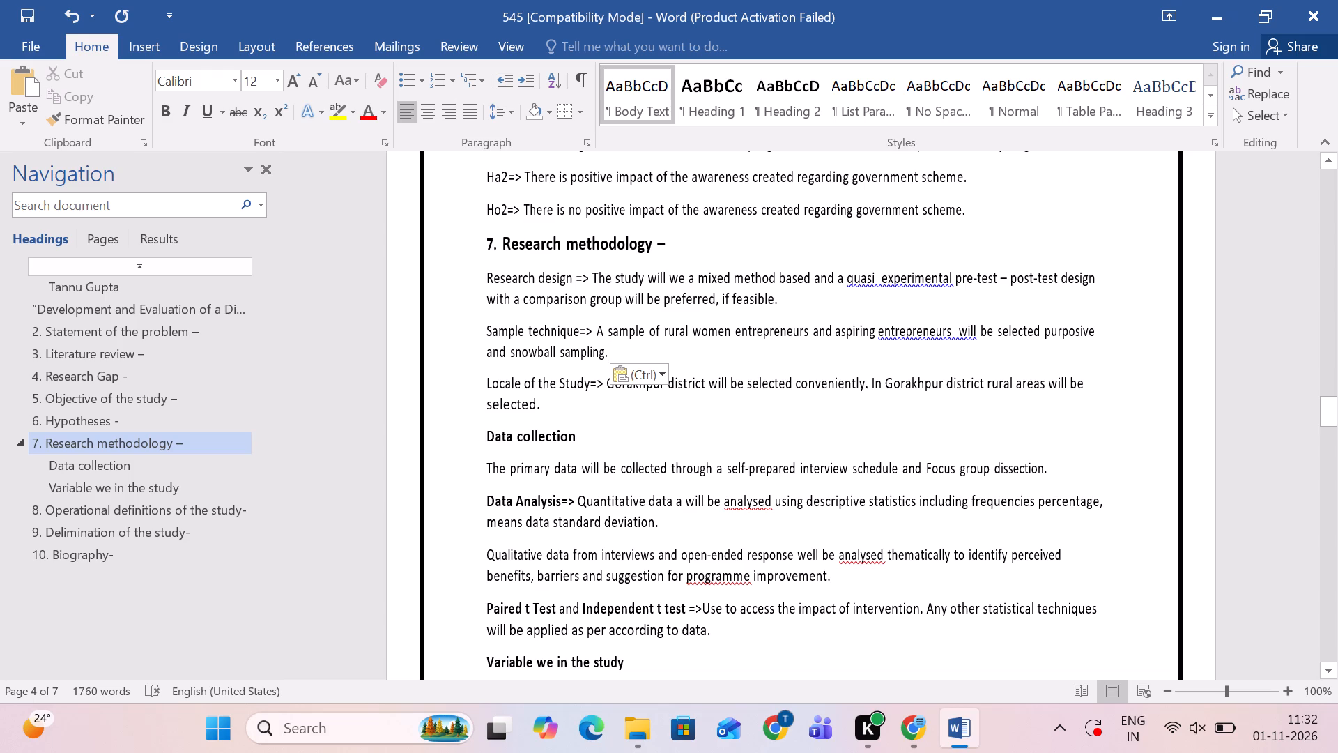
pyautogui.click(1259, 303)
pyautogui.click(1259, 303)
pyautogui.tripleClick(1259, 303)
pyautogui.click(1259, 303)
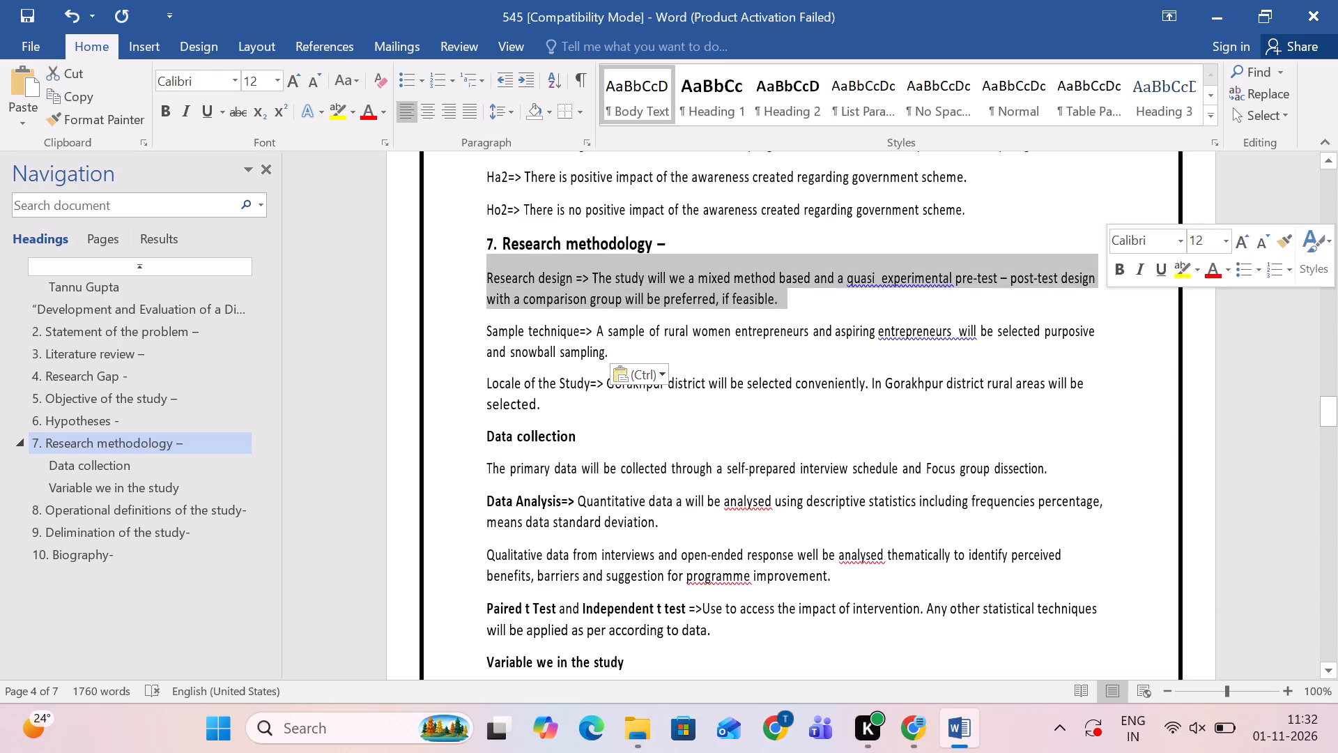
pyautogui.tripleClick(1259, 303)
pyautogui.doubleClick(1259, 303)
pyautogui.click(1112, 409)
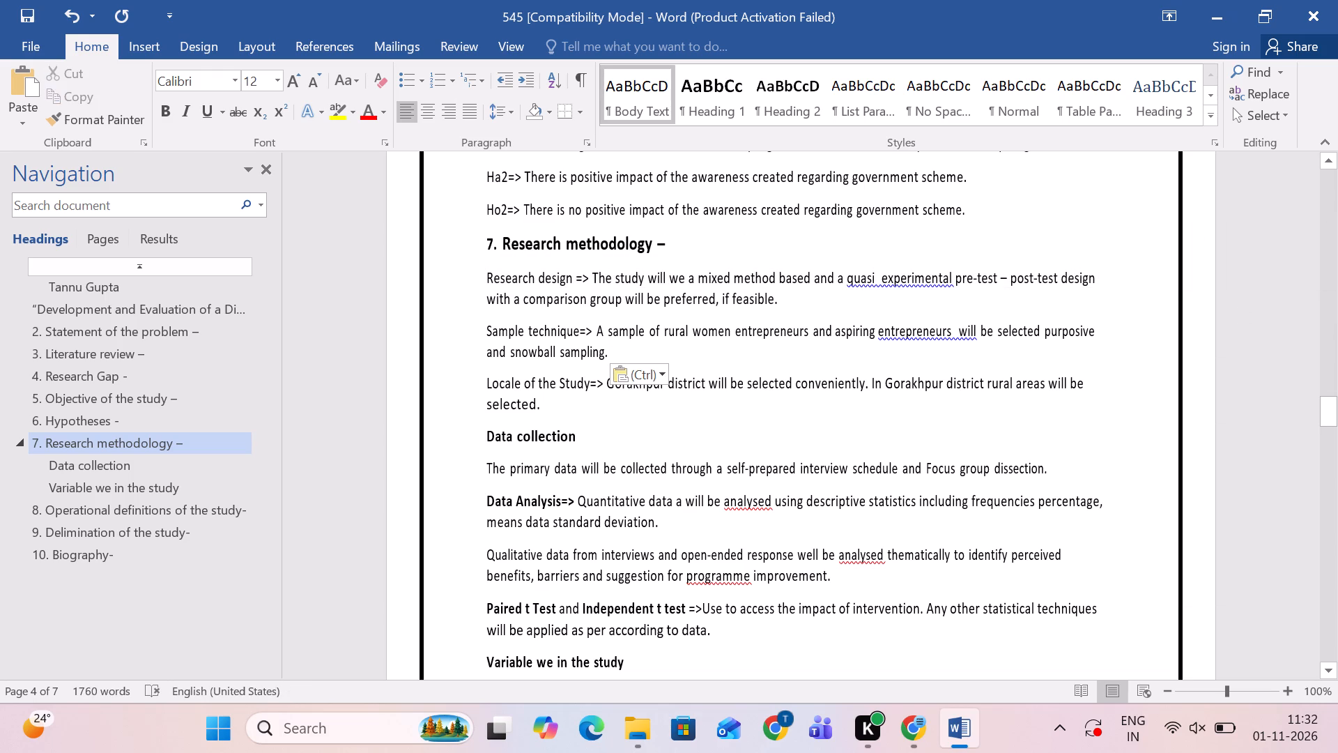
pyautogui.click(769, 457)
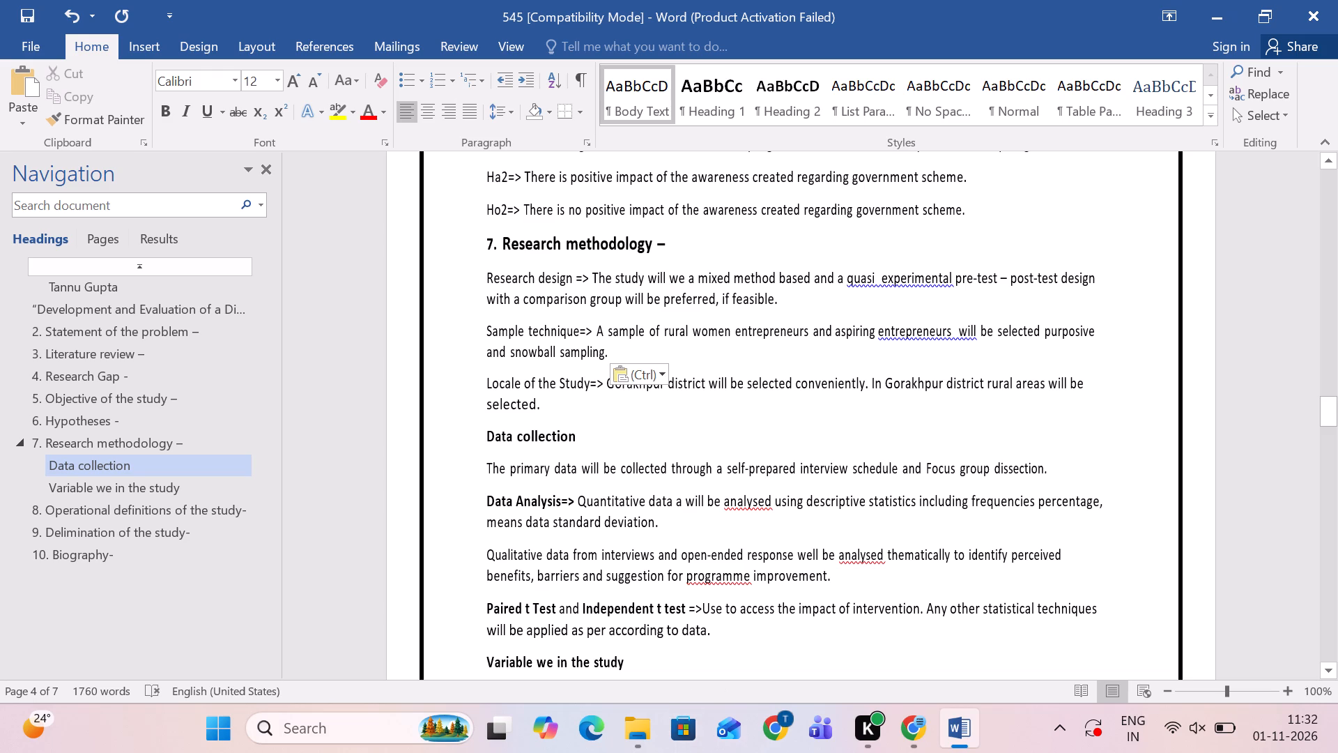
# Change "Locale" to "Local" in the "Locale of the Study=>" label under Research methodology.
pyautogui.scroll(-2, 721, 540)
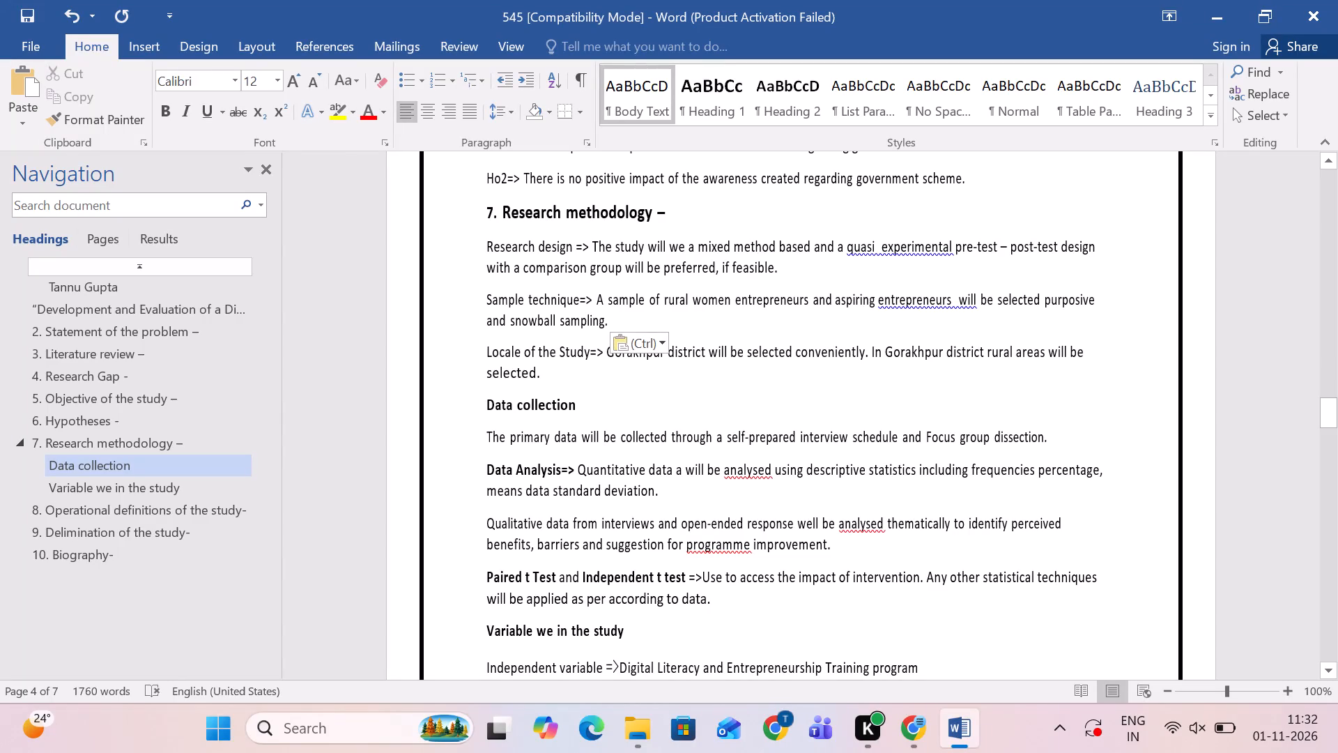
pyautogui.click(520, 347)
pyautogui.press('BackSpace')
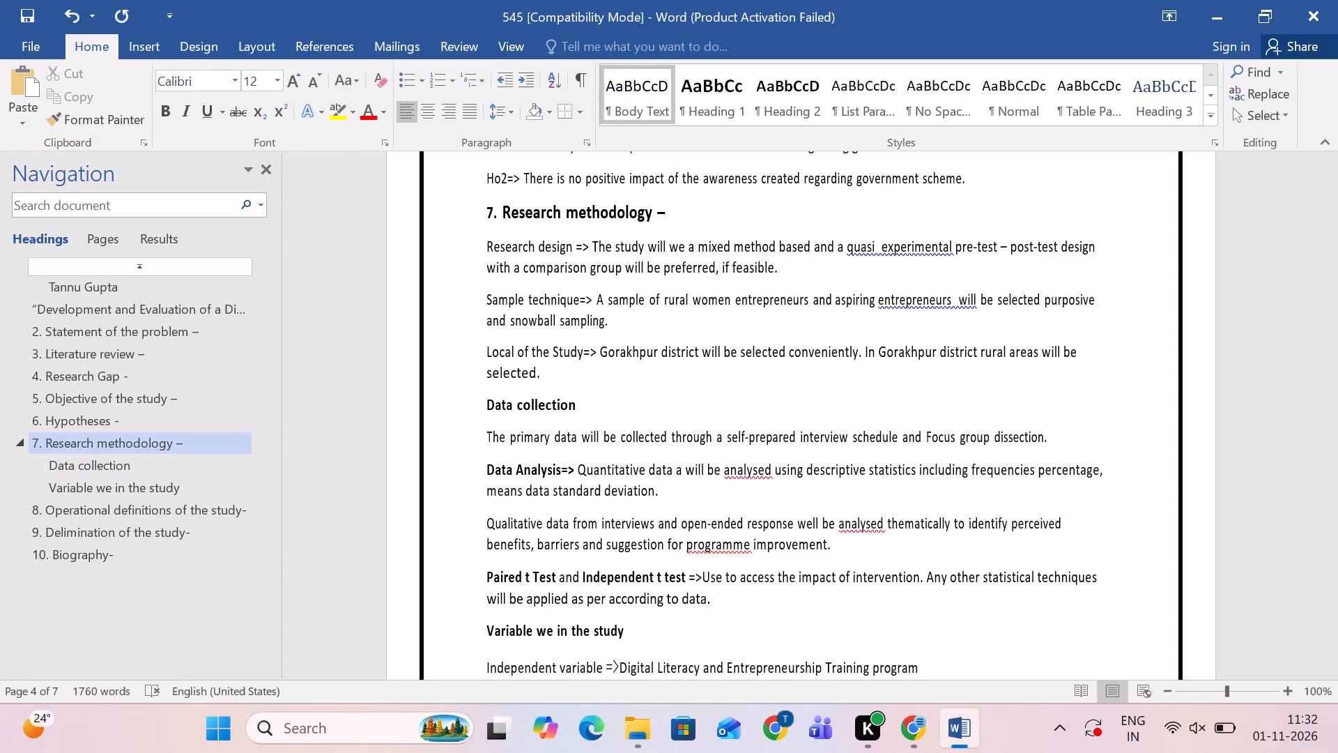
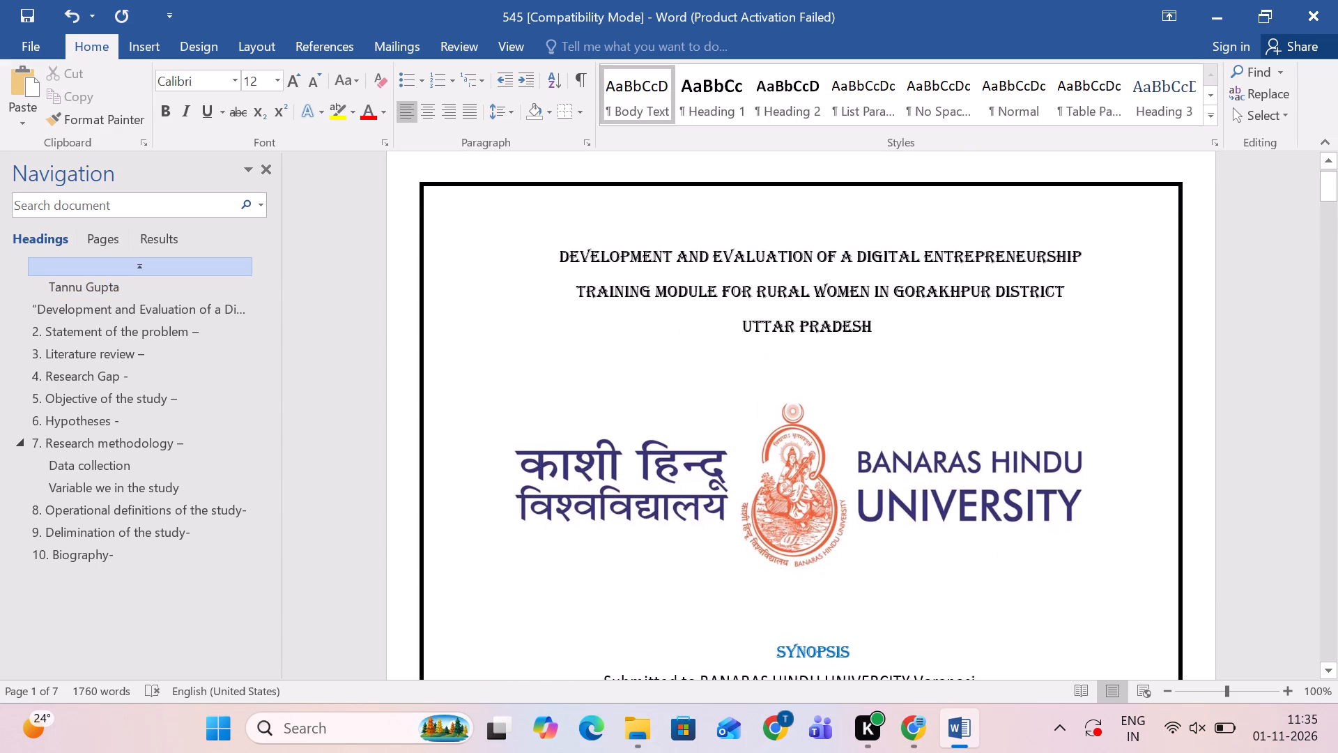
# Select the full three-line thesis title, from "Development and Evaluation" to "Uttar Pradesh", on the cover page.
pyautogui.scroll(-1, 649, 400)
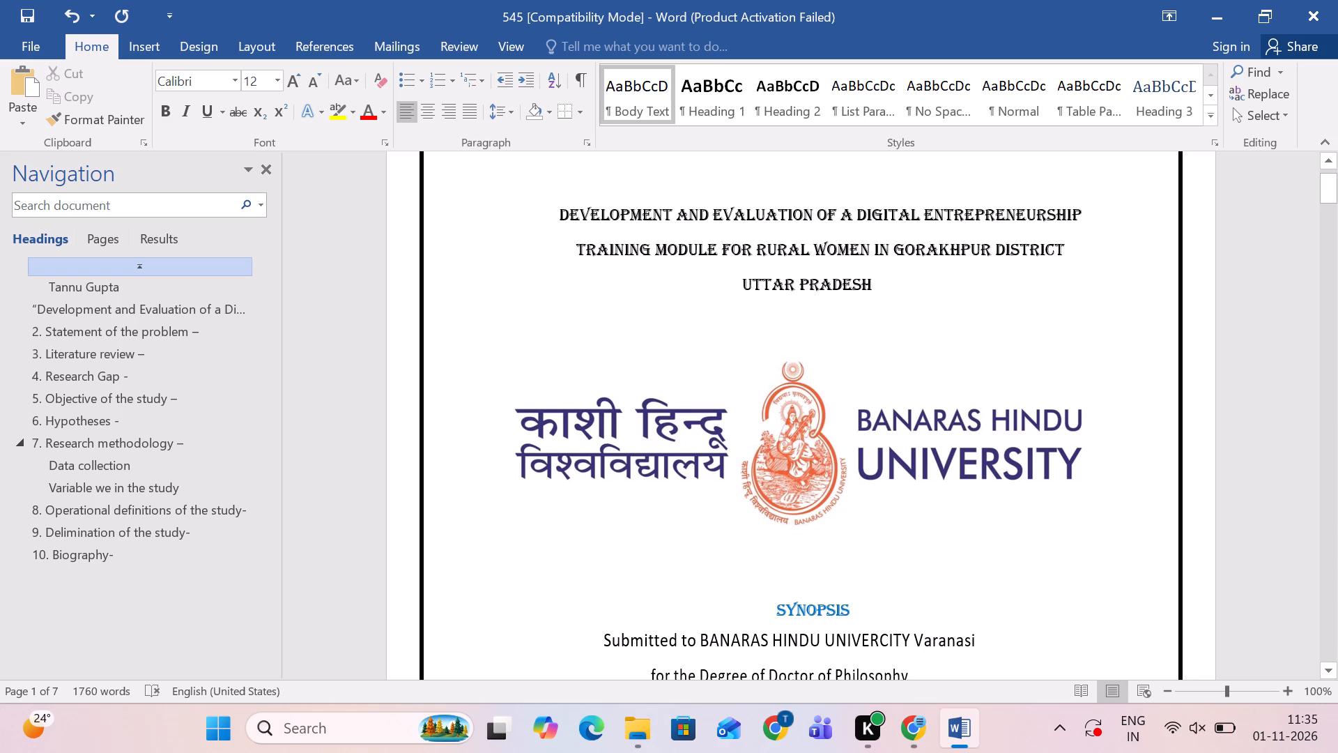
pyautogui.moveTo(553, 209); pyautogui.dragTo(875, 275)
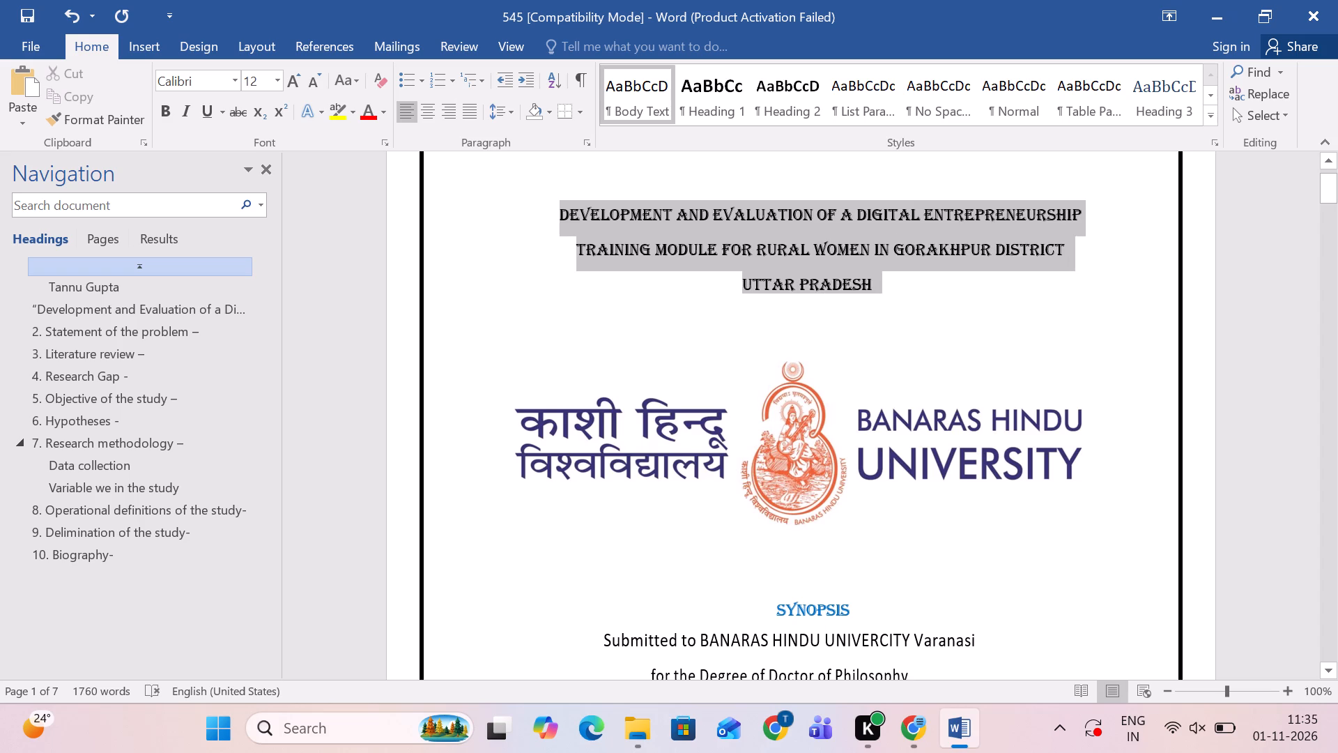
pyautogui.moveTo(875, 275); pyautogui.dragTo(879, 275)
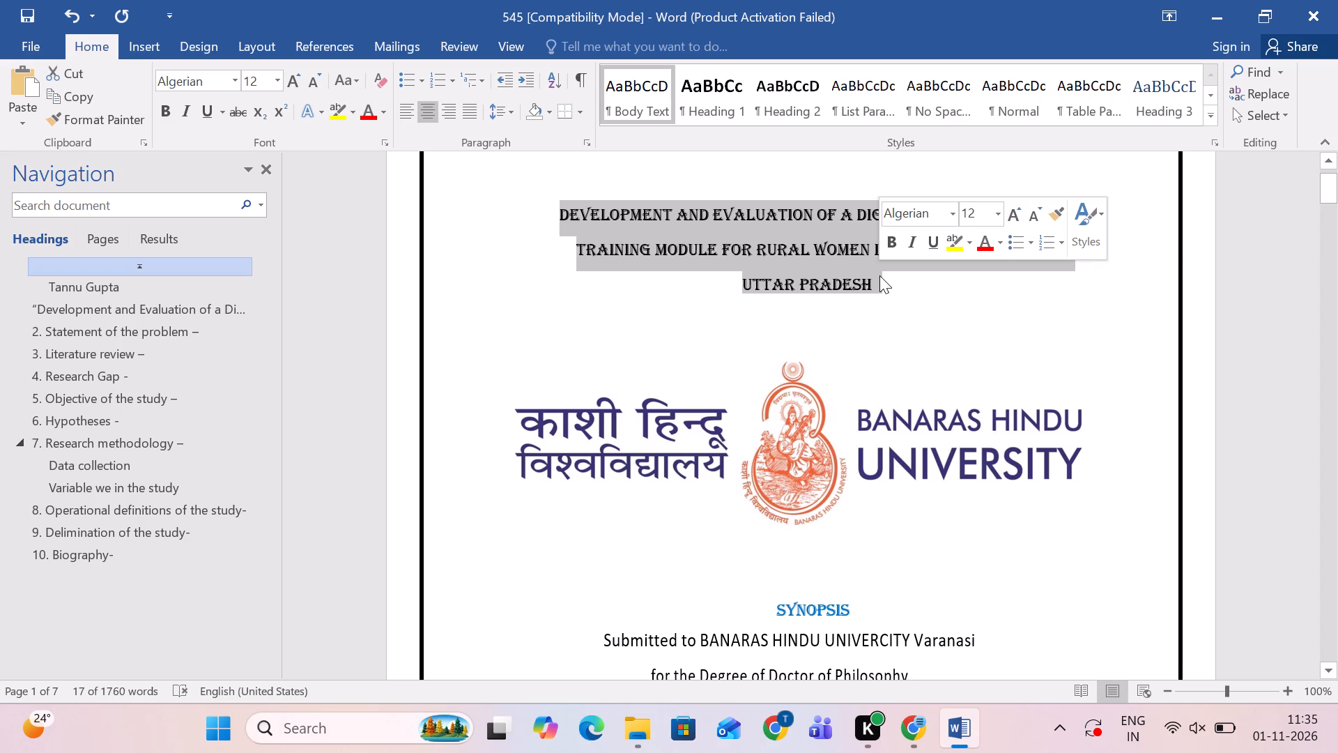
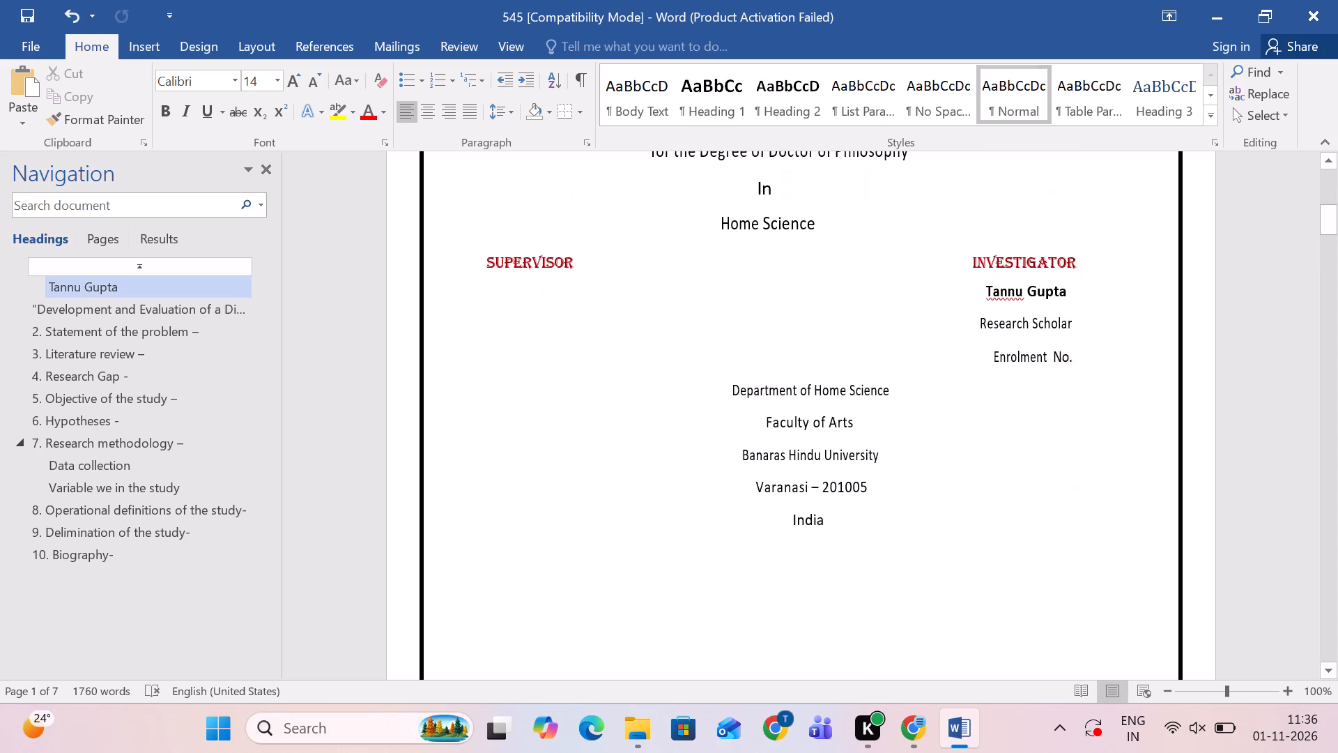
pyautogui.scroll(1, 594, 448)
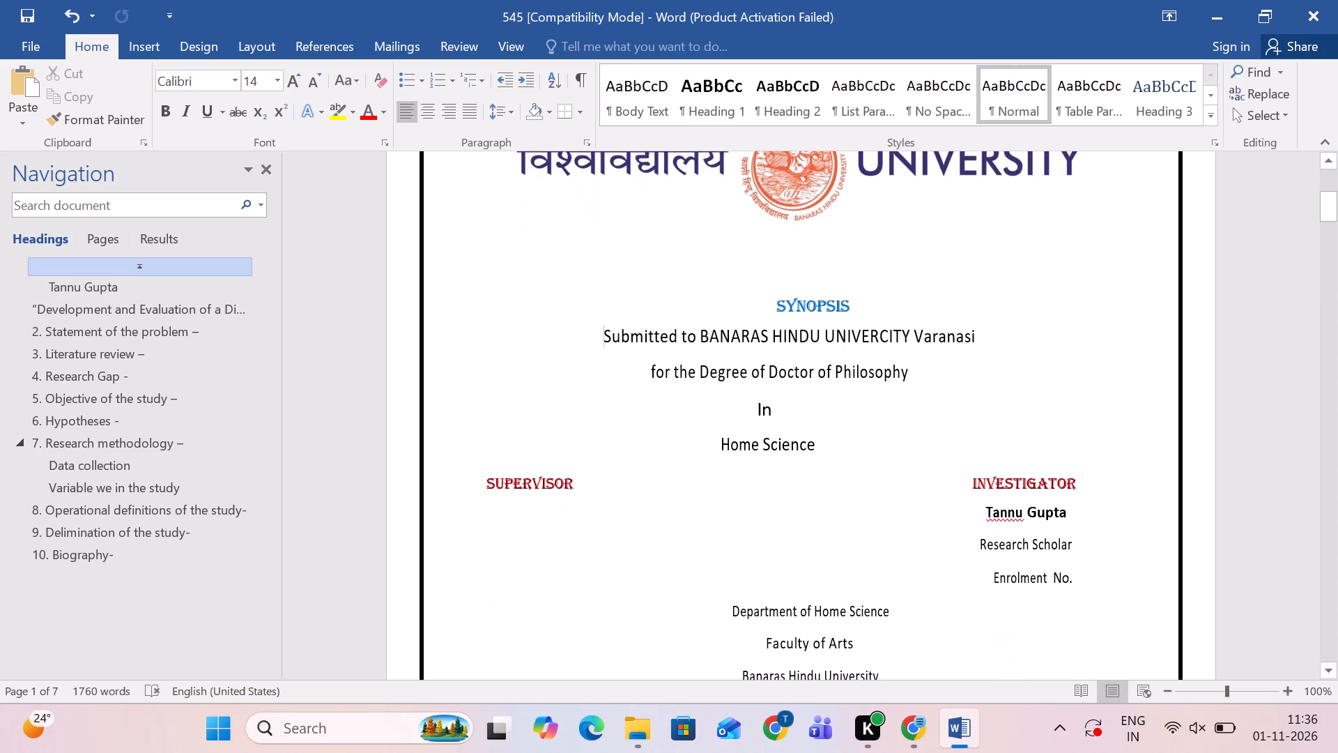
# Review the synopsis in Word from the cover page through the body sections to the references under Biography.
pyautogui.scroll(-5, 594, 448)
pyautogui.scroll(1, 594, 448)
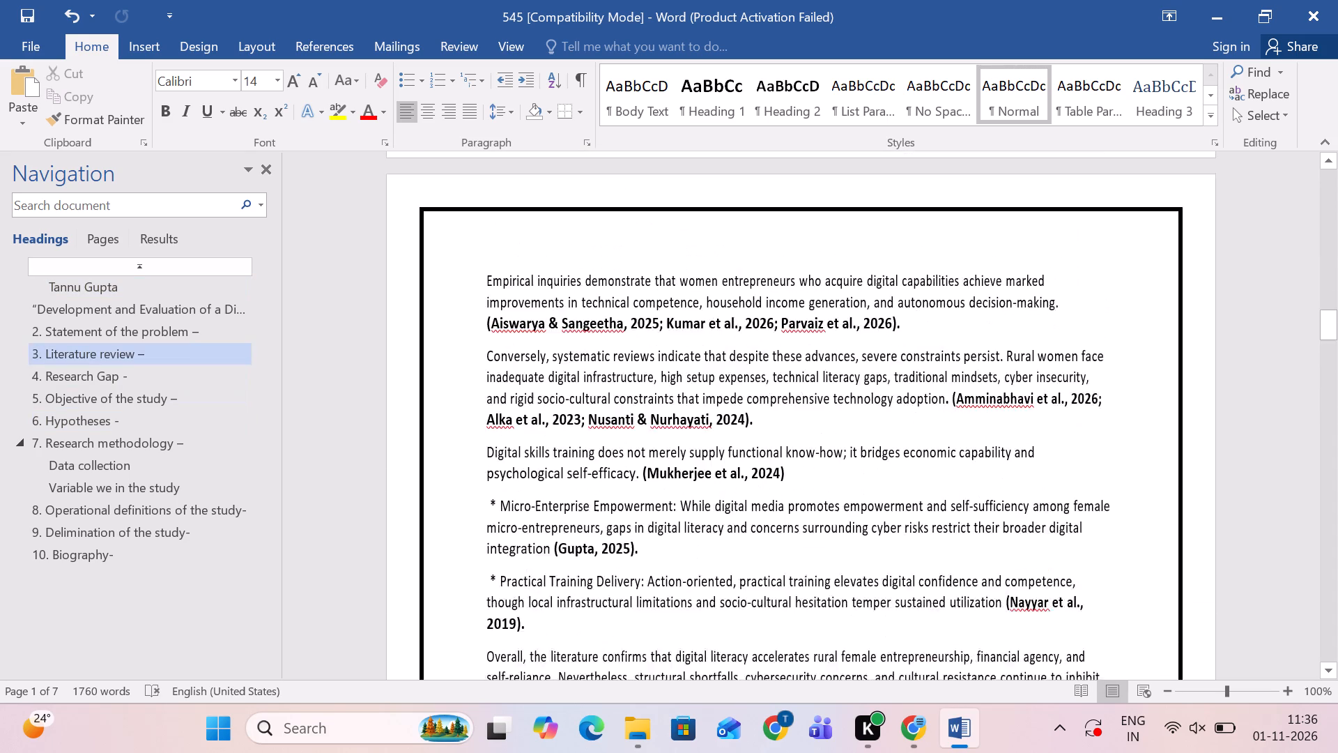
pyautogui.scroll(1, 594, 448)
pyautogui.scroll(-2, 594, 448)
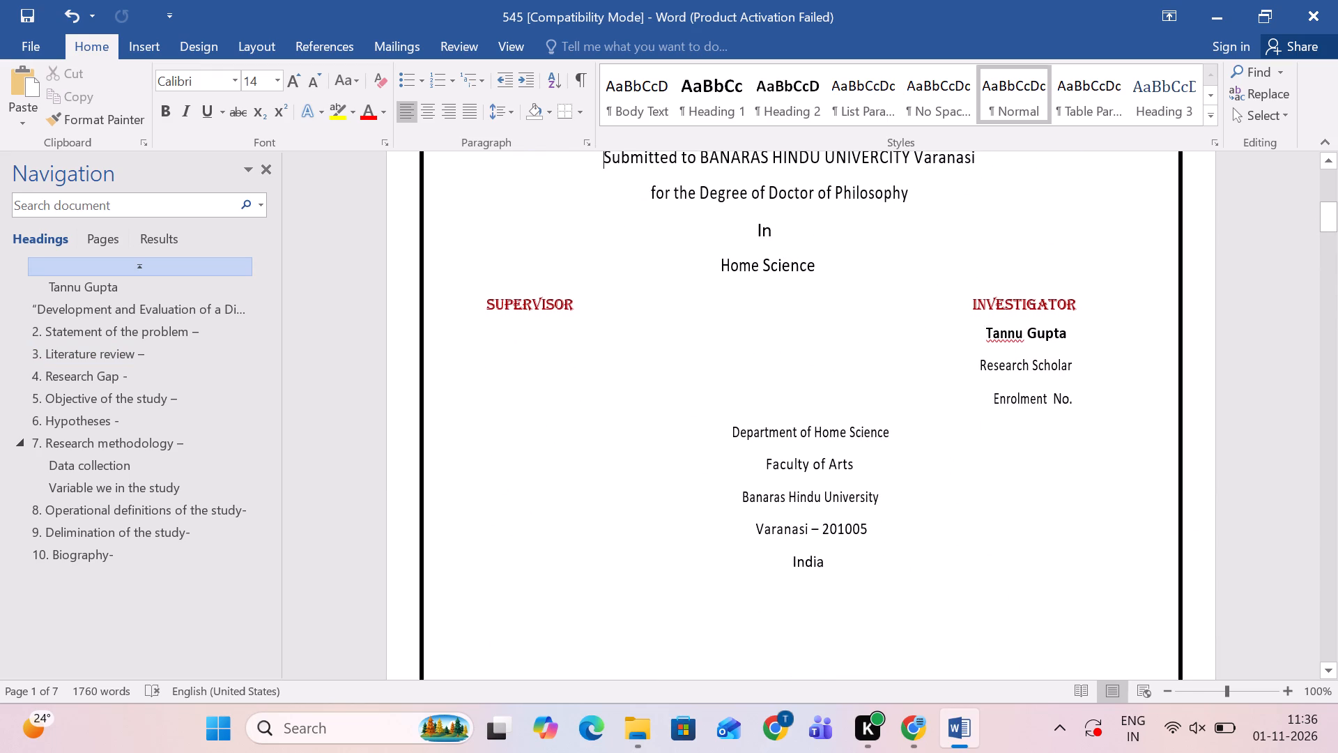
pyautogui.scroll(-1, 594, 448)
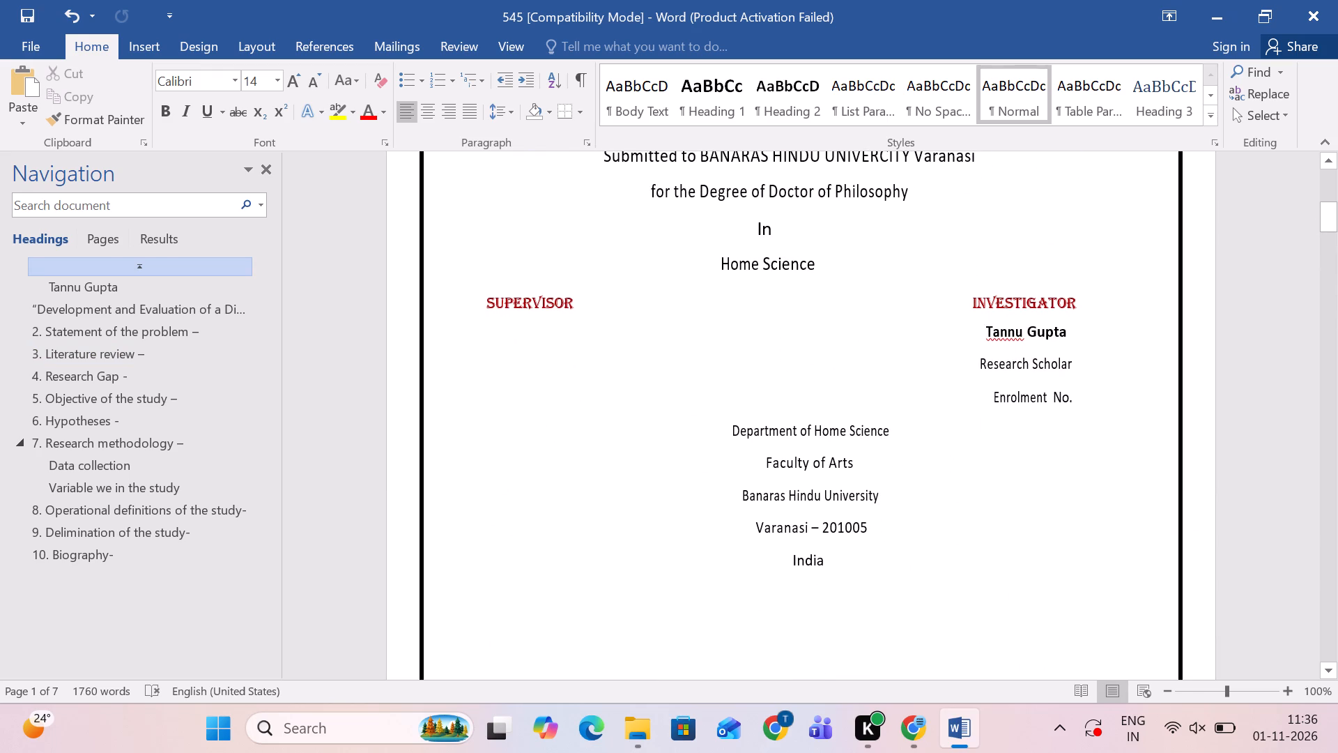
pyautogui.scroll(-4, 594, 448)
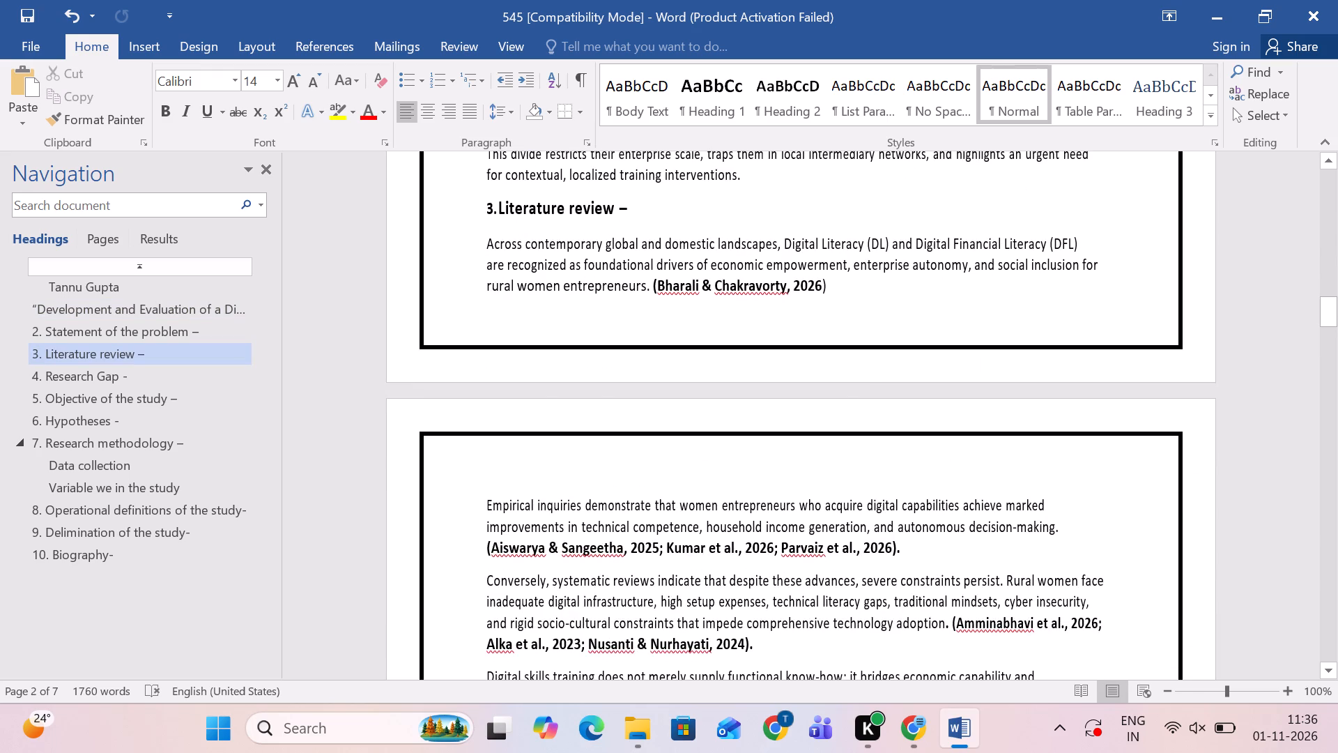
pyautogui.scroll(-1, 594, 448)
pyautogui.scroll(1, 594, 448)
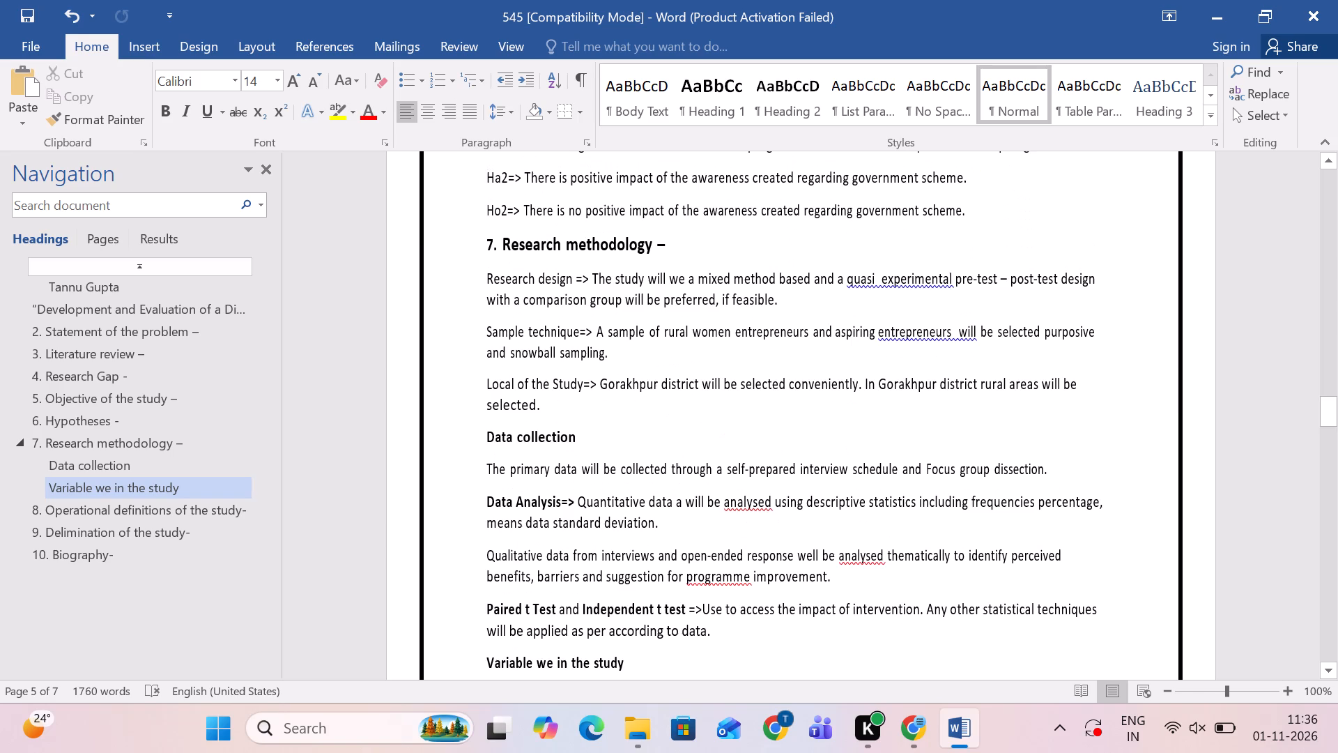
pyautogui.scroll(2, 594, 448)
pyautogui.scroll(-2, 594, 448)
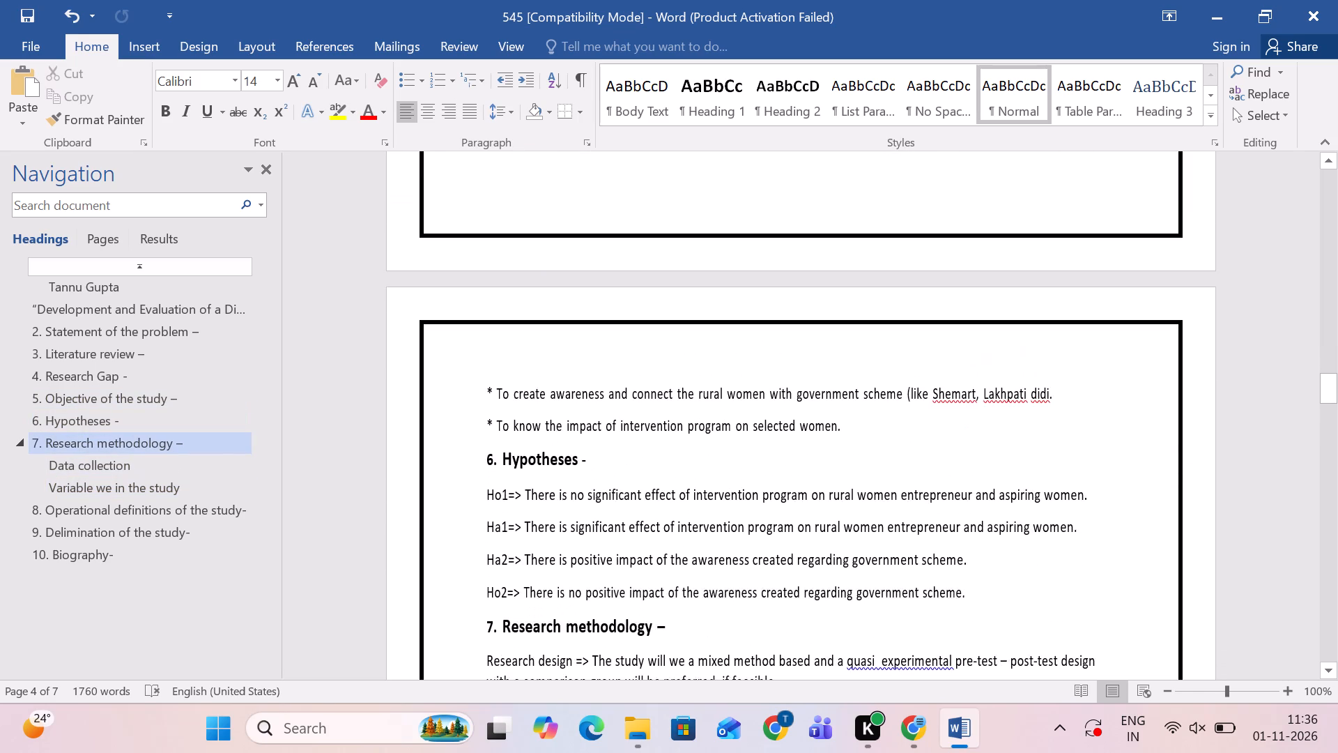
pyautogui.scroll(-3, 594, 448)
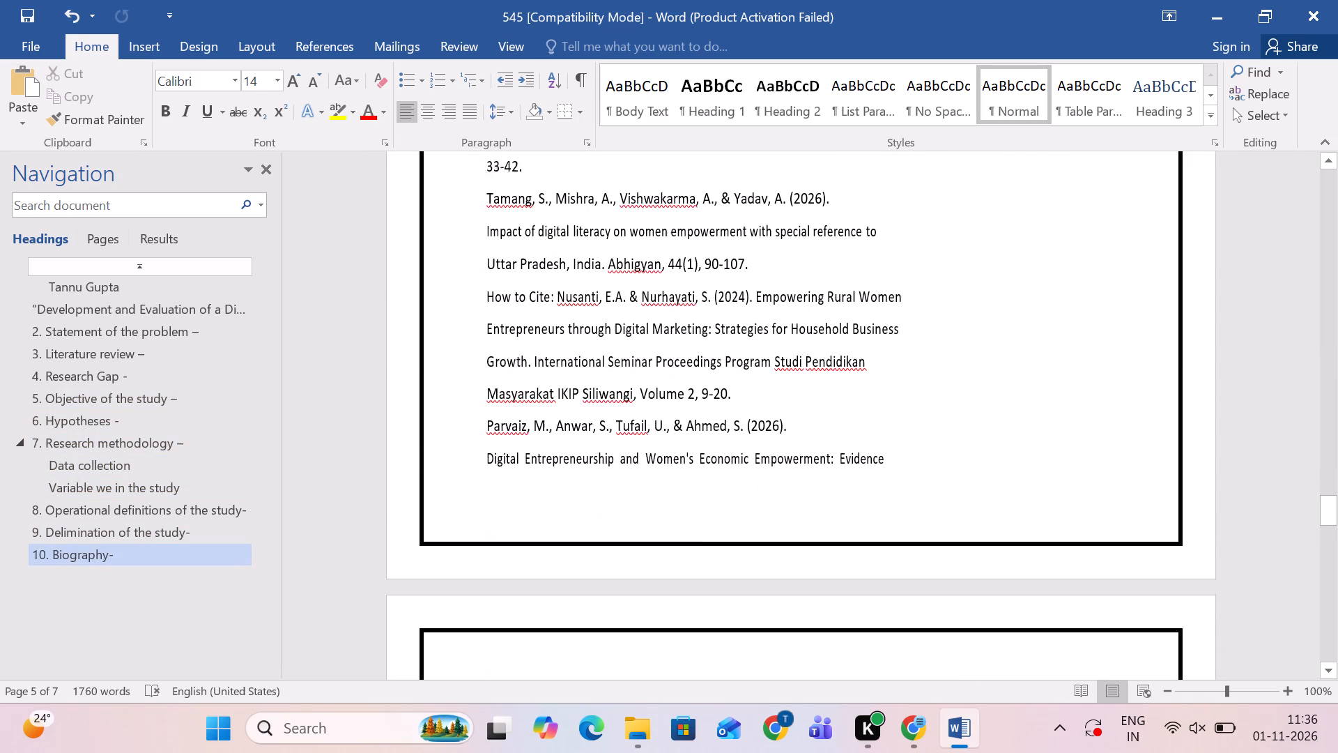
pyautogui.scroll(-1, 594, 448)
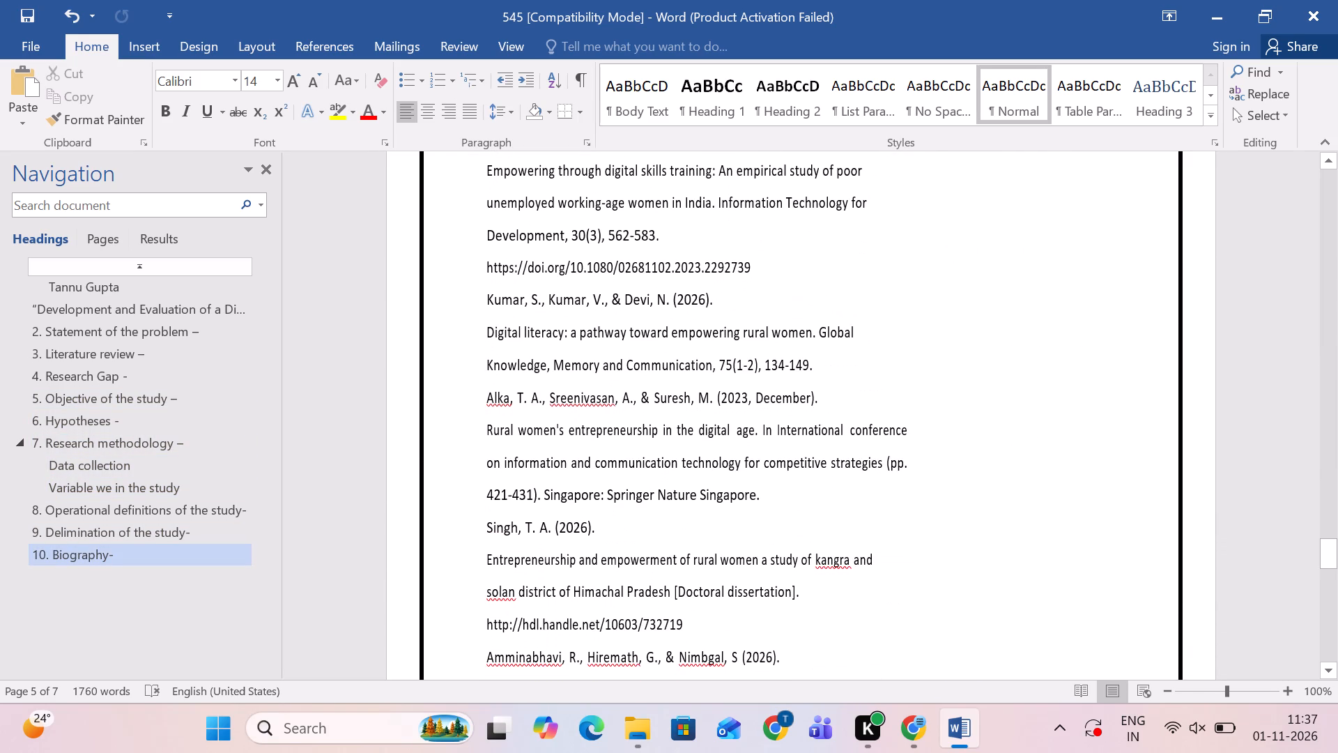
# Go to section 8, Operational definitions of the study, and review from there to the end of the references.
pyautogui.click(160, 508)
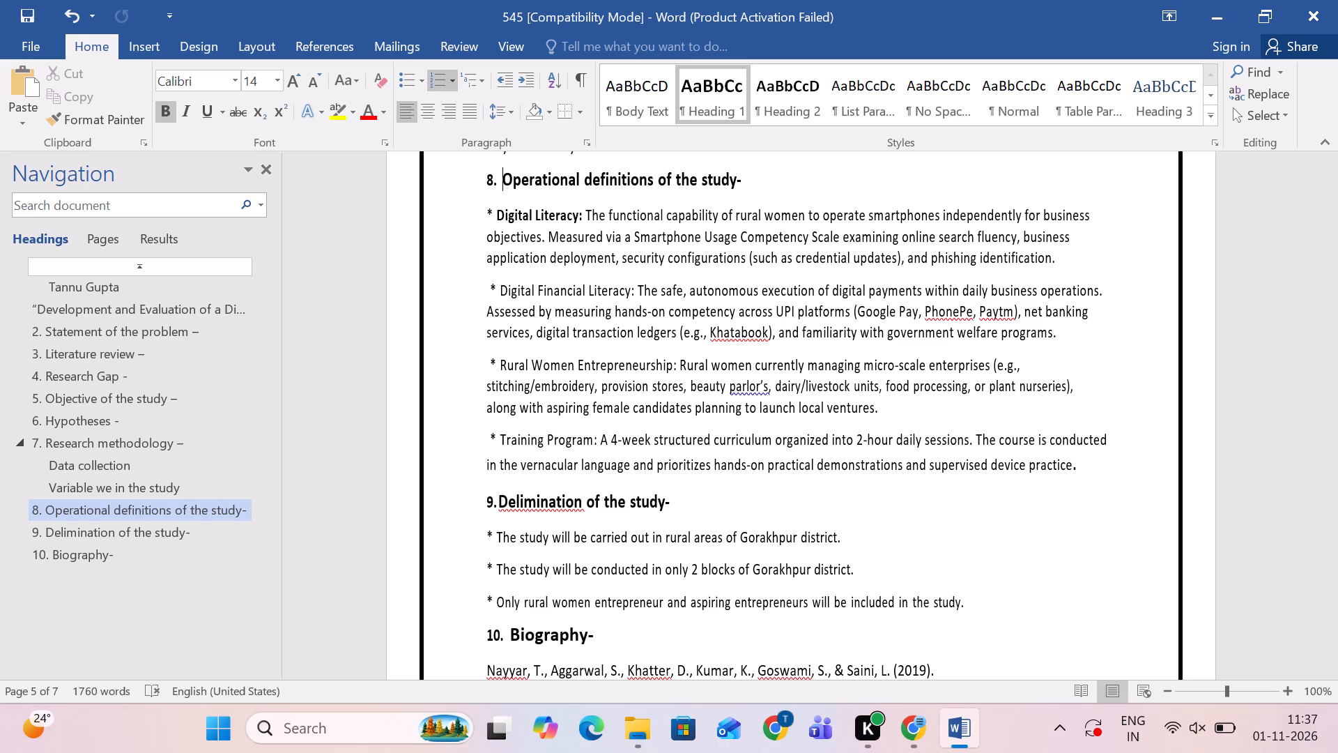
pyautogui.scroll(-3, 580, 430)
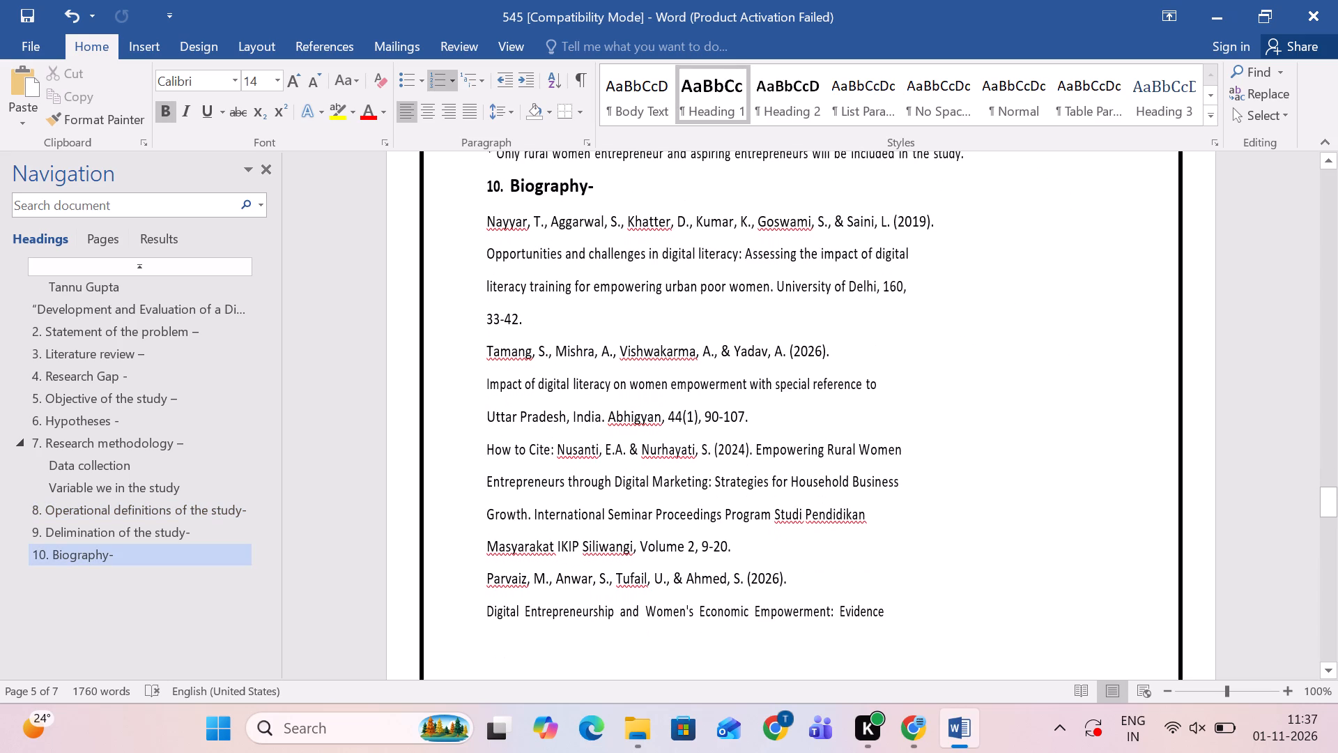
pyautogui.scroll(-3, 580, 430)
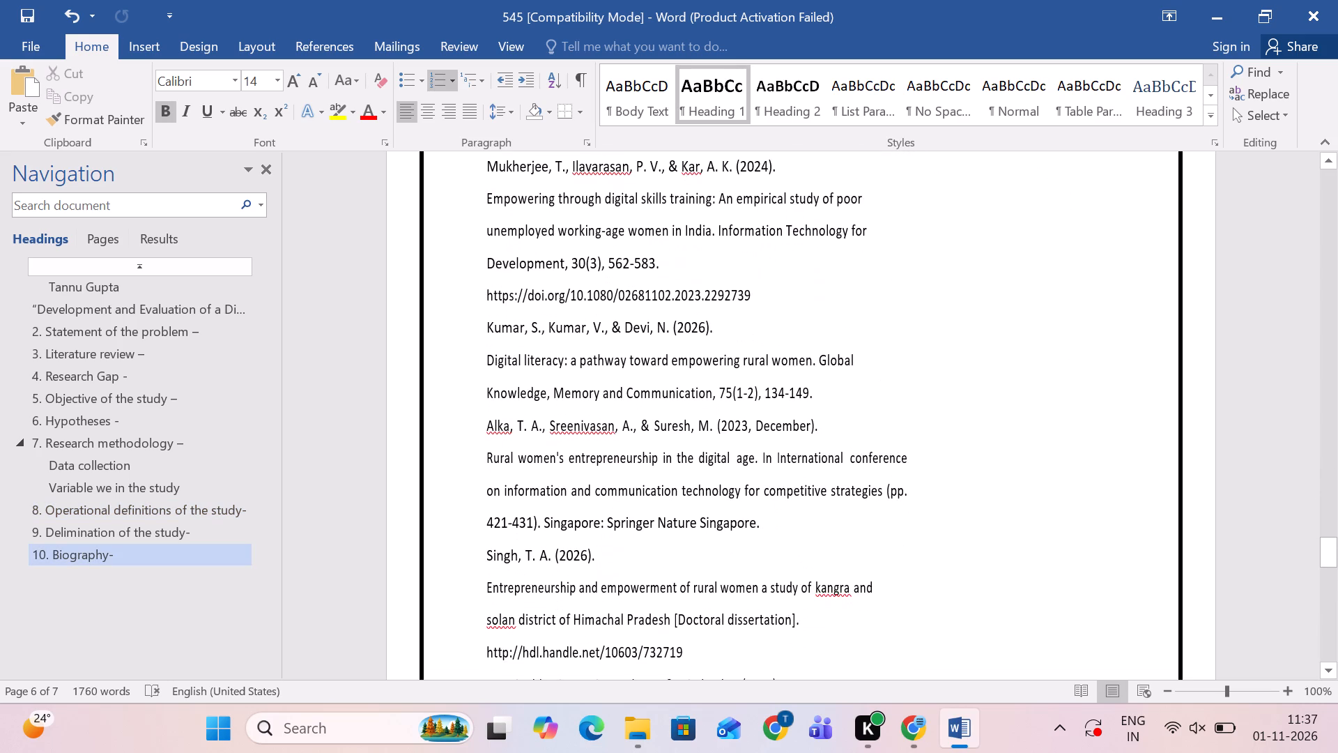
pyautogui.scroll(-4, 580, 430)
pyautogui.scroll(3, 580, 430)
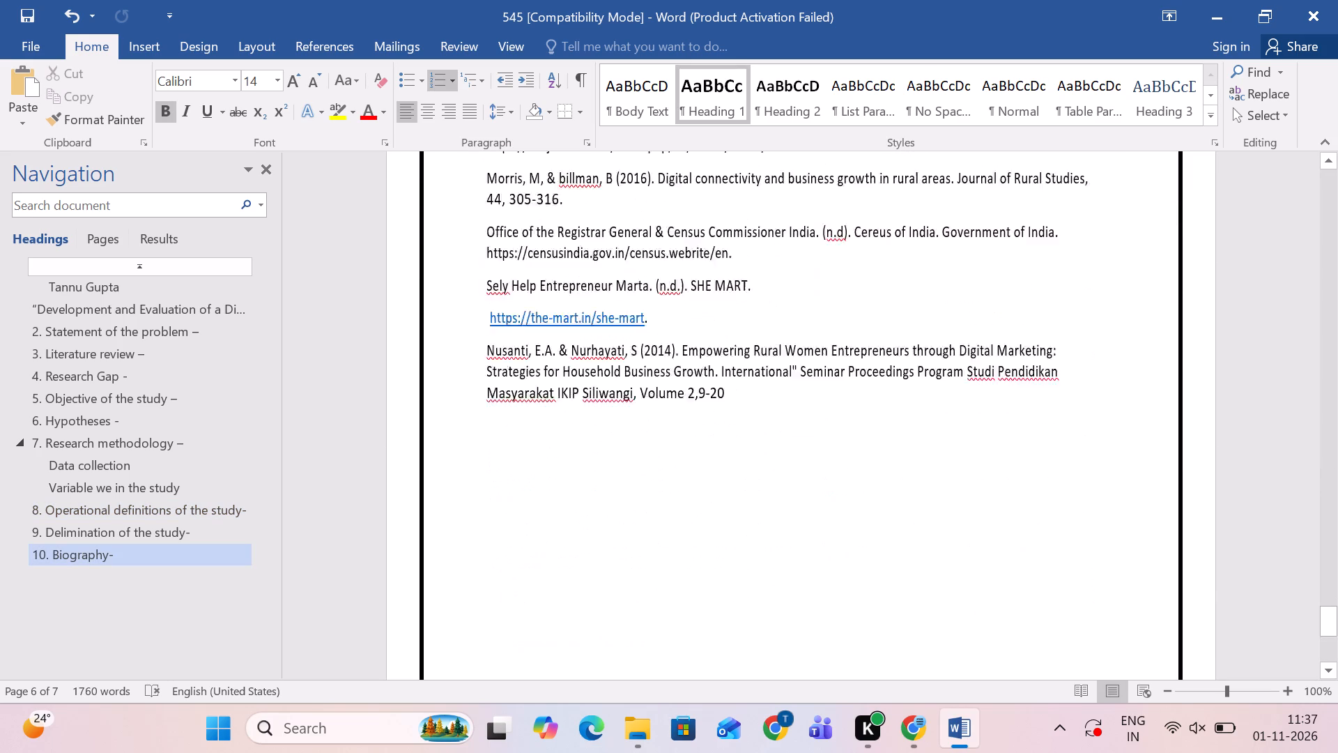
# Return to the cover page and look through the document again down to the references under Biography.
pyautogui.scroll(5, 580, 430)
pyautogui.scroll(20, 580, 430)
pyautogui.scroll(20, 580, 430)
pyautogui.scroll(20, 580, 430)
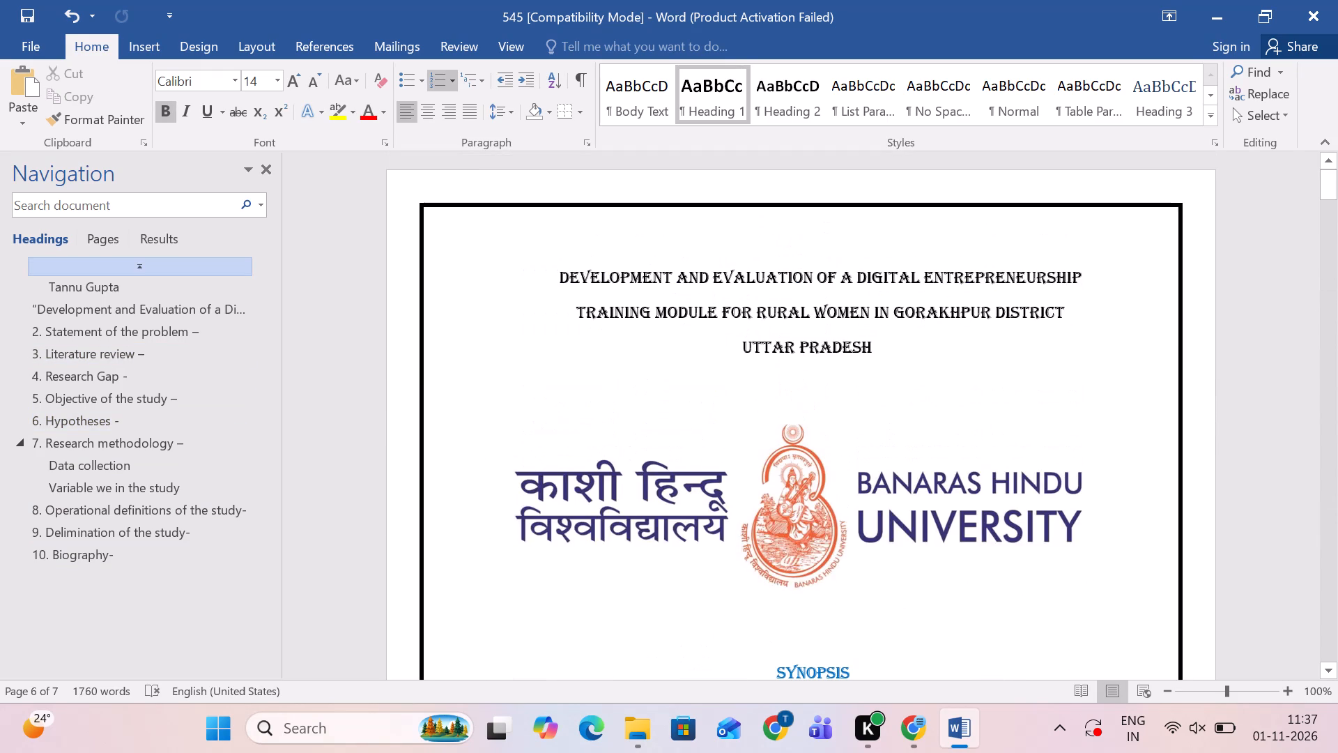
pyautogui.scroll(8, 580, 430)
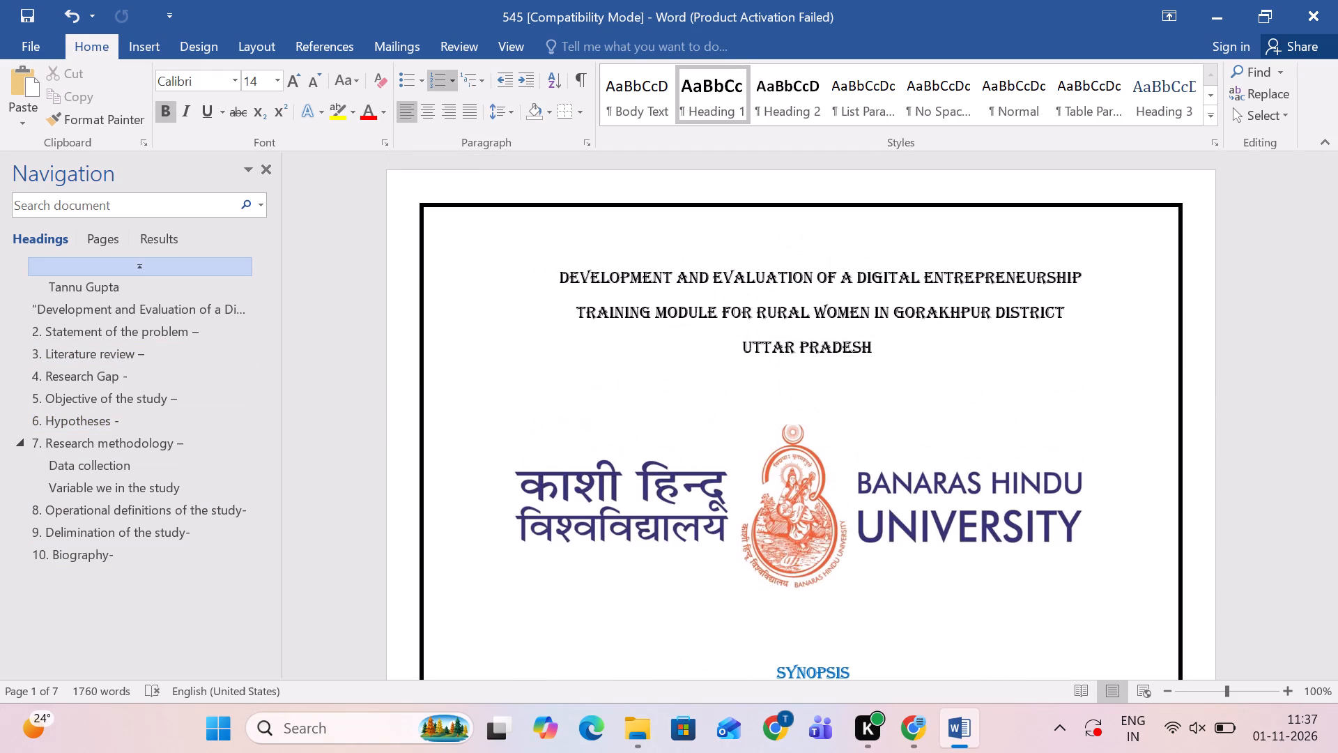
pyautogui.scroll(-2, 580, 430)
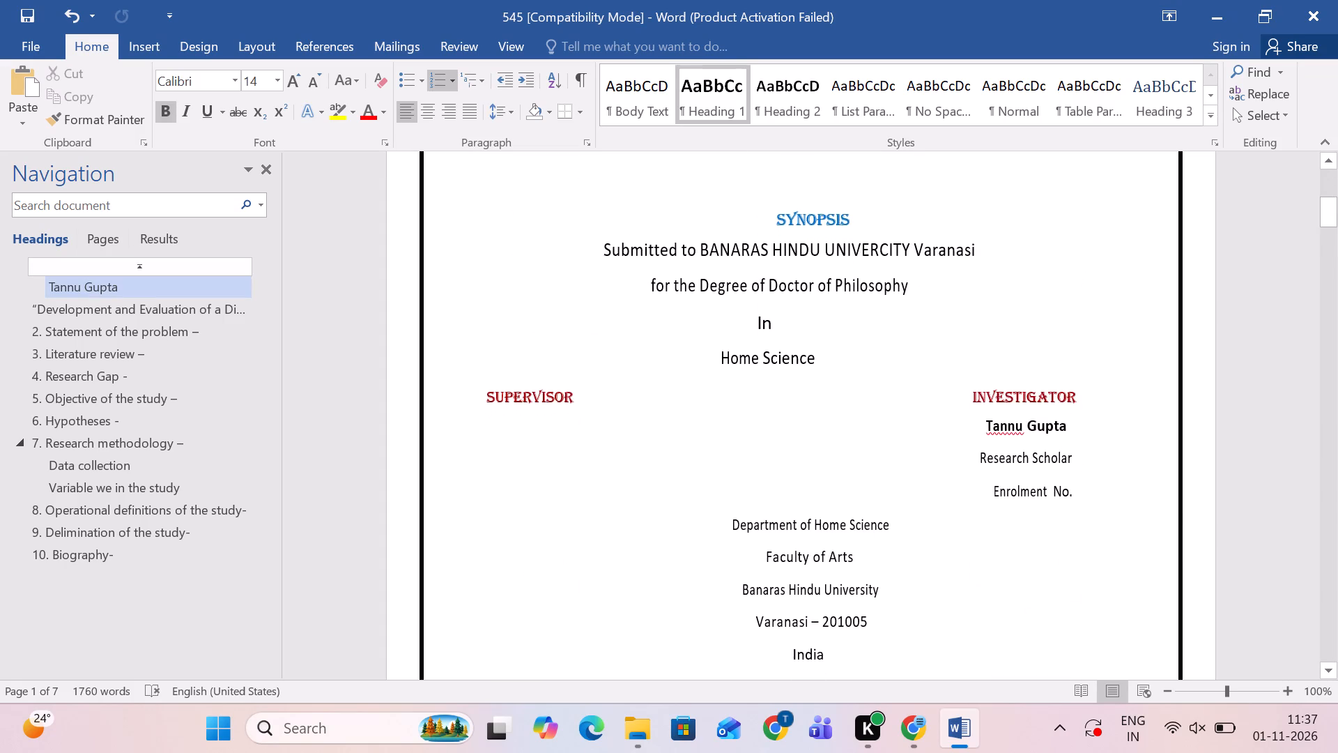
pyautogui.scroll(-2, 580, 430)
pyautogui.scroll(2, 580, 430)
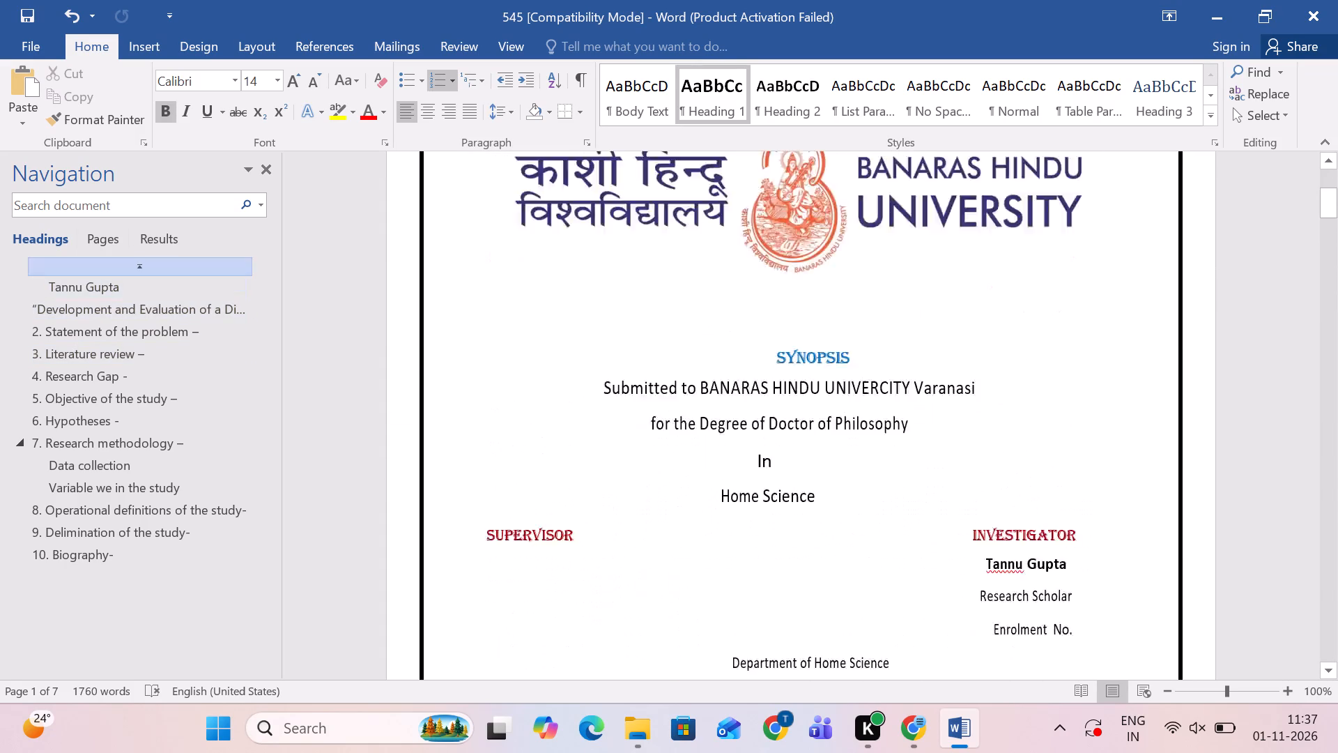
pyautogui.scroll(-3, 580, 430)
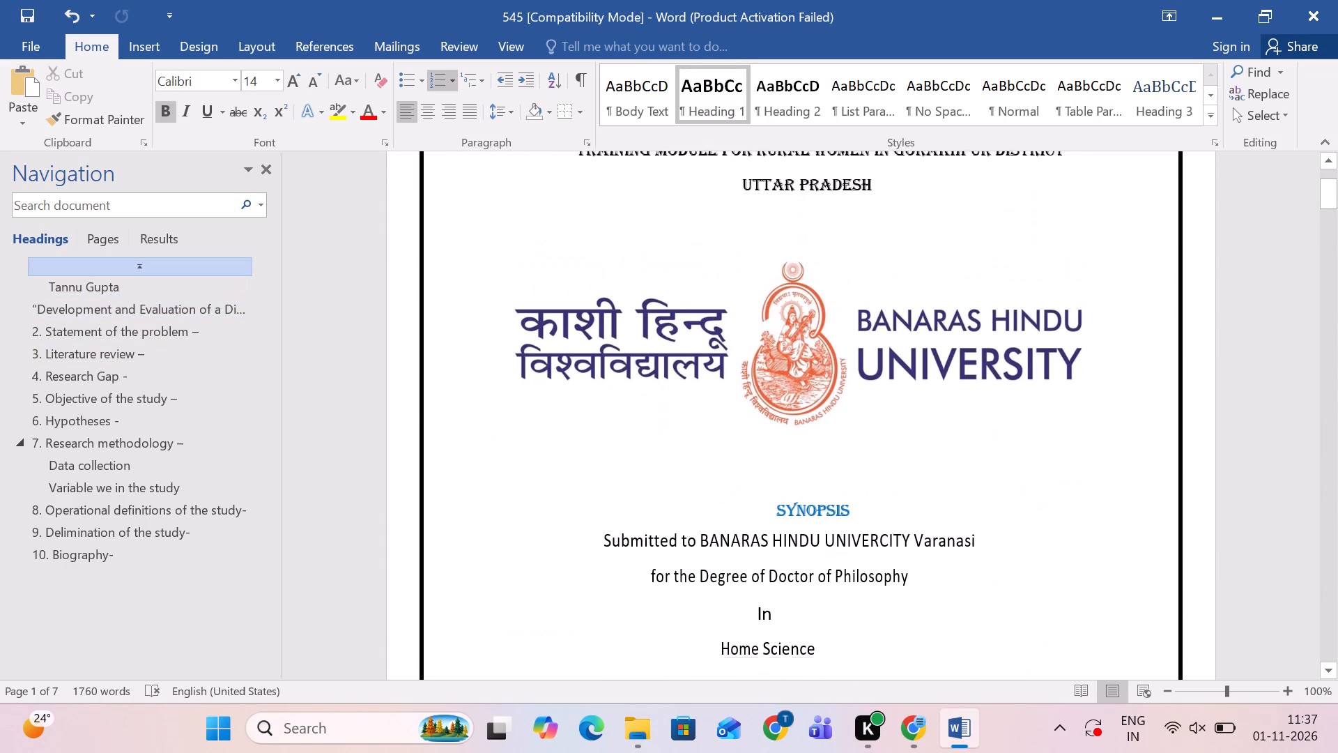
pyautogui.scroll(-9, 580, 430)
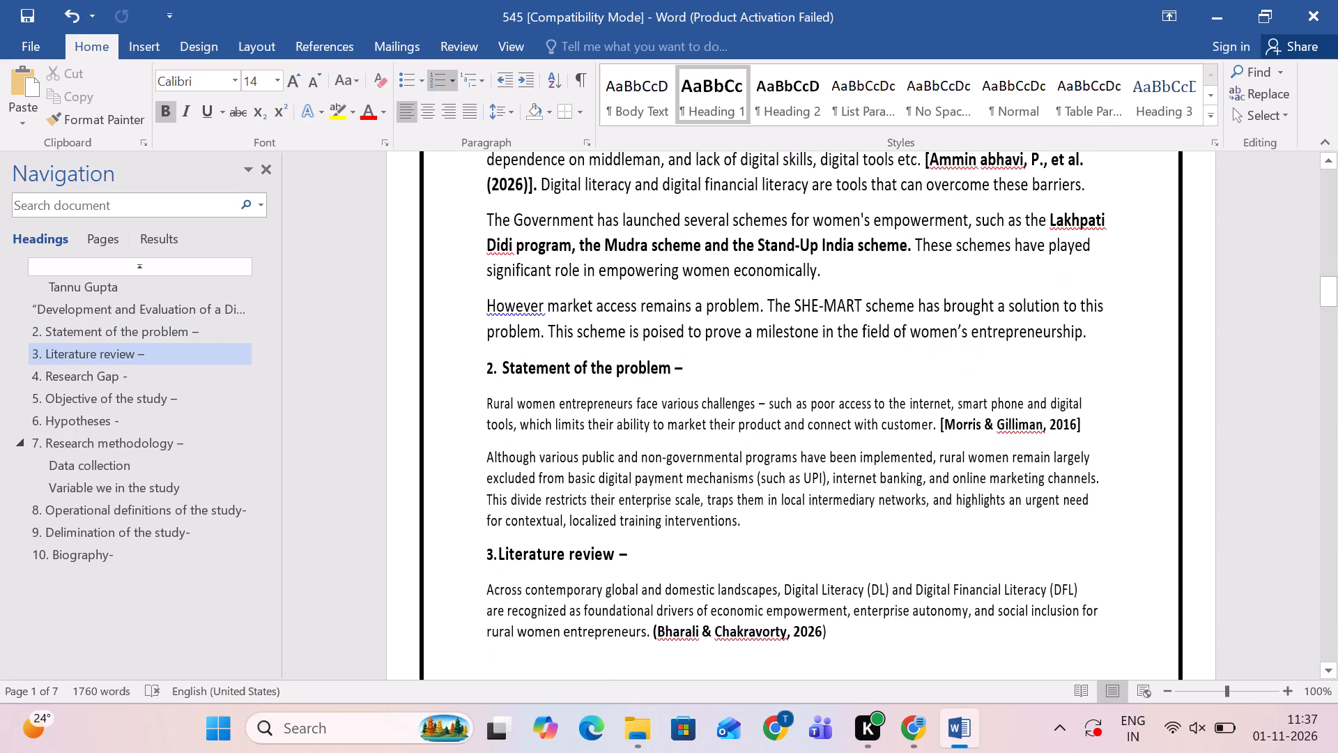
pyautogui.scroll(-7, 580, 430)
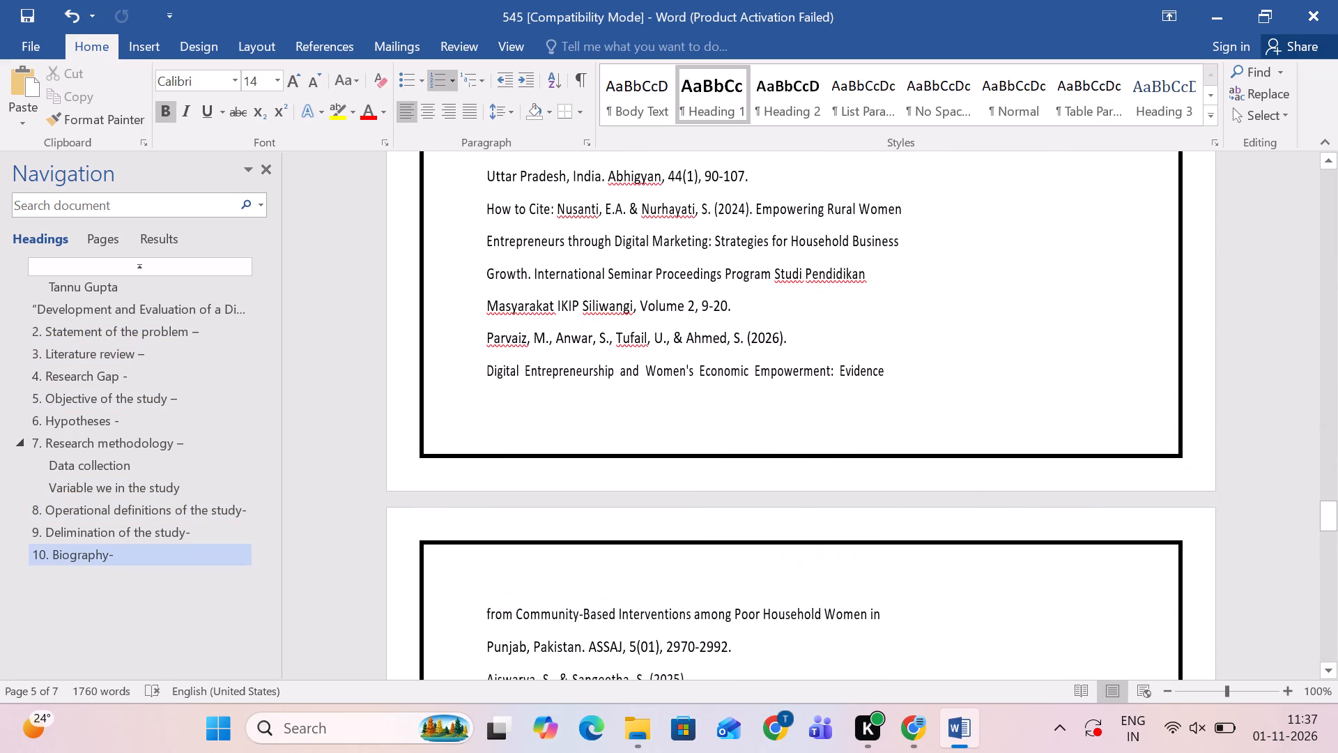
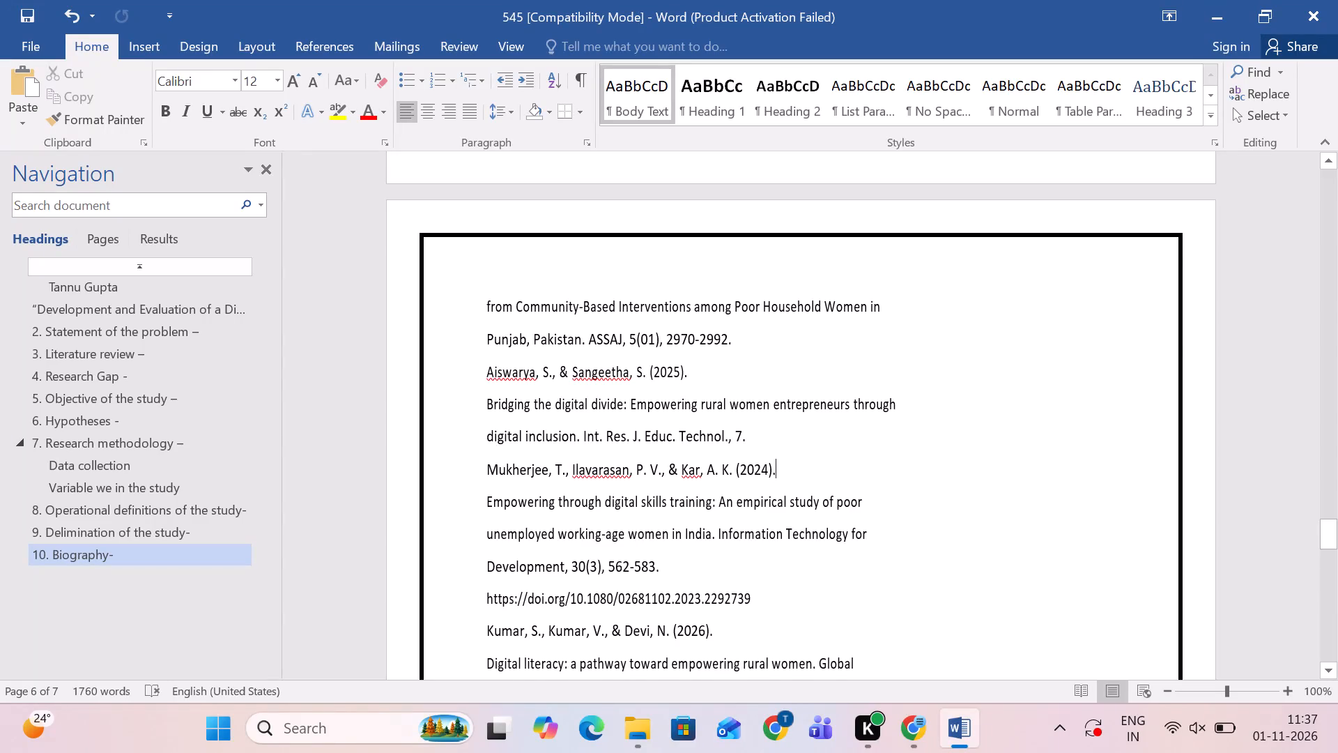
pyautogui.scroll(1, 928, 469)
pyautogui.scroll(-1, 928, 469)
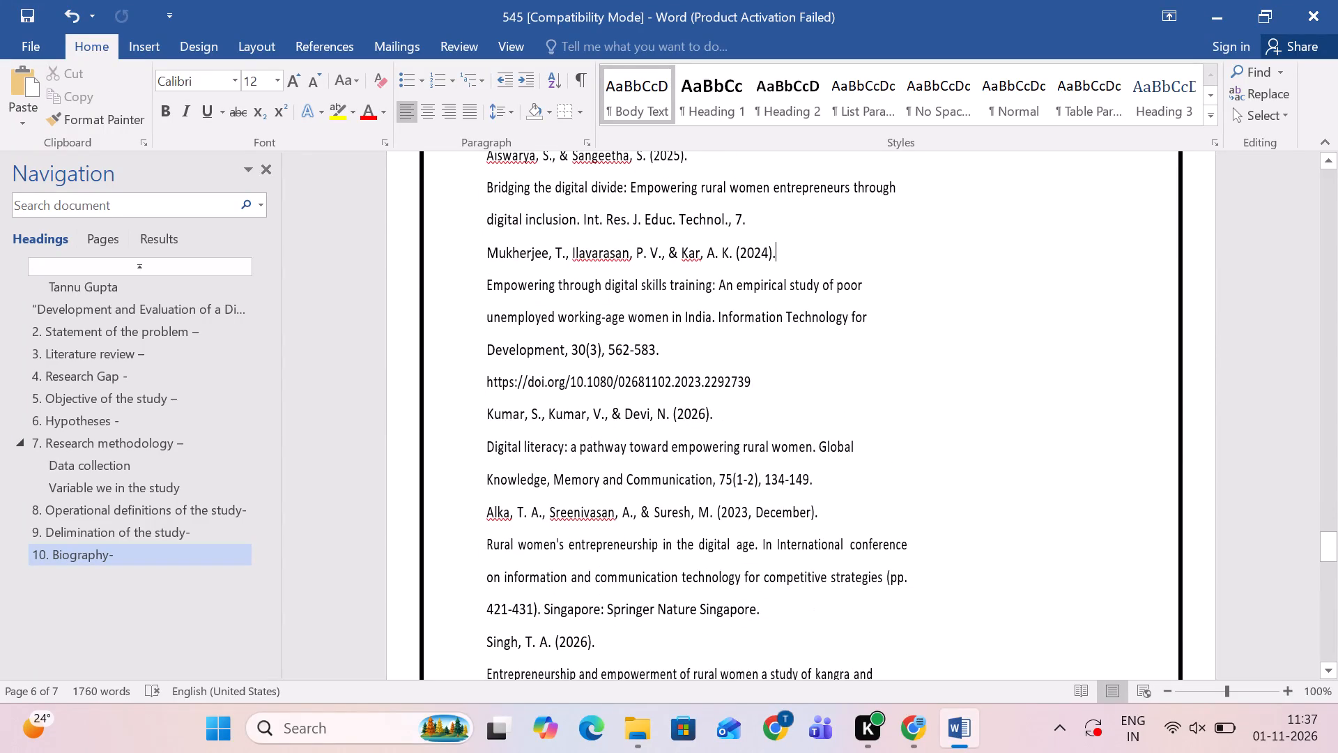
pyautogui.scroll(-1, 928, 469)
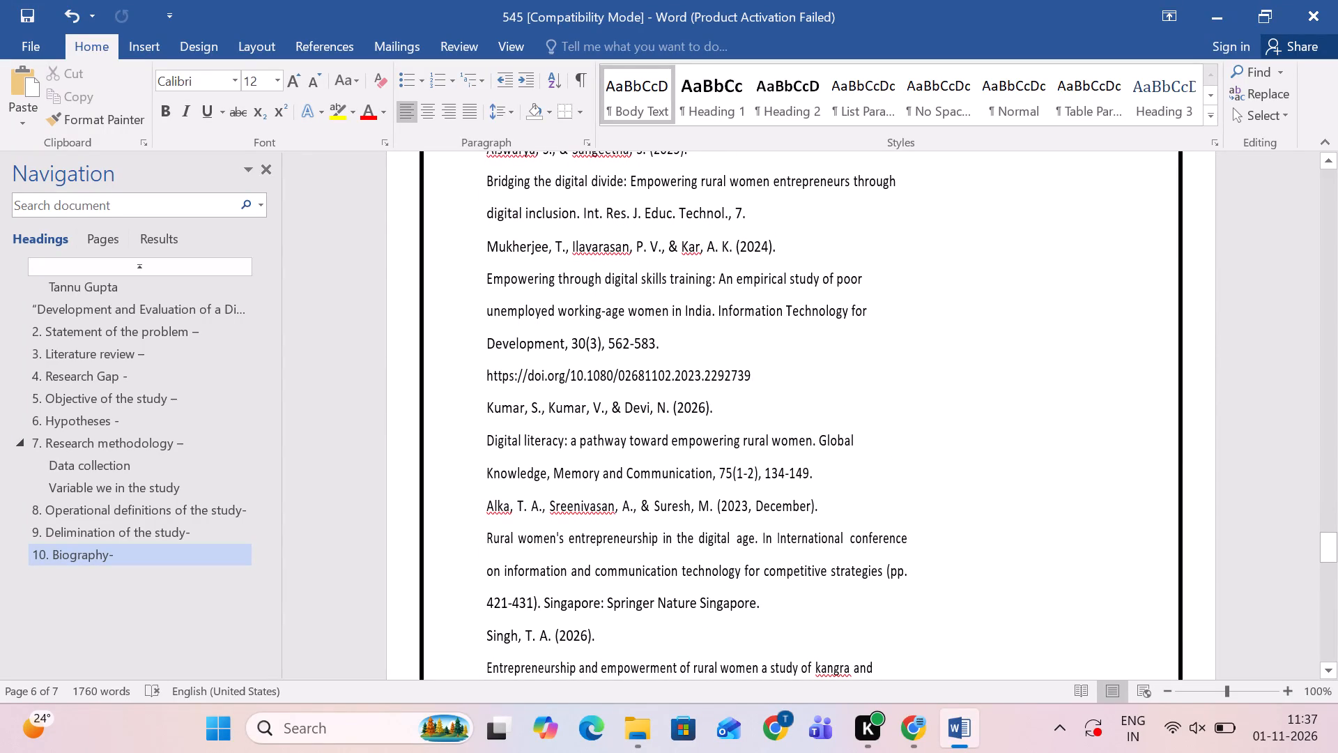
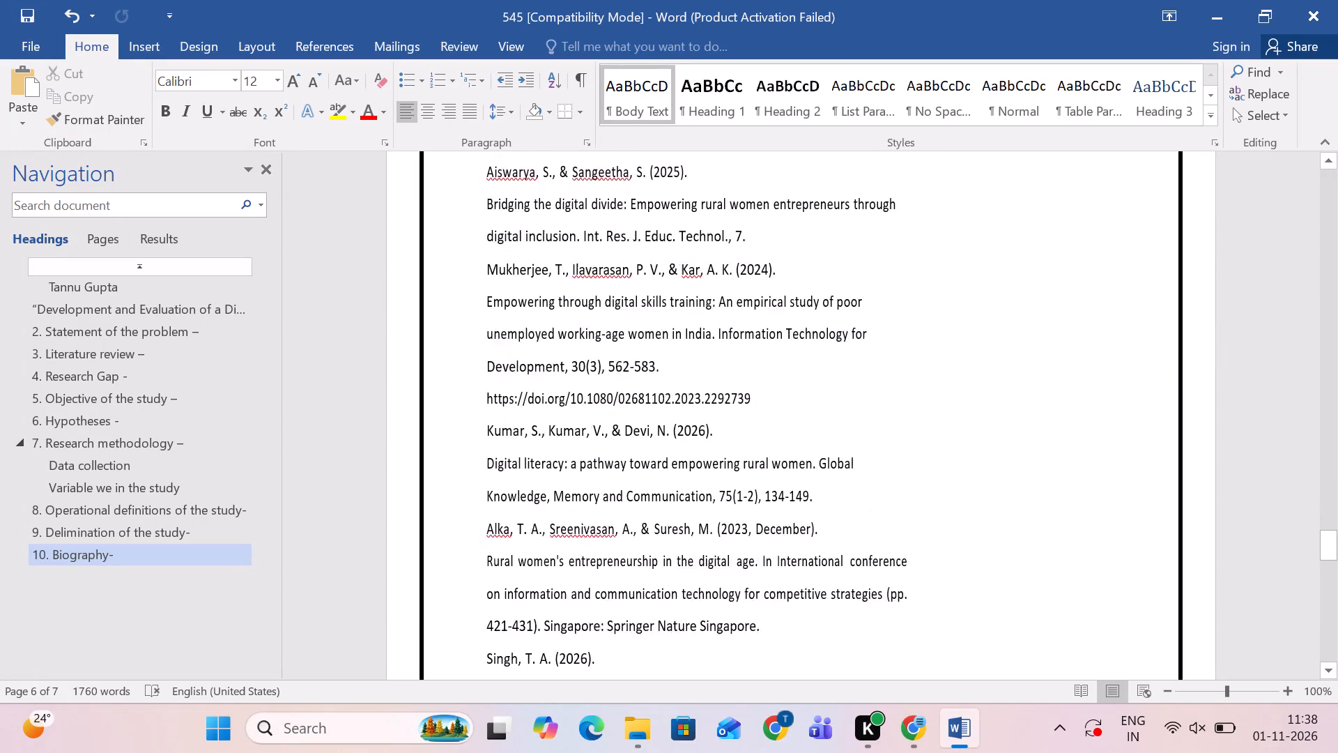
# Examine the Delimination section and the reference entries listed under the 10. Biography heading.
pyautogui.scroll(2, 928, 469)
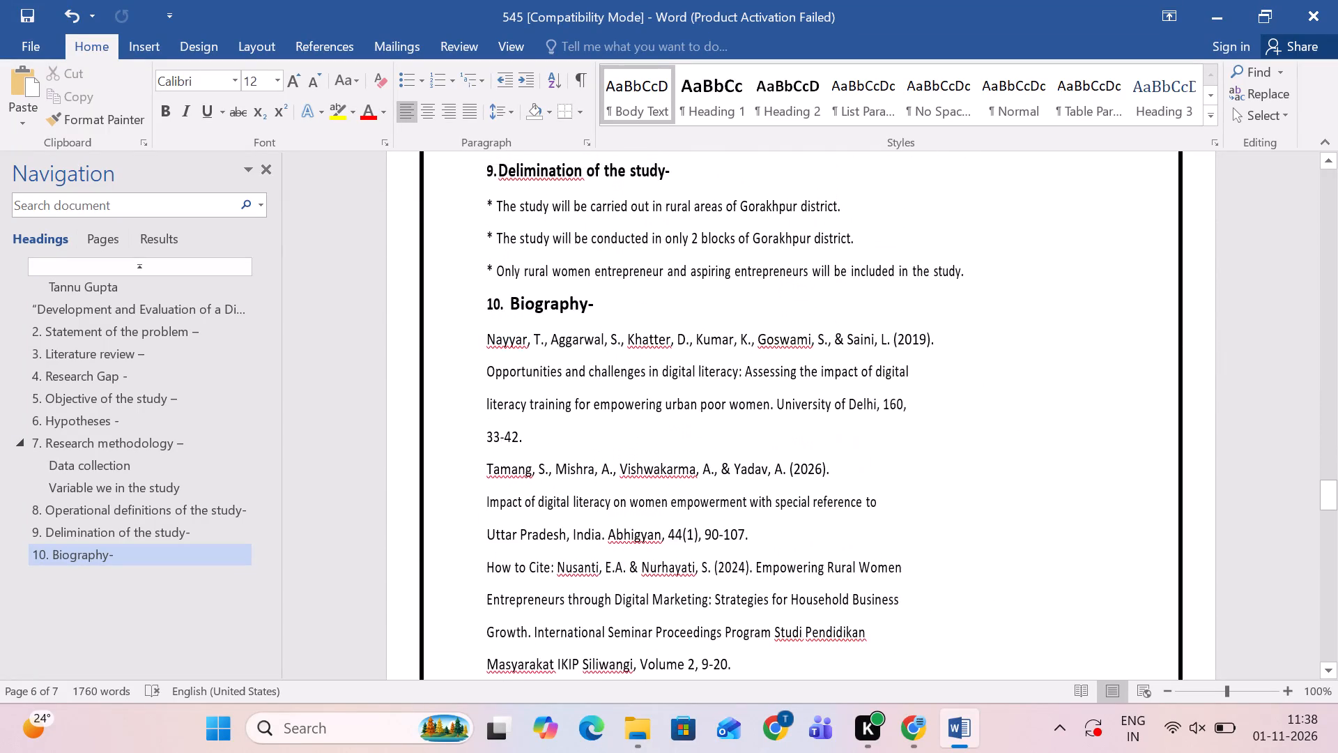
pyautogui.scroll(1, 928, 469)
pyautogui.scroll(-4, 449, 540)
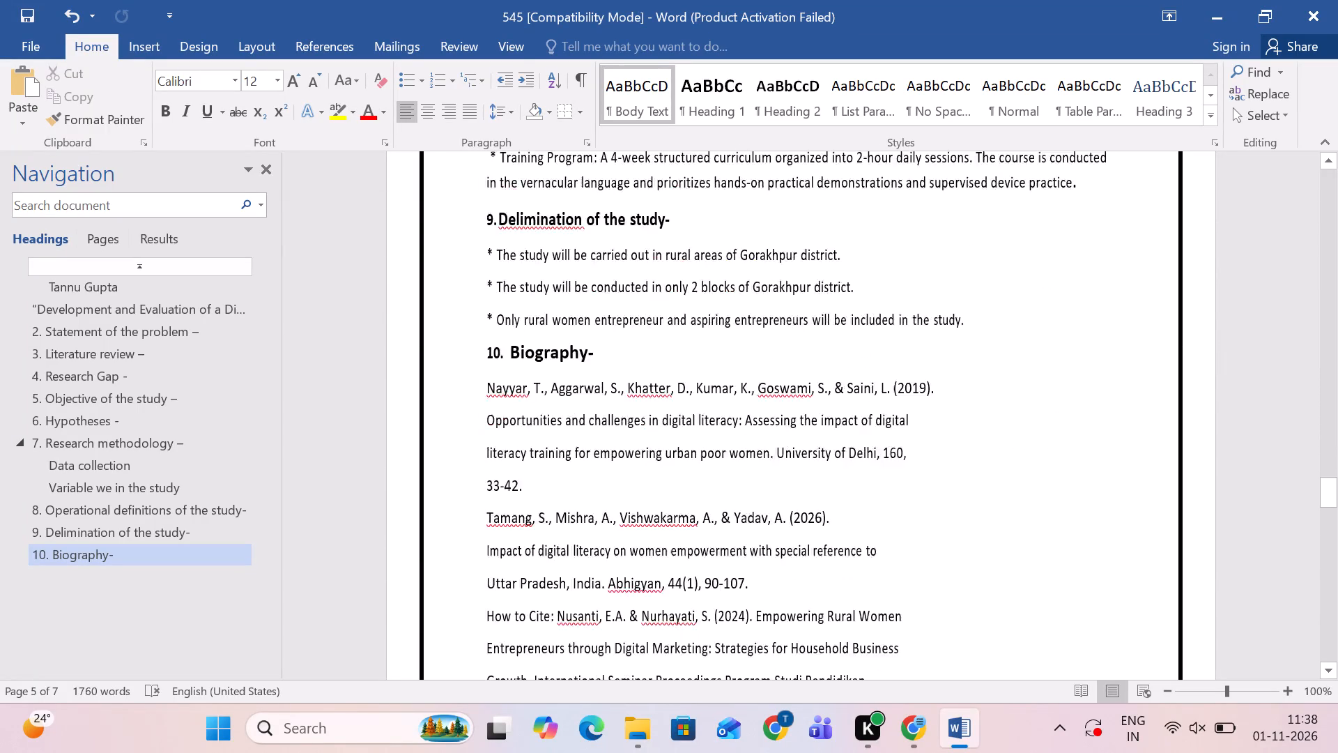
pyautogui.scroll(2, 449, 540)
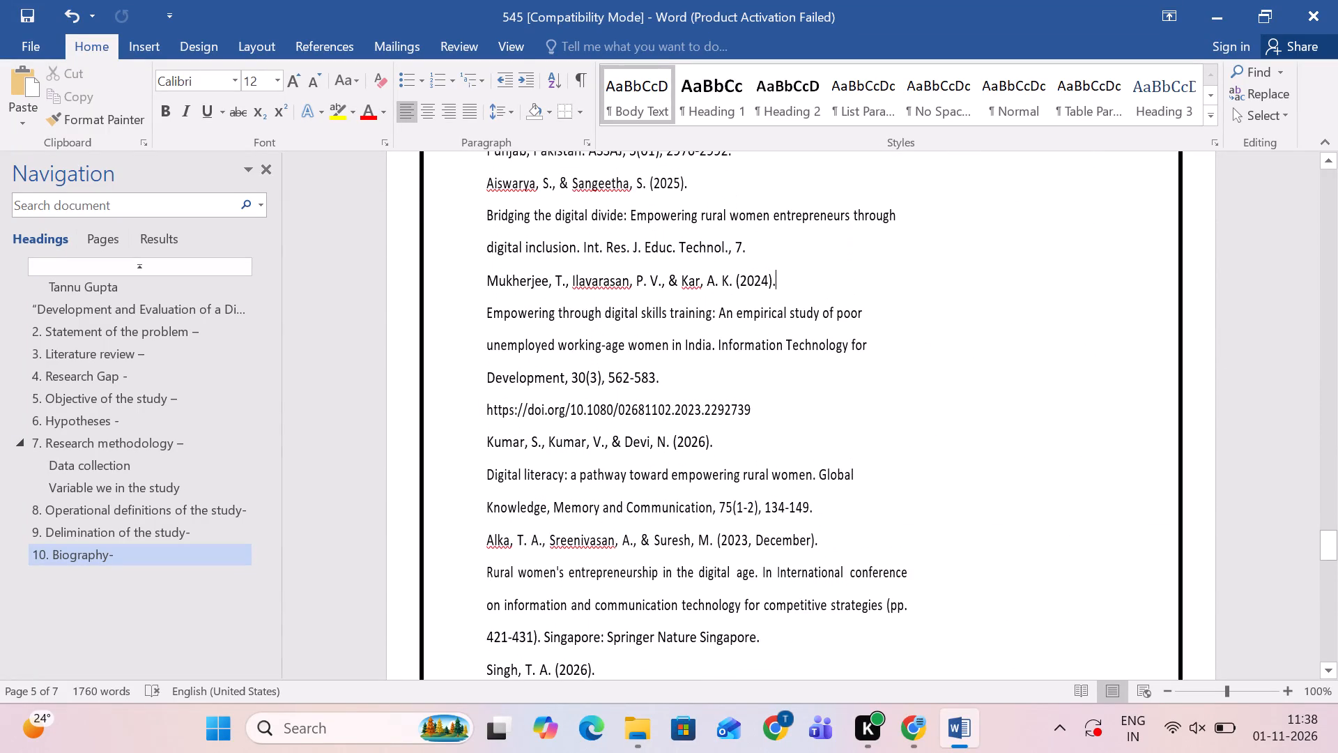
pyautogui.scroll(2, 449, 540)
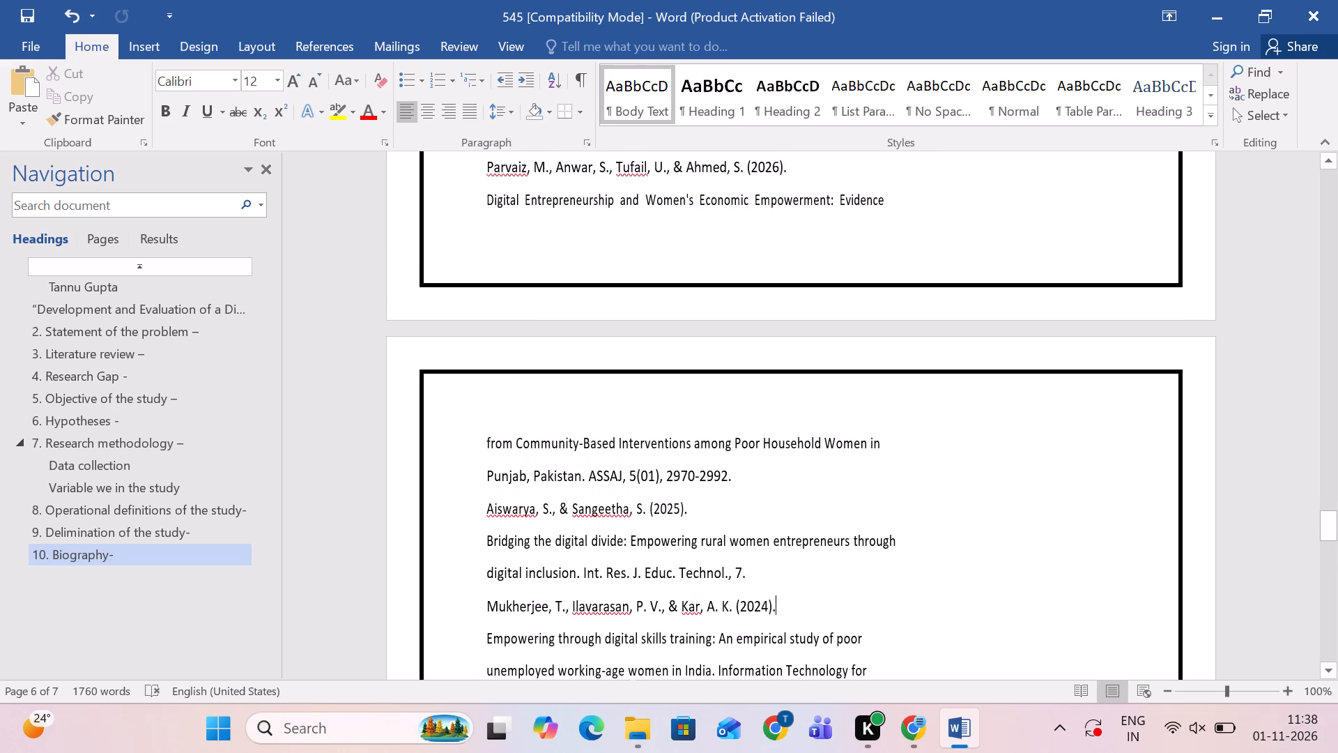
pyautogui.scroll(1, 449, 540)
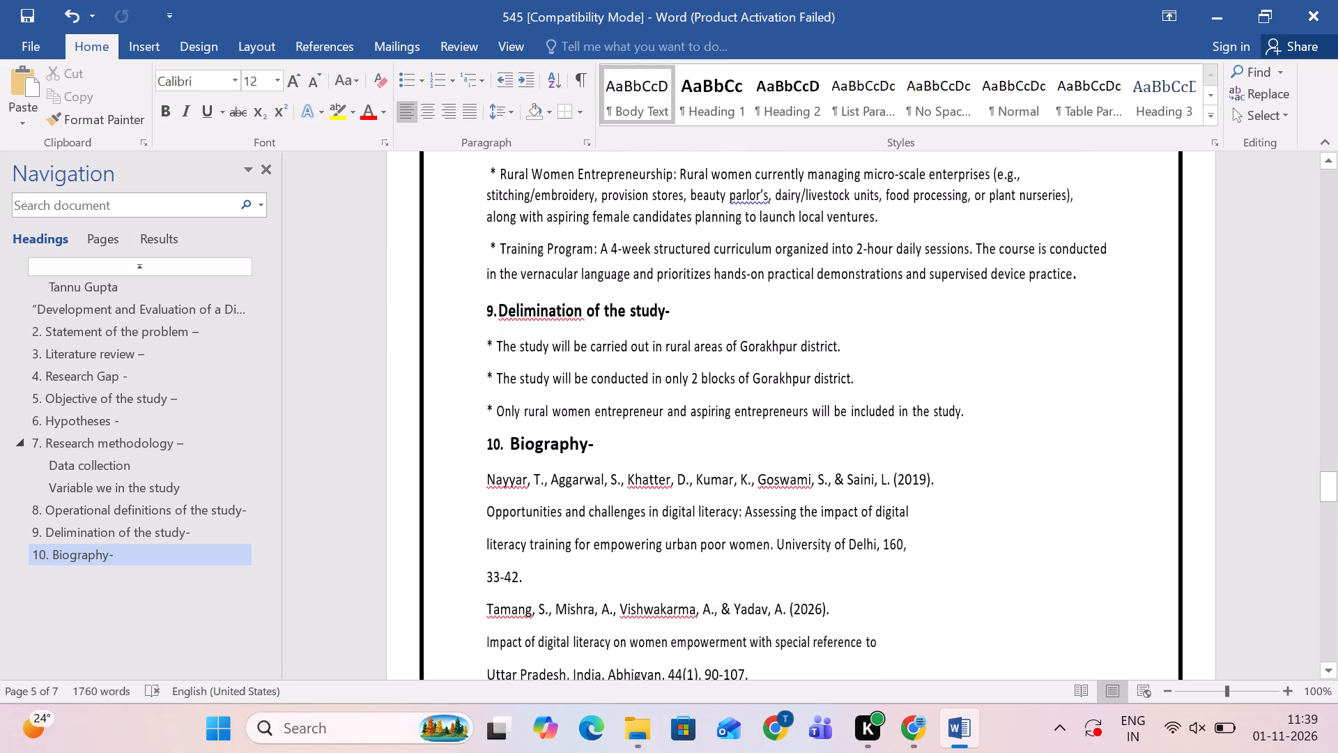
pyautogui.scroll(-1, 449, 346)
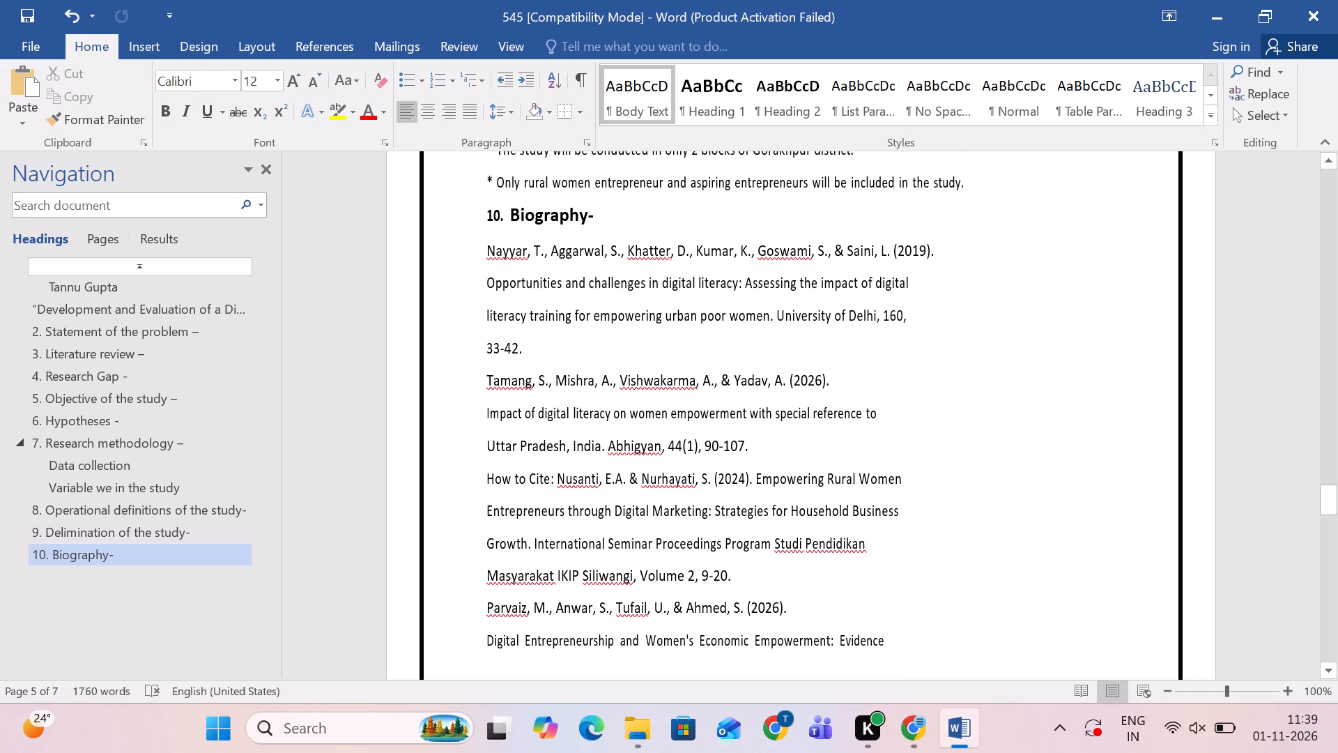
pyautogui.click(482, 254)
pyautogui.click(457, 300)
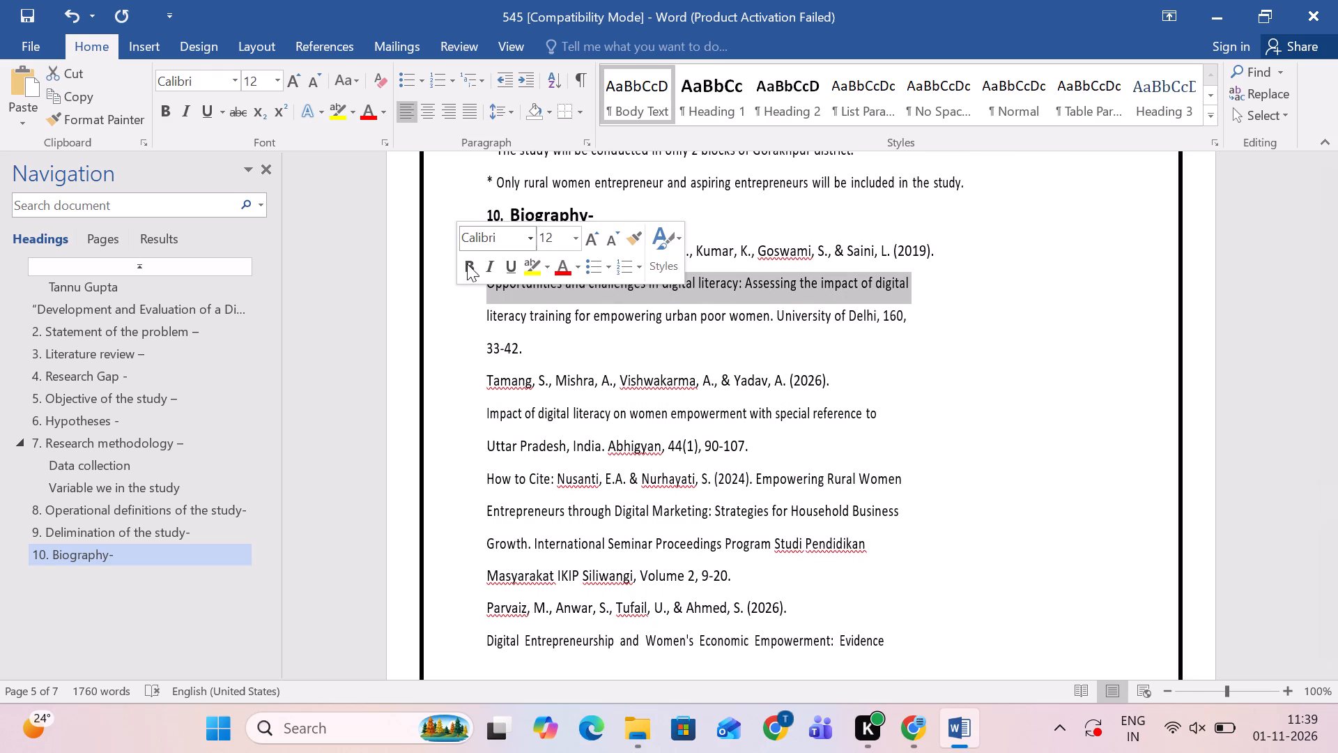
pyautogui.click(443, 266)
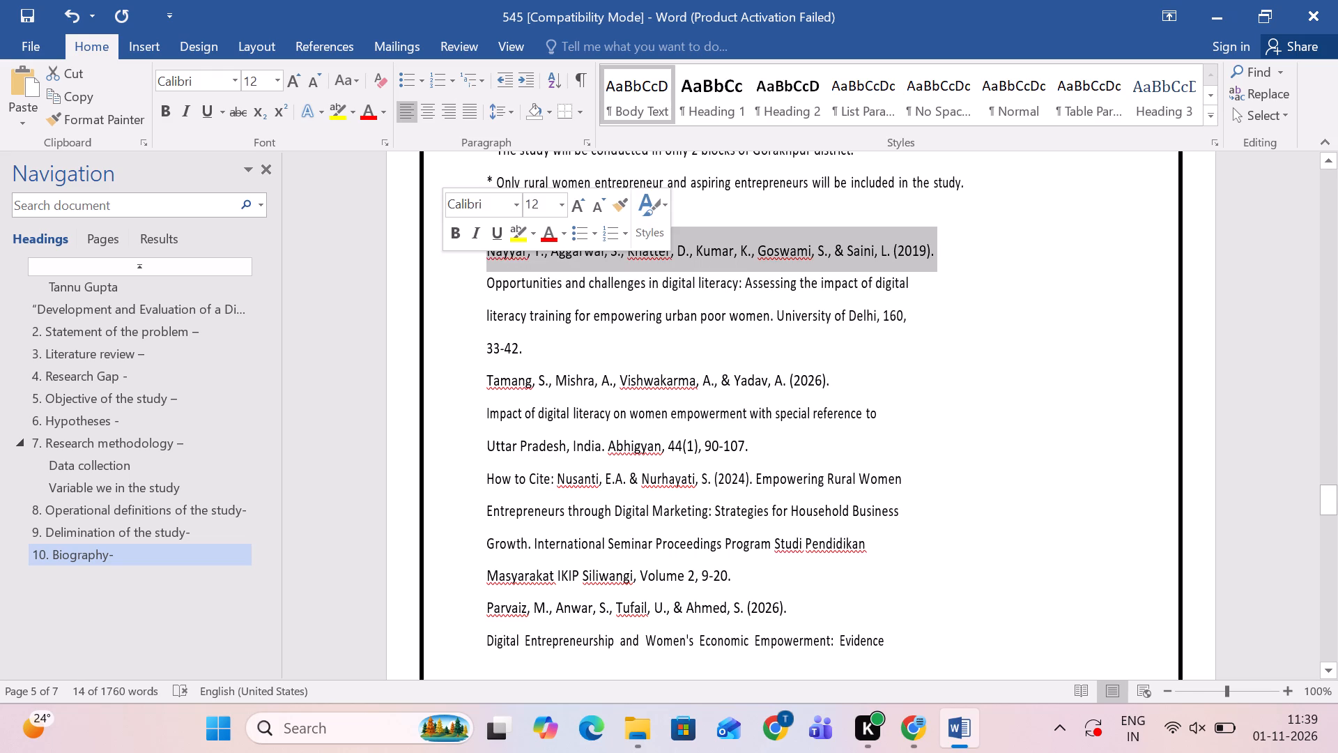
pyautogui.click(482, 270)
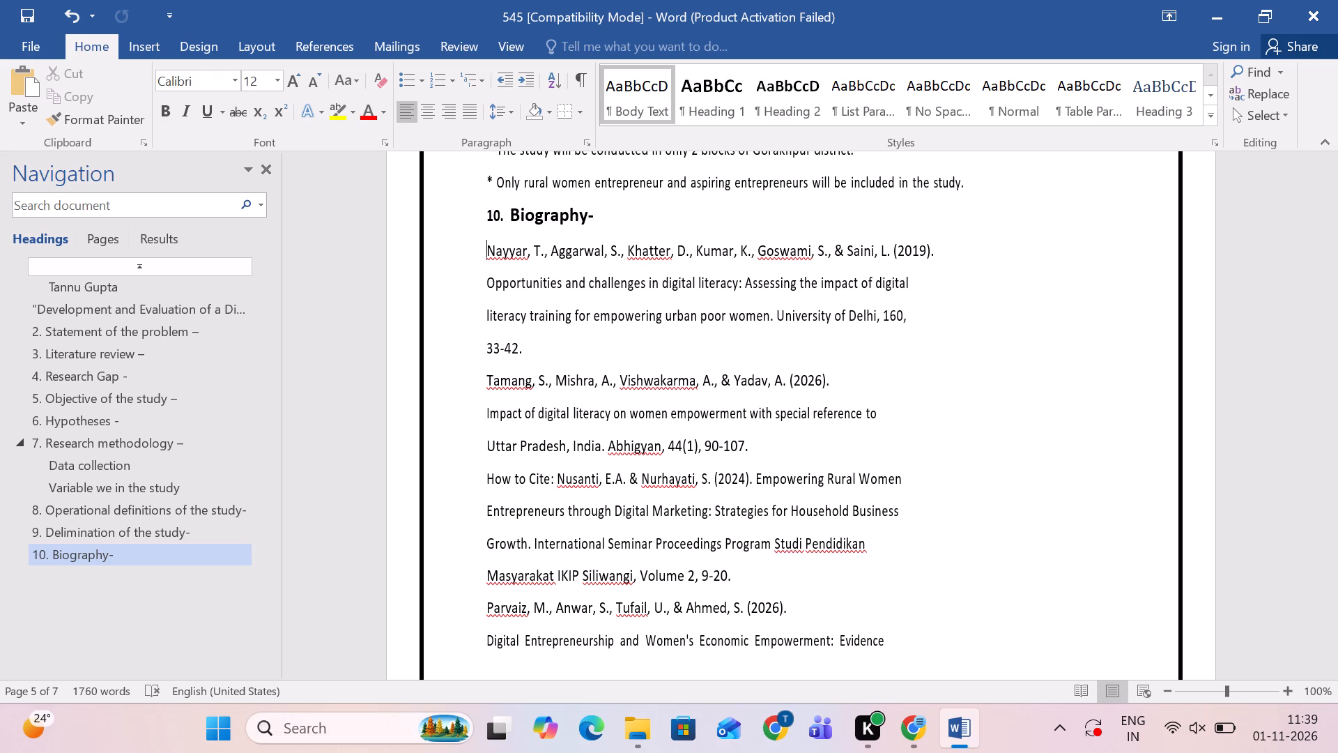
# Look through the whole synopsis, from the cover page and numbered sections to the reference list.
pyautogui.scroll(2, 482, 254)
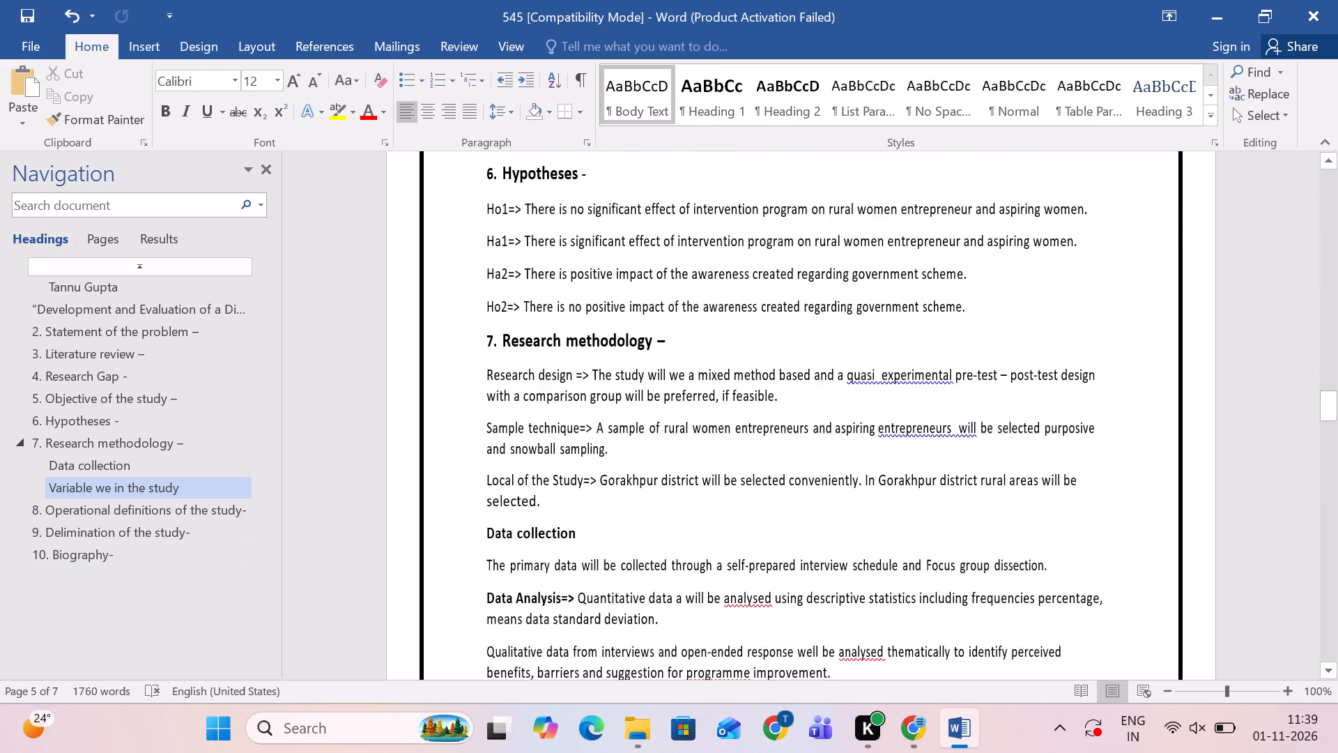
pyautogui.scroll(20, 482, 254)
pyautogui.scroll(20, 482, 254)
pyautogui.scroll(20, 482, 254)
pyautogui.scroll(-3, 482, 254)
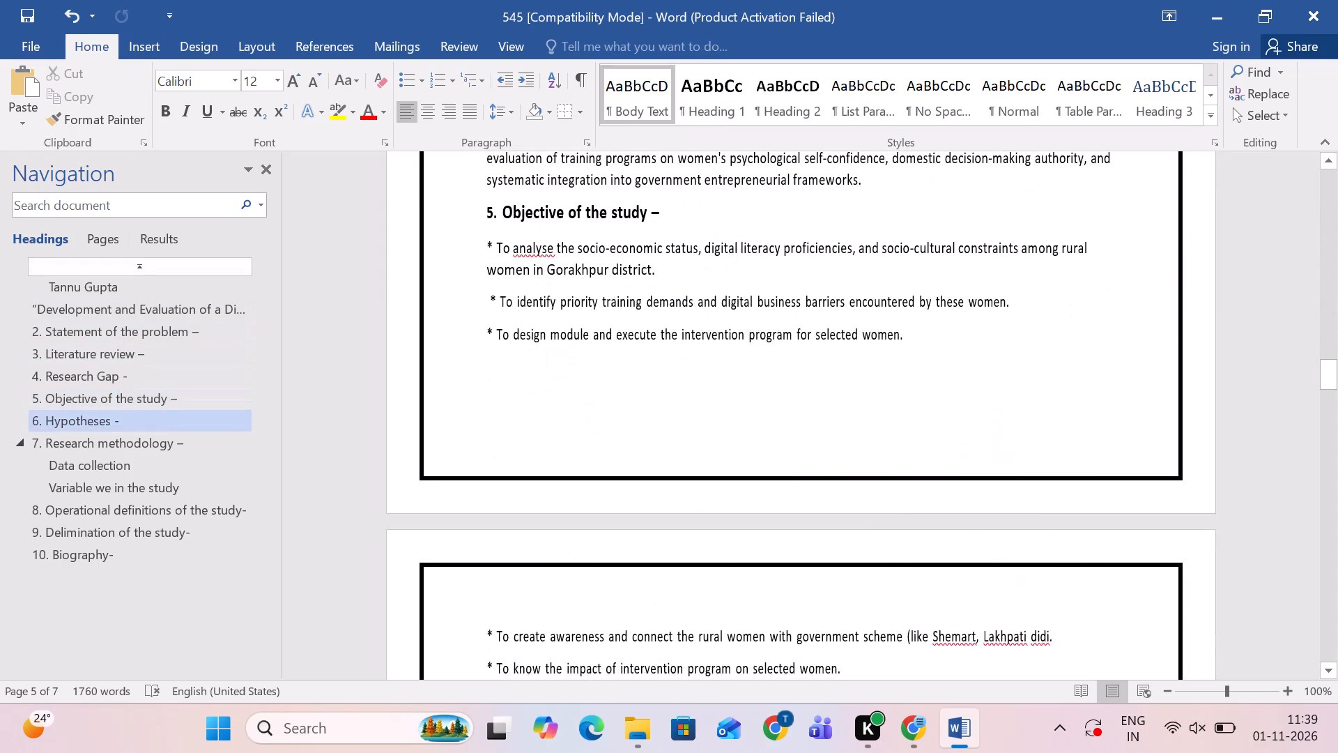
pyautogui.scroll(-2, 482, 254)
pyautogui.scroll(1, 482, 254)
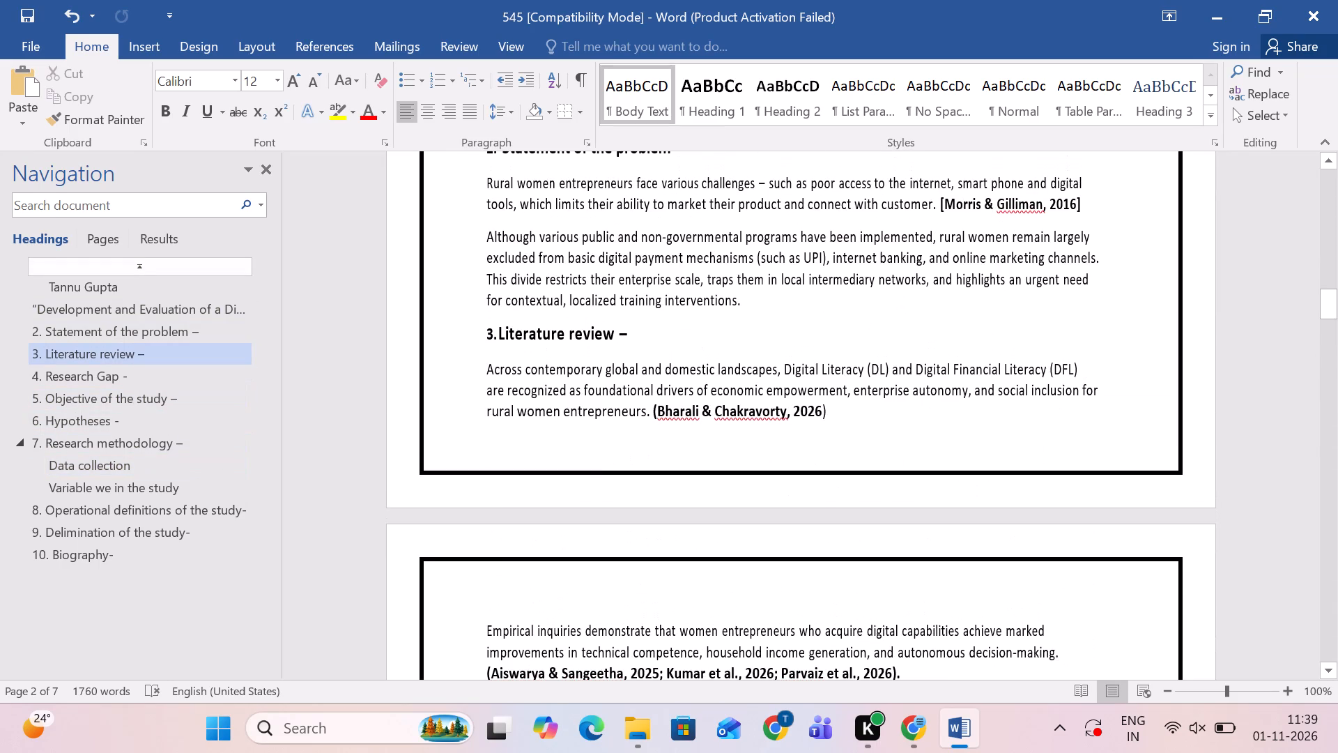
pyautogui.click(413, 285)
pyautogui.click(403, 274)
pyautogui.scroll(6, 403, 274)
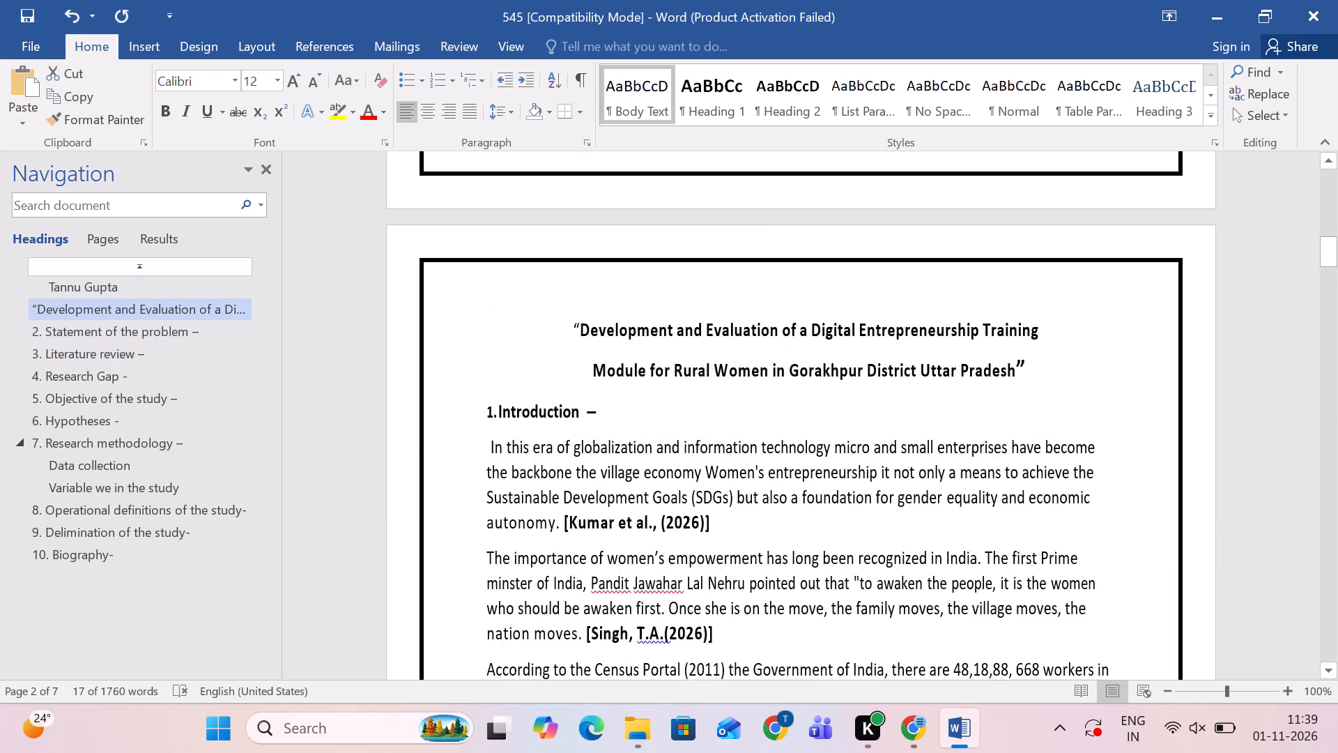
pyautogui.scroll(3, 403, 274)
pyautogui.scroll(-2, 403, 274)
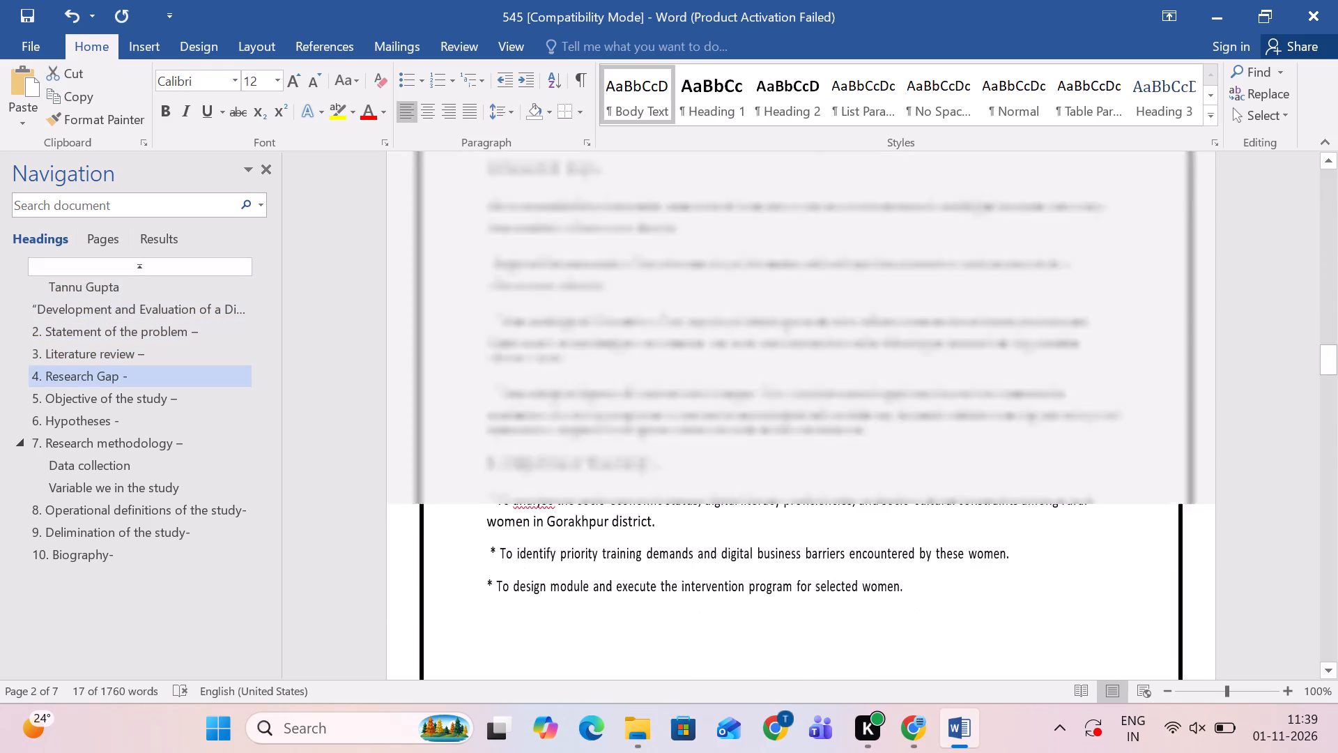
pyautogui.scroll(-12, 403, 274)
pyautogui.scroll(3, 403, 274)
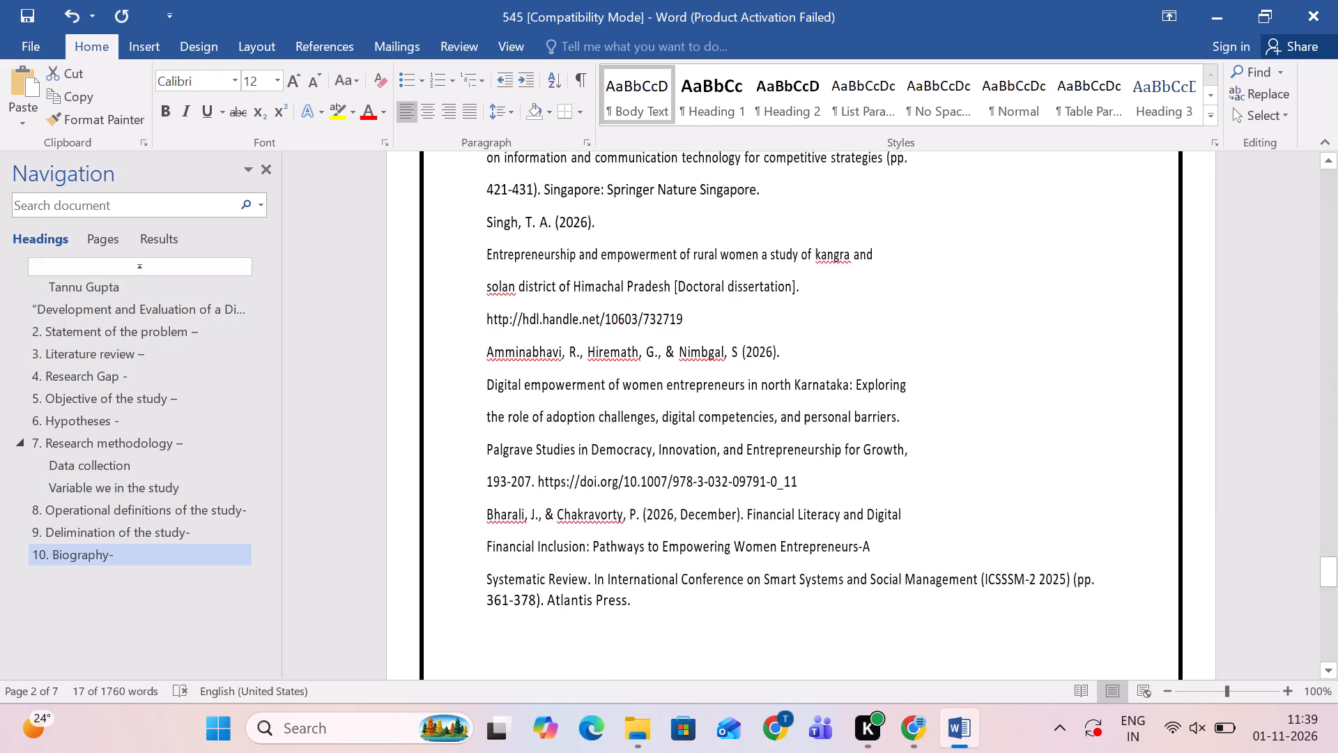
pyautogui.scroll(2, 403, 274)
pyautogui.scroll(19, 403, 274)
pyautogui.scroll(-1, 403, 274)
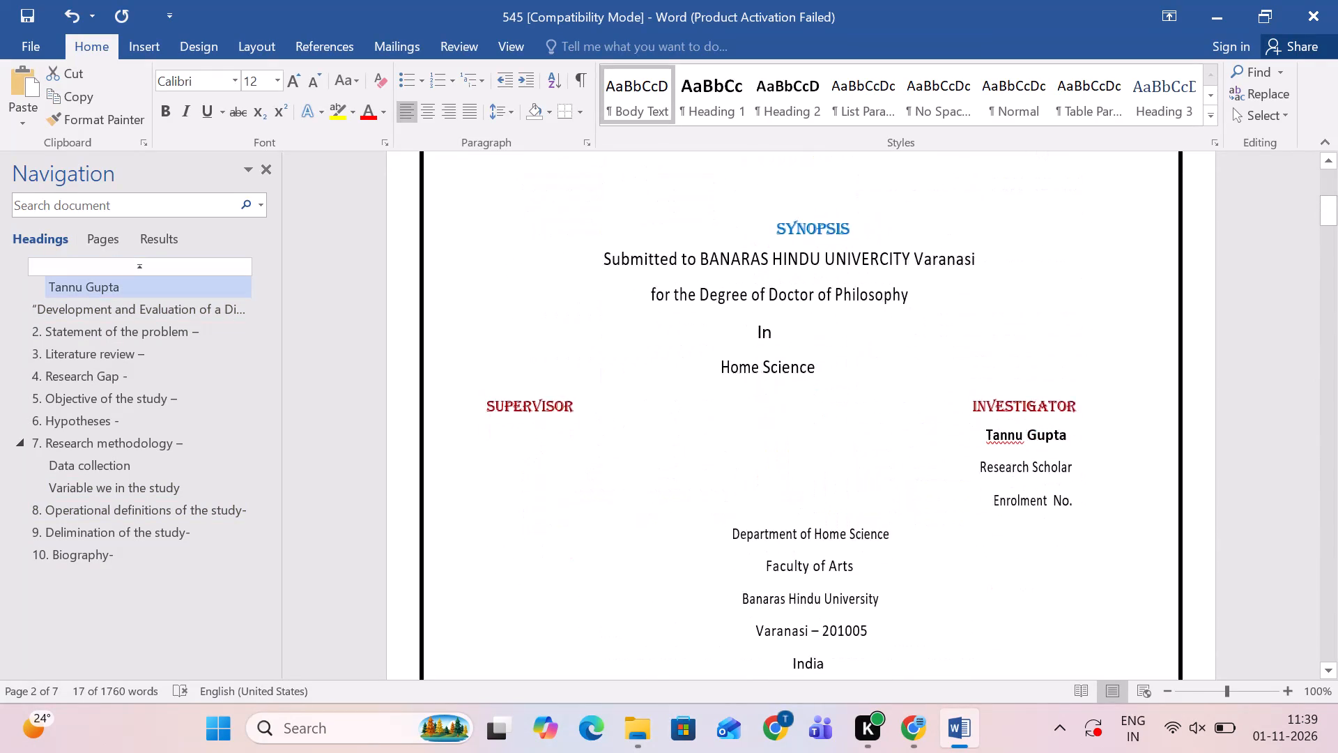
pyautogui.scroll(-4, 403, 274)
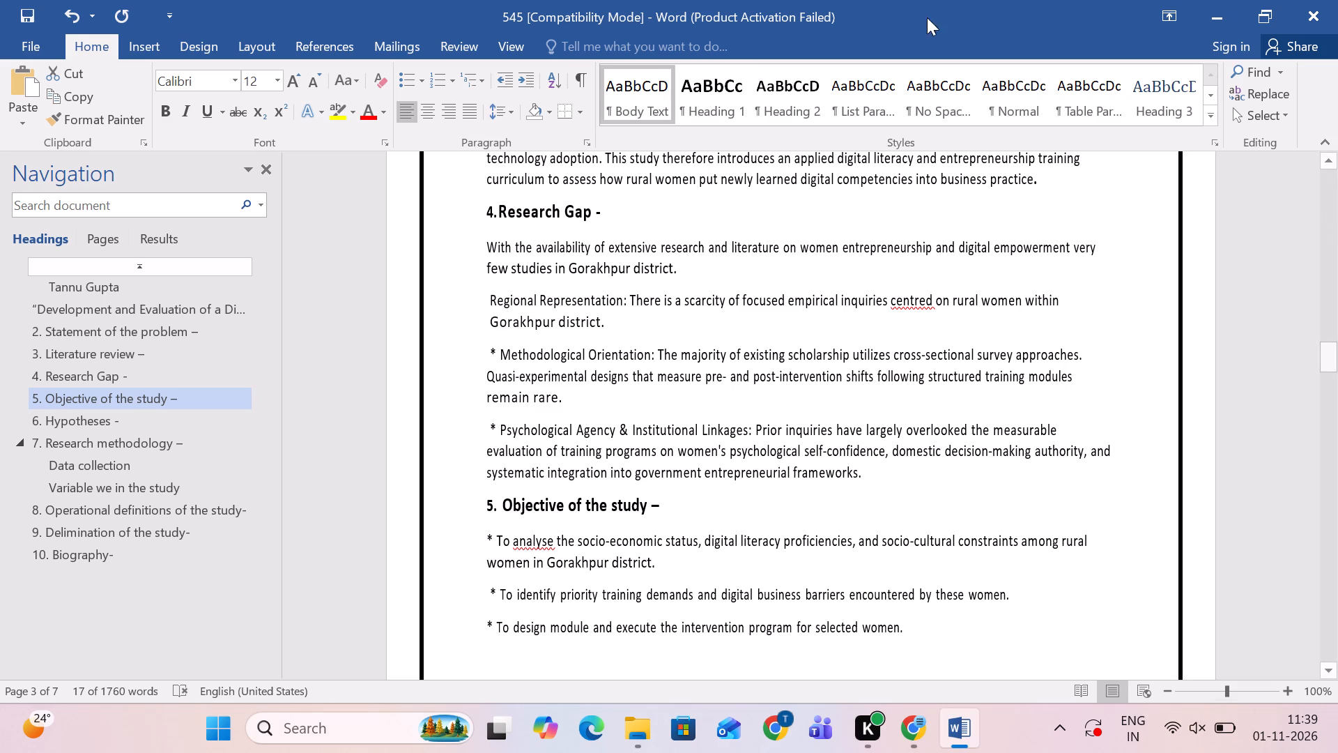
# Examine the synopsis from the Research Gap section through the references to the end of the last page.
pyautogui.click(464, 288)
pyautogui.click(398, 252)
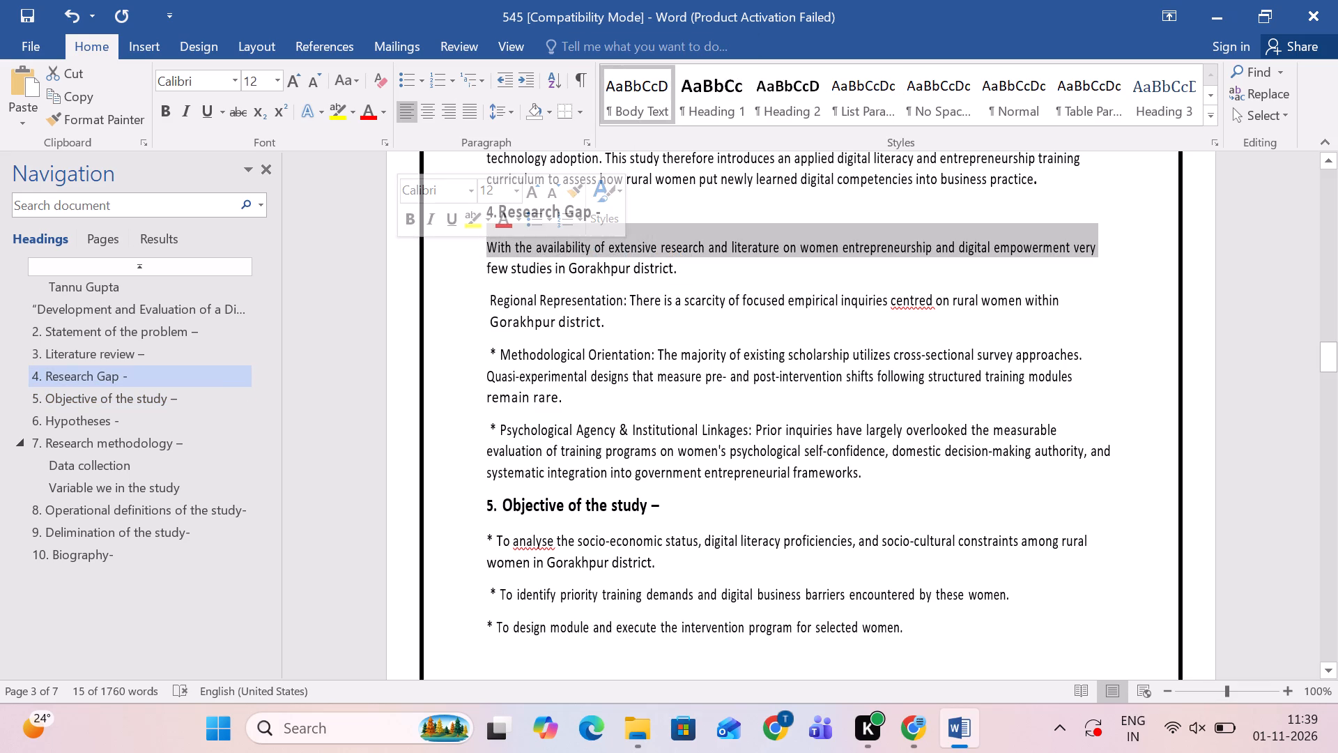
pyautogui.click(458, 290)
pyautogui.scroll(-3, 458, 290)
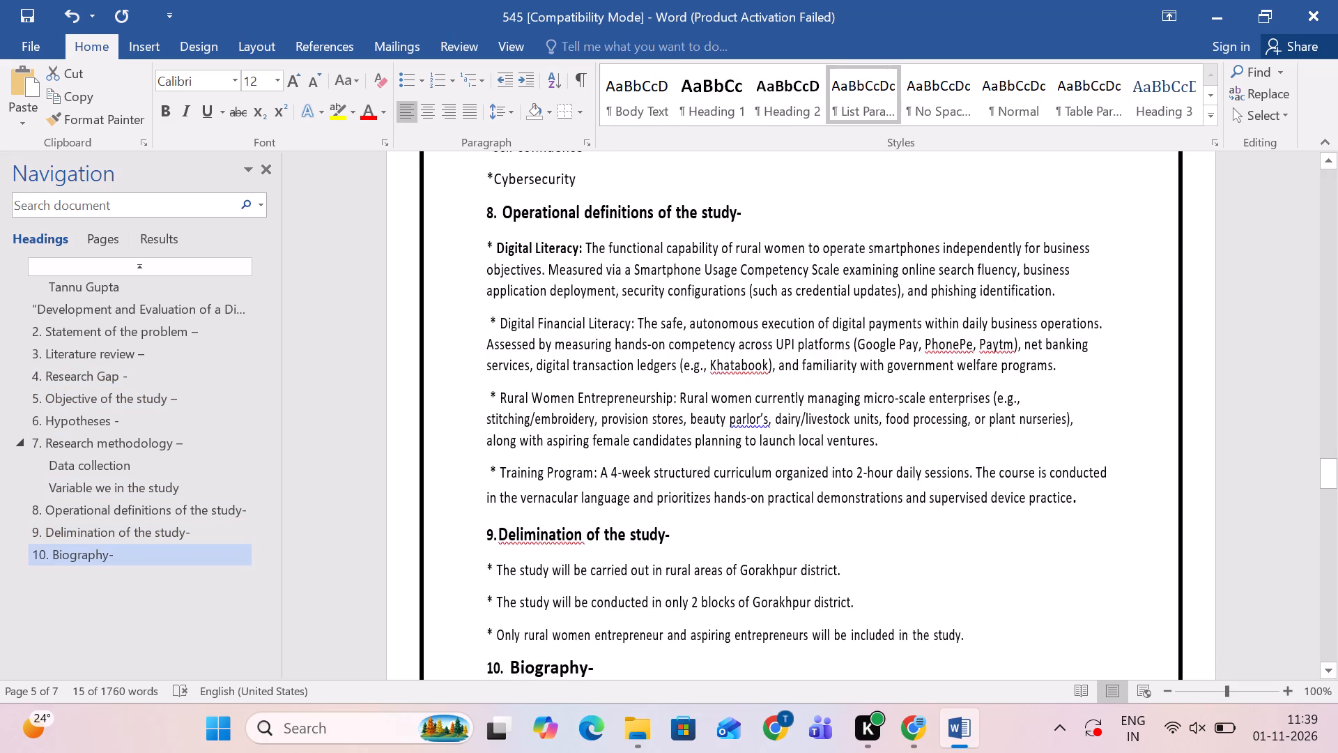
pyautogui.scroll(-6, 458, 290)
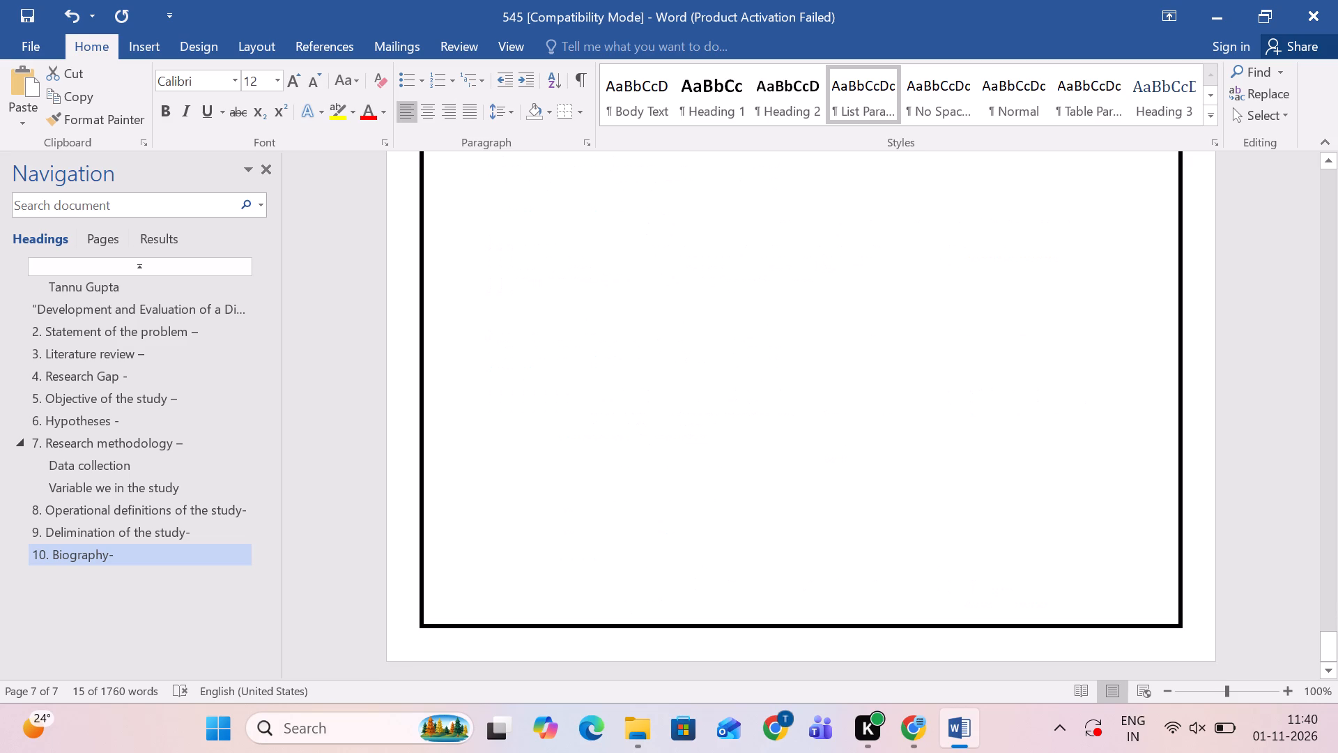
pyautogui.scroll(1, 408, 274)
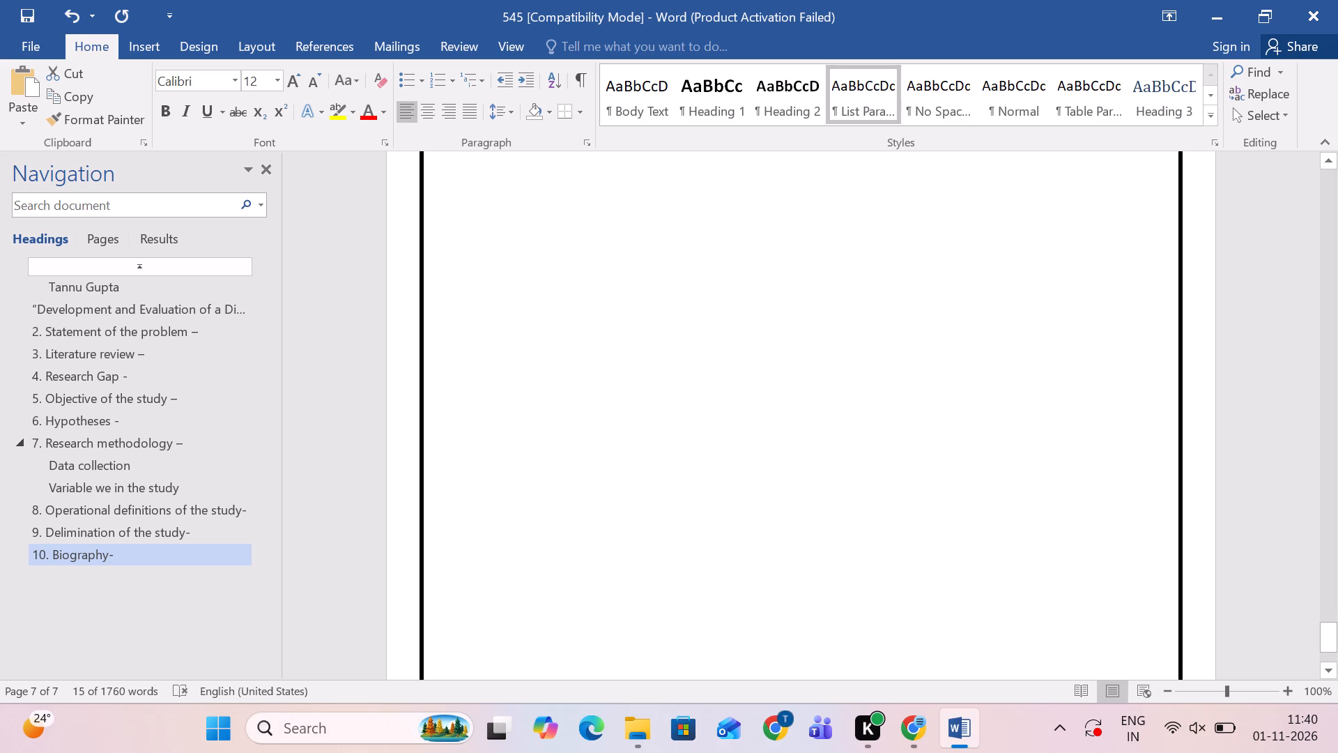
pyautogui.scroll(1, 416, 254)
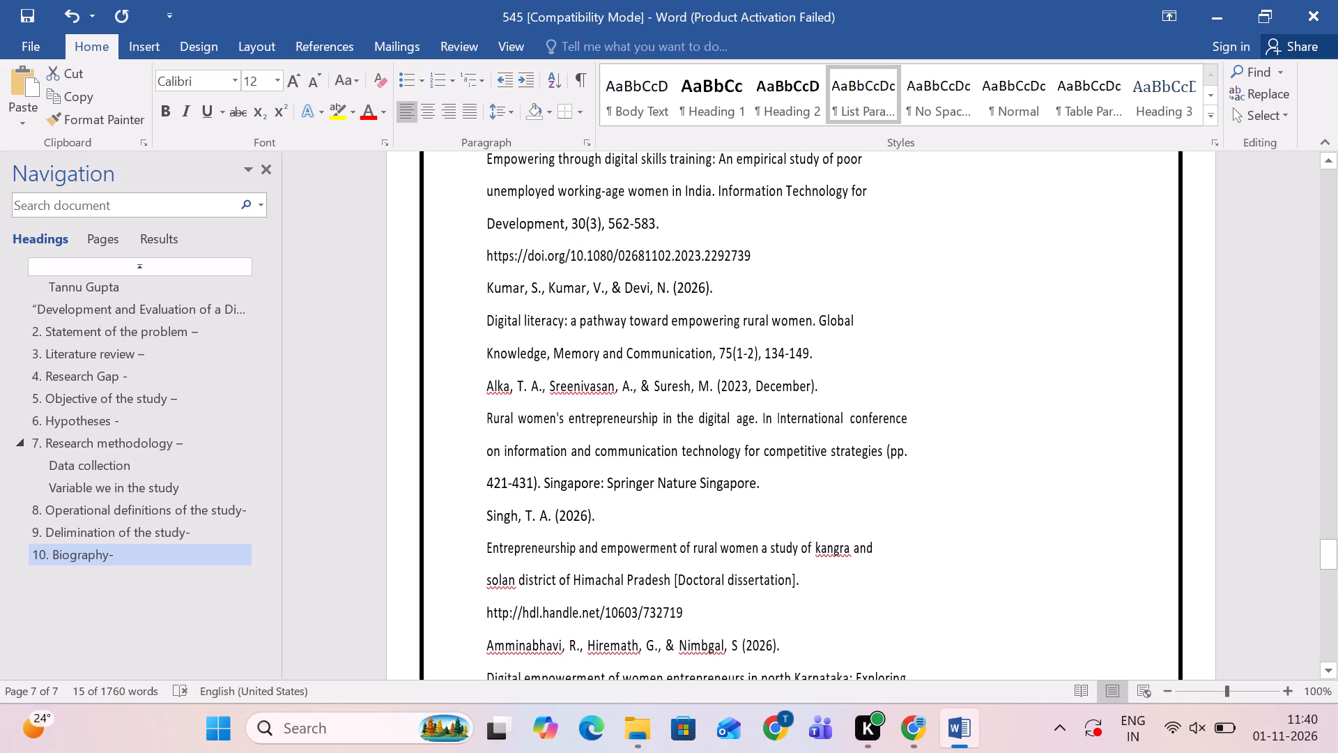
# Go to the 10. Biography heading, then switch to Chrome and search Google for "bibliography".
pyautogui.click(69, 551)
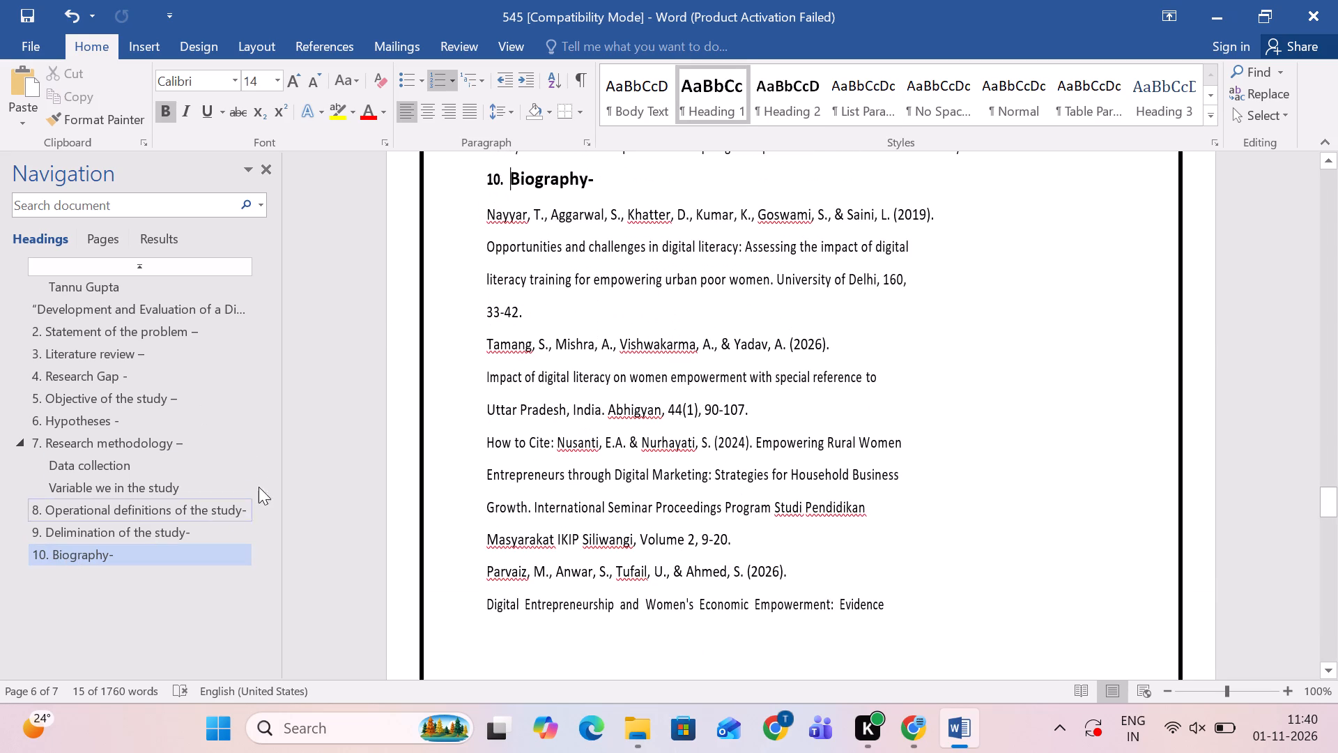
pyautogui.click(518, 173)
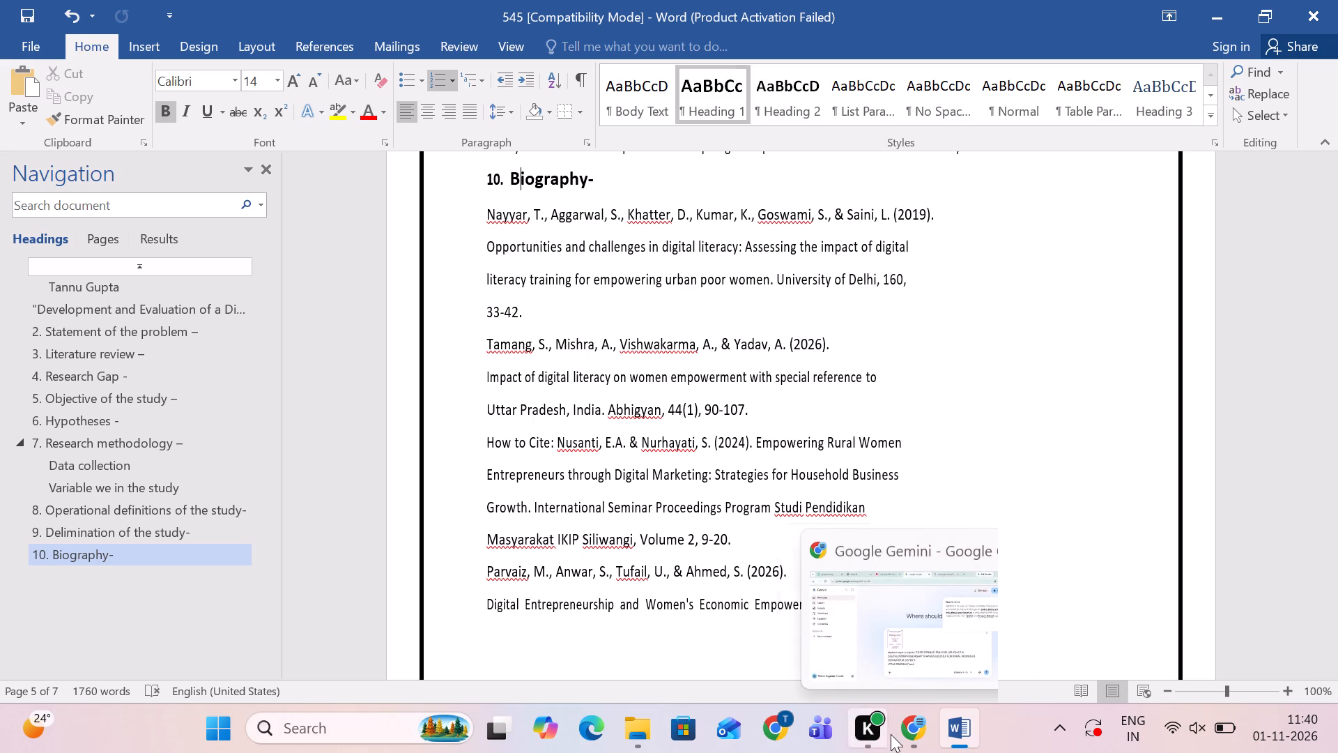
pyautogui.click(916, 725)
pyautogui.click(872, 27)
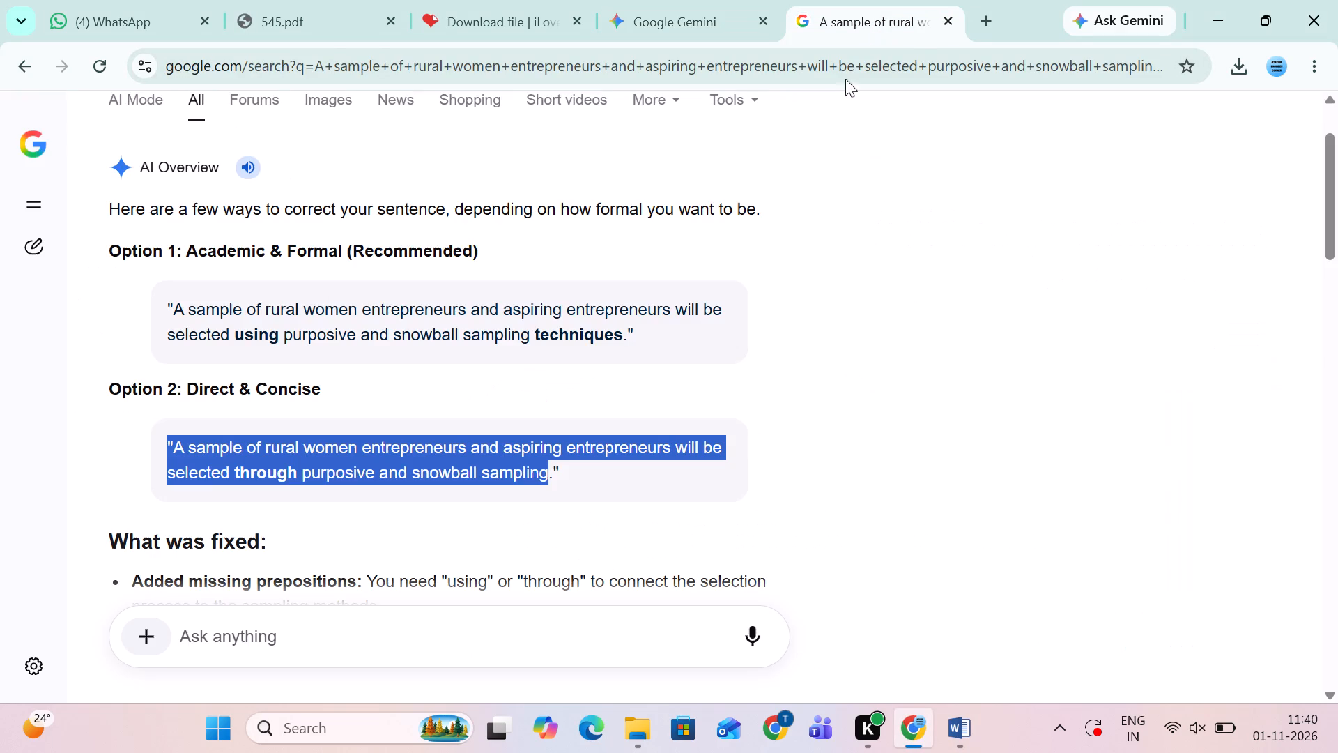
pyautogui.scroll(5, 686, 264)
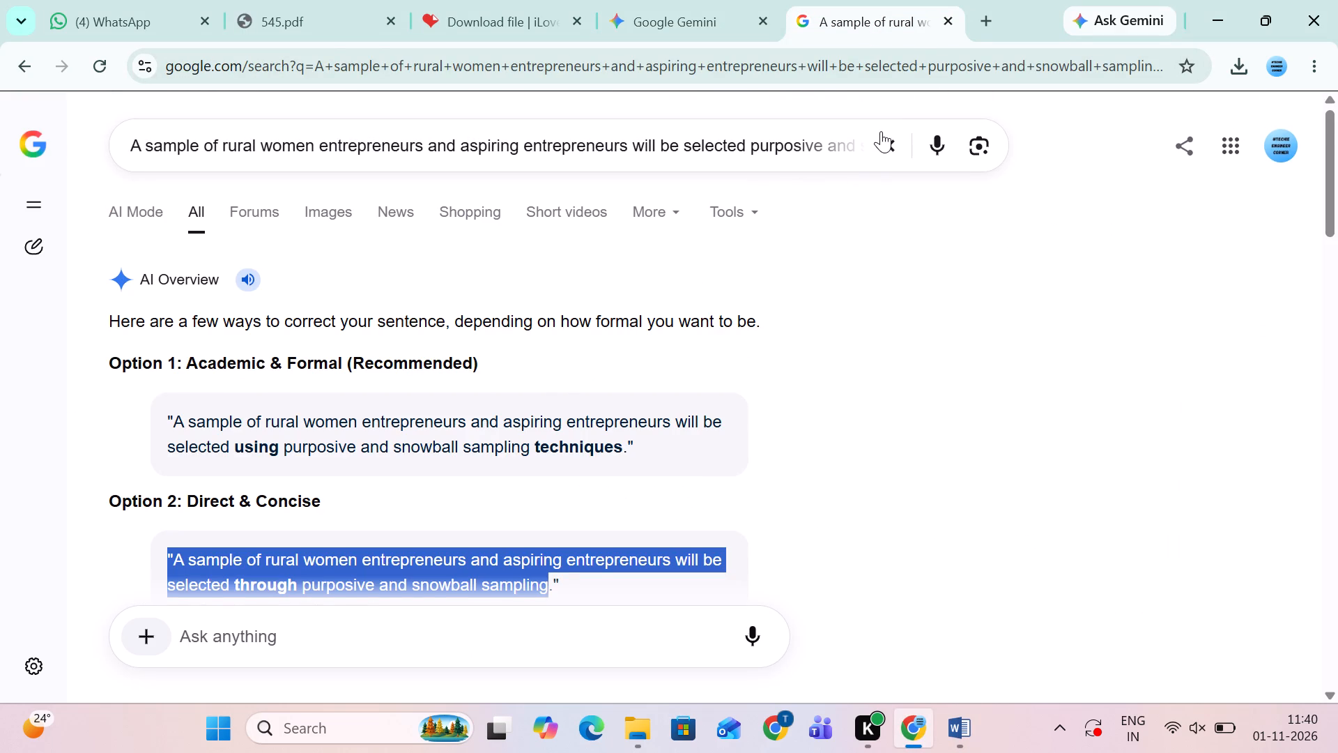
pyautogui.click(881, 131)
pyautogui.write('vivo')
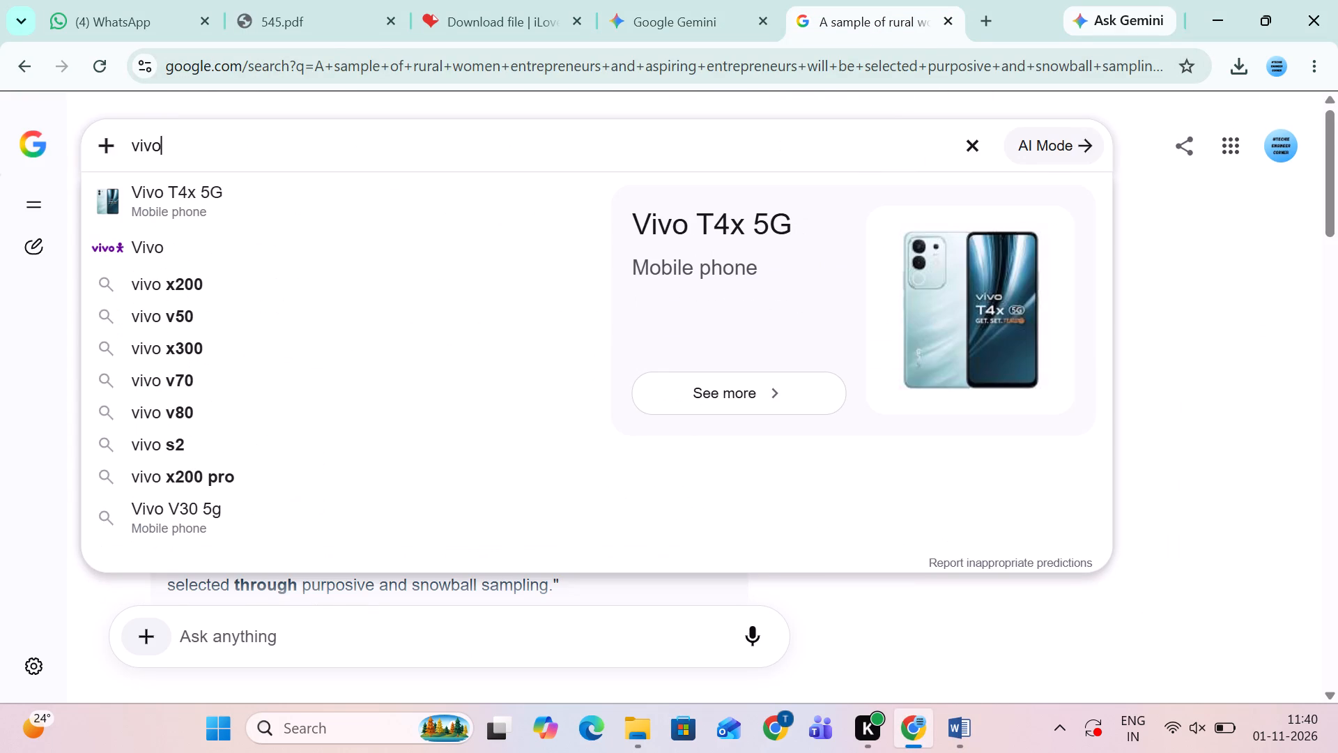
pyautogui.press('g')
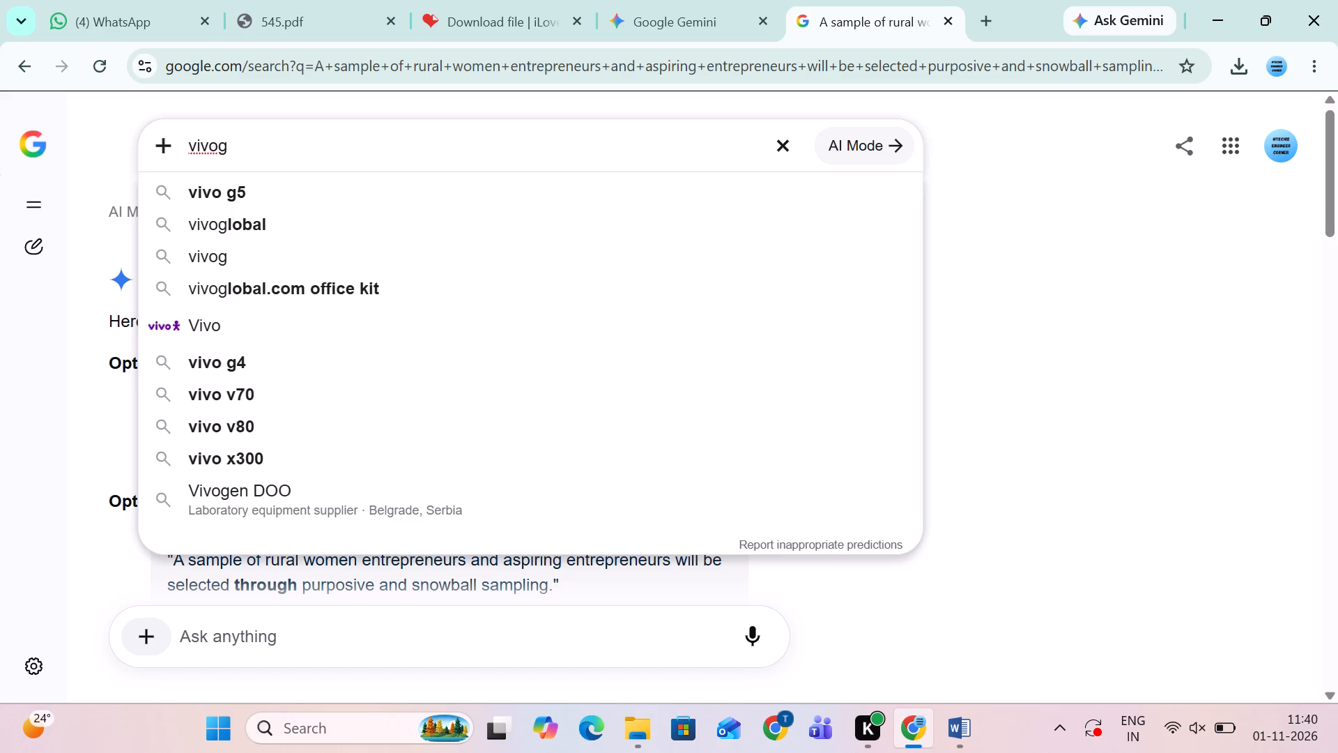
pyautogui.press('BackSpace')
pyautogui.press('BackSpace')
pyautogui.press('BackSpace')
pyautogui.press('BackSpace')
pyautogui.press('BackSpace')
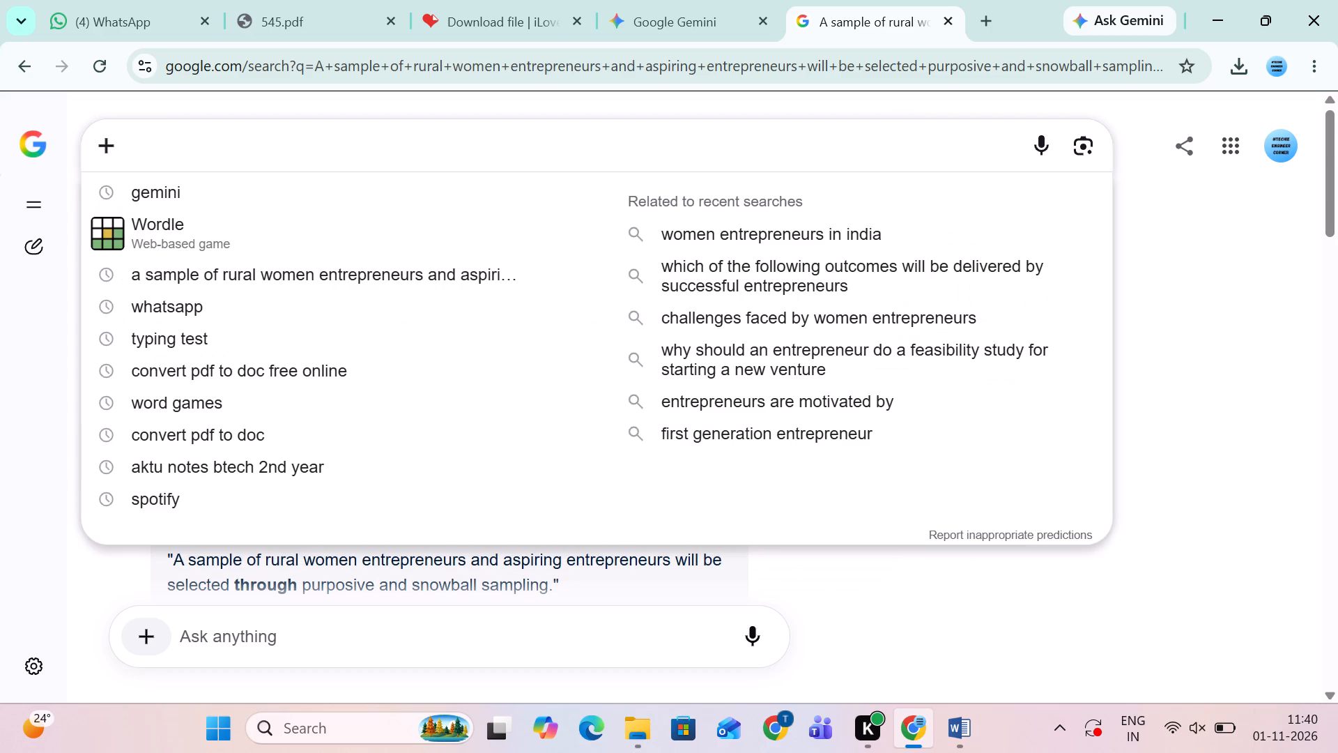
pyautogui.write('bibio')
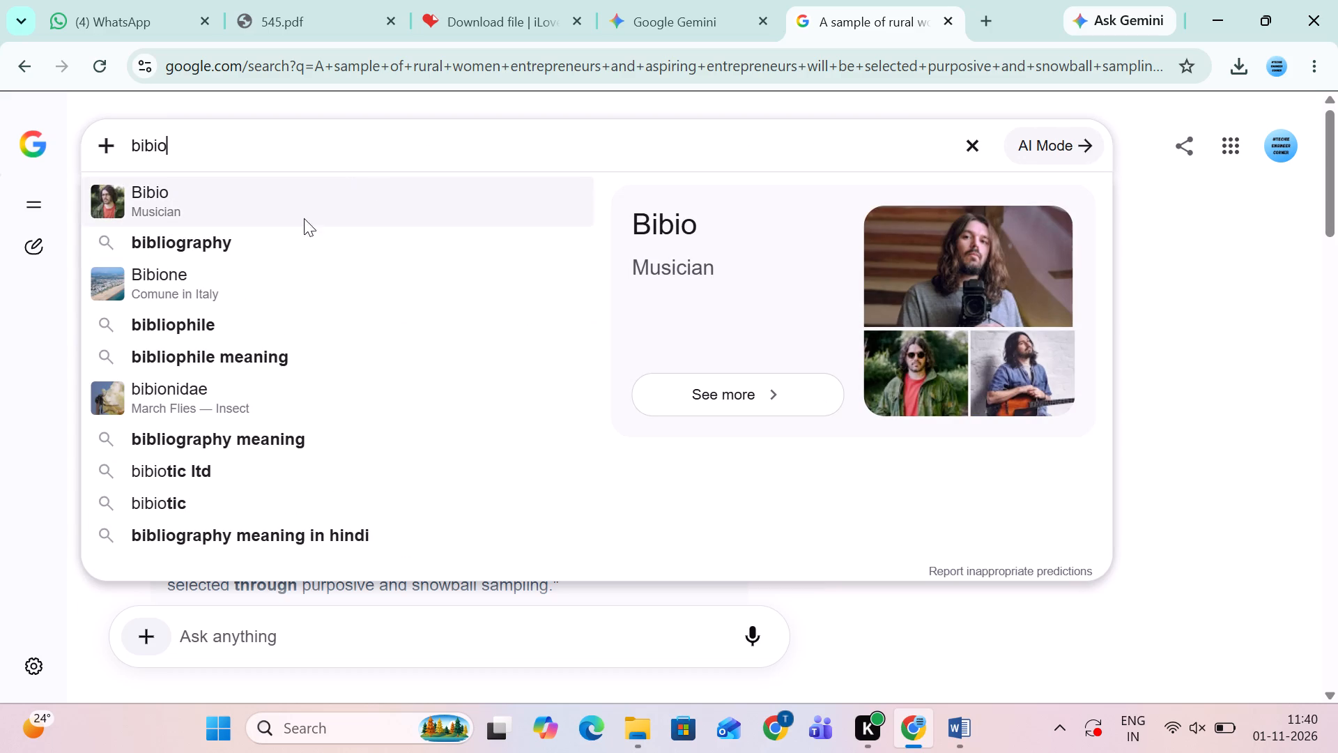
pyautogui.click(229, 239)
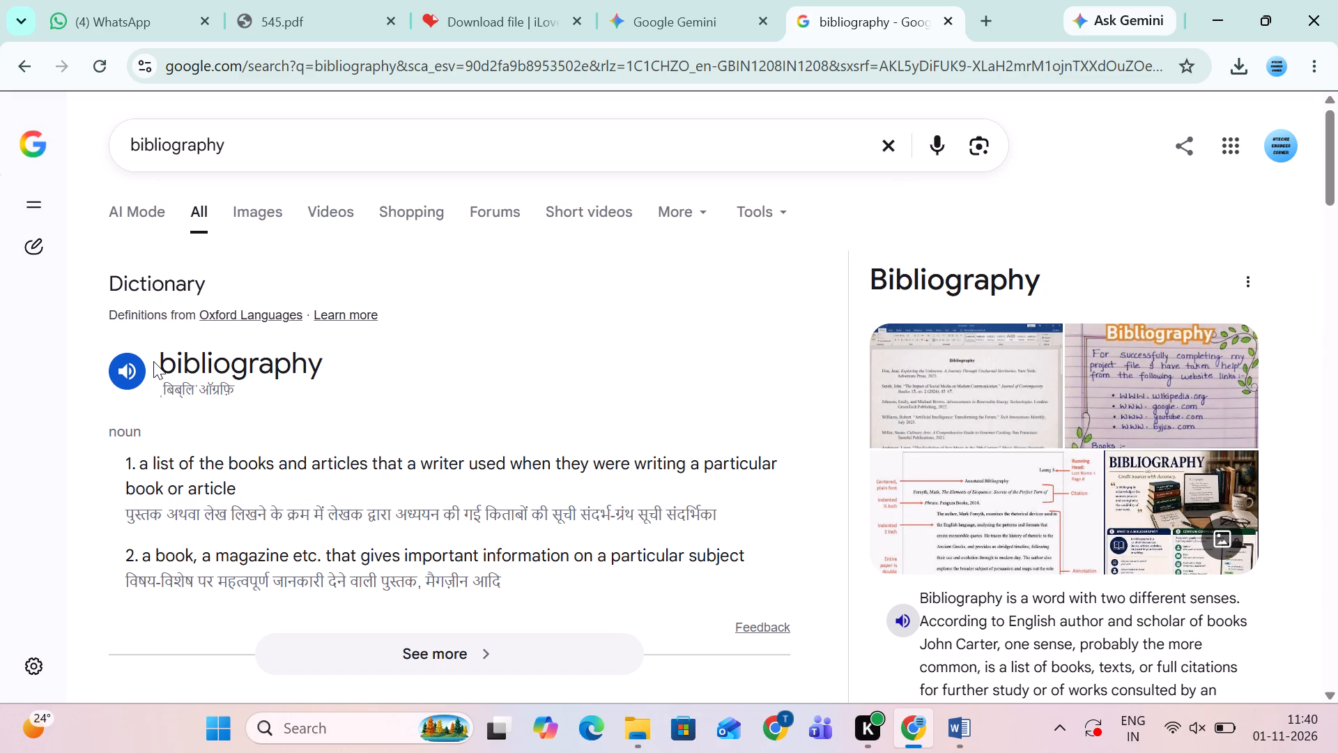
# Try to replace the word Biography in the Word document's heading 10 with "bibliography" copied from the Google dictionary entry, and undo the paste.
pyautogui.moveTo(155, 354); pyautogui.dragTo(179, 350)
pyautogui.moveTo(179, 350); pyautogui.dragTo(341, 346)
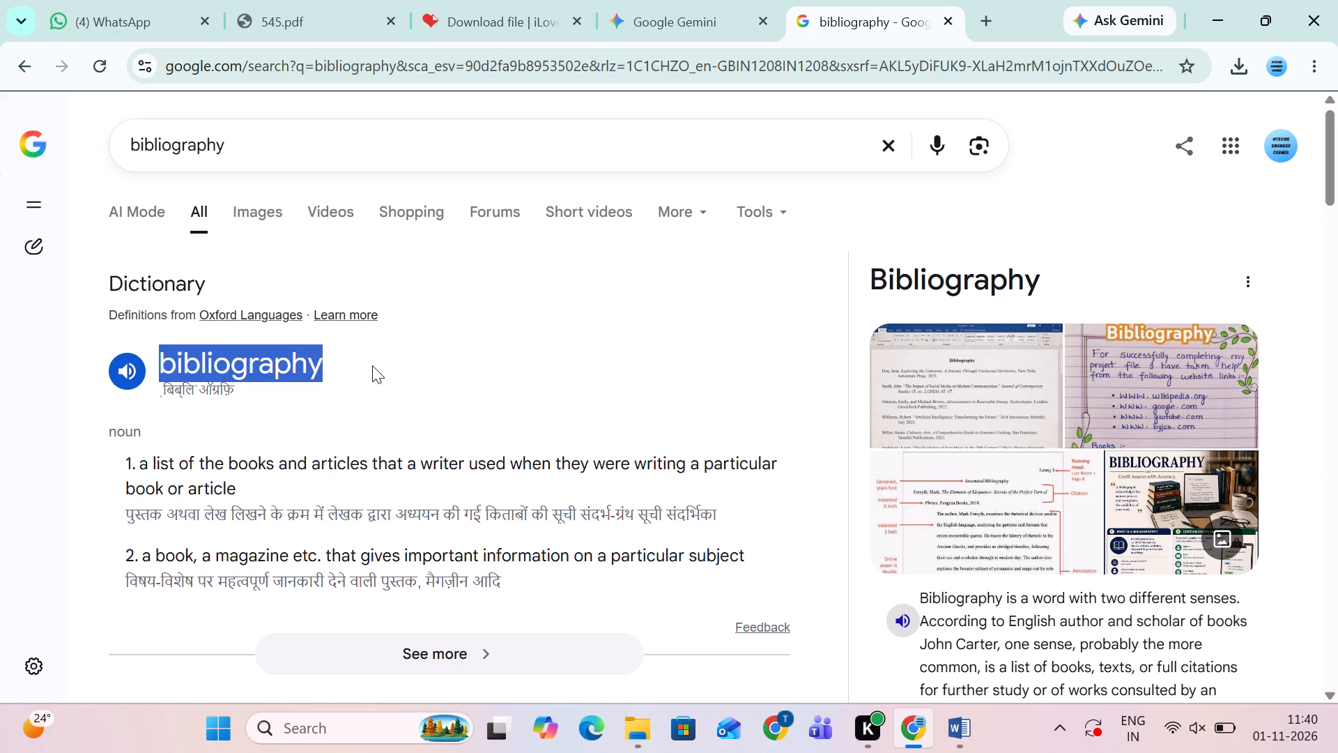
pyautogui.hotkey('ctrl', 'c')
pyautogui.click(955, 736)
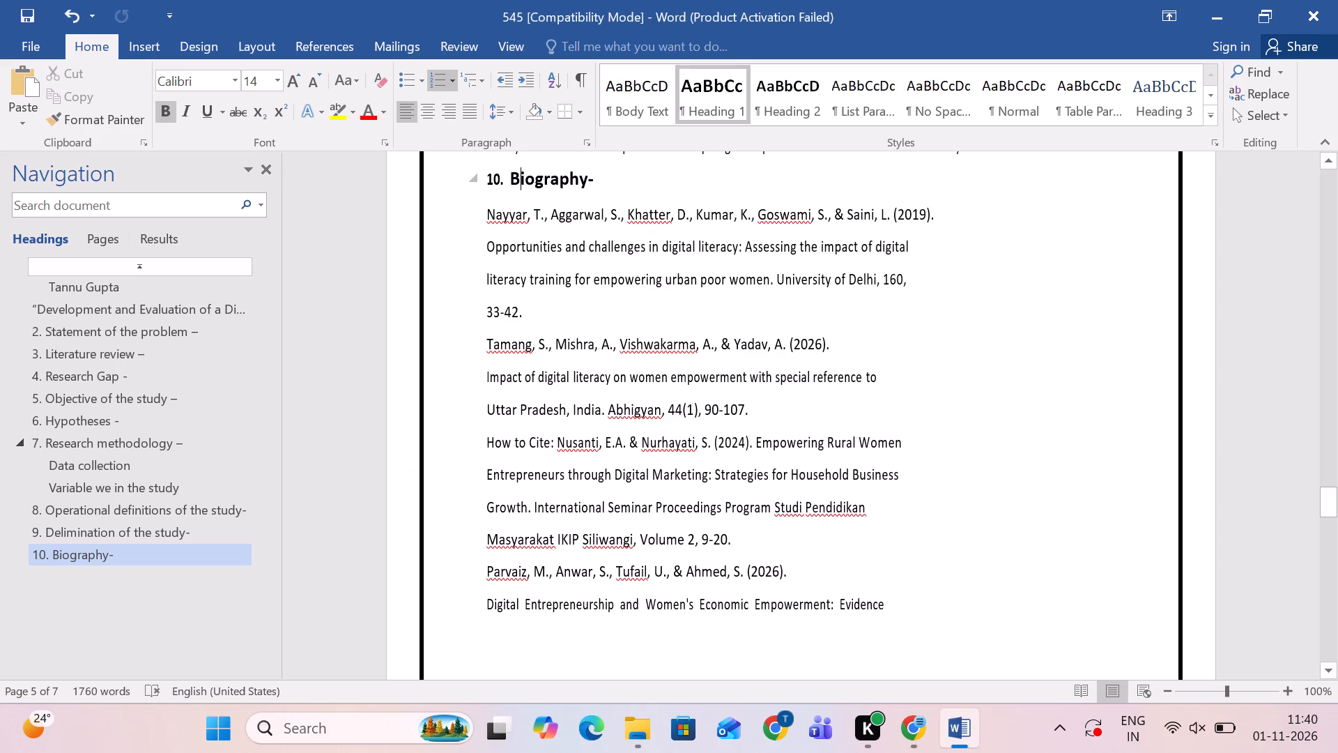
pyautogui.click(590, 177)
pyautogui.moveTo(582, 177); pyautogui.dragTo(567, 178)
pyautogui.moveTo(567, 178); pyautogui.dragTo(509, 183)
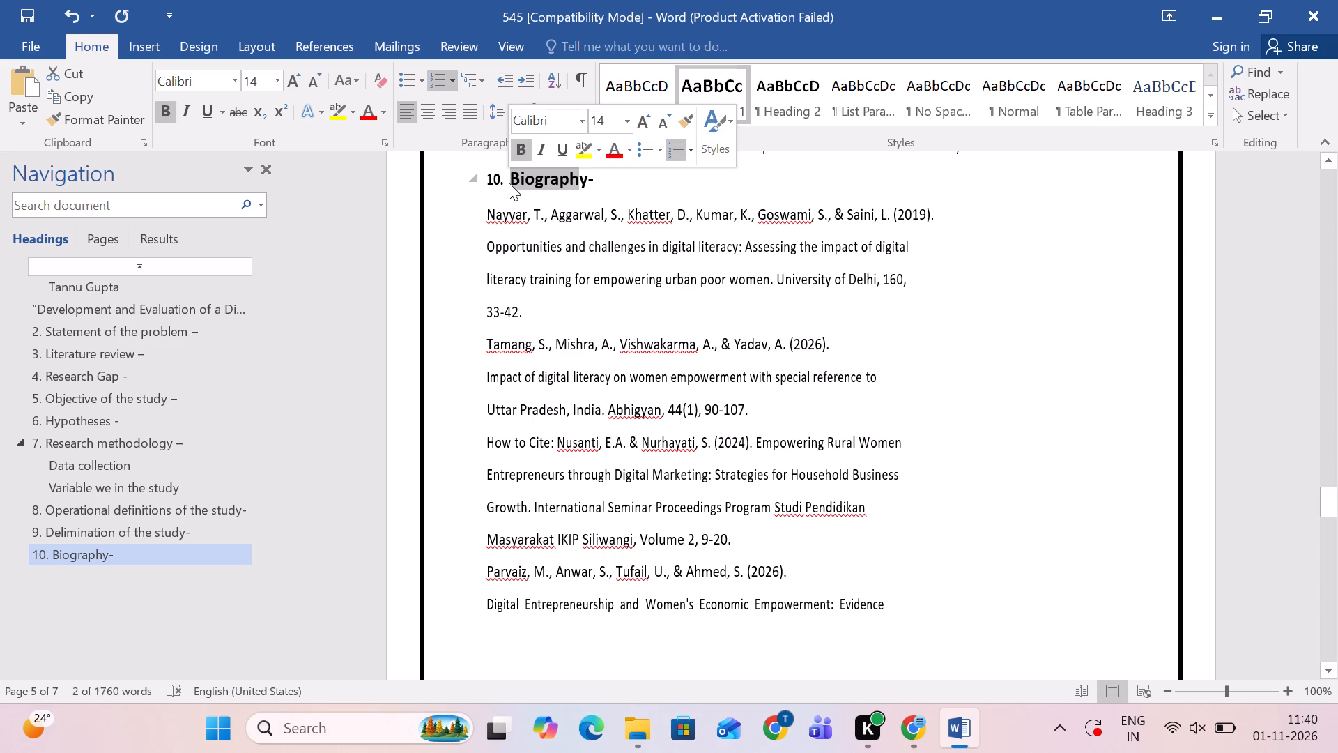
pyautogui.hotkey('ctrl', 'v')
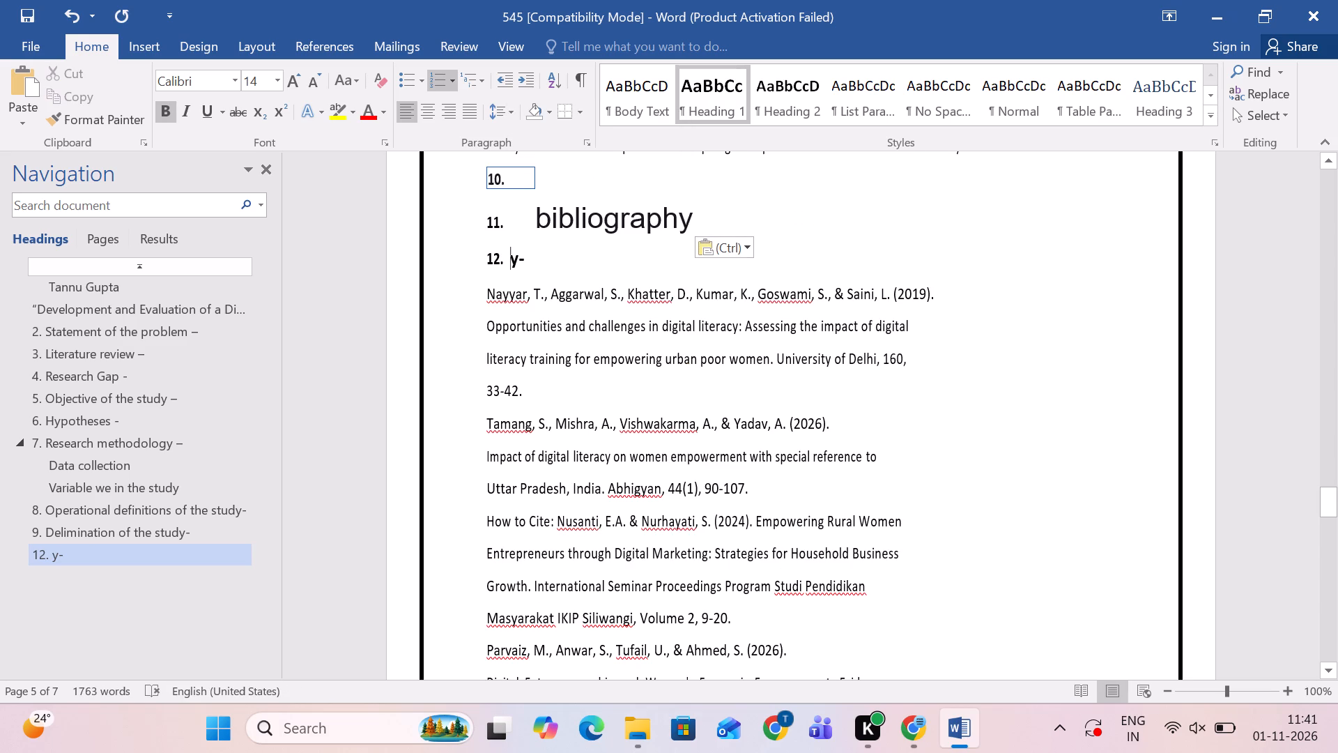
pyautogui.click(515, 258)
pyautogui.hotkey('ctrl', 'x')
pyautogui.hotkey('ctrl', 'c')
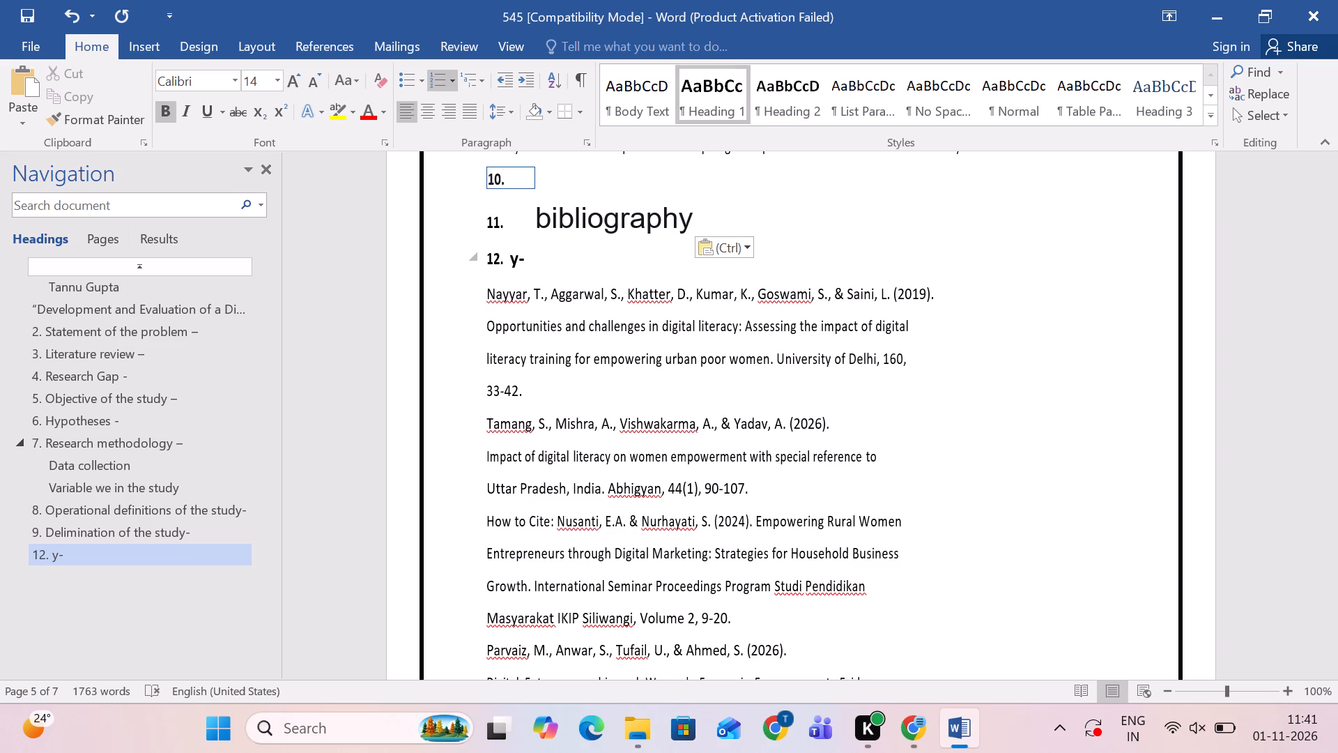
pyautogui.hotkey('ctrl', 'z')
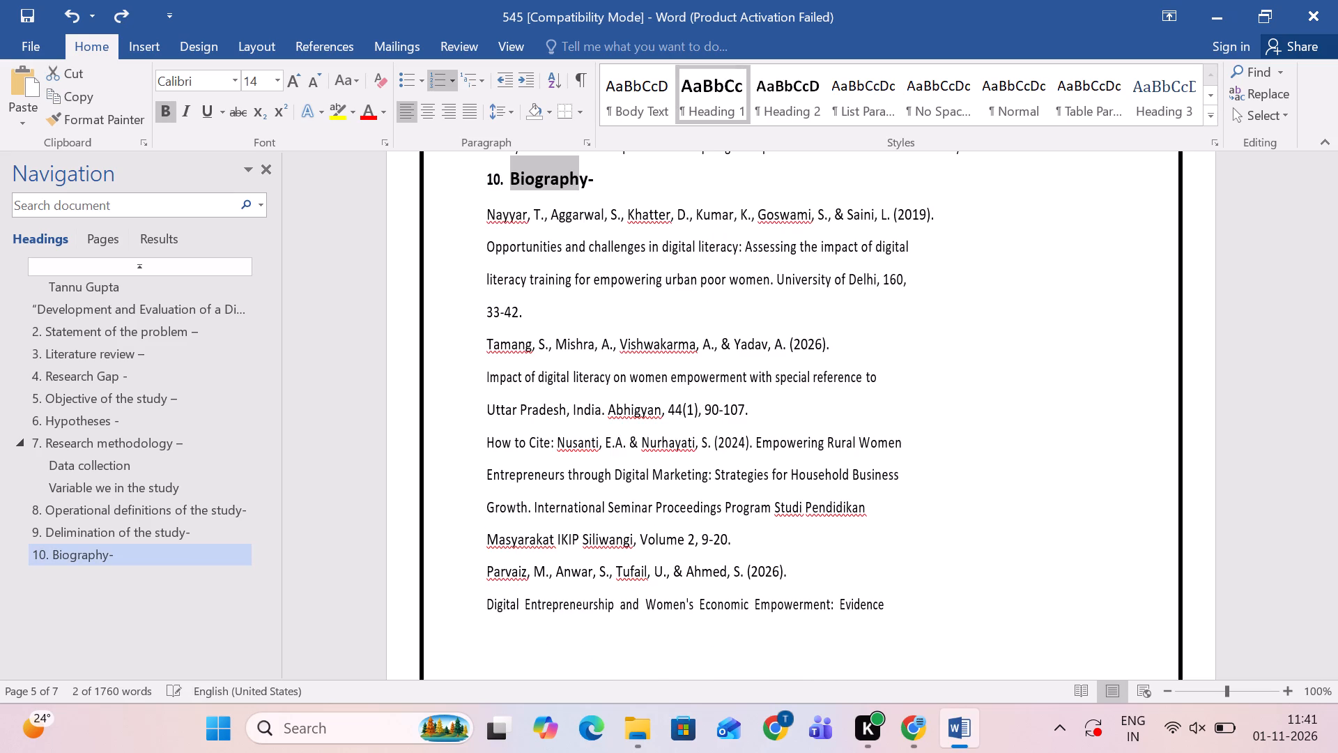
# Retype the title of heading 10 as "Bibliography-", correcting its spelling and keeping the heading's existing formatting.
pyautogui.click(592, 182)
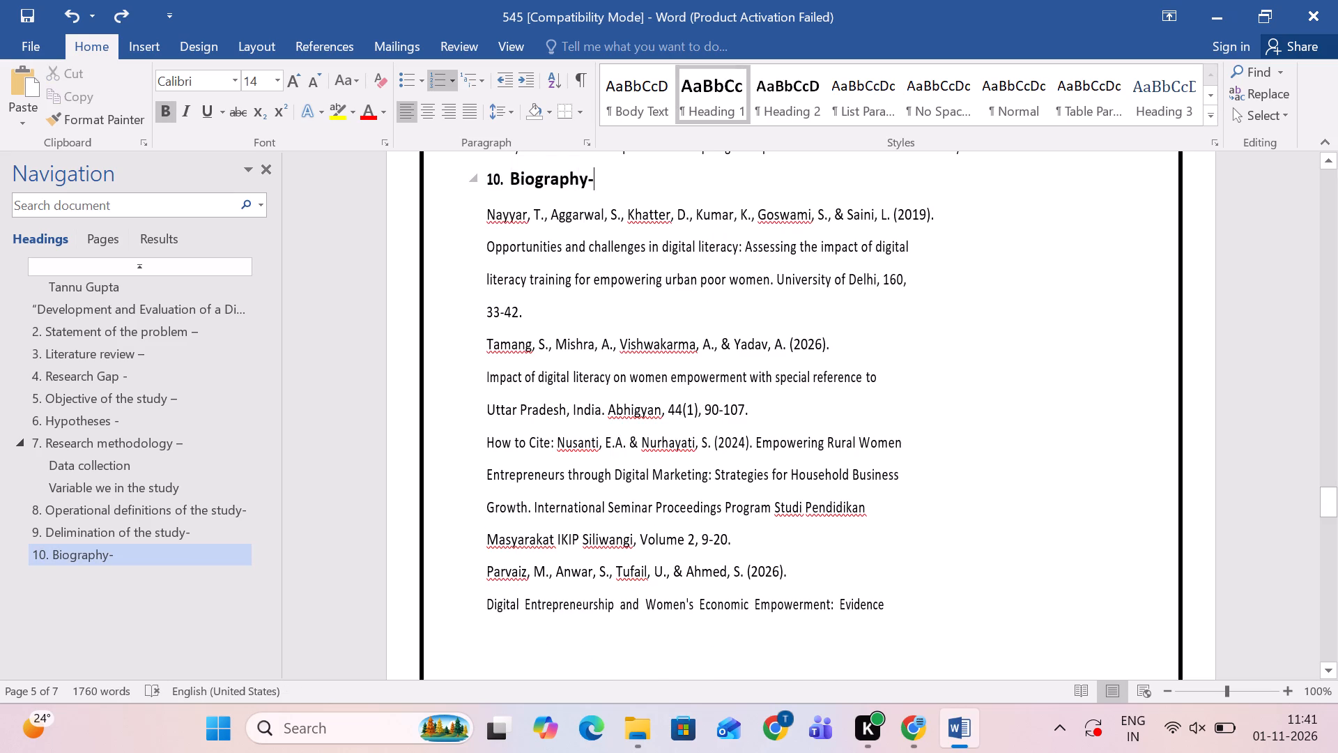
pyautogui.click(578, 180)
pyautogui.press('BackSpace')
pyautogui.press('BackSpace')
pyautogui.press('BackSpace')
pyautogui.press('BackSpace')
pyautogui.press('BackSpace')
pyautogui.press('BackSpace')
pyautogui.press('BackSpace')
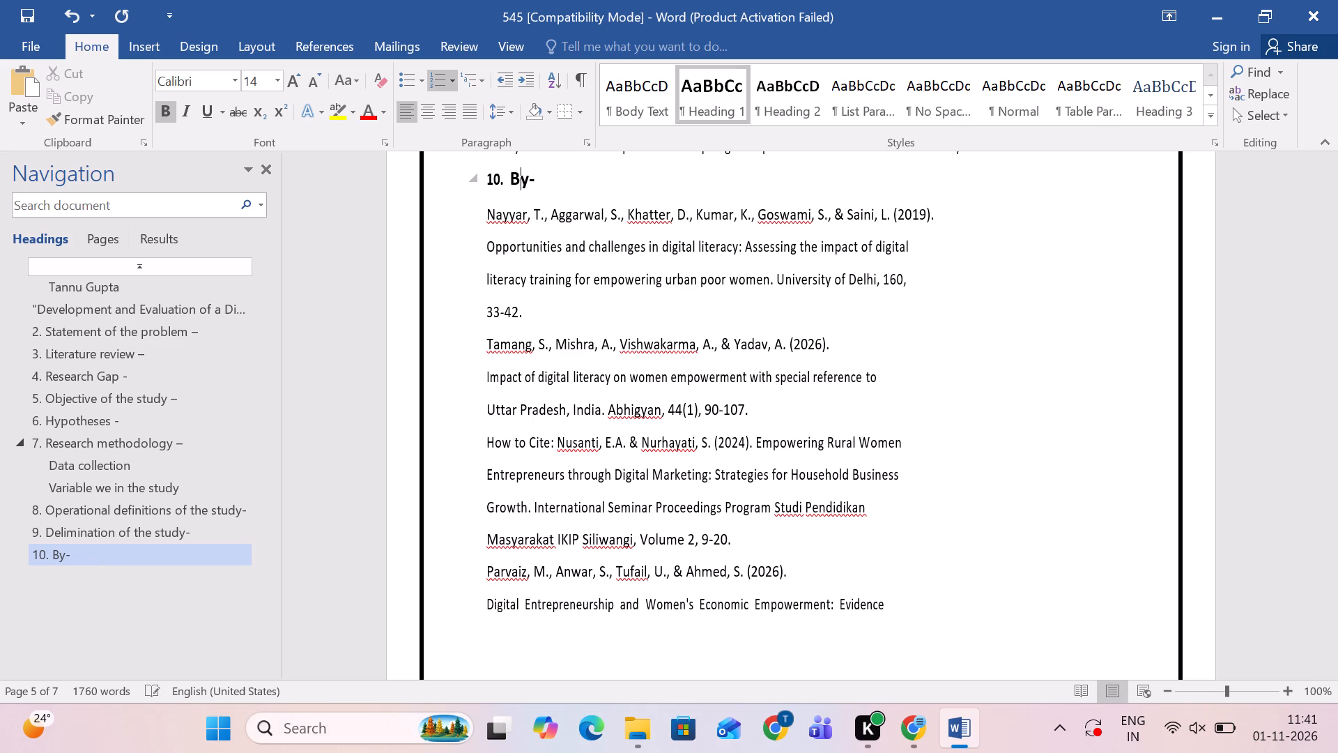
pyautogui.press('i')
pyautogui.write('bilo')
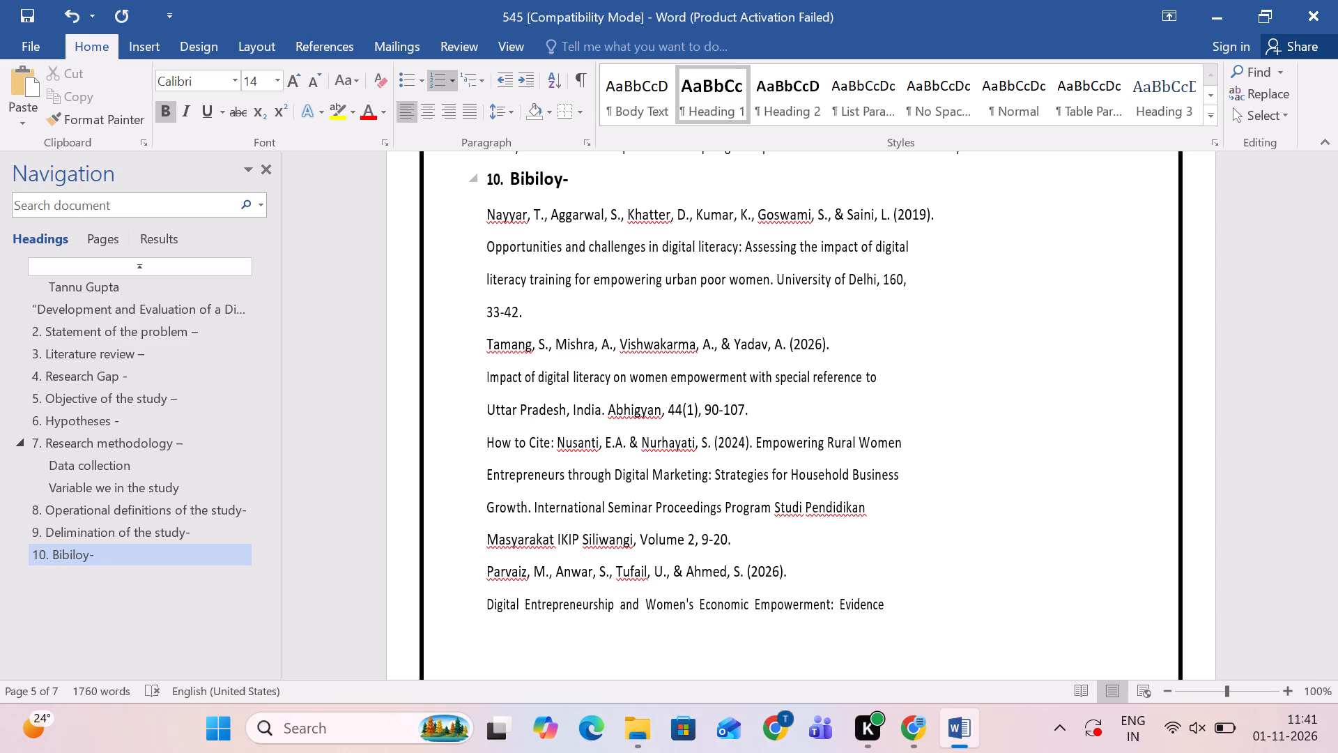
pyautogui.write('gr')
pyautogui.press('p')
pyautogui.press('h')
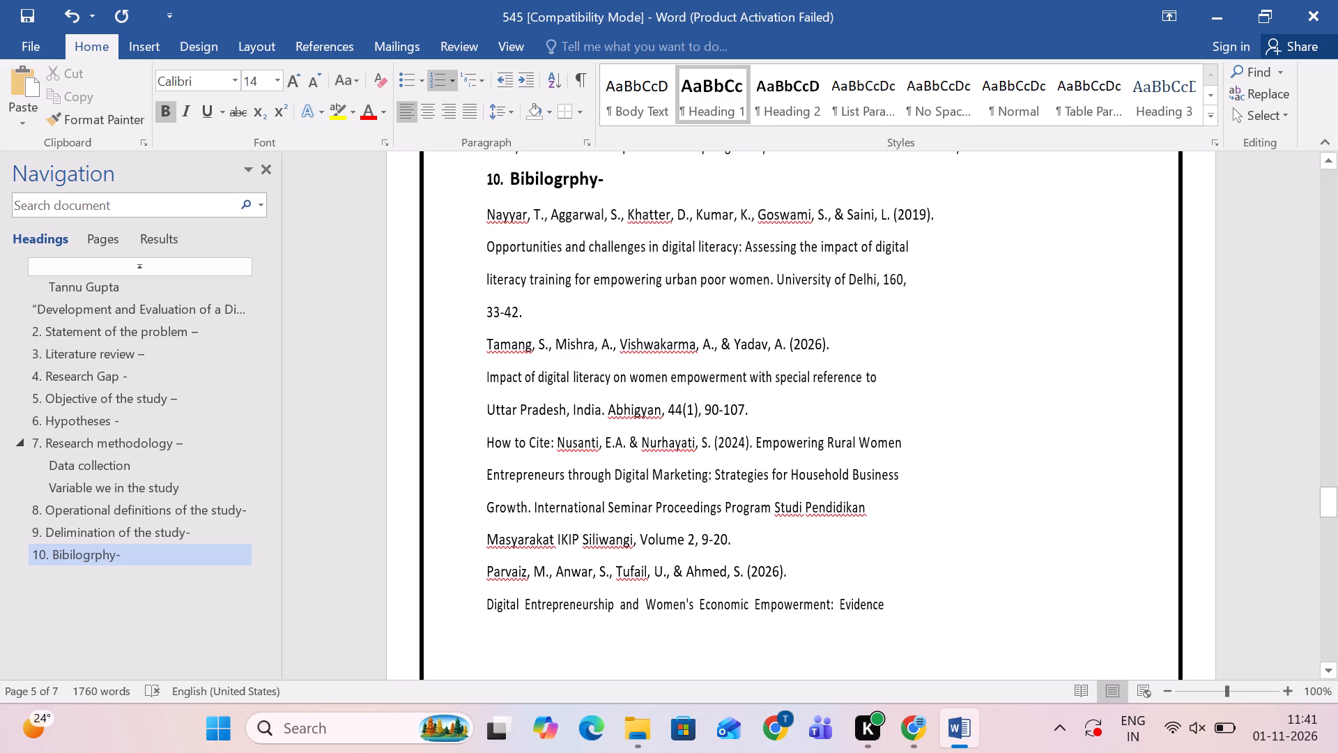
pyautogui.click(567, 176)
pyautogui.press('a')
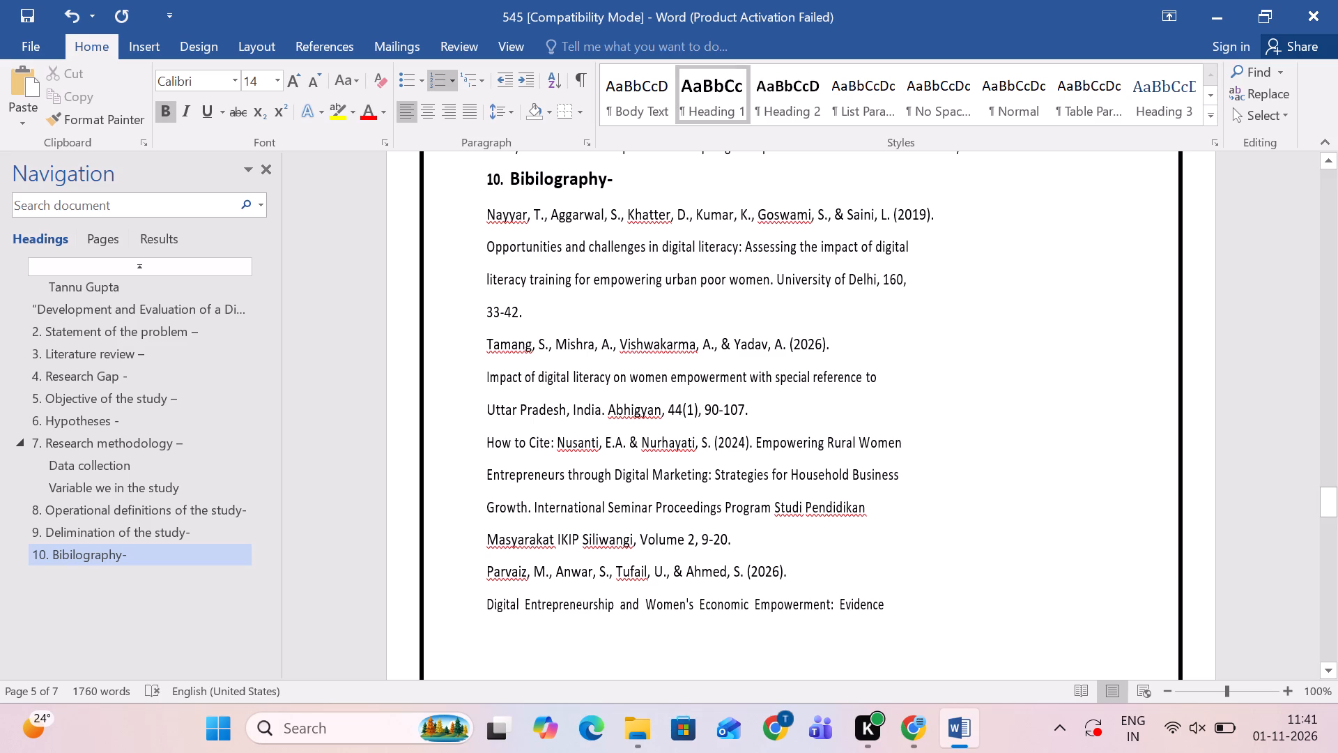
pyautogui.click(692, 191)
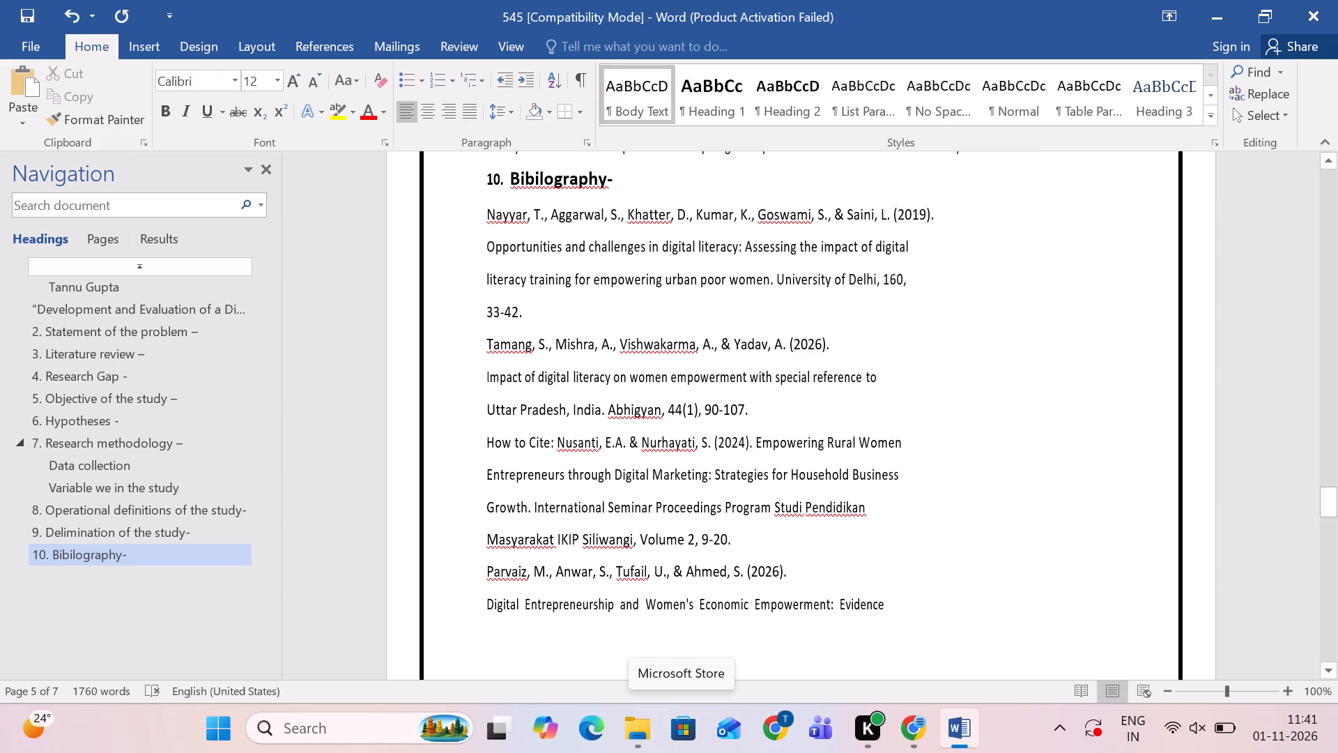
pyautogui.click(537, 174)
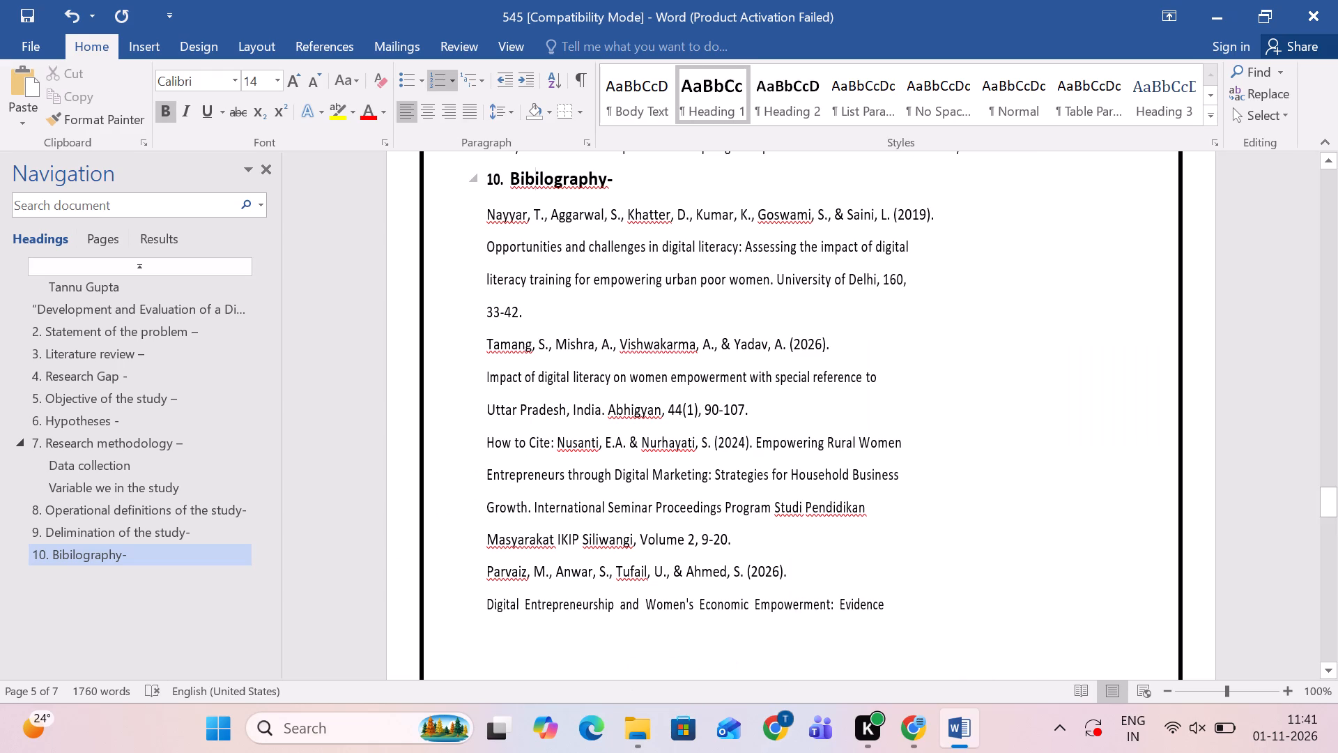
pyautogui.press('Right')
pyautogui.press('BackSpace')
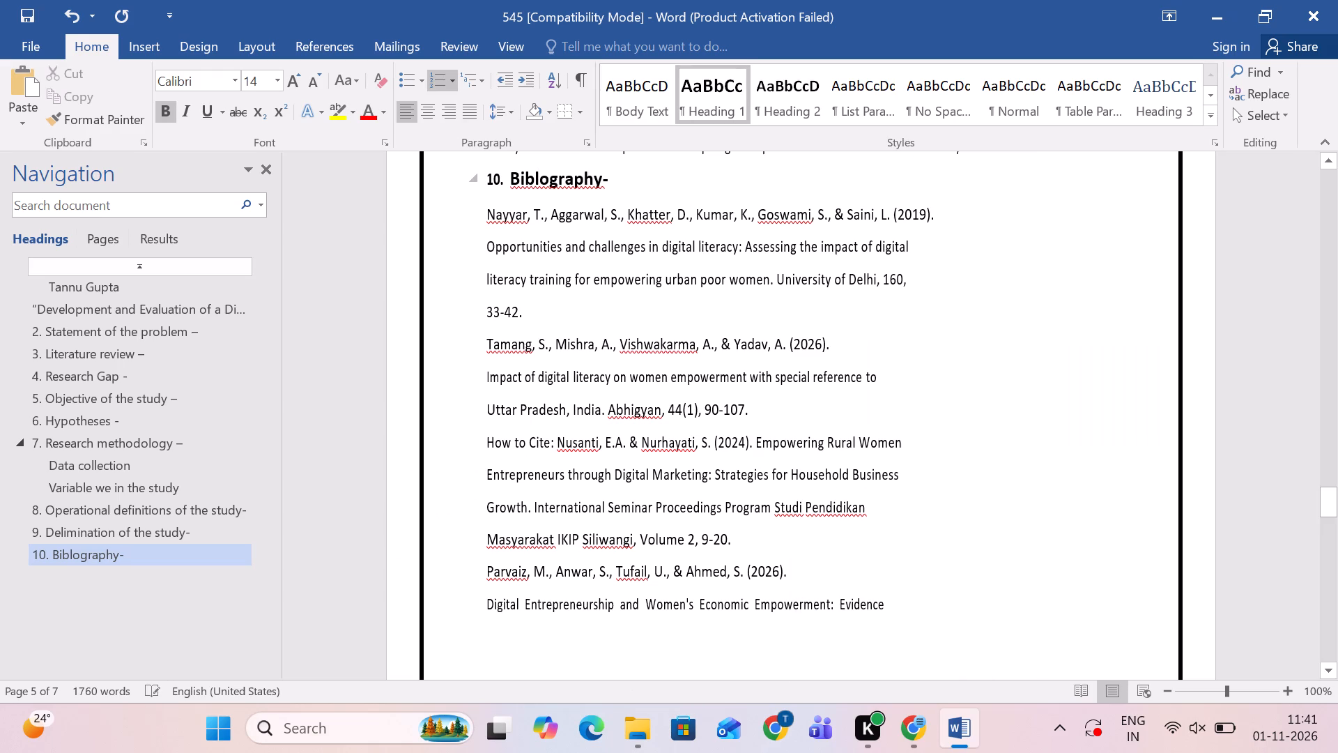
pyautogui.click(540, 175)
pyautogui.press('i')
pyautogui.moveTo(813, 271); pyautogui.dragTo(831, 351)
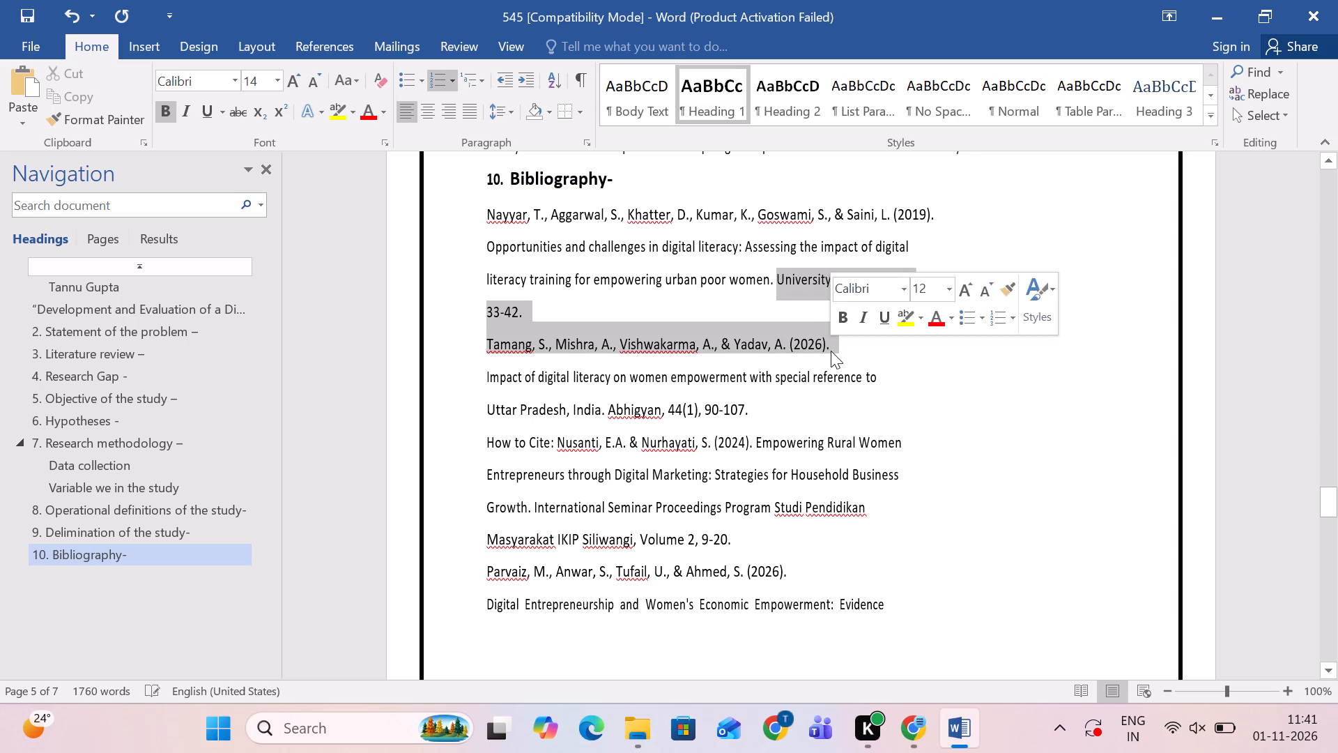
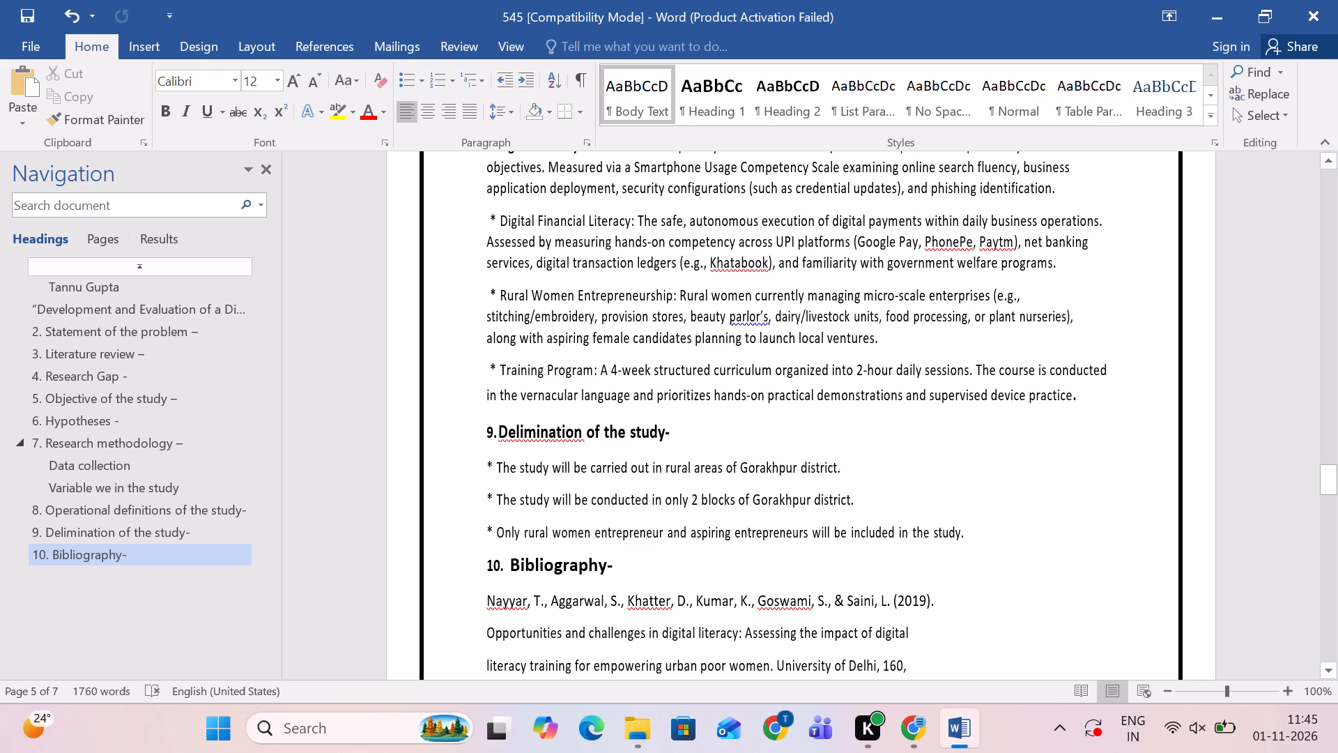
# Review the synopsis pages from the Bibliography references back through the operational definitions and hypotheses to the cover page.
pyautogui.scroll(-1, 967, 584)
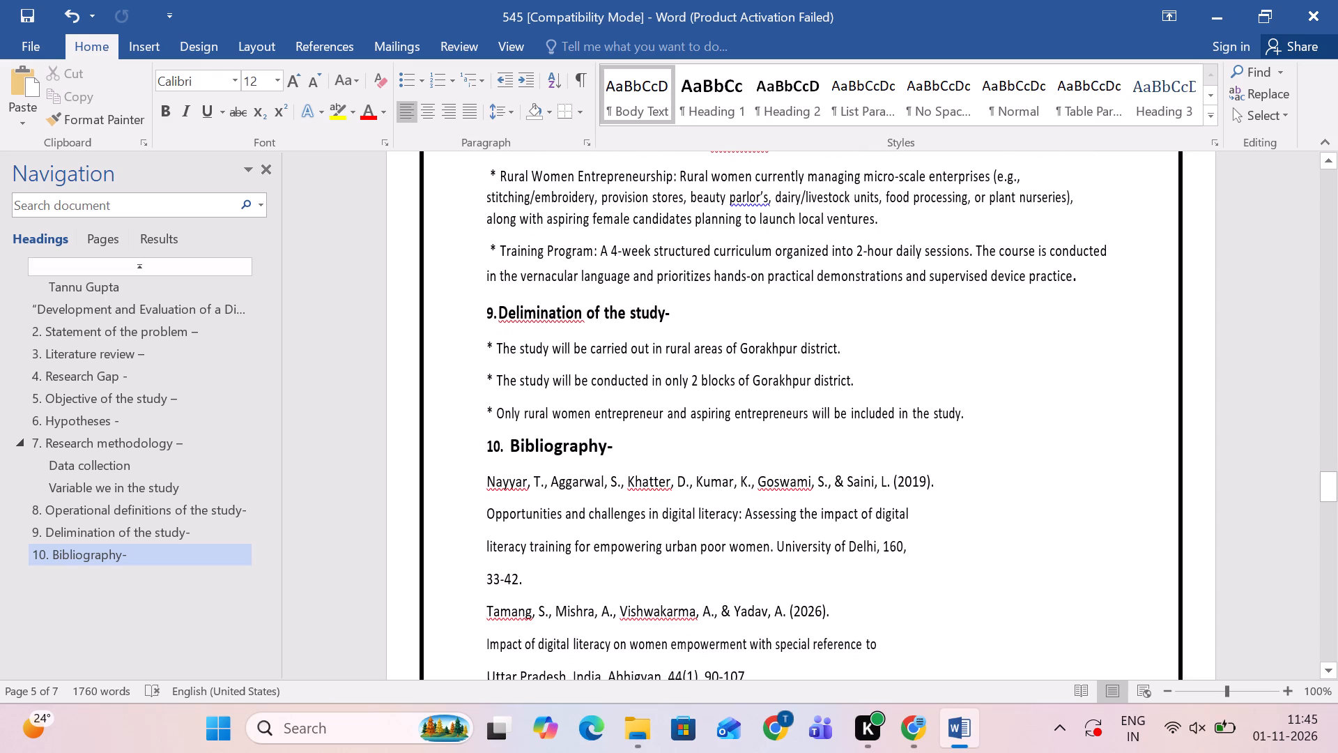
pyautogui.scroll(-1, 967, 584)
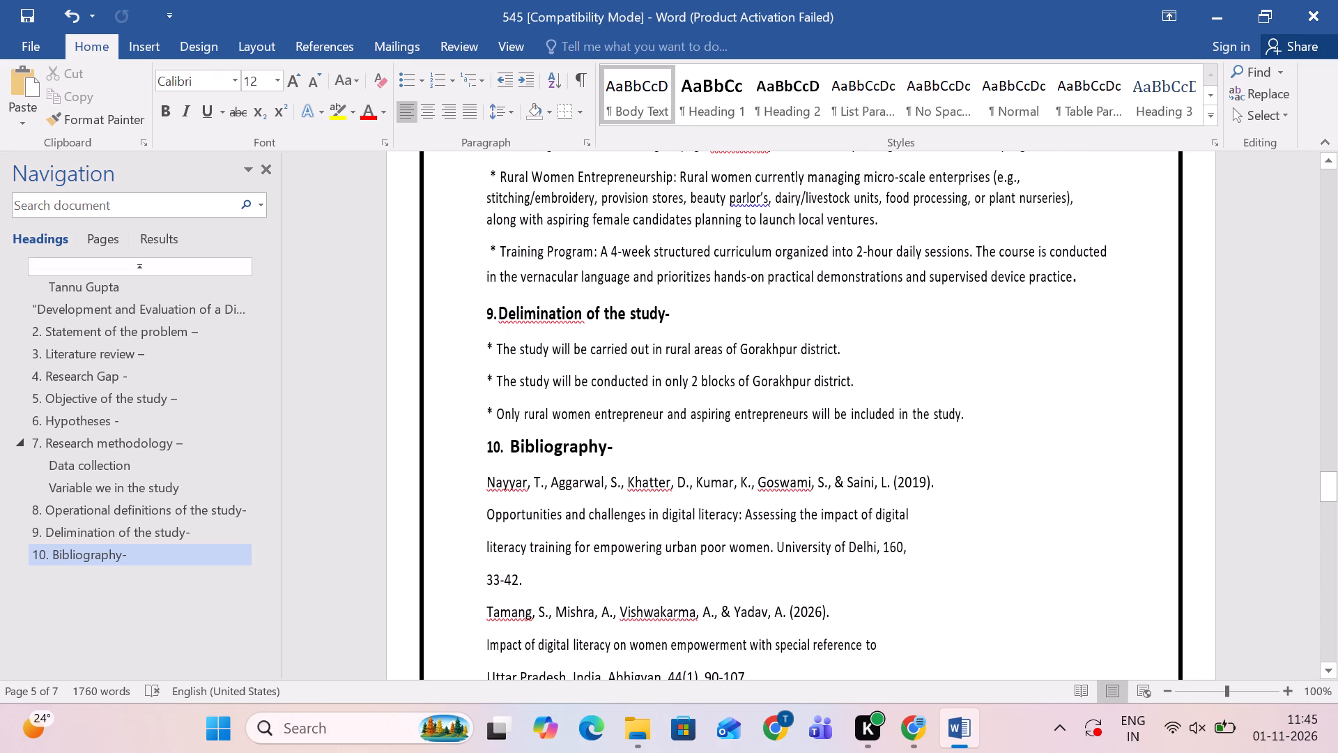
pyautogui.scroll(1, 967, 584)
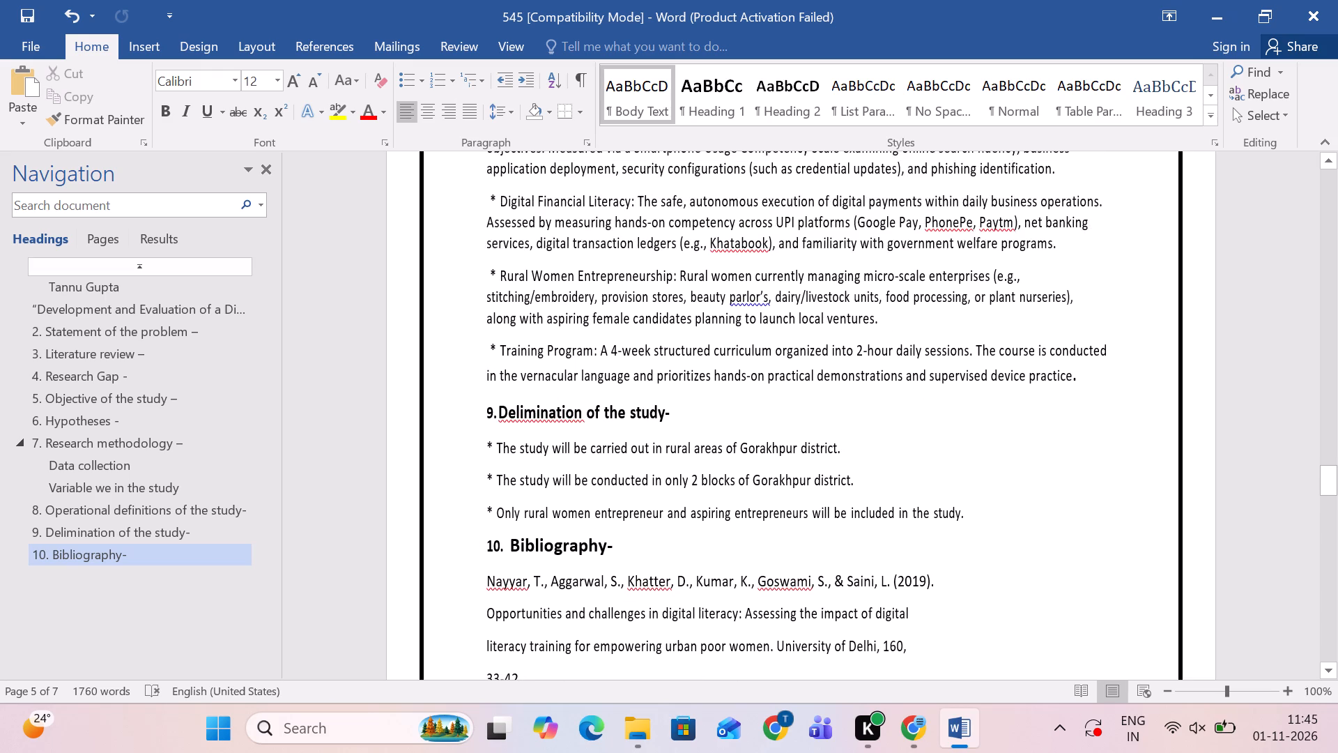
pyautogui.scroll(2, 967, 584)
pyautogui.hscroll(1, 967, 584)
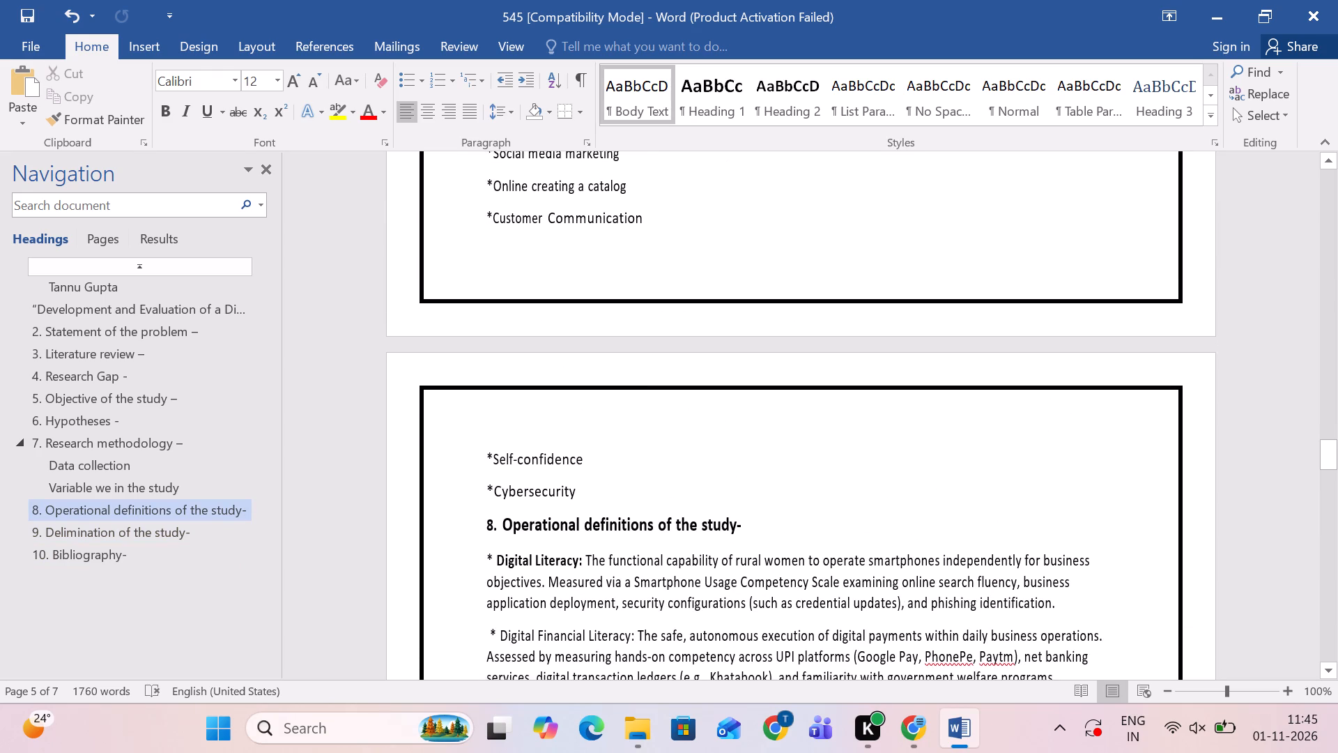
pyautogui.hscroll(1, 967, 584)
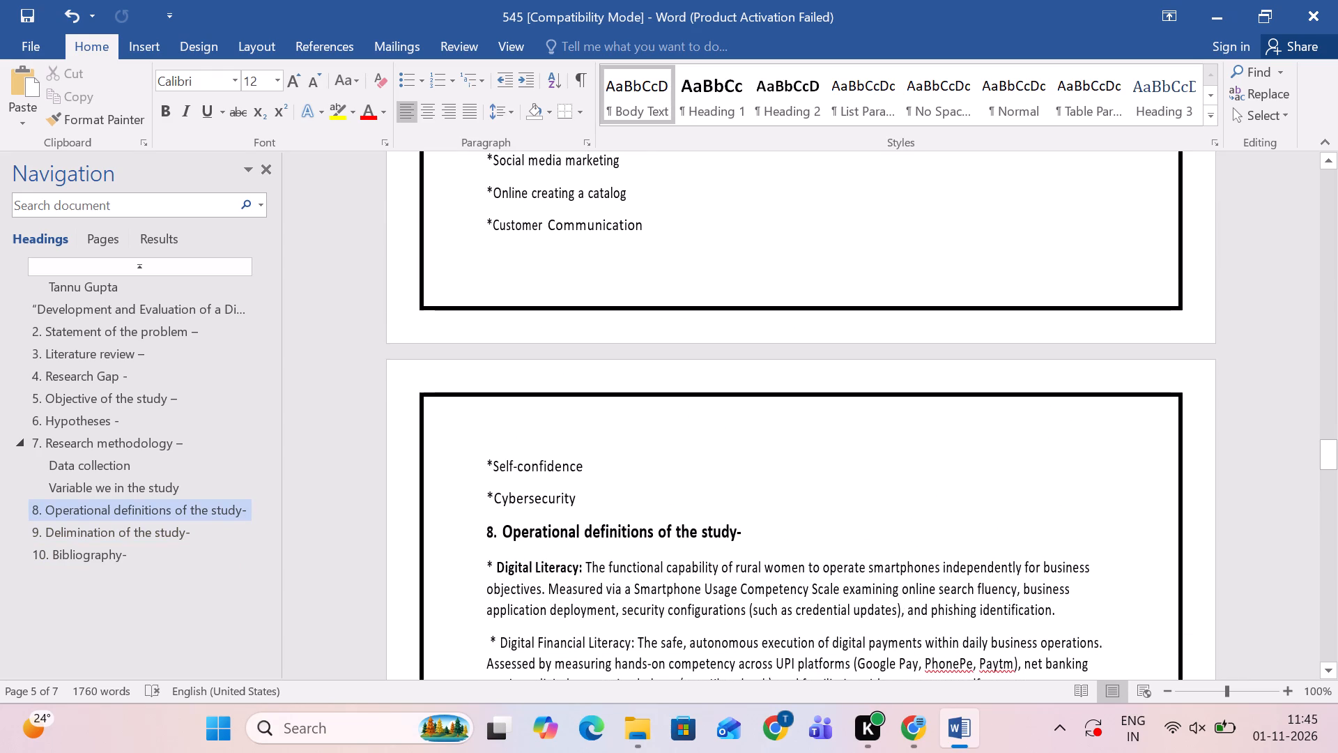
pyautogui.scroll(3, 967, 584)
pyautogui.click(967, 584)
pyautogui.scroll(-2, 967, 584)
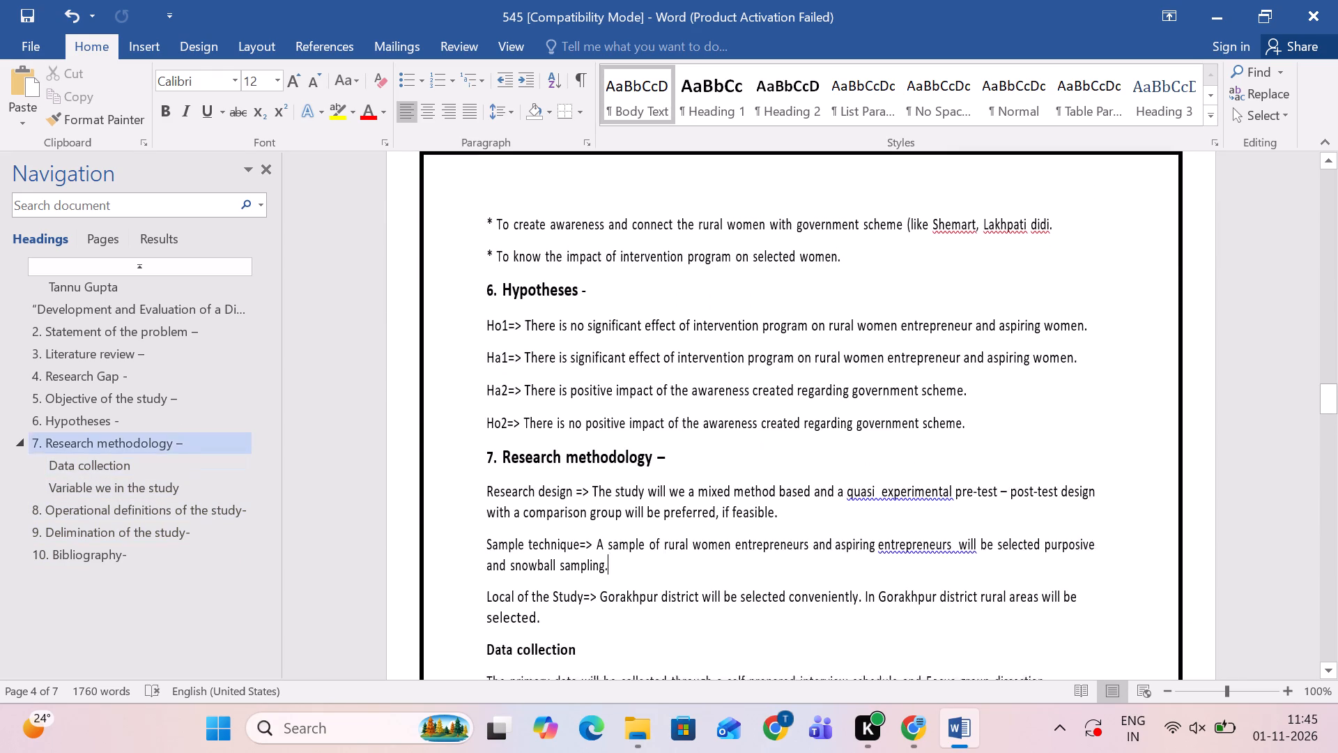
pyautogui.scroll(-5, 967, 584)
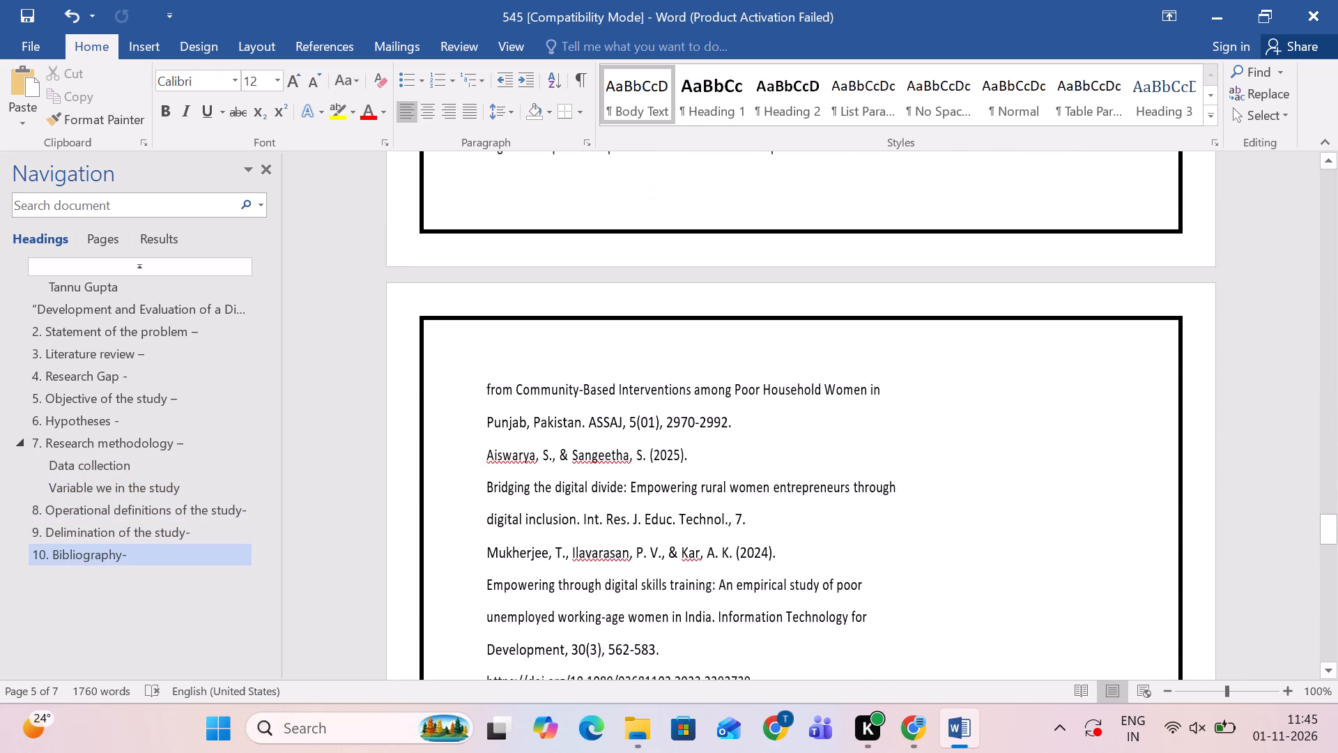
pyautogui.scroll(-4, 967, 584)
pyautogui.scroll(8, 967, 584)
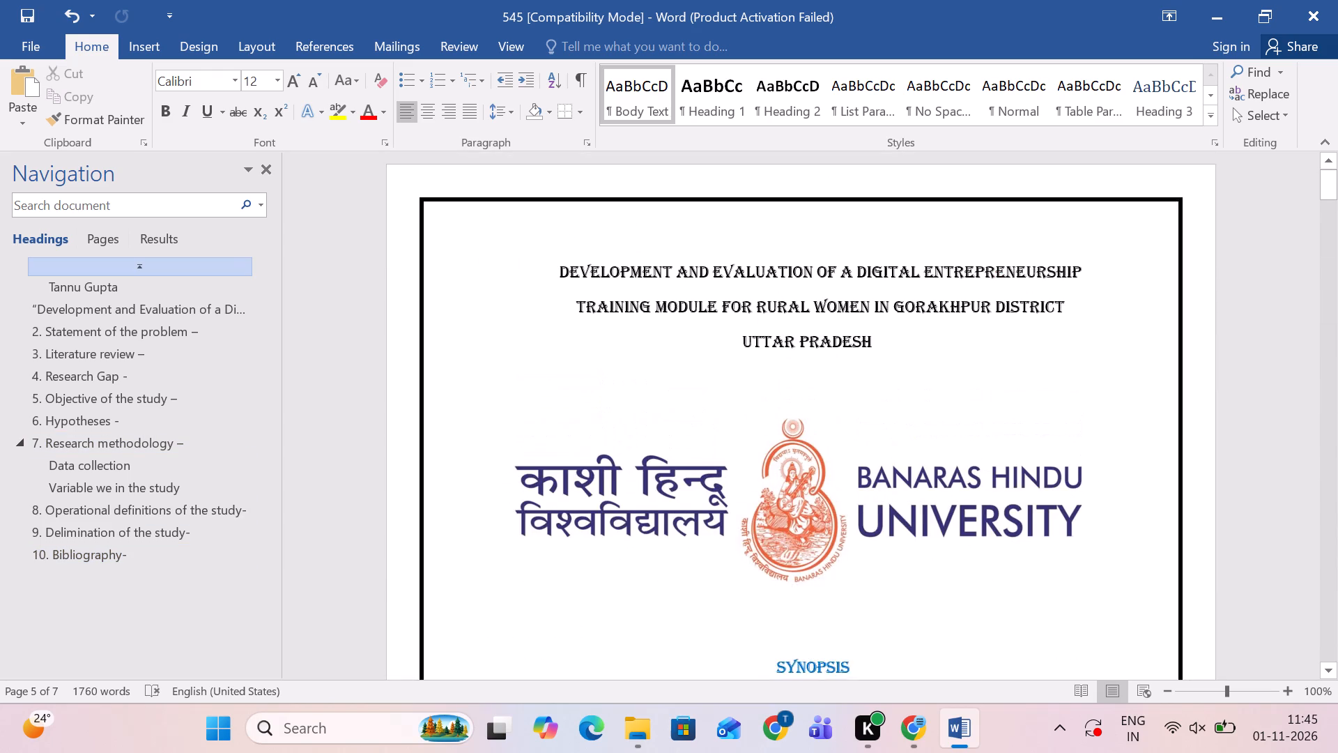
pyautogui.scroll(4, 967, 584)
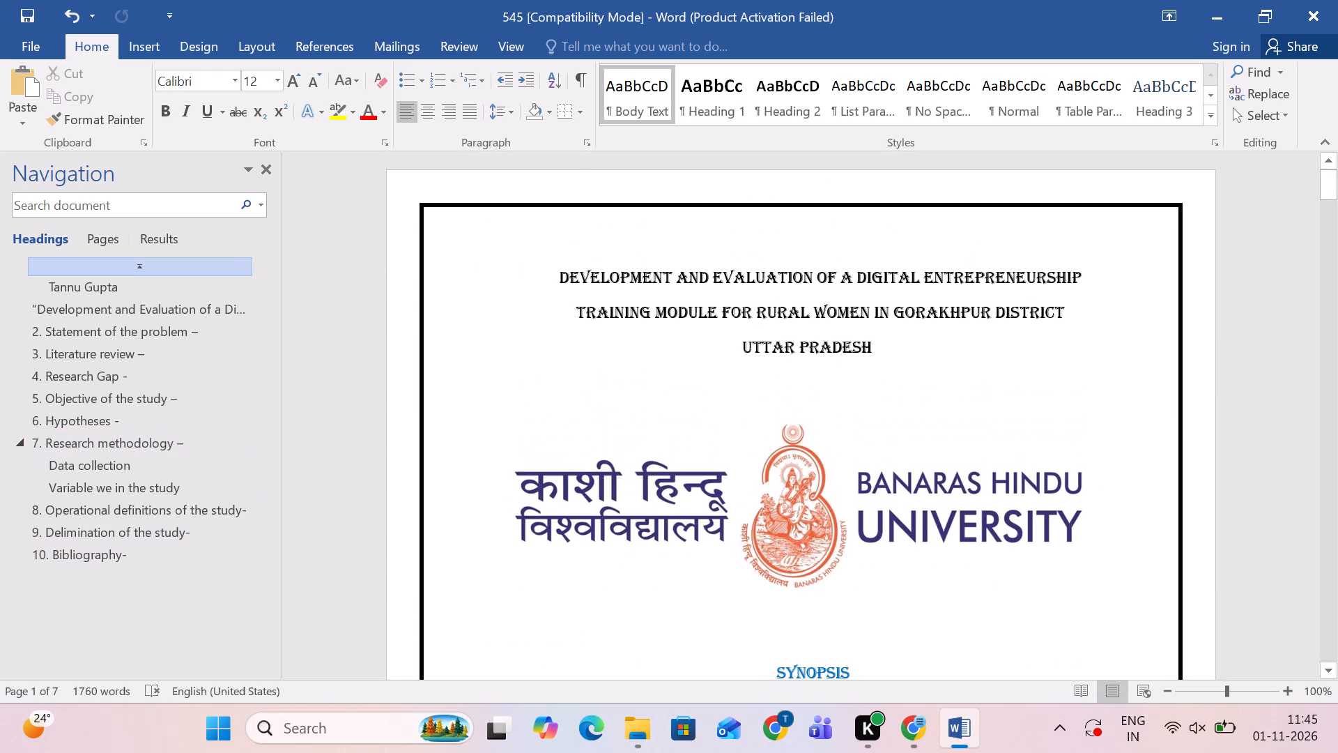
# Examine the Research methodology section, from the research design and sampling text through data collection and analysis to the study variables.
pyautogui.scroll(-5, 794, 557)
pyautogui.scroll(1, 794, 557)
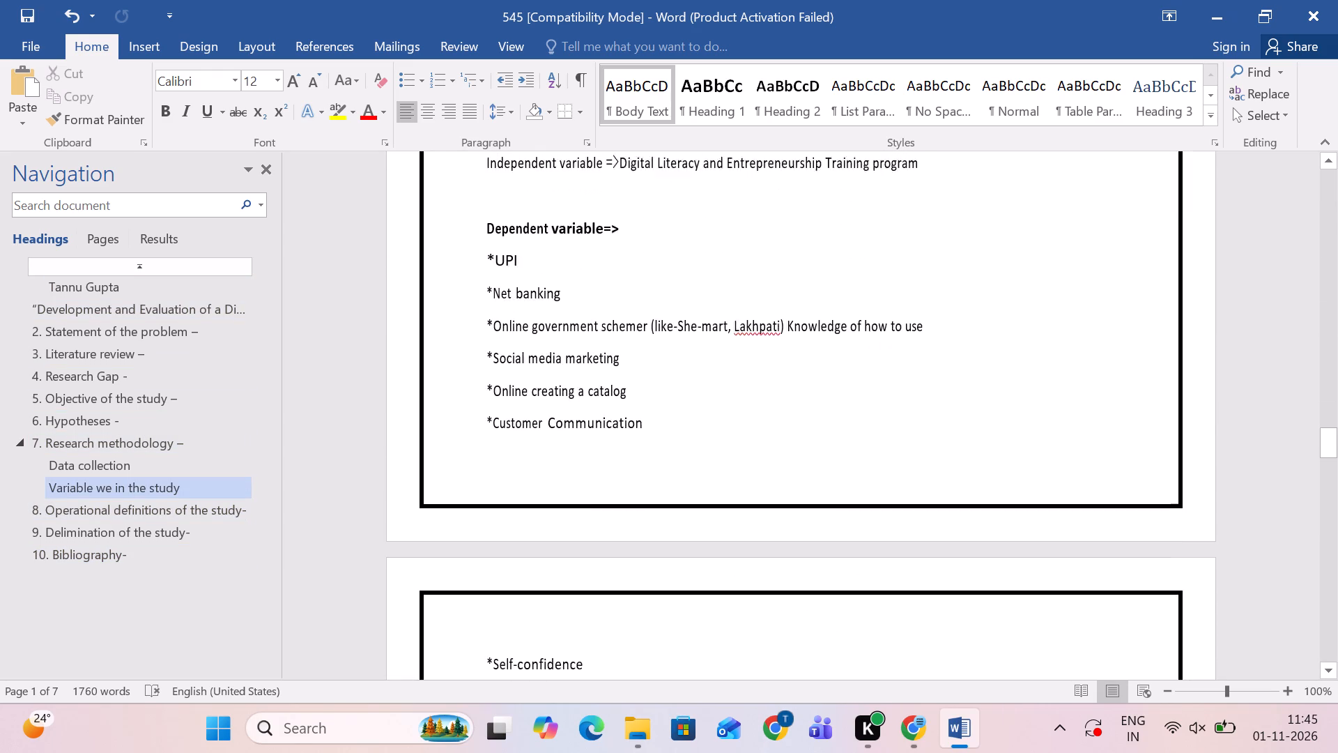
pyautogui.scroll(4, 794, 557)
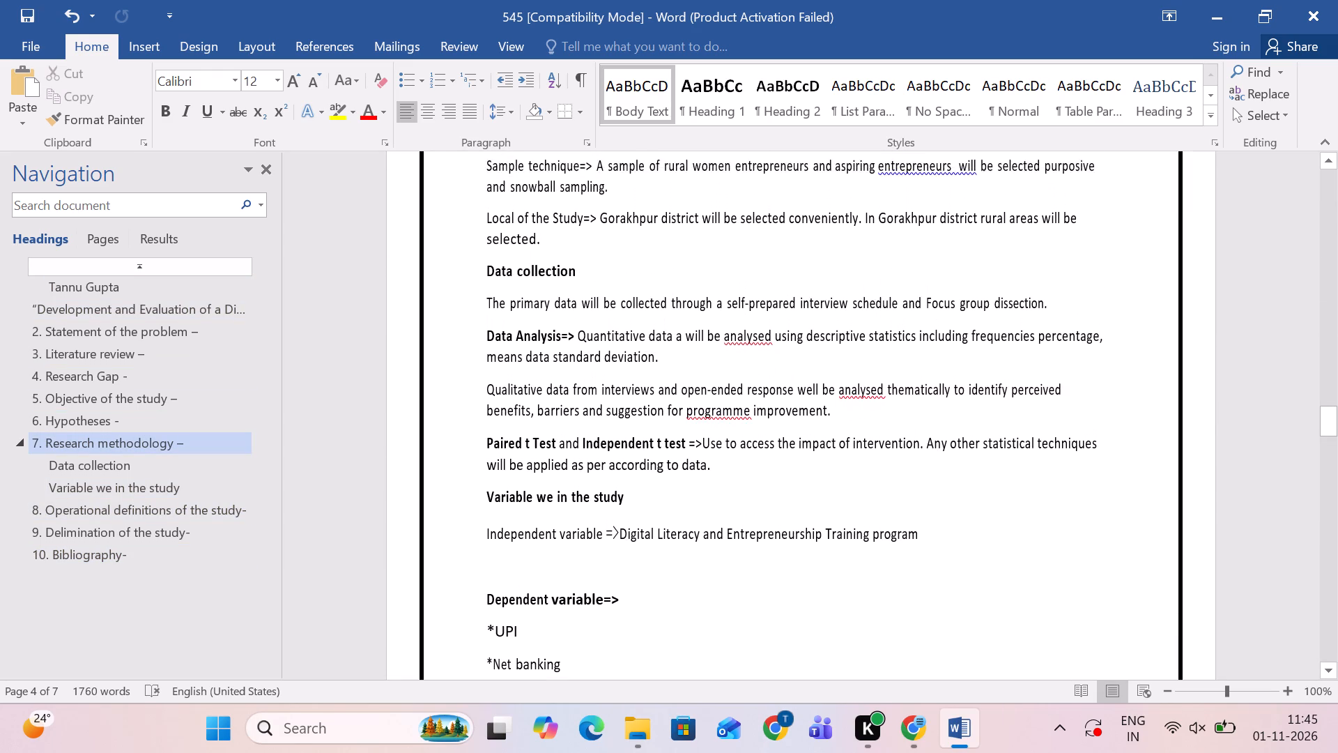
pyautogui.scroll(2, 794, 557)
pyautogui.scroll(-1, 794, 557)
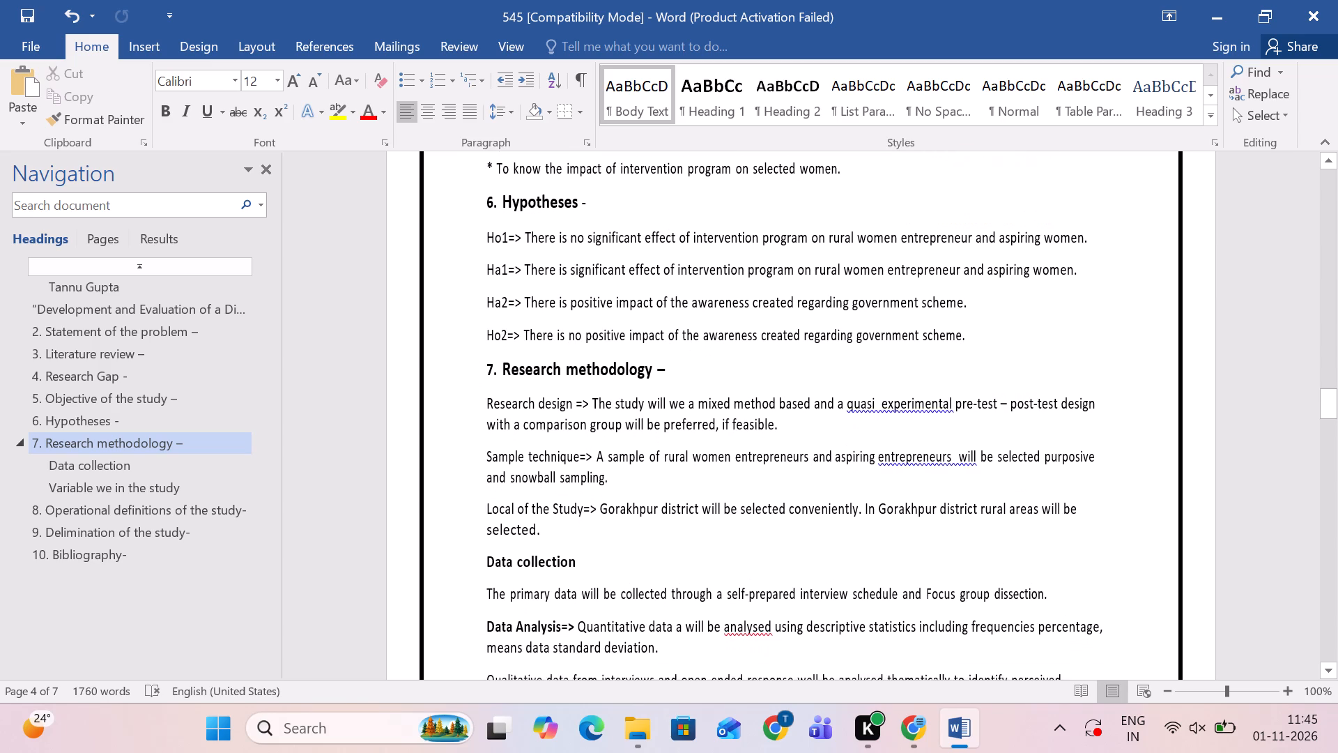
pyautogui.scroll(-2, 794, 557)
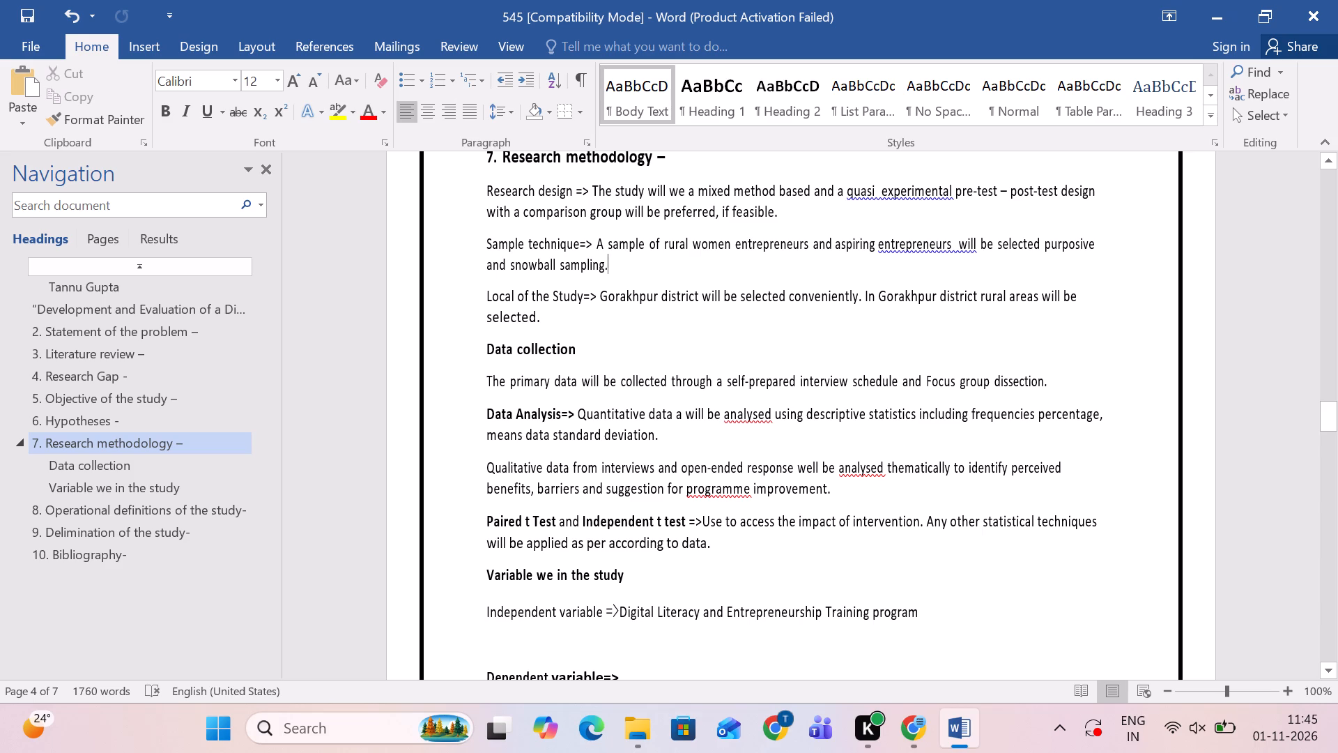
pyautogui.scroll(-3, 535, 560)
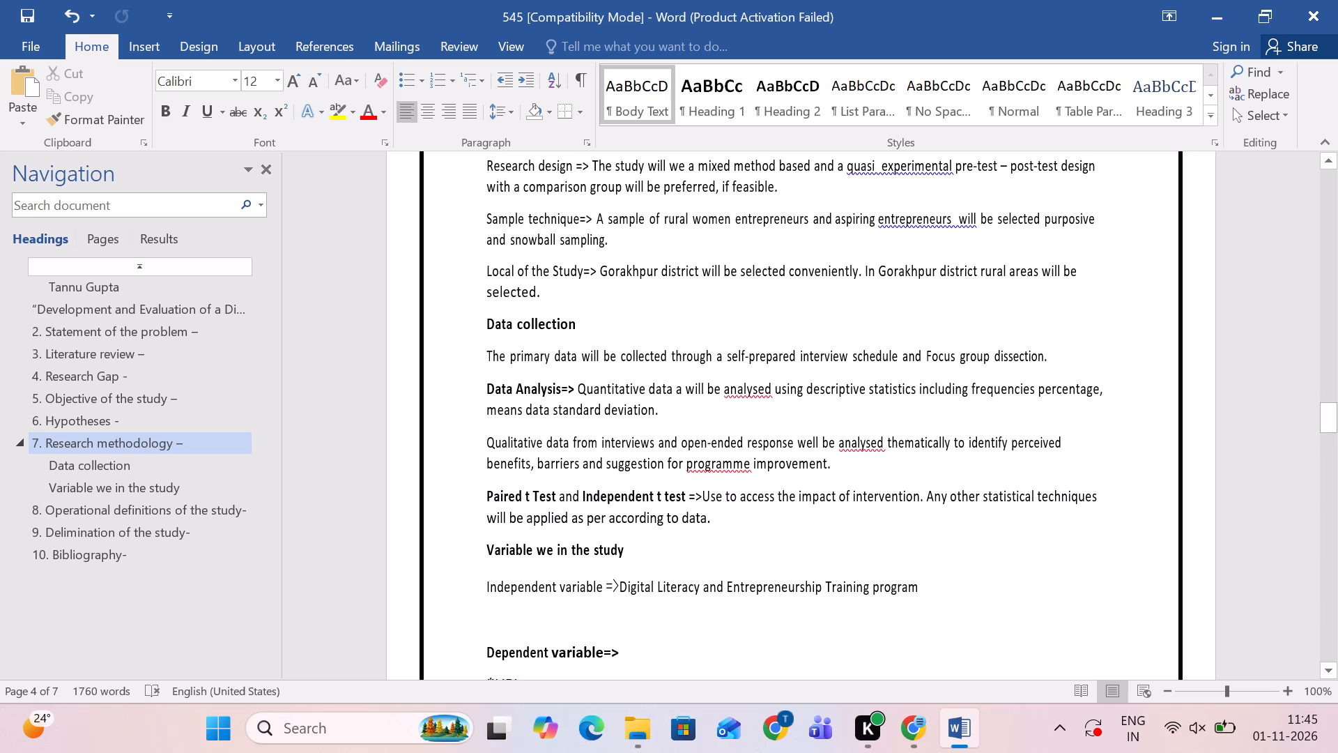
pyautogui.scroll(-1, 531, 524)
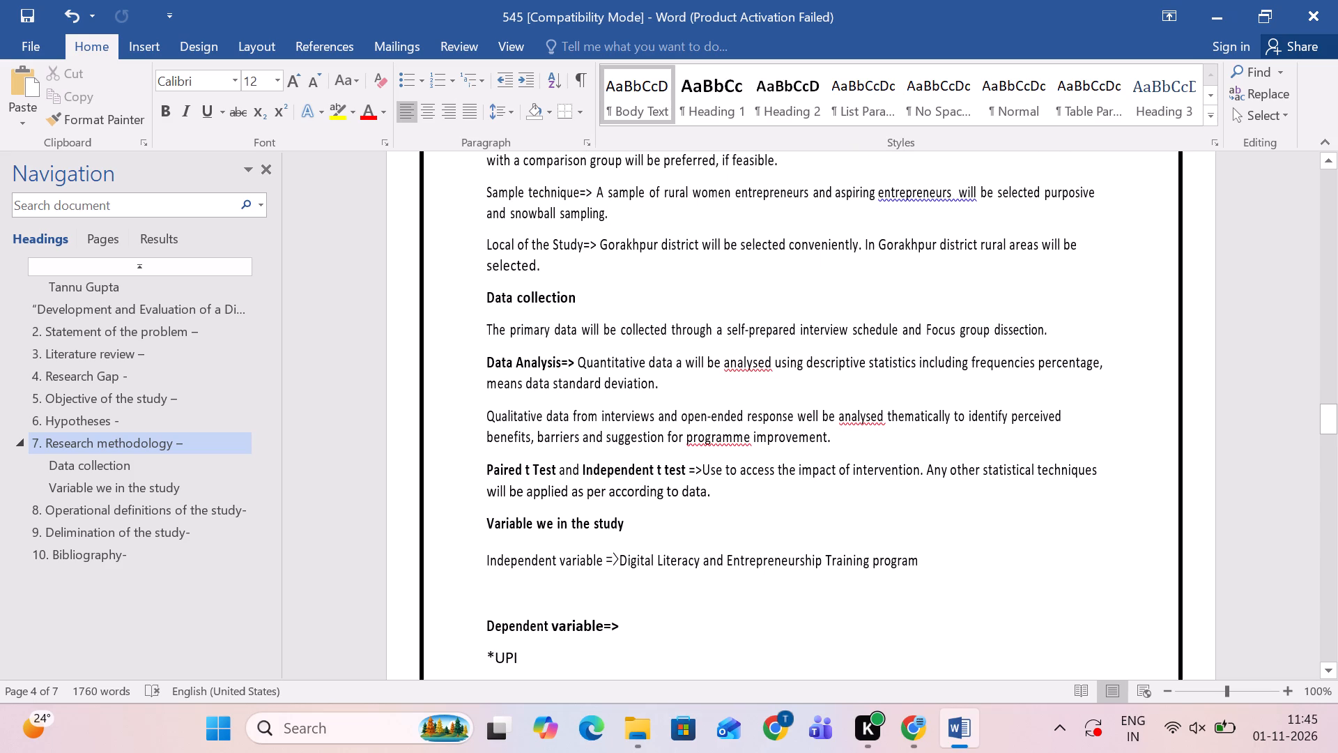
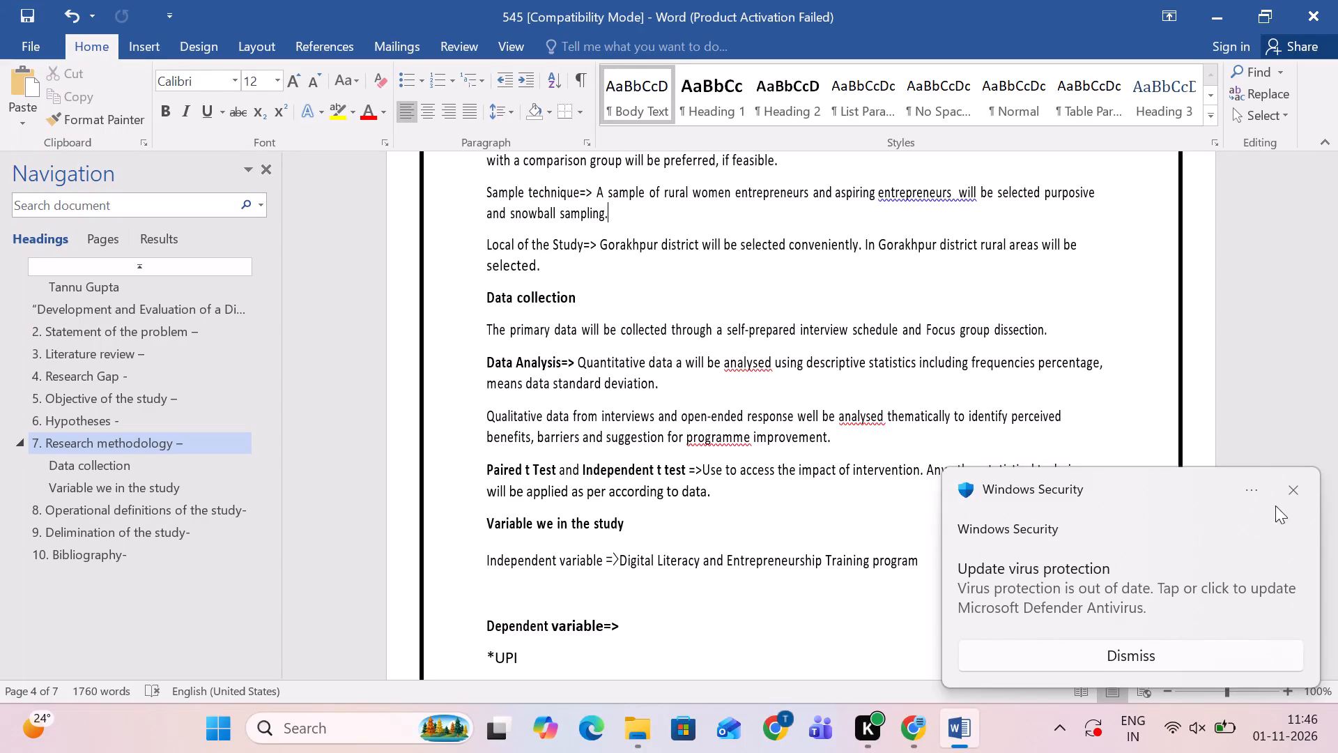
# Correct the last word of the Data collection sentence to read "Focus group discussion".
pyautogui.click(1293, 478)
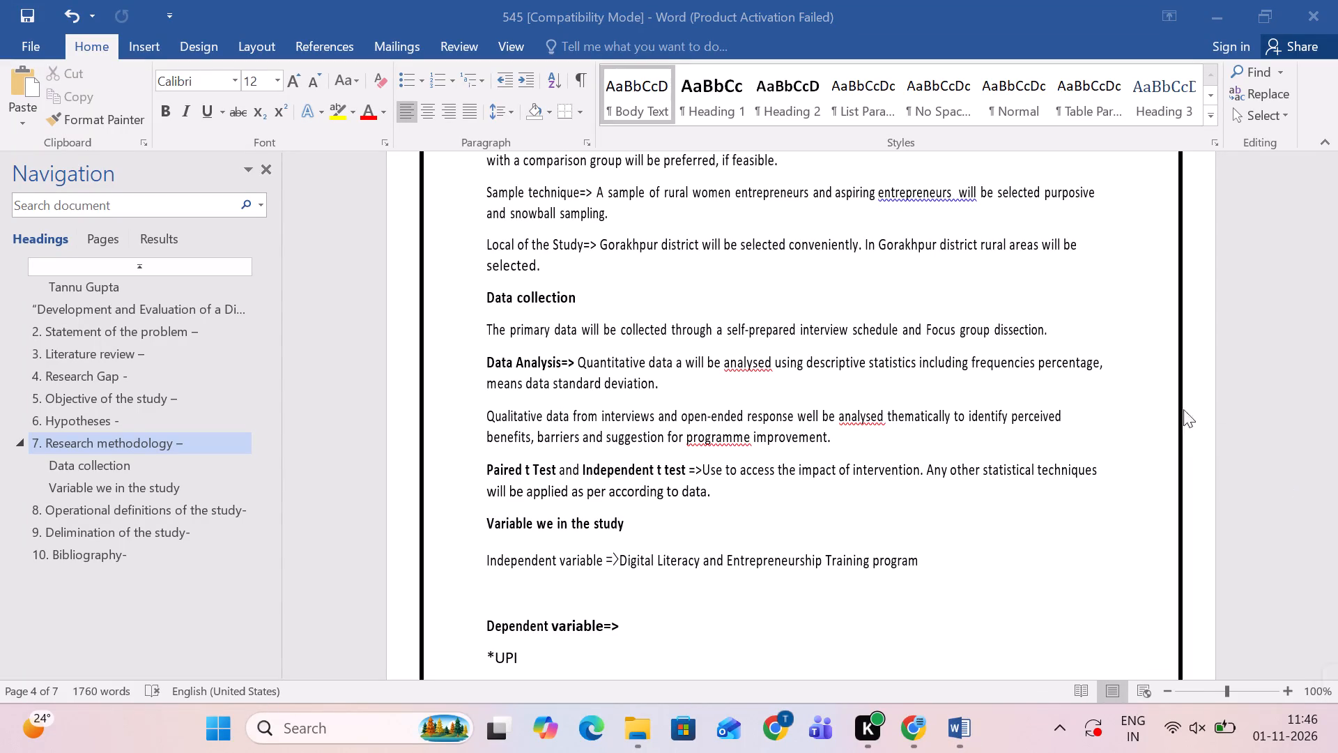
pyautogui.click(1040, 323)
pyautogui.press('Right')
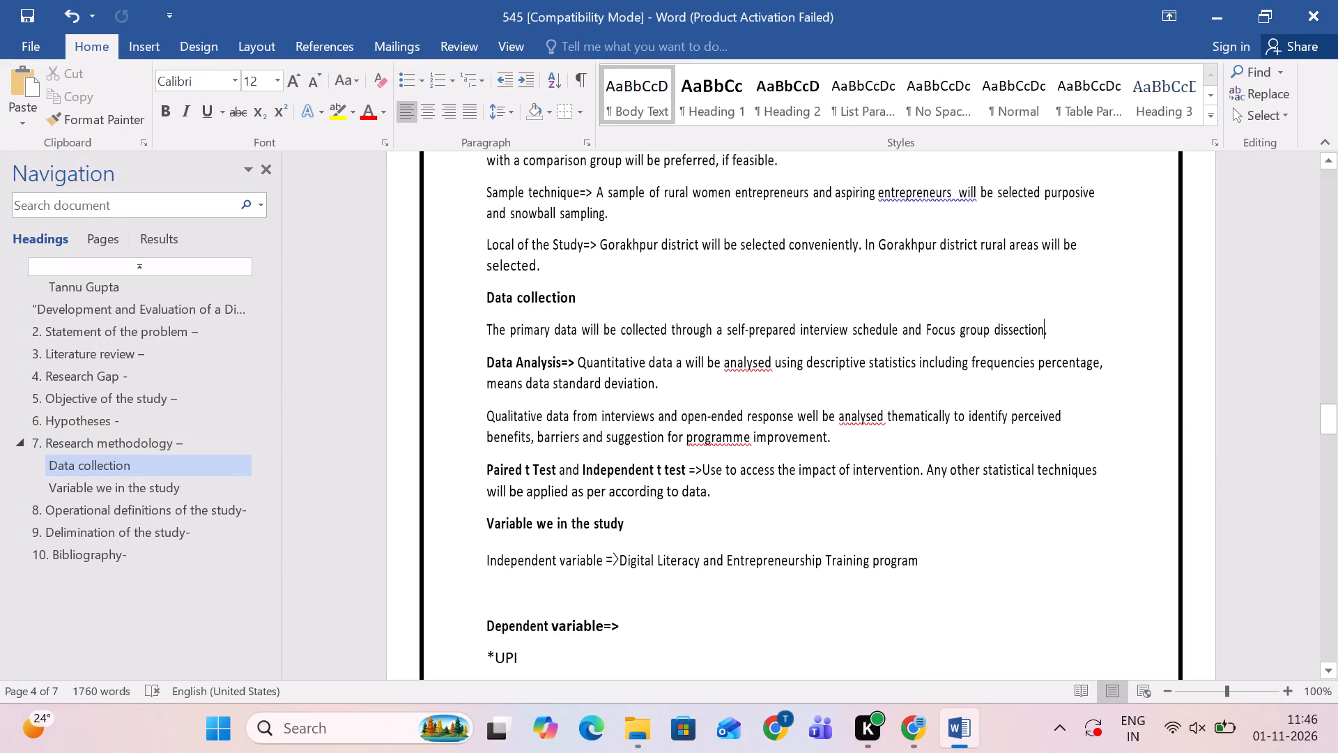
pyautogui.press('BackSpace')
pyautogui.press('BackSpace')
pyautogui.press('BackSpace')
pyautogui.press('BackSpace')
pyautogui.press('BackSpace')
pyautogui.press('BackSpace')
pyautogui.press('BackSpace')
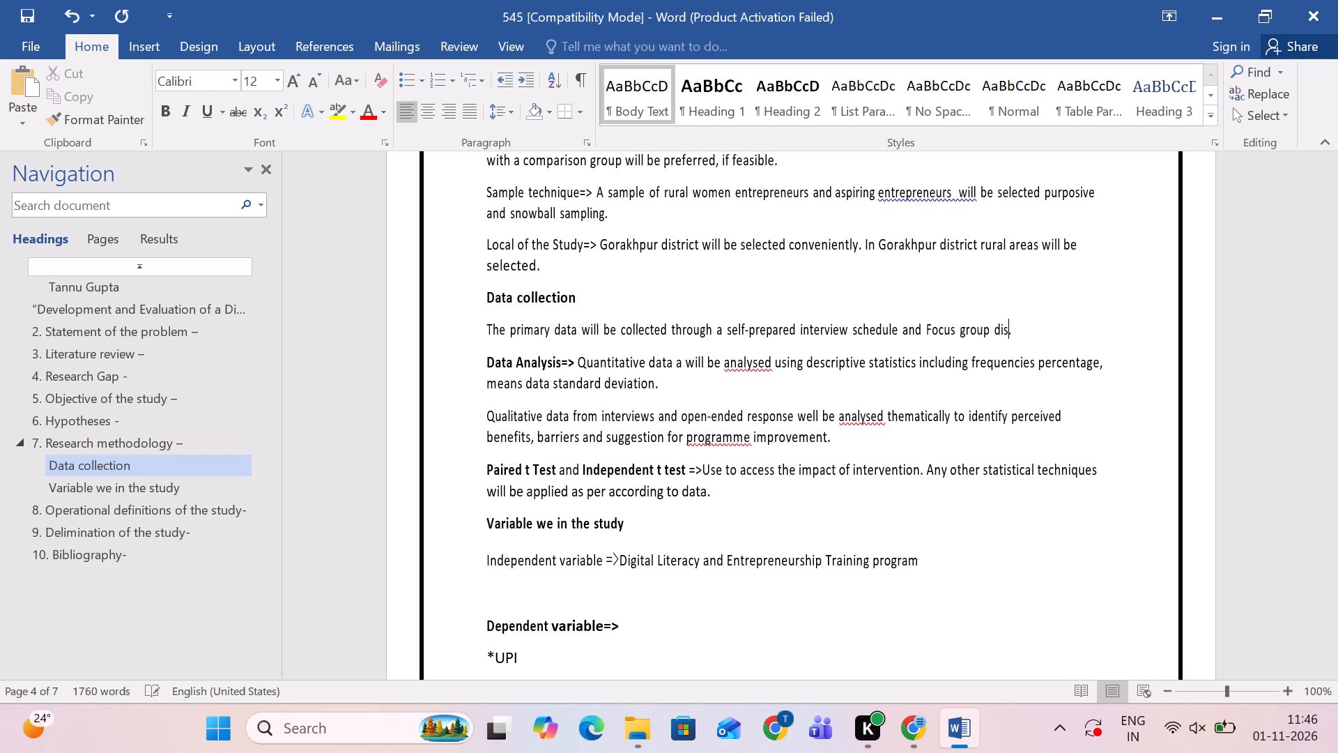
pyautogui.write('cussion')
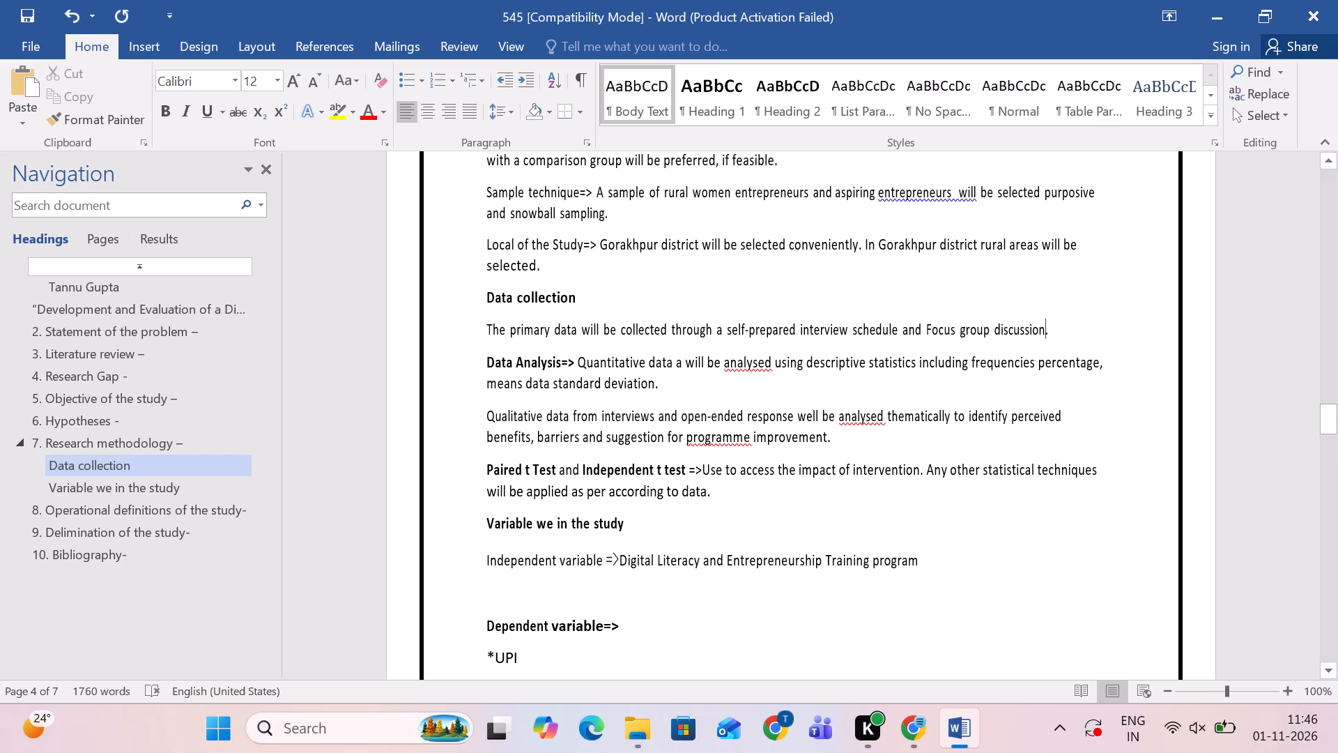
pyautogui.click(652, 312)
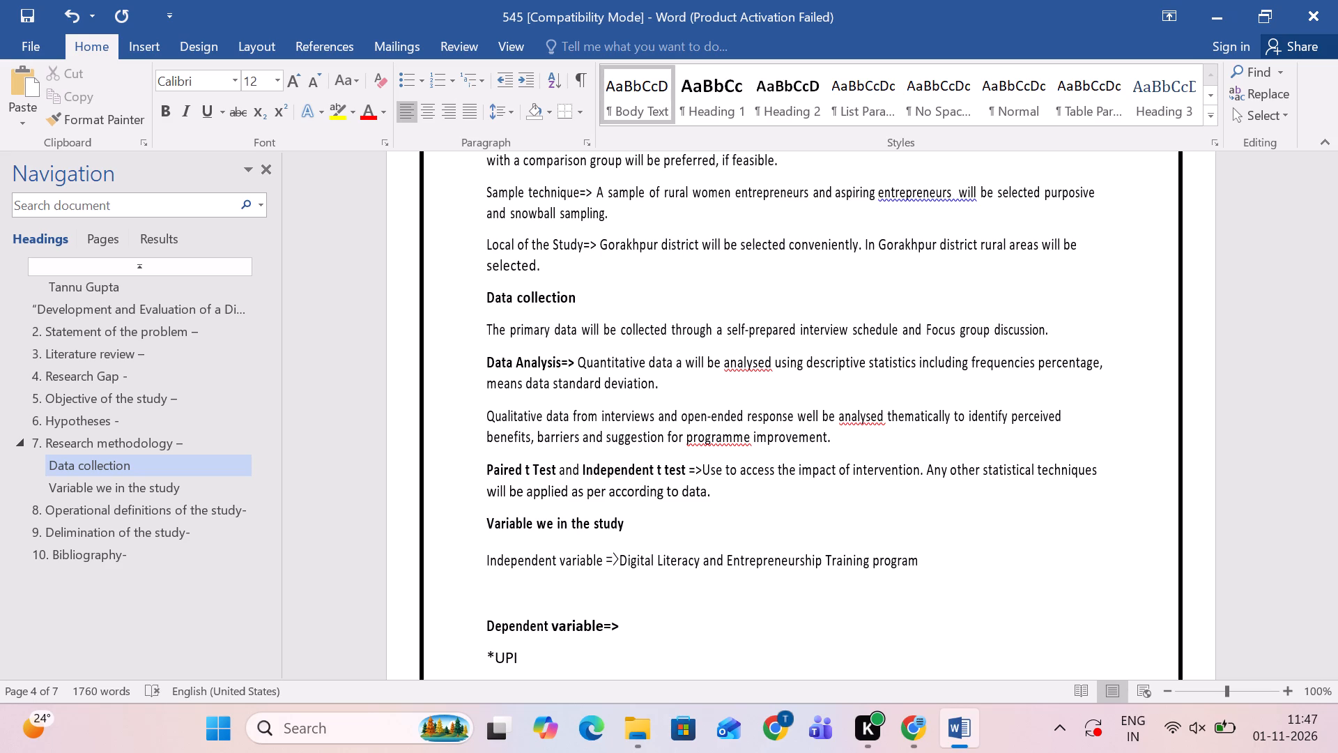
# Examine the synopsis pages from the literature review through the objectives and hypotheses to the research methodology.
pyautogui.scroll(-1, 792, 388)
pyautogui.scroll(2, 792, 388)
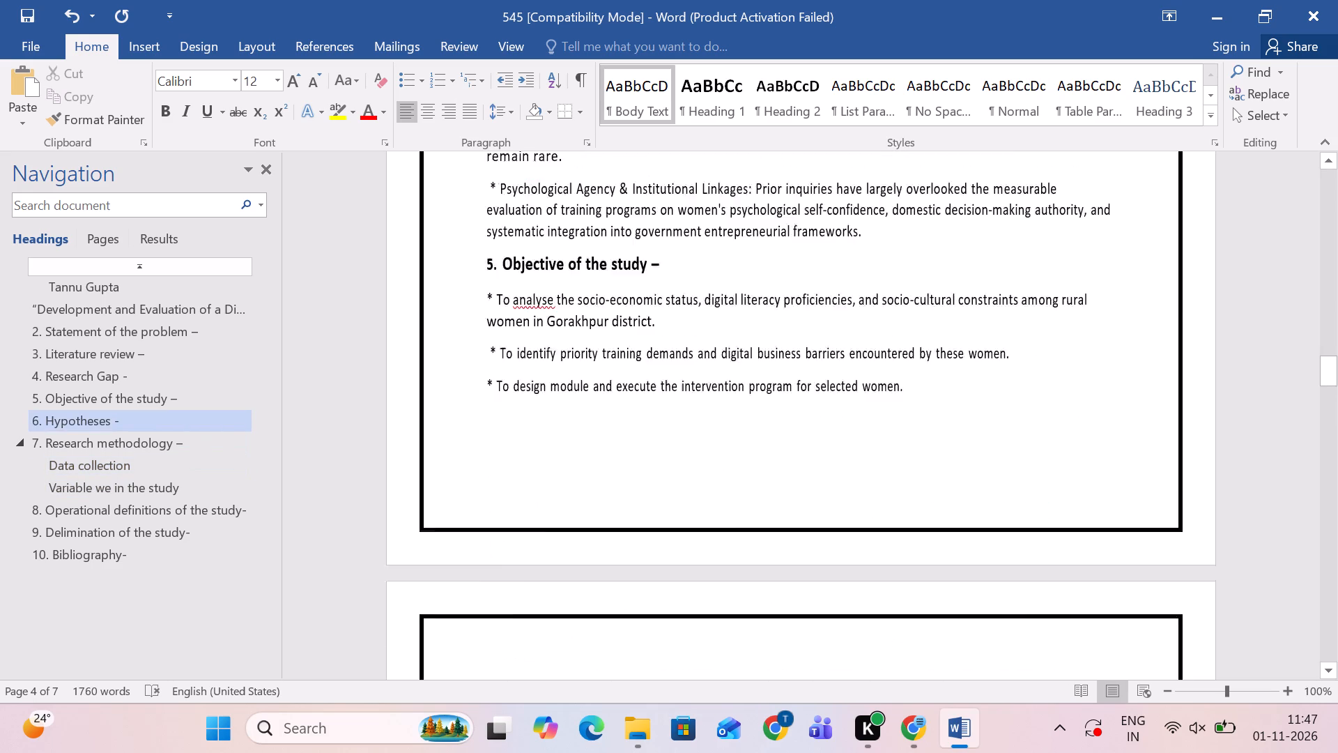
pyautogui.scroll(1, 792, 388)
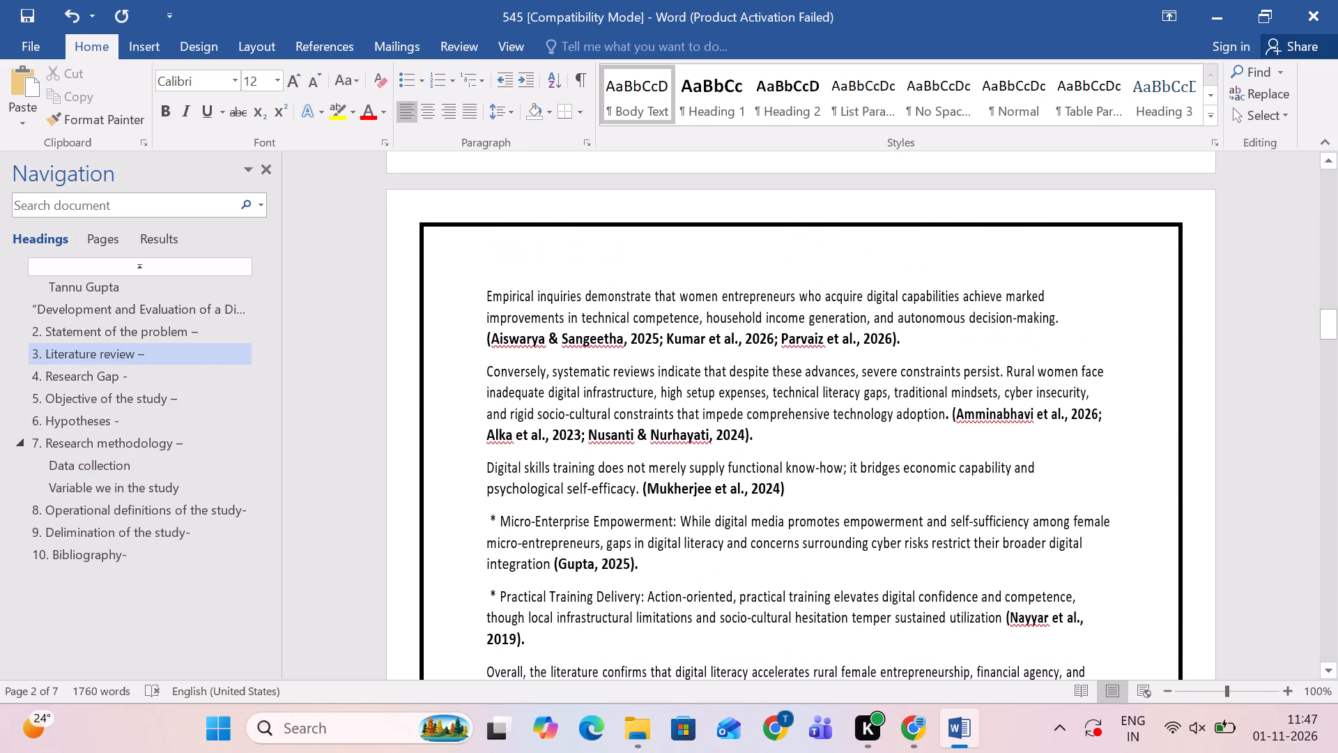
pyautogui.scroll(-5, 792, 388)
pyautogui.scroll(2, 792, 388)
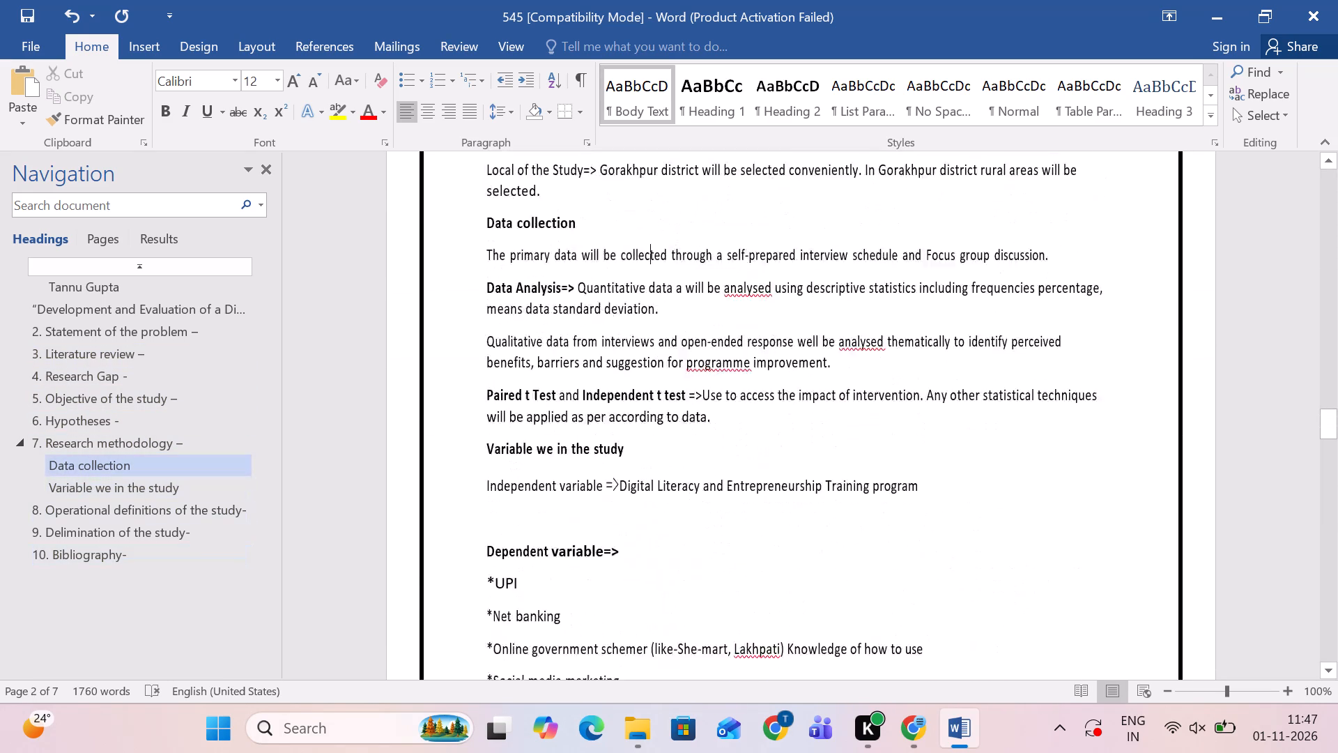
pyautogui.scroll(1, 792, 388)
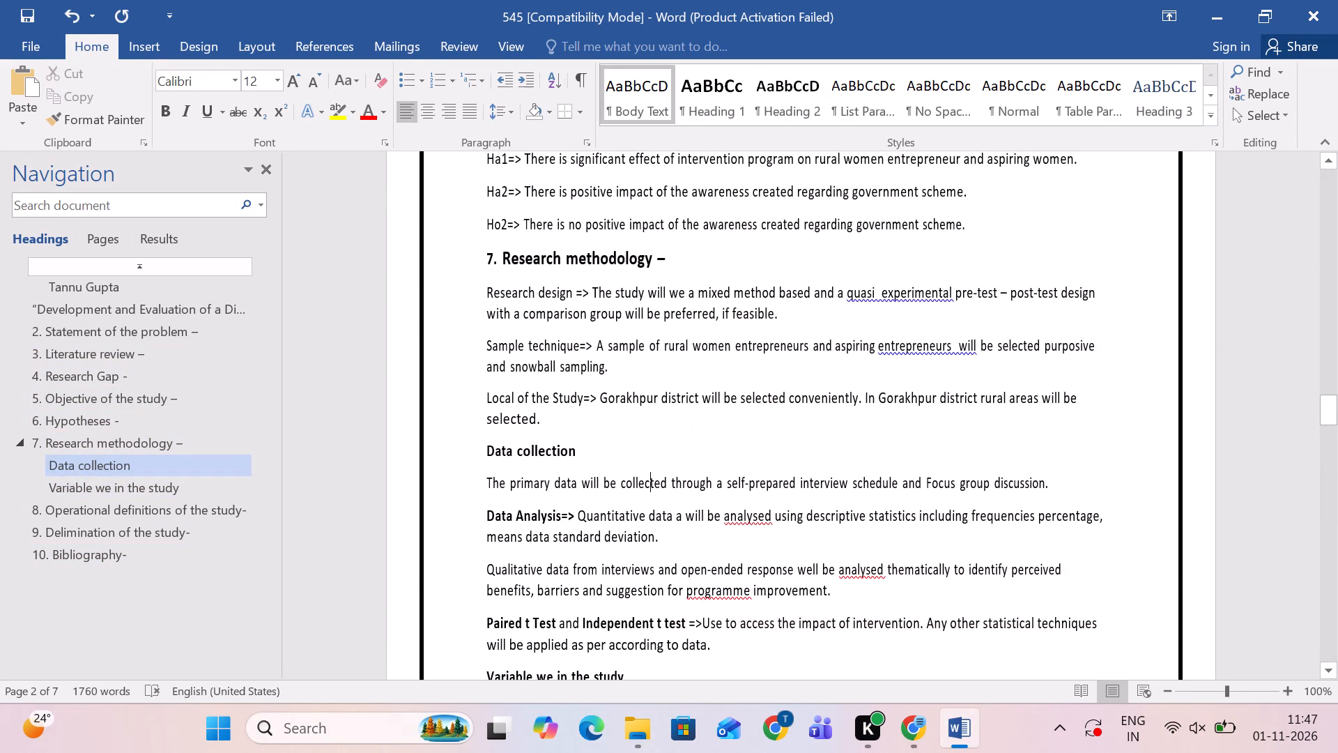
pyautogui.scroll(1, 792, 388)
pyautogui.scroll(-2, 792, 388)
pyautogui.keyDown('ctrl'); pyautogui.scroll(1, 792, 388); pyautogui.keyUp('ctrl')
pyautogui.keyDown('ctrl'); pyautogui.scroll(-1, 792, 388); pyautogui.keyUp('ctrl')
pyautogui.keyDown('ctrl'); pyautogui.scroll(1, 792, 388); pyautogui.keyUp('ctrl')
pyautogui.keyDown('ctrl'); pyautogui.scroll(-1, 792, 388); pyautogui.keyUp('ctrl')
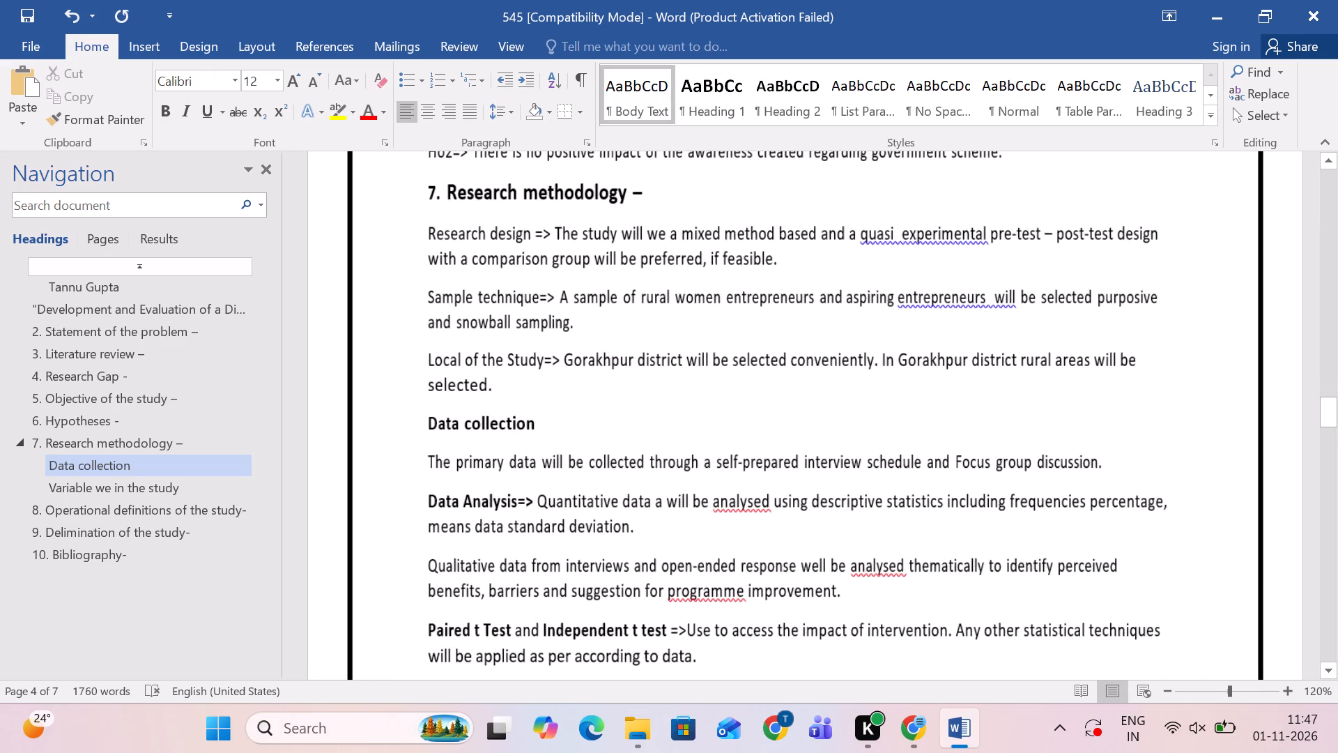
pyautogui.scroll(1, 792, 388)
pyautogui.keyDown('ctrl'); pyautogui.scroll(-5, 792, 388); pyautogui.keyUp('ctrl')
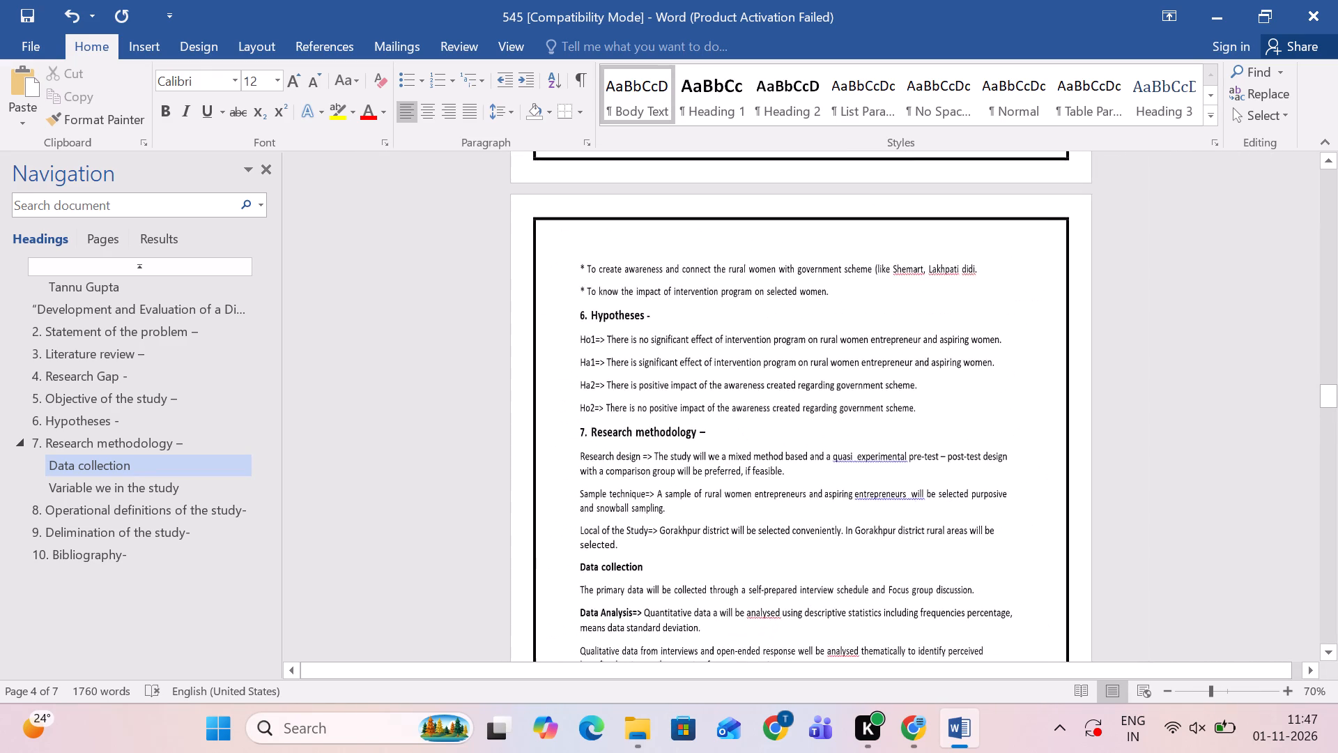
pyautogui.keyDown('ctrl'); pyautogui.scroll(2, 792, 388); pyautogui.keyUp('ctrl')
pyautogui.keyDown('ctrl'); pyautogui.scroll(-3, 792, 388); pyautogui.keyUp('ctrl')
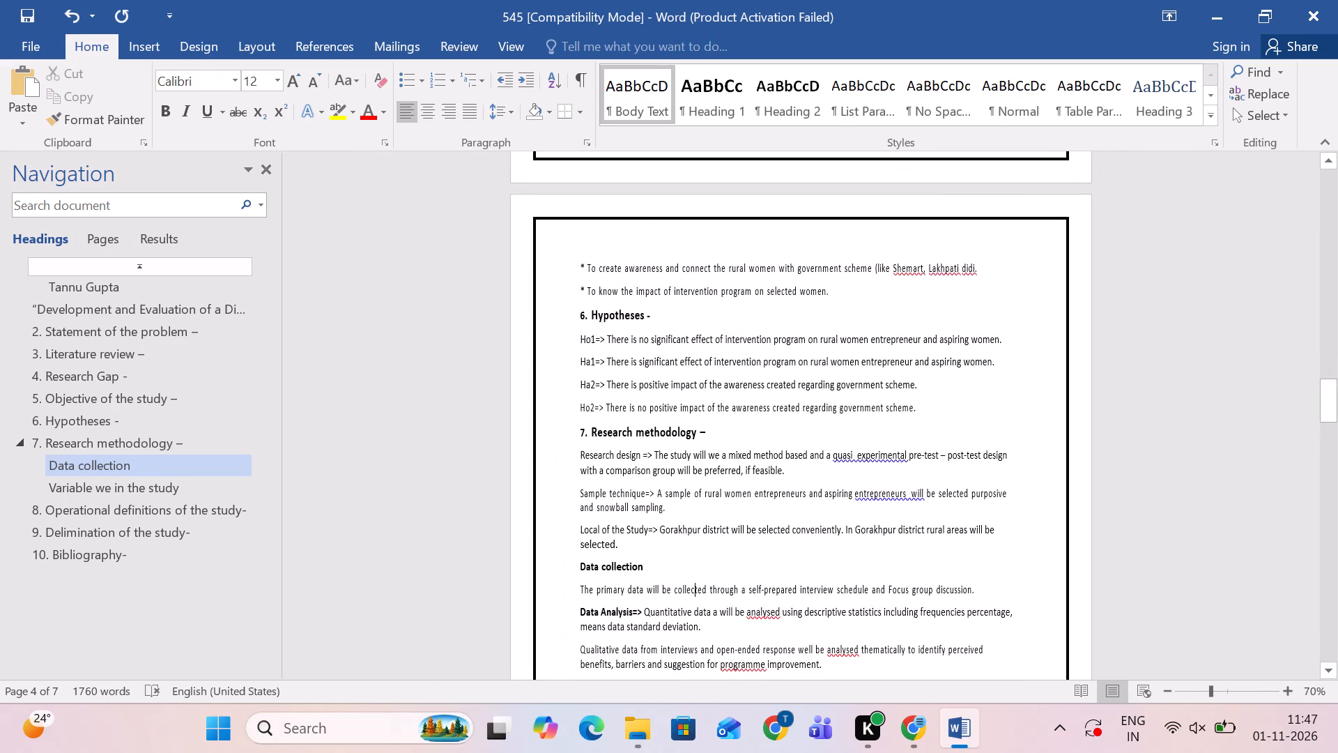
# Examine the operational definitions, the delimitation section and the Bibliography references through to the last page.
pyautogui.click(231, 505)
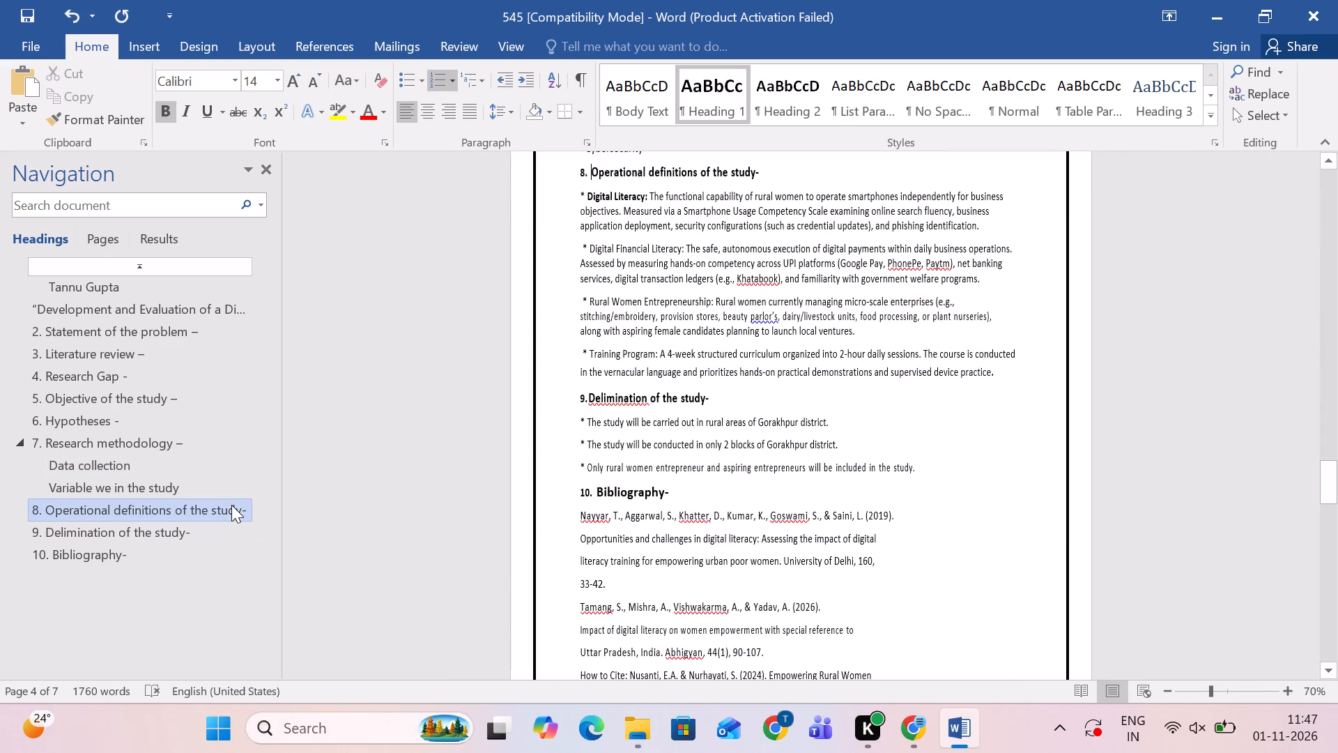
pyautogui.keyDown('ctrl'); pyautogui.scroll(3, 681, 424); pyautogui.keyUp('ctrl')
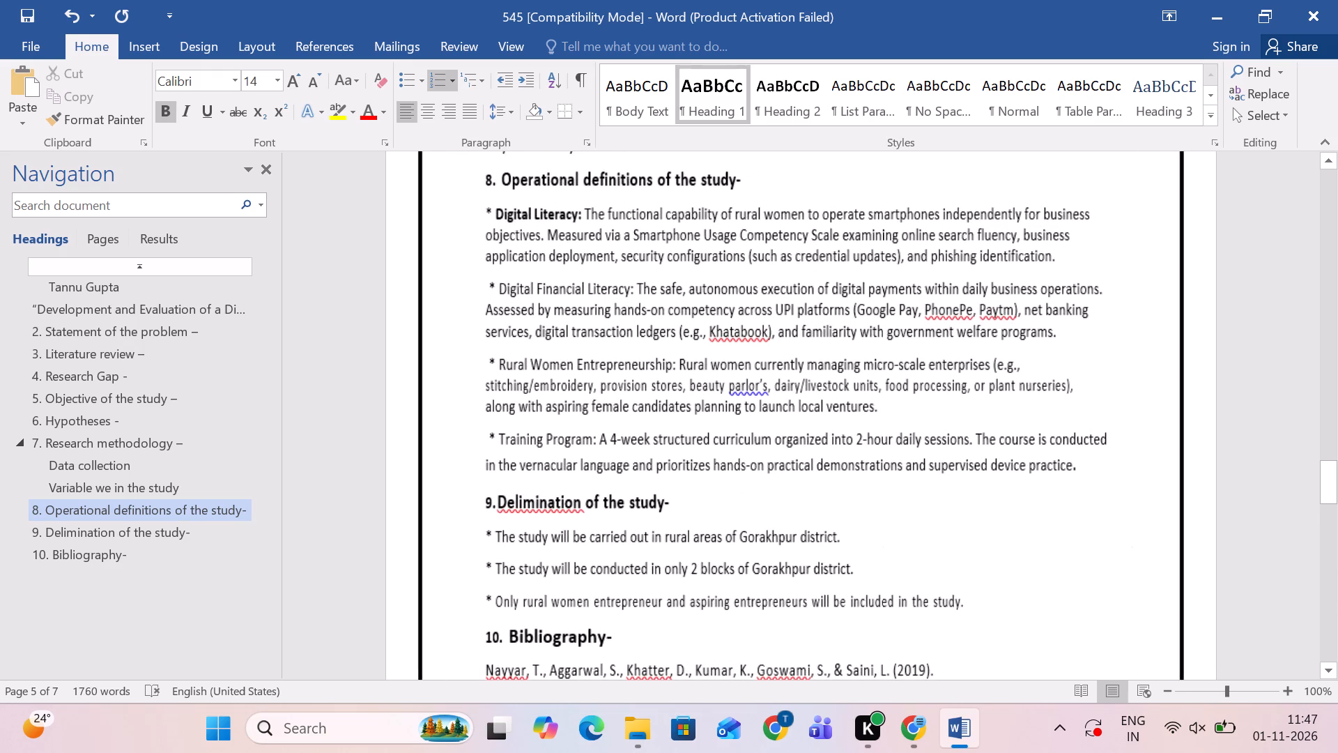
pyautogui.keyDown('ctrl'); pyautogui.scroll(-2, 681, 424); pyautogui.keyUp('ctrl')
pyautogui.keyDown('ctrl'); pyautogui.scroll(2, 681, 424); pyautogui.keyUp('ctrl')
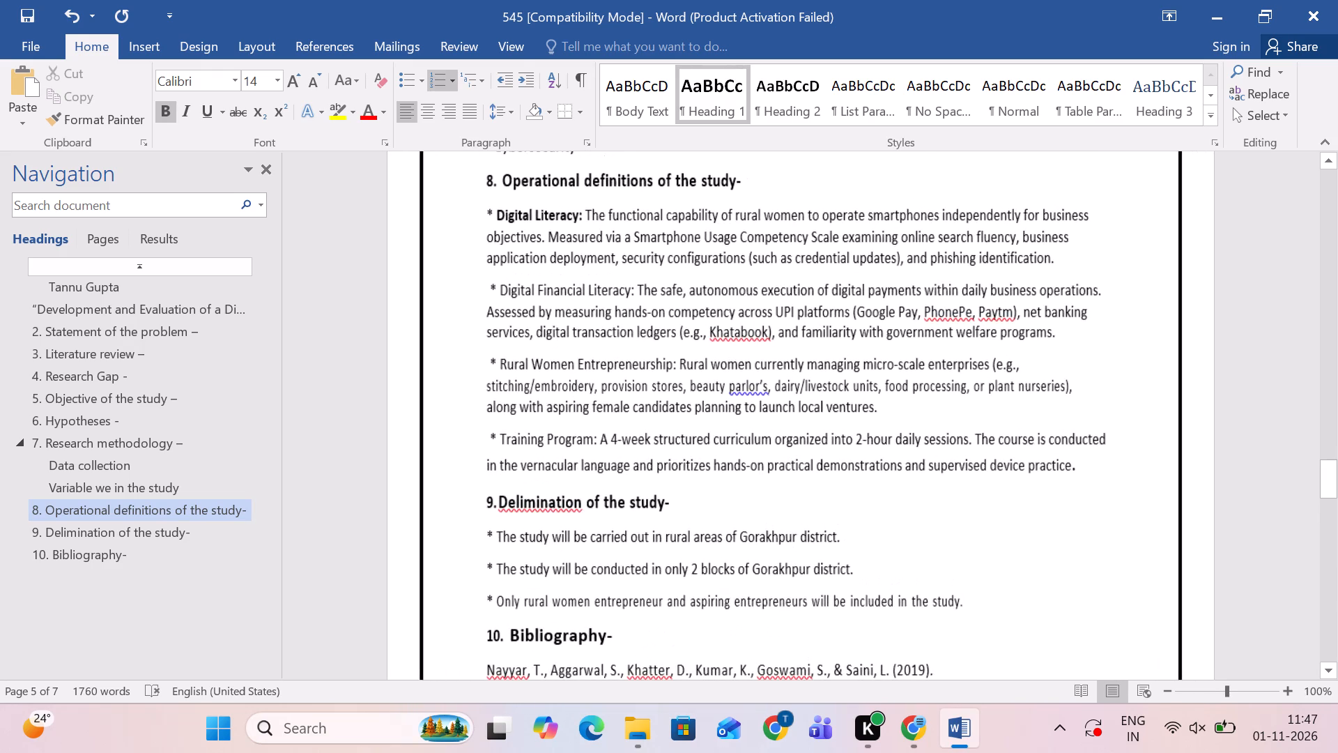
pyautogui.keyDown('ctrl'); pyautogui.scroll(-3, 681, 424); pyautogui.keyUp('ctrl')
pyautogui.scroll(-3, 681, 424)
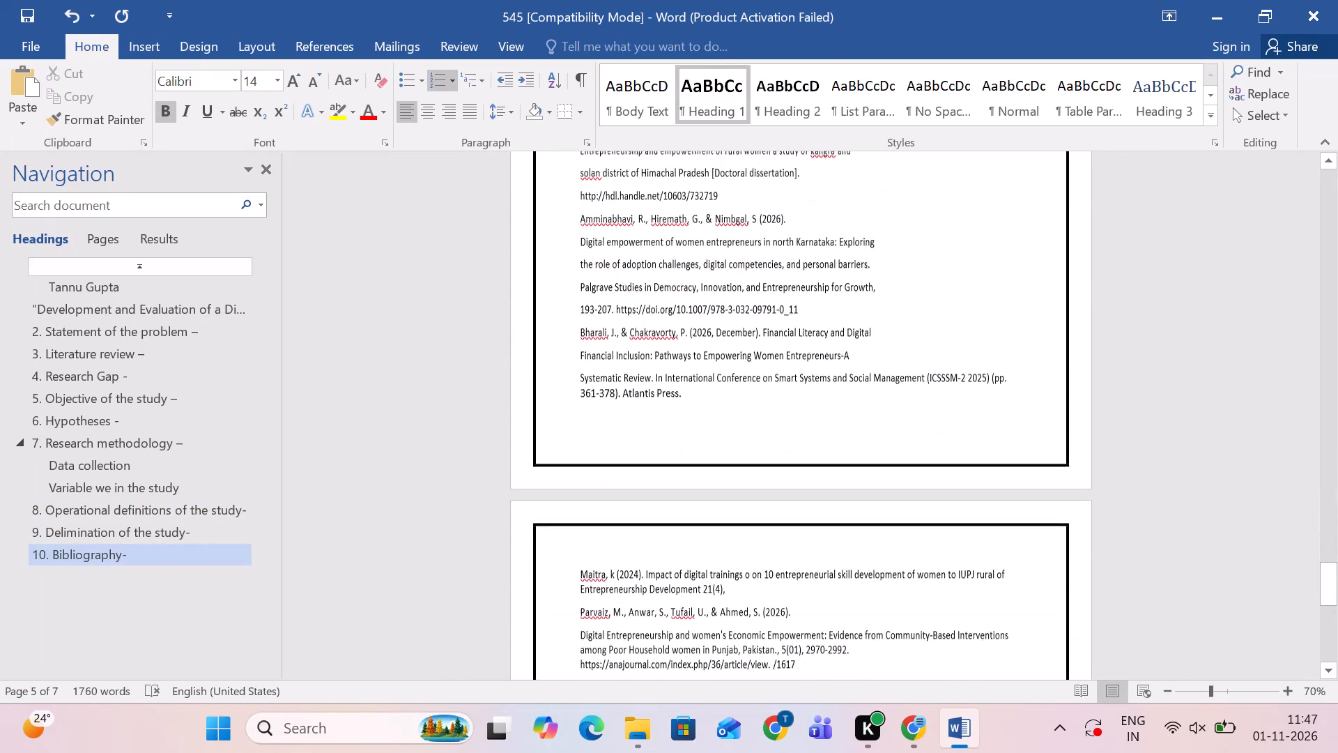
pyautogui.scroll(-3, 681, 424)
pyautogui.scroll(2, 681, 424)
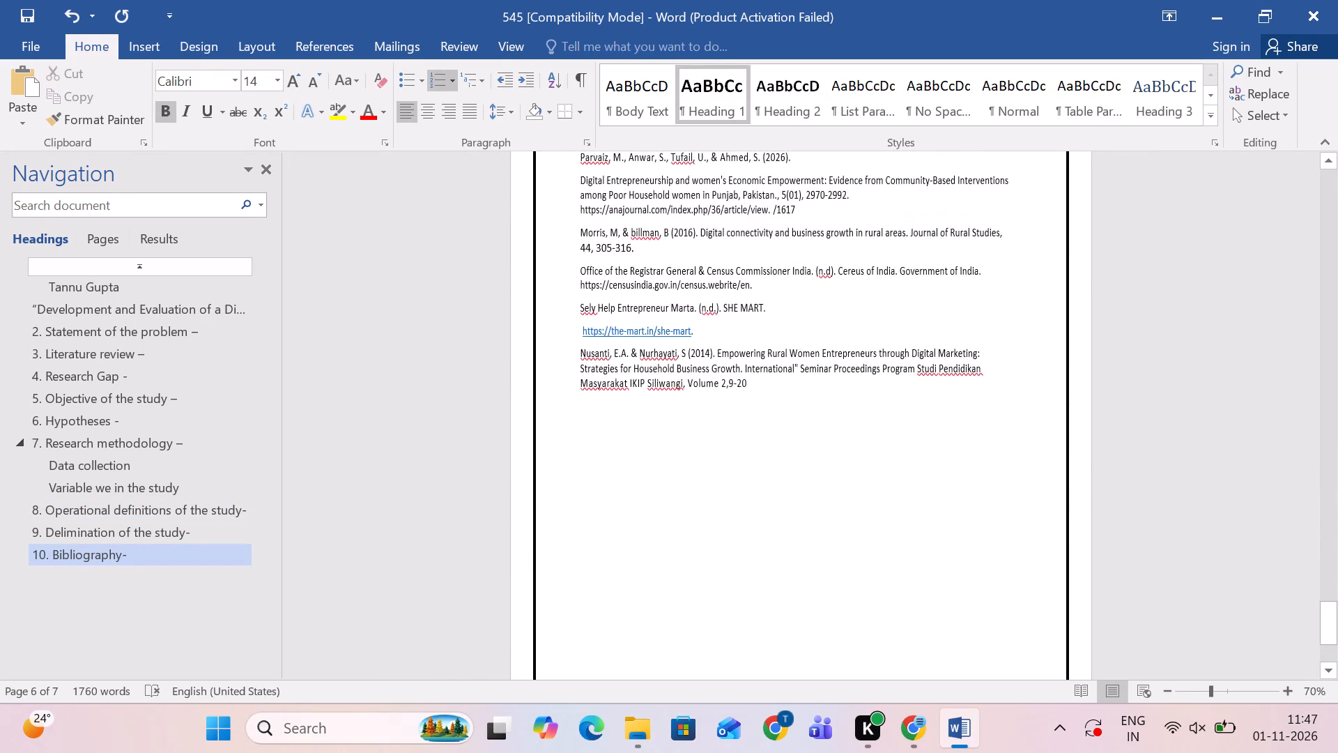
pyautogui.scroll(4, 681, 424)
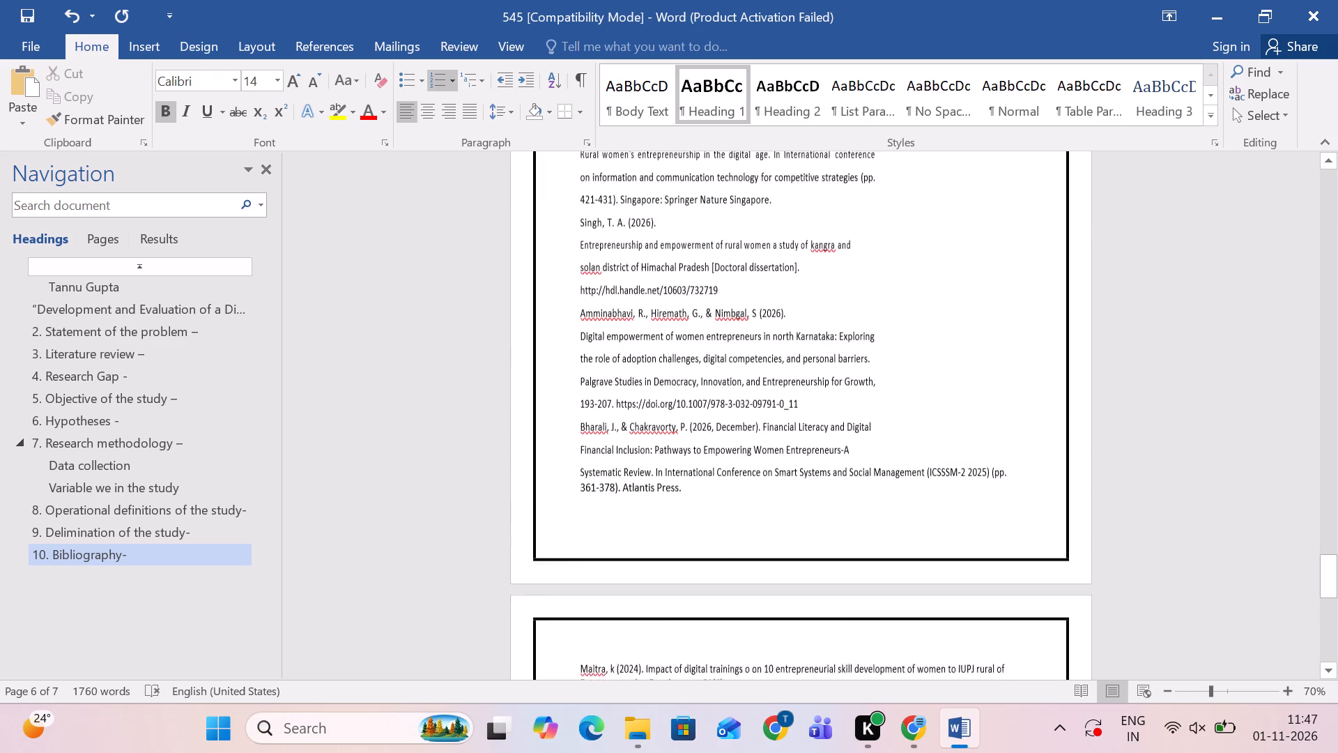
pyautogui.hscroll(-1, 681, 424)
pyautogui.keyDown('ctrl'); pyautogui.scroll(4, 601, 445); pyautogui.keyUp('ctrl')
pyautogui.scroll(-1, 601, 445)
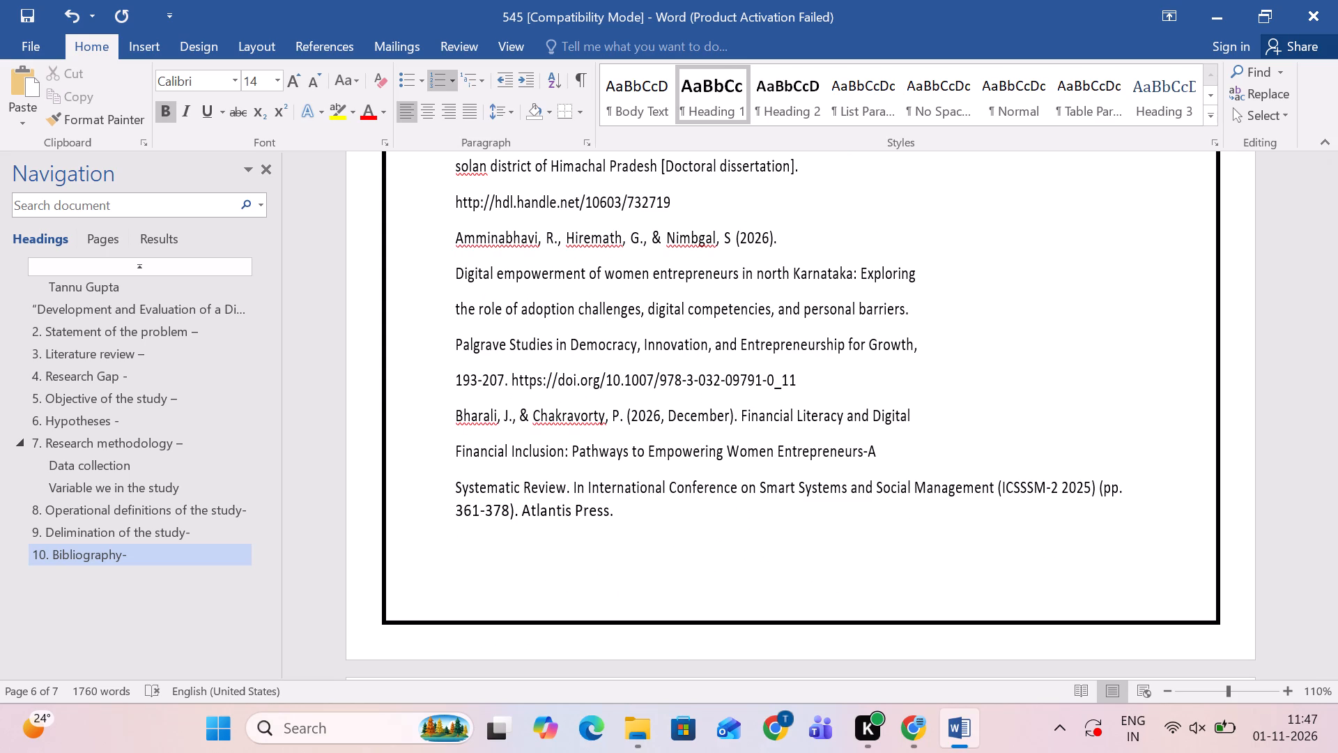
pyautogui.scroll(2, 666, 432)
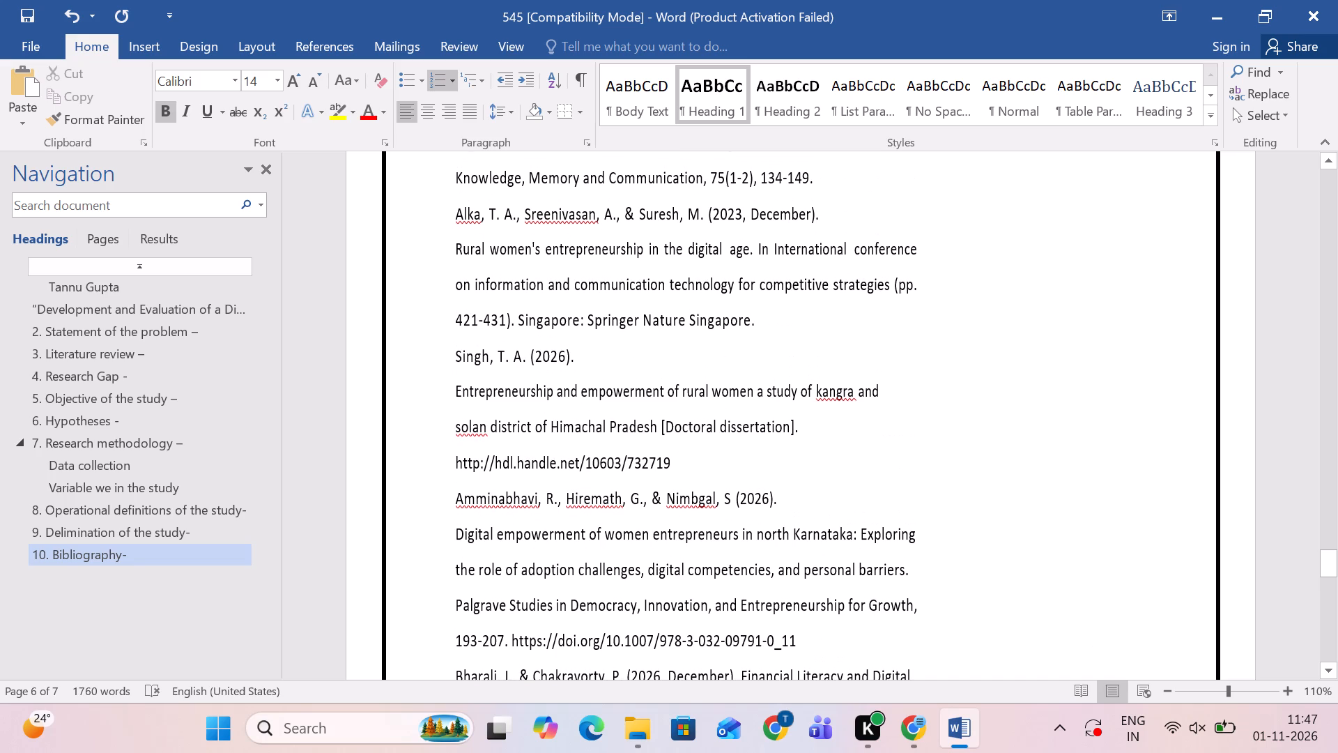
# In the Operational definitions section, remove the leading asterisks from the Digital Literacy and Digital Financial Literacy definitions.
pyautogui.click(130, 500)
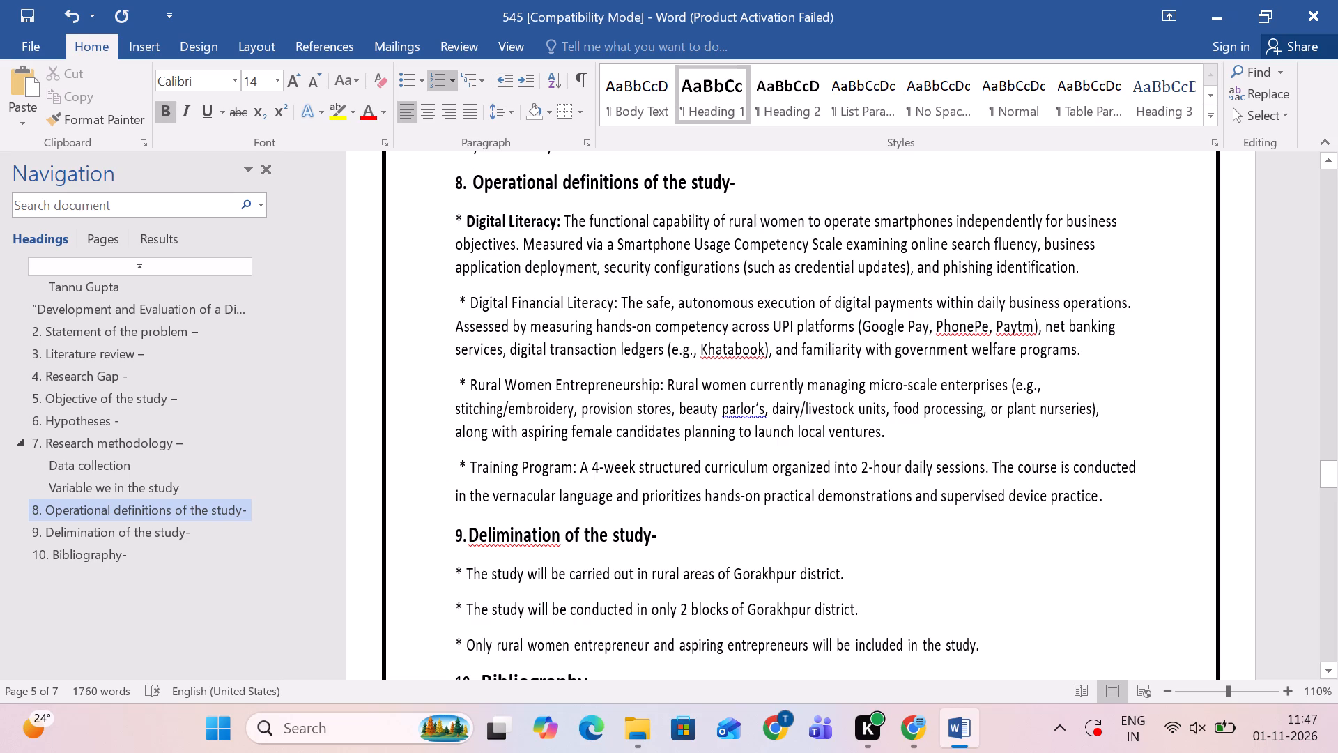
pyautogui.click(463, 214)
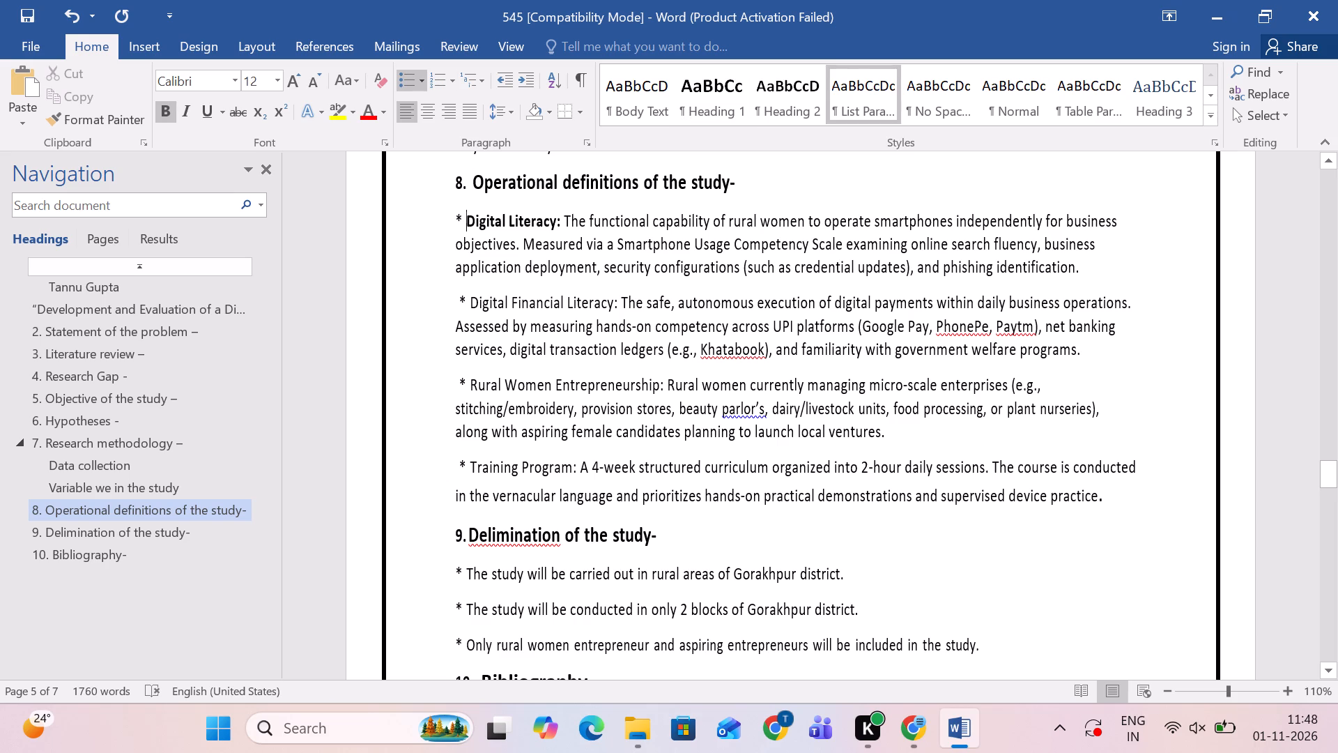
pyautogui.press('BackSpace')
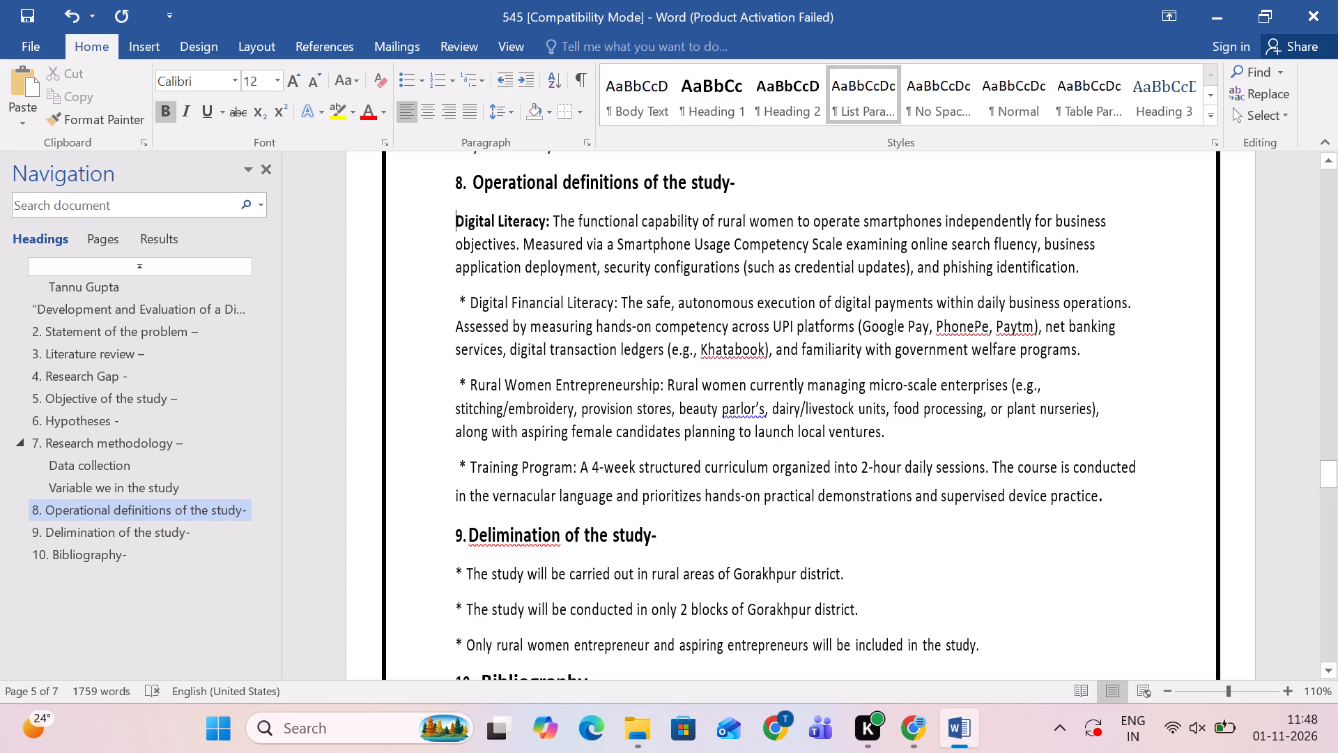
pyautogui.click(466, 291)
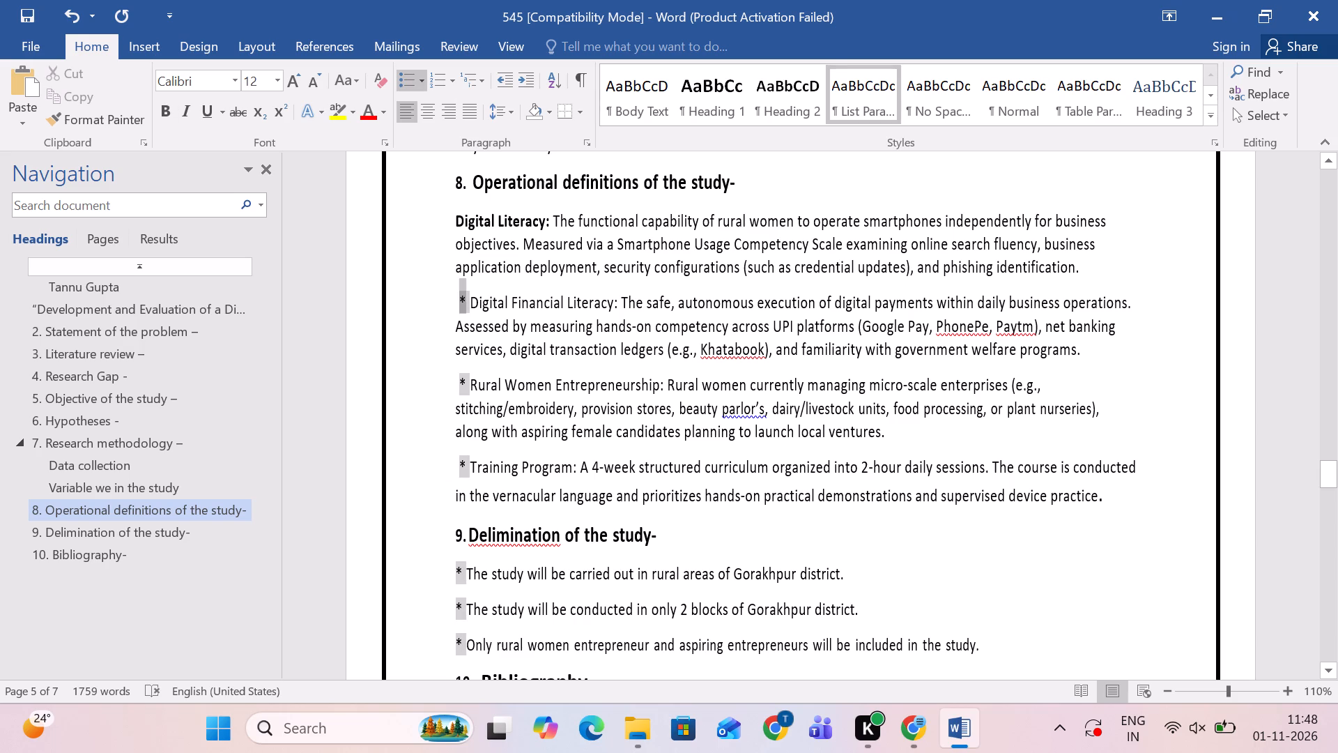
pyautogui.press('BackSpace')
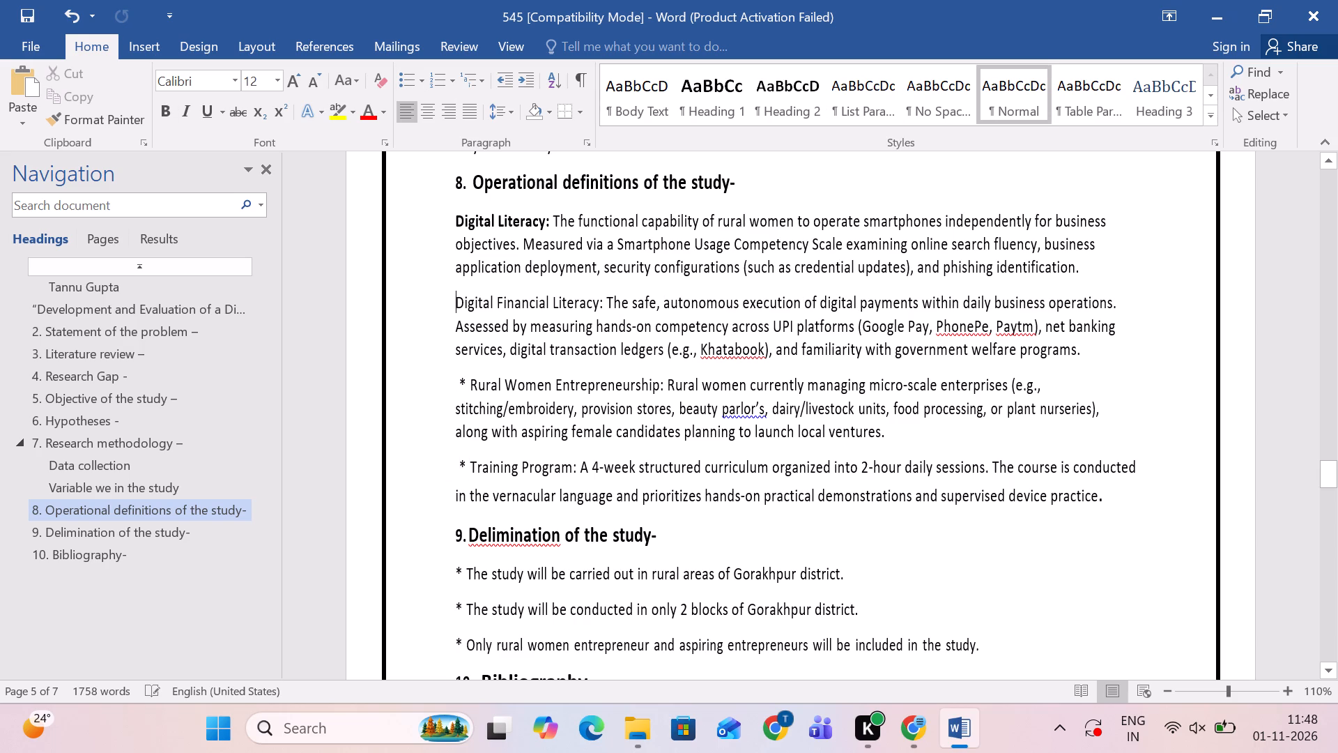
# Remove the asterisk before the Rural Women Entrepreneurship definition, set it apart with a blank line and add one leading space.
pyautogui.click(466, 377)
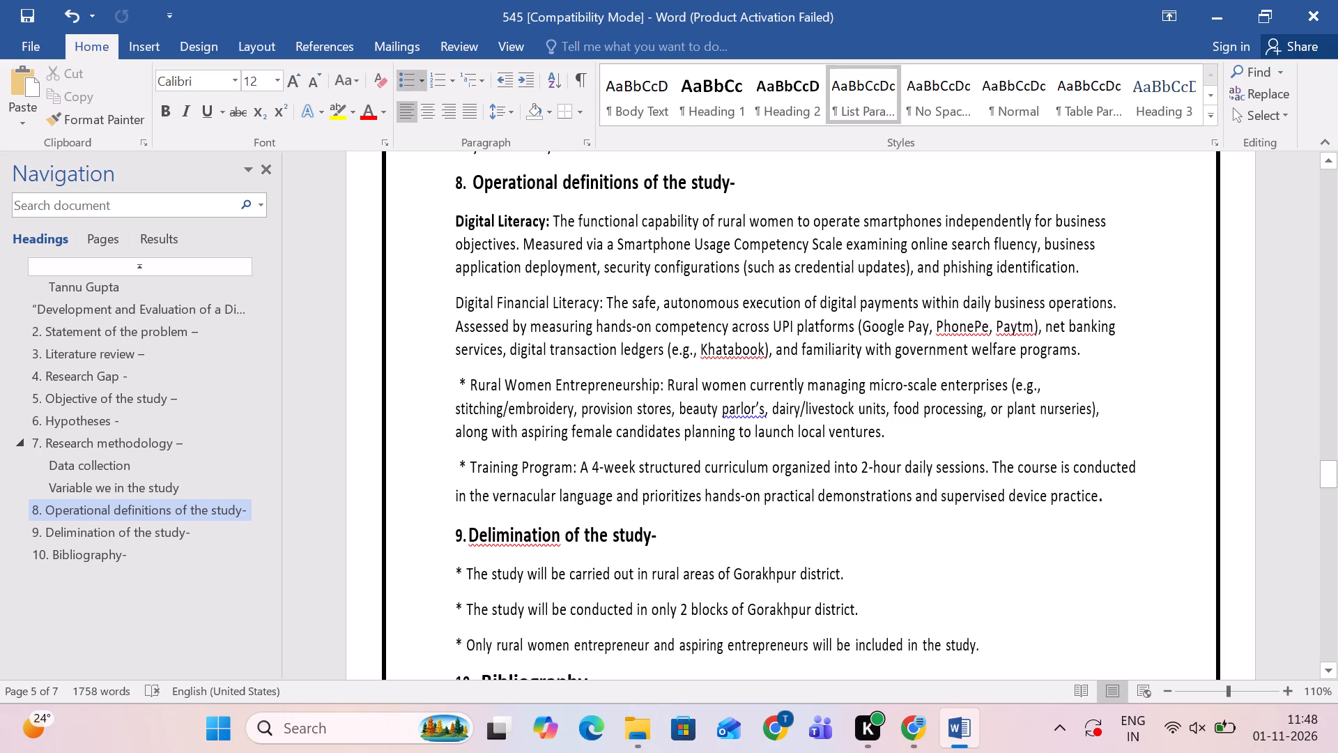
pyautogui.press('BackSpace')
pyautogui.press('BackSpace')
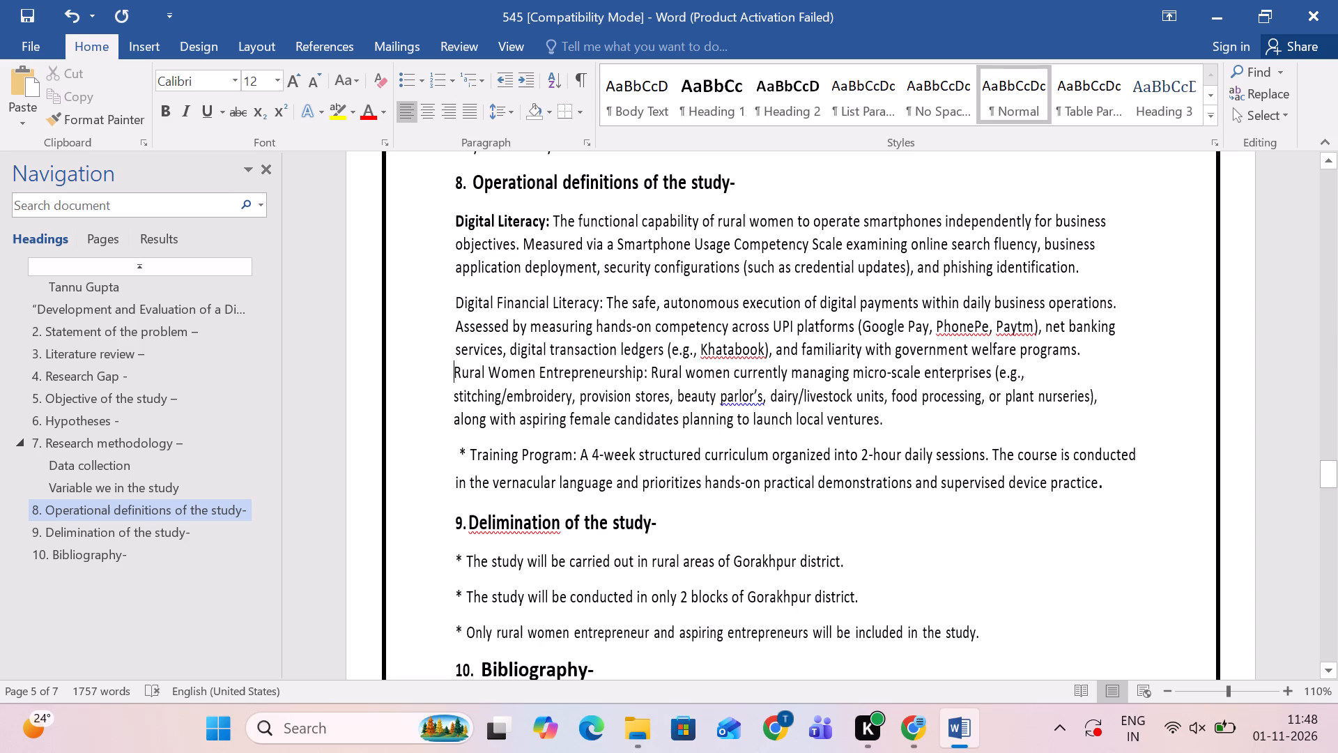
pyautogui.press('space')
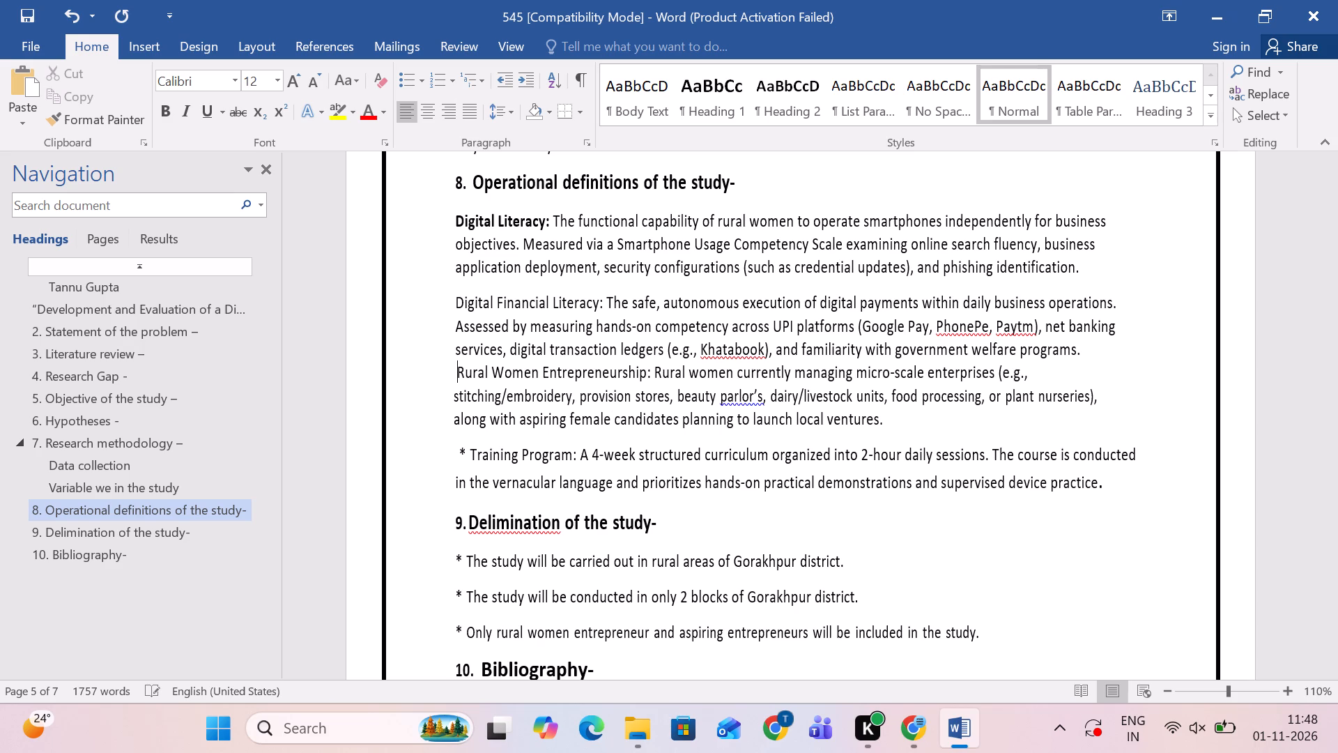
pyautogui.press('Return')
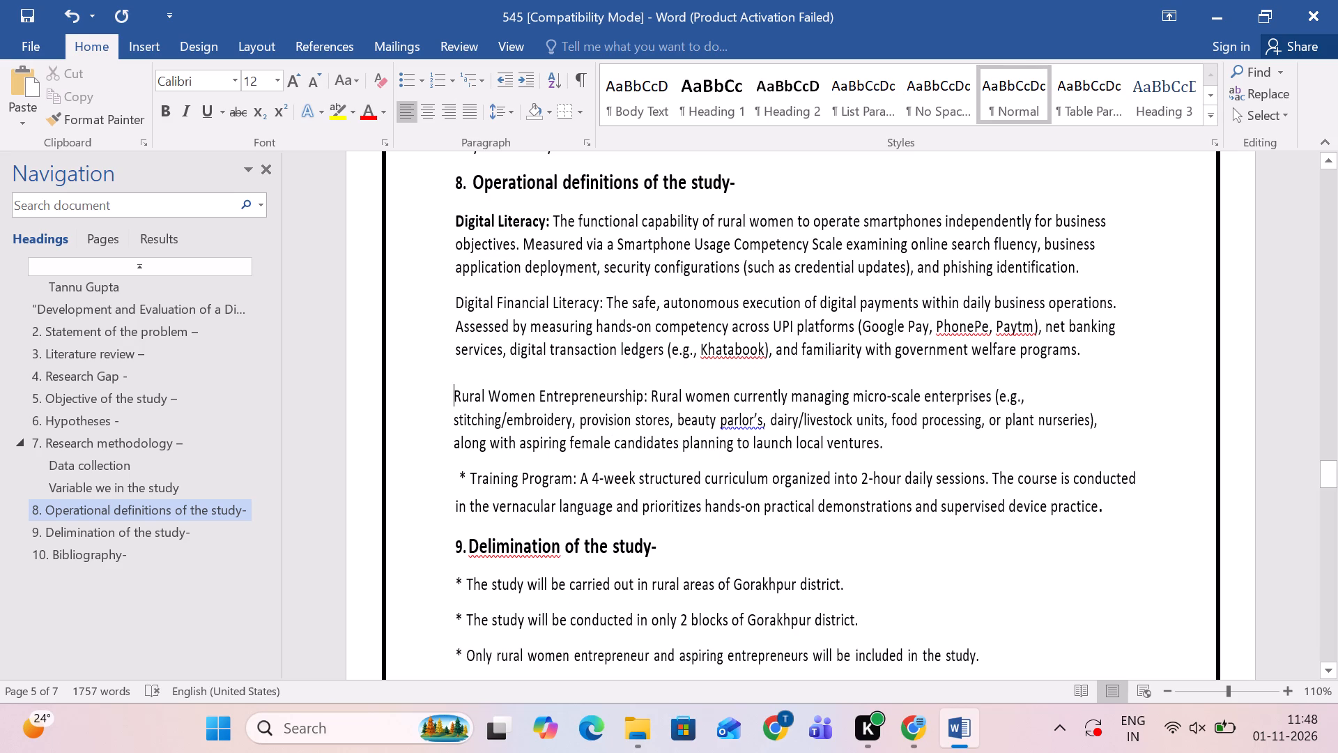
pyautogui.press('space')
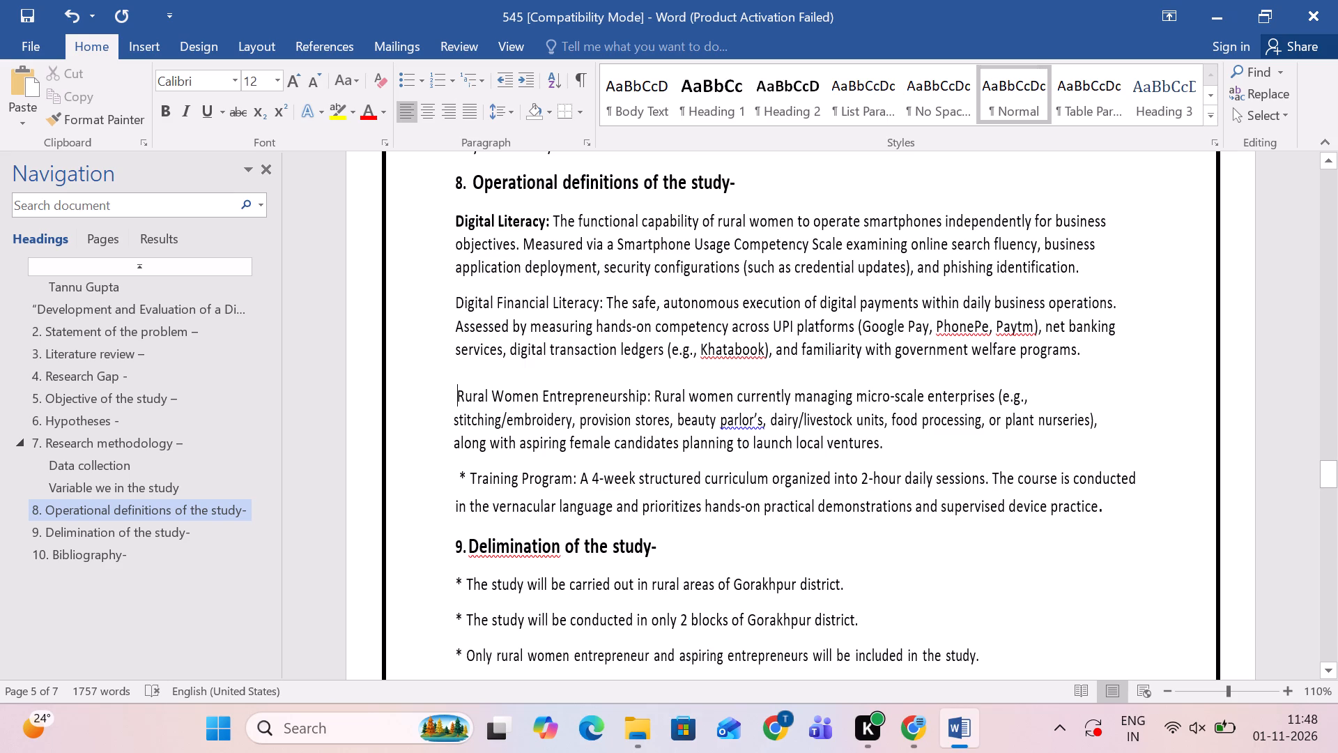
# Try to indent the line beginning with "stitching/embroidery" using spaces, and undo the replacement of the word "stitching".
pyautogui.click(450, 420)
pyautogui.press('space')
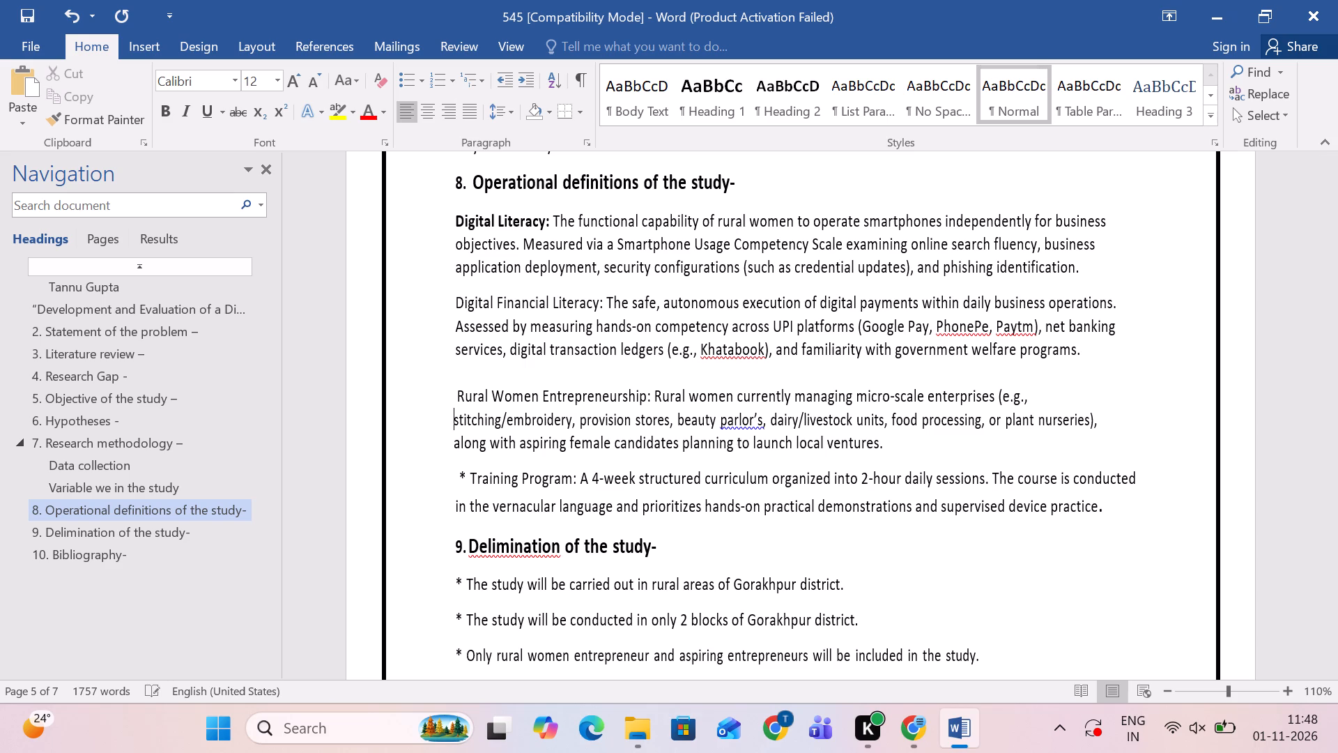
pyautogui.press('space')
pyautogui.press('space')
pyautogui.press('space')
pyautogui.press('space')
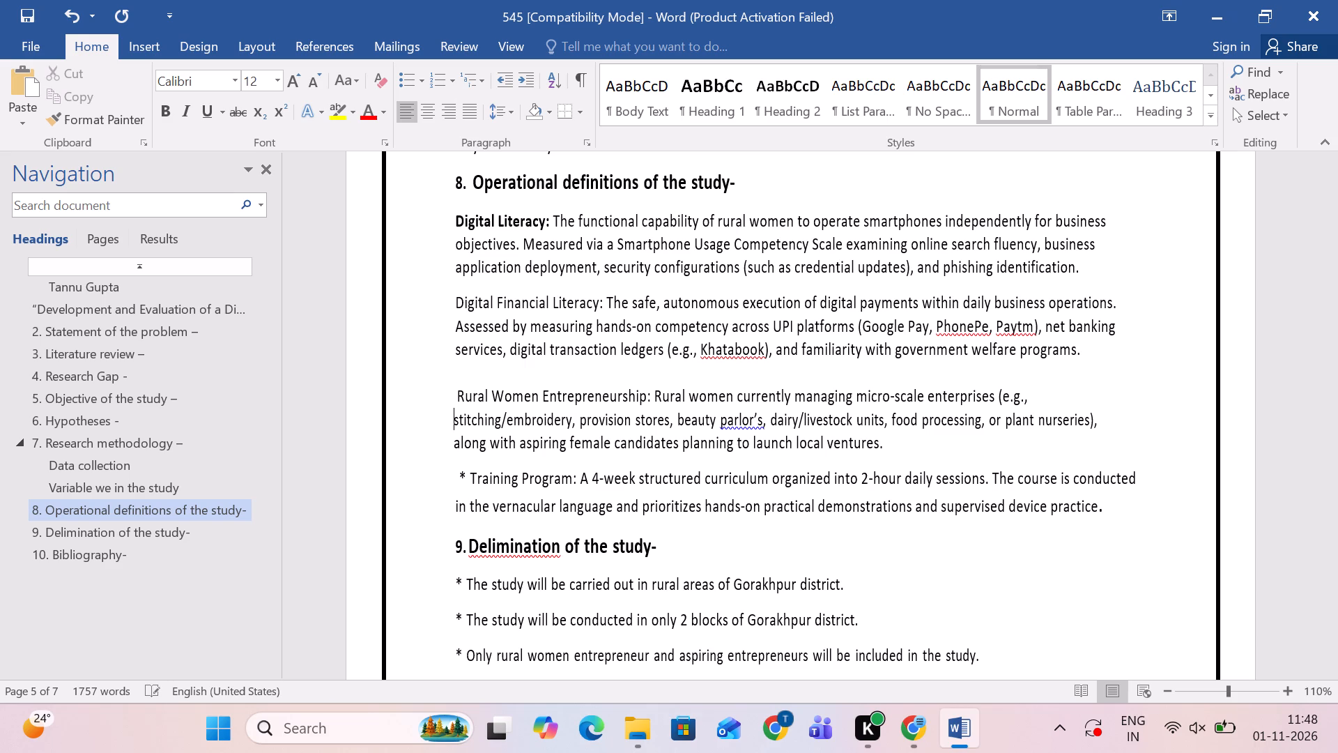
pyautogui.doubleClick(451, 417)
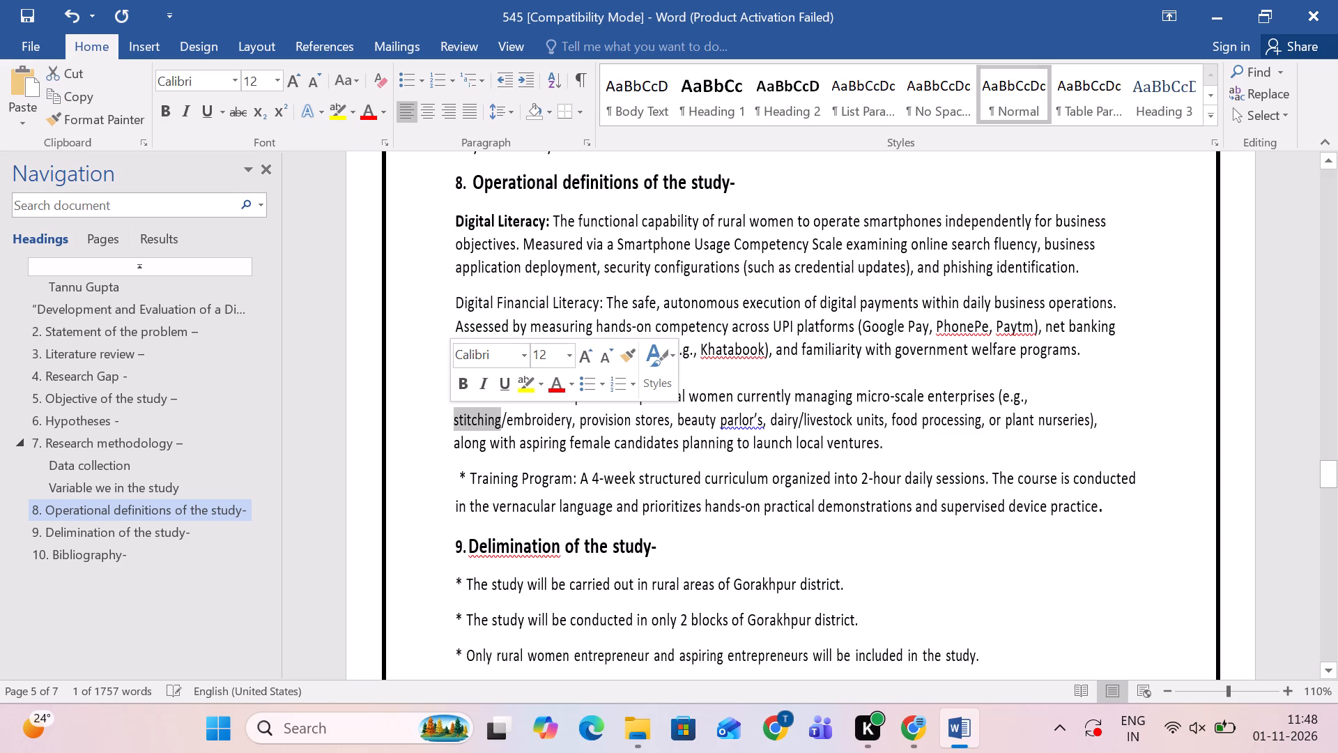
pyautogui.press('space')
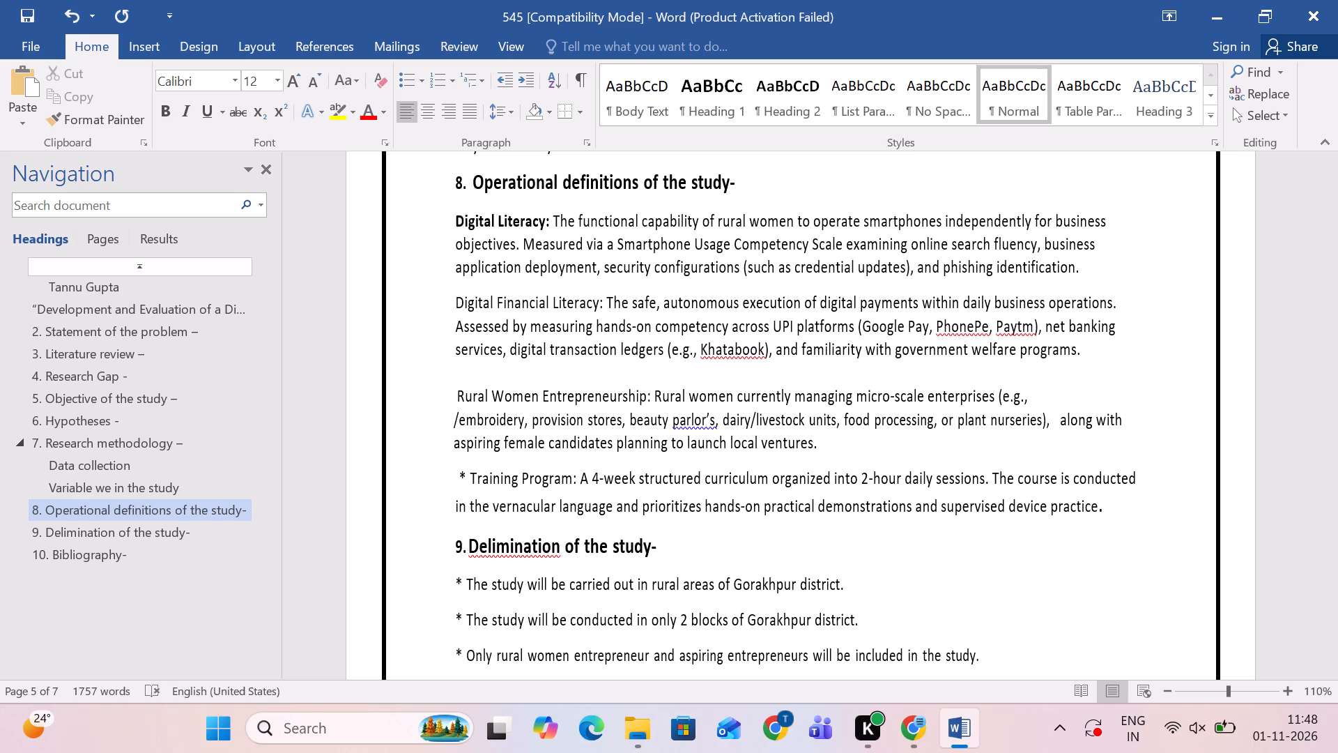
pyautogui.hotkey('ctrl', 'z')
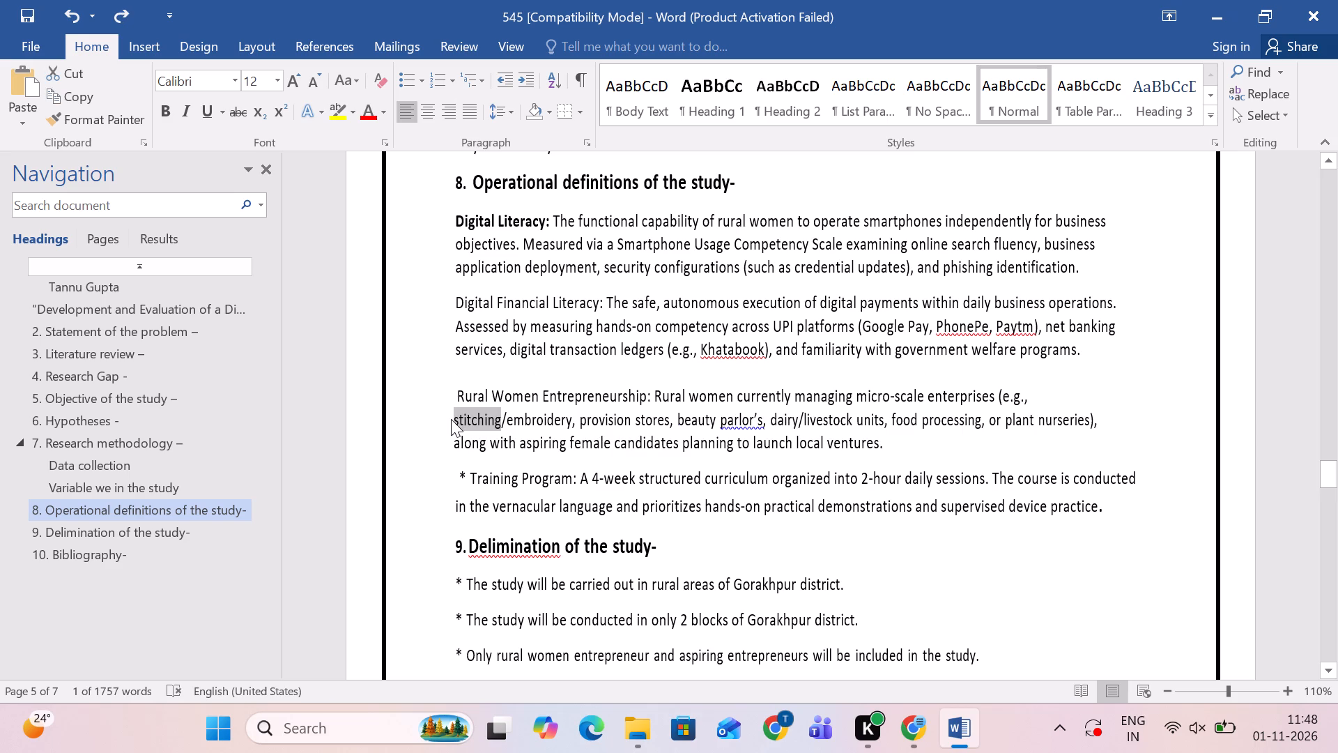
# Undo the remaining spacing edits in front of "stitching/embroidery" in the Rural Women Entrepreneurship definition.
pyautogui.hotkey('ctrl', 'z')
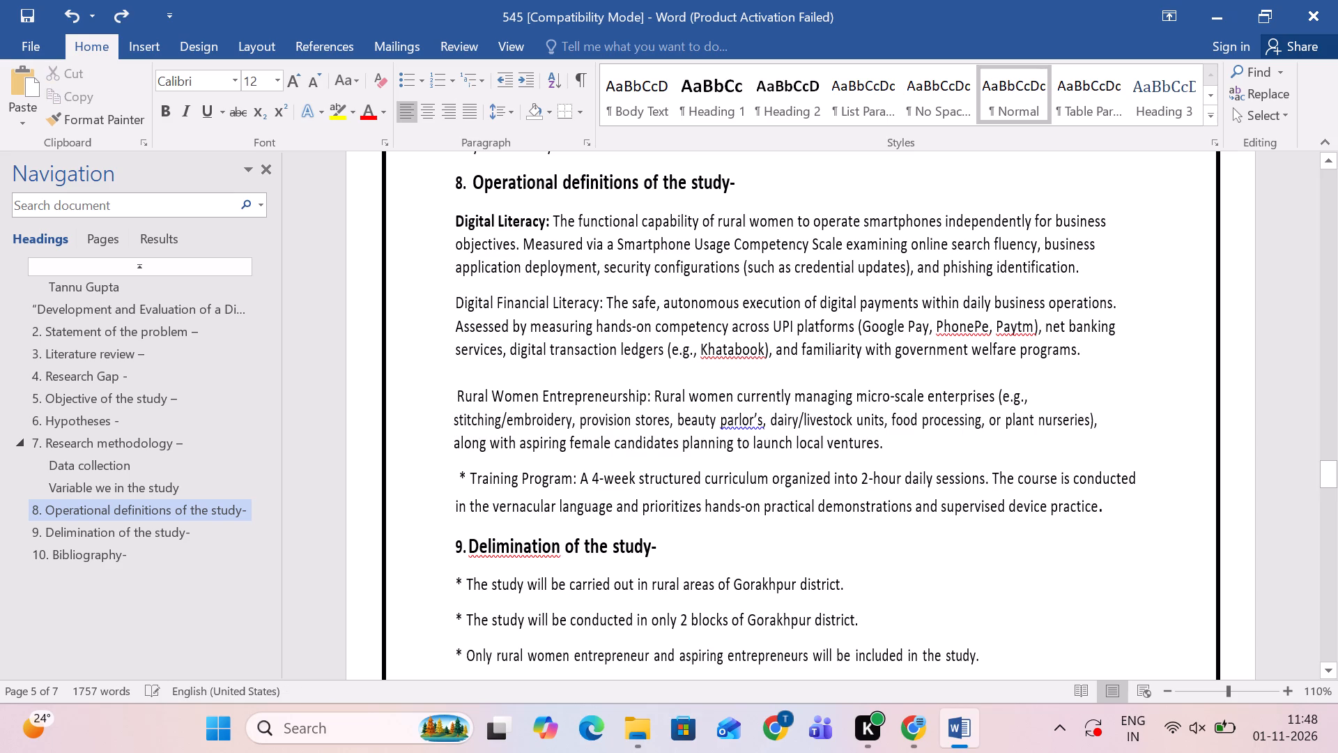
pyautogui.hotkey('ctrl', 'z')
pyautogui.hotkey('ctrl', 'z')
# Remove the leading asterisk from the Training Program definition in the Operational definitions section.
pyautogui.click(443, 402)
pyautogui.click(456, 446)
pyautogui.click(467, 469)
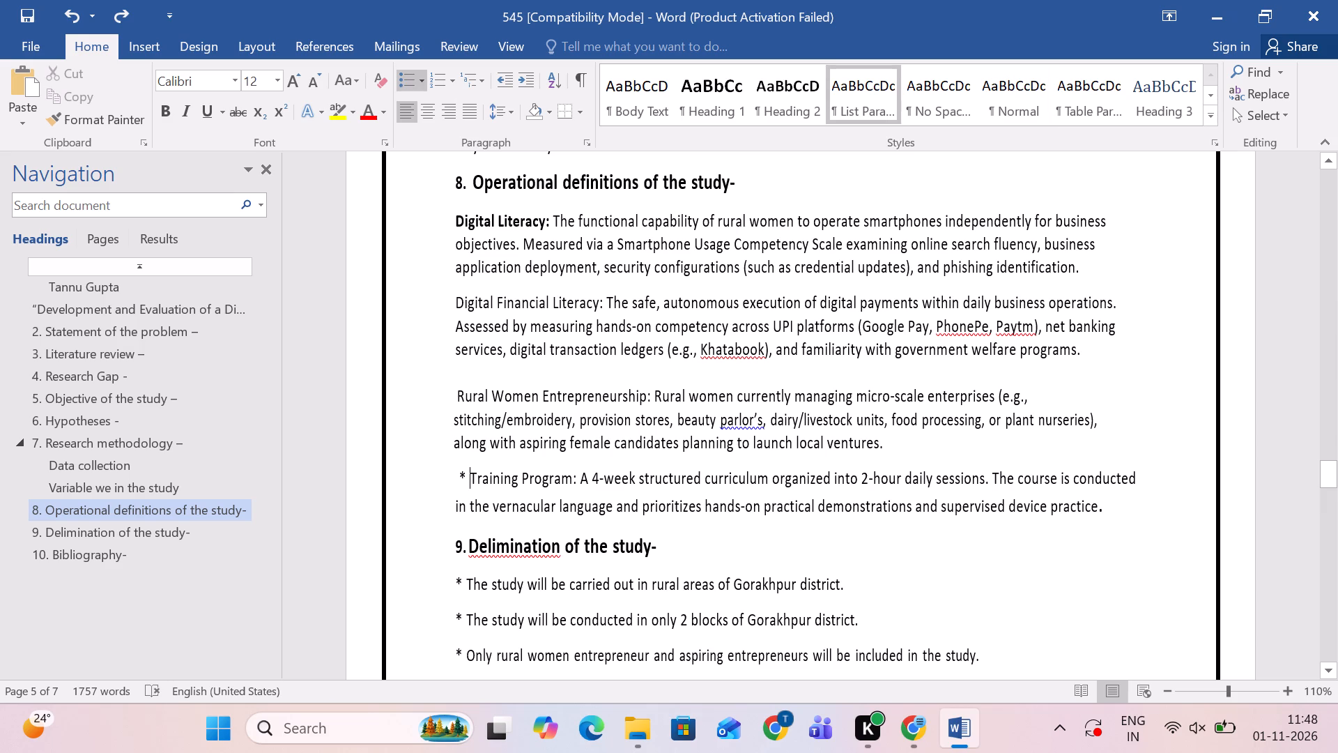
pyautogui.press('BackSpace')
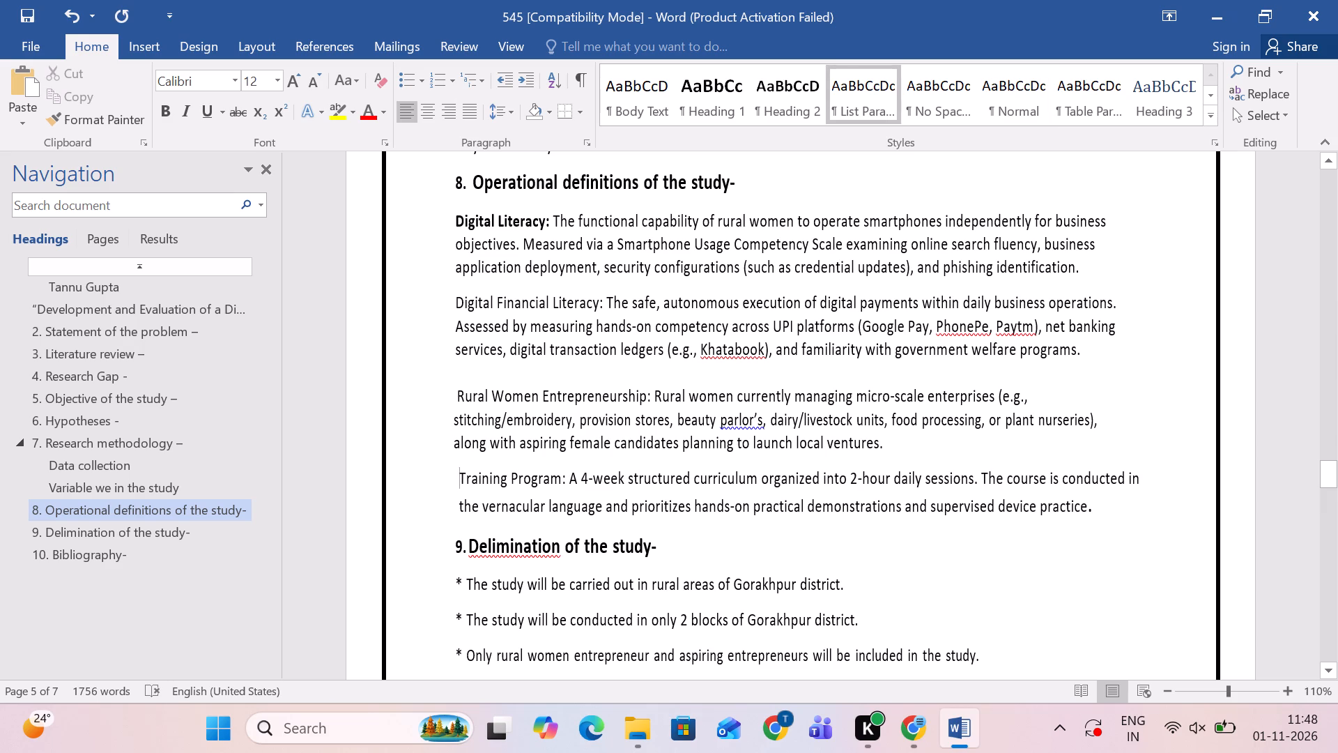
# Insert one space before "stitching/embroidery" in the Rural Women Entrepreneurship definition.
pyautogui.click(454, 418)
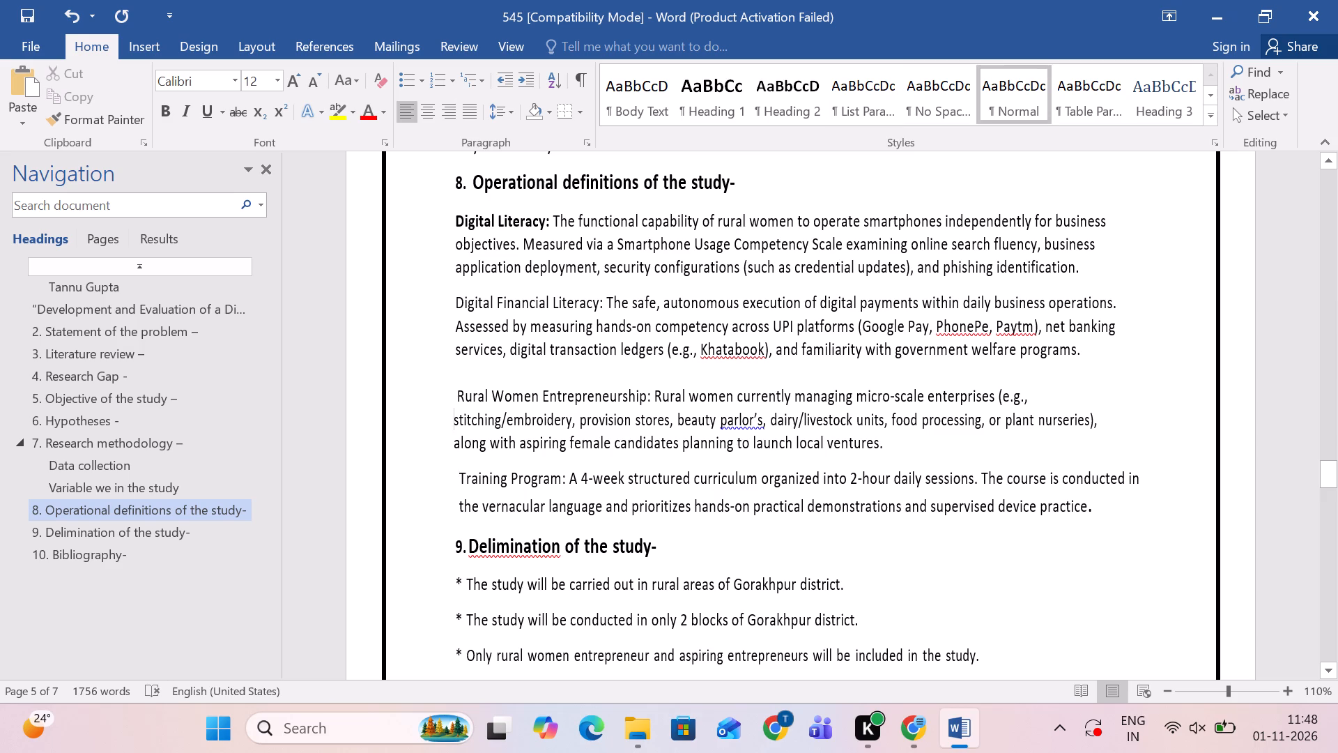
pyautogui.press('space')
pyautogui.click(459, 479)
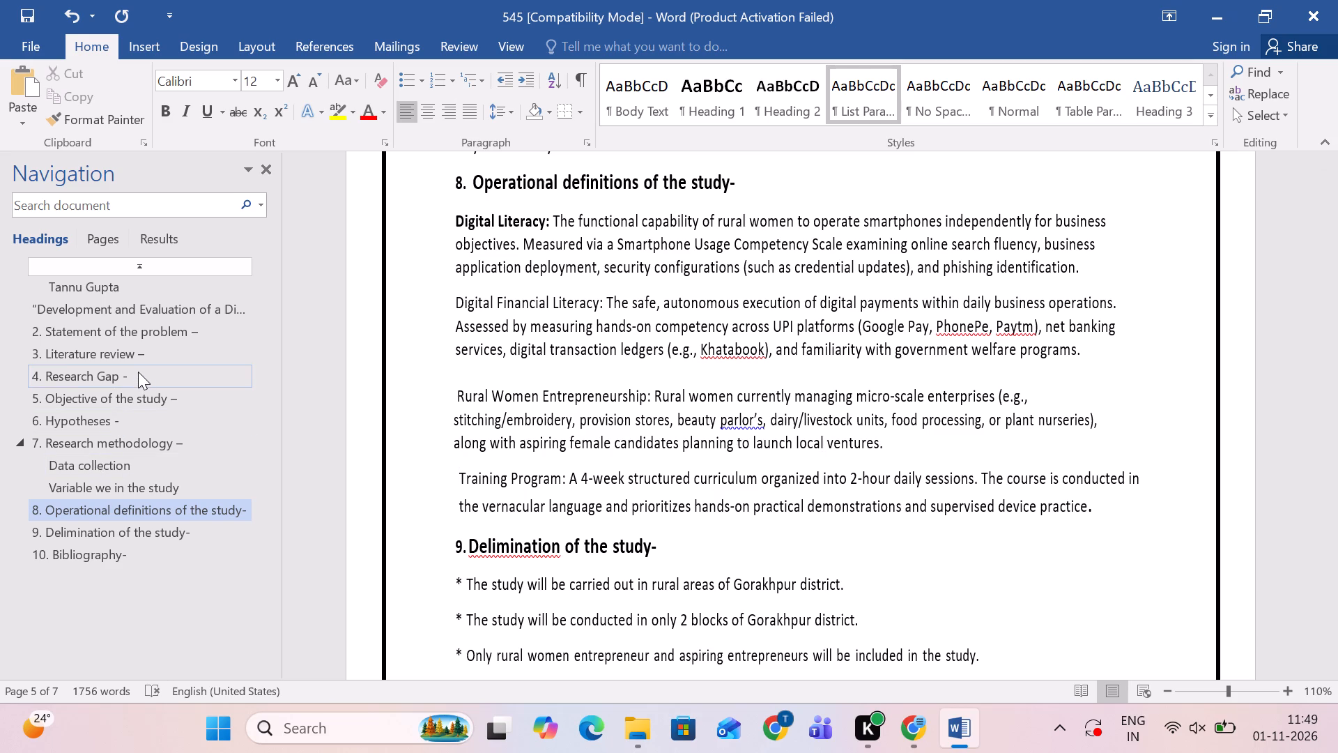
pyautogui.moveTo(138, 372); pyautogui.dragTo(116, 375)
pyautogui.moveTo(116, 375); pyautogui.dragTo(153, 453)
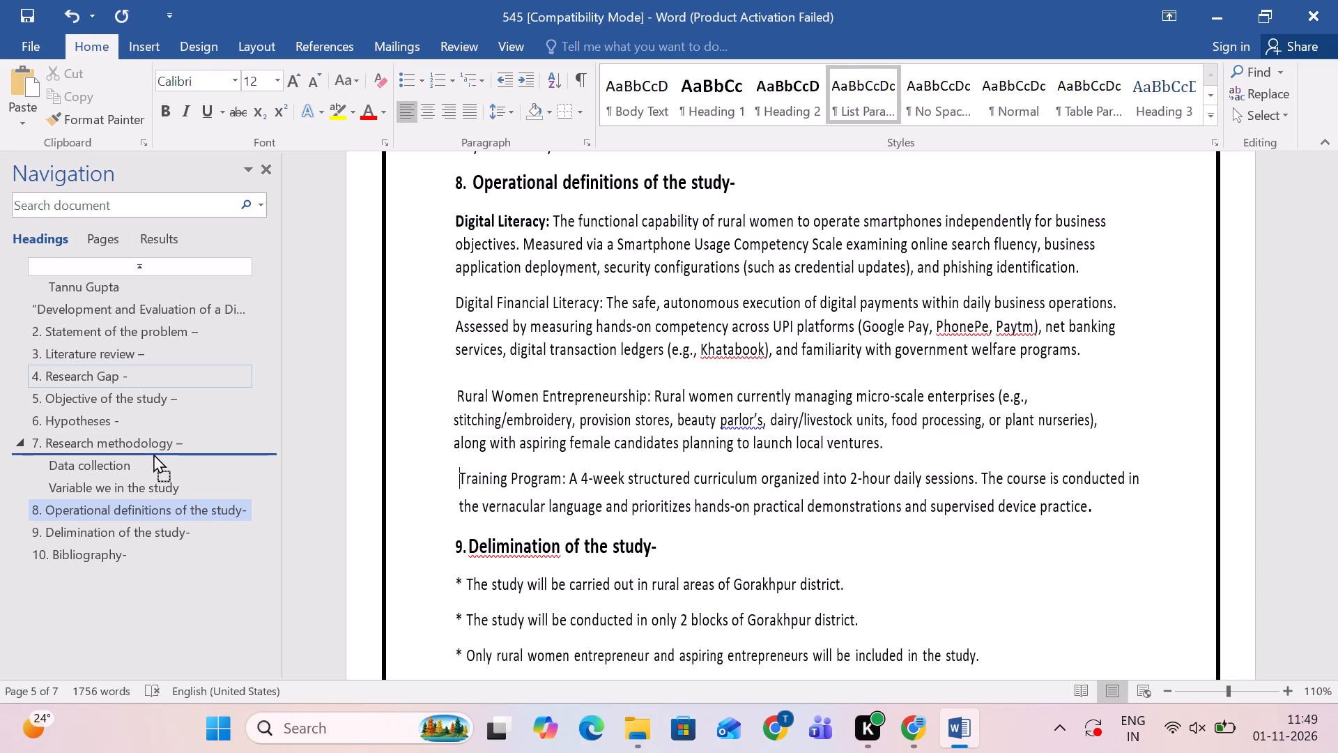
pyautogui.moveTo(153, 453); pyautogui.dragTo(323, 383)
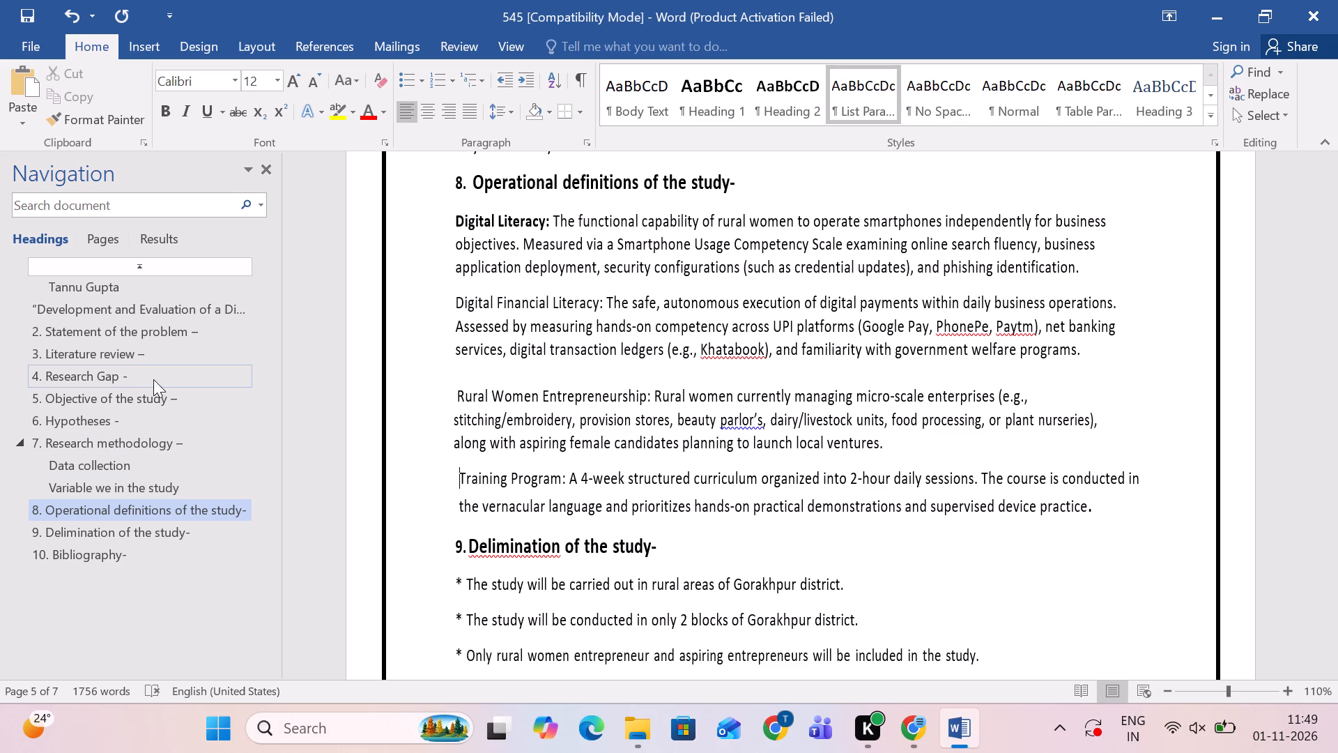
# Go to the Literature review section and examine its paragraphs and asterisk-marked points through to the beginning of the Research Gap section.
pyautogui.click(122, 353)
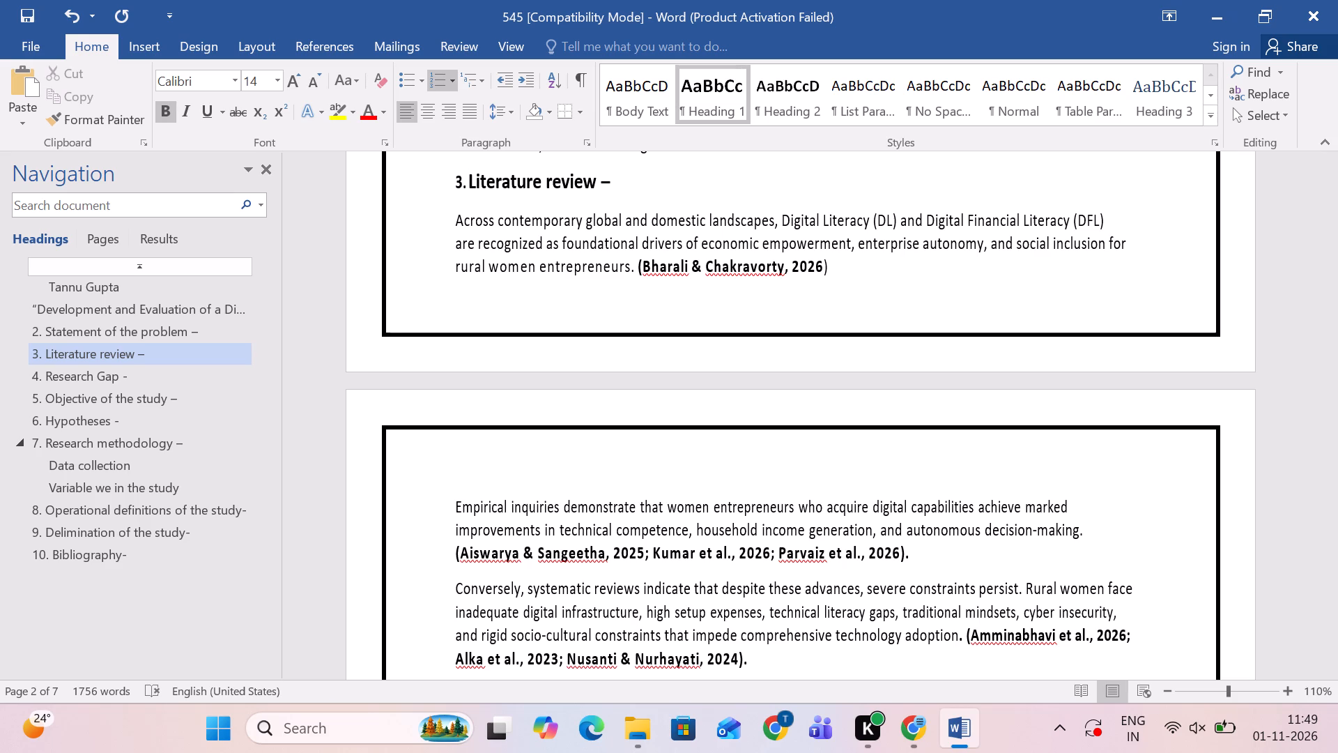
pyautogui.scroll(-2, 510, 350)
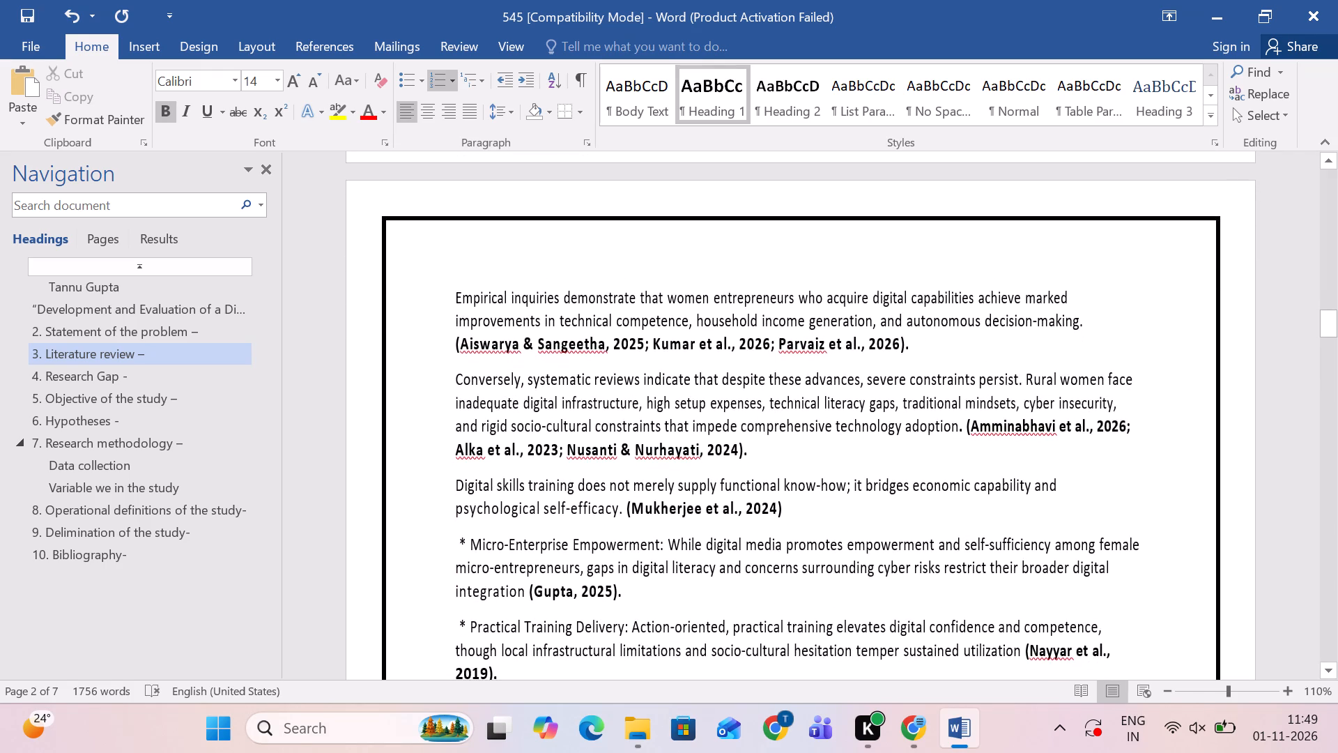
pyautogui.scroll(-2, 510, 350)
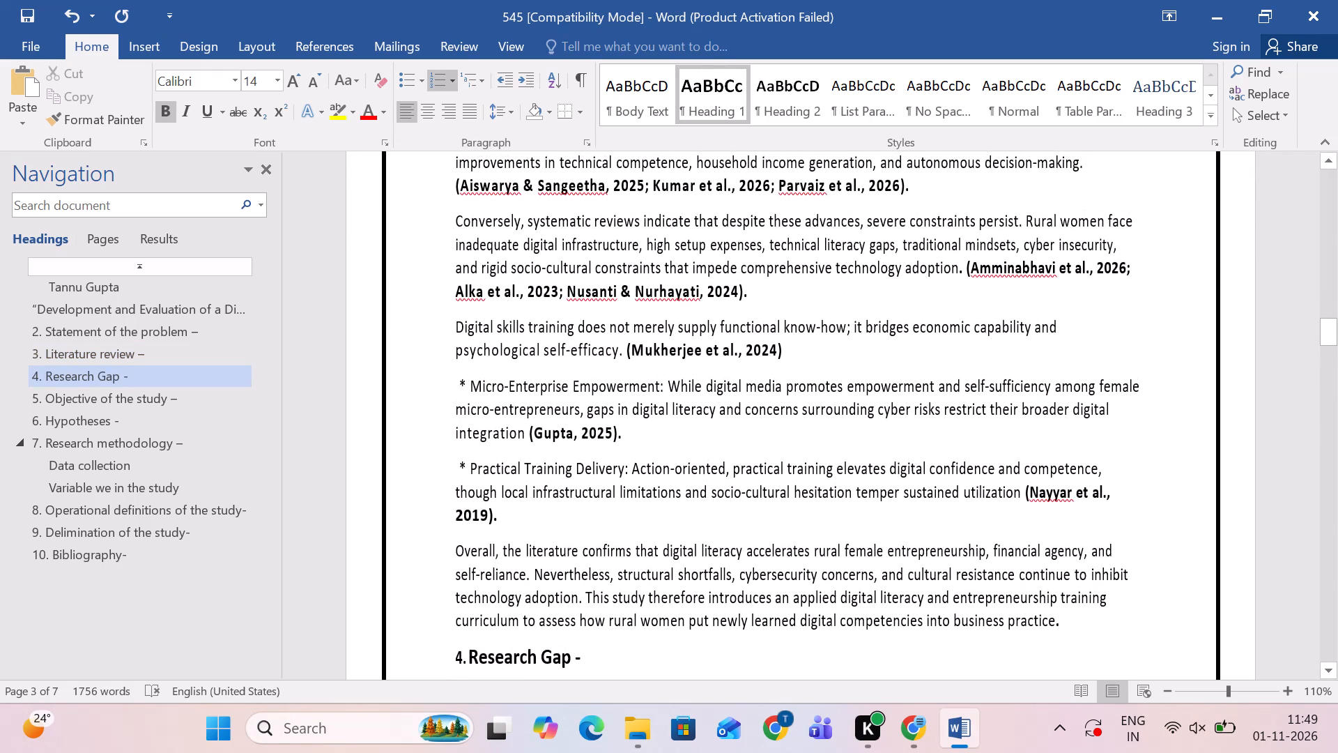
pyautogui.scroll(-2, 510, 350)
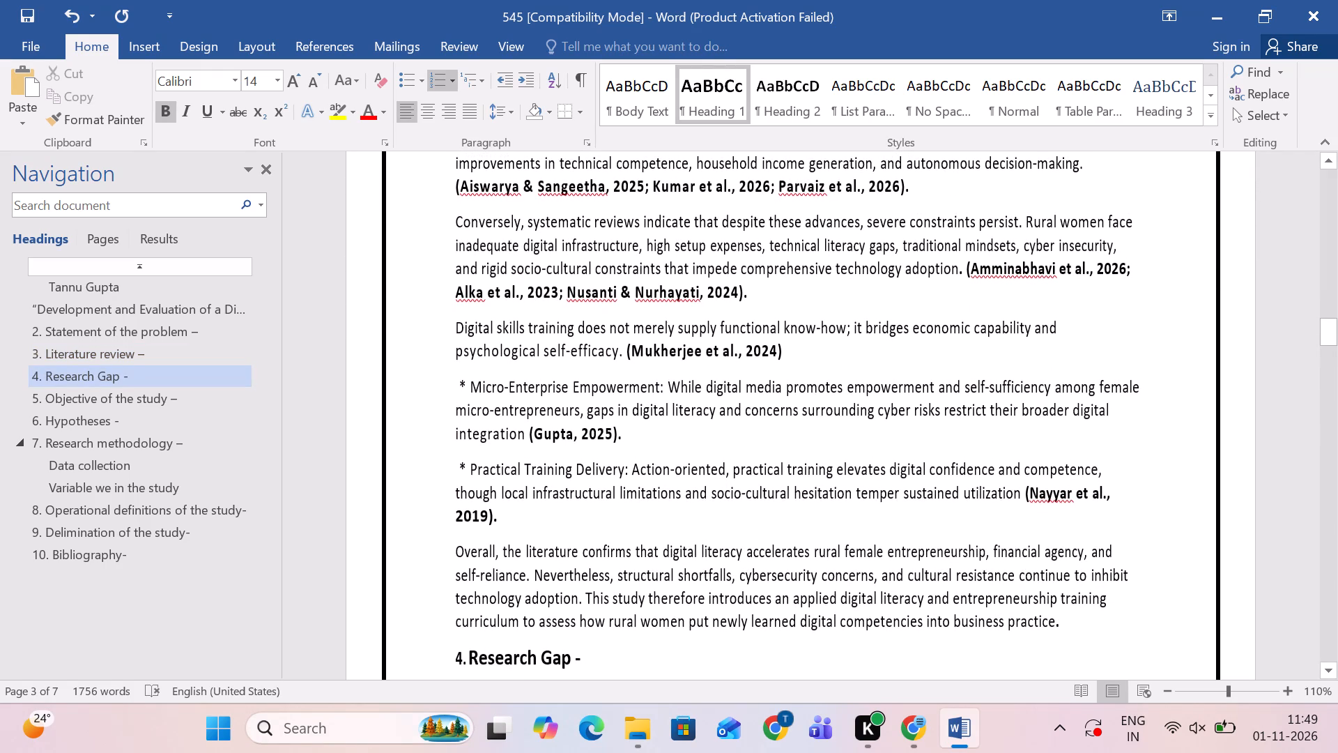
pyautogui.scroll(-1, 510, 350)
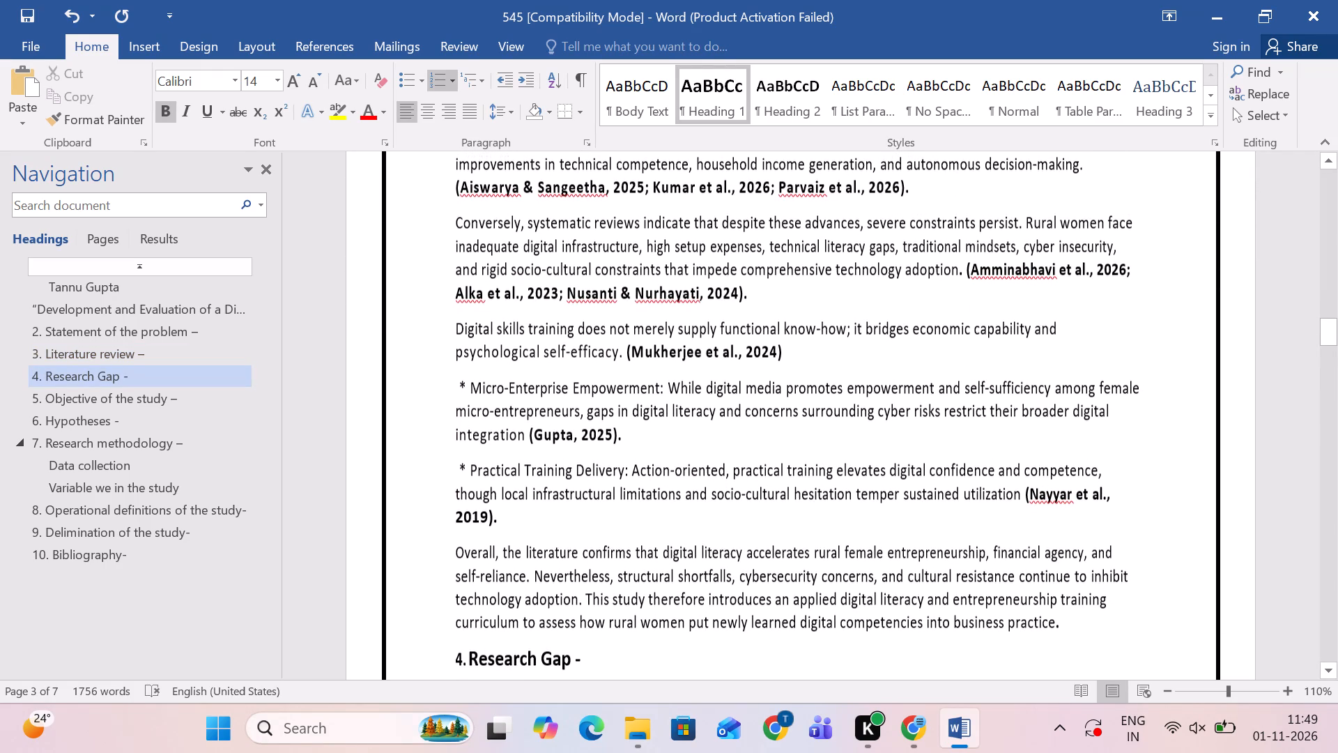
pyautogui.scroll(-2, 510, 350)
pyautogui.scroll(1, 563, 359)
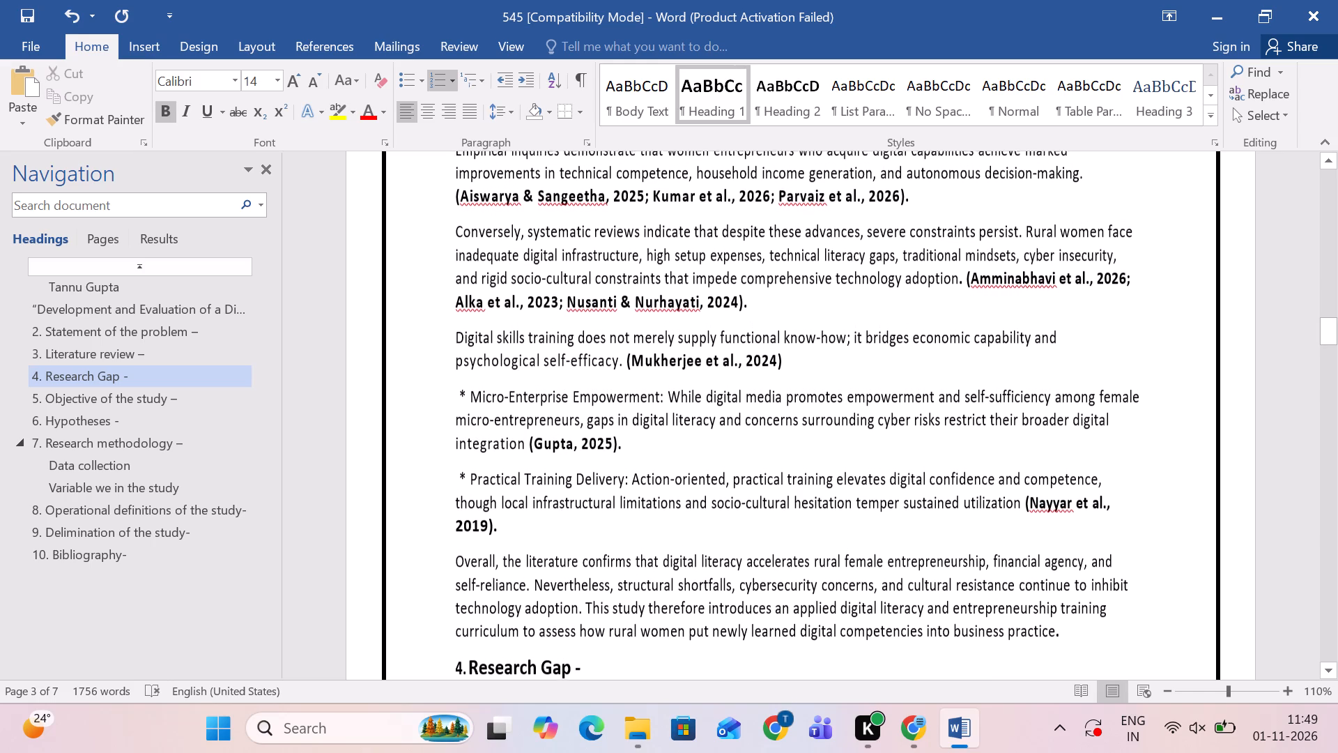
pyautogui.scroll(1, 563, 359)
pyautogui.scroll(-1, 563, 359)
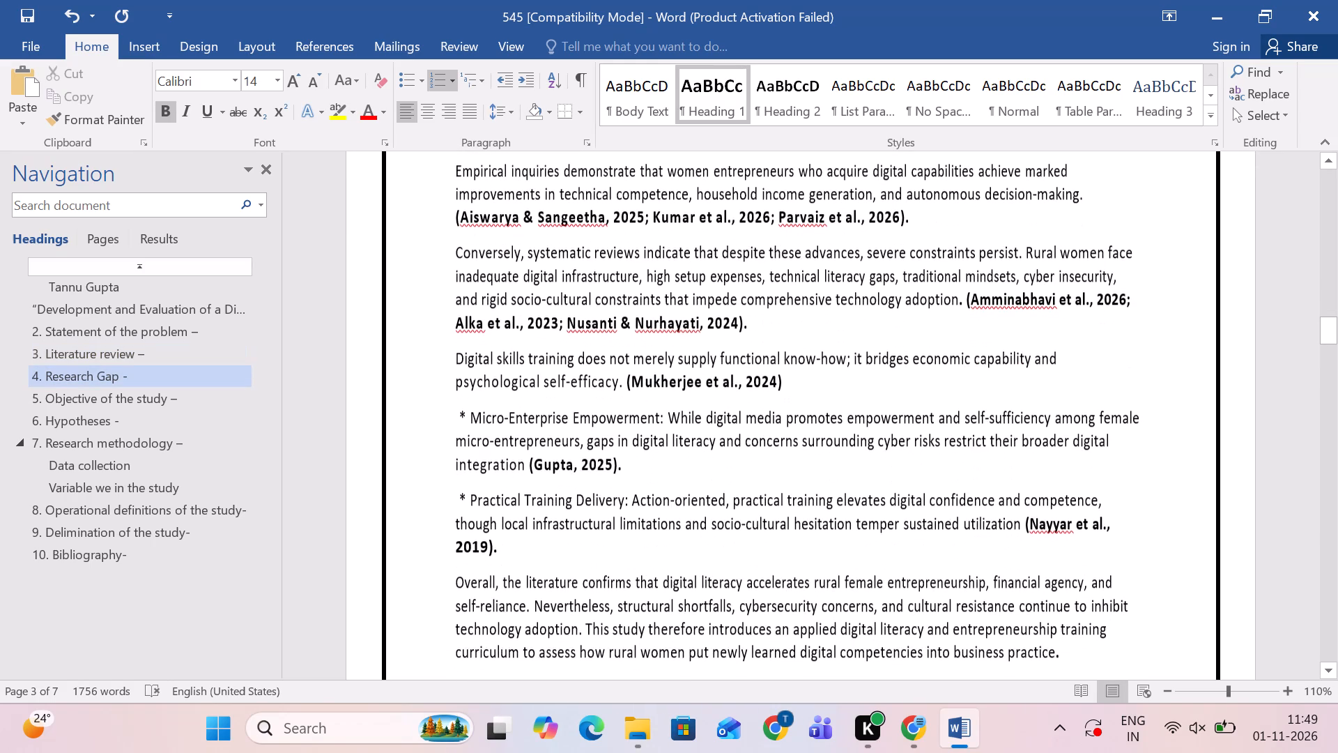
pyautogui.scroll(-2, 563, 359)
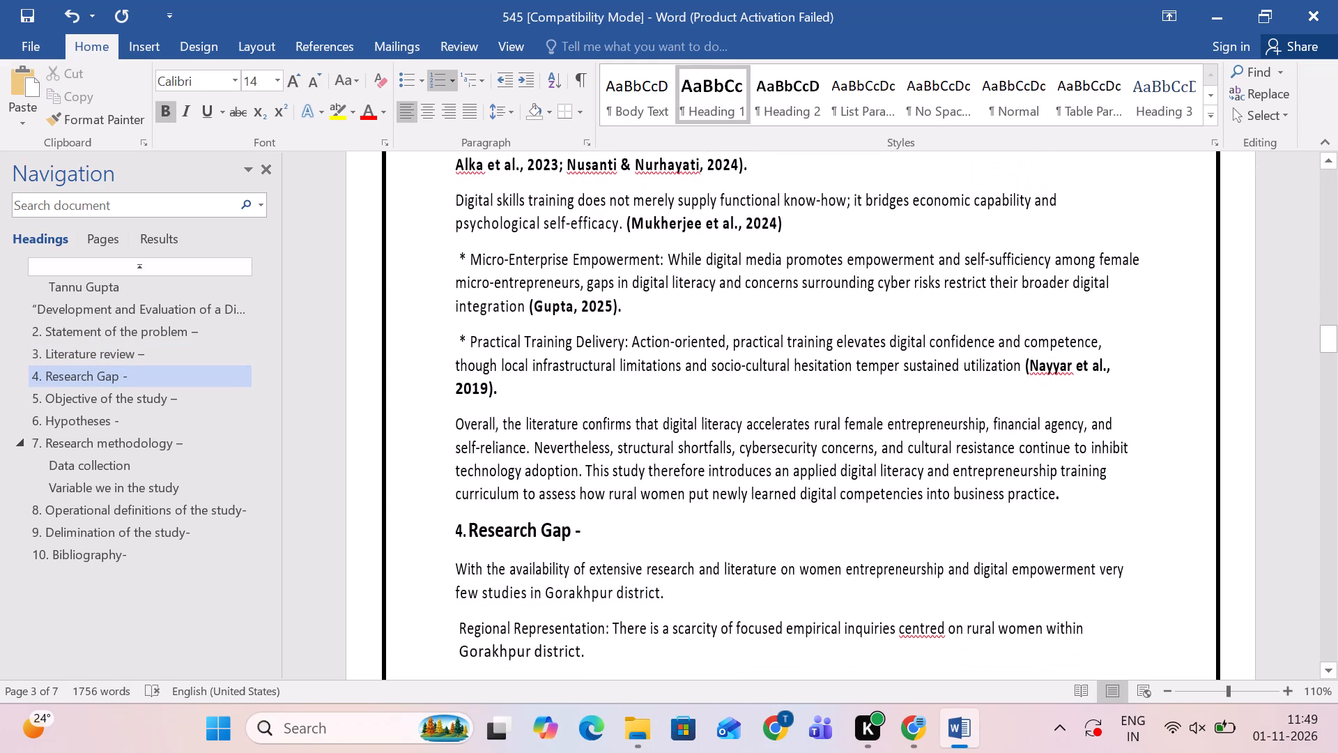
pyautogui.scroll(-1, 563, 359)
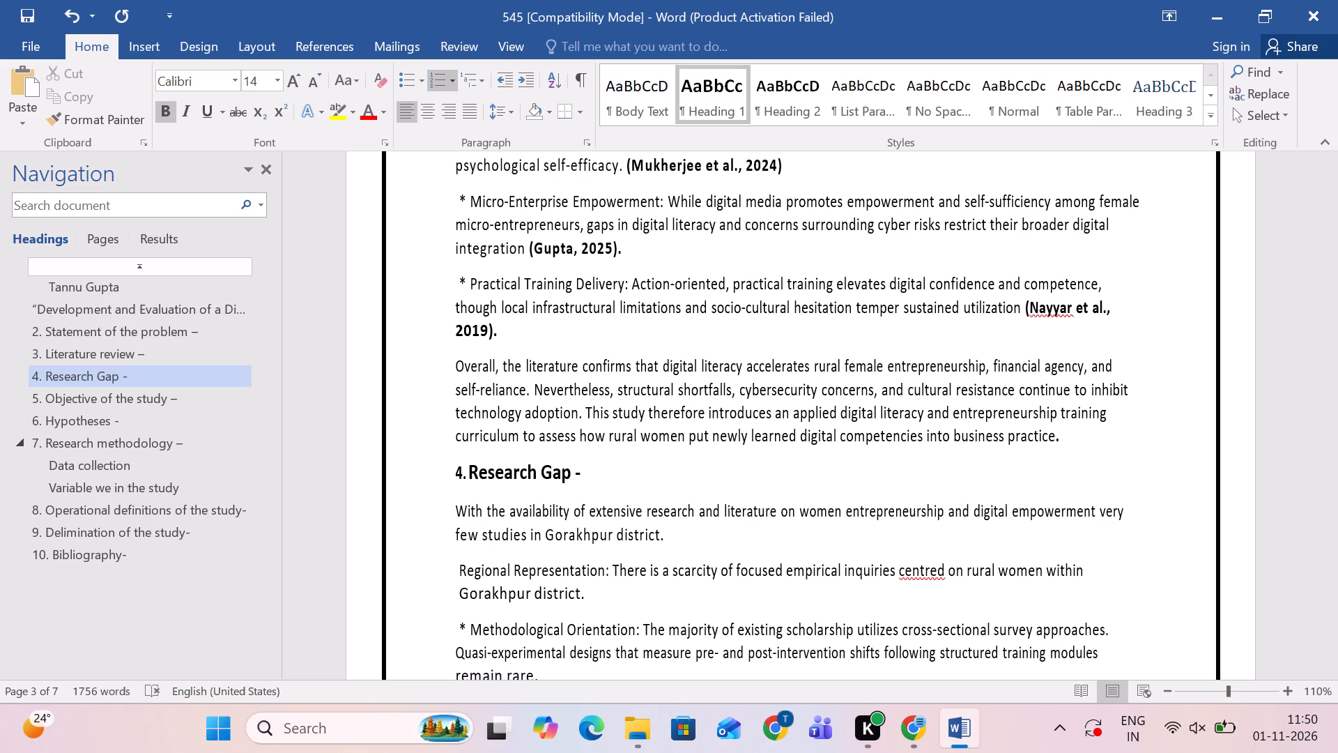
pyautogui.click(504, 330)
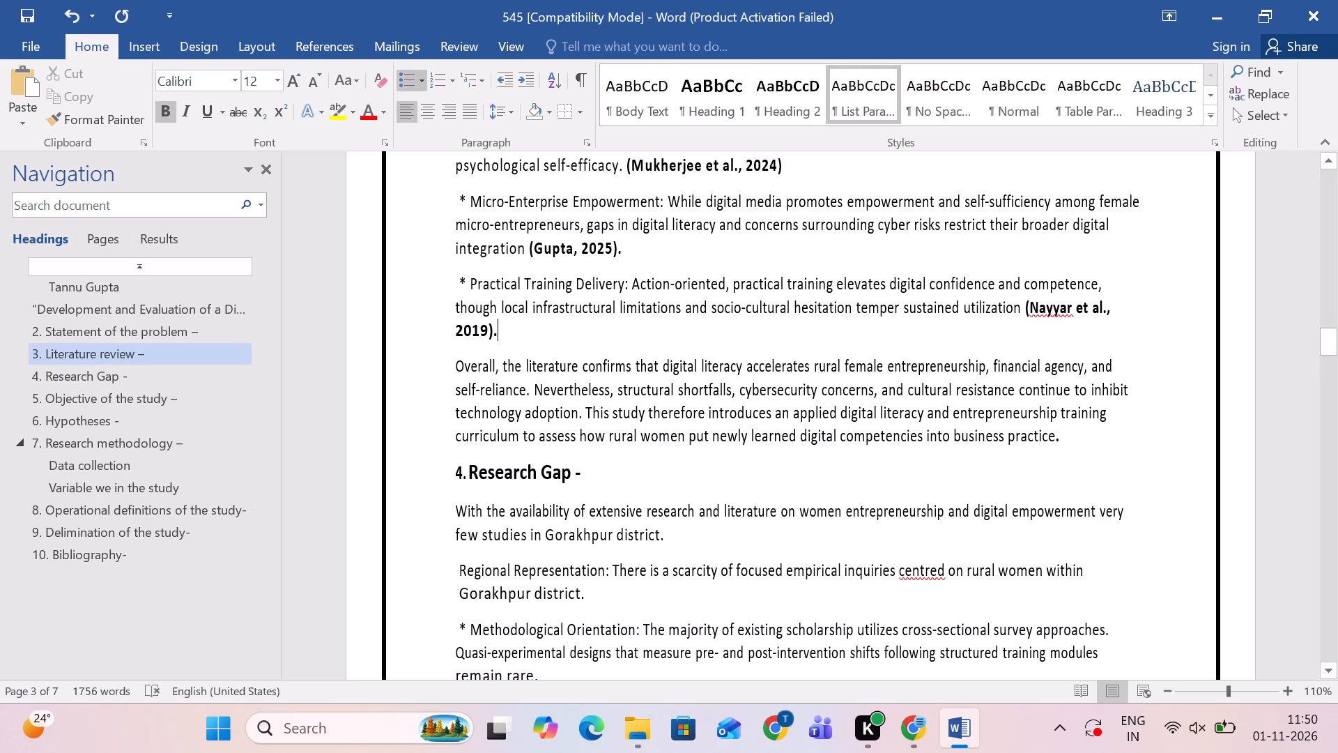
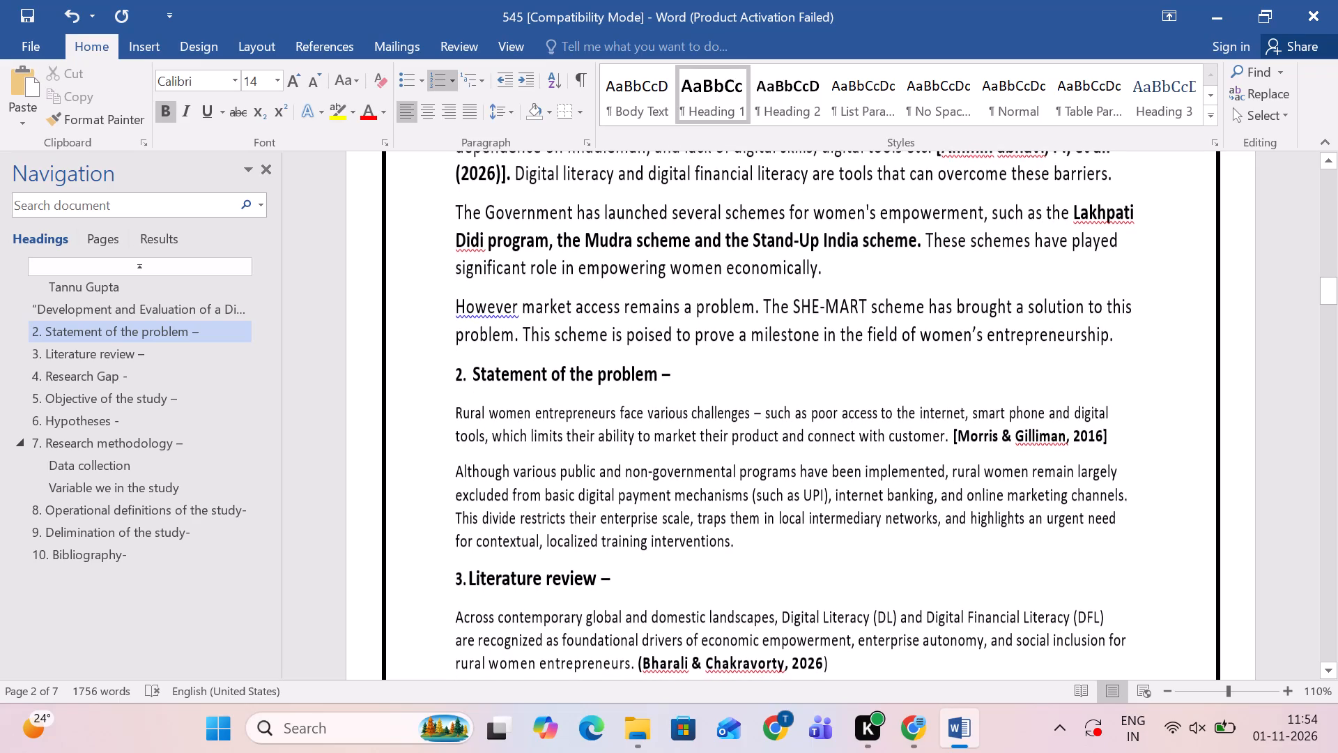
# Examine the introduction's closing paragraphs and the Statement of the problem section down to the start of the Literature review.
pyautogui.scroll(-1, 443, 275)
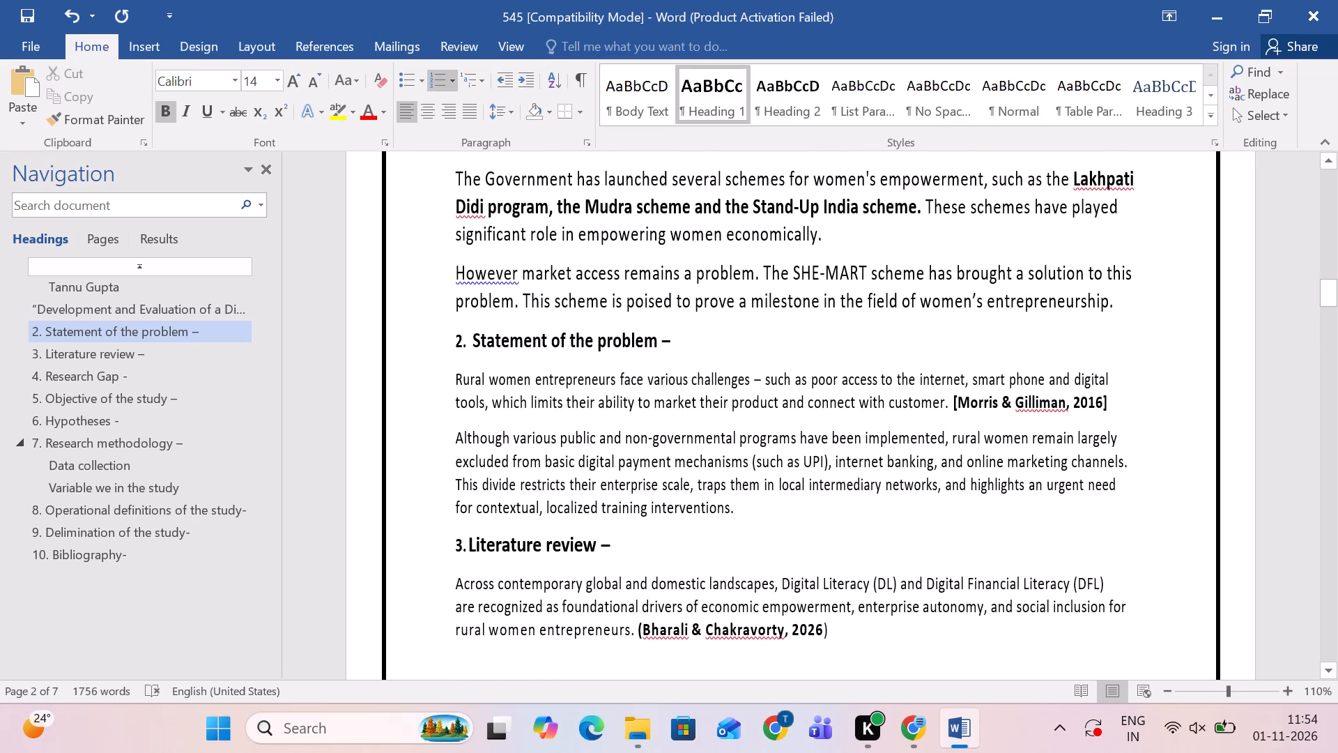
pyautogui.scroll(1, 443, 275)
pyautogui.keyDown('ctrl'); pyautogui.scroll(-1, 443, 275); pyautogui.keyUp('ctrl')
pyautogui.keyDown('ctrl'); pyautogui.scroll(1, 443, 275); pyautogui.keyUp('ctrl')
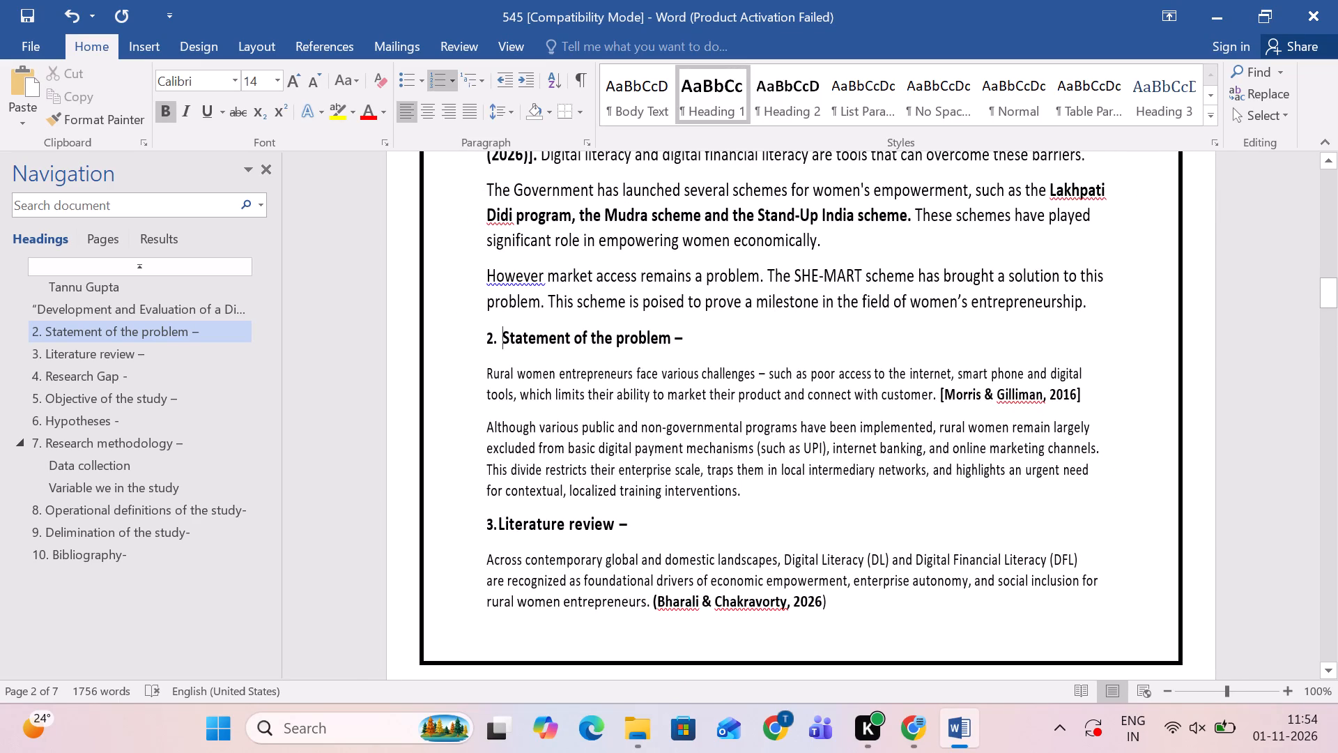
pyautogui.scroll(2, 479, 392)
pyautogui.hscroll(1, 479, 392)
pyautogui.scroll(1, 479, 392)
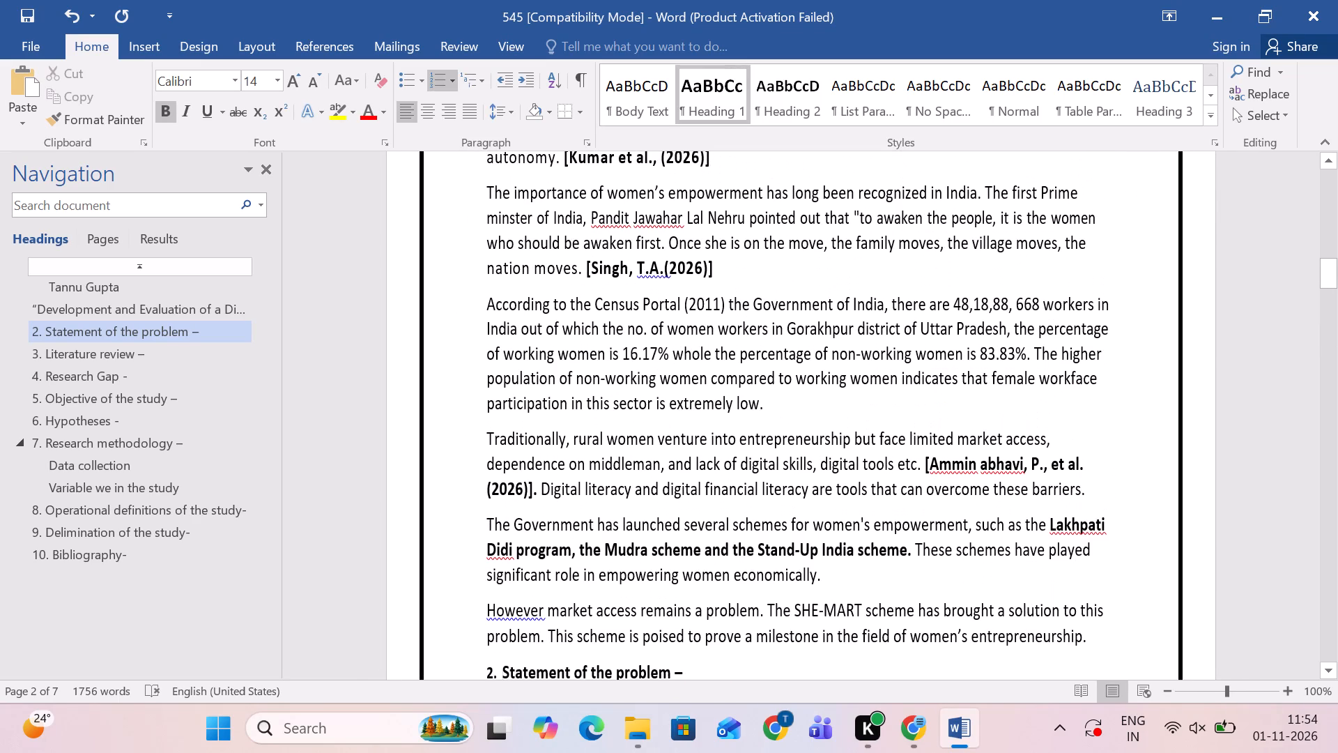
pyautogui.scroll(1, 479, 392)
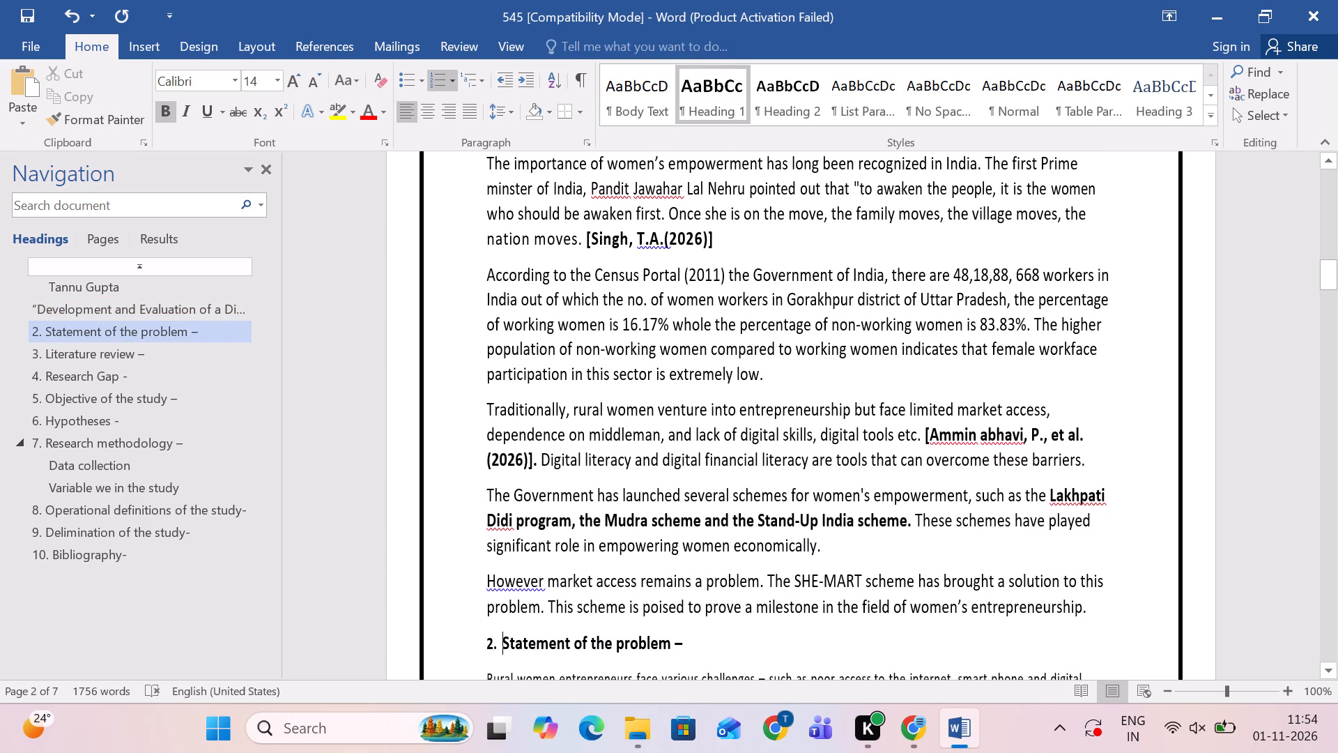
pyautogui.click(477, 356)
pyautogui.scroll(-1, 477, 356)
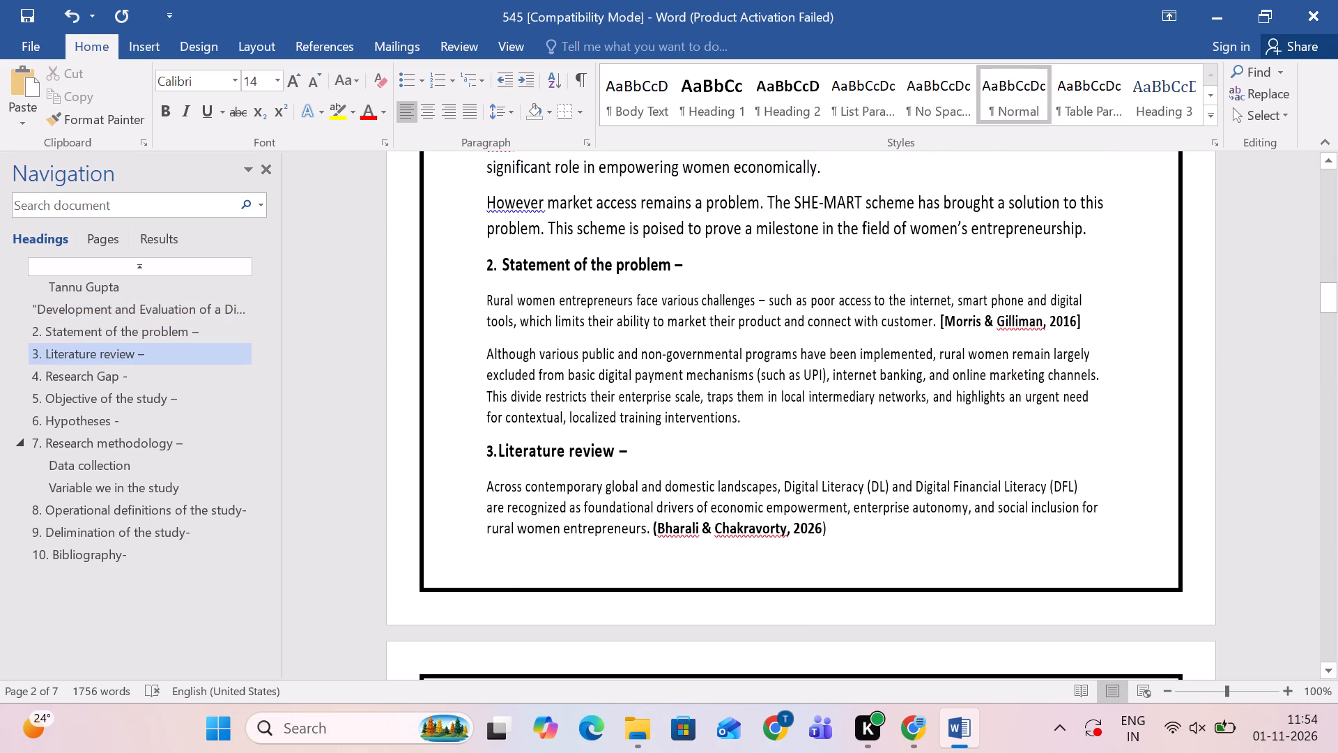
pyautogui.scroll(1, 477, 356)
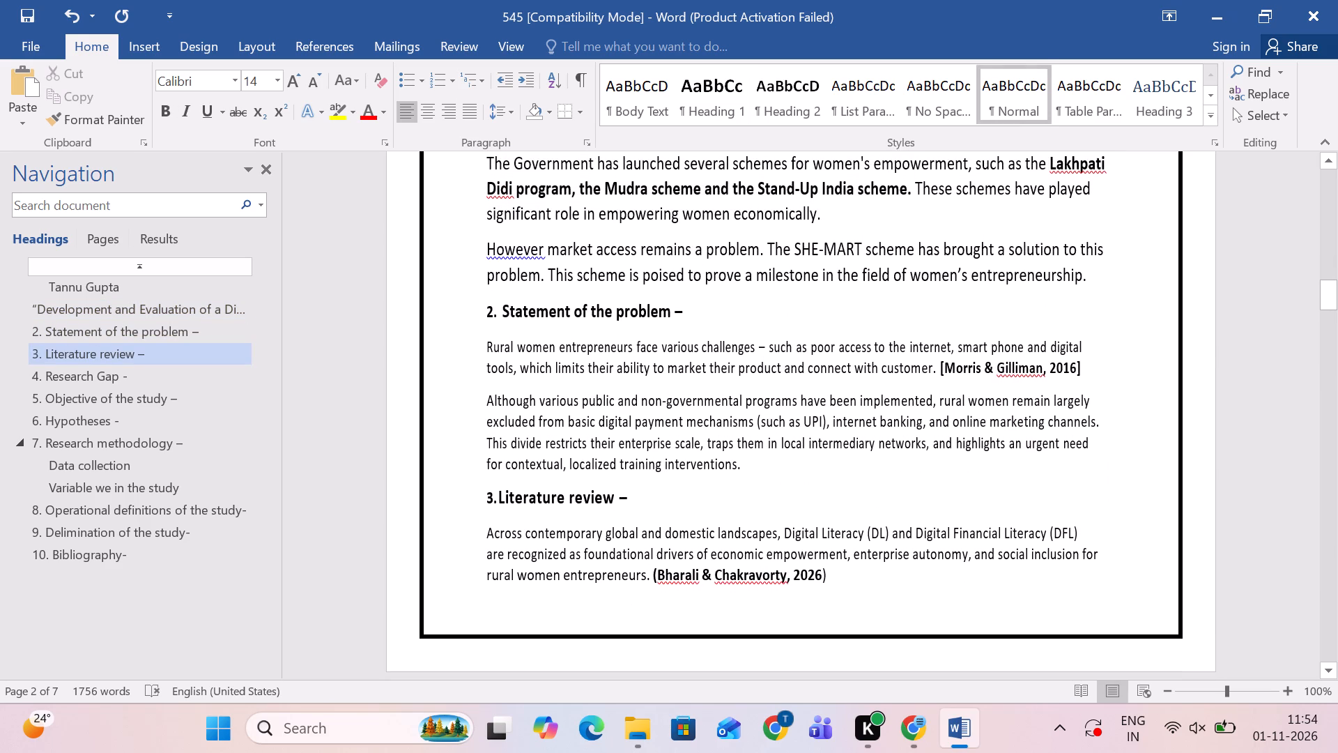
pyautogui.scroll(2, 477, 356)
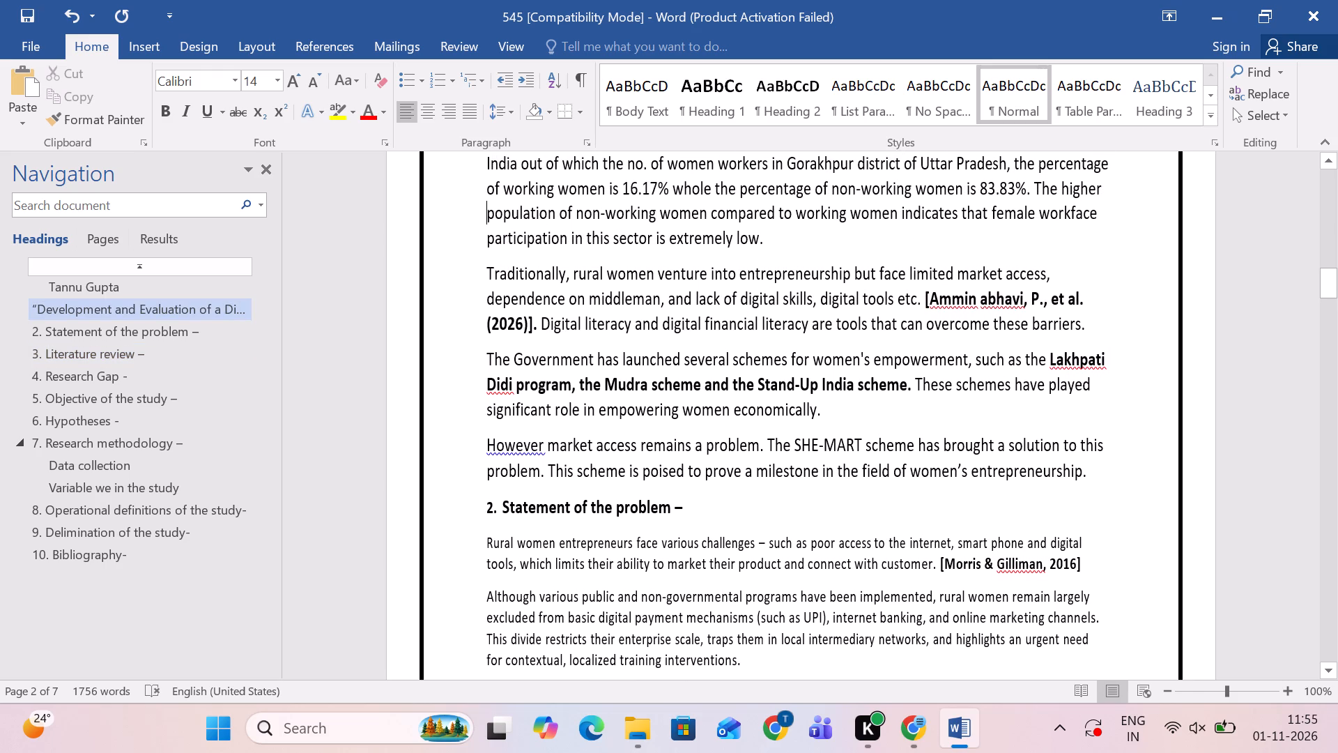
pyautogui.scroll(1, 477, 356)
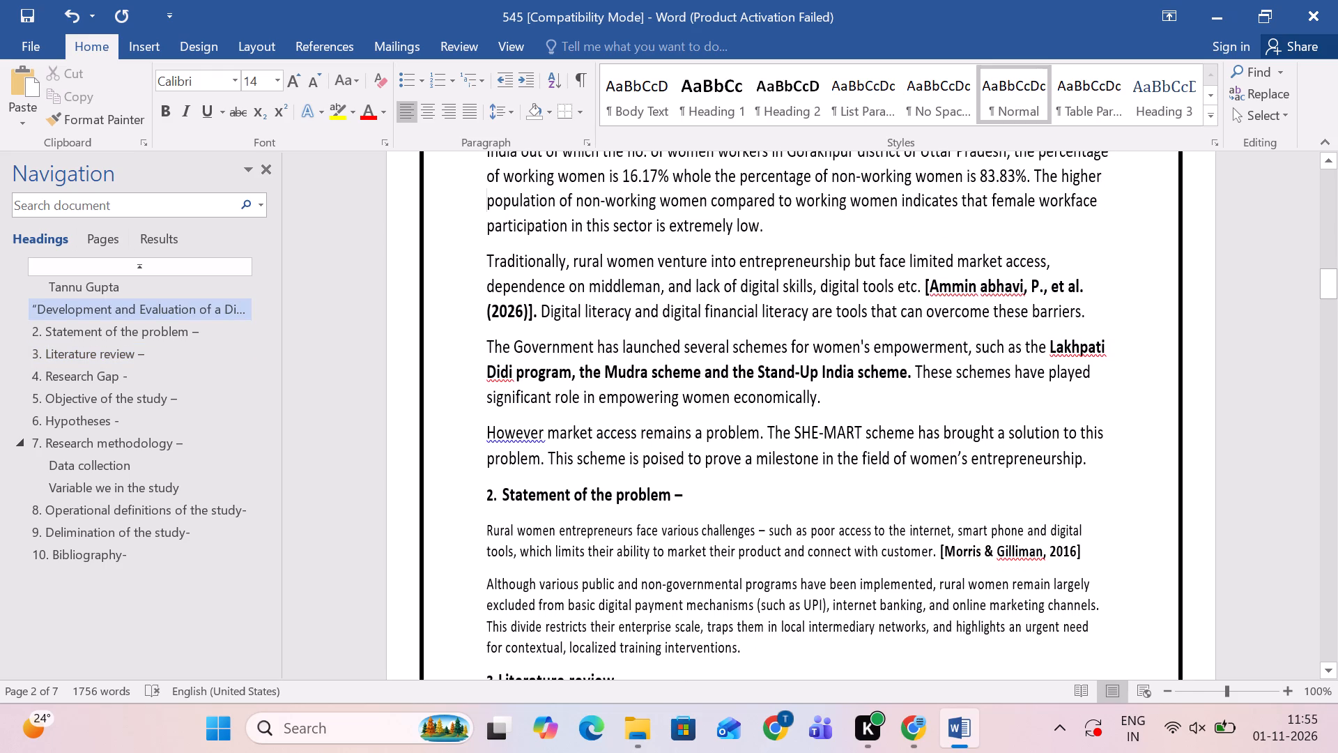
# Remove the parentheses around "such as UPI" in the second paragraph of the Statement of the problem section.
pyautogui.click(760, 604)
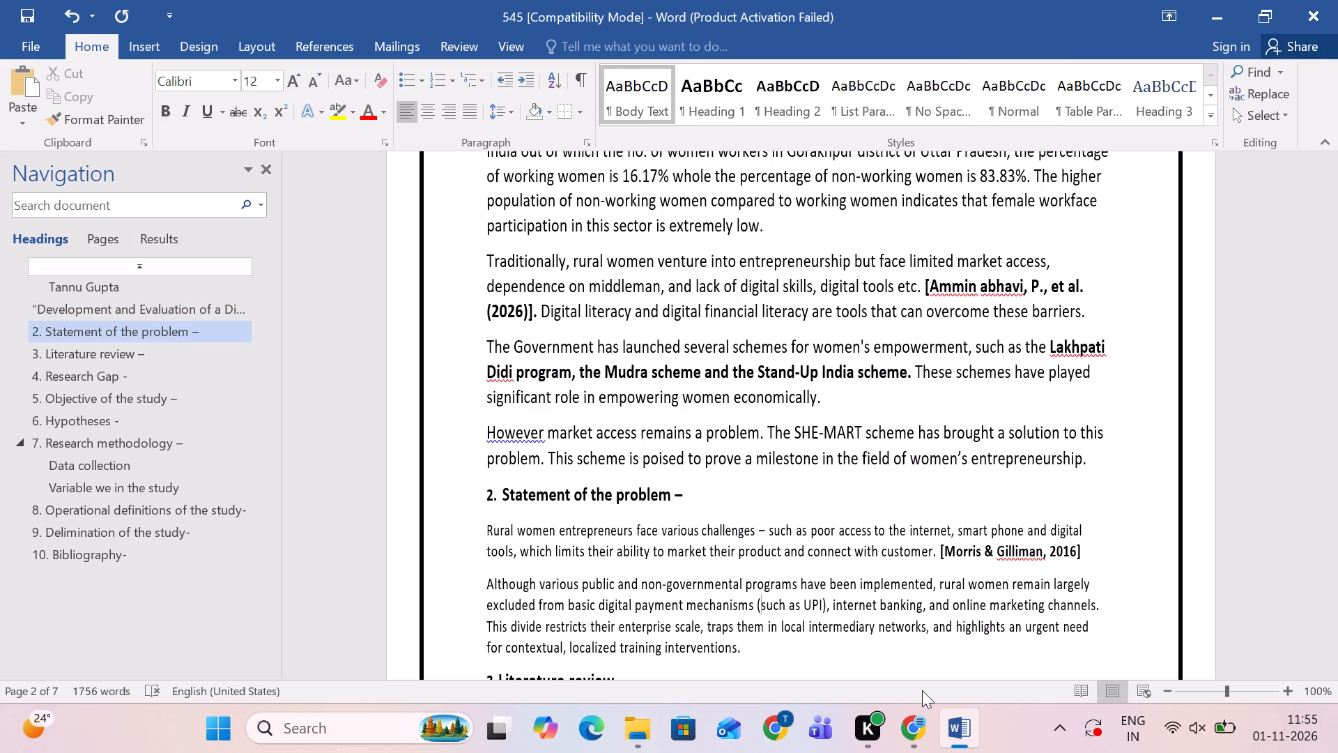
pyautogui.press('BackSpace')
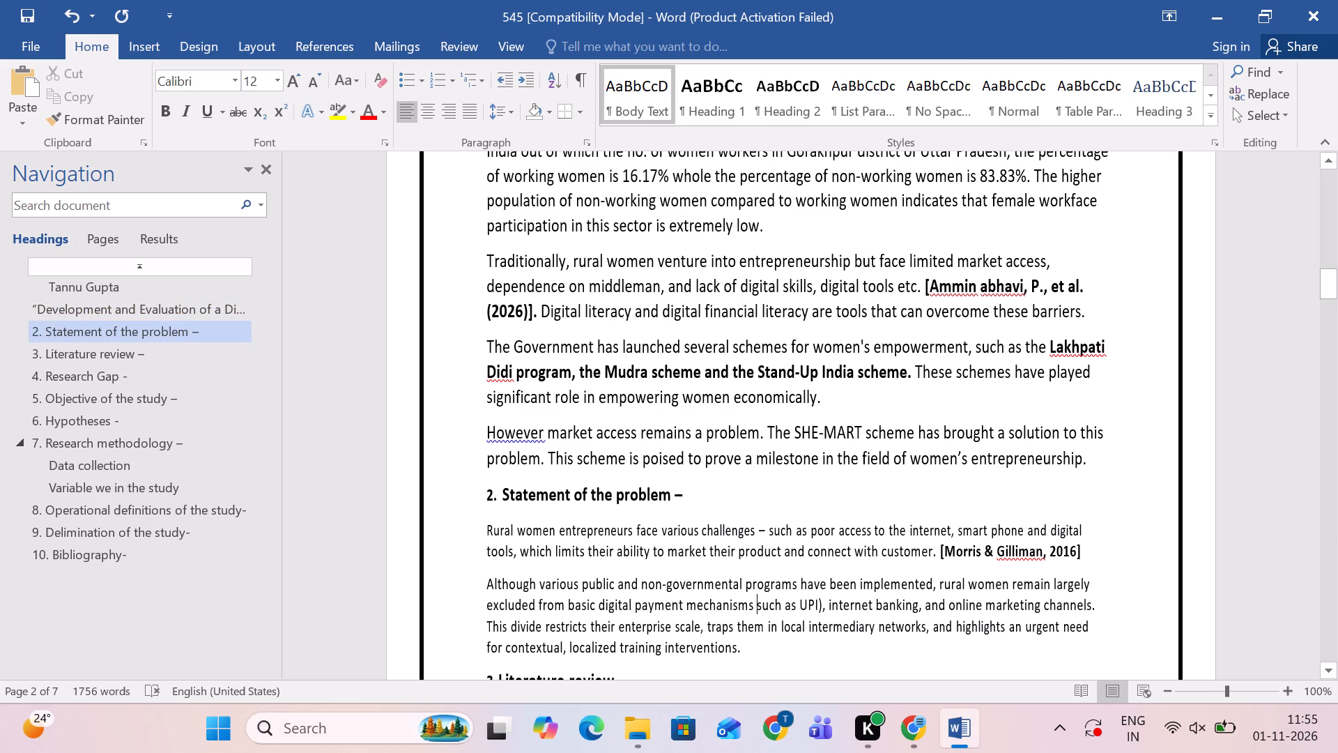
pyautogui.click(817, 604)
pyautogui.press('Right')
pyautogui.press('BackSpace')
pyautogui.click(1081, 503)
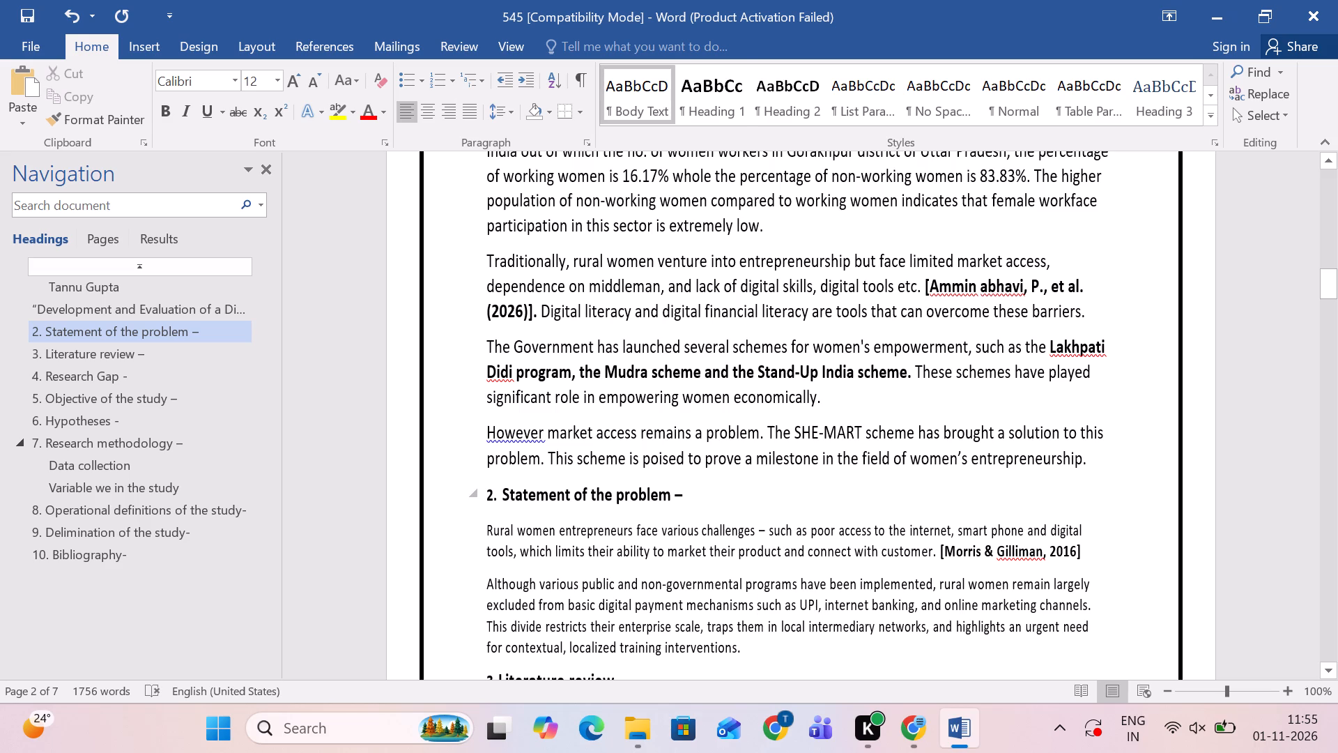
pyautogui.click(1089, 525)
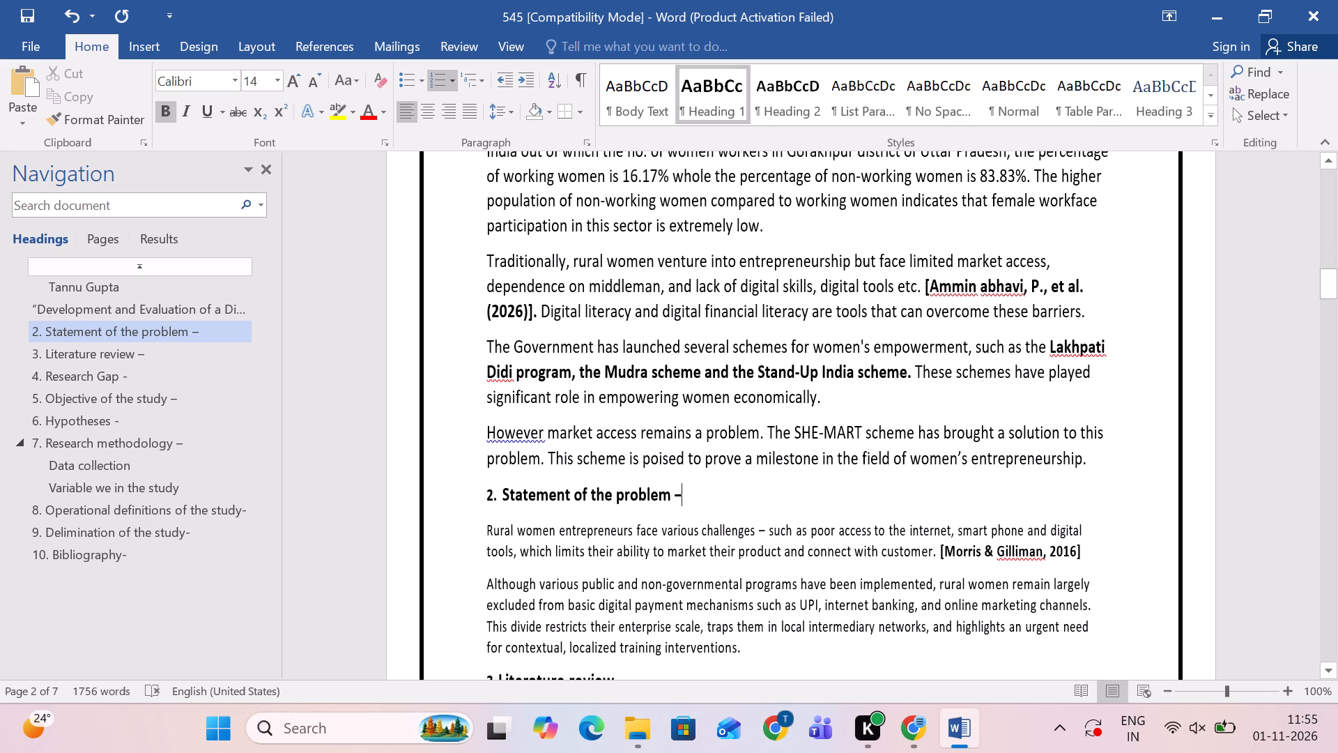
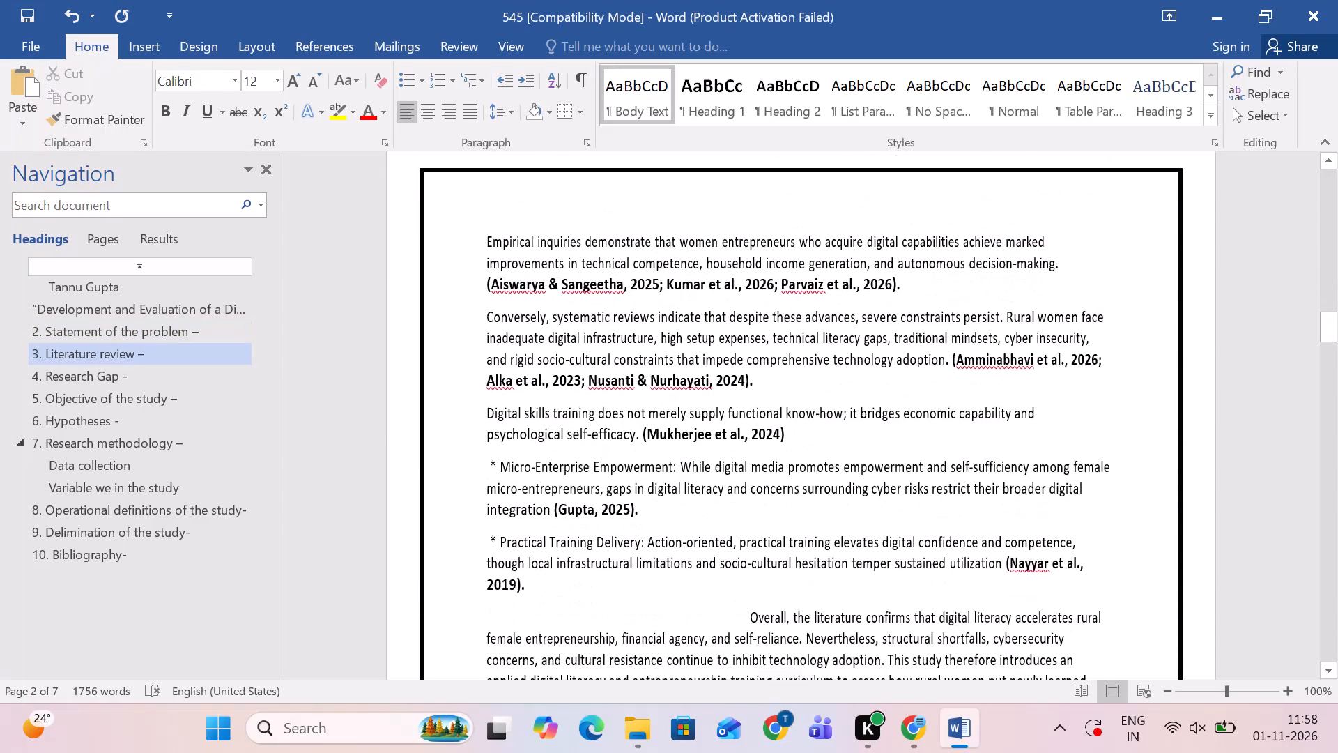
# Examine the rest of the synopsis from the Literature review onward, checking the operational definitions, the study's delimitation and the Bibliography references.
pyautogui.scroll(-8, 1089, 525)
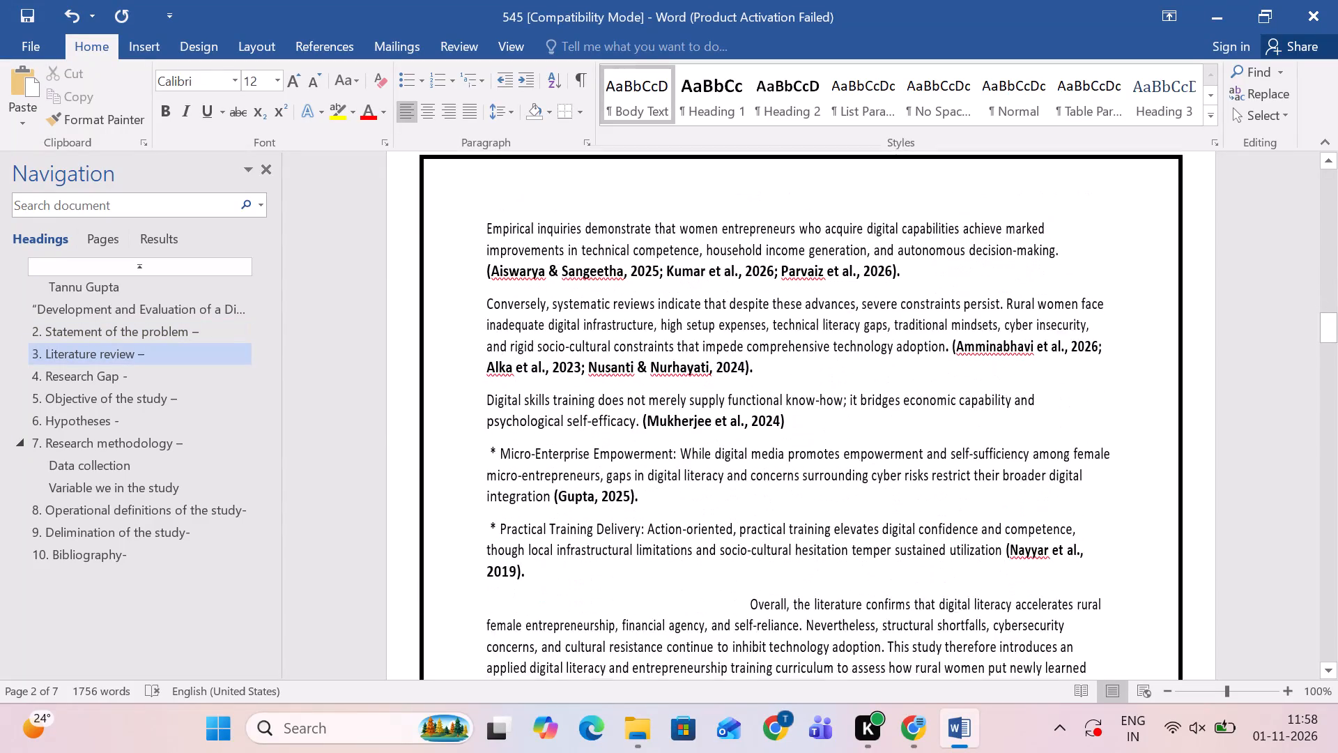
pyautogui.scroll(-20, 1089, 525)
pyautogui.scroll(-20, 1089, 525)
pyautogui.scroll(-20, 1089, 525)
pyautogui.scroll(7, 1089, 525)
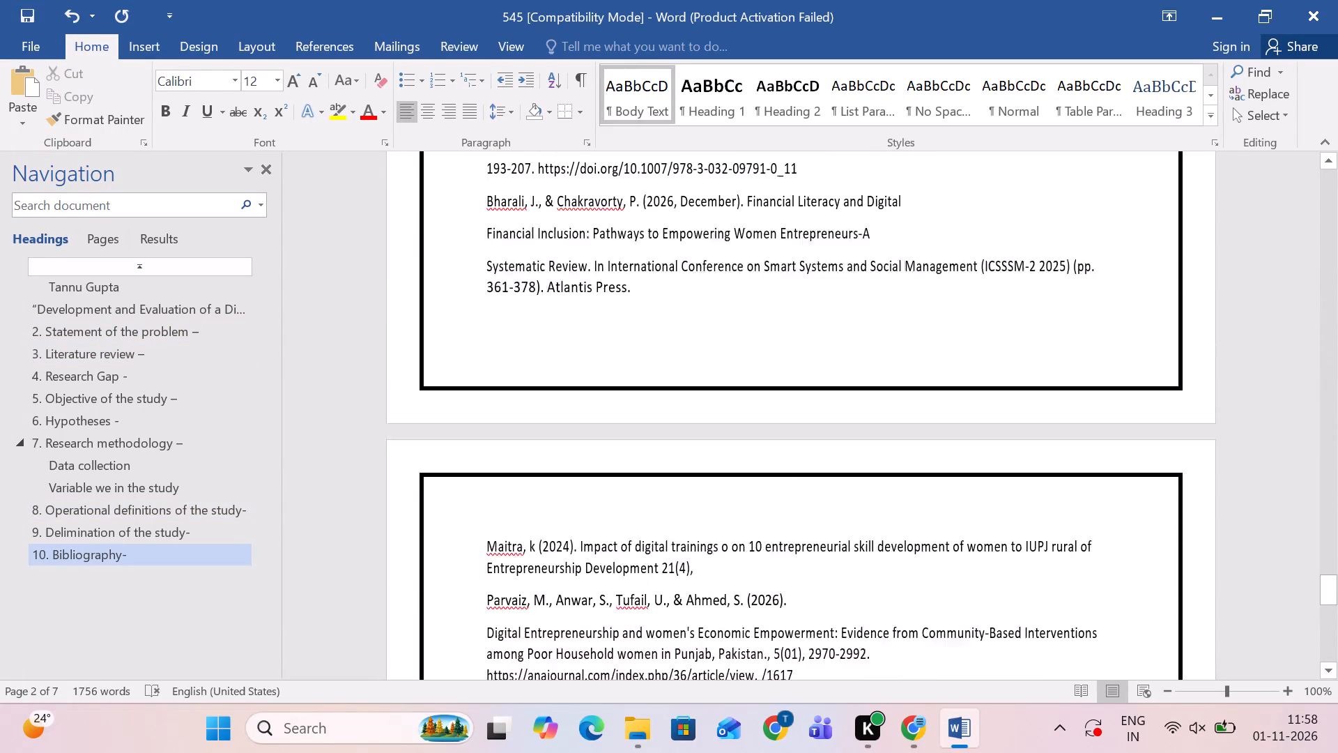
pyautogui.scroll(2, 1089, 525)
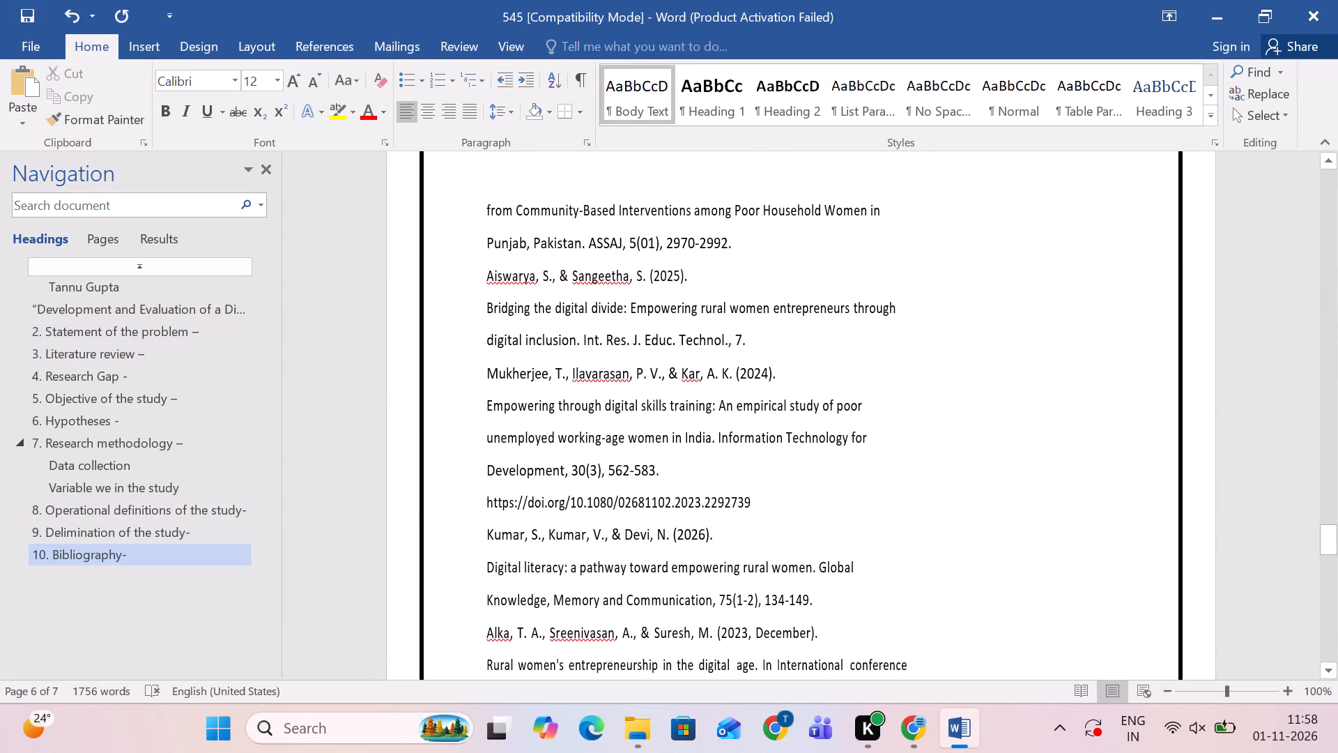
pyautogui.scroll(2, 1089, 525)
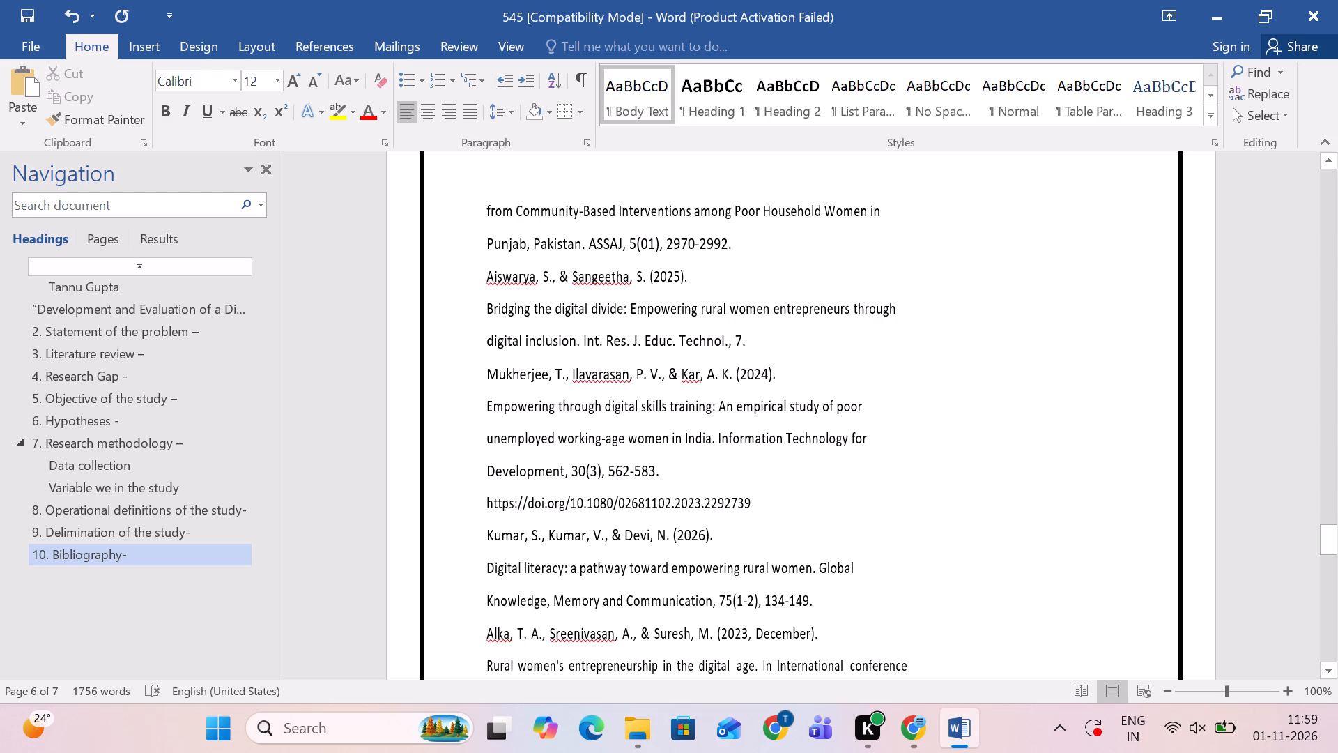
pyautogui.scroll(1, 1089, 525)
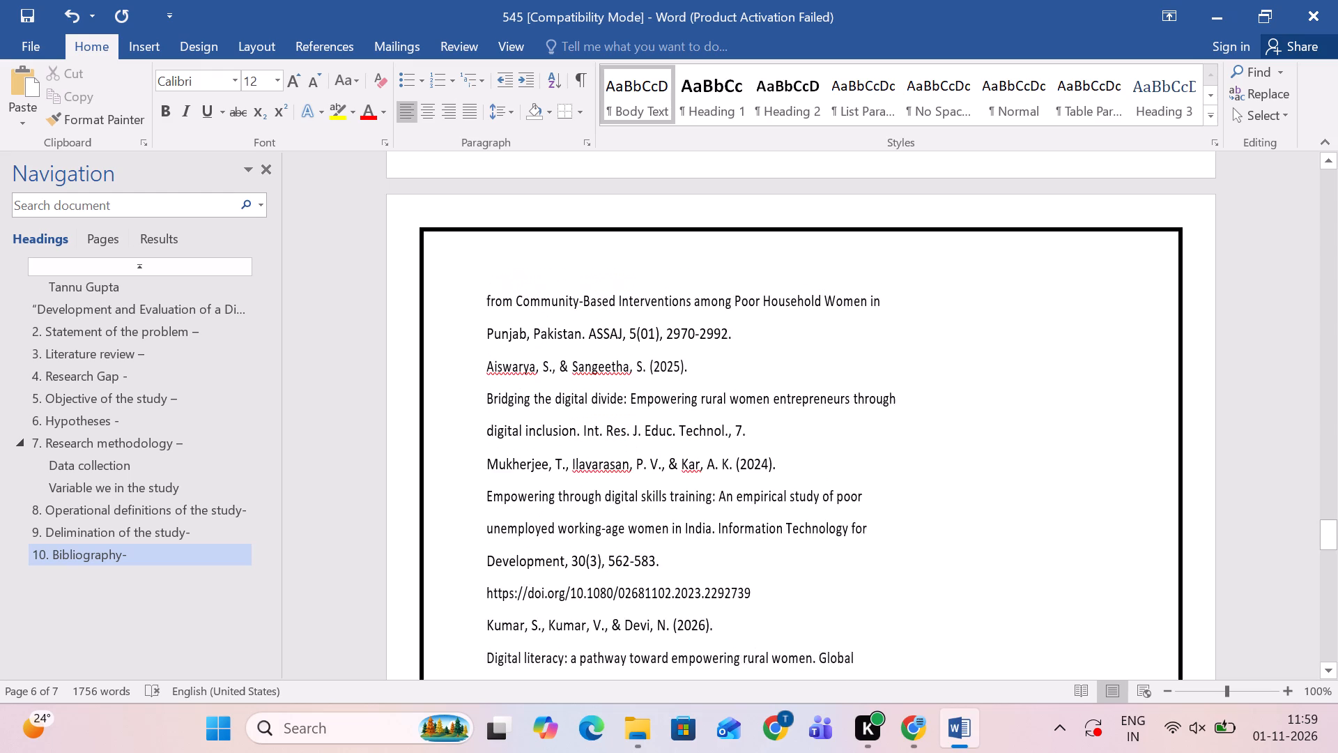
pyautogui.scroll(4, 1089, 525)
pyautogui.scroll(-2, 1089, 525)
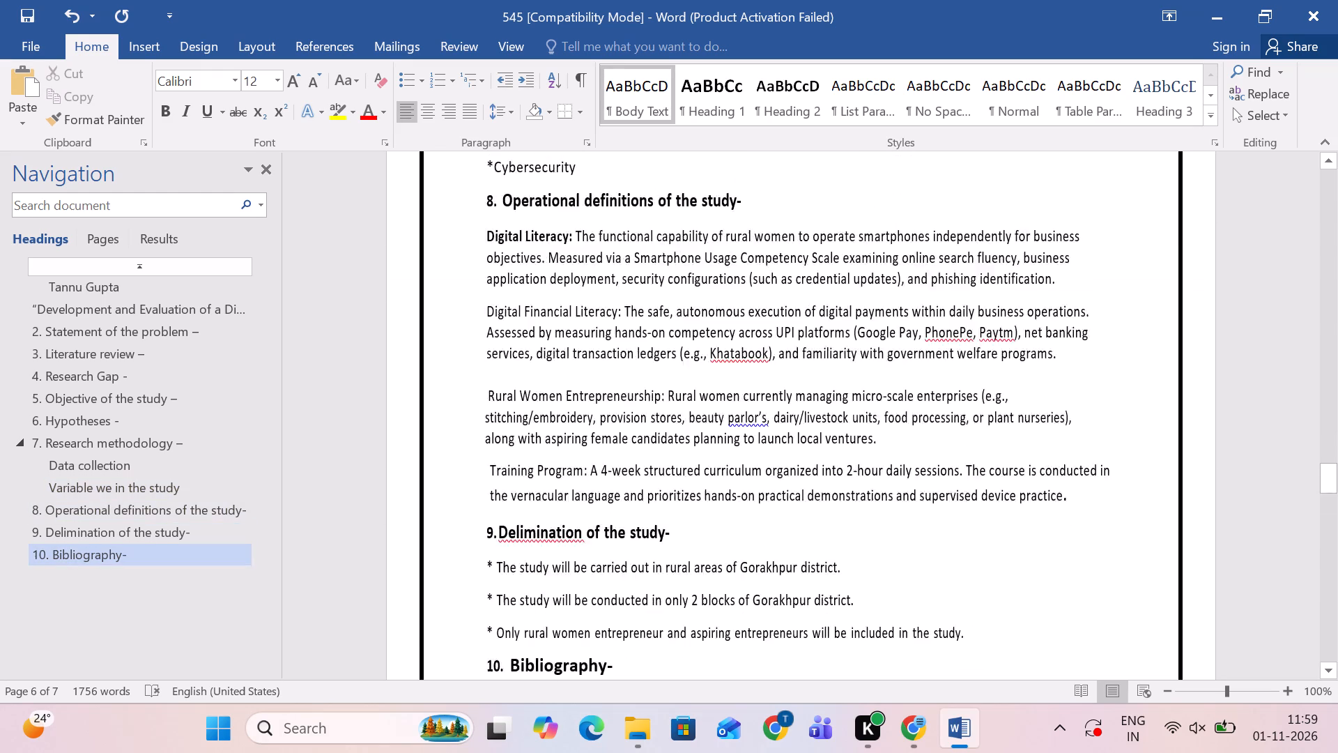
pyautogui.scroll(-2, 1089, 525)
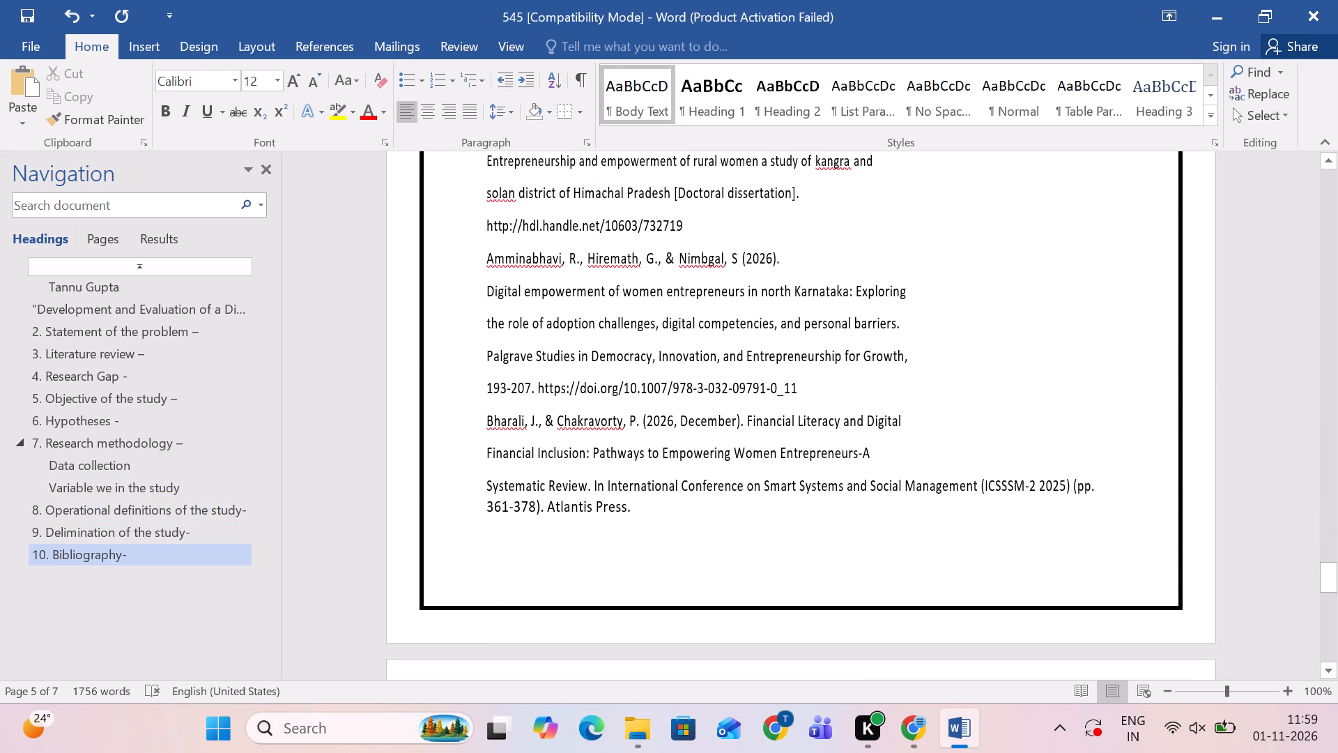
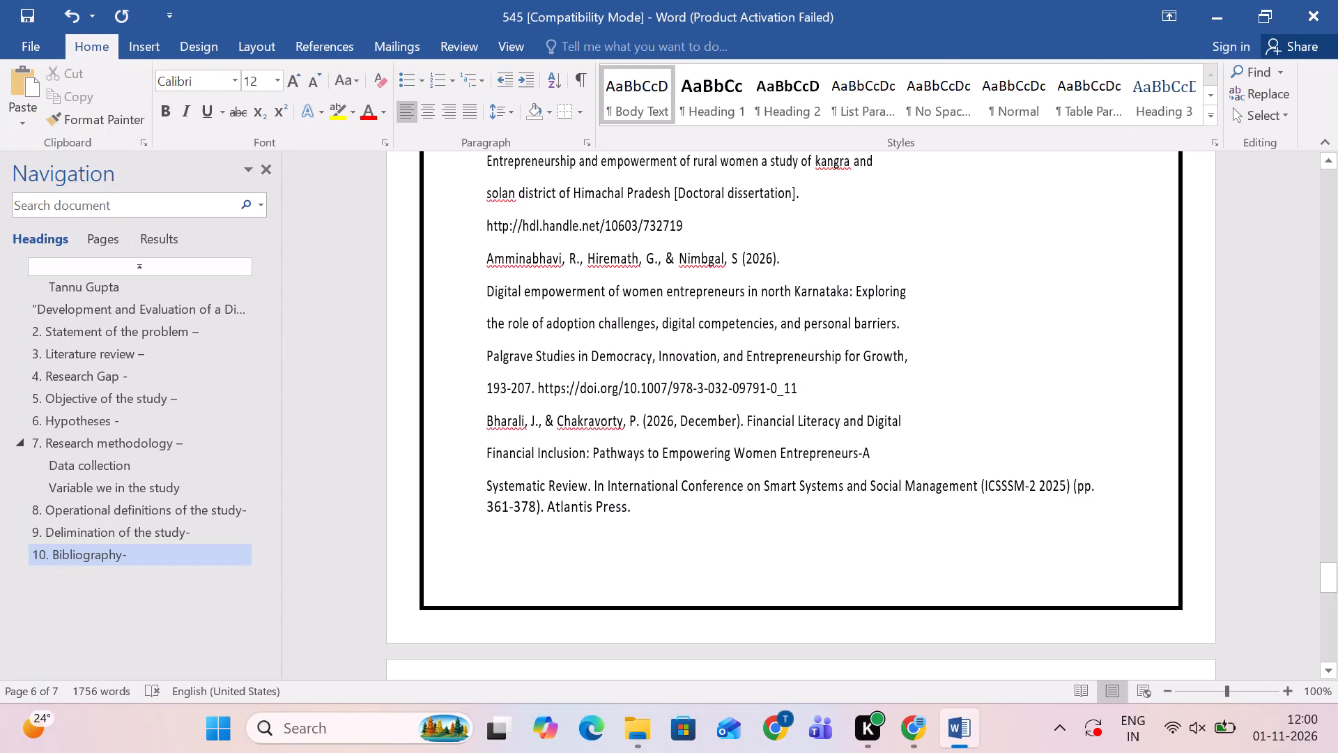
# Examine the Bibliography references from the last entry back up to the Delimination of the study section.
pyautogui.click(597, 507)
pyautogui.click(643, 522)
pyautogui.scroll(5, 599, 390)
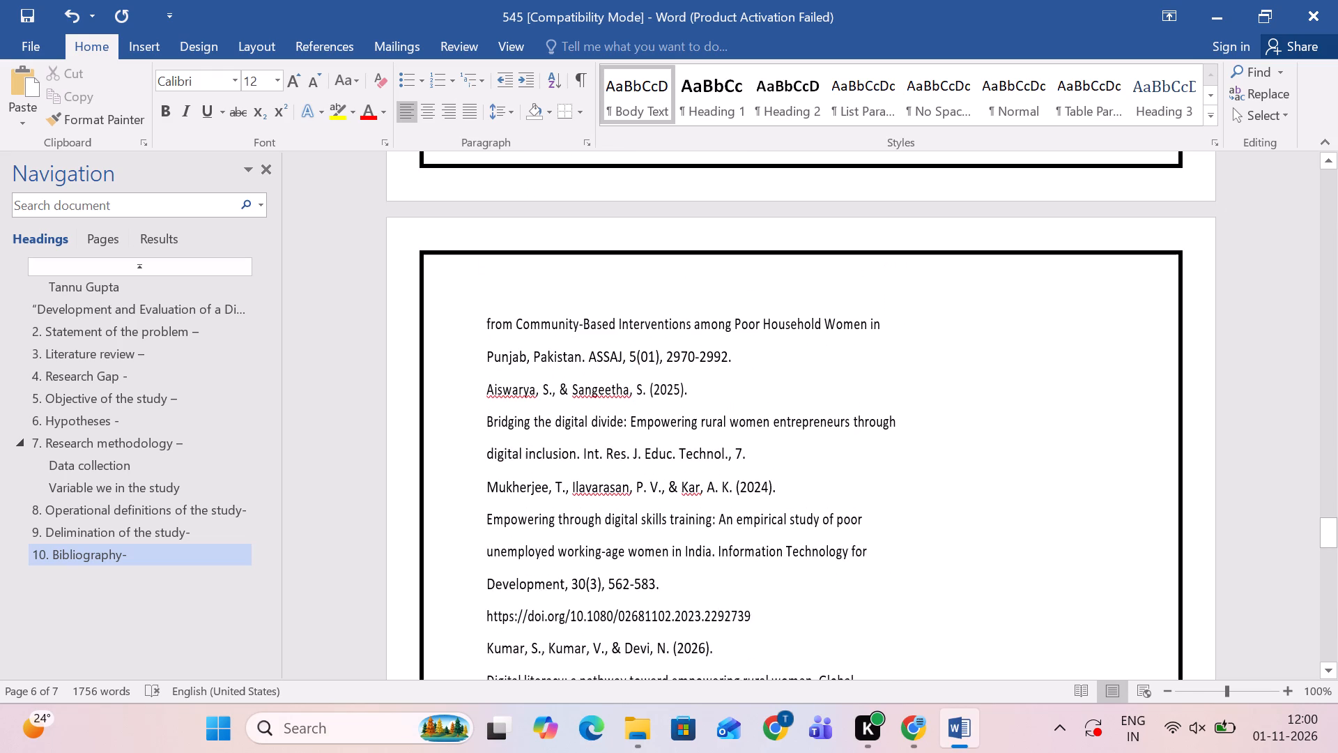
pyautogui.scroll(2, 599, 390)
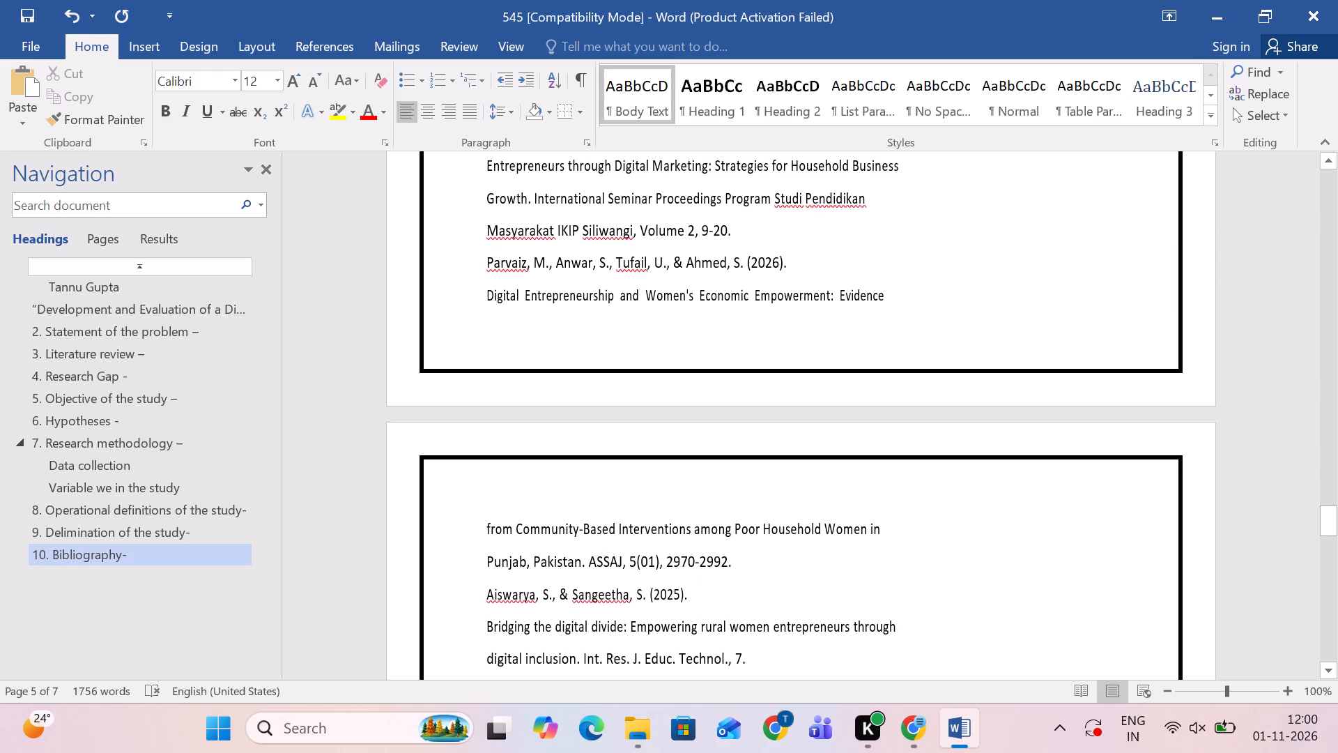
pyautogui.scroll(3, 599, 390)
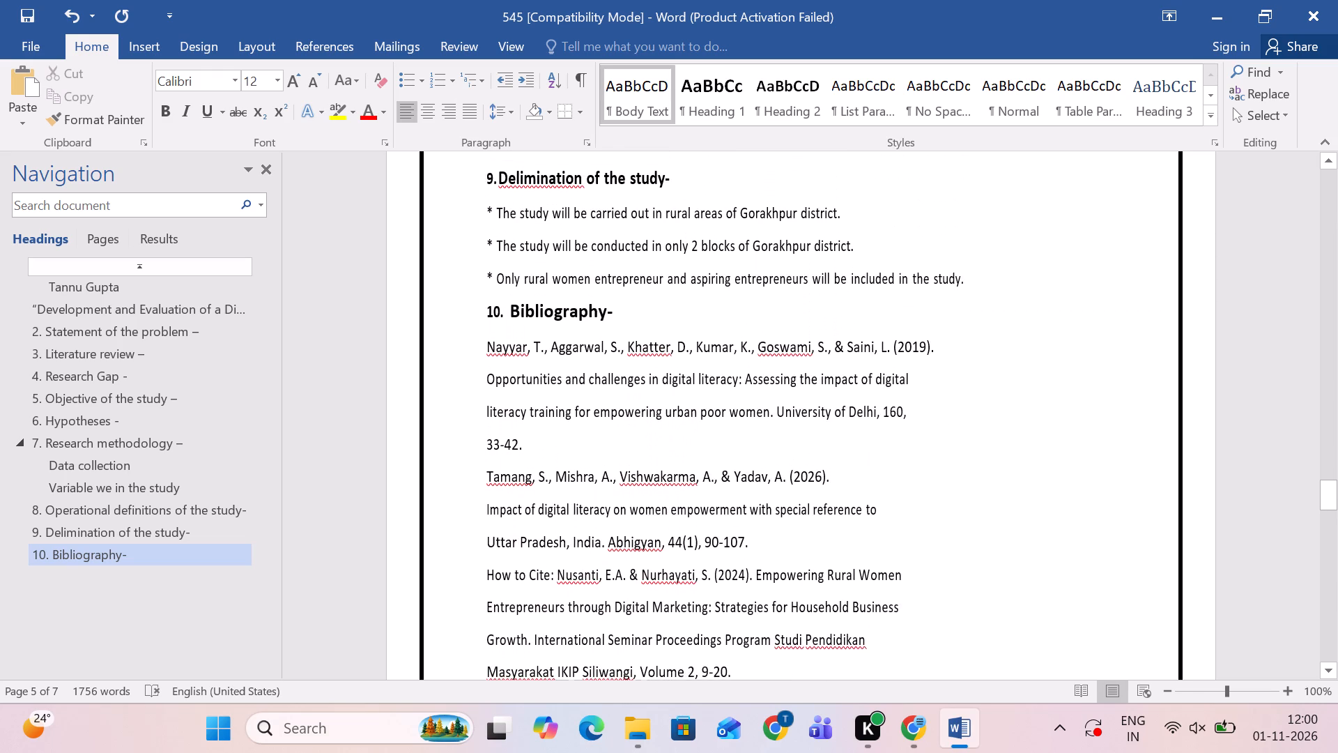
pyautogui.scroll(1, 599, 390)
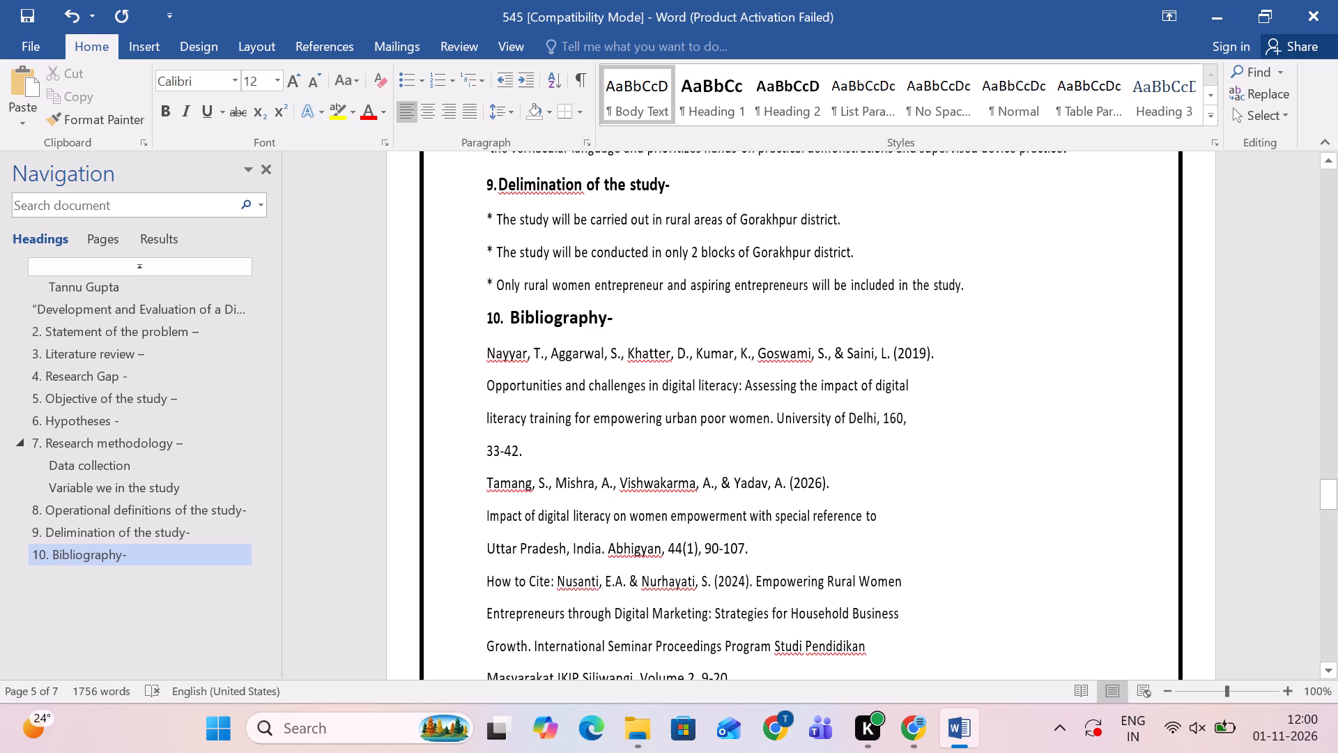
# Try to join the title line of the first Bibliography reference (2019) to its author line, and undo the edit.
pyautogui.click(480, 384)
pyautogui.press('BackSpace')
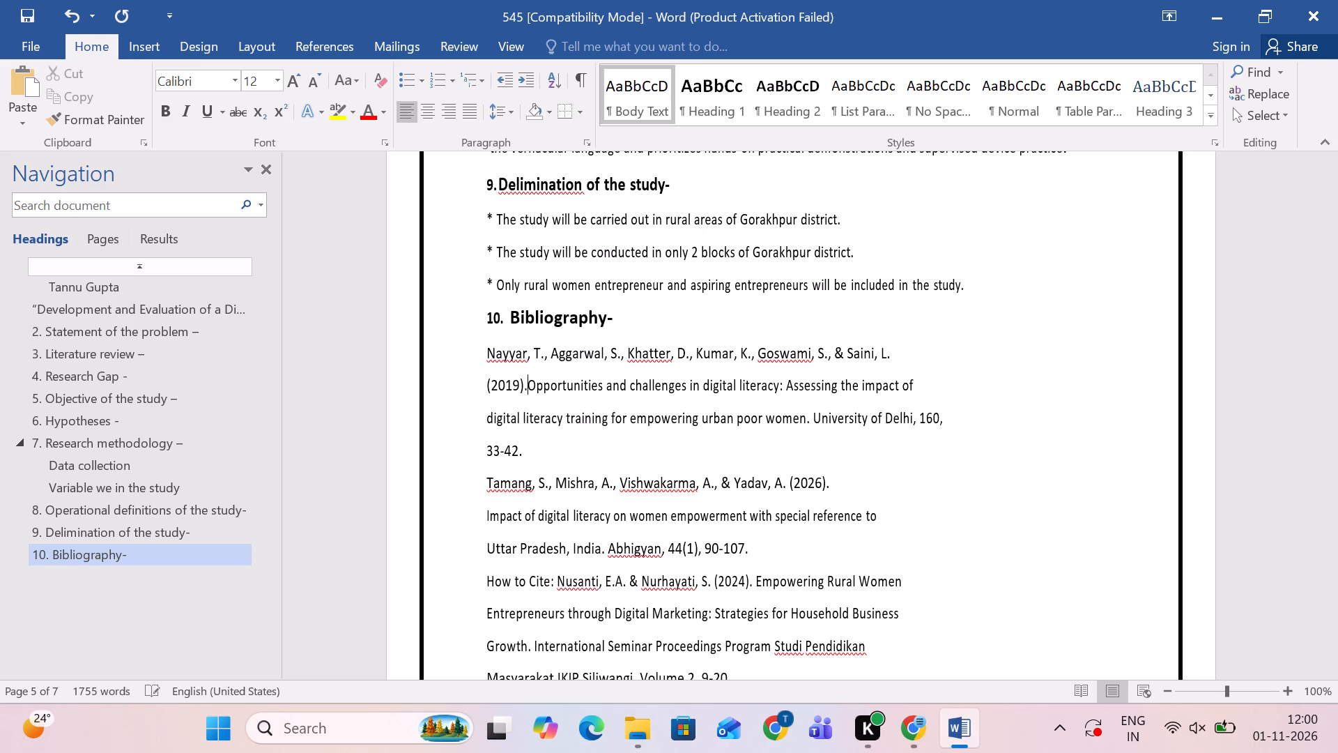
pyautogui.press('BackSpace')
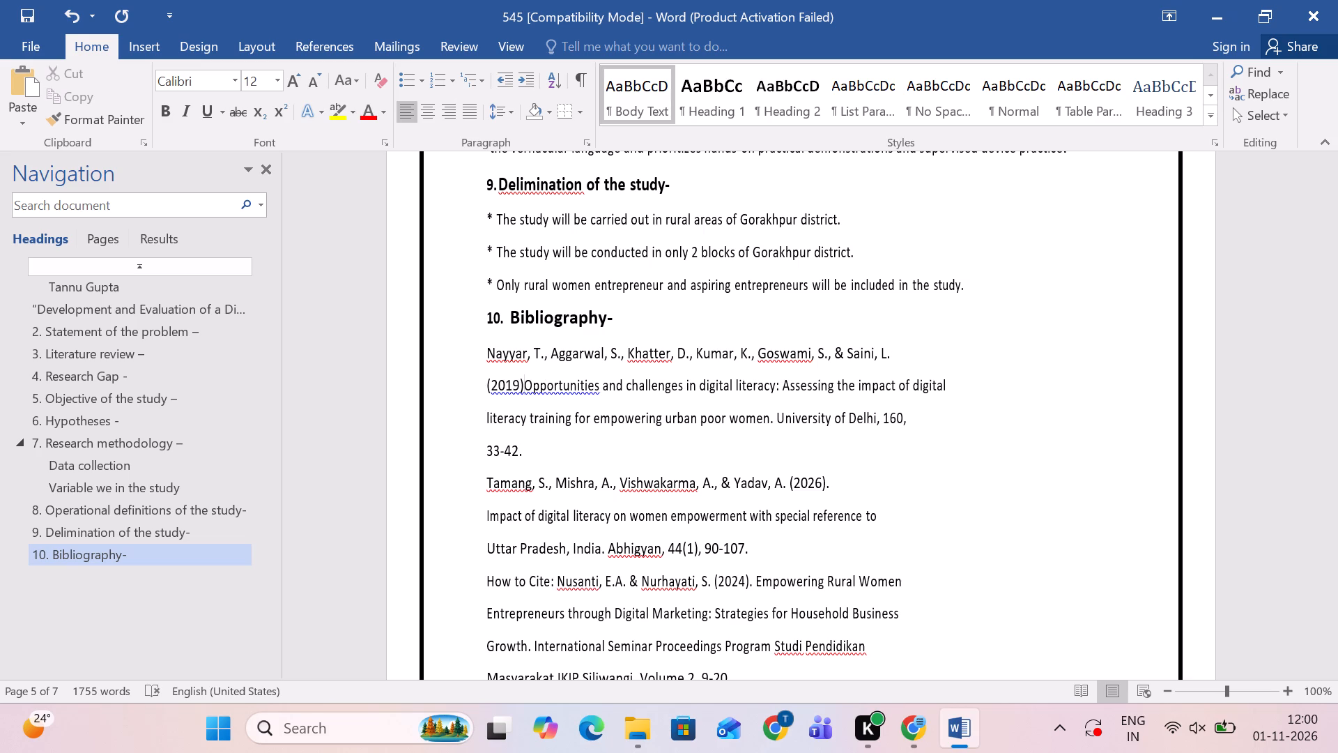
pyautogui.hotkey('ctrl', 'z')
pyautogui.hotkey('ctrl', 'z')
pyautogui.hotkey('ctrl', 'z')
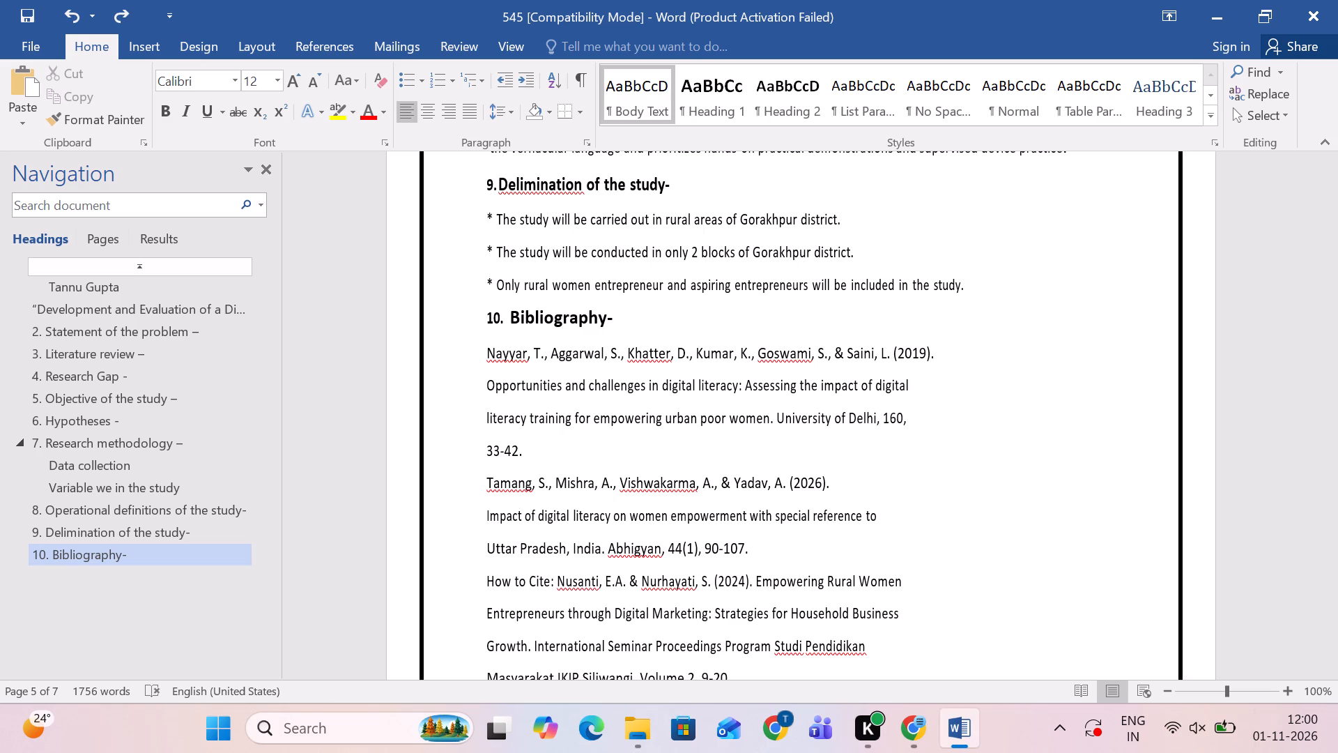
# Review the Literature review citations, the Bibliography references and the rest of the synopsis back to the cover page.
pyautogui.scroll(-2, 480, 384)
pyautogui.scroll(1, 480, 384)
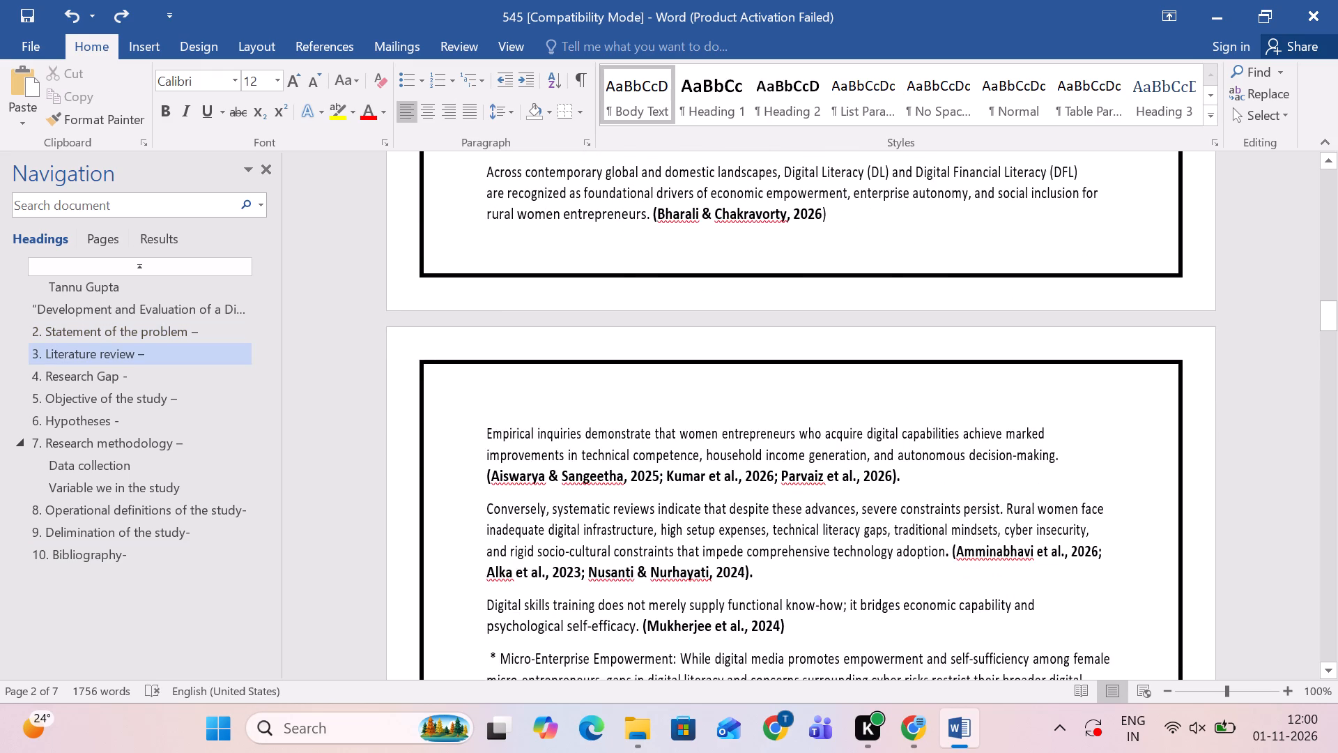
pyautogui.scroll(1, 480, 384)
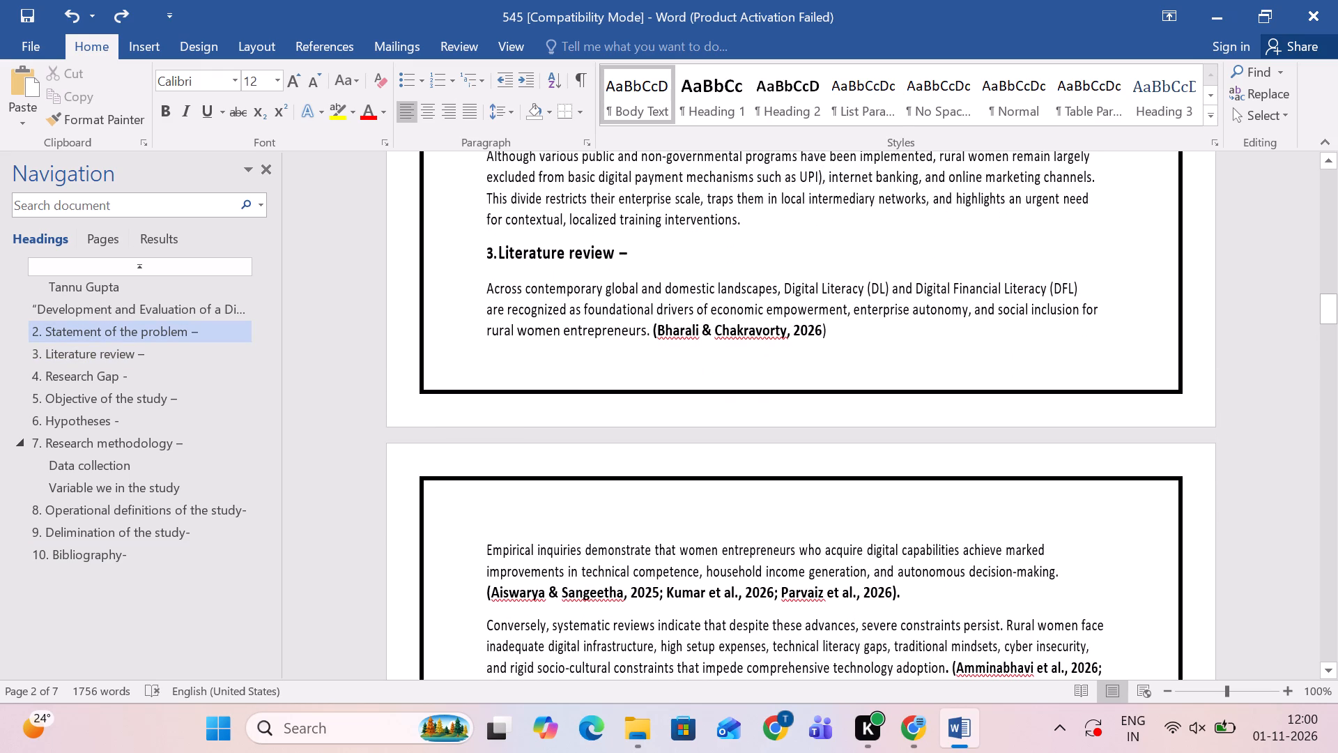
pyautogui.click(513, 347)
pyautogui.click(852, 323)
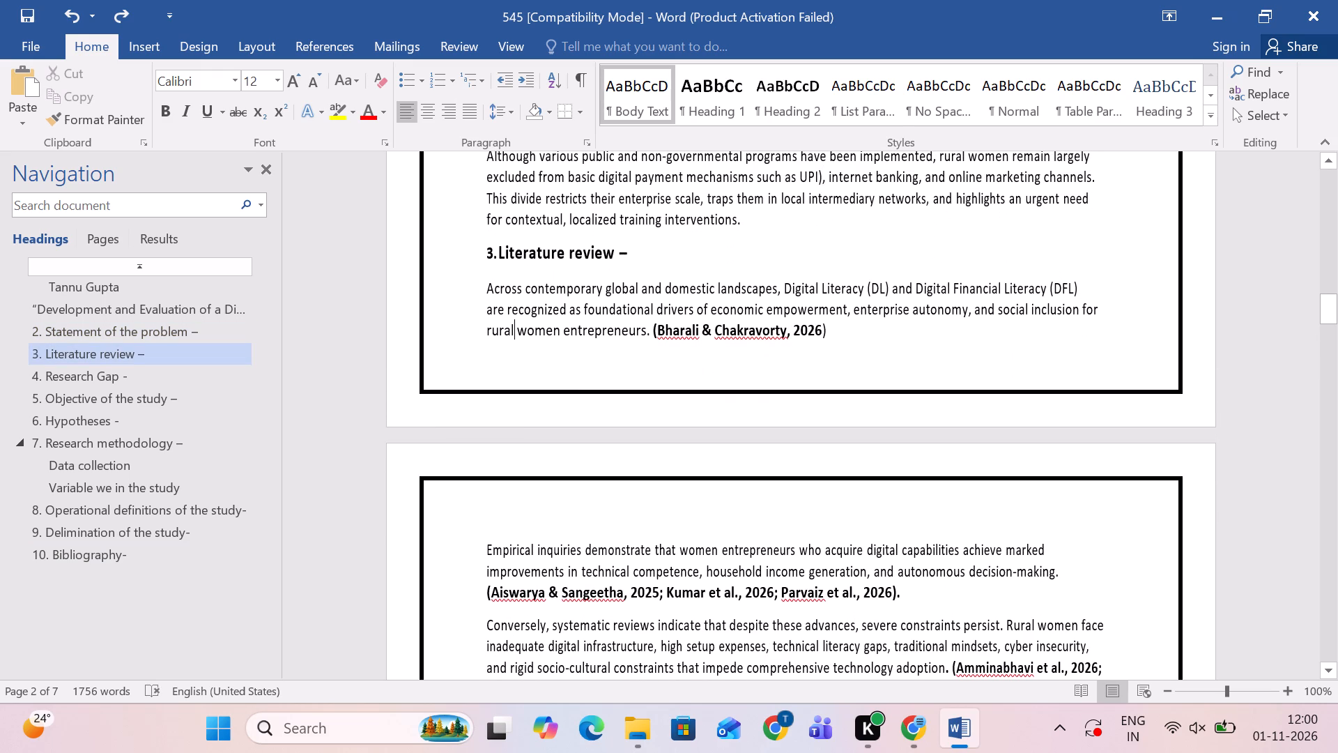
pyautogui.scroll(-8, 612, 387)
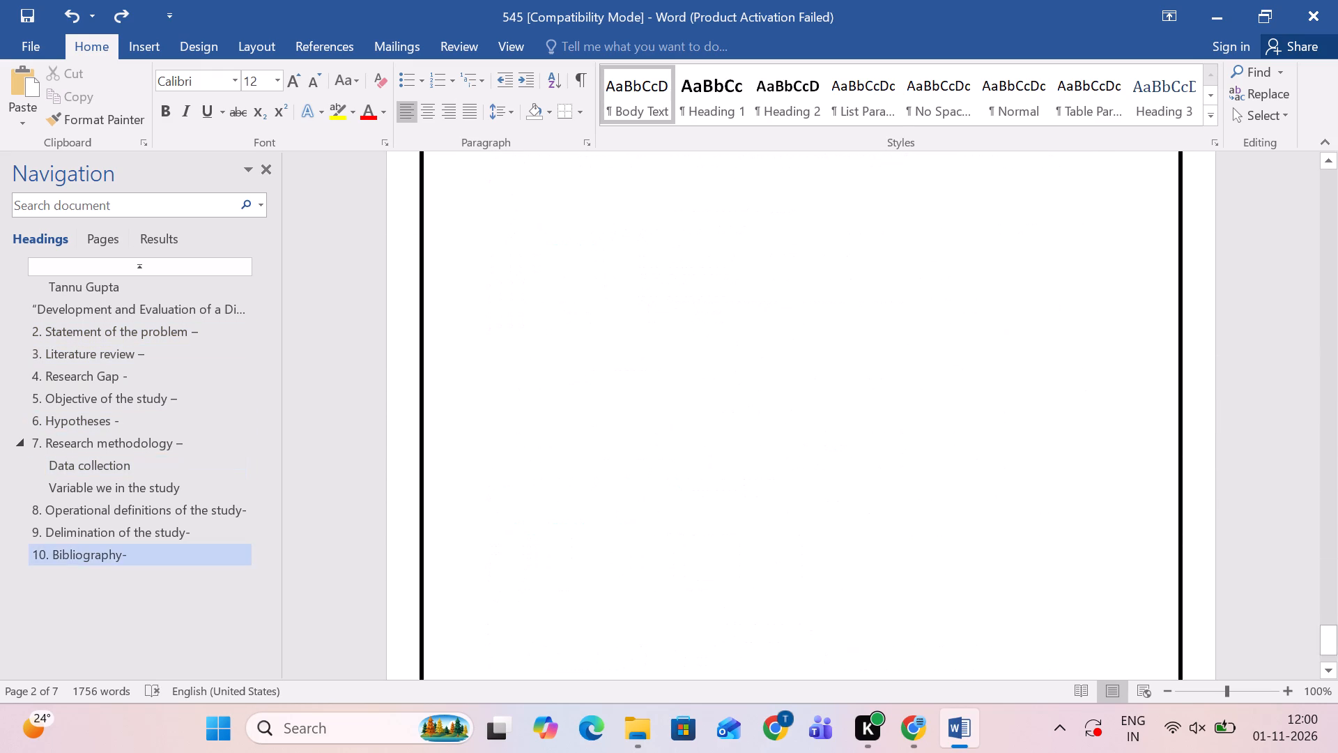
pyautogui.scroll(-2, 612, 387)
pyautogui.scroll(17, 612, 387)
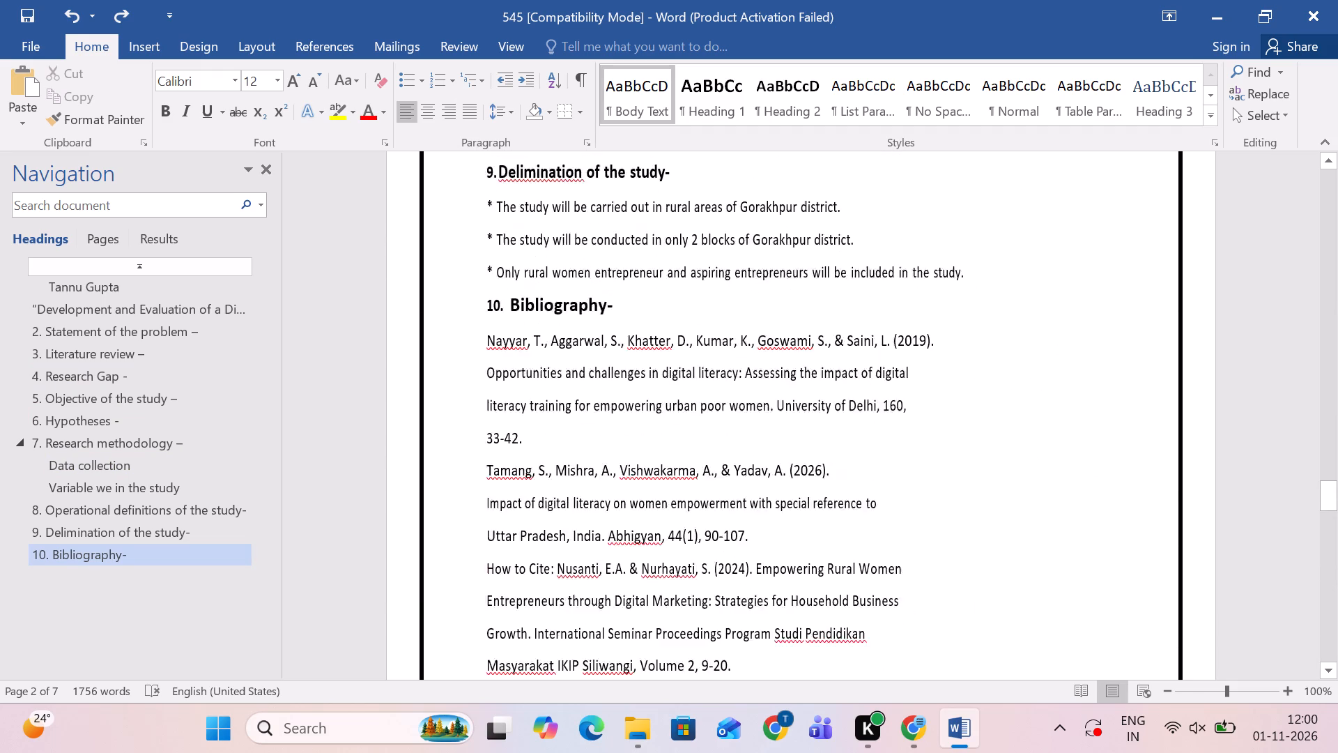
pyautogui.scroll(4, 612, 387)
pyautogui.scroll(-2, 612, 387)
pyautogui.scroll(3, 612, 387)
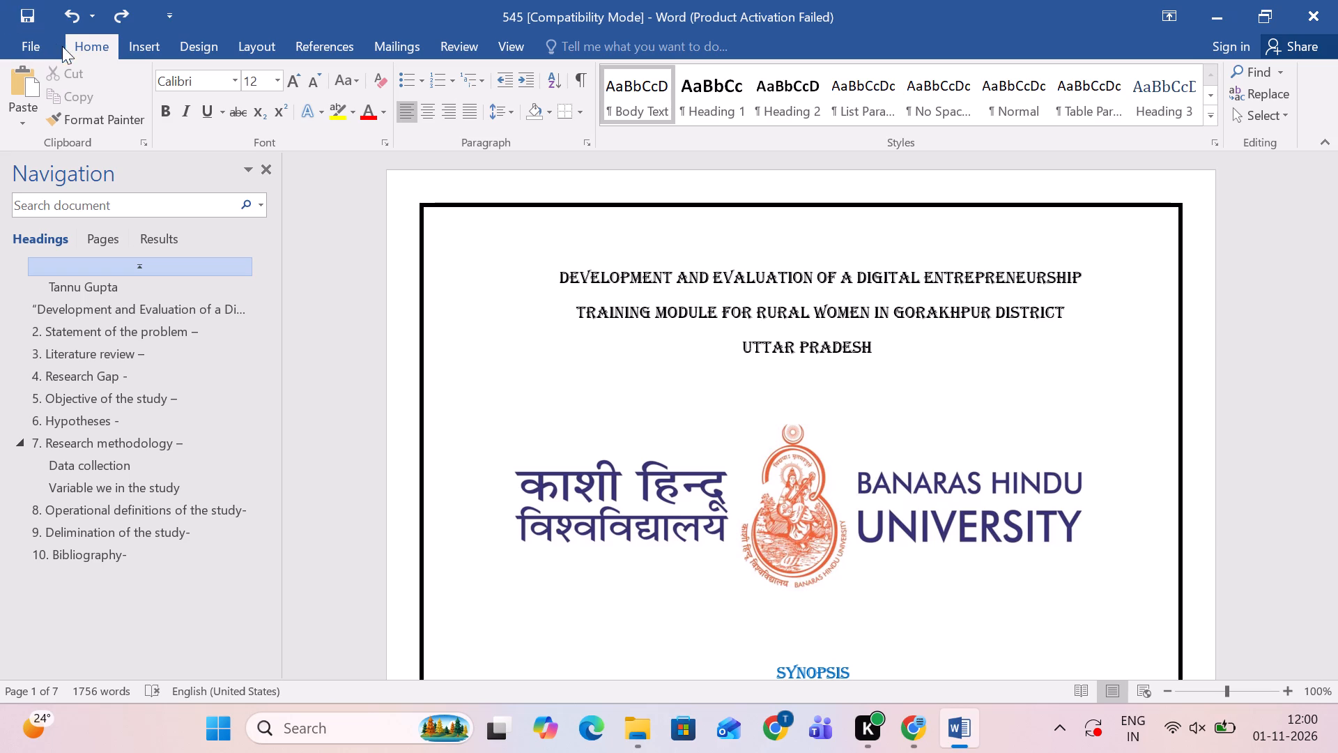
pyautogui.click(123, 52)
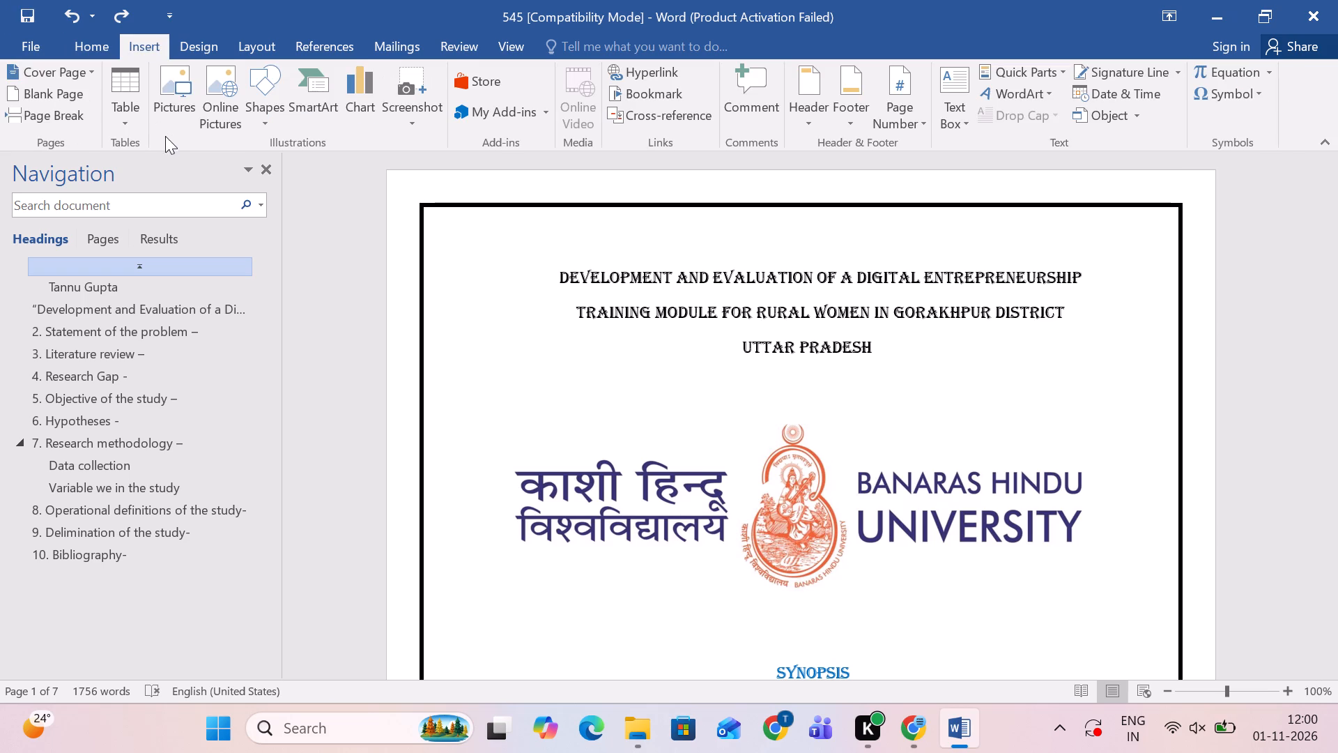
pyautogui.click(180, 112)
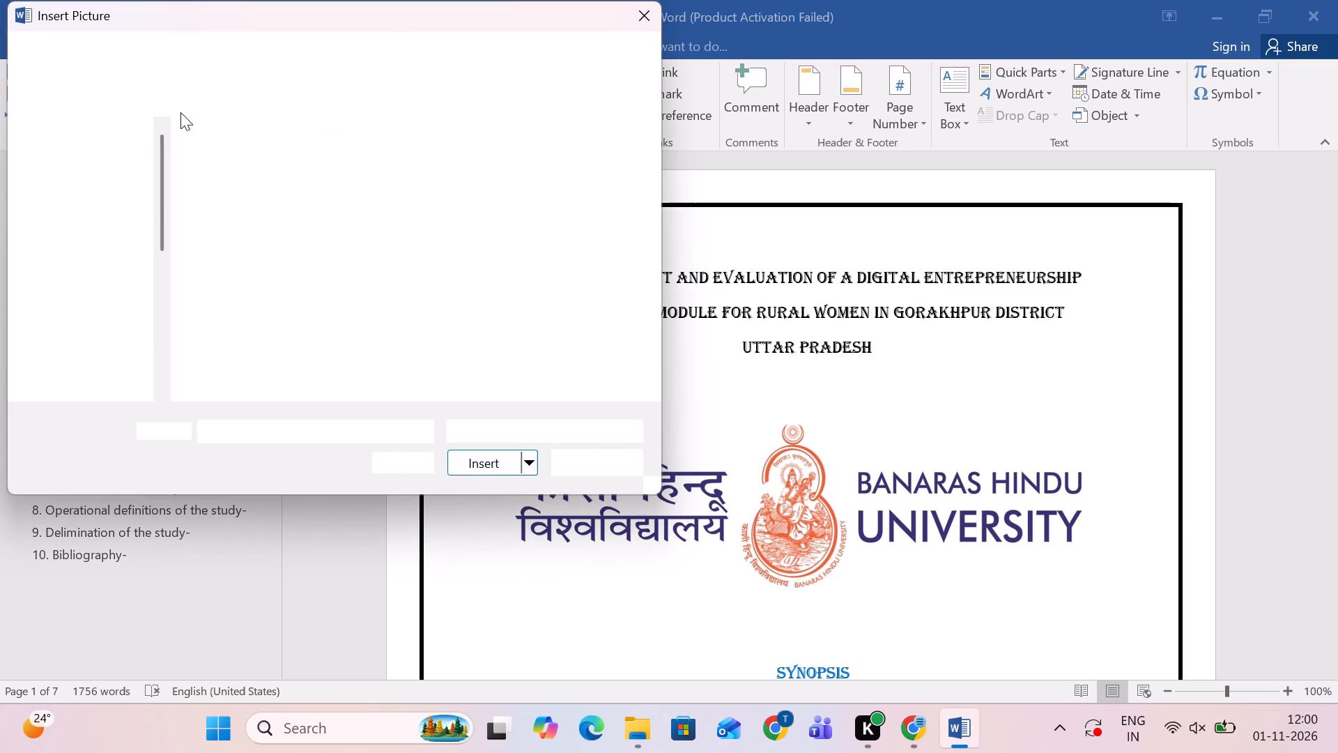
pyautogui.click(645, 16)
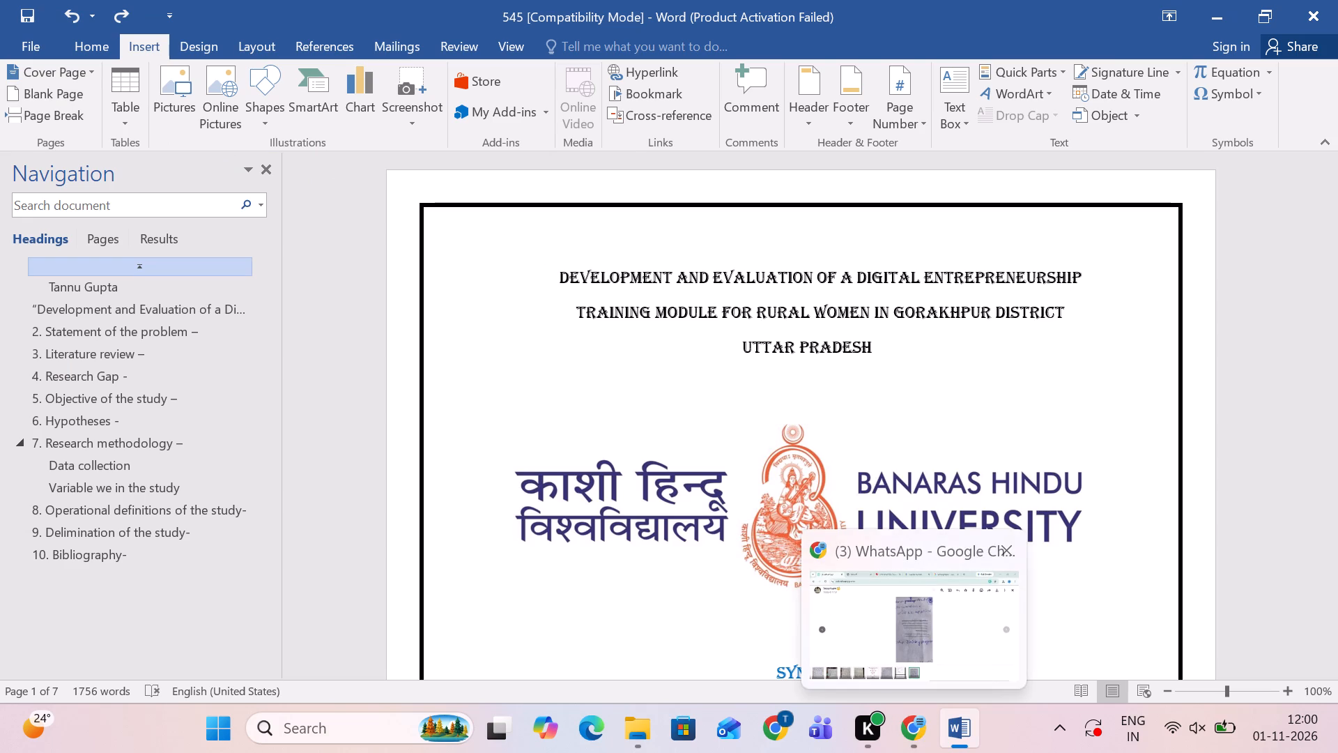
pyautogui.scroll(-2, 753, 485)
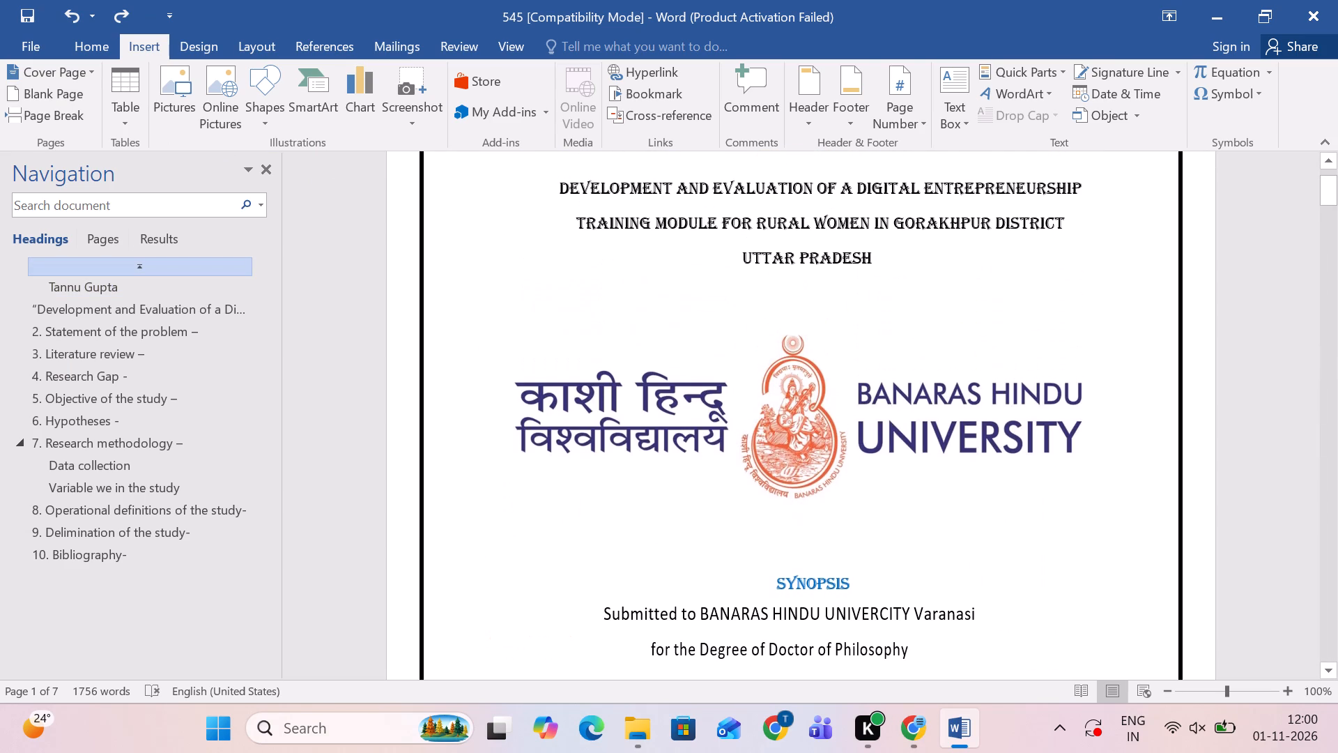
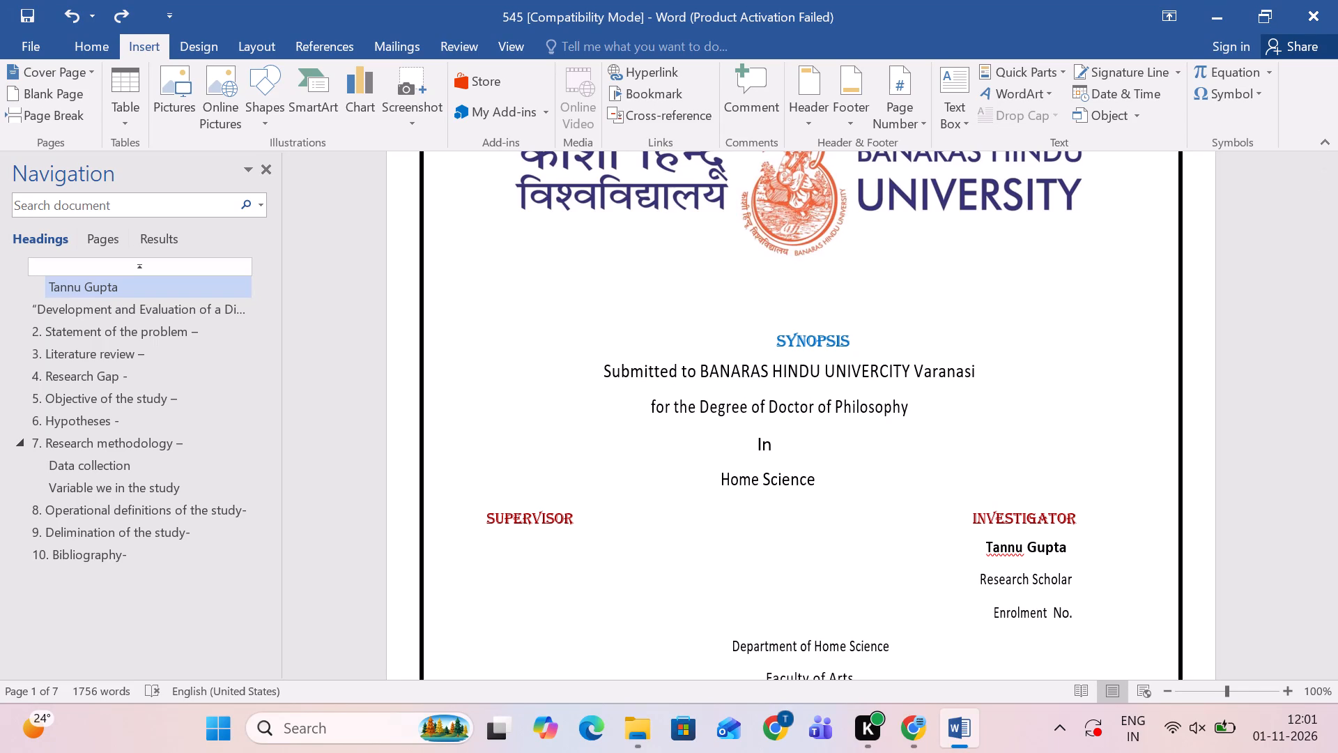
# Examine the cover page and the overall layout of the synopsis pages, from the cover page through the Research methodology section.
pyautogui.keyDown('ctrl'); pyautogui.scroll(2, 848, 592); pyautogui.keyUp('ctrl')
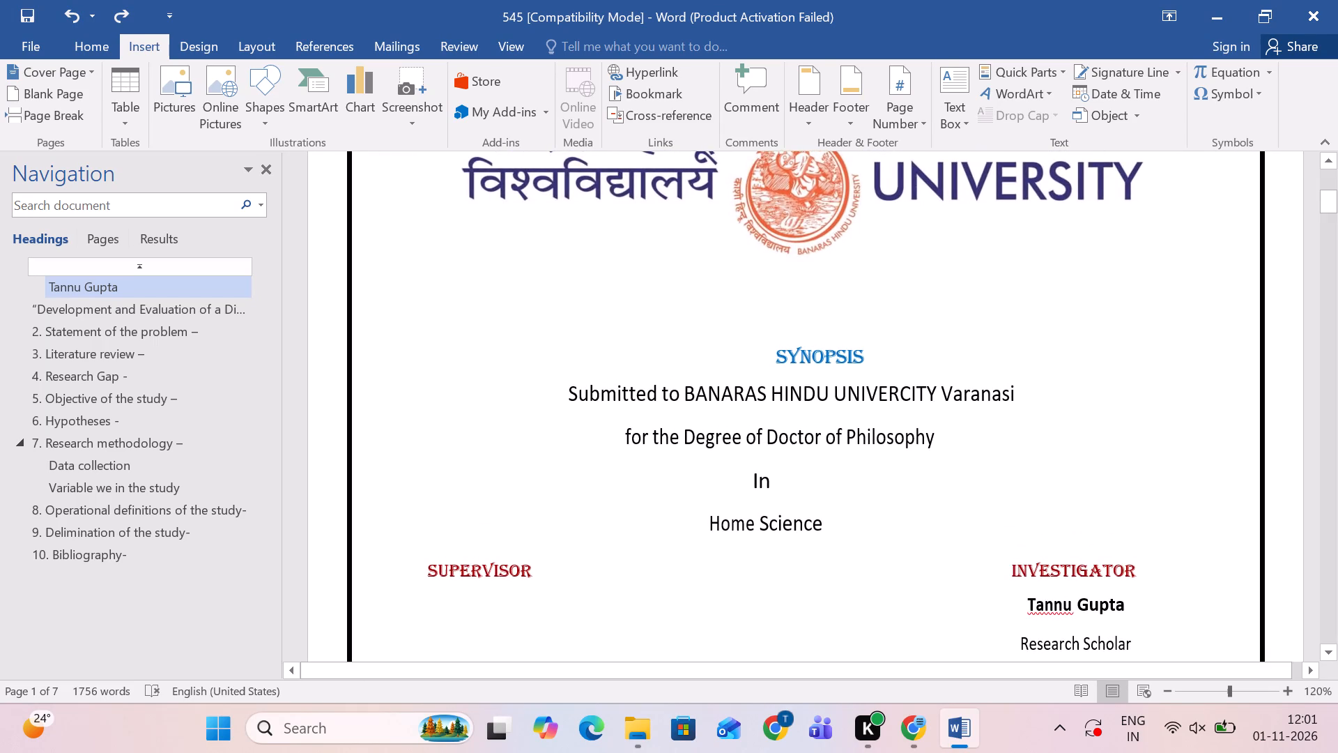
pyautogui.keyDown('ctrl'); pyautogui.scroll(-6, 848, 592); pyautogui.keyUp('ctrl')
pyautogui.keyDown('ctrl'); pyautogui.scroll(2, 848, 592); pyautogui.keyUp('ctrl')
pyautogui.keyDown('ctrl'); pyautogui.scroll(-7, 848, 592); pyautogui.keyUp('ctrl')
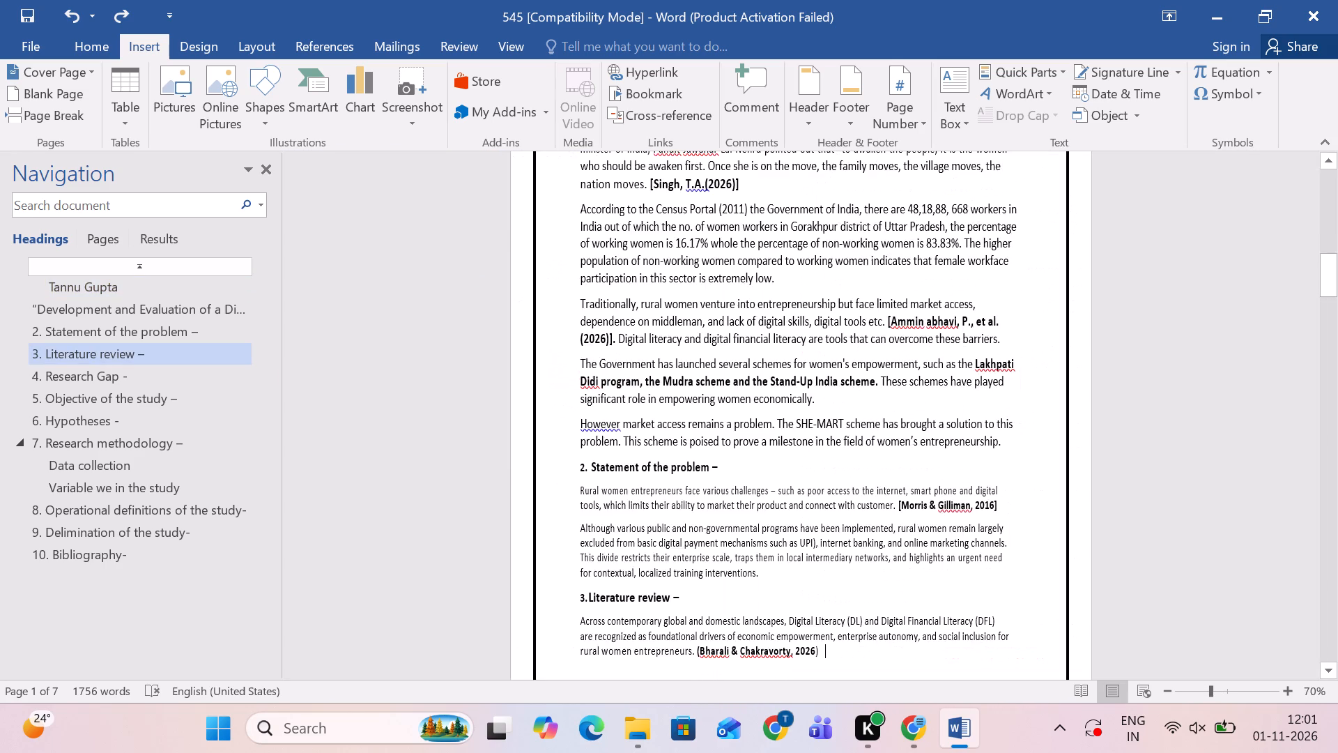
pyautogui.keyDown('ctrl'); pyautogui.scroll(-6, 848, 592); pyautogui.keyUp('ctrl')
pyautogui.keyDown('ctrl'); pyautogui.scroll(4, 848, 592); pyautogui.keyUp('ctrl')
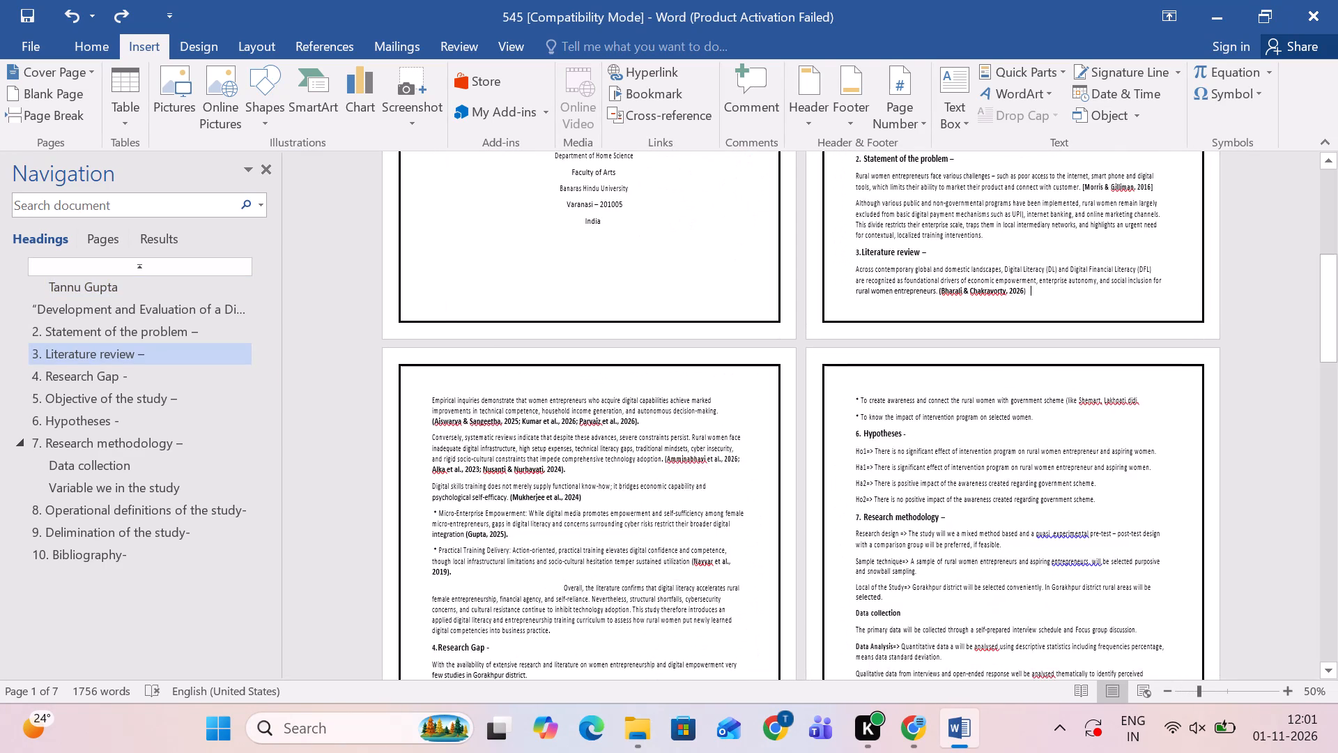
pyautogui.keyDown('ctrl'); pyautogui.scroll(-1, 848, 592); pyautogui.keyUp('ctrl')
pyautogui.scroll(4, 748, 471)
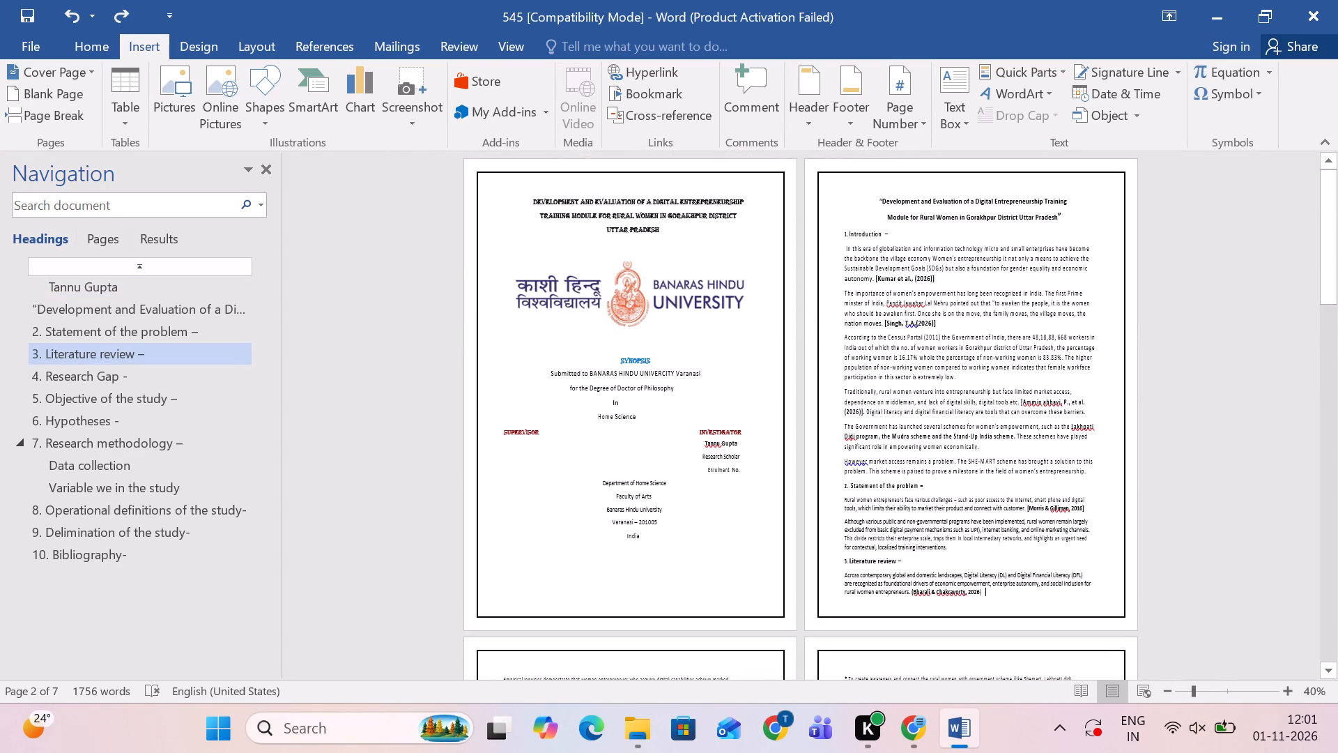
pyautogui.click(731, 364)
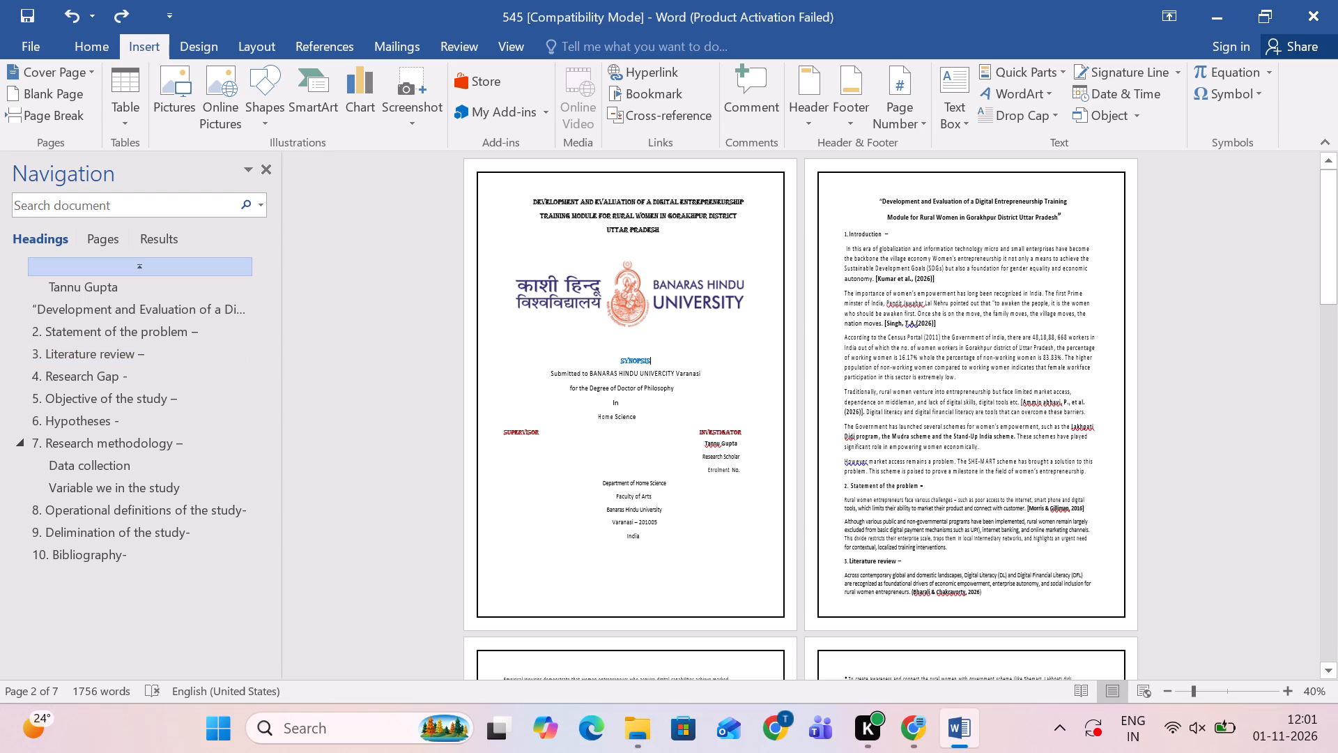
pyautogui.keyDown('ctrl'); pyautogui.scroll(6, 720, 335); pyautogui.keyUp('ctrl')
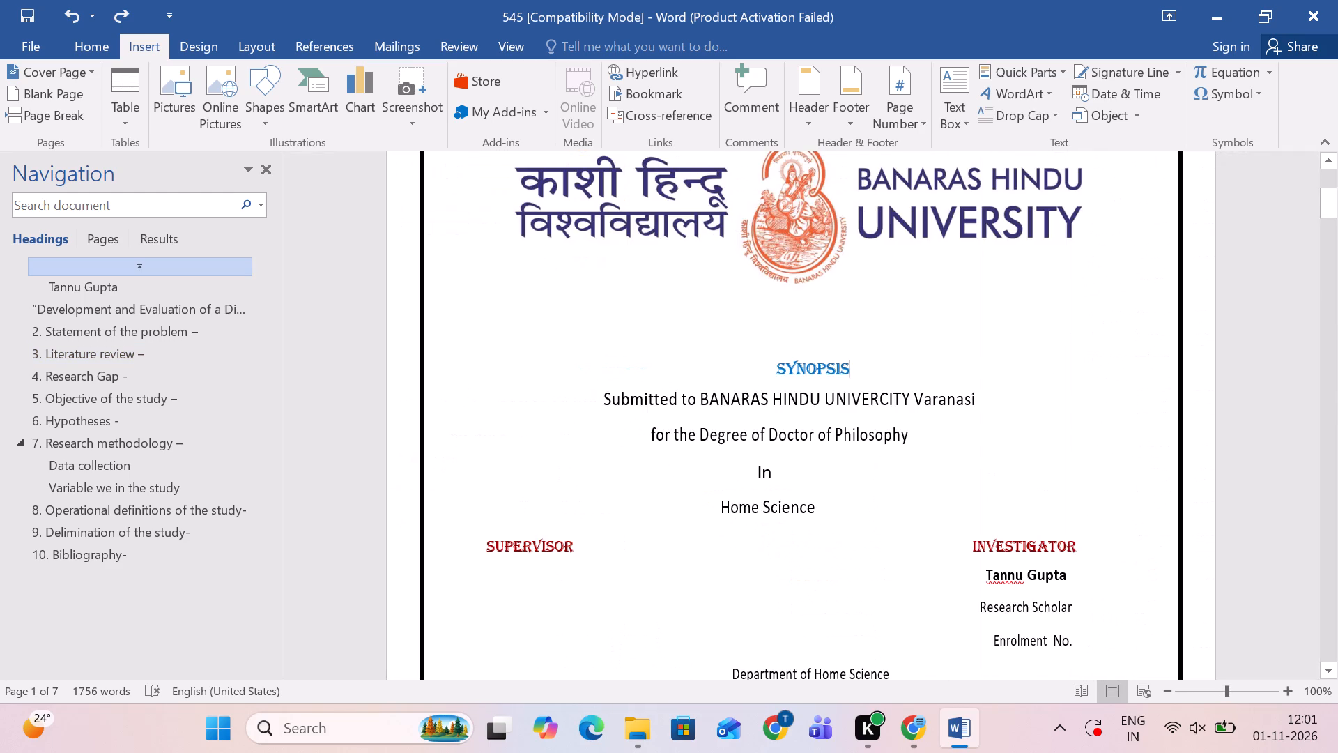
pyautogui.scroll(-1, 720, 335)
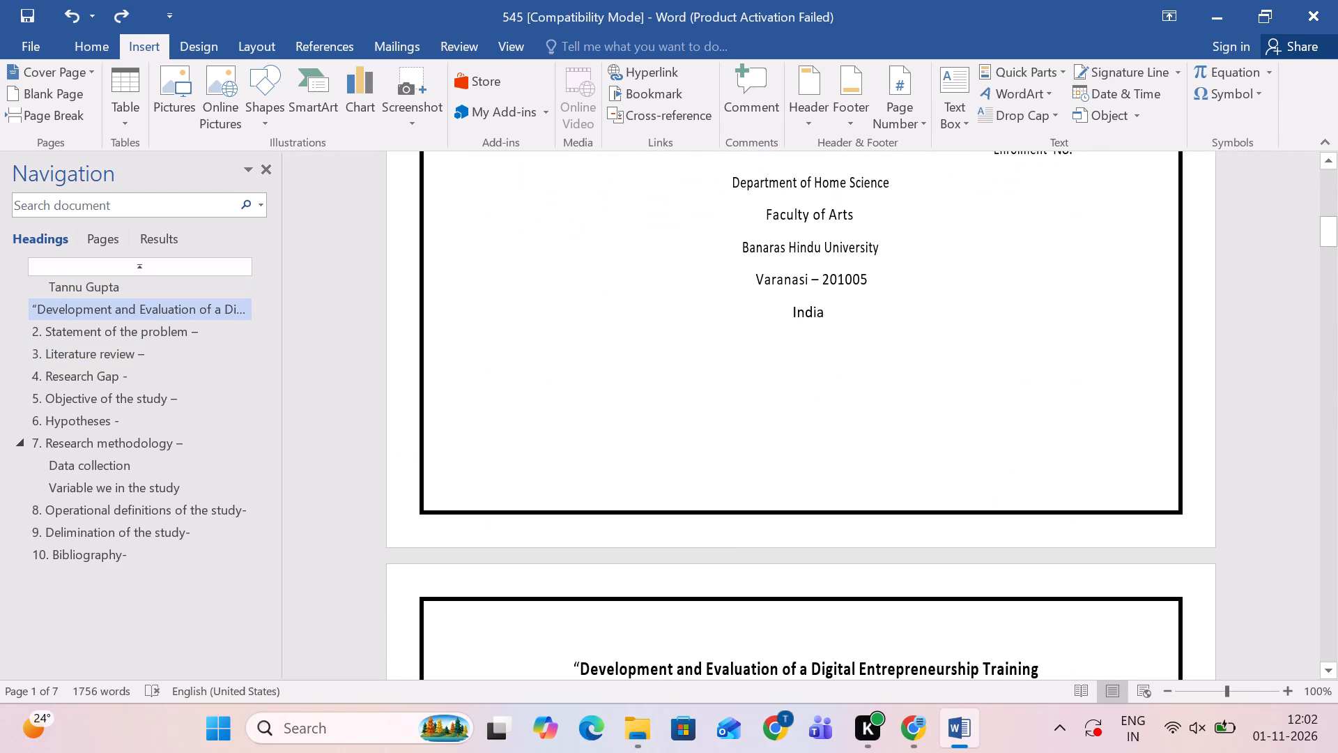
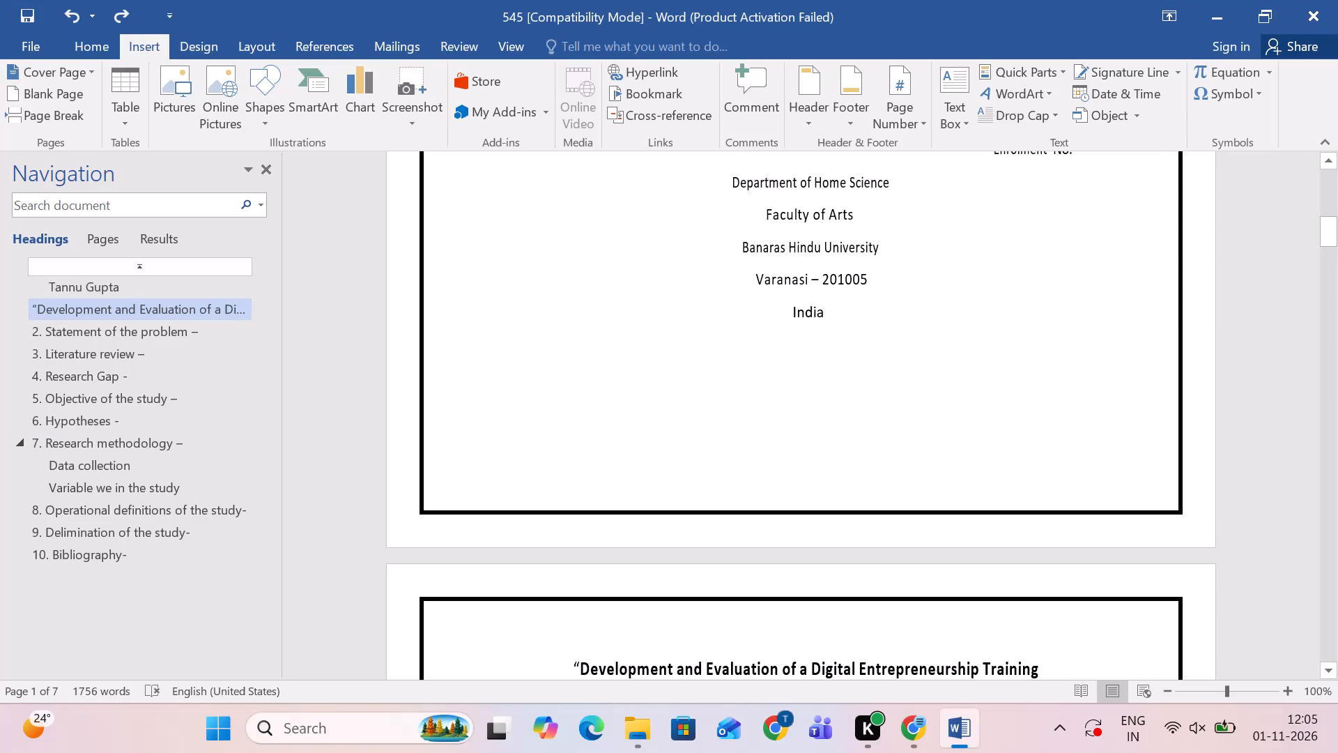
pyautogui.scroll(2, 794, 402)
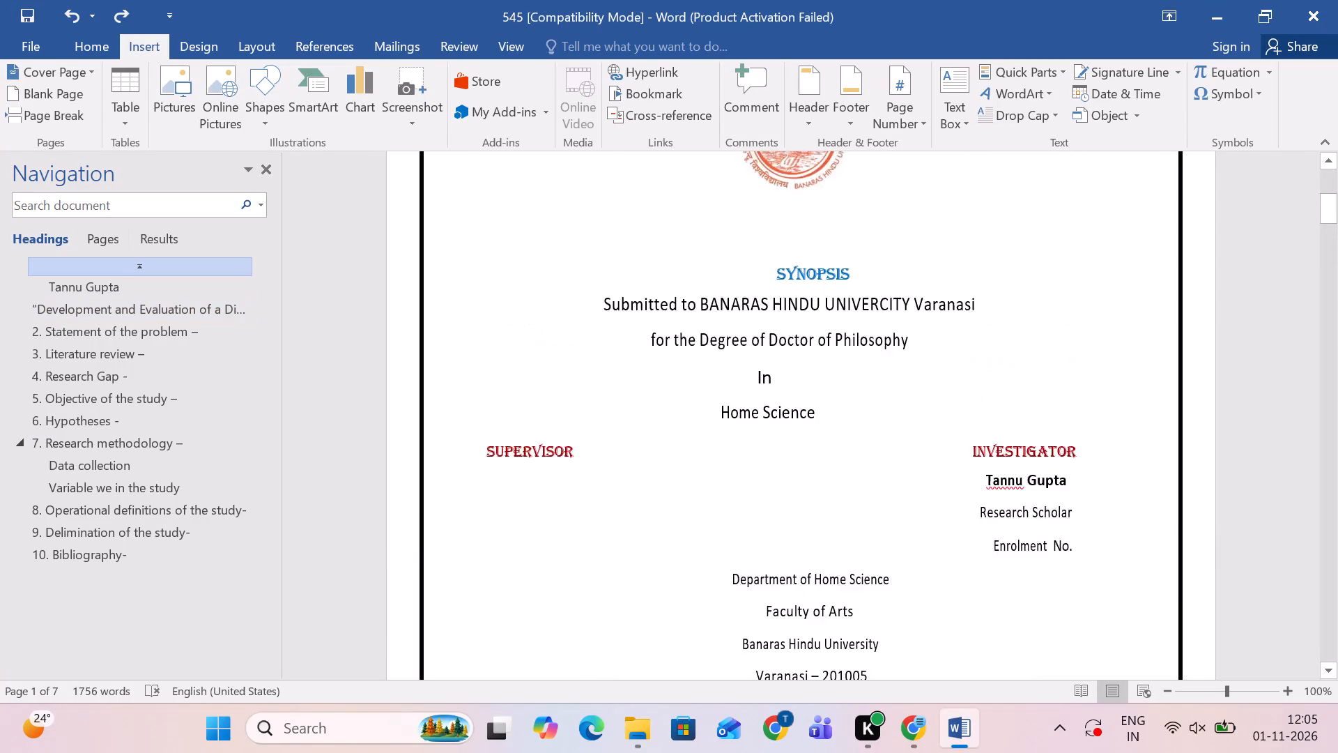
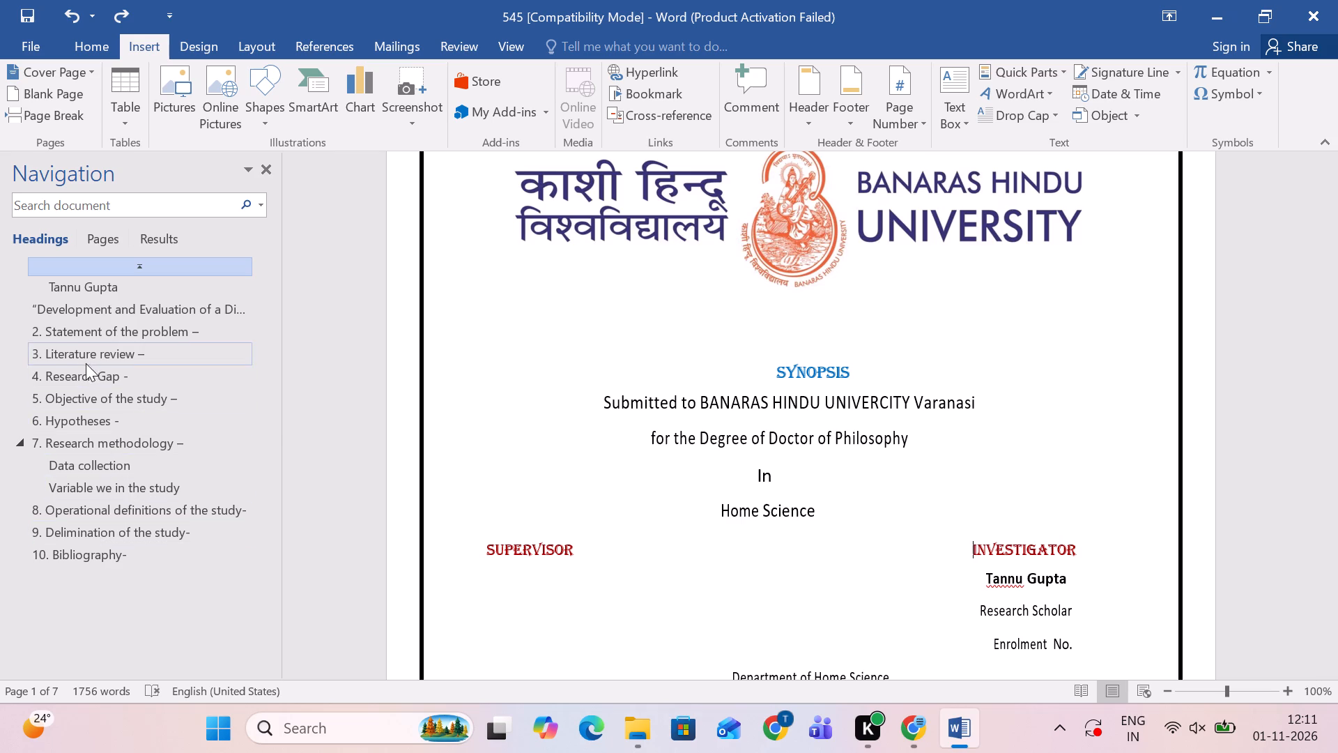
# Review the synopsis text from the introduction and Literature review through Research methodology to the operational definitions section.
pyautogui.scroll(-5, 689, 351)
pyautogui.scroll(1, 689, 351)
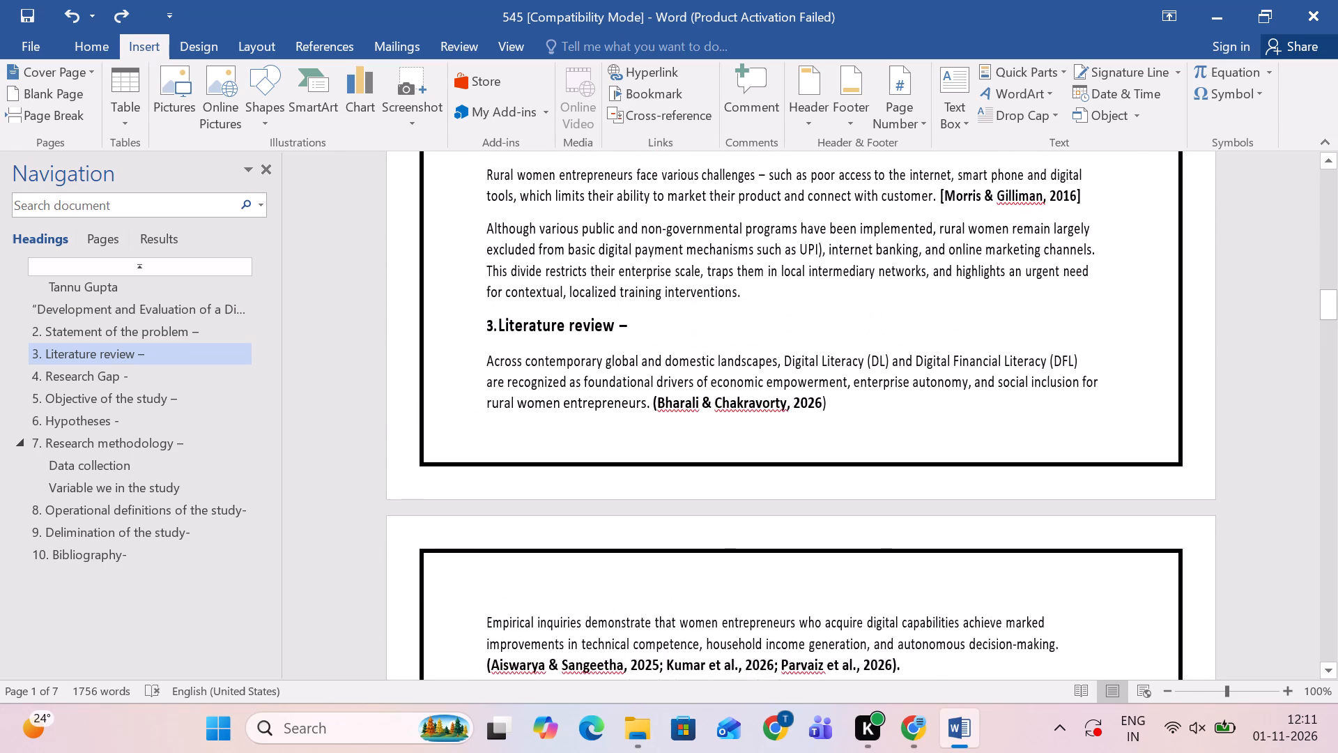
pyautogui.scroll(2, 689, 351)
pyautogui.scroll(-1, 689, 351)
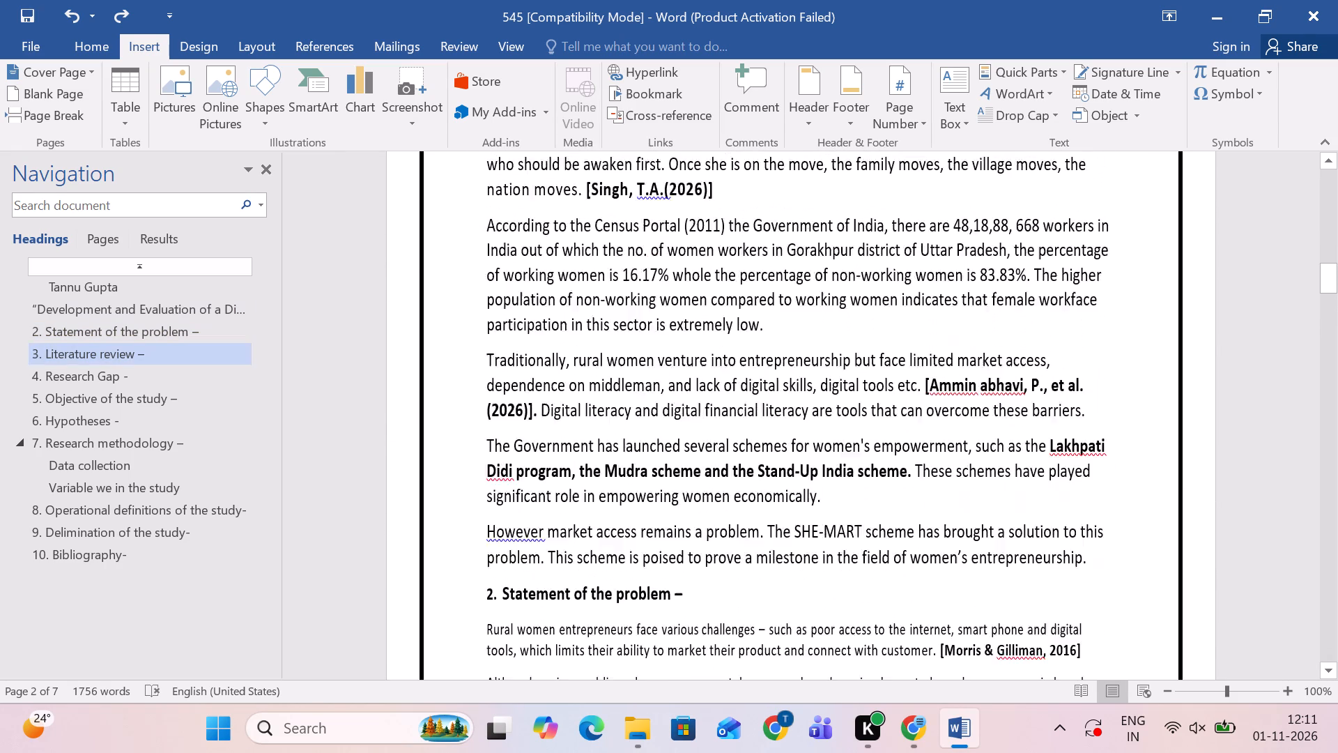
pyautogui.scroll(-3, 689, 351)
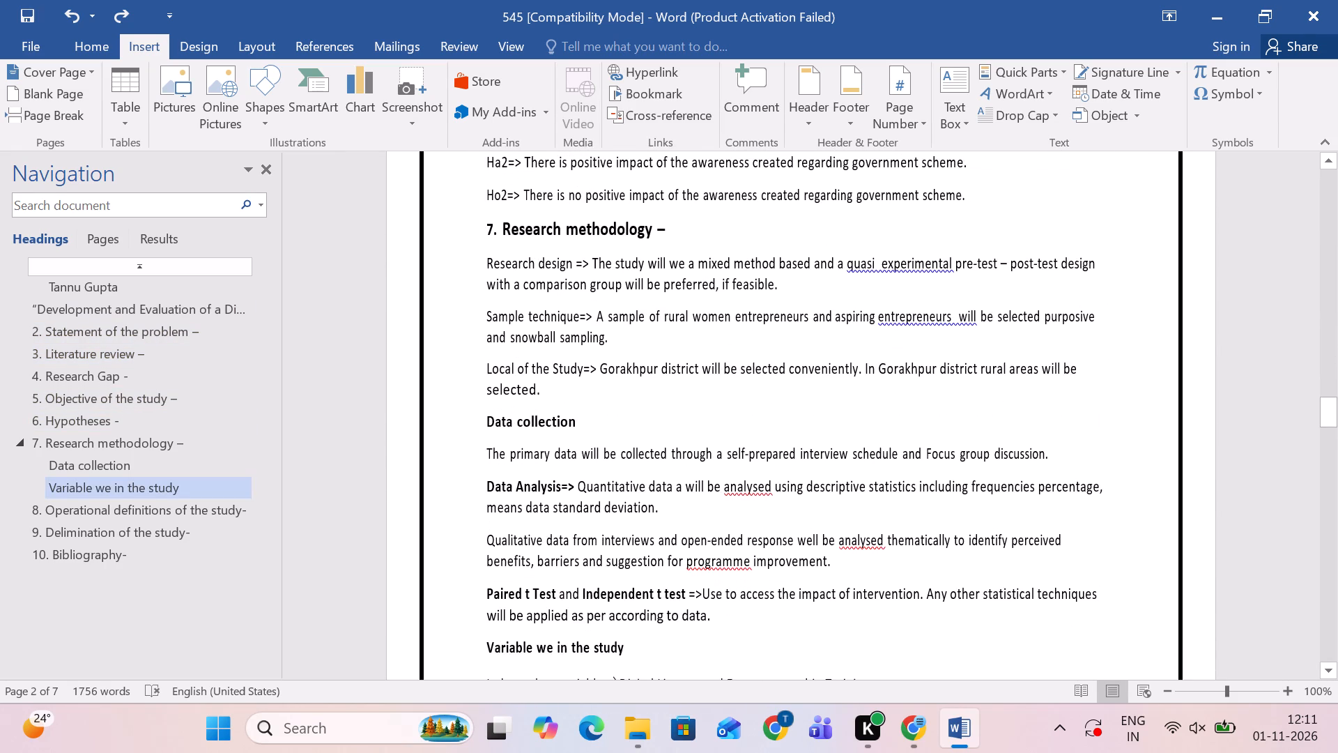
pyautogui.scroll(4, 689, 351)
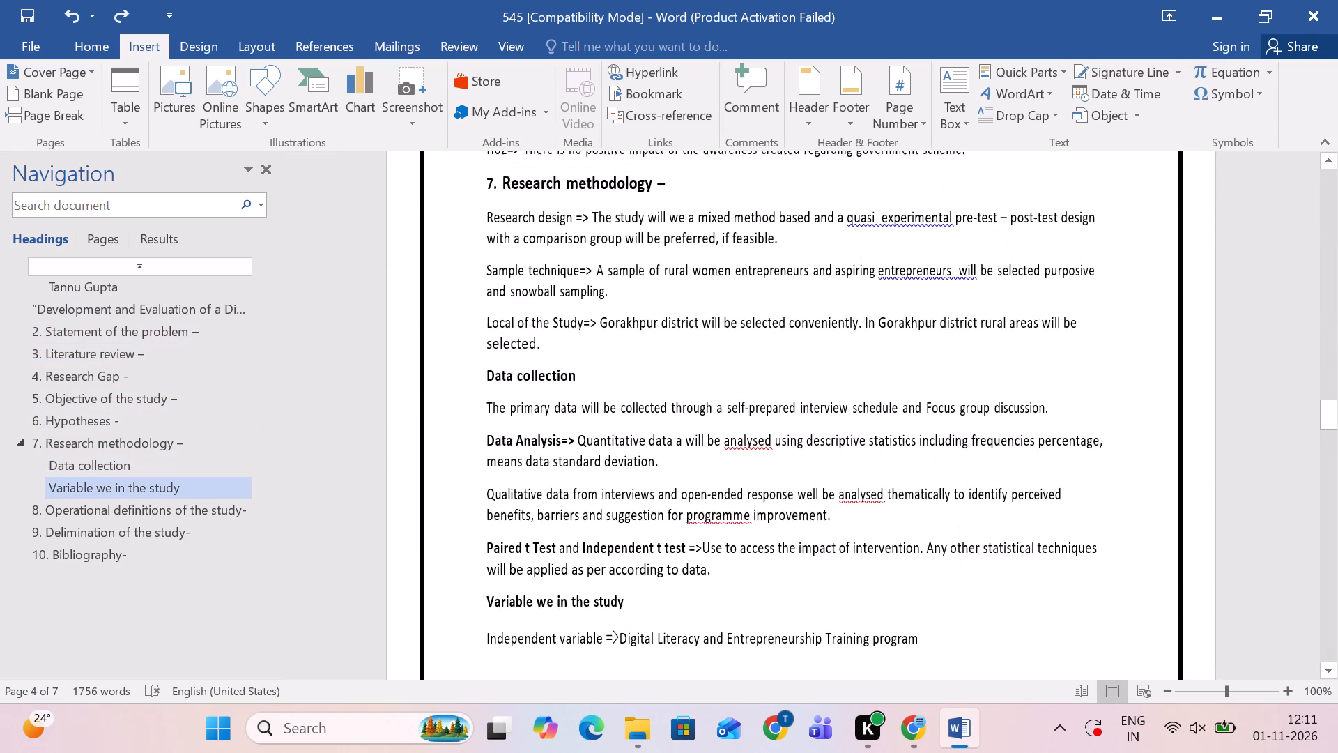
pyautogui.scroll(1, 689, 351)
pyautogui.scroll(-1, 689, 351)
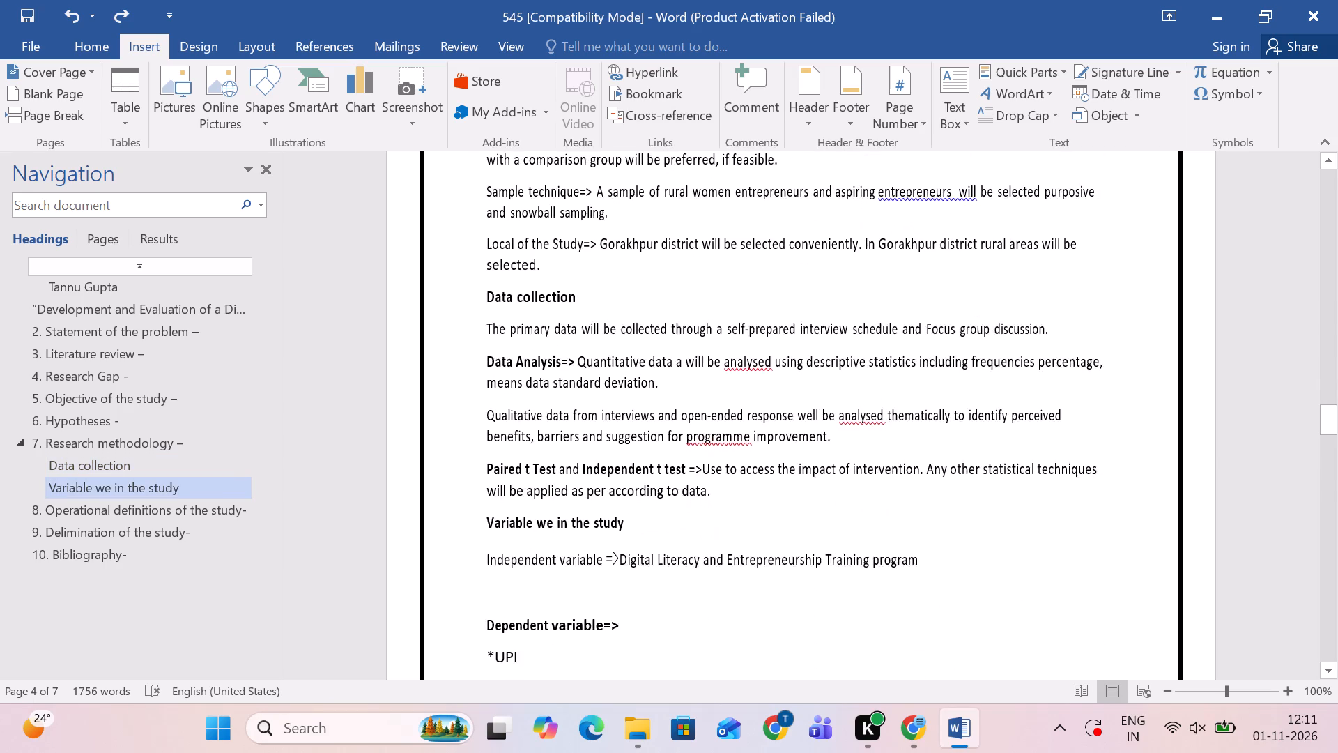
pyautogui.scroll(-2, 689, 351)
pyautogui.scroll(1, 689, 351)
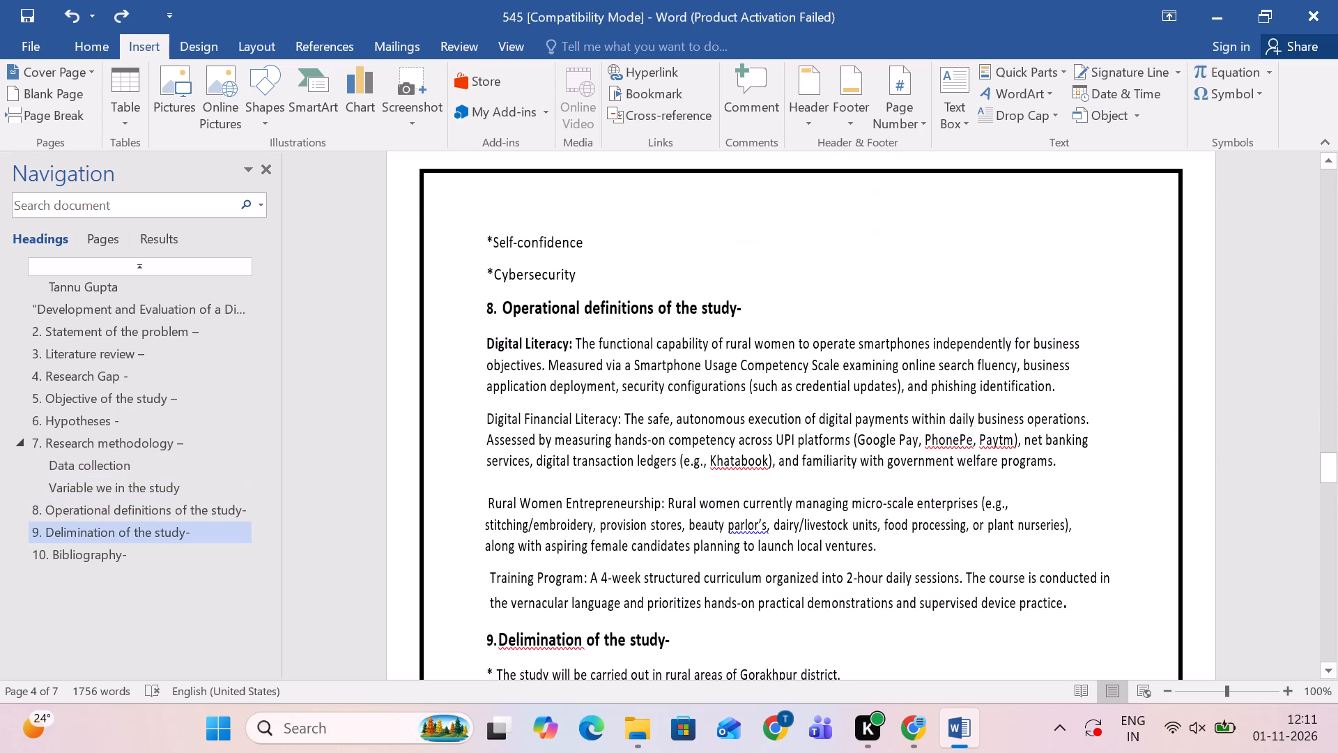
# In the Research methodology section, replace "Local" with "Area" so the label reads "Area of the Study=>".
pyautogui.scroll(1, 689, 351)
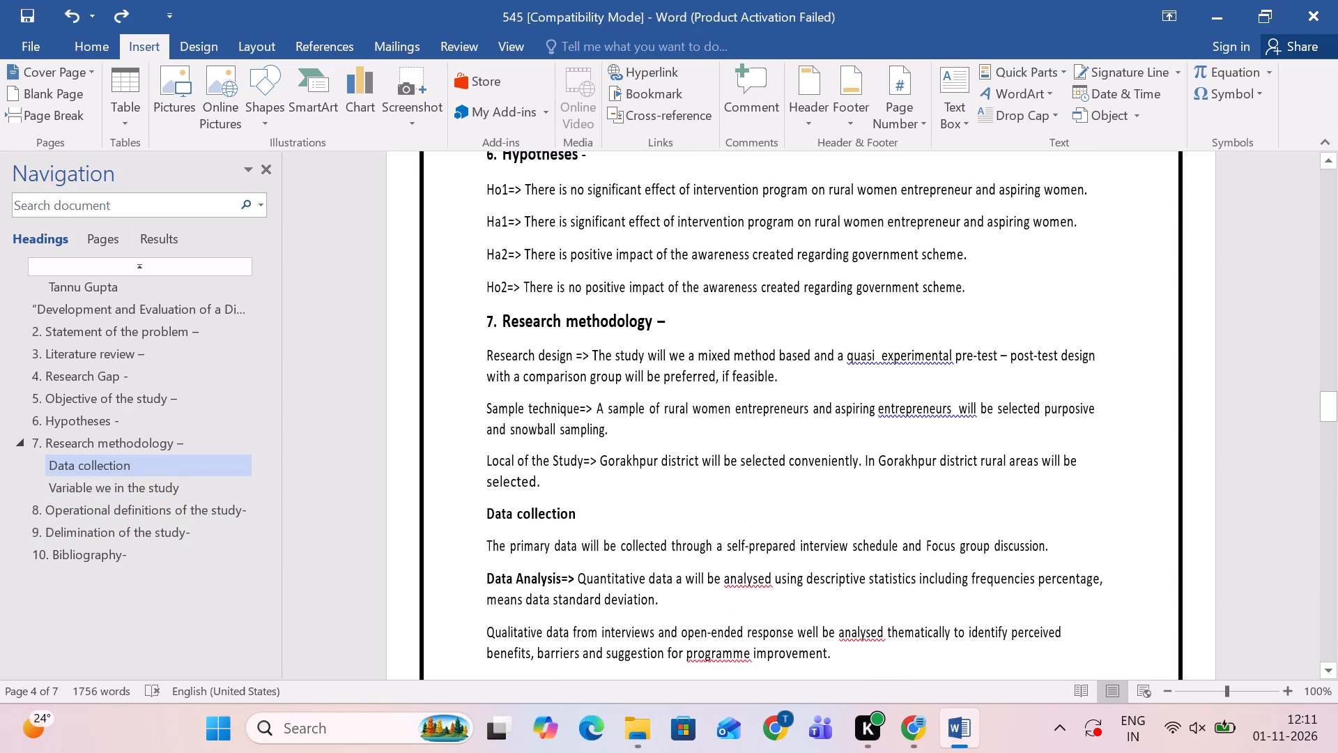
pyautogui.click(511, 457)
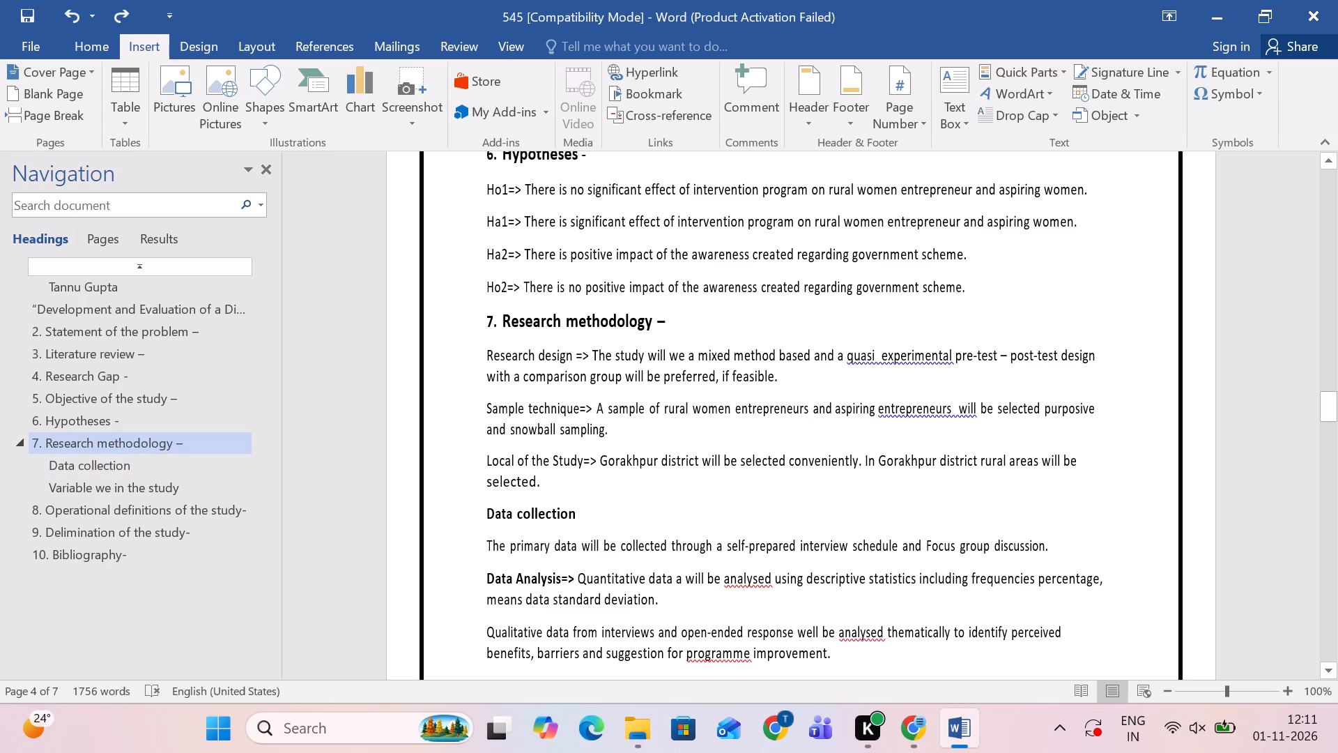
pyautogui.press('Right')
pyautogui.press('BackSpace')
pyautogui.press('BackSpace')
pyautogui.press('BackSpace')
pyautogui.press('BackSpace')
pyautogui.press('BackSpace')
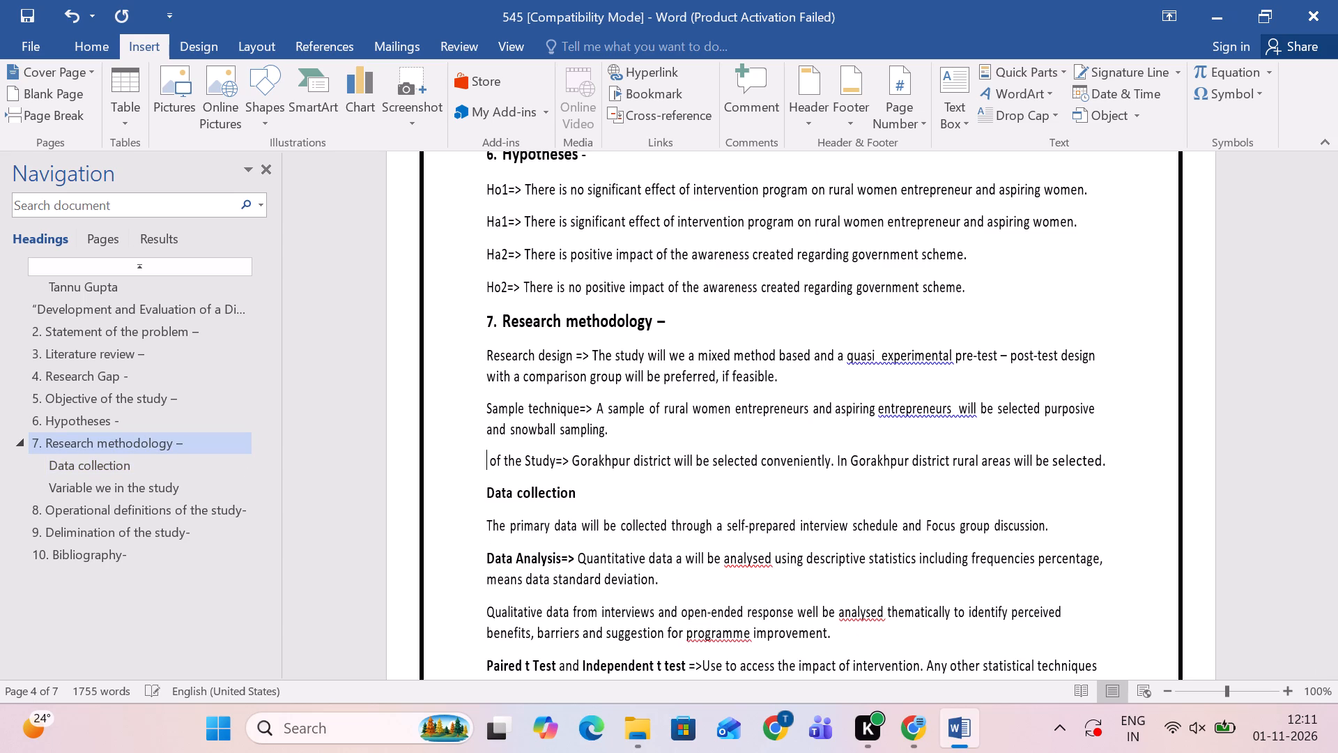
pyautogui.write('Area')
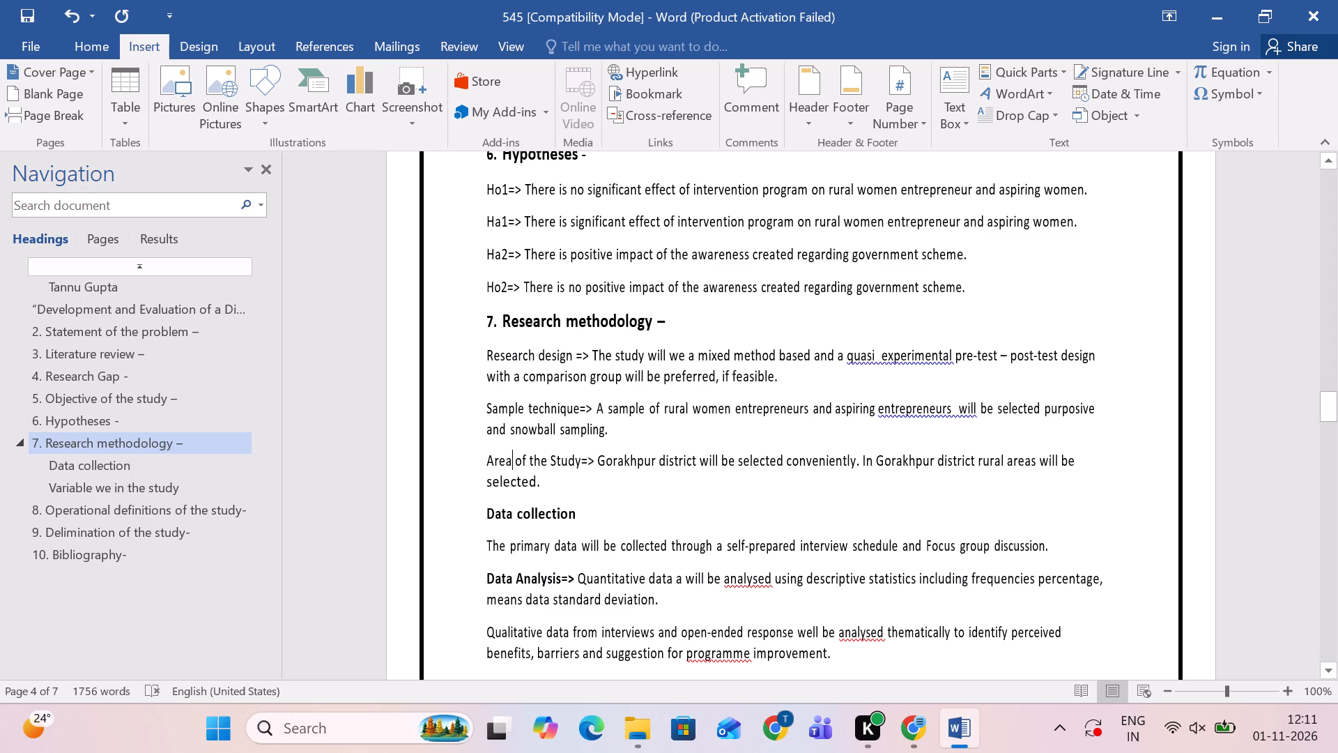
pyautogui.click(431, 368)
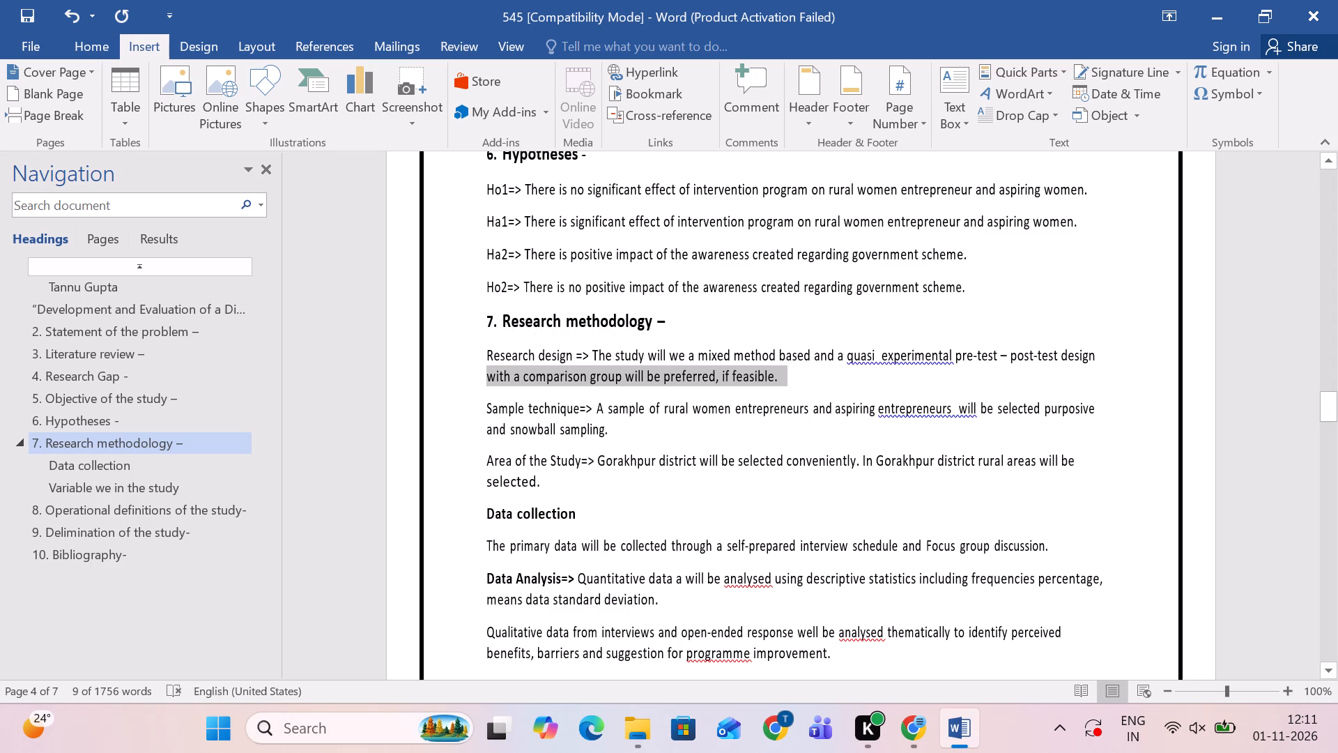
pyautogui.click(457, 437)
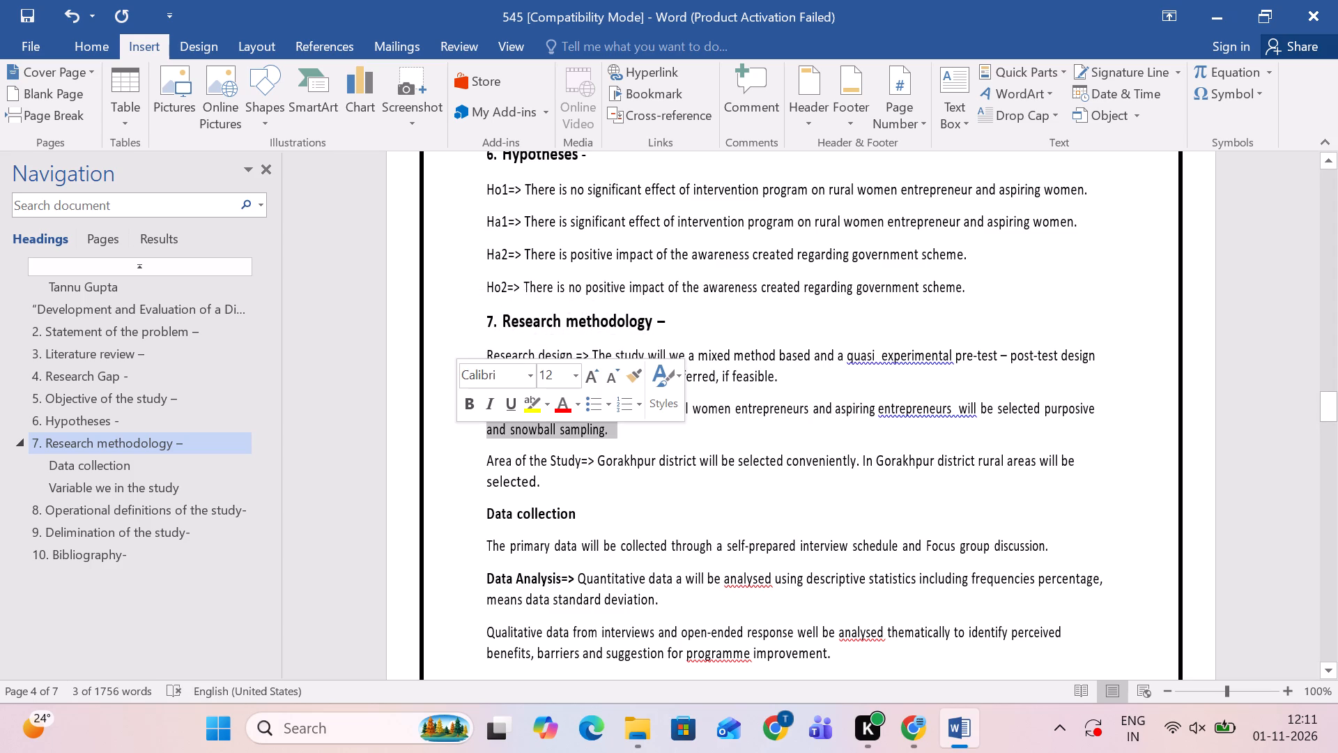
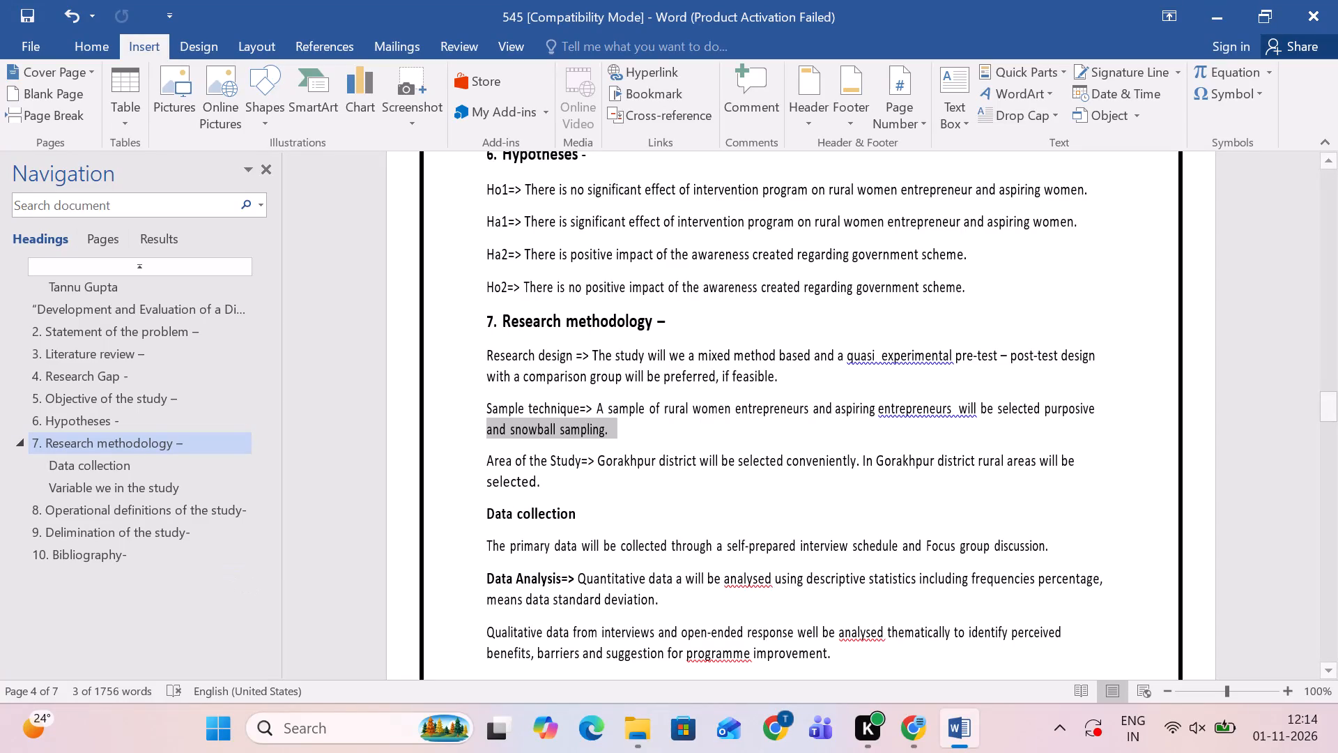
# Review the synopsis from the cover page through the hypotheses, Research methodology and study variables to the operational definitions.
pyautogui.click(477, 460)
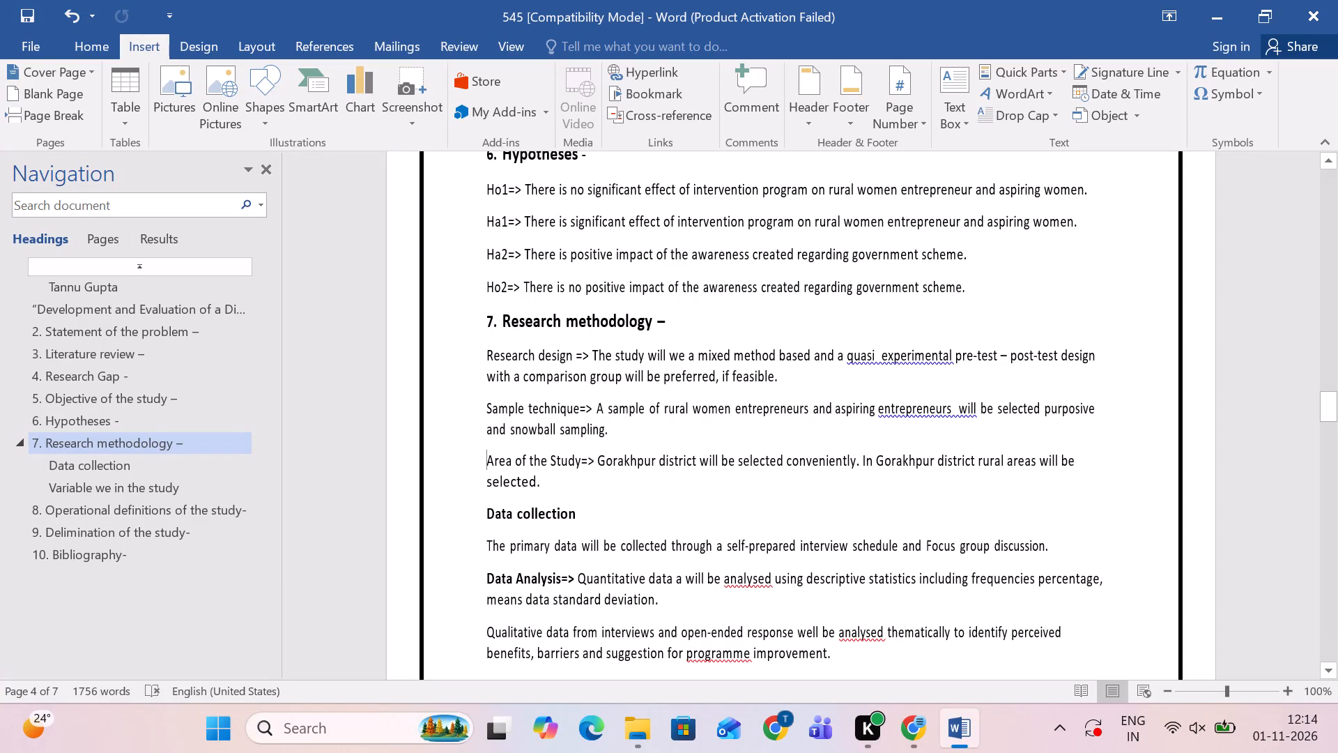
pyautogui.scroll(-1, 447, 485)
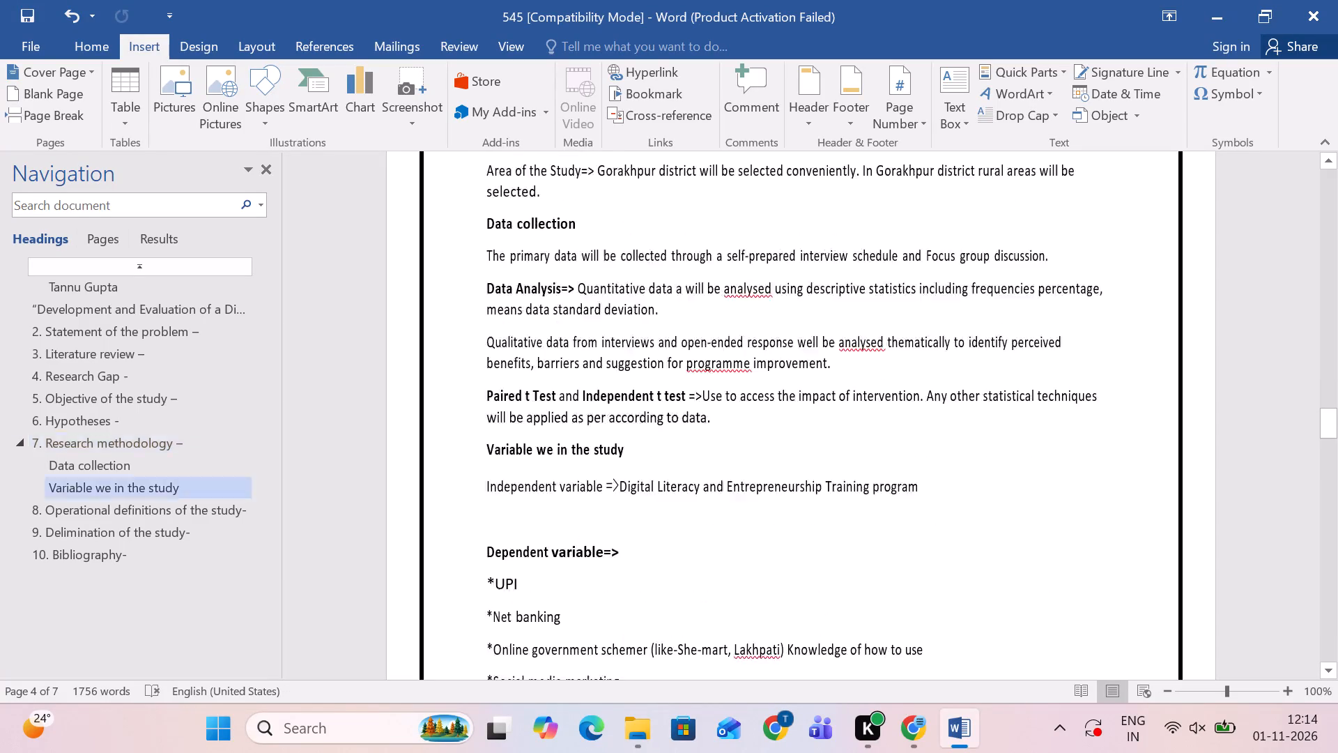
pyautogui.scroll(-3, 447, 485)
pyautogui.scroll(1, 447, 485)
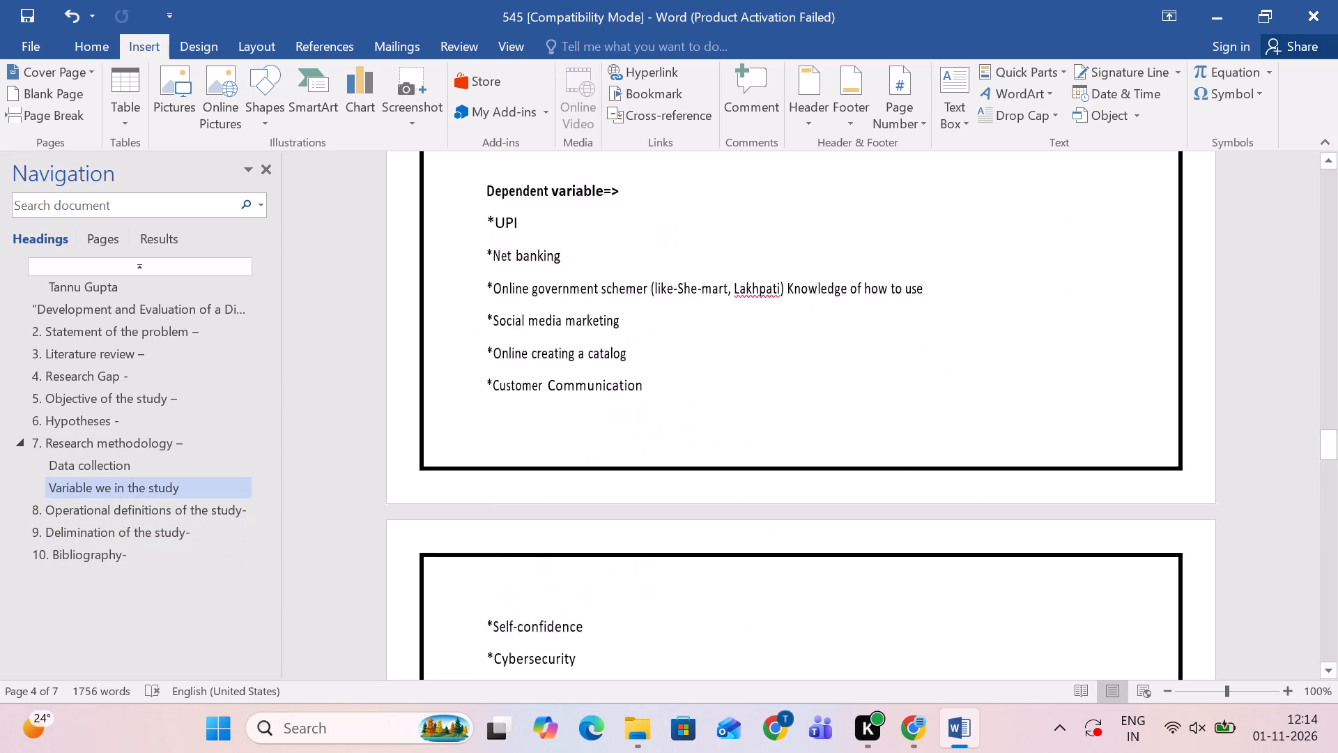
pyautogui.scroll(3, 447, 485)
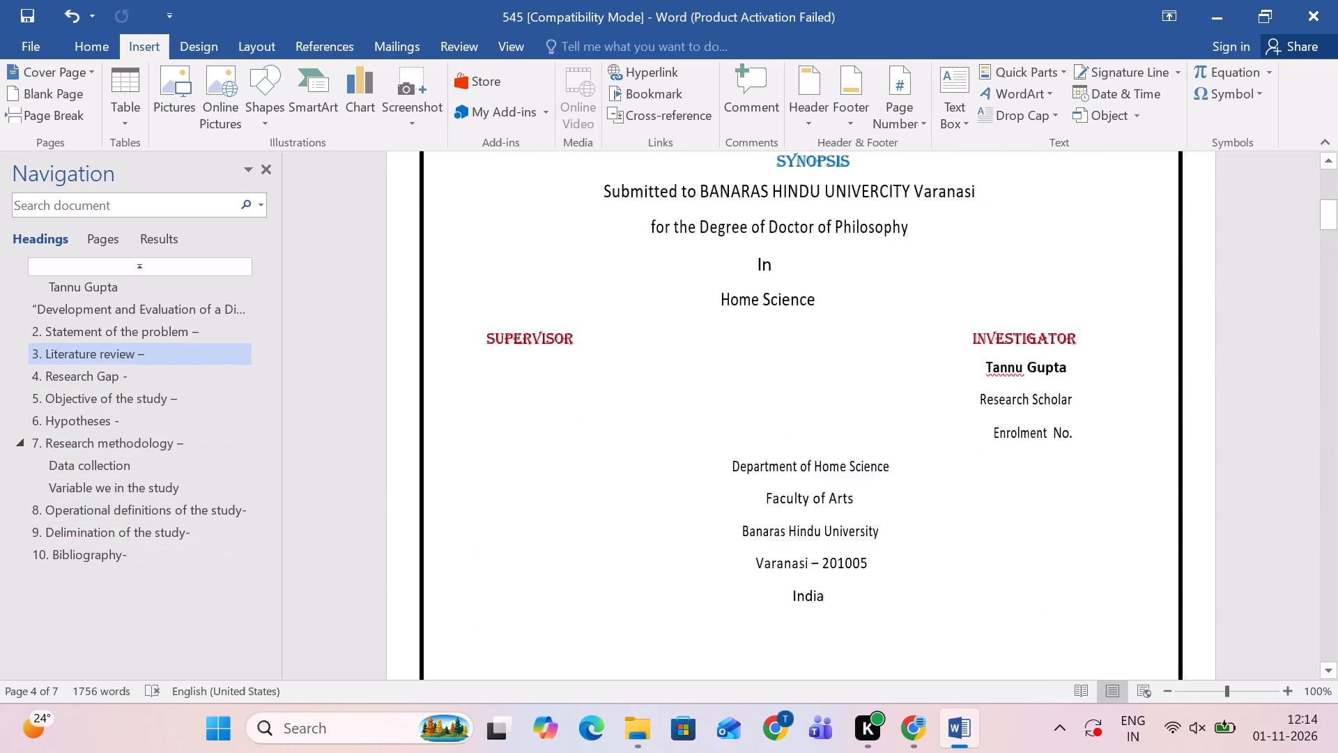
pyautogui.scroll(4, 447, 485)
pyautogui.scroll(-11, 447, 485)
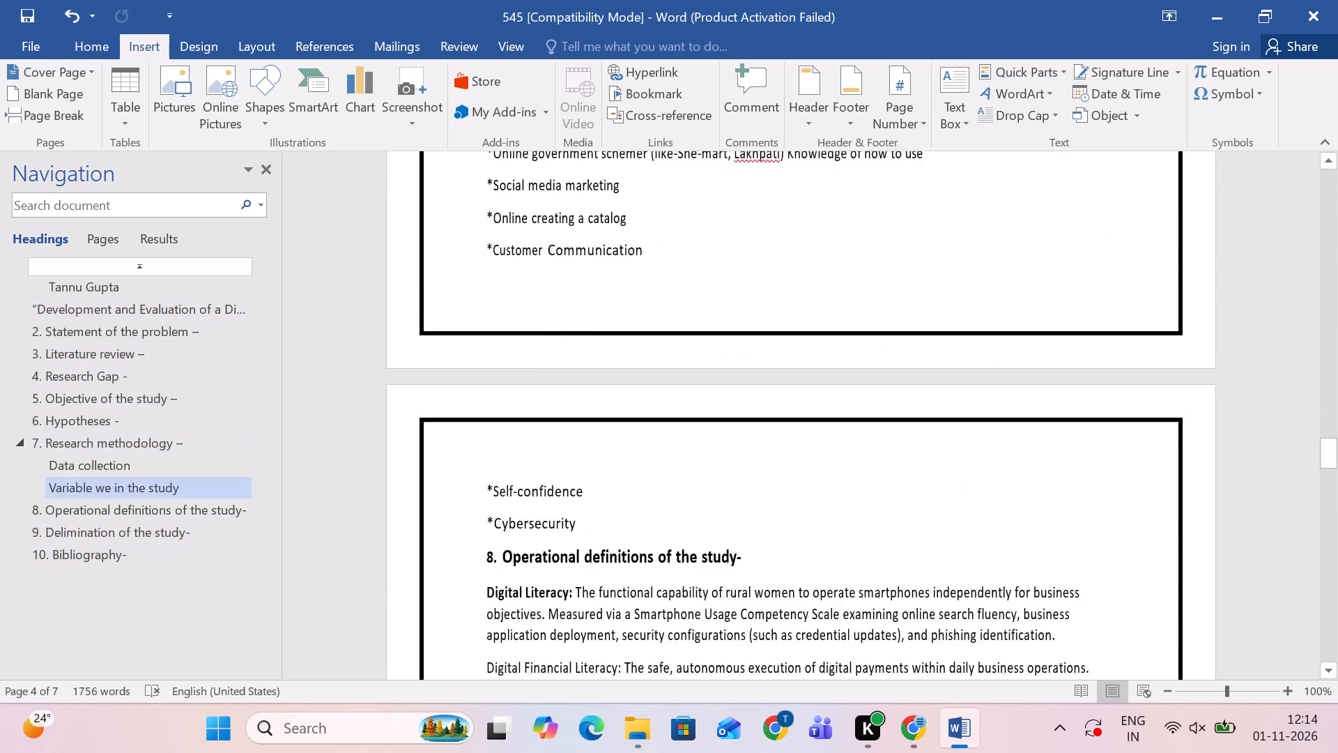
pyautogui.scroll(-3, 447, 485)
pyautogui.scroll(4, 447, 485)
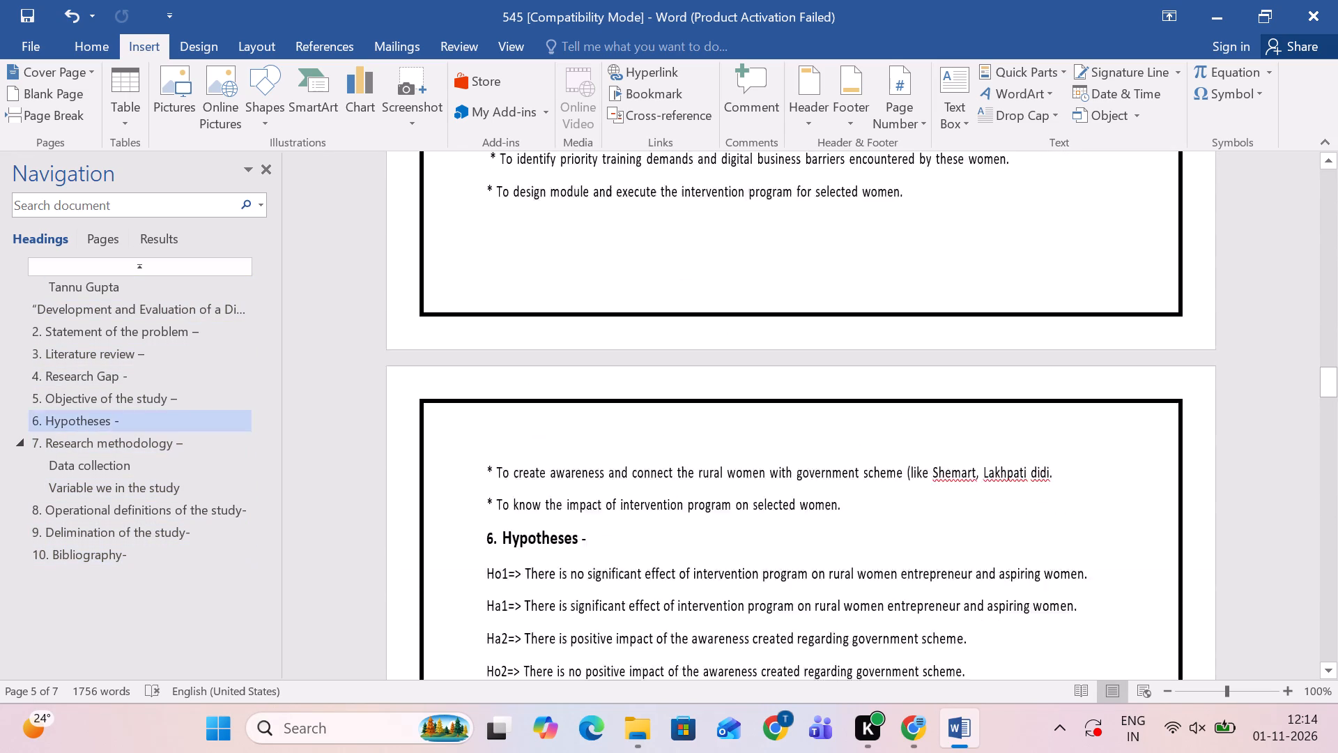
pyautogui.scroll(-2, 447, 485)
pyautogui.scroll(1, 447, 485)
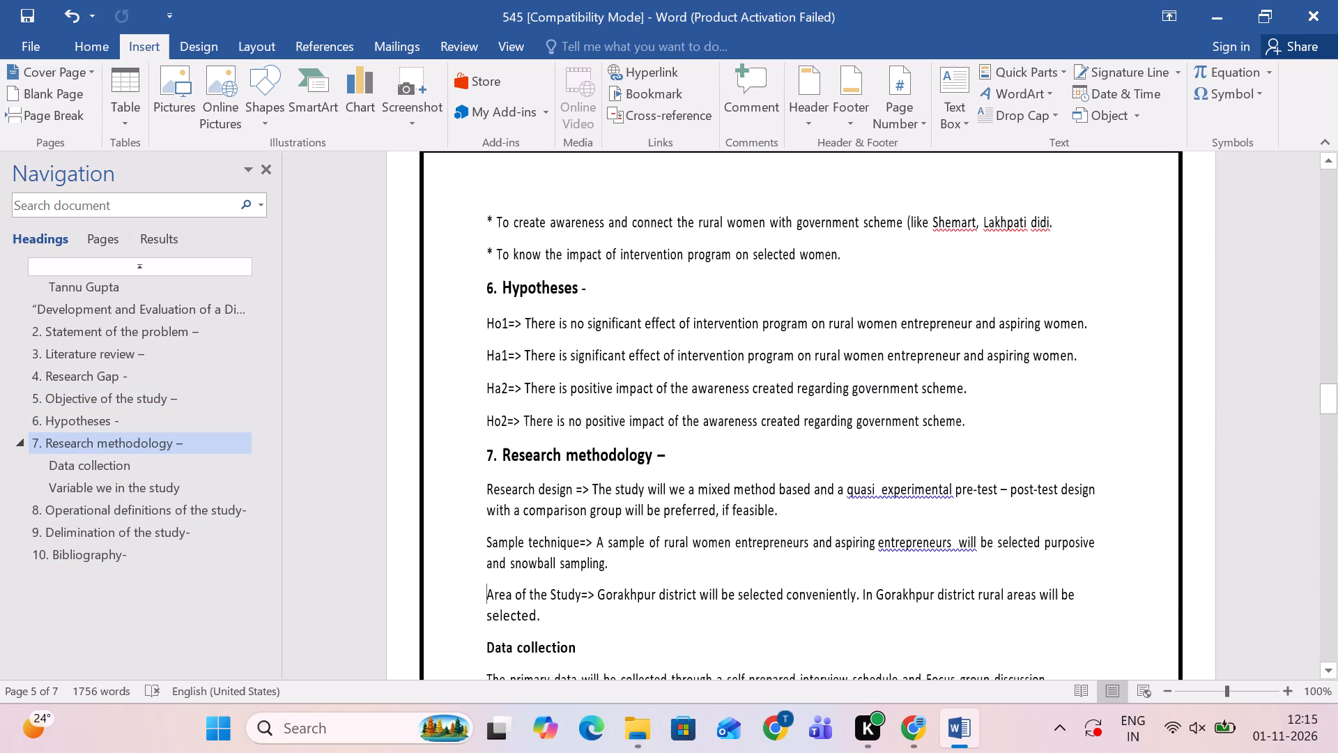
pyautogui.scroll(2, 447, 485)
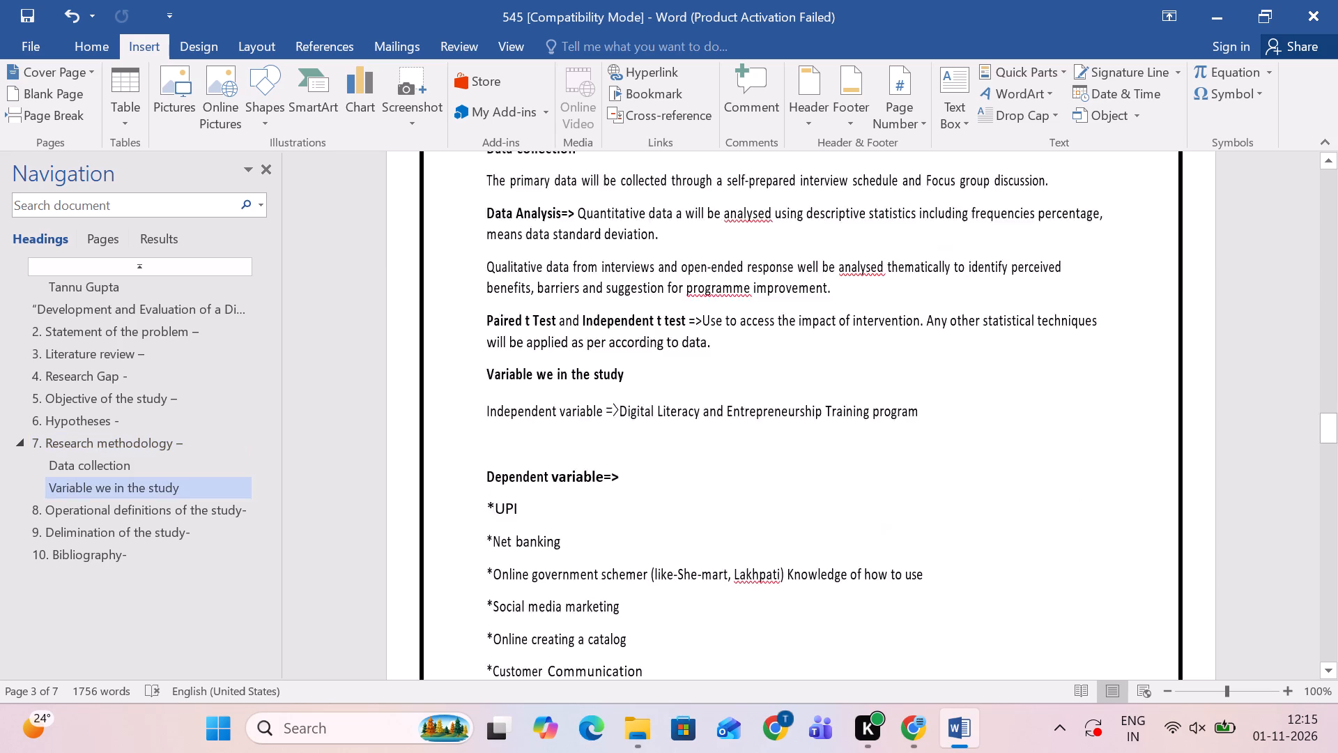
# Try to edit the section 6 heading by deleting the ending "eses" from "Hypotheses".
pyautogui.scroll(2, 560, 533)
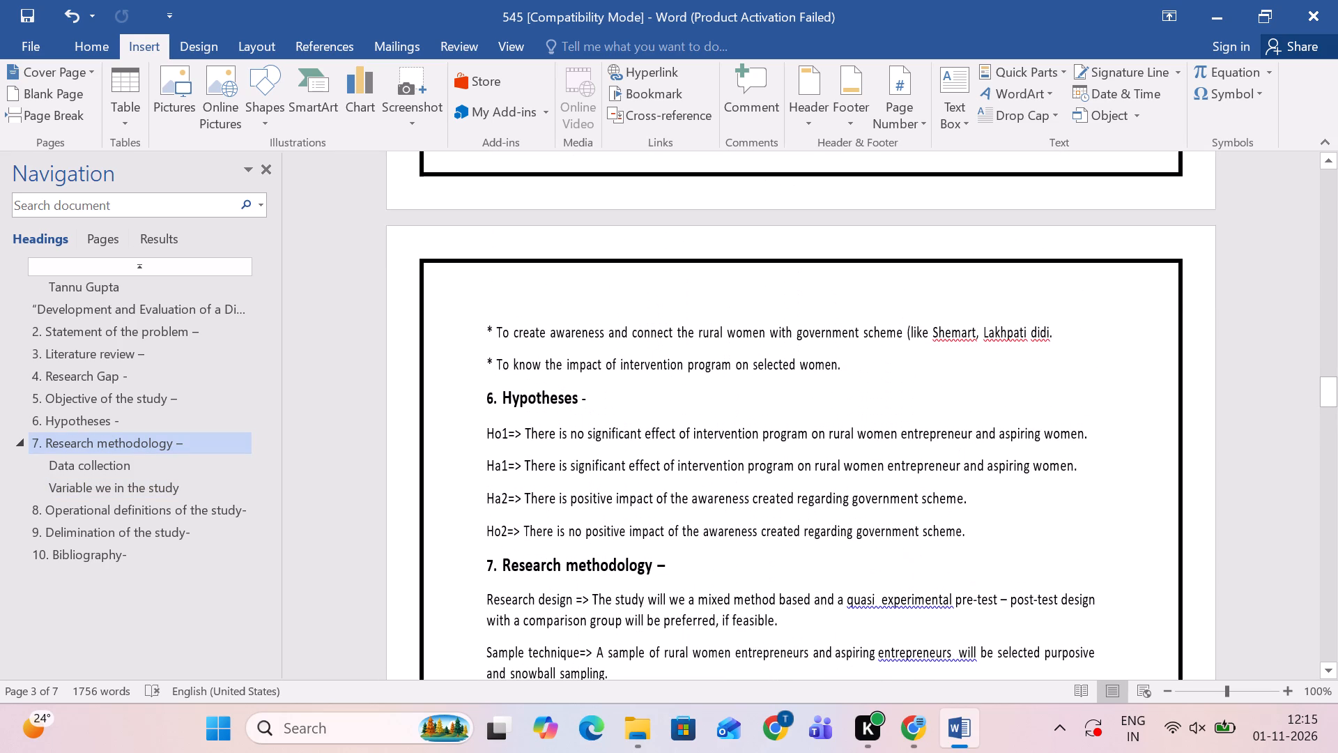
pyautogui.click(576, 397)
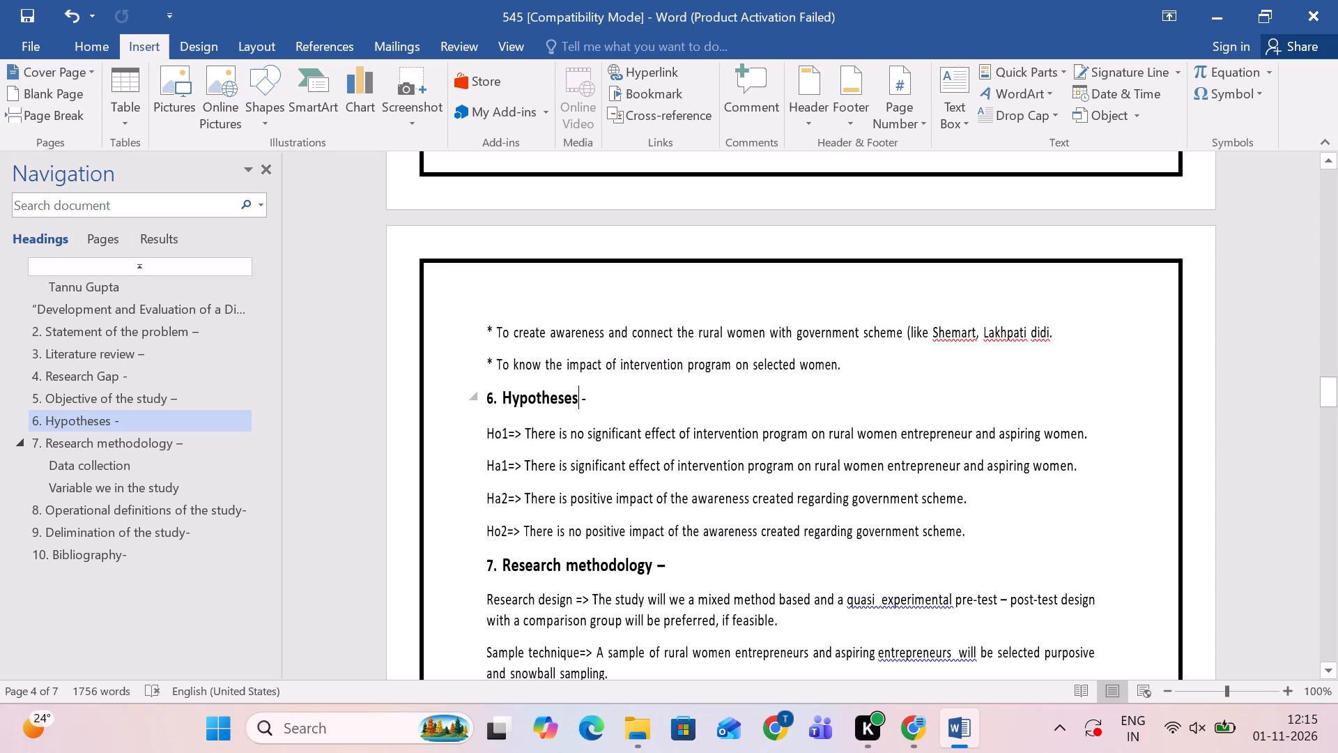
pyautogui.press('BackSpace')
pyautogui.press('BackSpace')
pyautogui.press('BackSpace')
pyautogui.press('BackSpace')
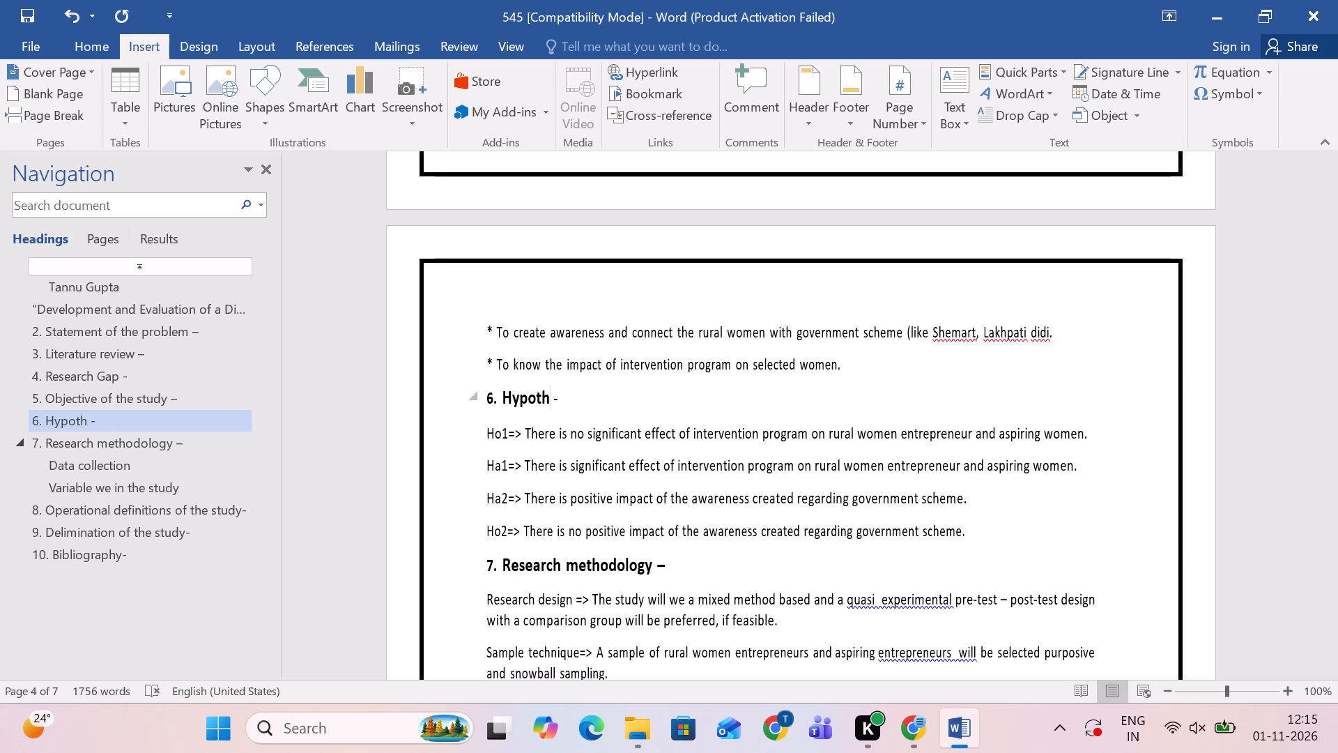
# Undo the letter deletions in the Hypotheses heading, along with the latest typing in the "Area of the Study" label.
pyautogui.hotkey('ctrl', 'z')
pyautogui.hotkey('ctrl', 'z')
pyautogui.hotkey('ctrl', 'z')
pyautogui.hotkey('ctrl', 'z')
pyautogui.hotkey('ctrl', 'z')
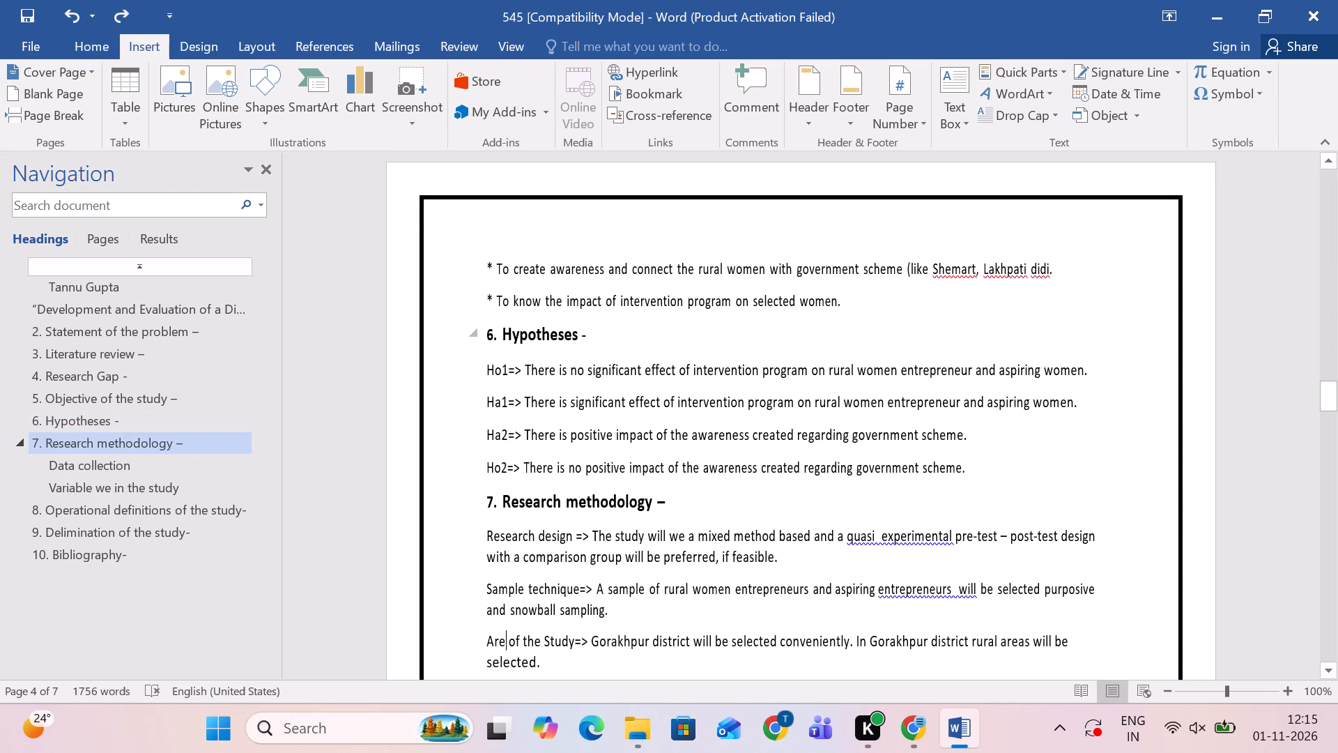
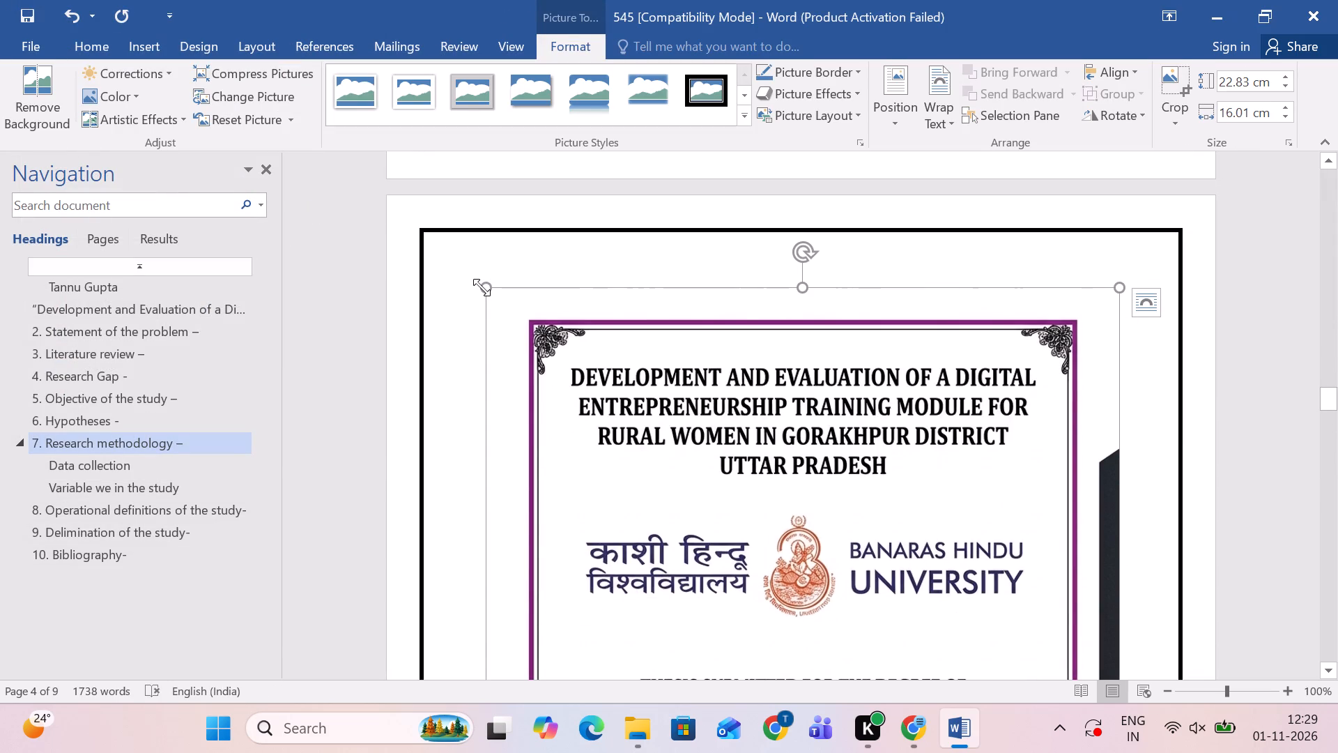
# Resize the inserted cover picture to about 22.3 cm high by 15.64 cm wide.
pyautogui.moveTo(482, 287); pyautogui.dragTo(454, 244)
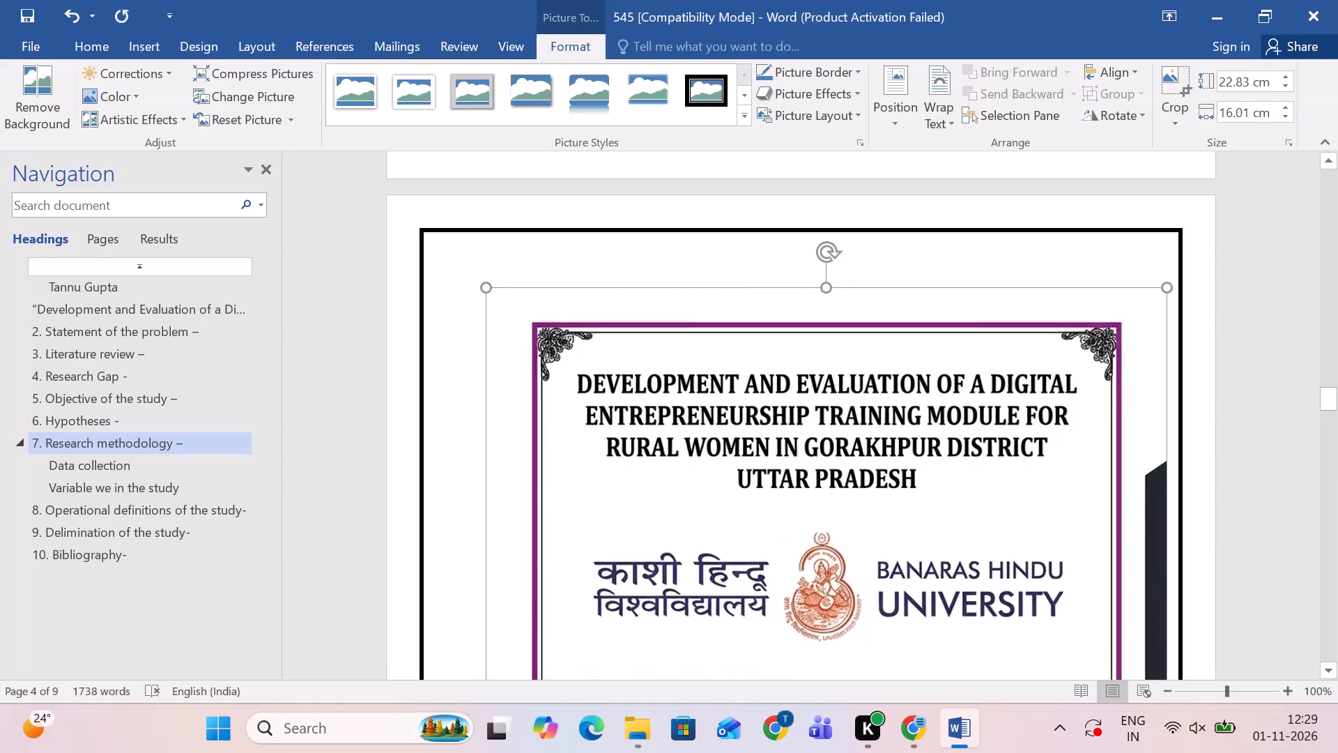
pyautogui.moveTo(454, 244); pyautogui.dragTo(517, 309)
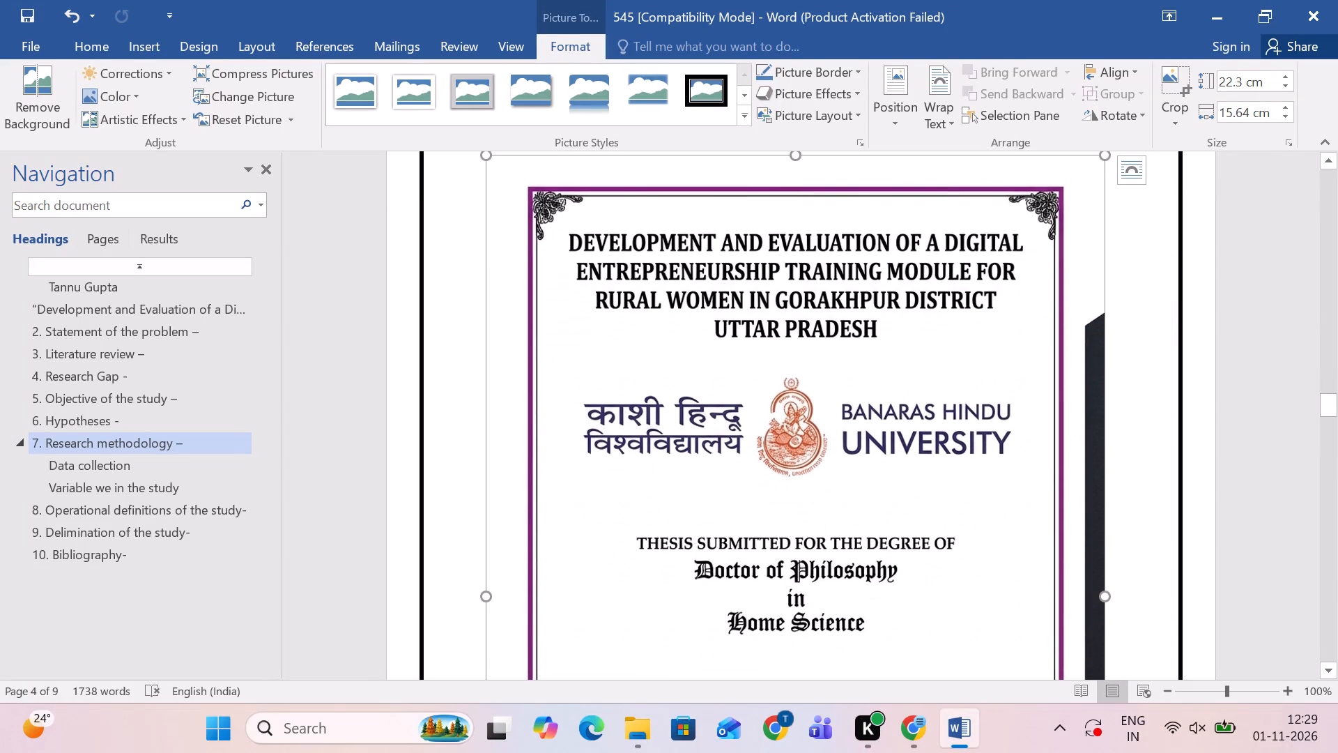
# Examine where the inserted cover picture sits among the document's pages, using a multi-page overview at 20% zoom.
pyautogui.keyDown('ctrl'); pyautogui.scroll(5, 743, 321); pyautogui.keyUp('ctrl')
pyautogui.keyDown('ctrl'); pyautogui.scroll(-15, 743, 321); pyautogui.keyUp('ctrl')
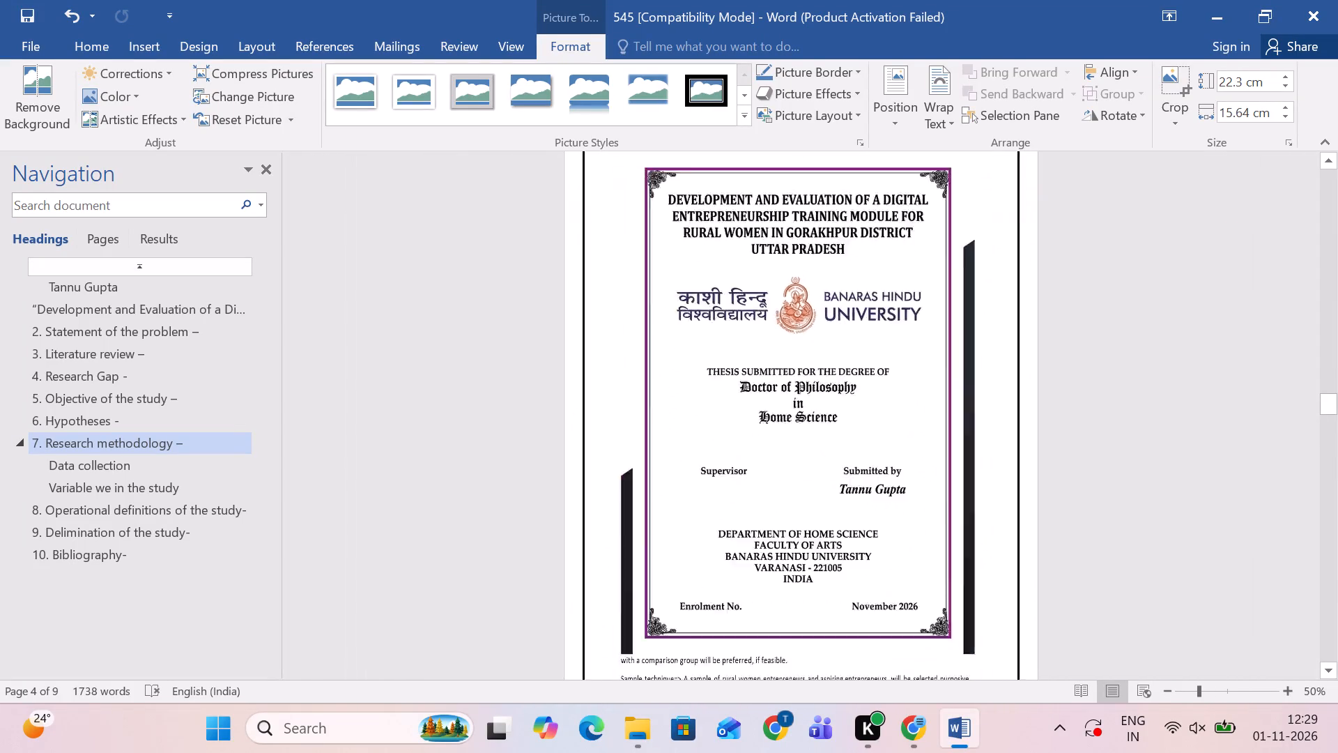
pyautogui.keyDown('ctrl'); pyautogui.scroll(2, 743, 321); pyautogui.keyUp('ctrl')
pyautogui.keyDown('ctrl'); pyautogui.scroll(-2, 743, 321); pyautogui.keyUp('ctrl')
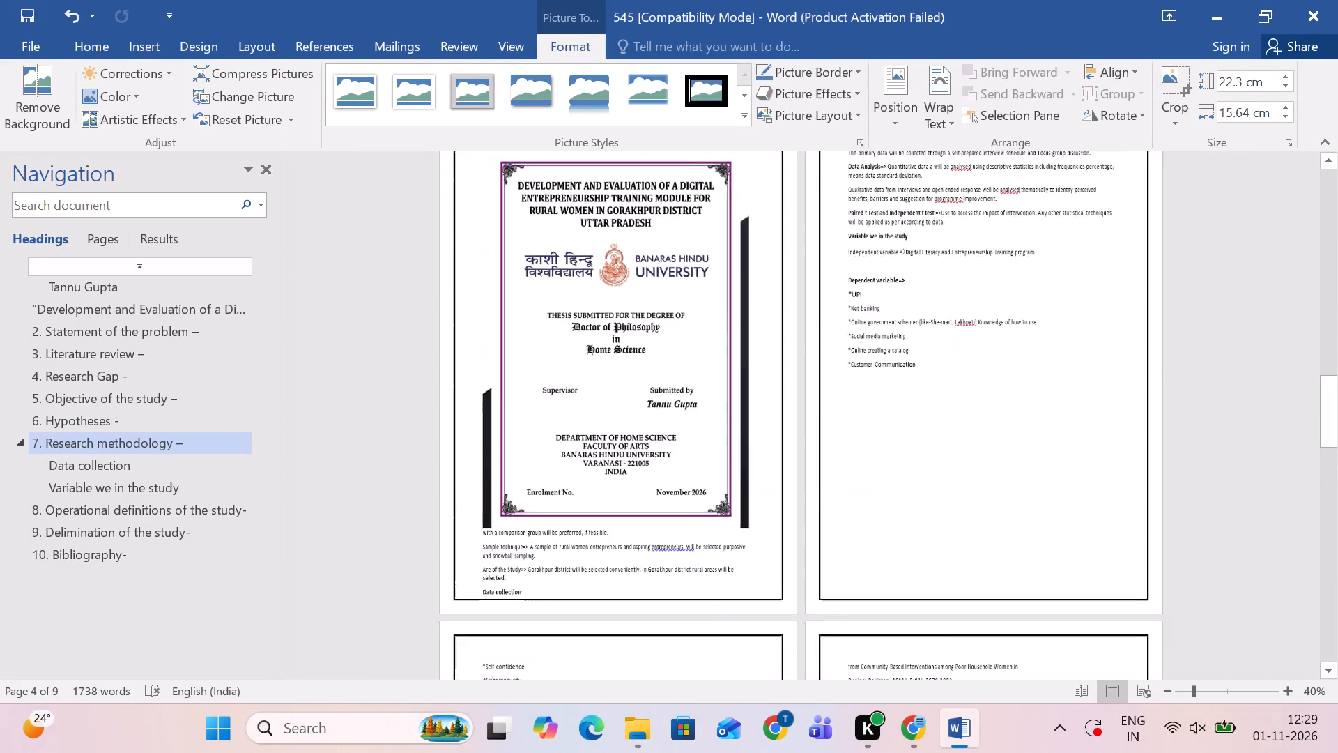
pyautogui.keyDown('ctrl'); pyautogui.scroll(-2, 743, 321); pyautogui.keyUp('ctrl')
pyautogui.scroll(3, 743, 321)
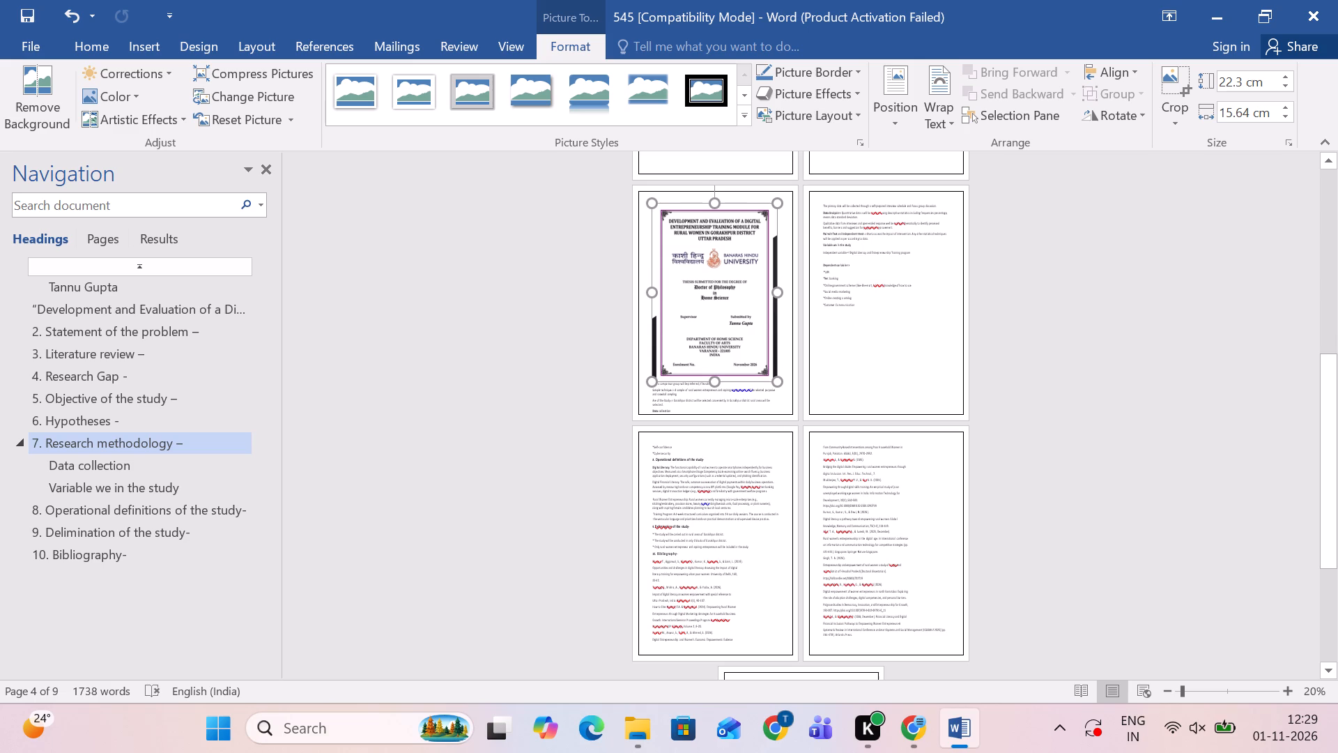
pyautogui.scroll(1, 684, 261)
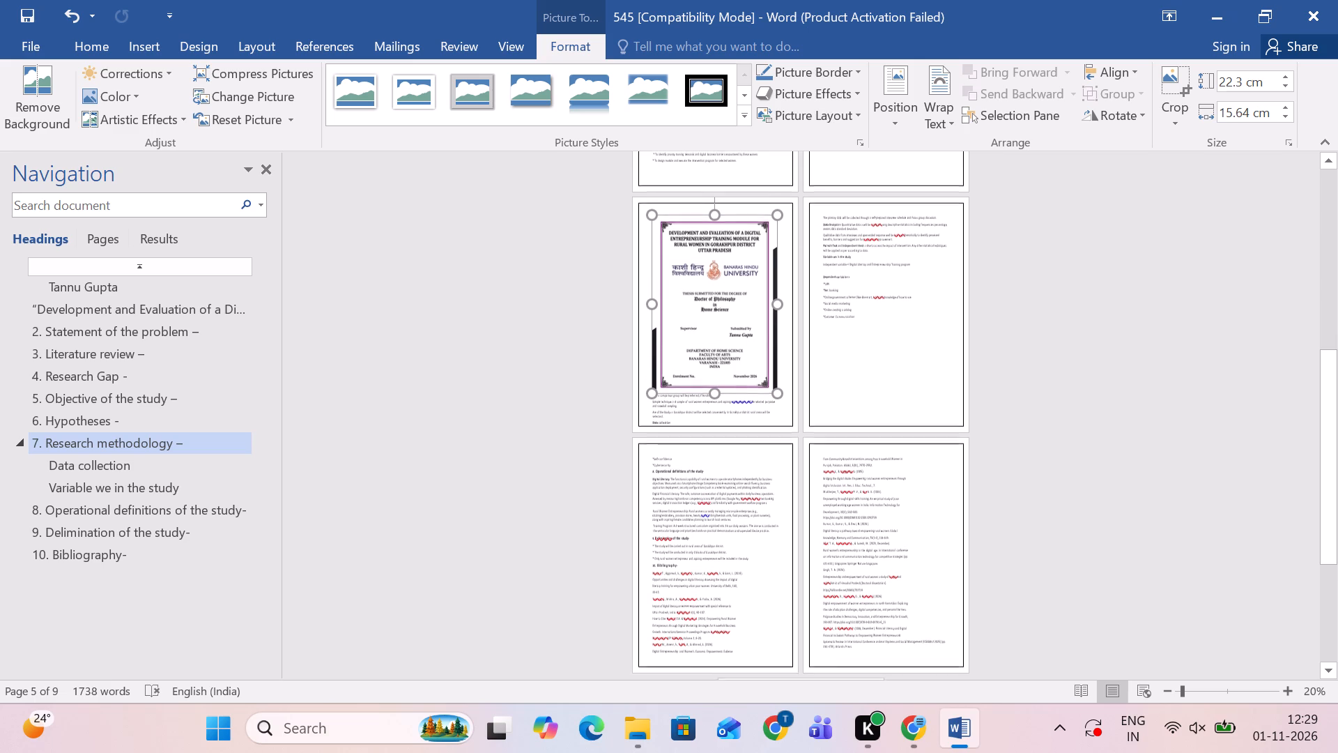
pyautogui.scroll(1, 684, 261)
pyautogui.scroll(2, 702, 340)
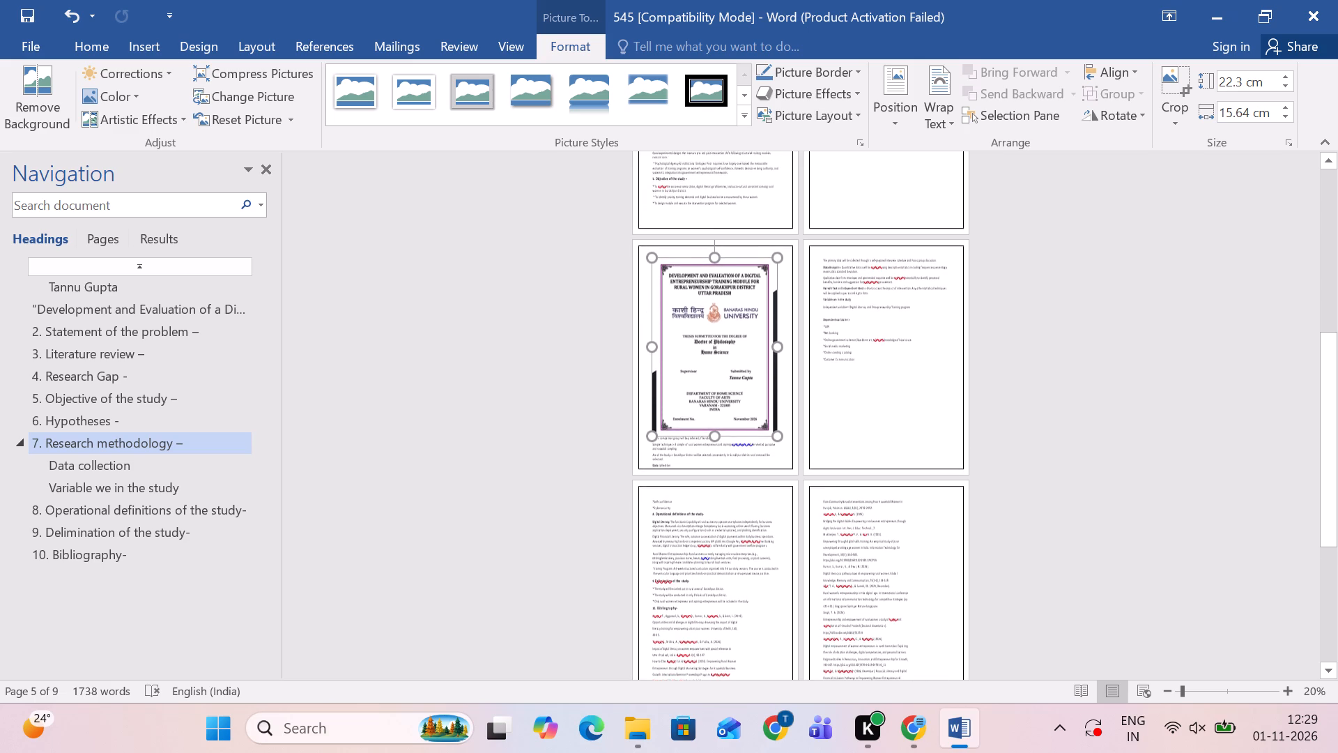
pyautogui.scroll(1, 705, 383)
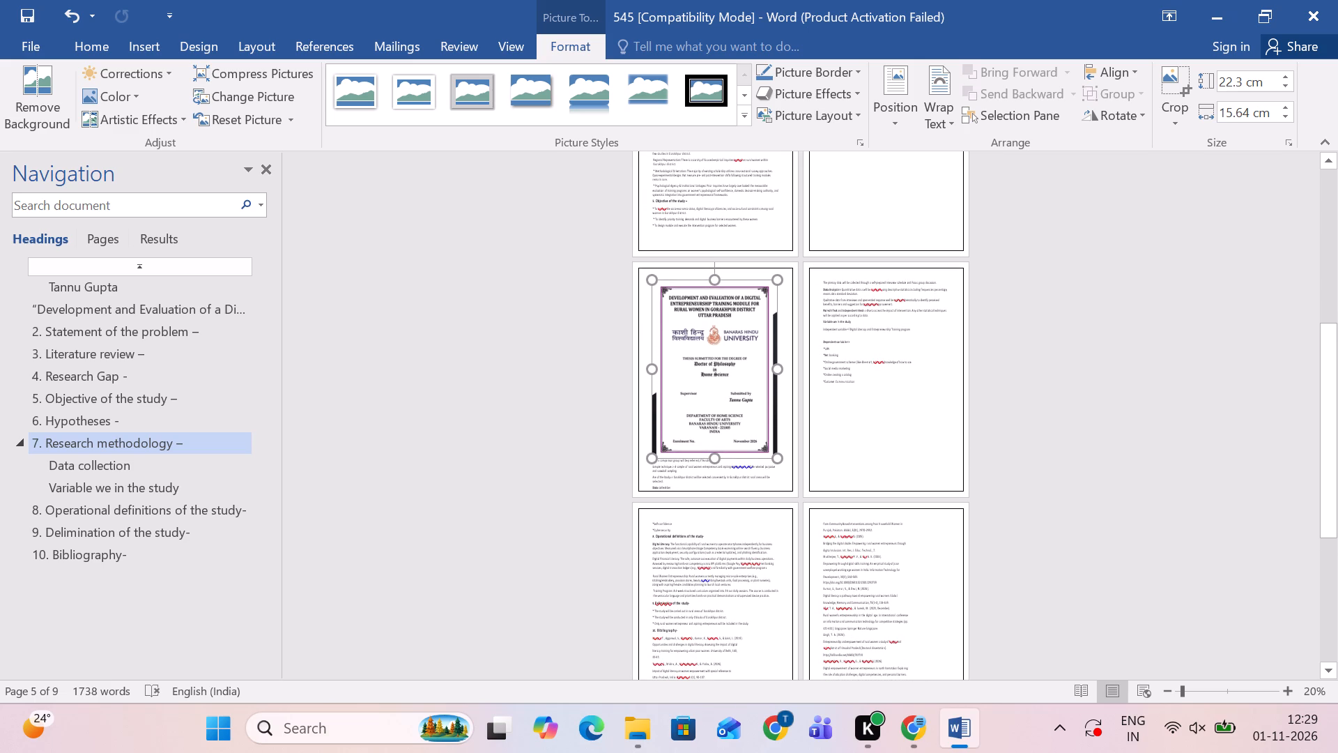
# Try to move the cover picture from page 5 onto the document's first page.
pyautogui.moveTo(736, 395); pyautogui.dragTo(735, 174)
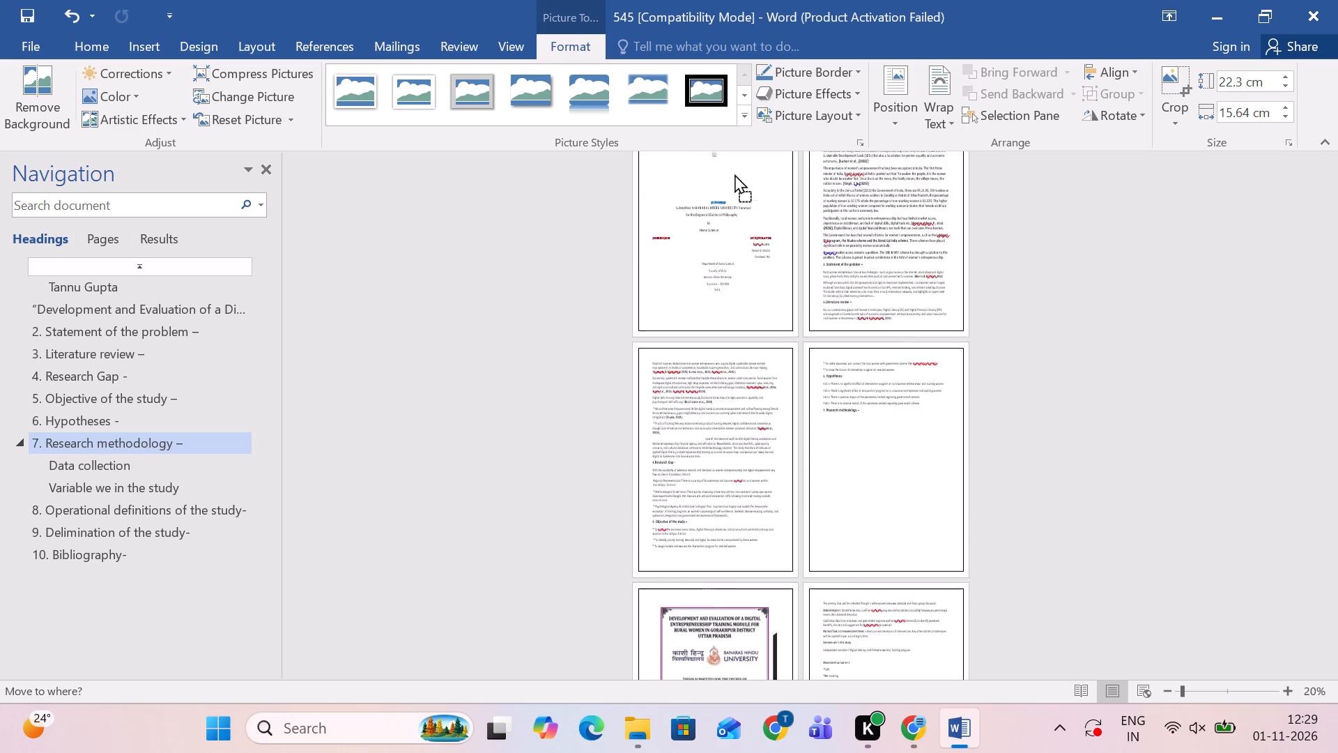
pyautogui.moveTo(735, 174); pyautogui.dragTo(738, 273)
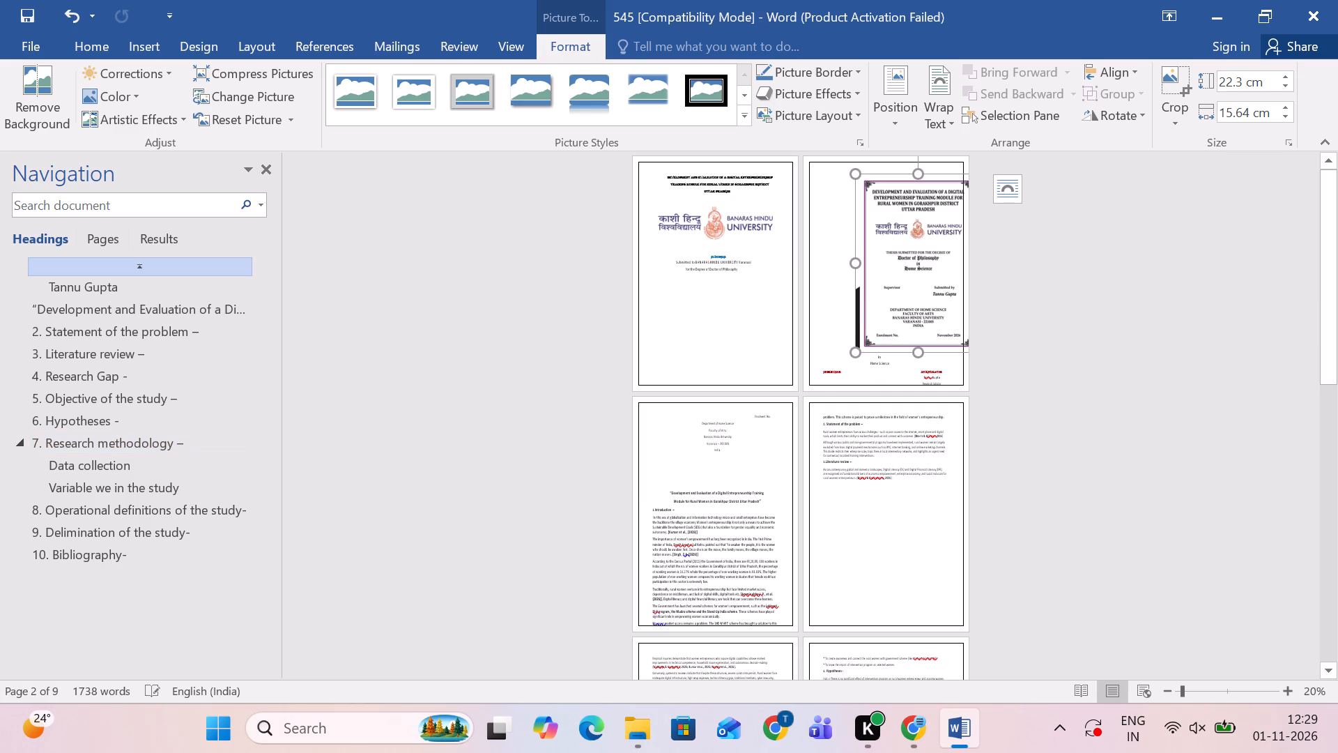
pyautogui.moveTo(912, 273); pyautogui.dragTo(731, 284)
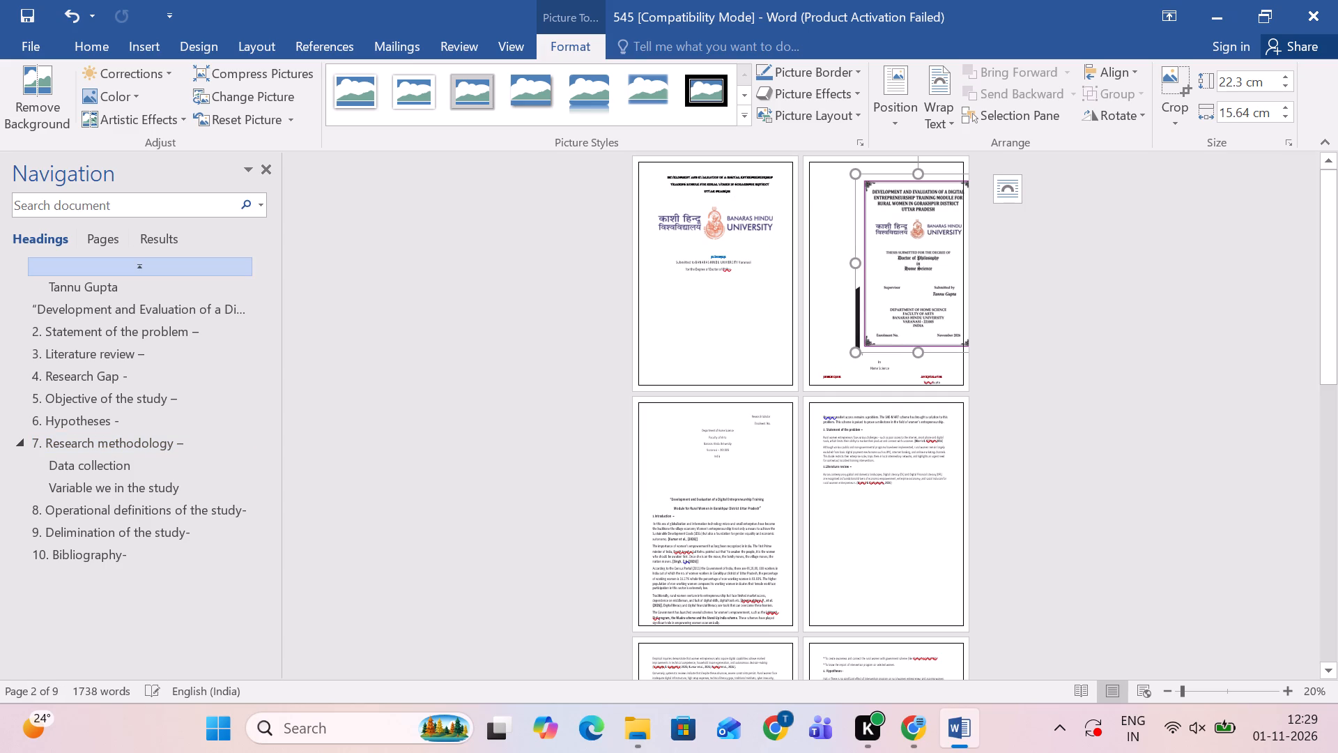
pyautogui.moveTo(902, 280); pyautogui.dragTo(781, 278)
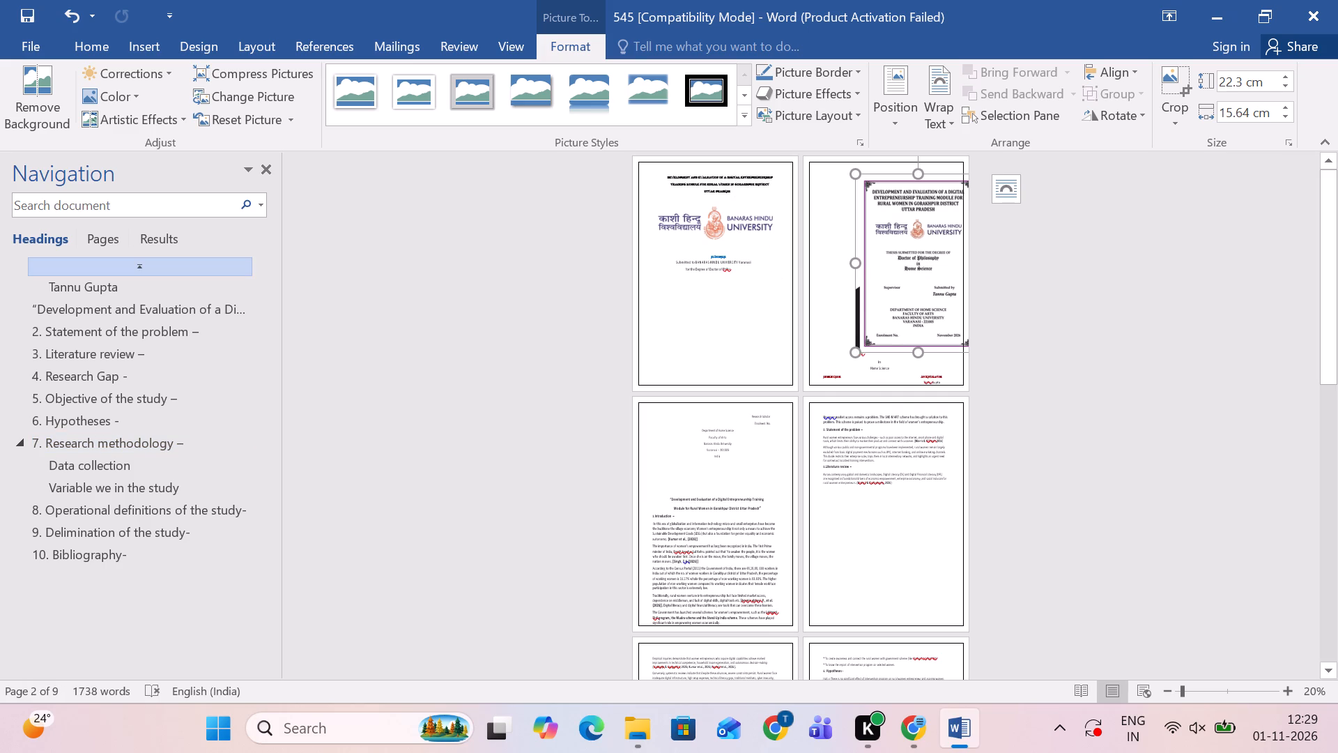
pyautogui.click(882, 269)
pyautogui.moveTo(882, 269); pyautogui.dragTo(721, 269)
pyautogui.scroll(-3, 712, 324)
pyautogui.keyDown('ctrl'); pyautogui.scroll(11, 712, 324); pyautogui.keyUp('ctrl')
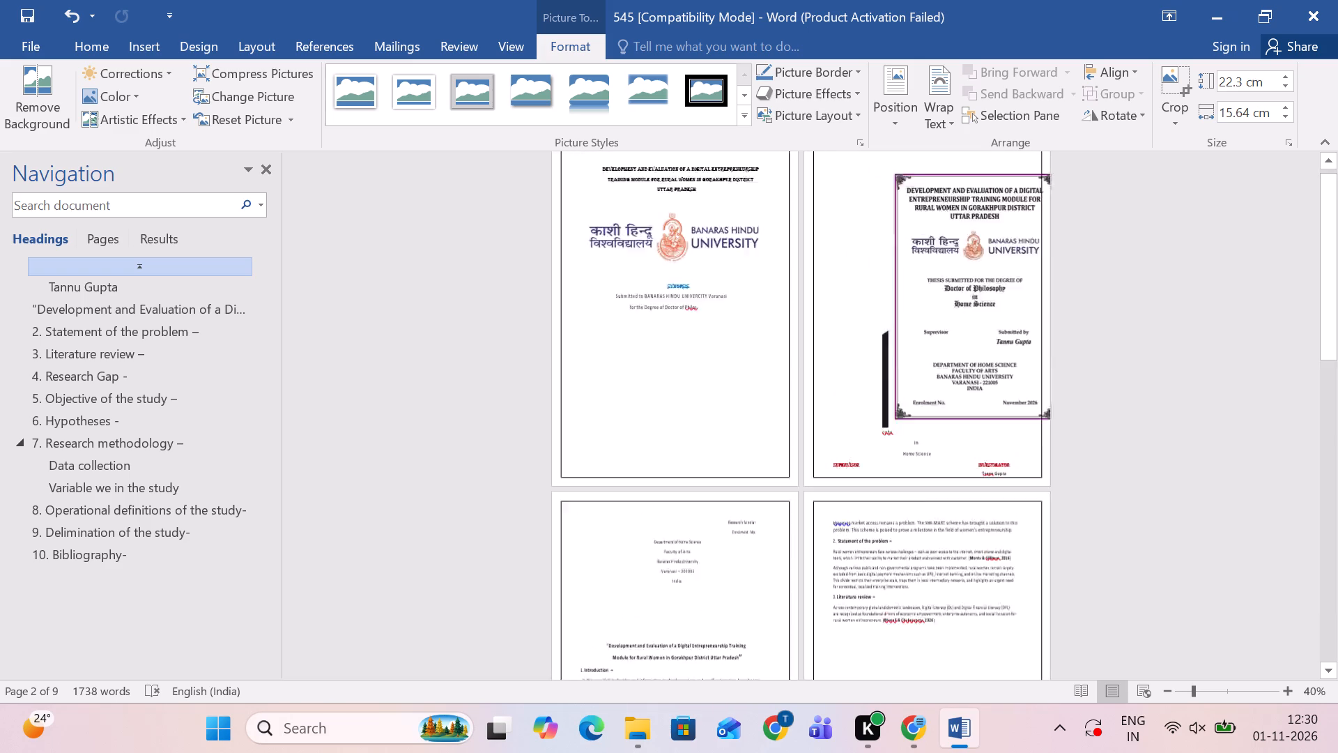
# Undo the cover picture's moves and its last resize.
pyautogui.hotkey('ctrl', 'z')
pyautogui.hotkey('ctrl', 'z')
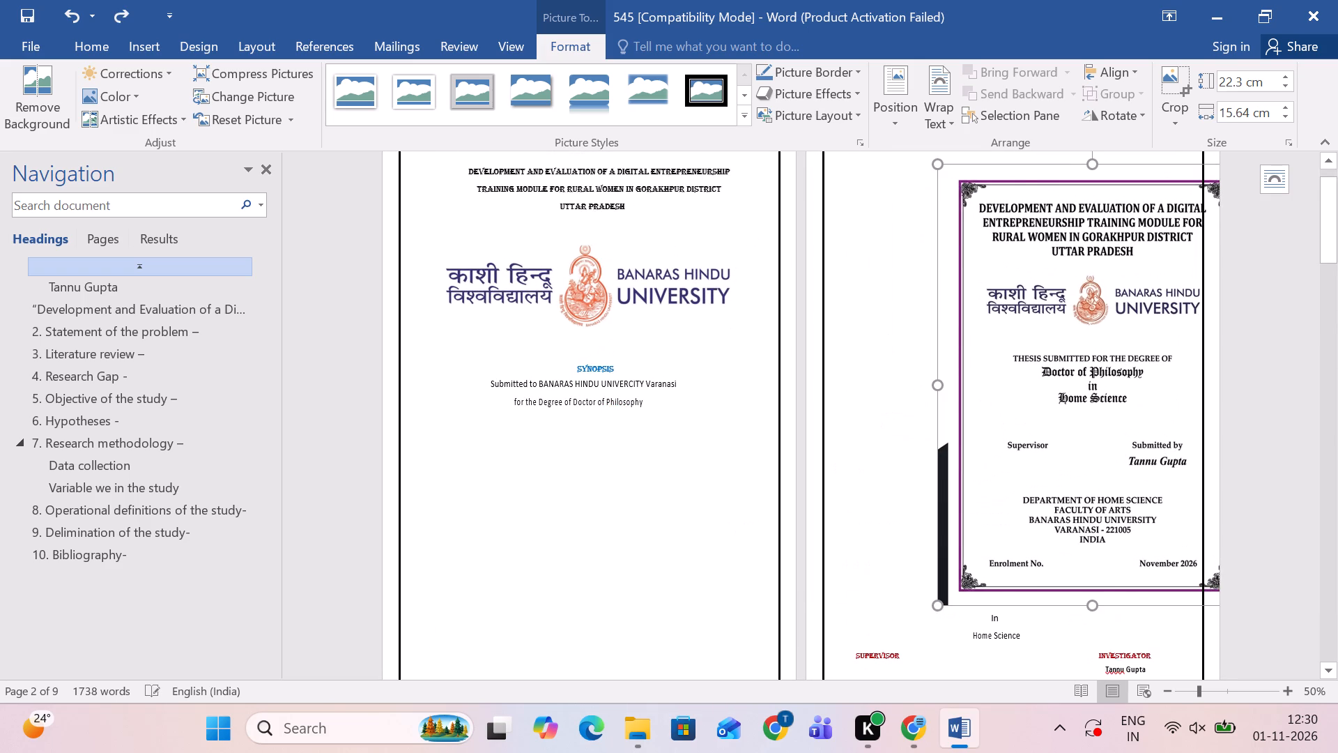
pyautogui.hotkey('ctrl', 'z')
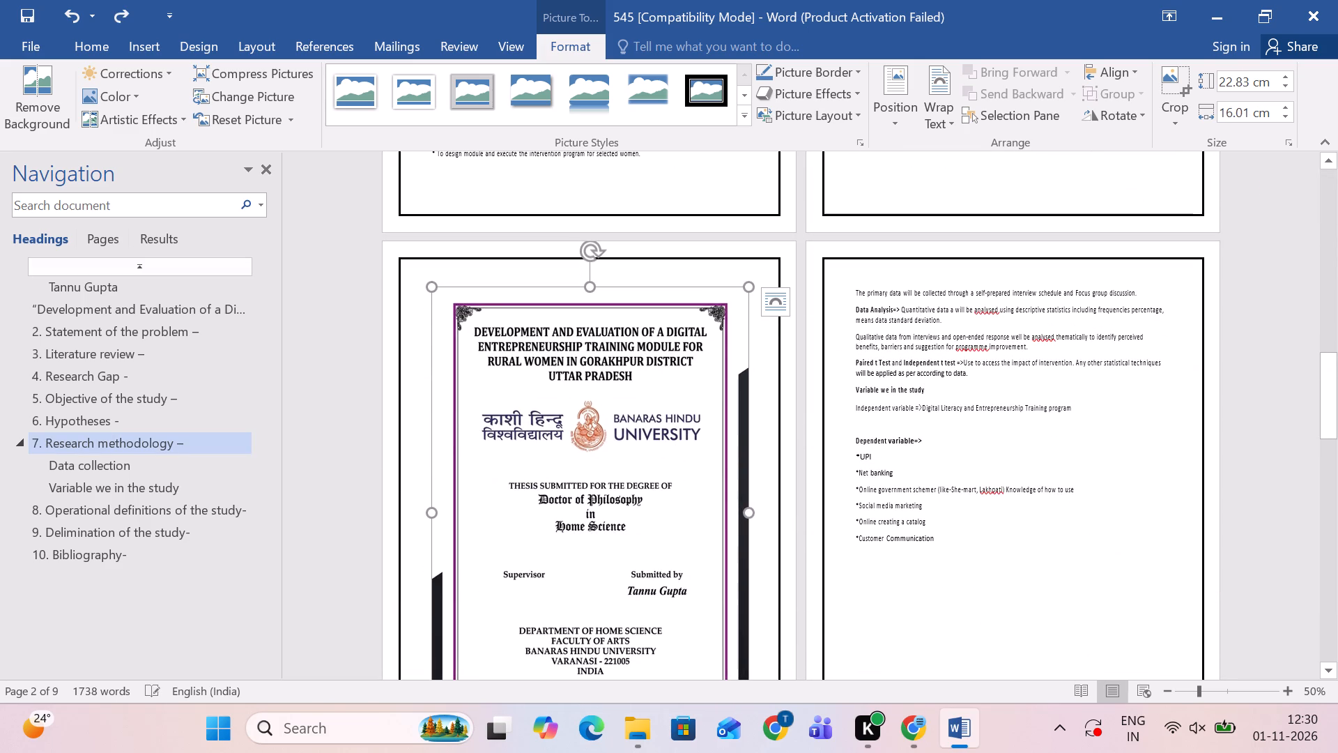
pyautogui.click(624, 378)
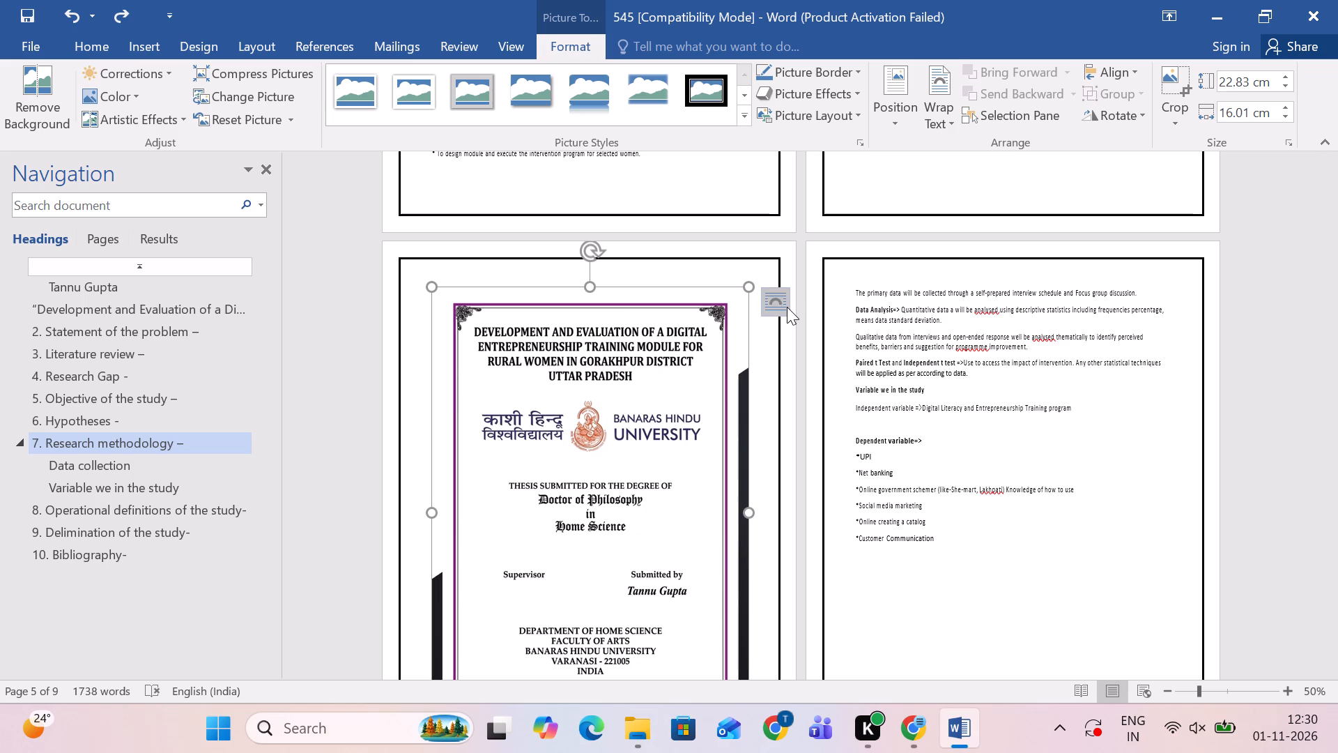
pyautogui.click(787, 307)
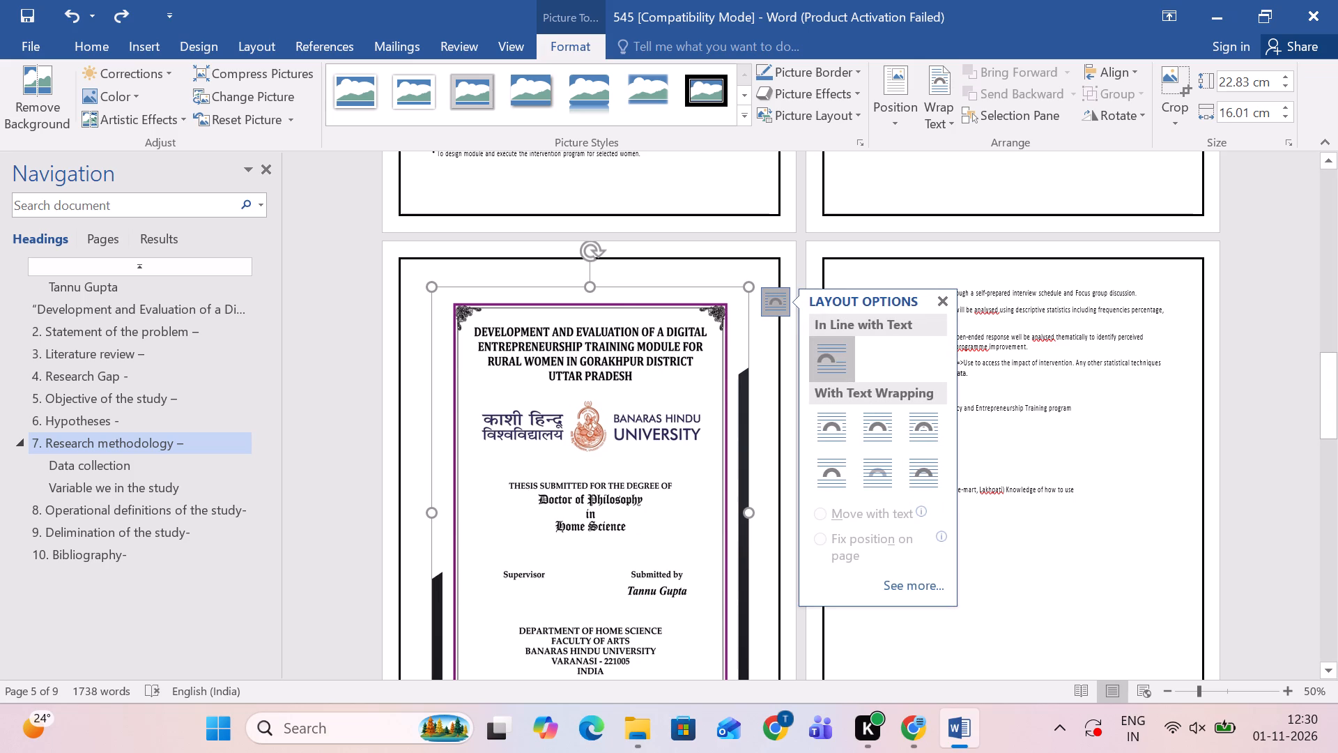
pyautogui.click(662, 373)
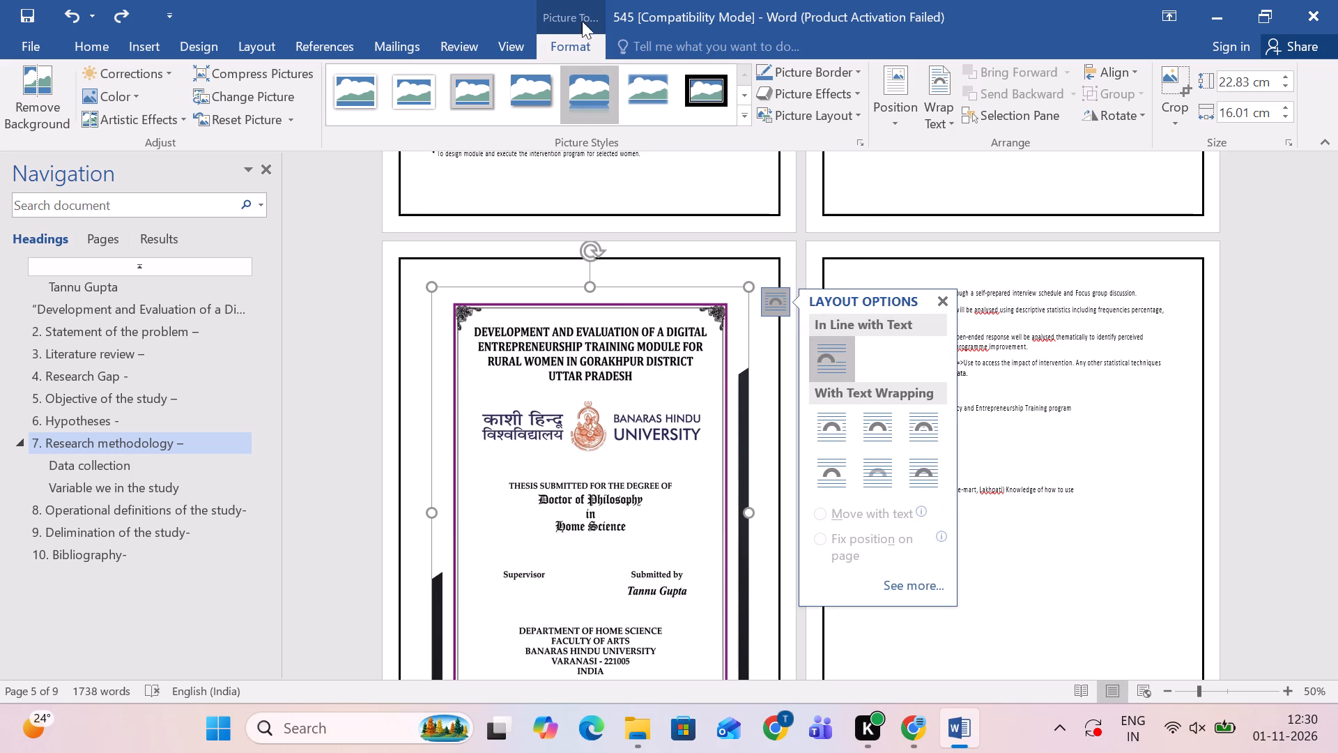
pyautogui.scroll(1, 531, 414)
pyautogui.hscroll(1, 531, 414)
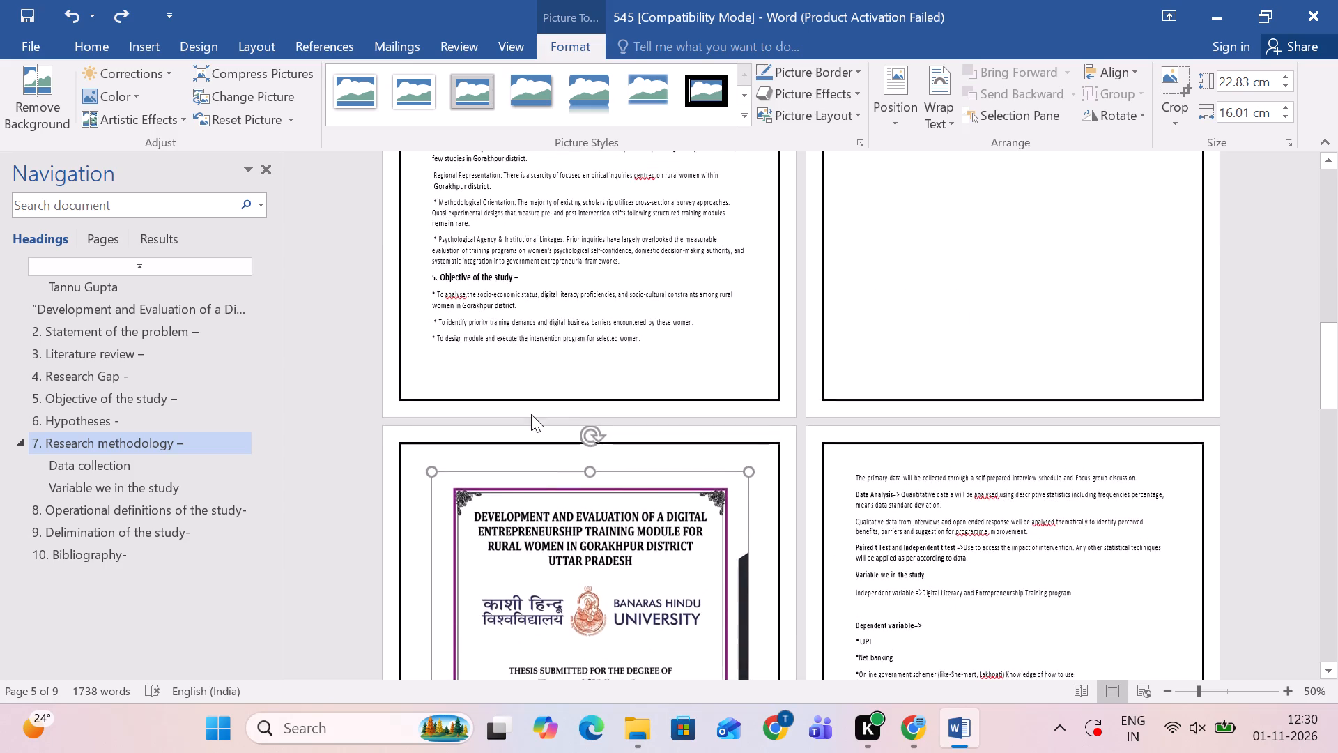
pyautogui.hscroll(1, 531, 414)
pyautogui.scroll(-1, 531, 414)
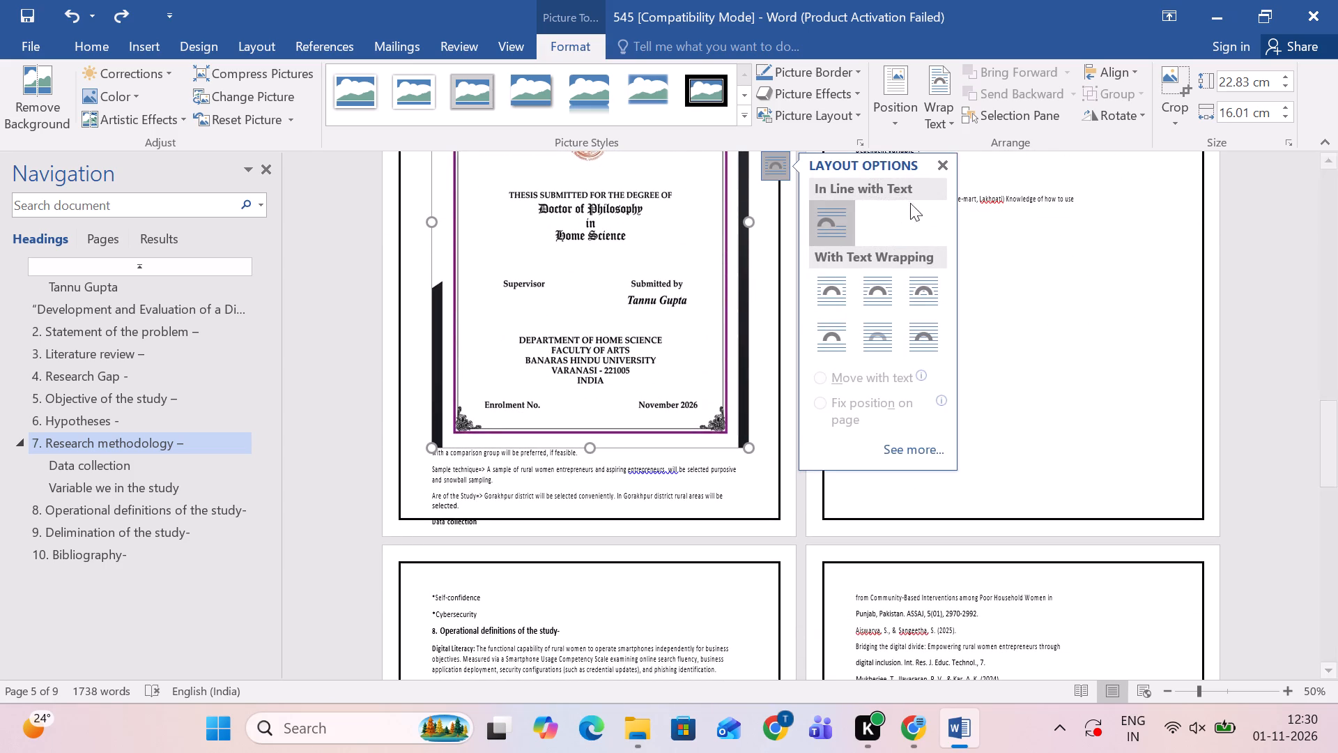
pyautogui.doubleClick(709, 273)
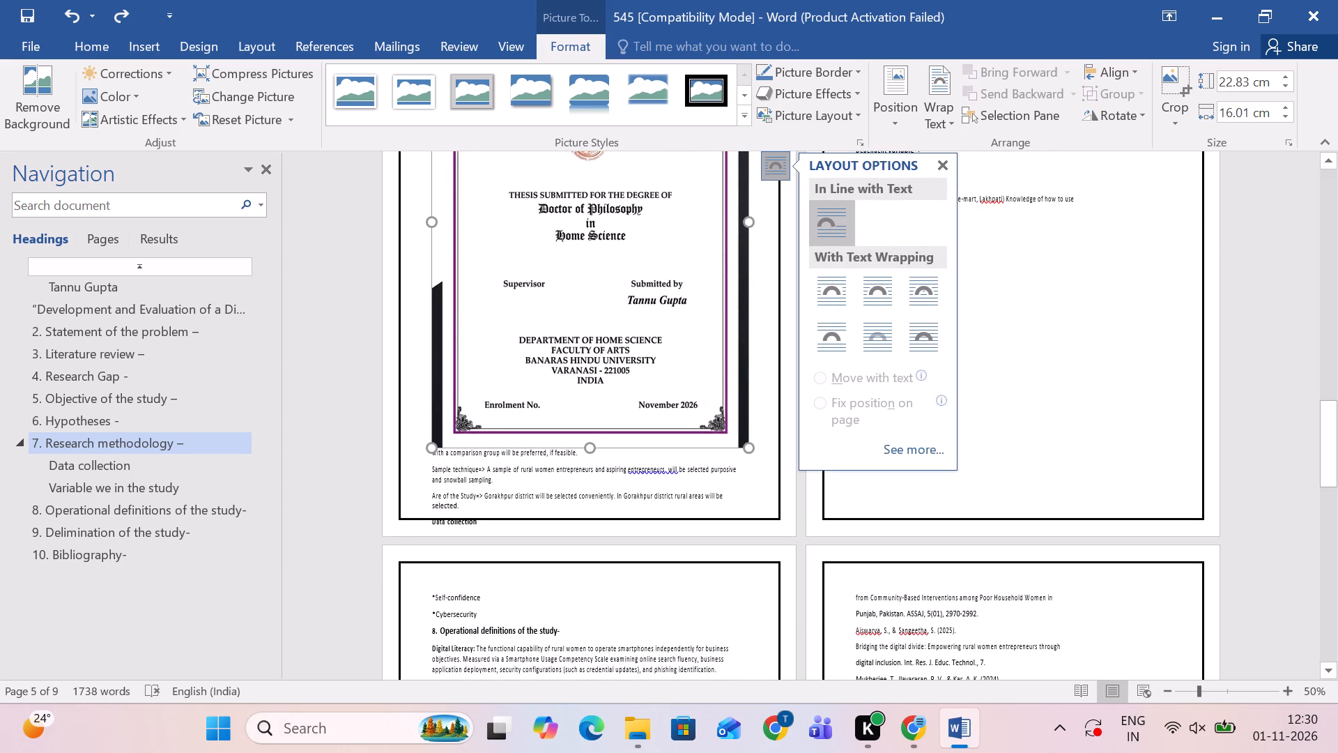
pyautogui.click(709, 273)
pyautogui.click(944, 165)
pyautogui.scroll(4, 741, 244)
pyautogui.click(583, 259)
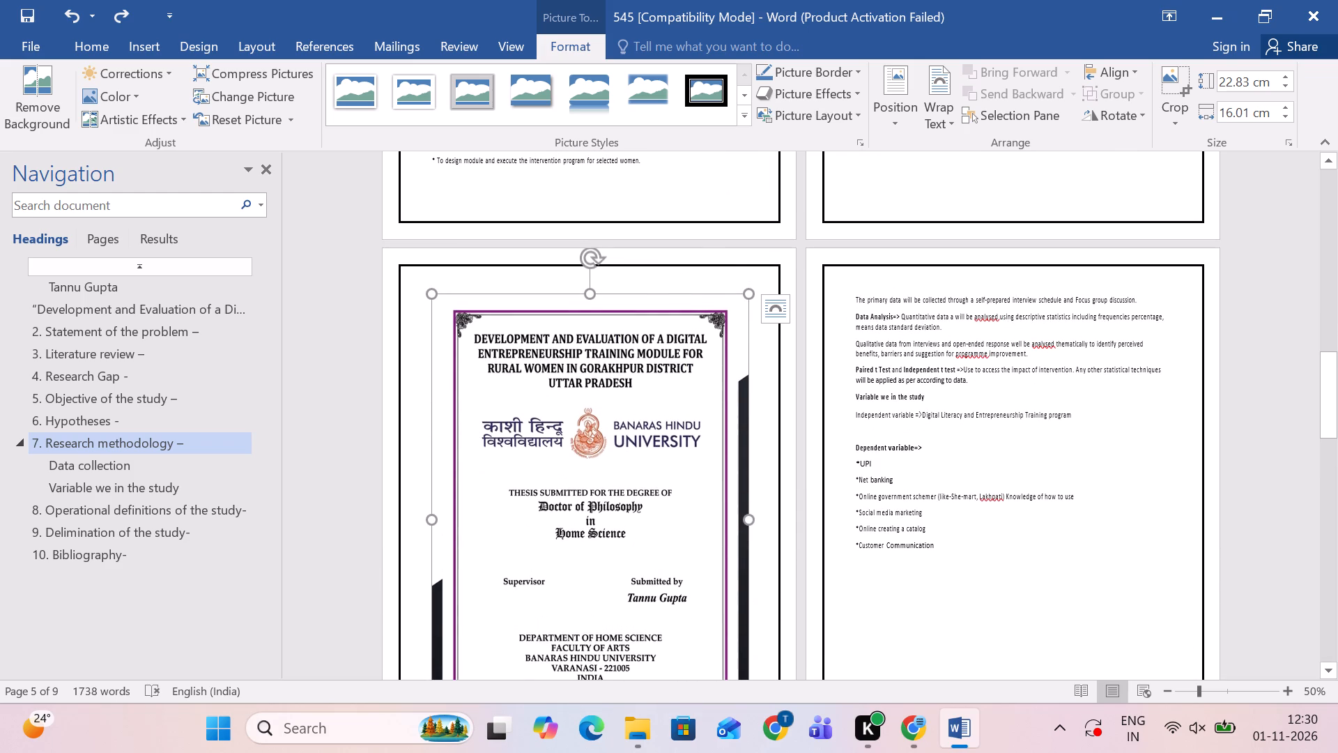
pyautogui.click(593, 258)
# Undo the insertion of the cover picture in the Research methodology section.
pyautogui.hotkey('ctrl', 'z')
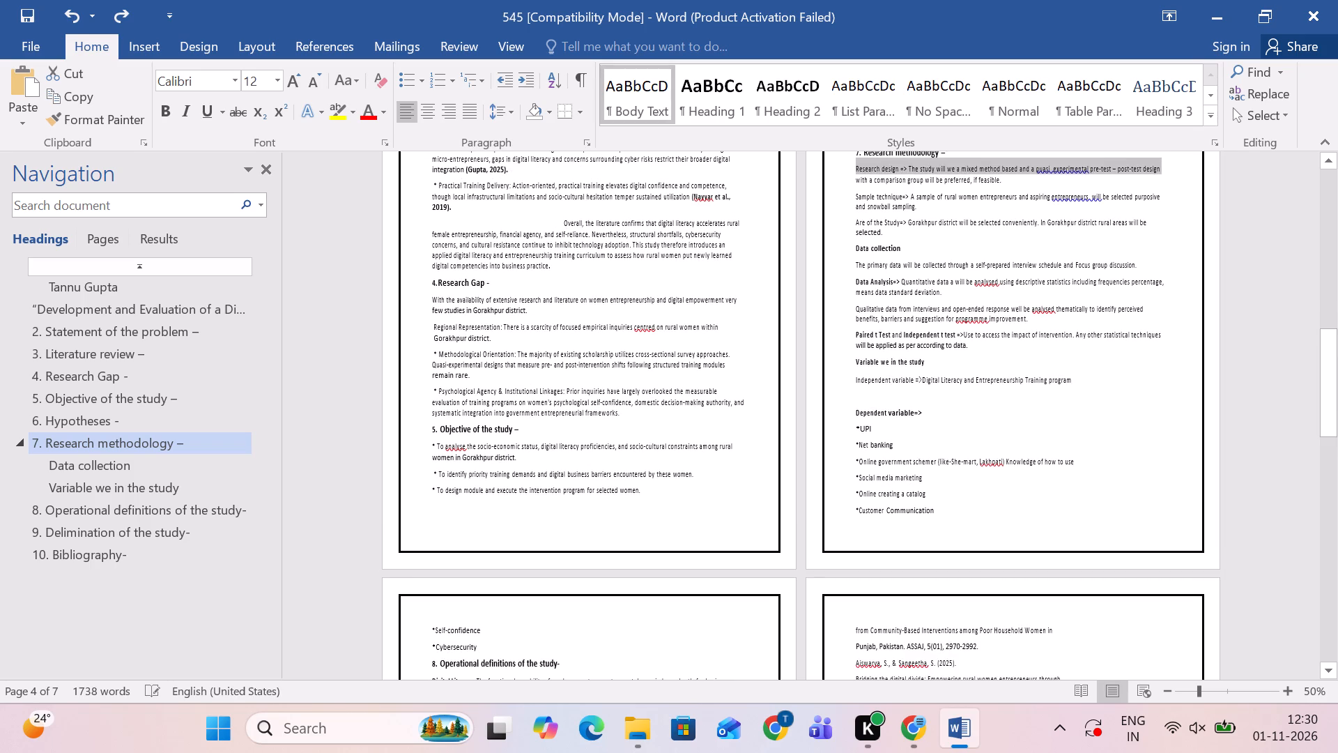
# Insert the picture Gemini_Generated_Image_ep4xbzep4xbzep4x from Downloads at the empty line below the university logo on the first page.
pyautogui.scroll(-10, 593, 256)
pyautogui.scroll(5, 593, 256)
pyautogui.scroll(-1, 593, 256)
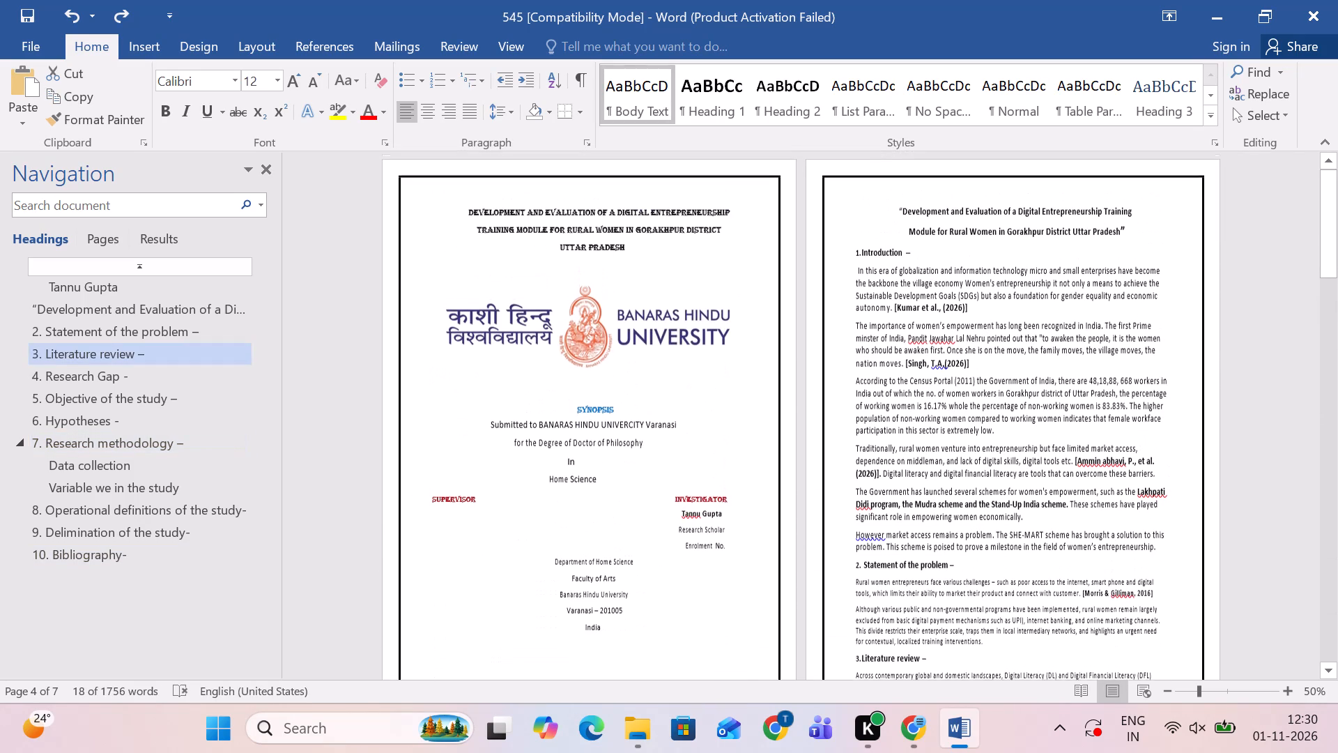
pyautogui.scroll(-1, 593, 256)
pyautogui.click(593, 256)
pyautogui.moveTo(593, 256); pyautogui.dragTo(640, 267)
pyautogui.click(640, 267)
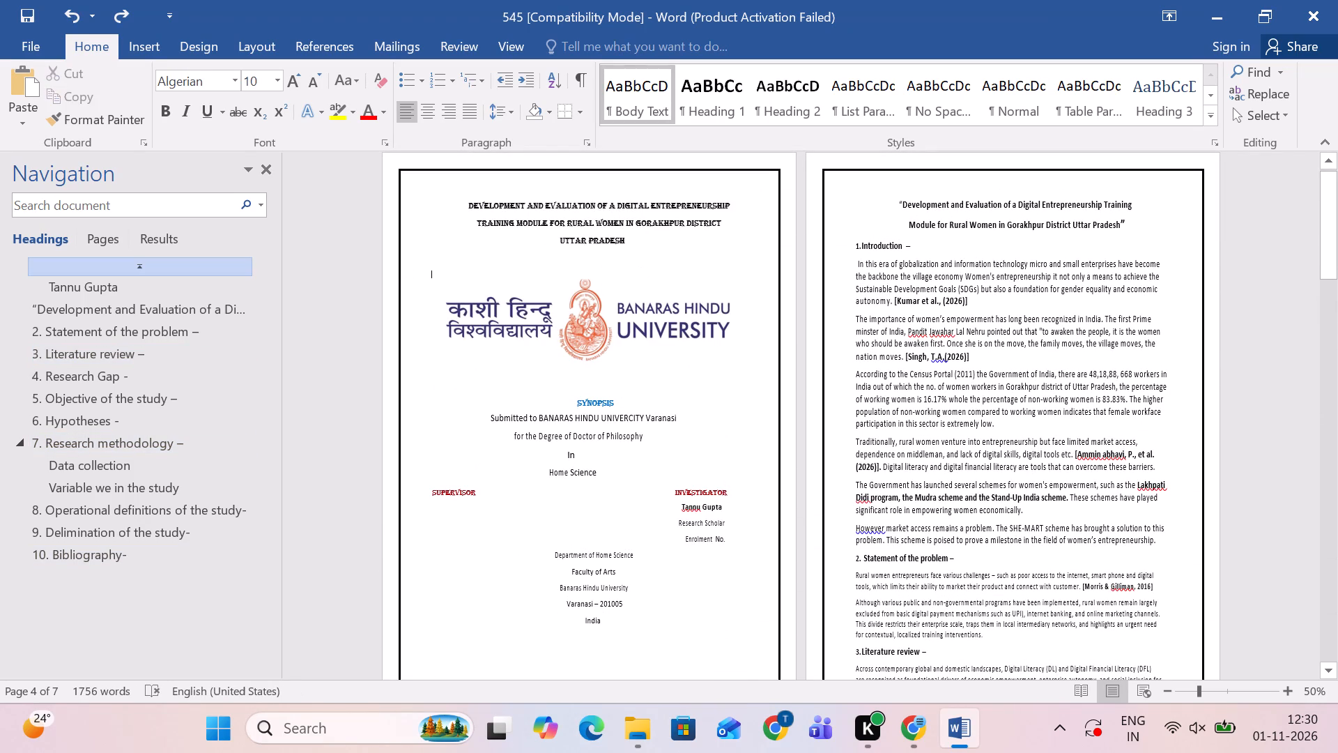
pyautogui.click(610, 263)
pyautogui.click(475, 372)
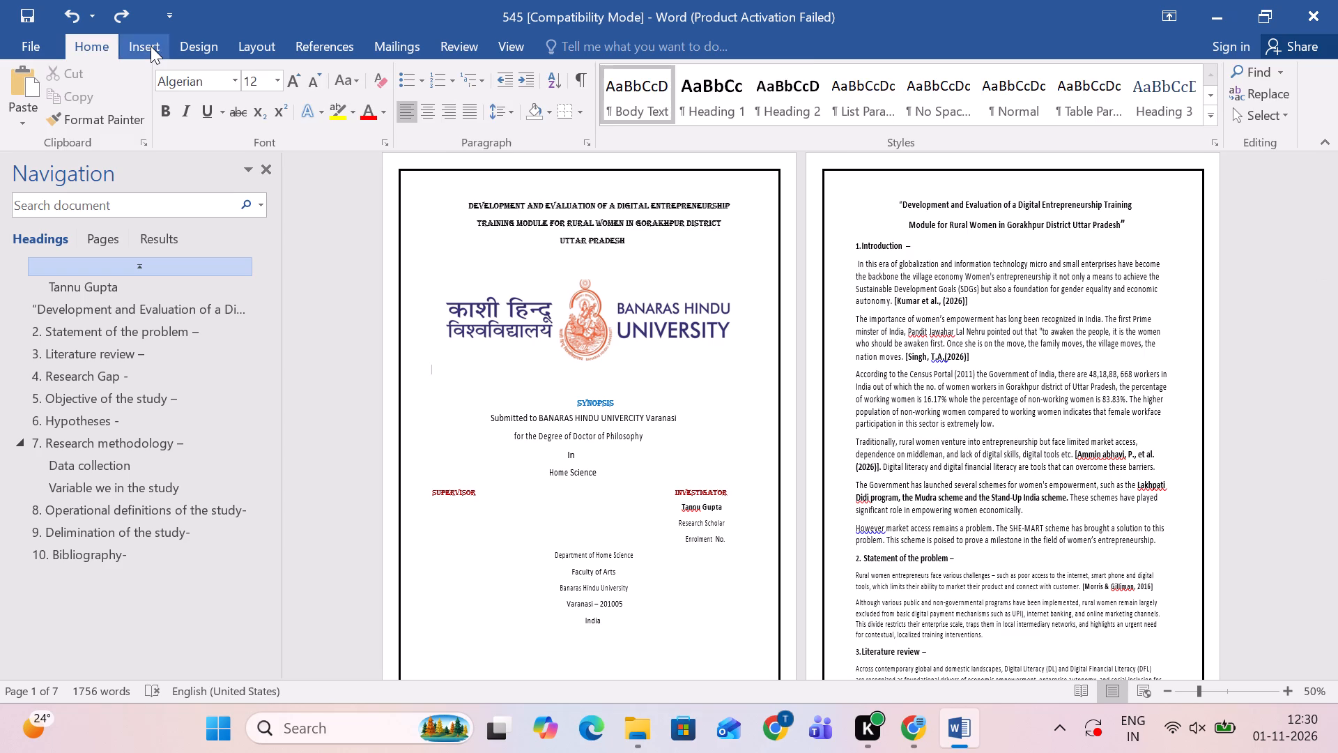
pyautogui.click(151, 46)
pyautogui.click(176, 73)
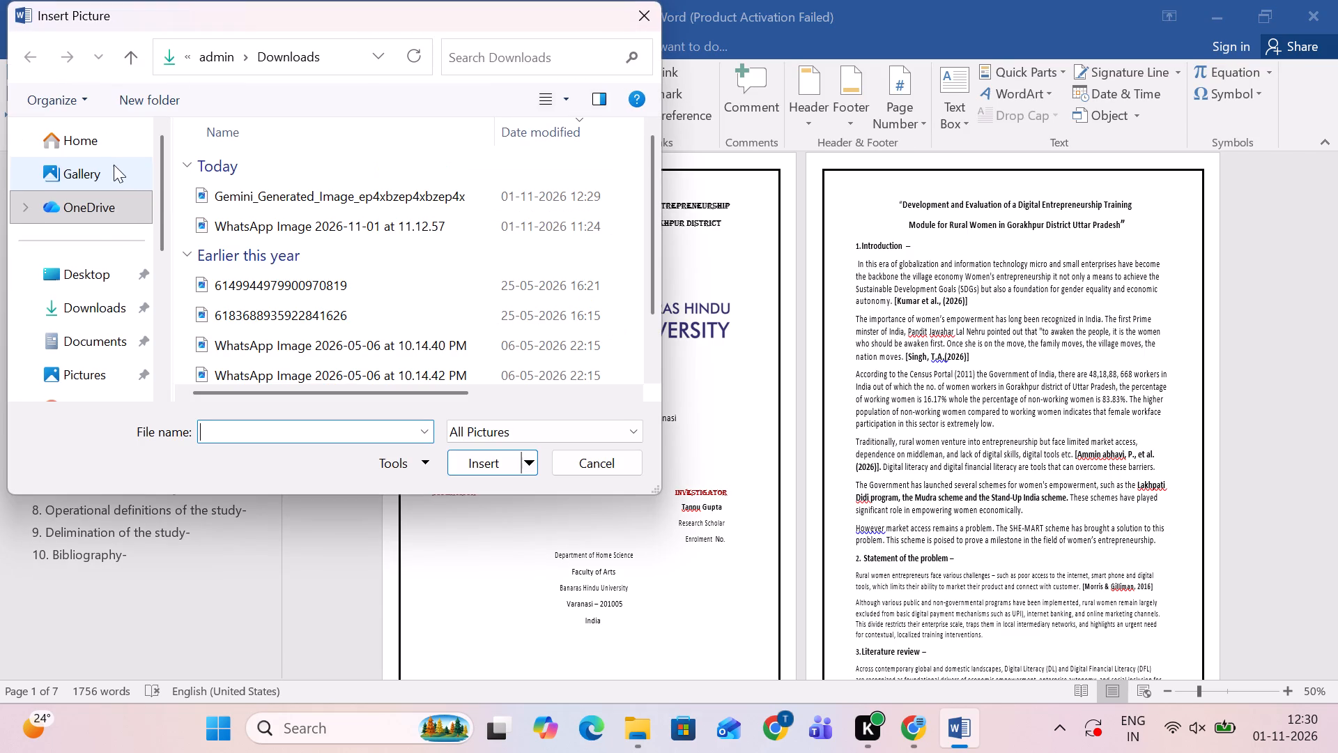
pyautogui.click(293, 203)
pyautogui.press('Return')
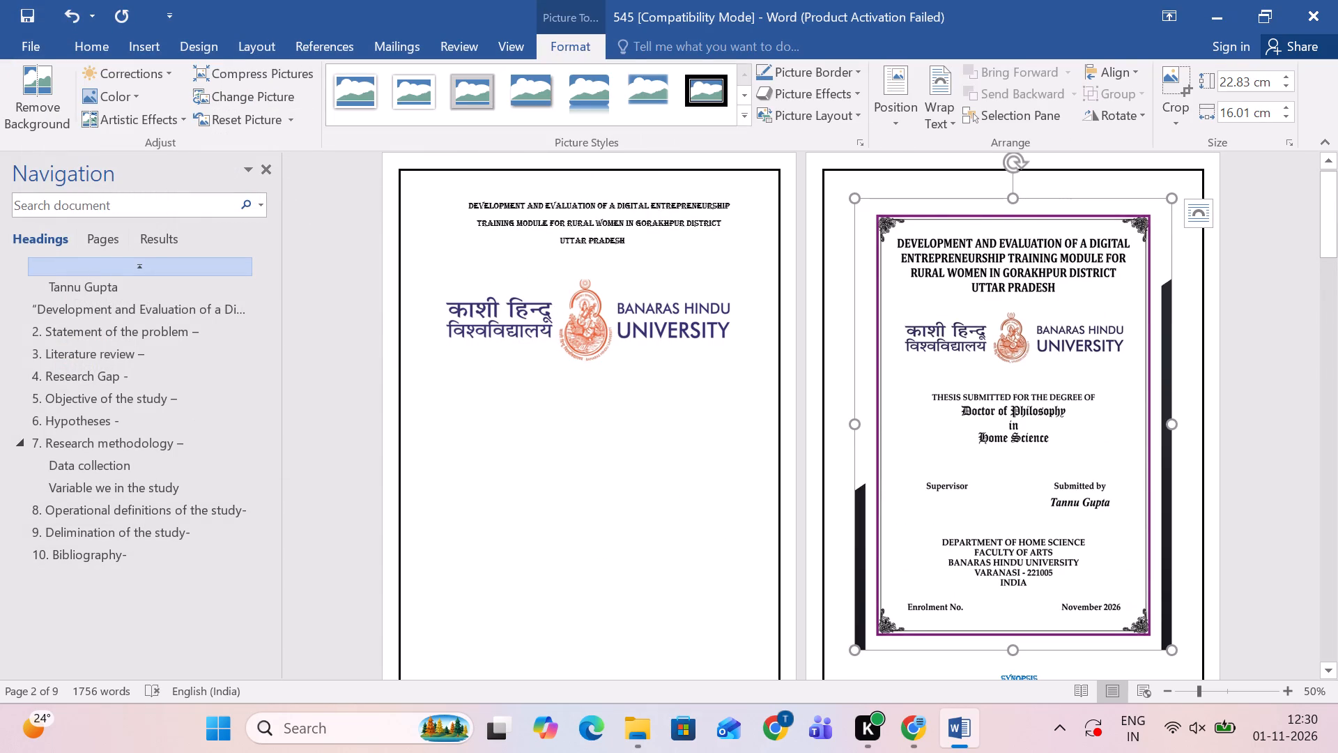
# Move the inserted cover picture onto page 1, to the empty line directly under the typed title.
pyautogui.moveTo(978, 343); pyautogui.dragTo(594, 376)
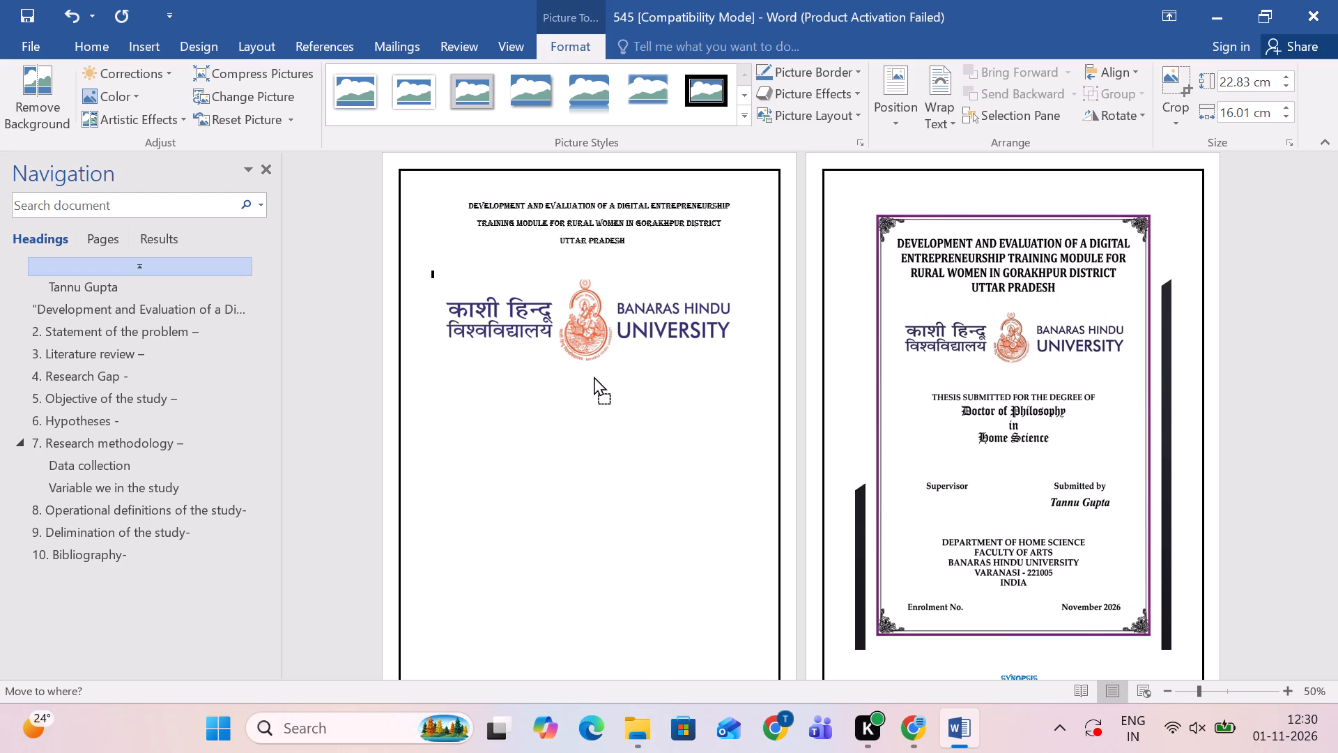
pyautogui.moveTo(594, 376); pyautogui.dragTo(593, 376)
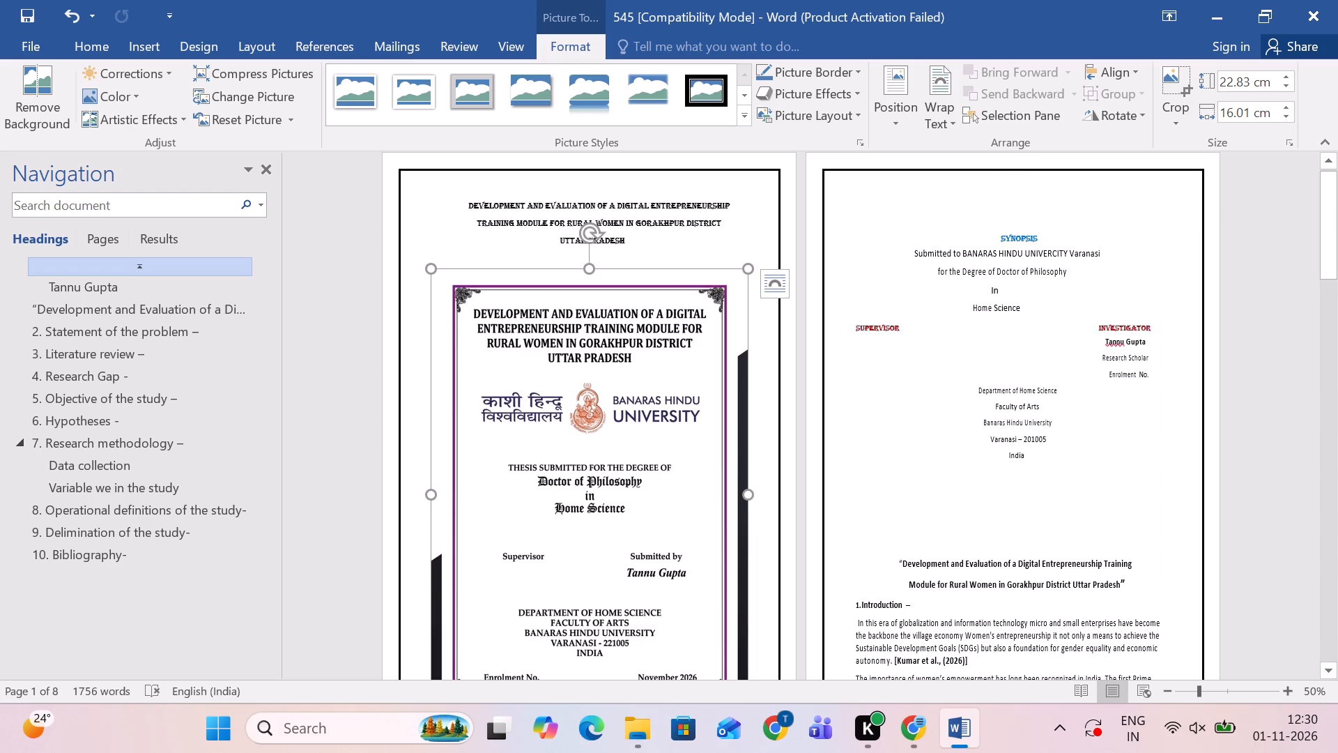
# Delete the old cover text from SYNOPSIS through India and remove blank lines before the synopsis title on page 2.
pyautogui.scroll(-1, 625, 435)
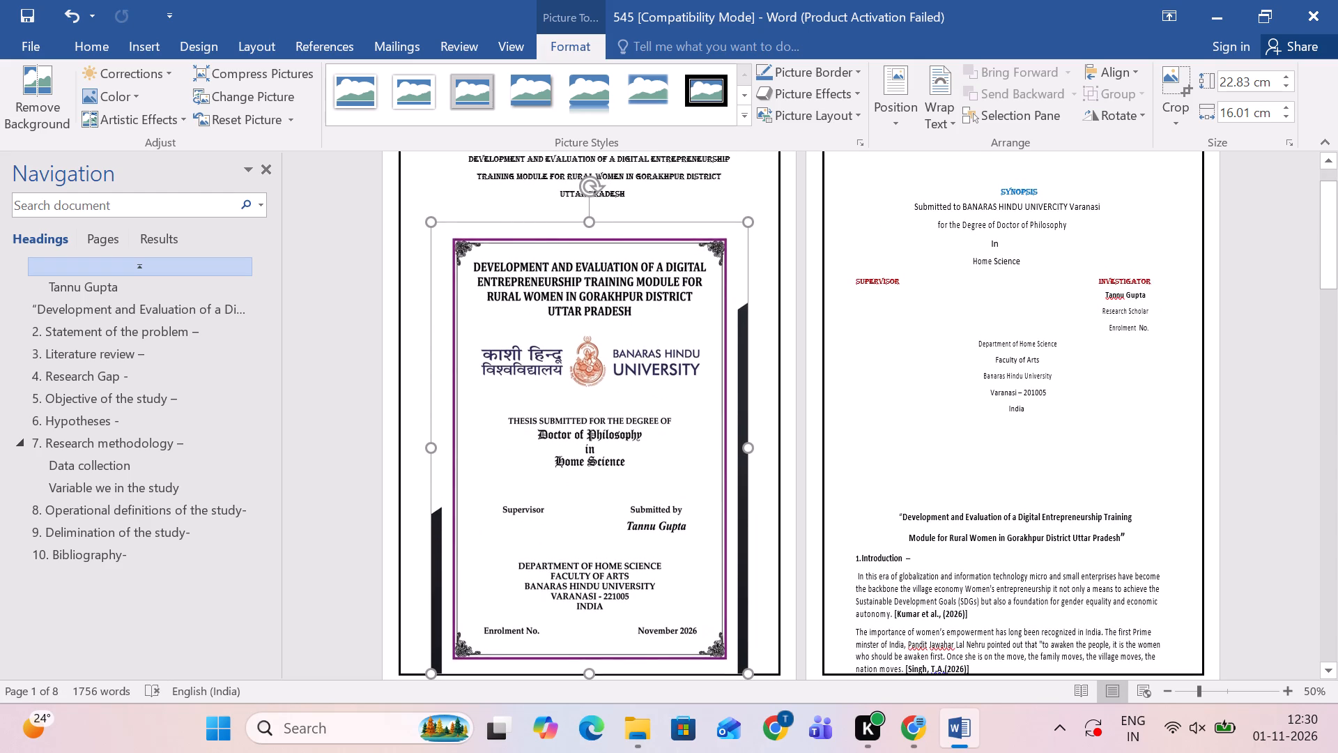
pyautogui.moveTo(1059, 418); pyautogui.dragTo(924, 192)
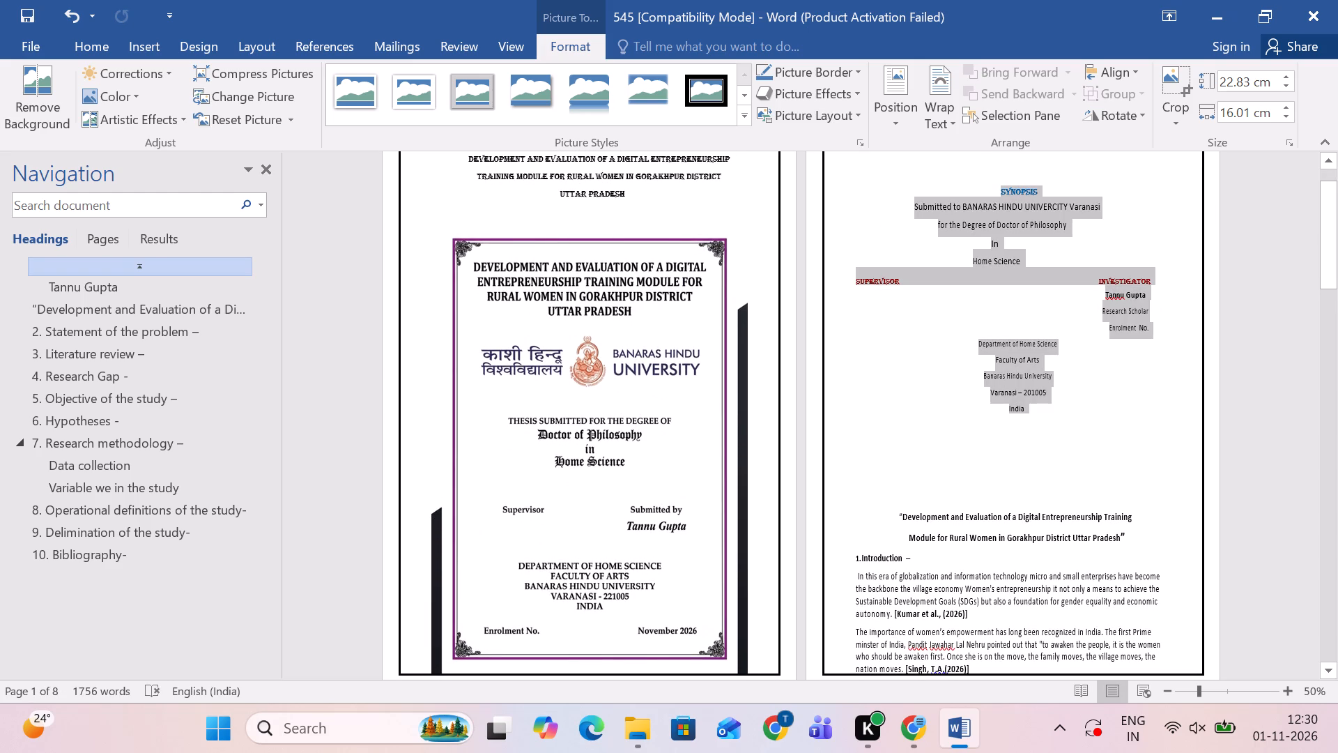
pyautogui.moveTo(924, 192); pyautogui.dragTo(923, 191)
pyautogui.press('BackSpace')
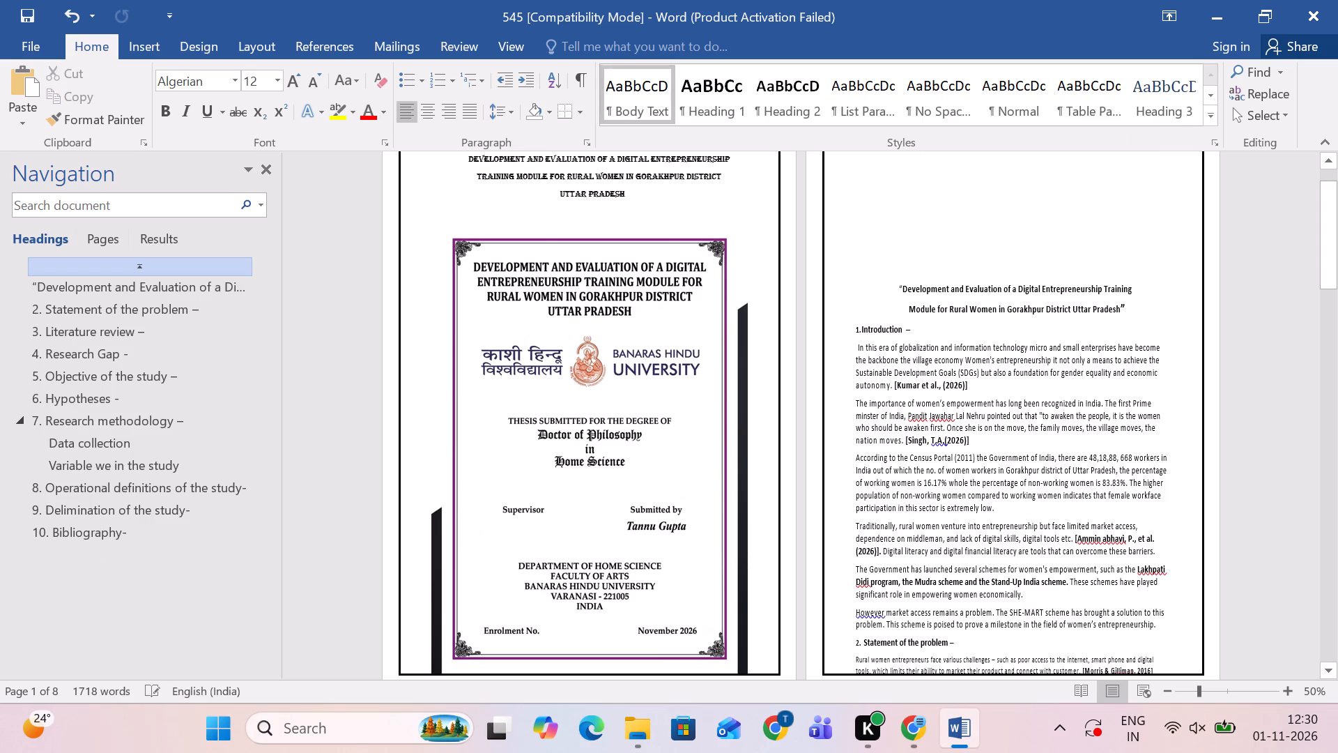
pyautogui.press('BackSpace')
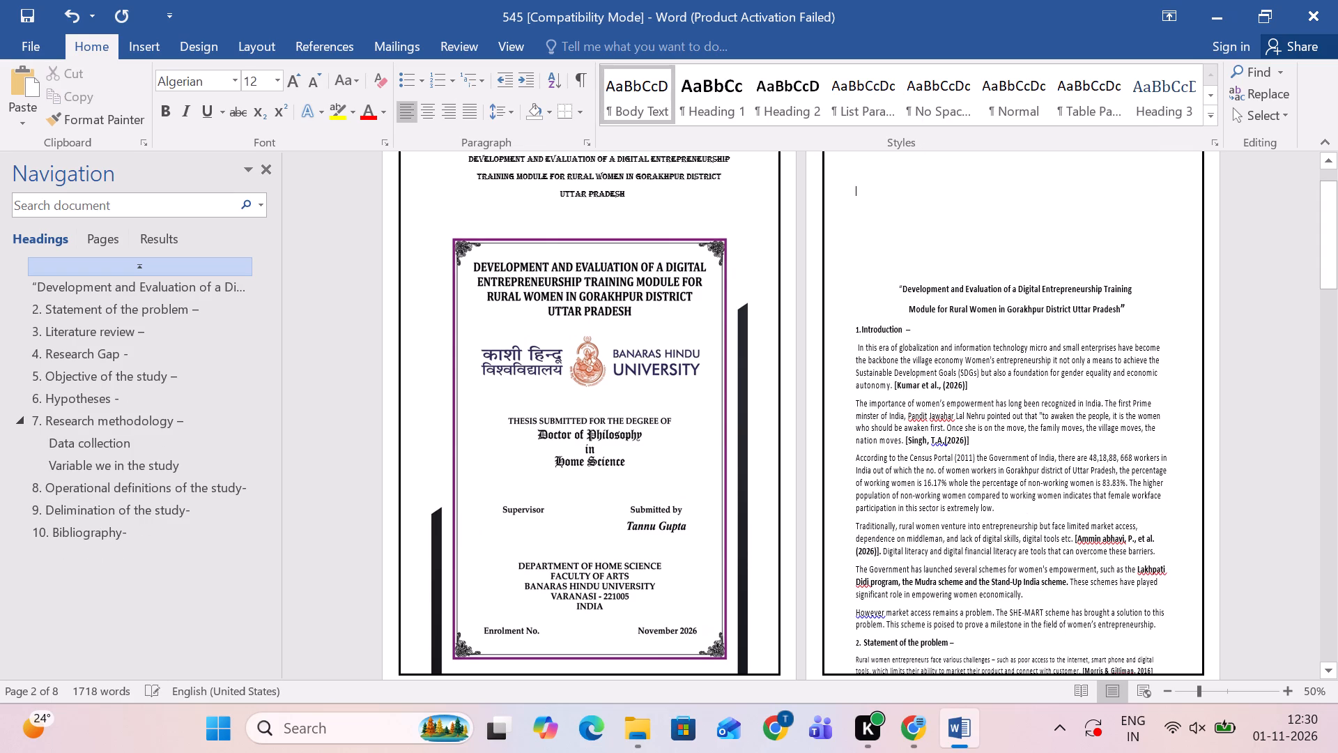
pyautogui.press('BackSpace')
pyautogui.press('BackSpace')
pyautogui.press('BackSpace')
pyautogui.click(930, 255)
pyautogui.press('BackSpace')
pyautogui.press('BackSpace')
pyautogui.press('BackSpace')
pyautogui.press('BackSpace')
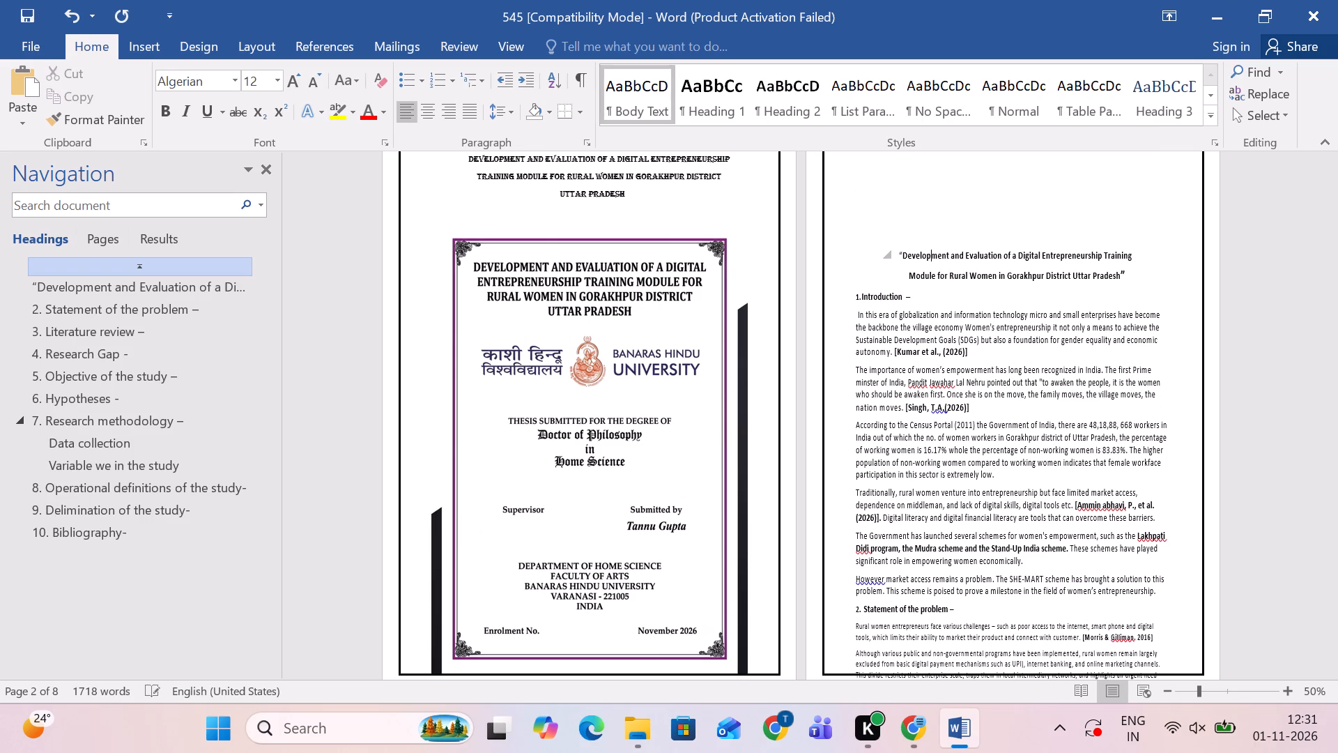
pyautogui.press('BackSpace')
pyautogui.press('BackSpace')
pyautogui.press('BackSpace')
# Delete the end of the typed title above the cover picture on page 1, from UTTAR PRADESH back to GORAK.
pyautogui.scroll(2, 930, 255)
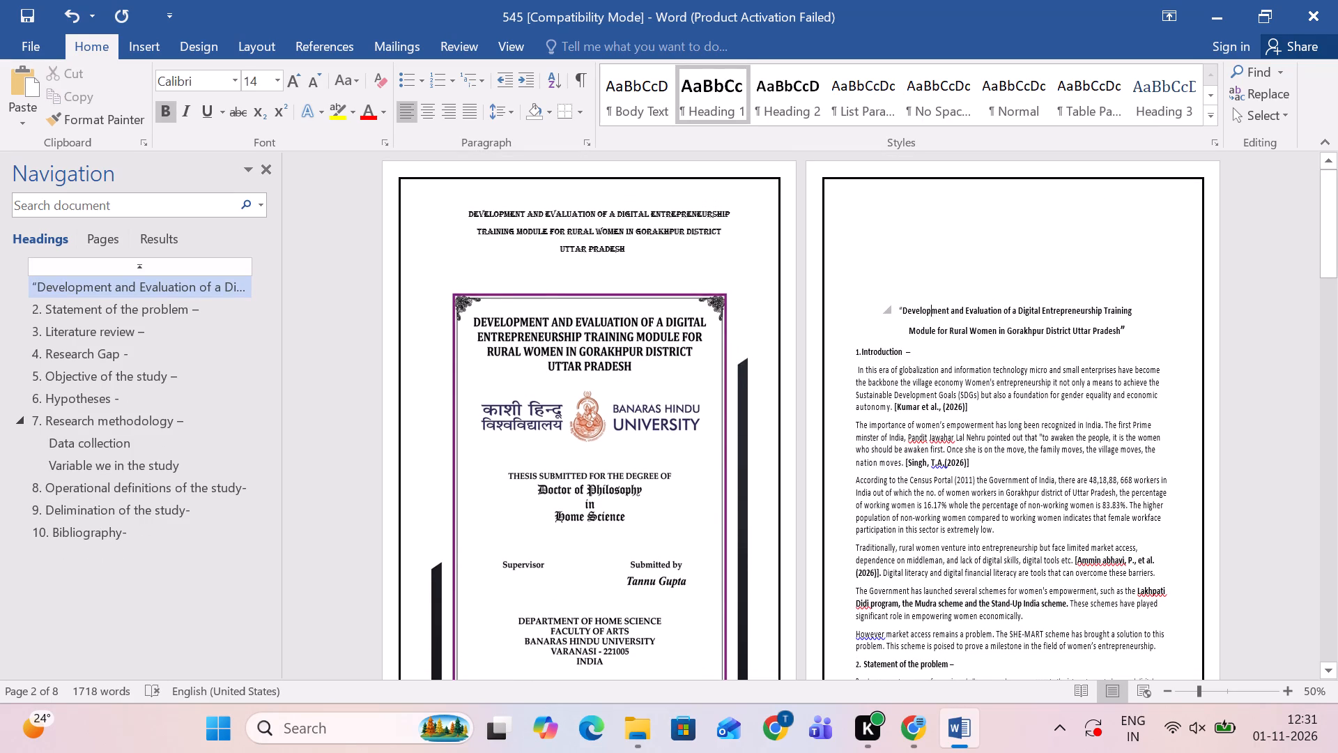
pyautogui.click(659, 243)
pyautogui.click(657, 242)
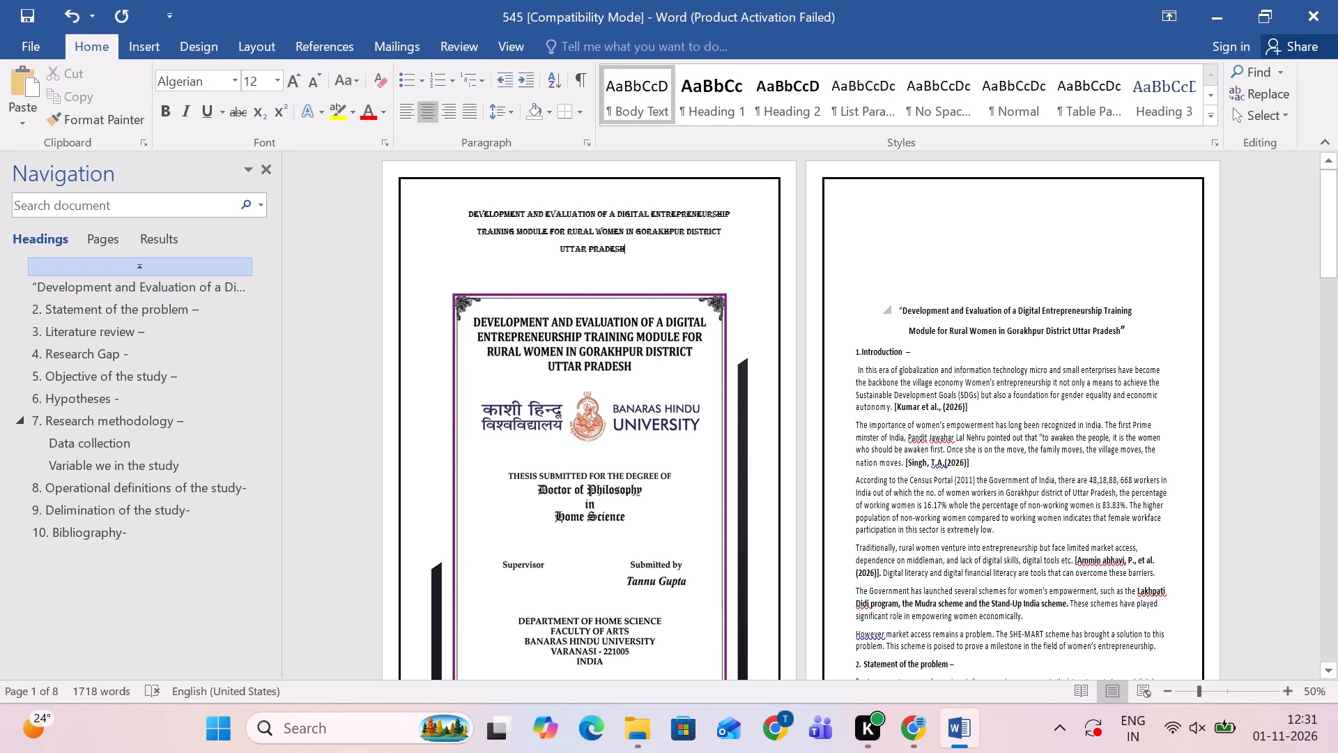
pyautogui.press('BackSpace')
pyautogui.press('BackSpace')
pyautogui.press('BackSpace')
pyautogui.press('BackSpace')
pyautogui.press('BackSpace')
pyautogui.press('BackSpace')
pyautogui.press('BackSpace')
pyautogui.press('BackSpace')
pyautogui.press('BackSpace')
pyautogui.press('BackSpace')
pyautogui.press('BackSpace')
pyautogui.press('BackSpace')
pyautogui.press('BackSpace')
pyautogui.press('BackSpace')
pyautogui.press('BackSpace')
pyautogui.press('BackSpace')
pyautogui.press('BackSpace')
pyautogui.press('BackSpace')
pyautogui.press('BackSpace')
pyautogui.press('BackSpace')
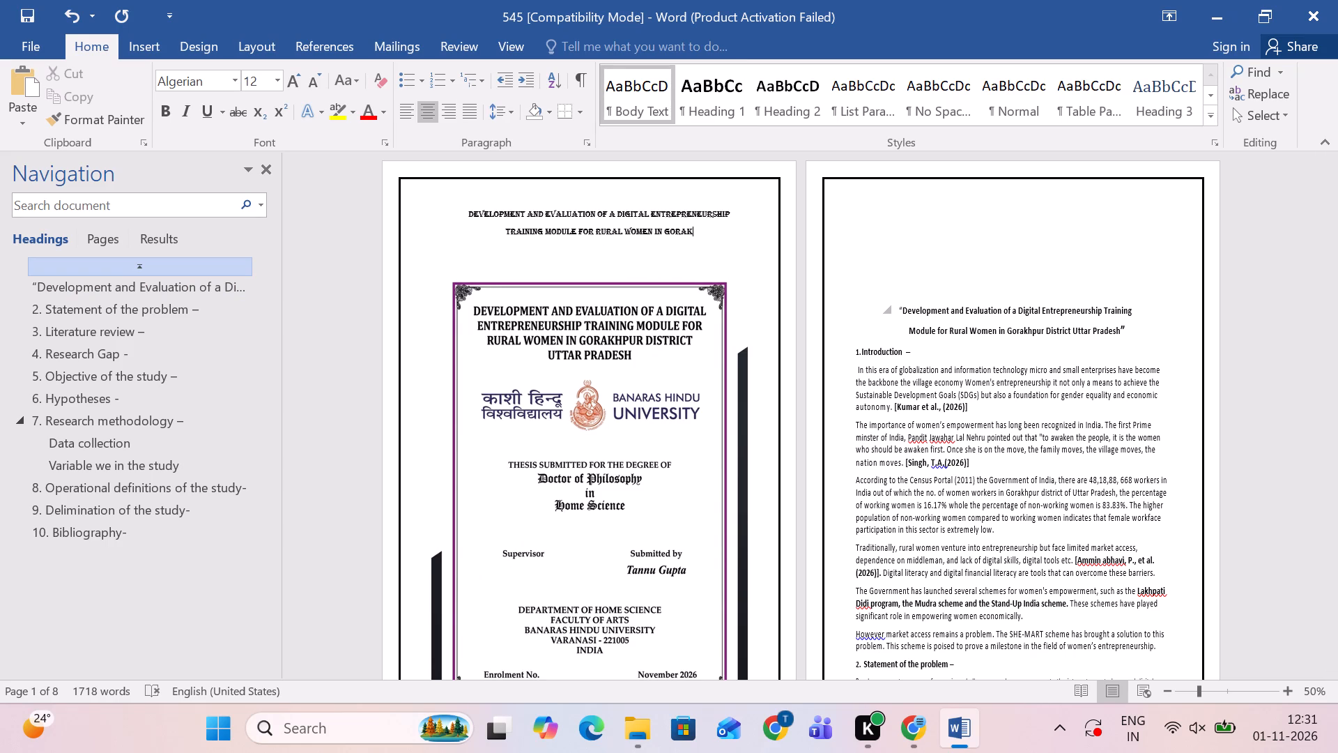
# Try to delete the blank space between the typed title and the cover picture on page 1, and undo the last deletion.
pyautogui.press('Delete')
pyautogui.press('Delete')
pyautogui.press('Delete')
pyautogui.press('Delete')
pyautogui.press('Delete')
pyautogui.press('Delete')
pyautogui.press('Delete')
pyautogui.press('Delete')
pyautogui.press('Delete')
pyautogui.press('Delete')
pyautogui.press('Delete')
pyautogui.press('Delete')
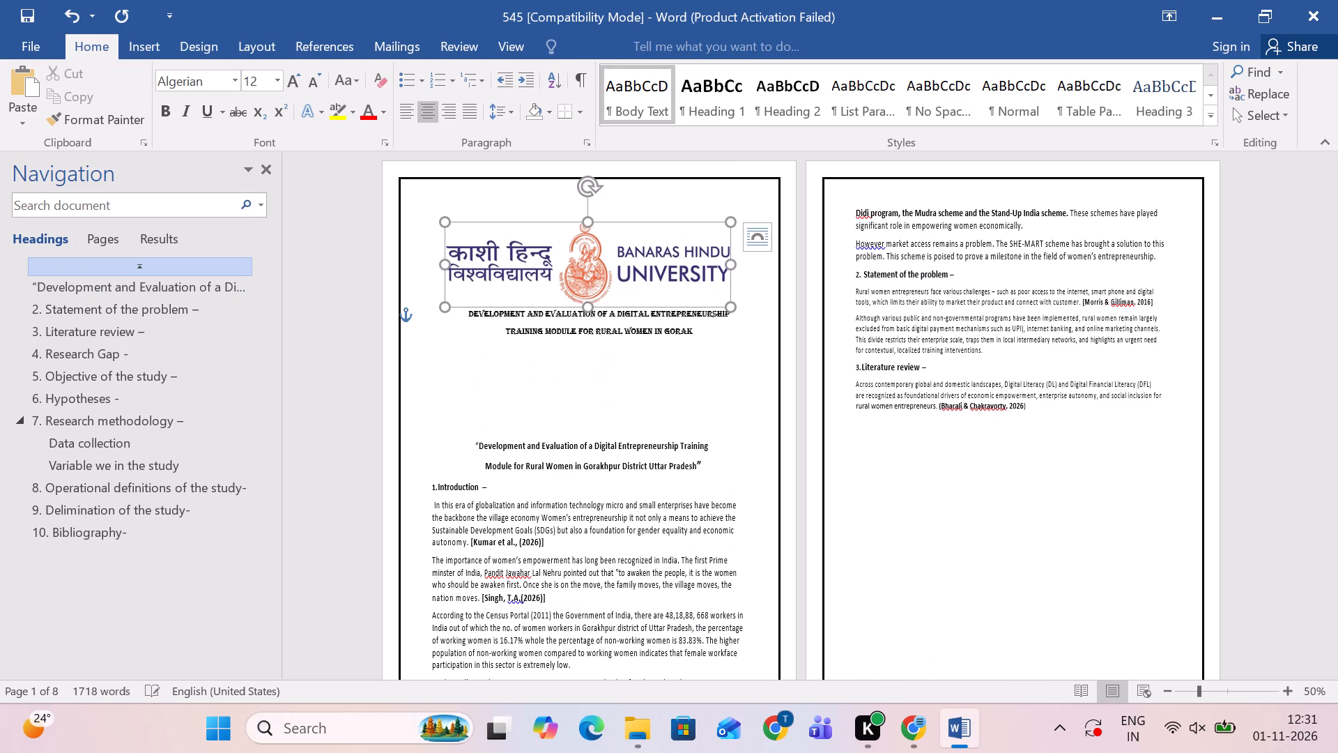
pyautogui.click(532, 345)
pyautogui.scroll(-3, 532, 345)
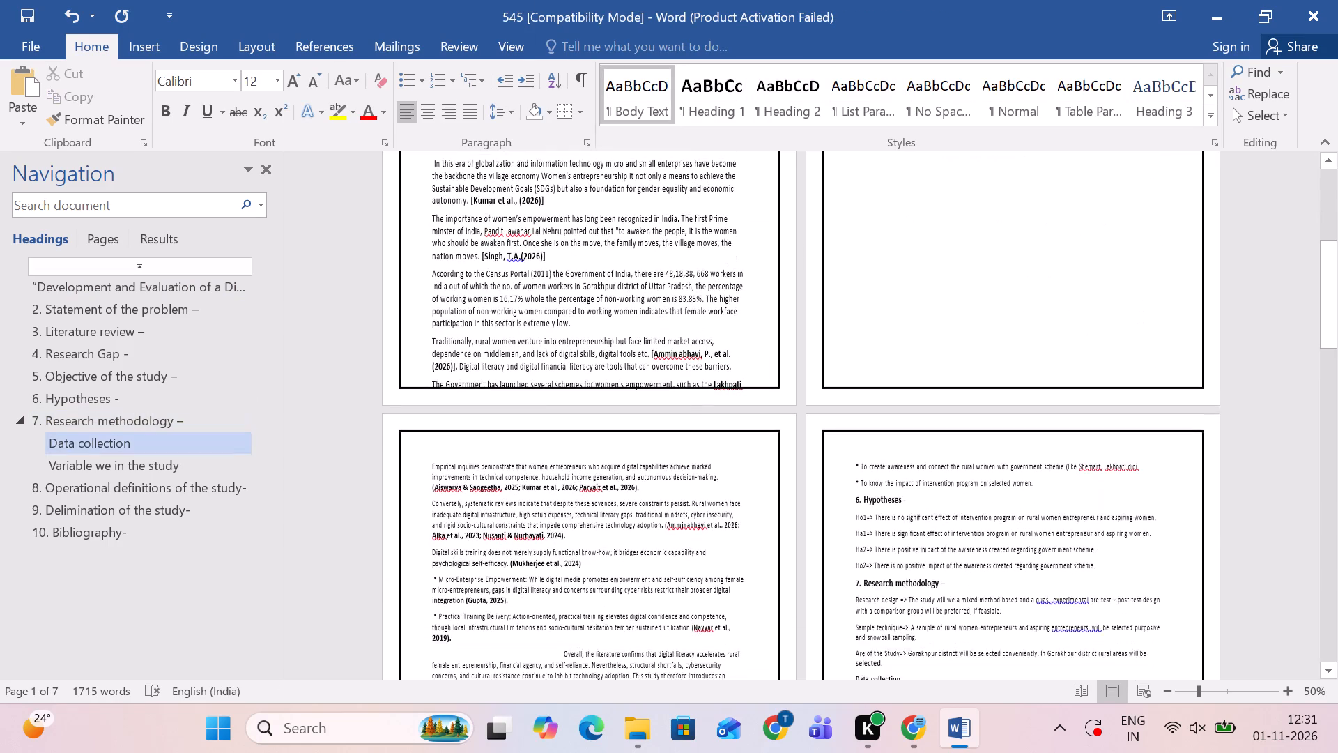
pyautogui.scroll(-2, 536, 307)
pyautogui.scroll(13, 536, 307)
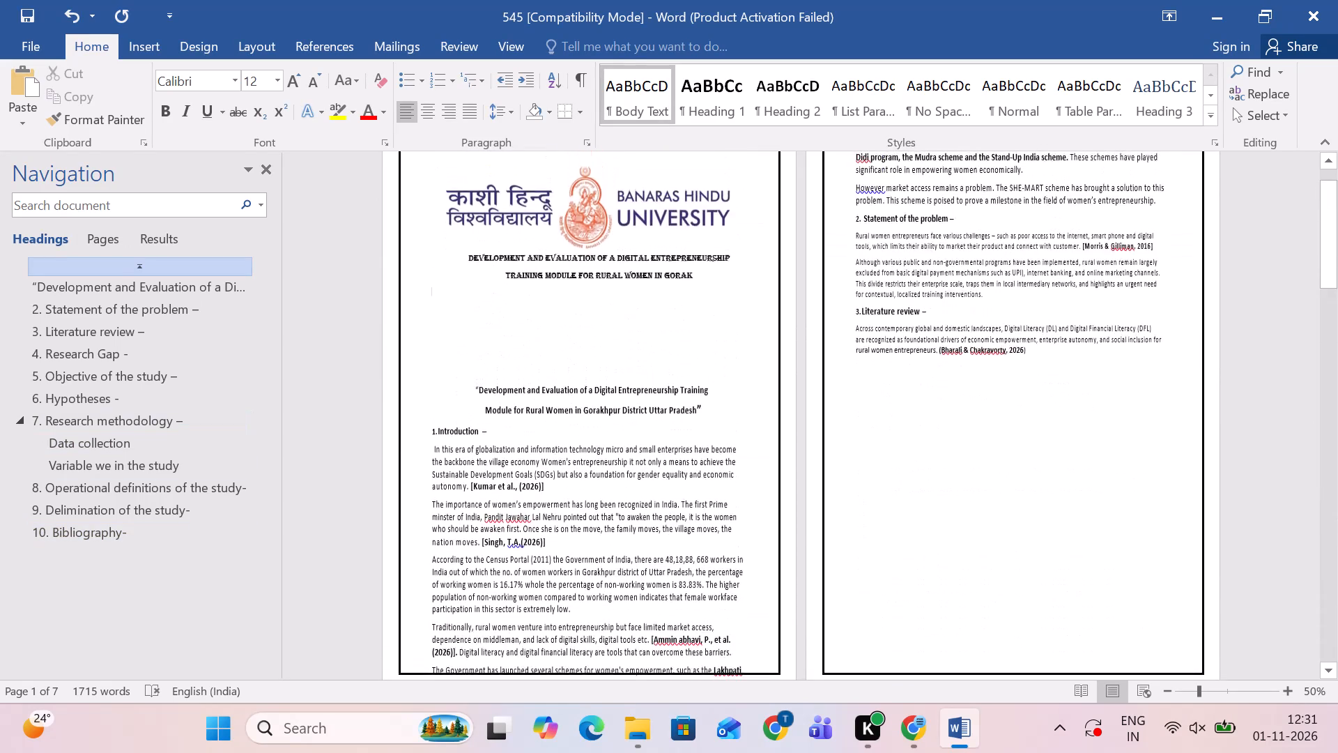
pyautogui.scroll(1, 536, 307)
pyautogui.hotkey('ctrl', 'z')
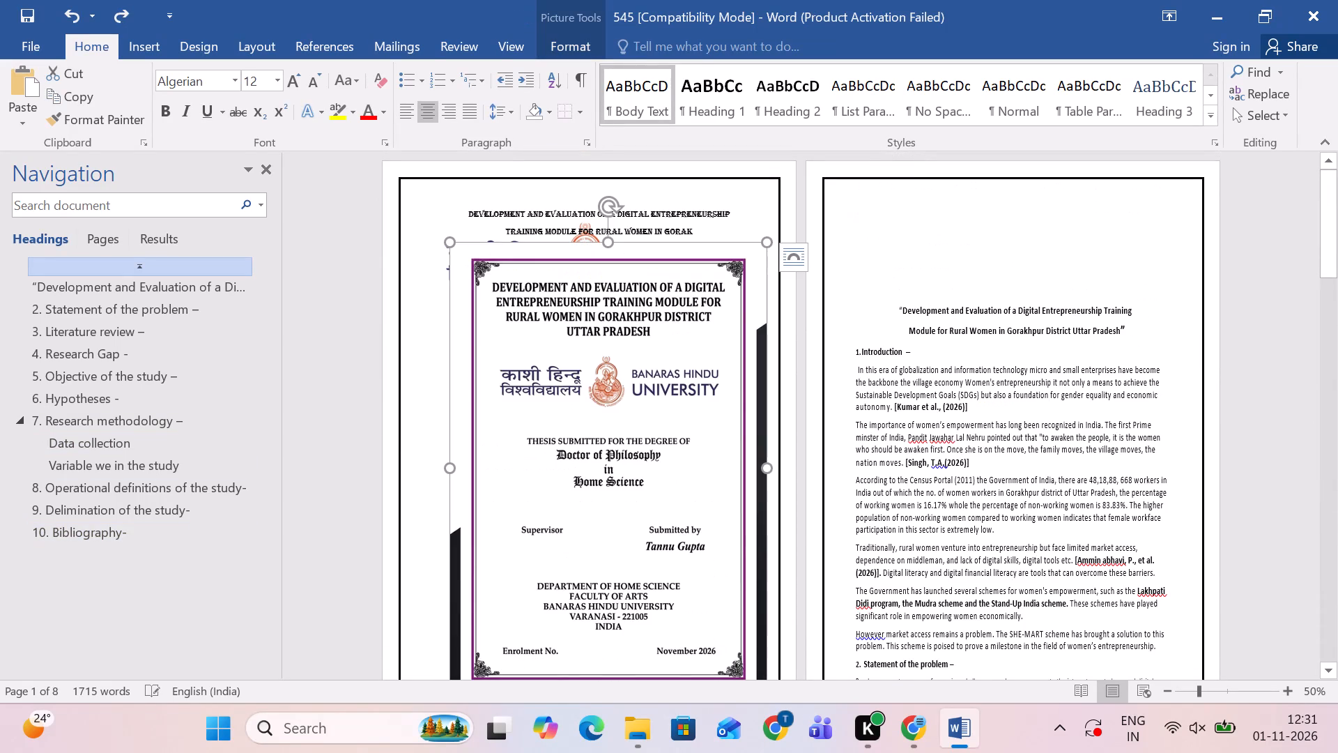
# Delete the old university logo picture lying behind the cover picture on page 1.
pyautogui.click(710, 220)
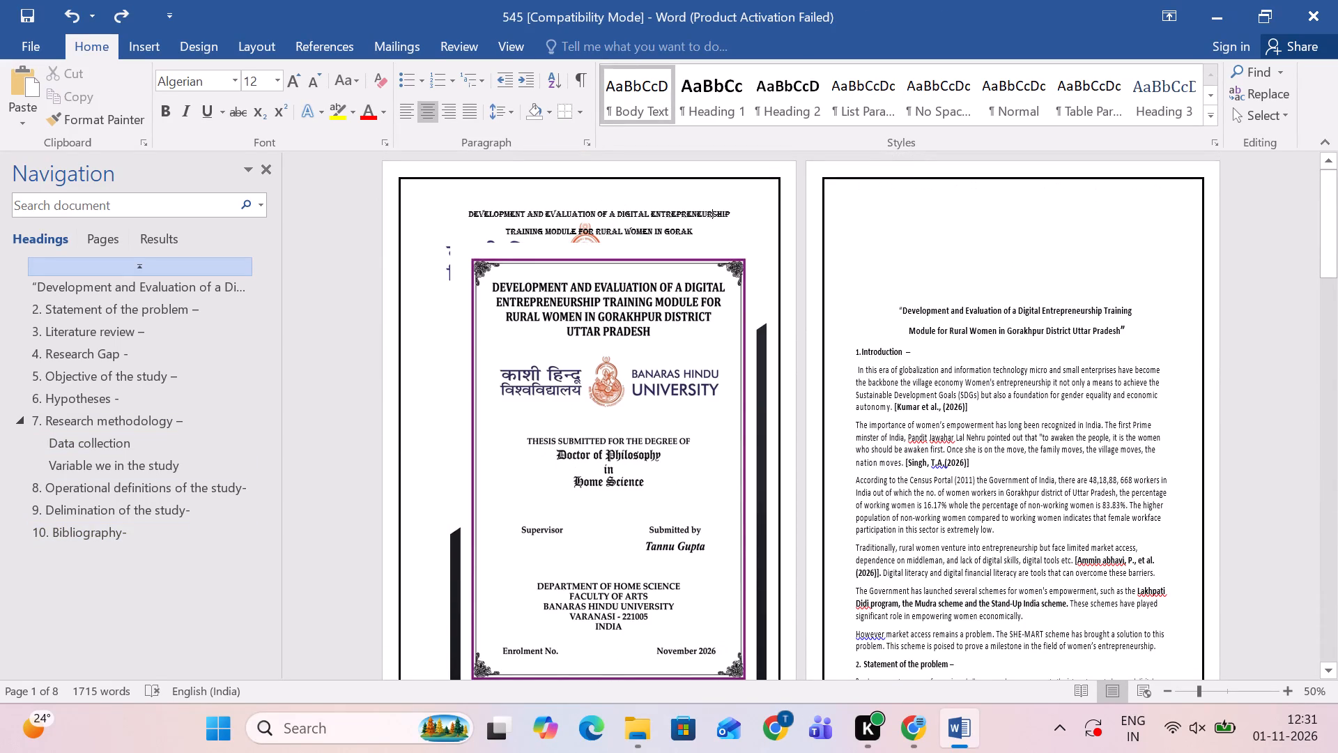
pyautogui.click(694, 227)
pyautogui.moveTo(694, 227); pyautogui.dragTo(696, 234)
pyautogui.click(696, 234)
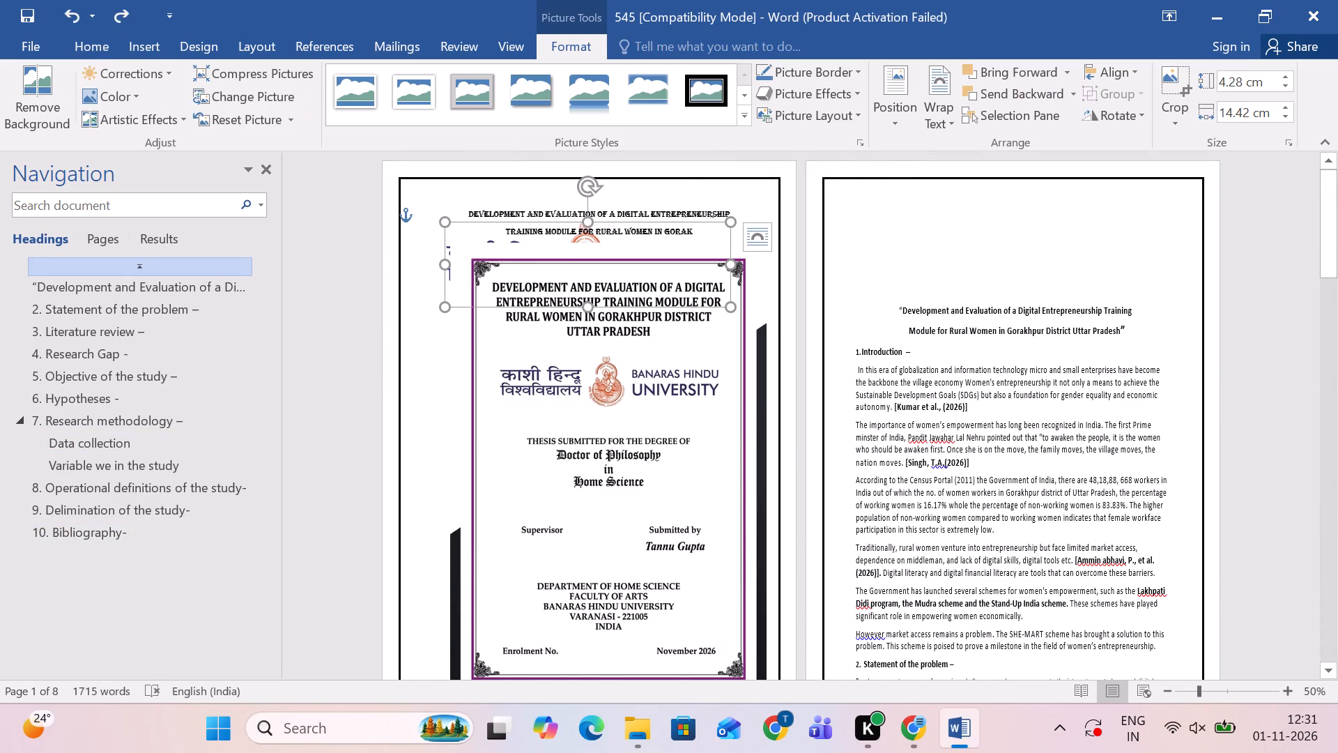
pyautogui.click(714, 215)
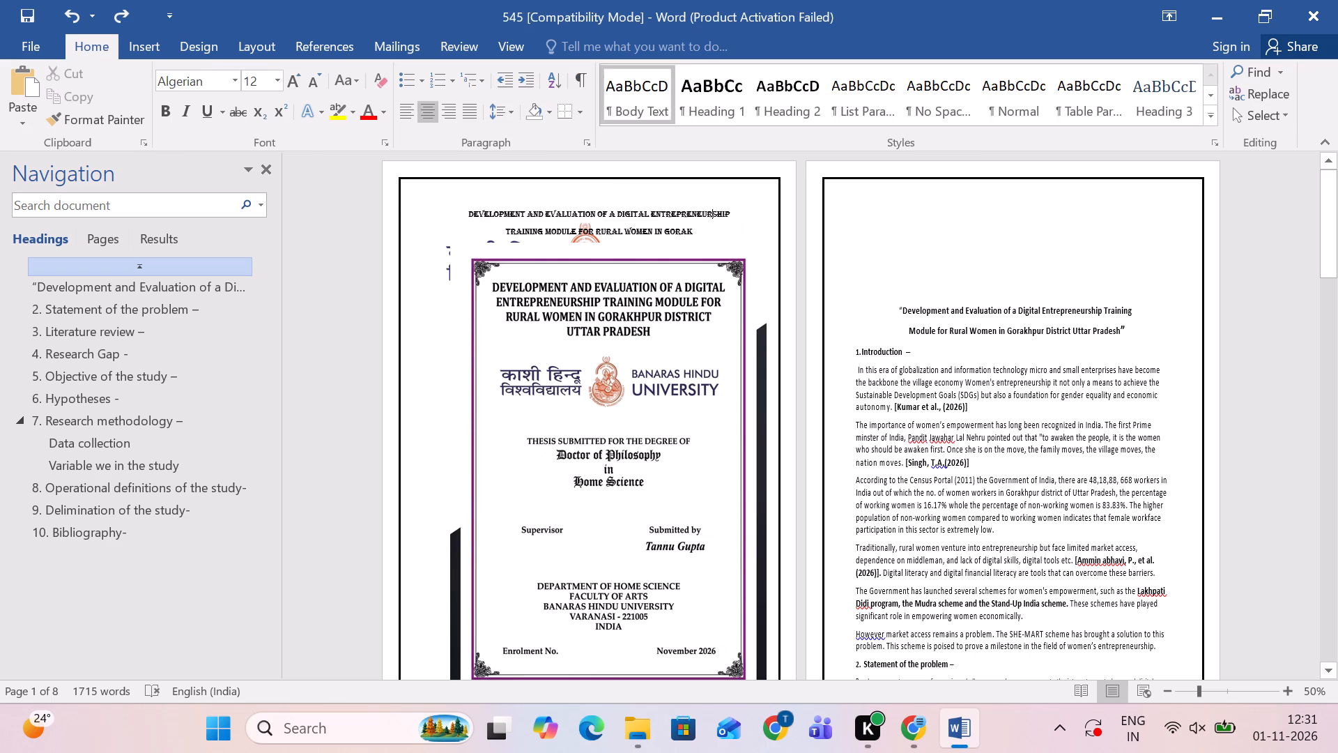
pyautogui.click(714, 215)
pyautogui.click(700, 230)
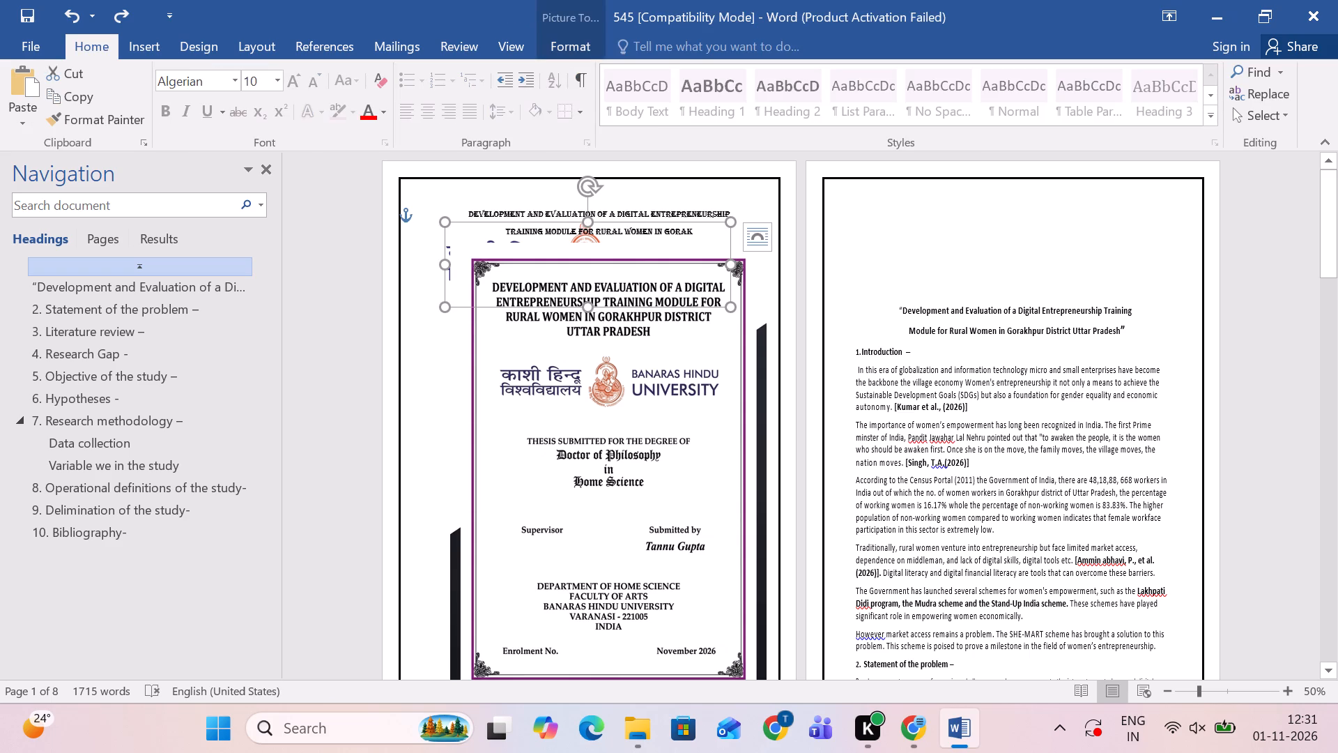
pyautogui.press('BackSpace')
pyautogui.press('BackSpace')
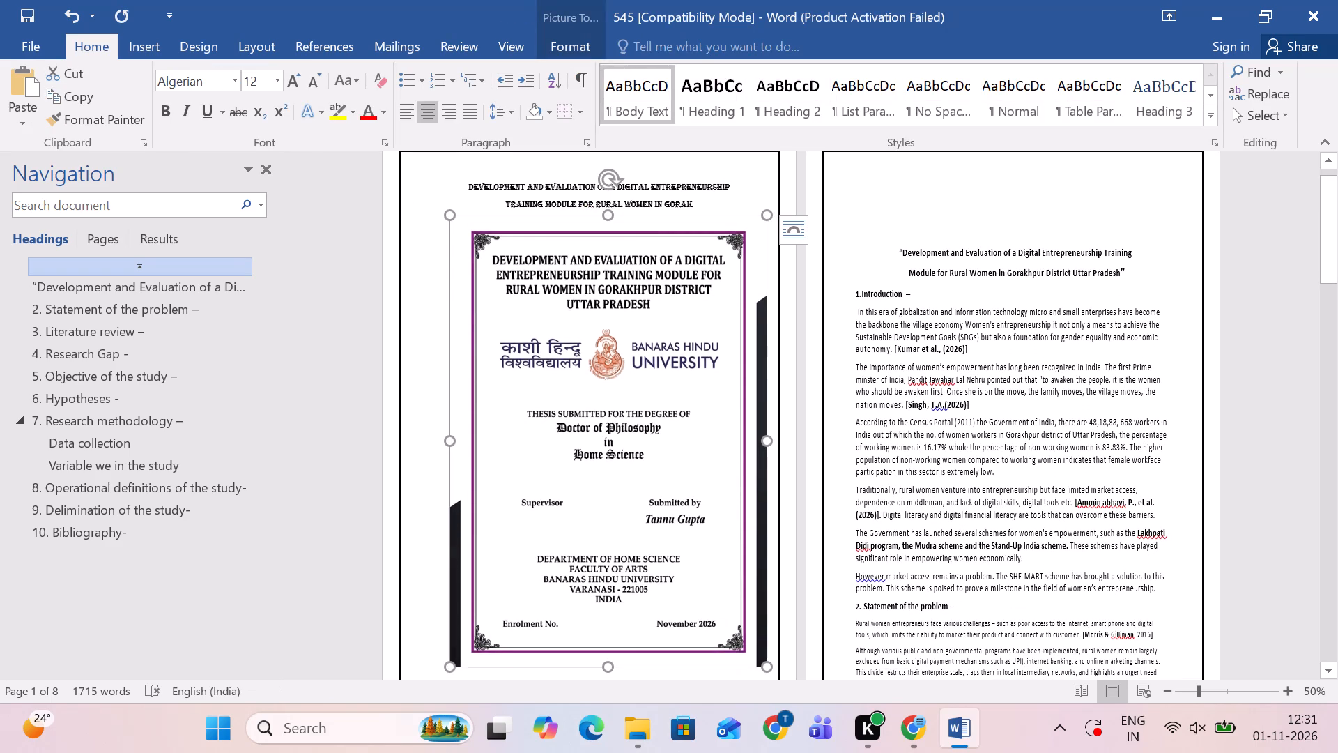
# Delete the remaining typed title text above the cover picture on page 1, starting from the end of GORAK.
pyautogui.click(699, 201)
pyautogui.press('BackSpace')
pyautogui.press('BackSpace')
pyautogui.press('BackSpace')
pyautogui.press('BackSpace')
pyautogui.press('BackSpace')
pyautogui.press('BackSpace')
pyautogui.press('BackSpace')
pyautogui.press('BackSpace')
pyautogui.press('BackSpace')
pyautogui.press('BackSpace')
pyautogui.press('BackSpace')
pyautogui.press('BackSpace')
pyautogui.press('BackSpace')
pyautogui.press('BackSpace')
pyautogui.press('BackSpace')
pyautogui.press('BackSpace')
pyautogui.press('BackSpace')
pyautogui.press('BackSpace')
pyautogui.press('BackSpace')
pyautogui.press('BackSpace')
pyautogui.press('BackSpace')
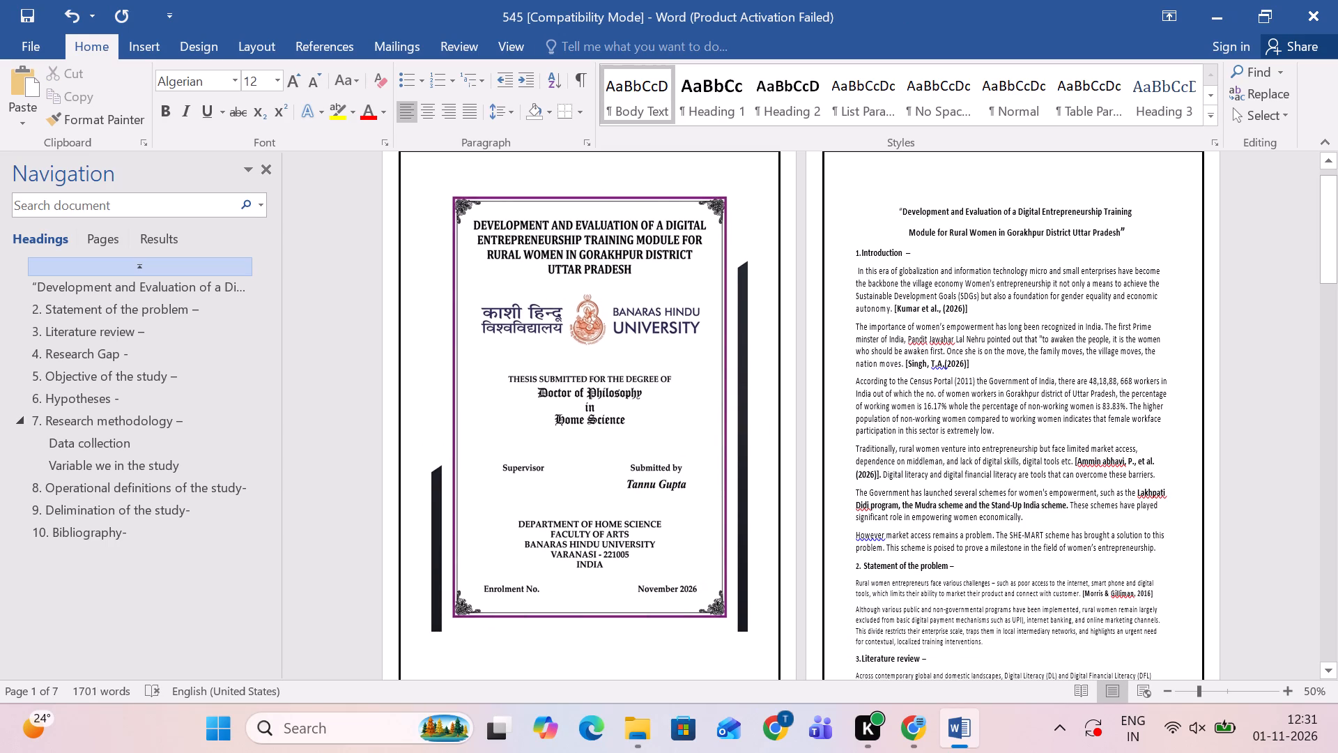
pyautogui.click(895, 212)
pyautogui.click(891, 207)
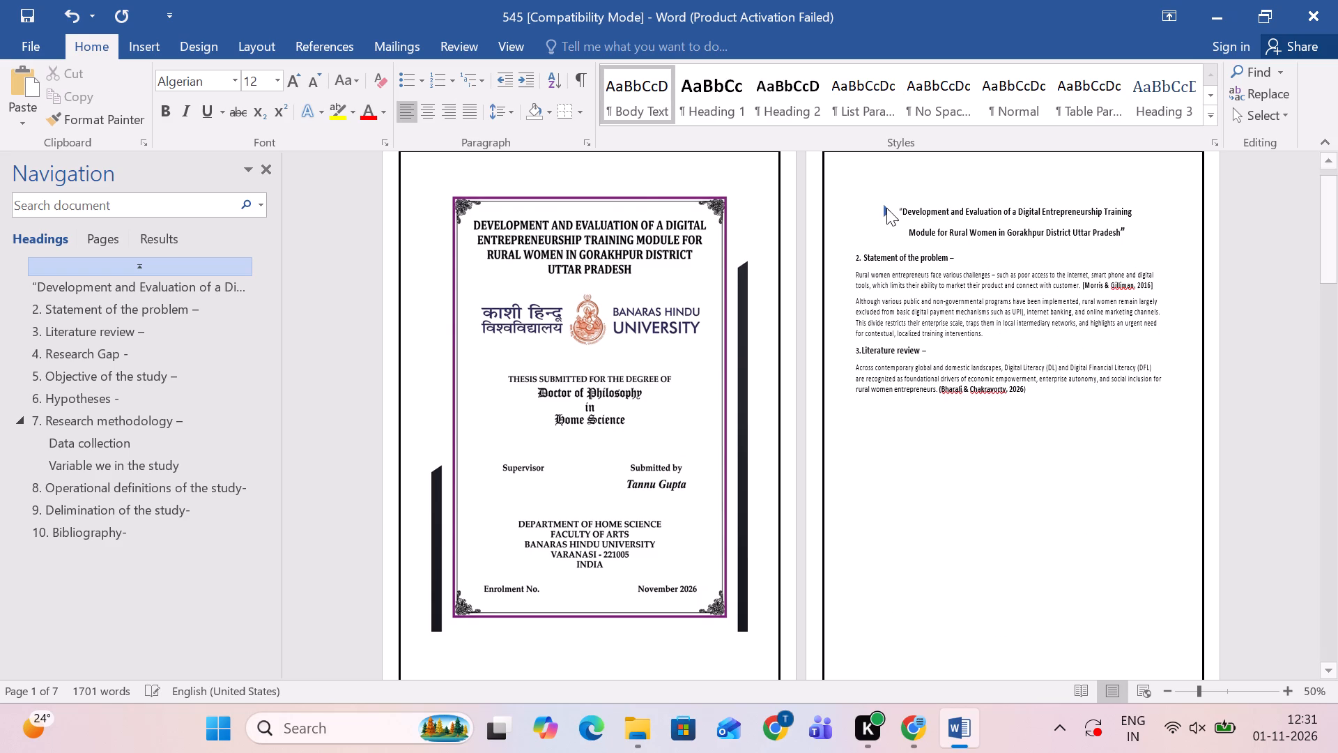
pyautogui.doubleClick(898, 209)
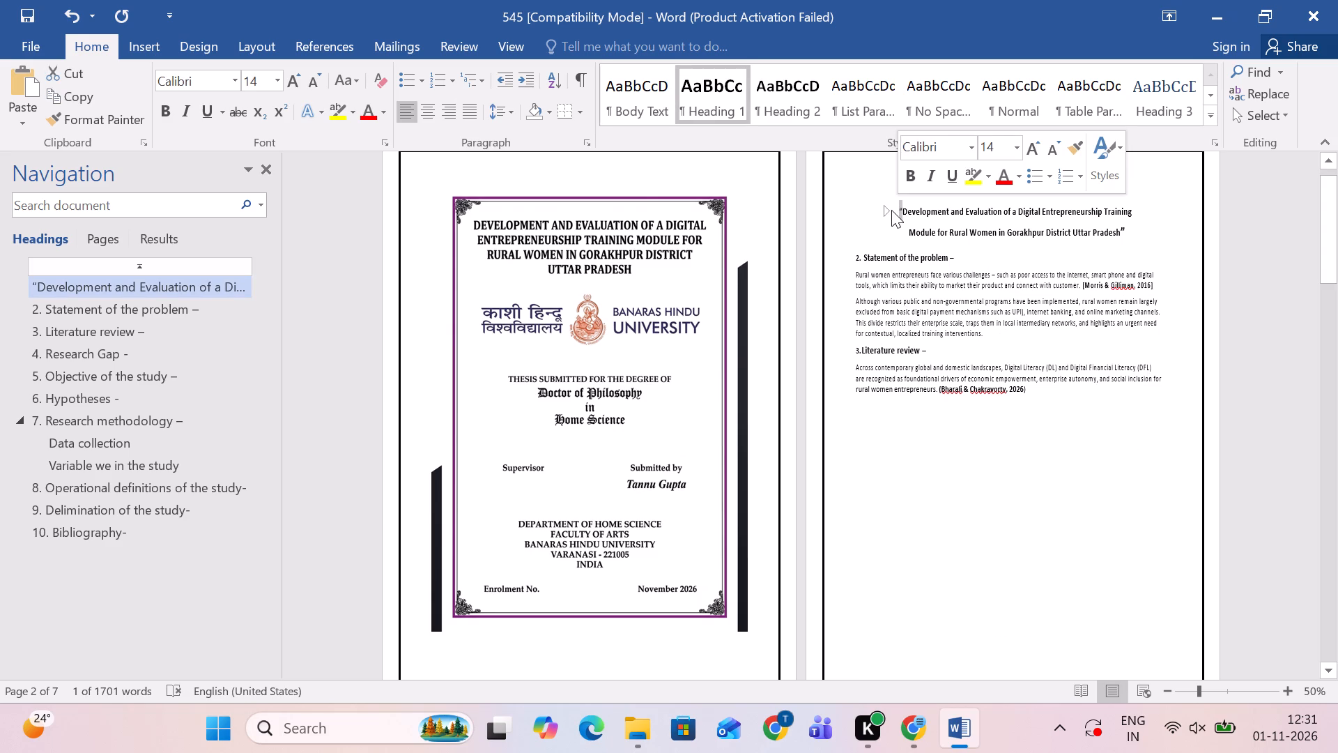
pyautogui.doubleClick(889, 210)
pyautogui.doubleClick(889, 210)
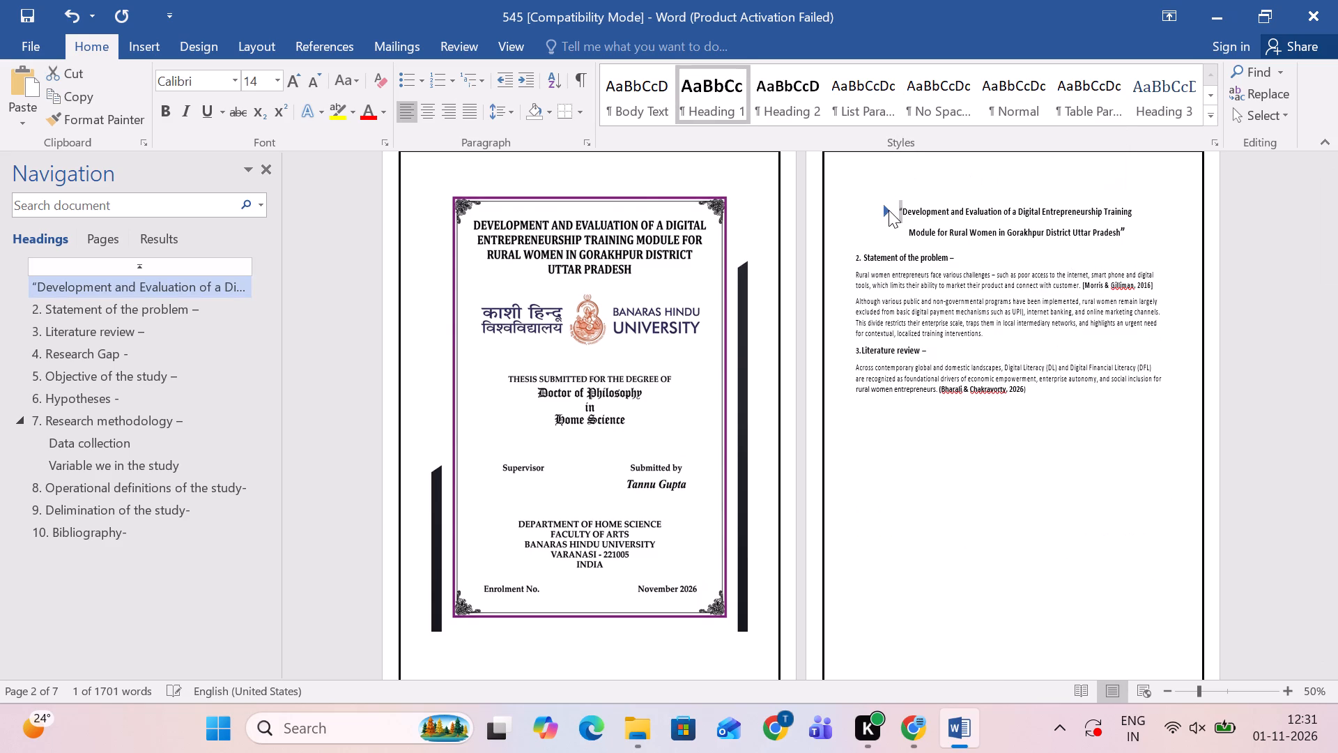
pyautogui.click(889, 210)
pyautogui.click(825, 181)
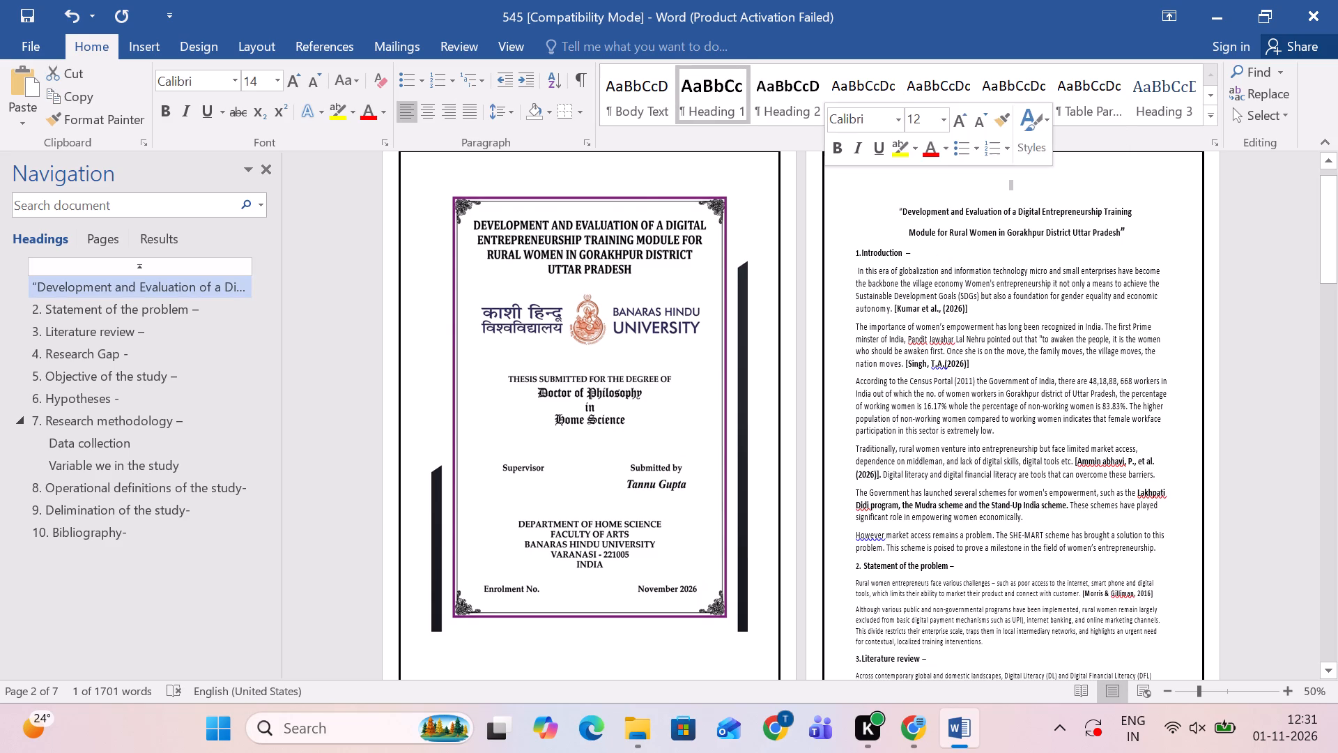
# Remove the extra blank space above the synopsis title at the start of page 2.
pyautogui.click(1154, 221)
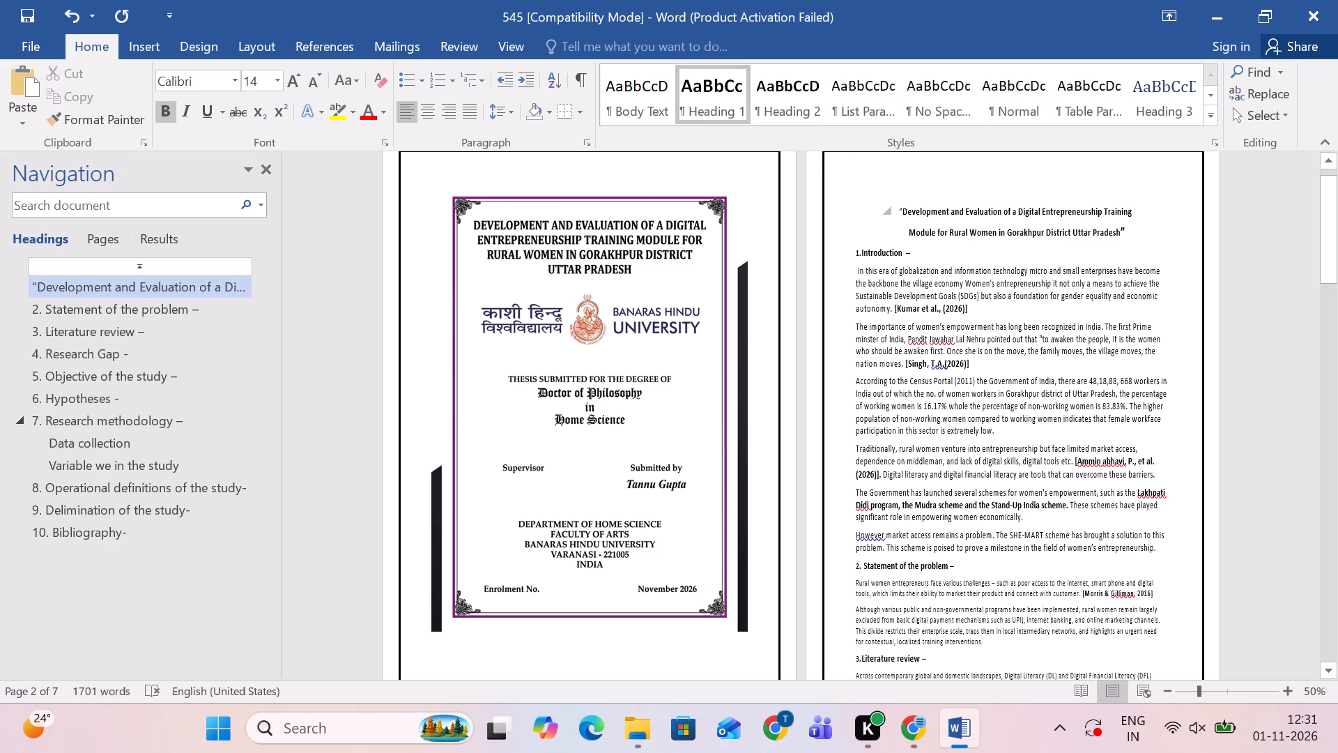
pyautogui.click(1135, 192)
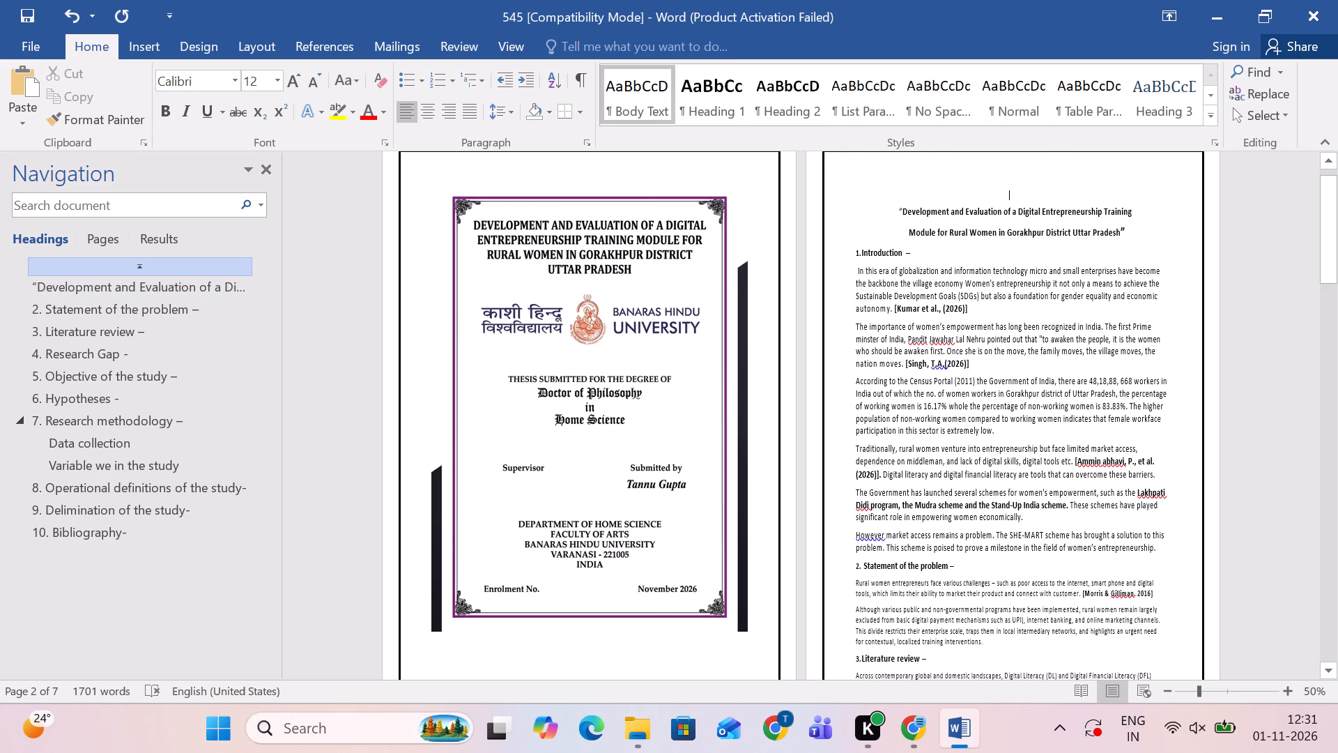
pyautogui.press('Up')
pyautogui.press('Up')
pyautogui.press('Up')
pyautogui.press('Up')
pyautogui.press('BackSpace')
pyautogui.press('BackSpace')
pyautogui.press('BackSpace')
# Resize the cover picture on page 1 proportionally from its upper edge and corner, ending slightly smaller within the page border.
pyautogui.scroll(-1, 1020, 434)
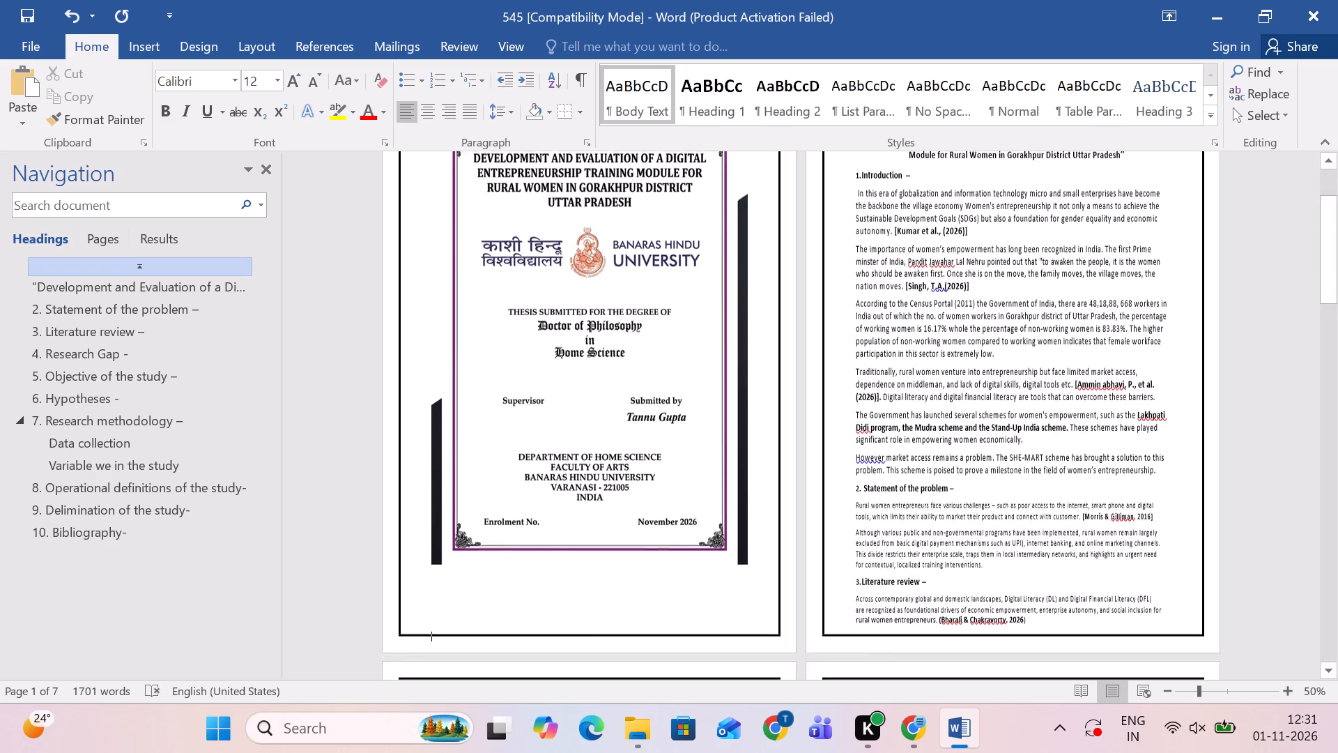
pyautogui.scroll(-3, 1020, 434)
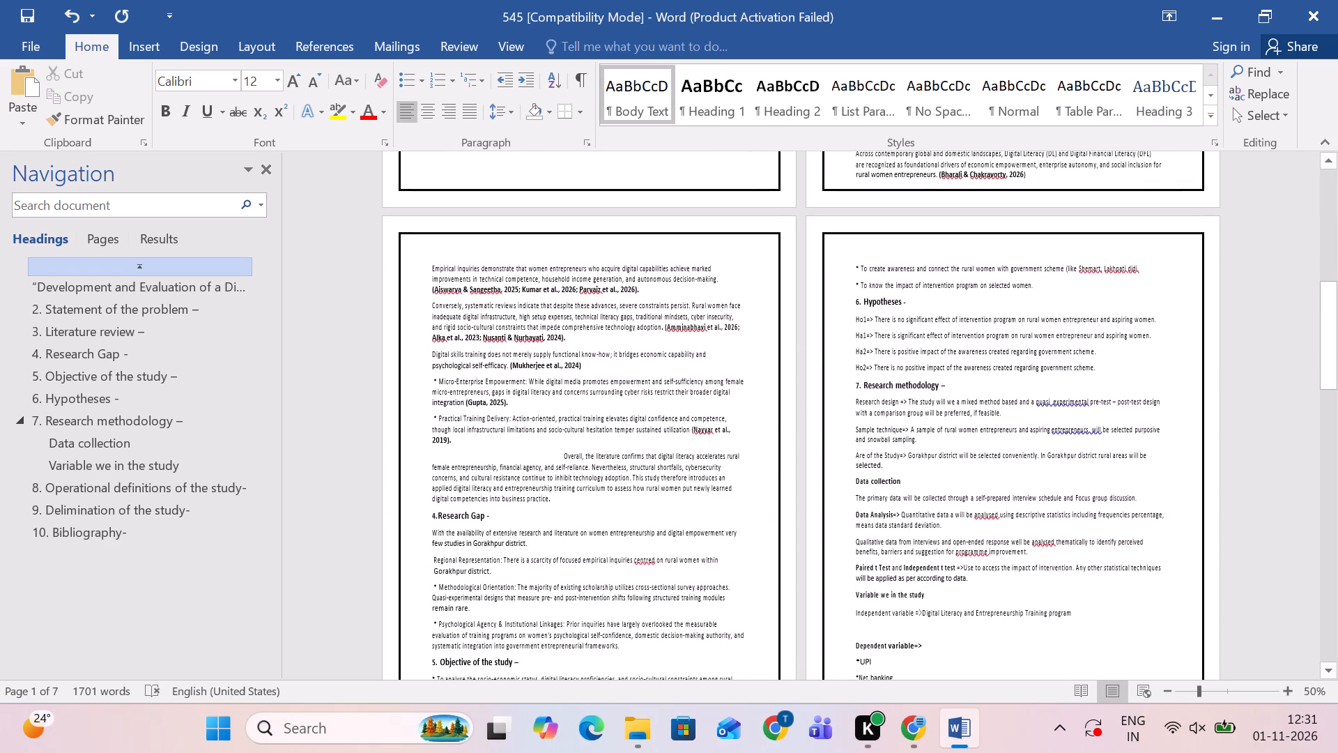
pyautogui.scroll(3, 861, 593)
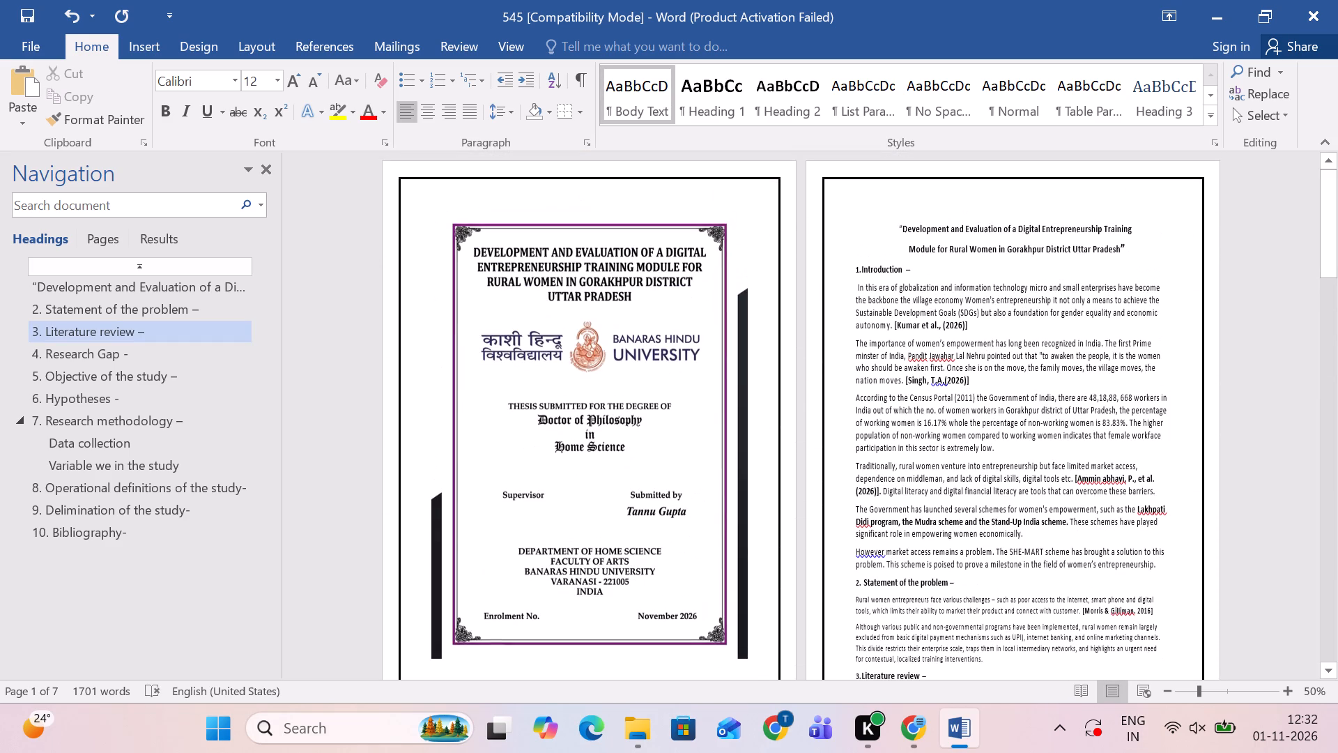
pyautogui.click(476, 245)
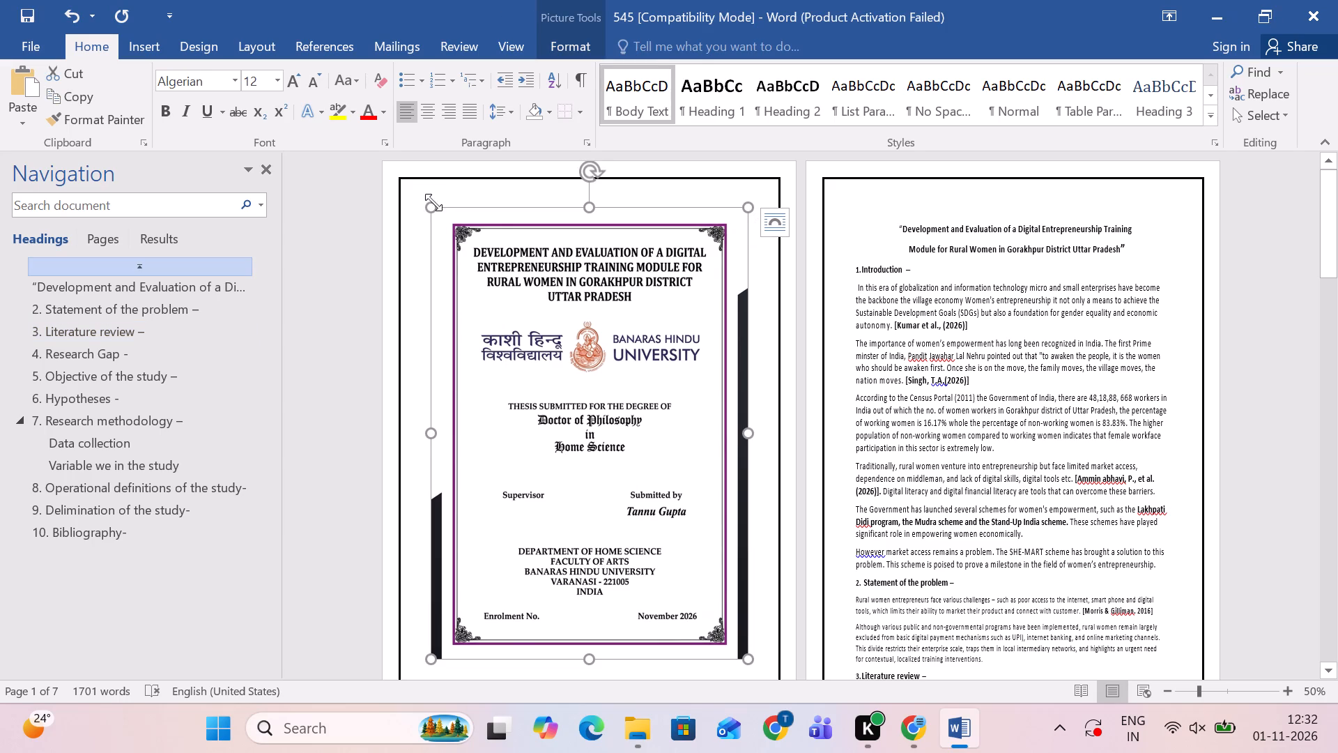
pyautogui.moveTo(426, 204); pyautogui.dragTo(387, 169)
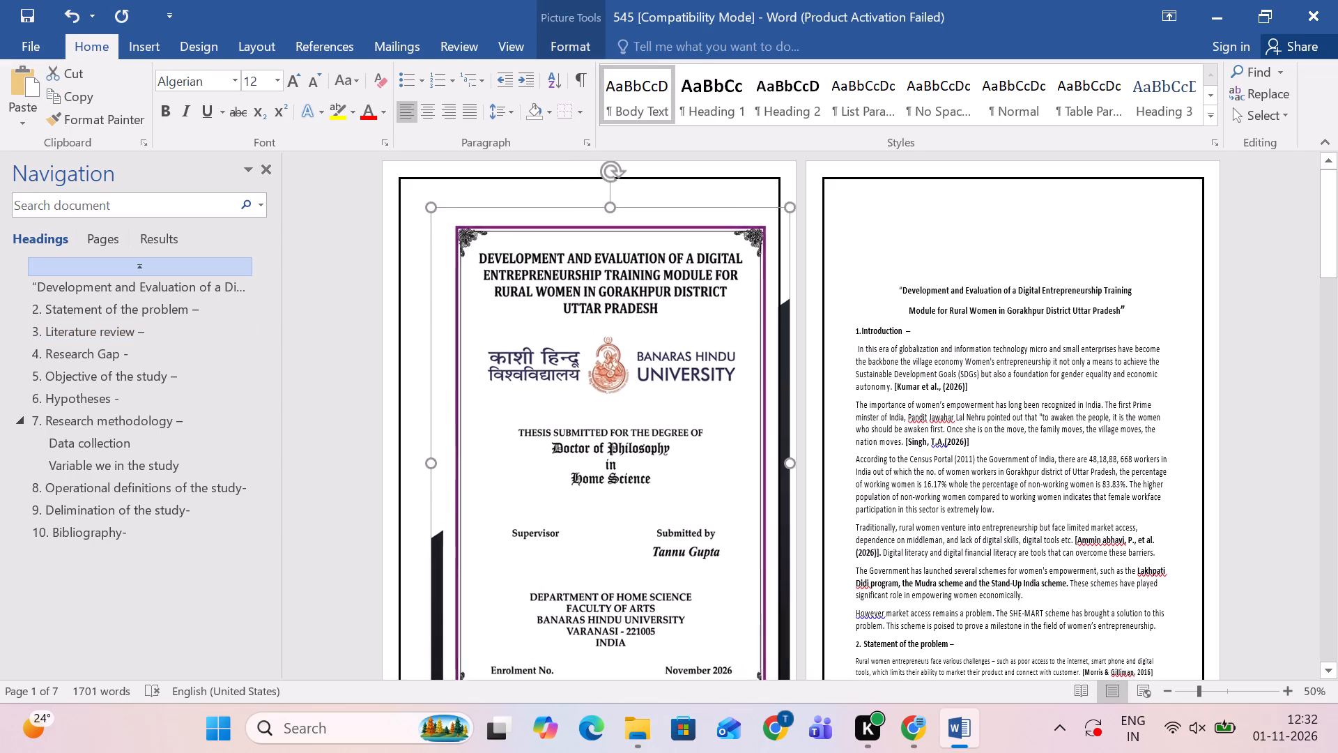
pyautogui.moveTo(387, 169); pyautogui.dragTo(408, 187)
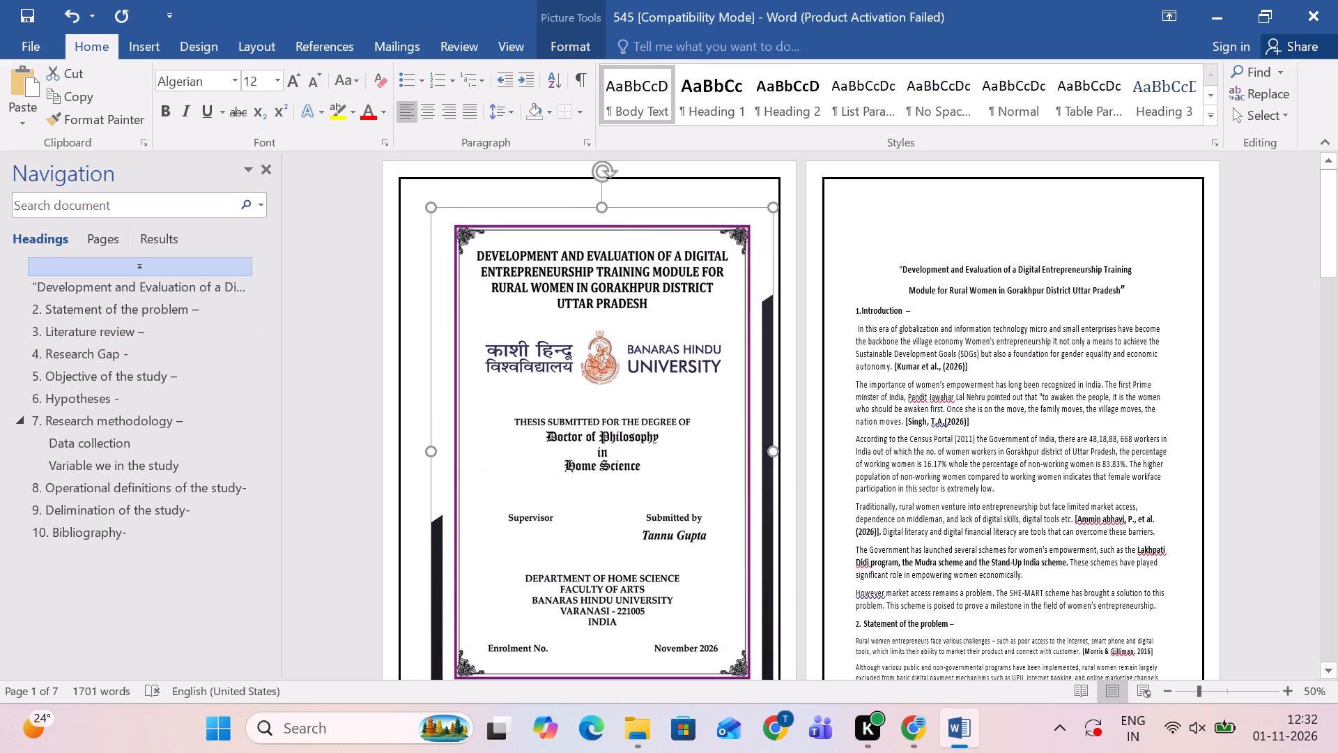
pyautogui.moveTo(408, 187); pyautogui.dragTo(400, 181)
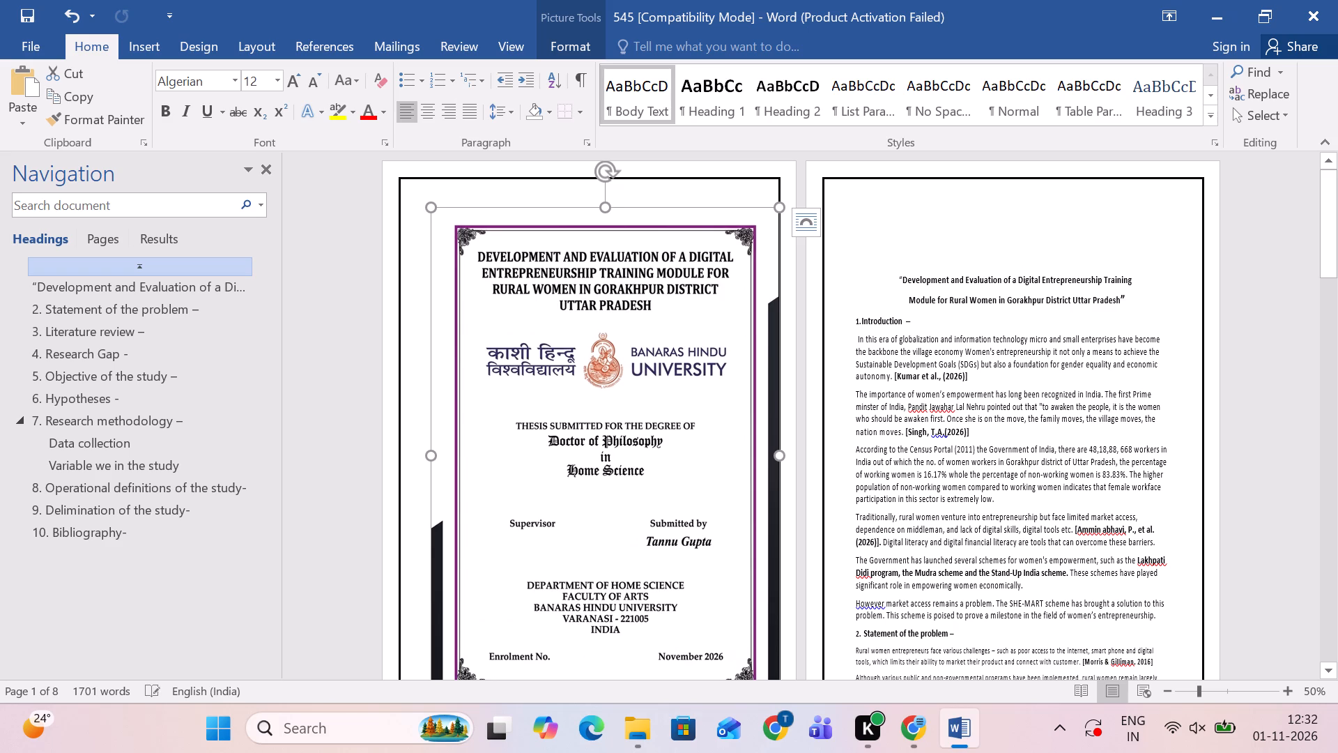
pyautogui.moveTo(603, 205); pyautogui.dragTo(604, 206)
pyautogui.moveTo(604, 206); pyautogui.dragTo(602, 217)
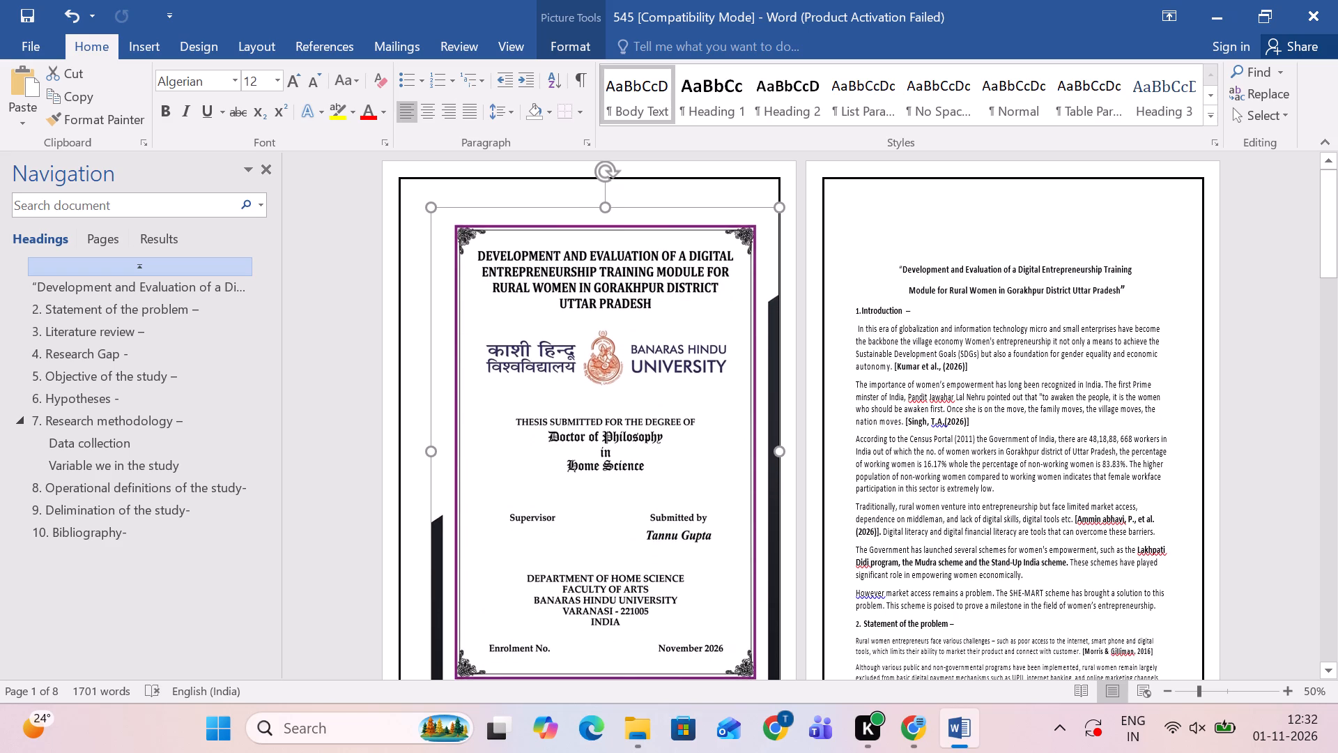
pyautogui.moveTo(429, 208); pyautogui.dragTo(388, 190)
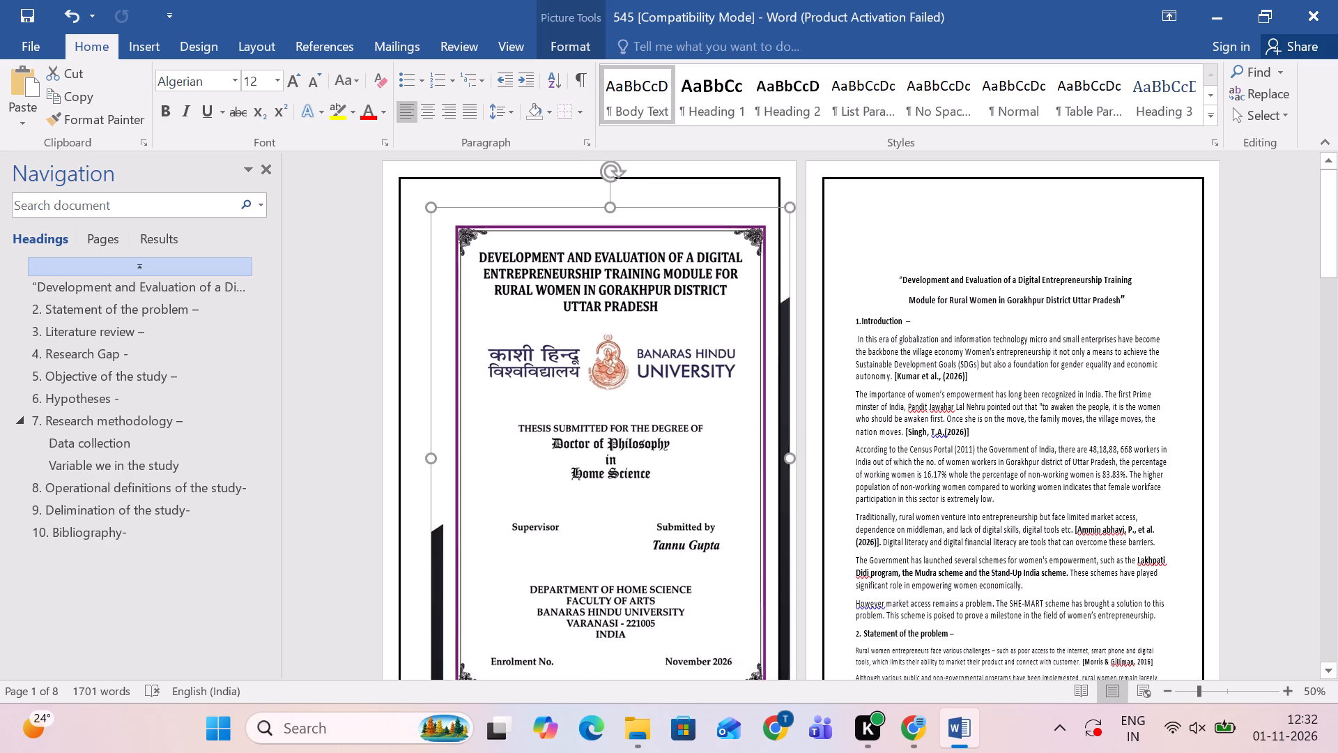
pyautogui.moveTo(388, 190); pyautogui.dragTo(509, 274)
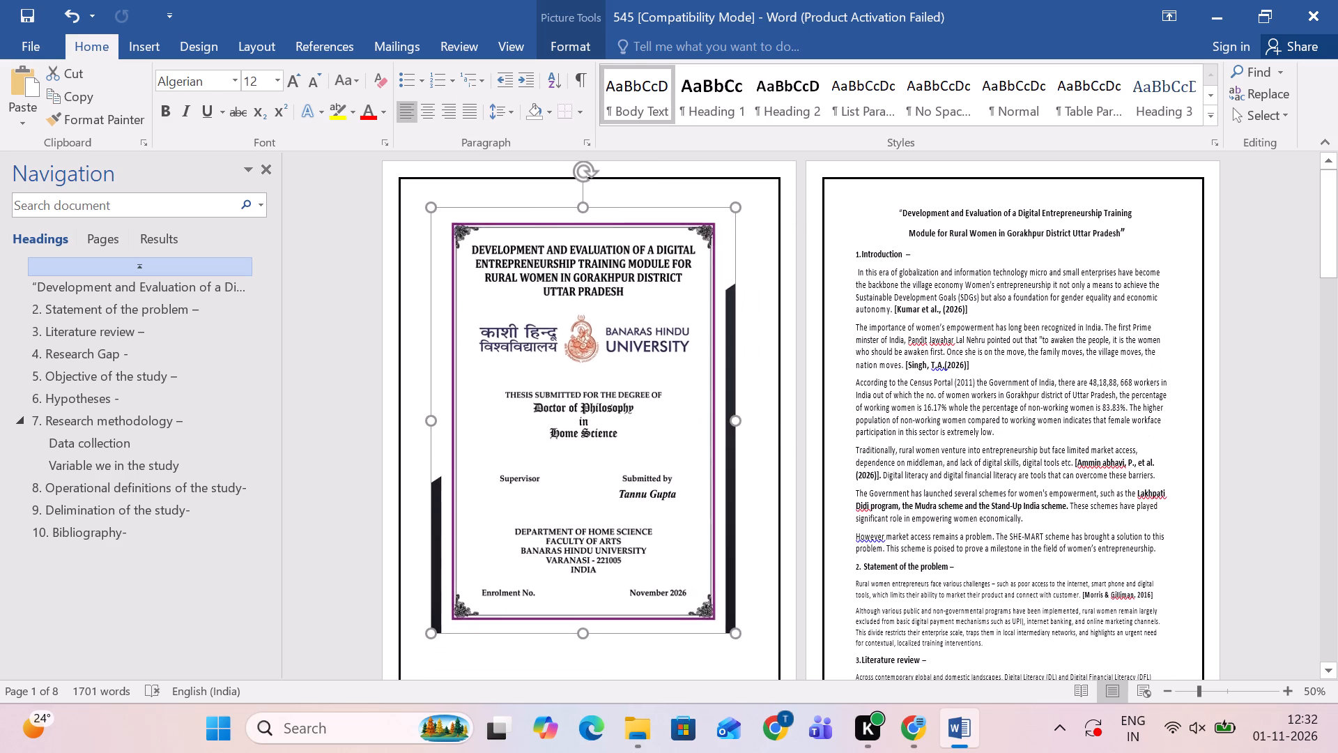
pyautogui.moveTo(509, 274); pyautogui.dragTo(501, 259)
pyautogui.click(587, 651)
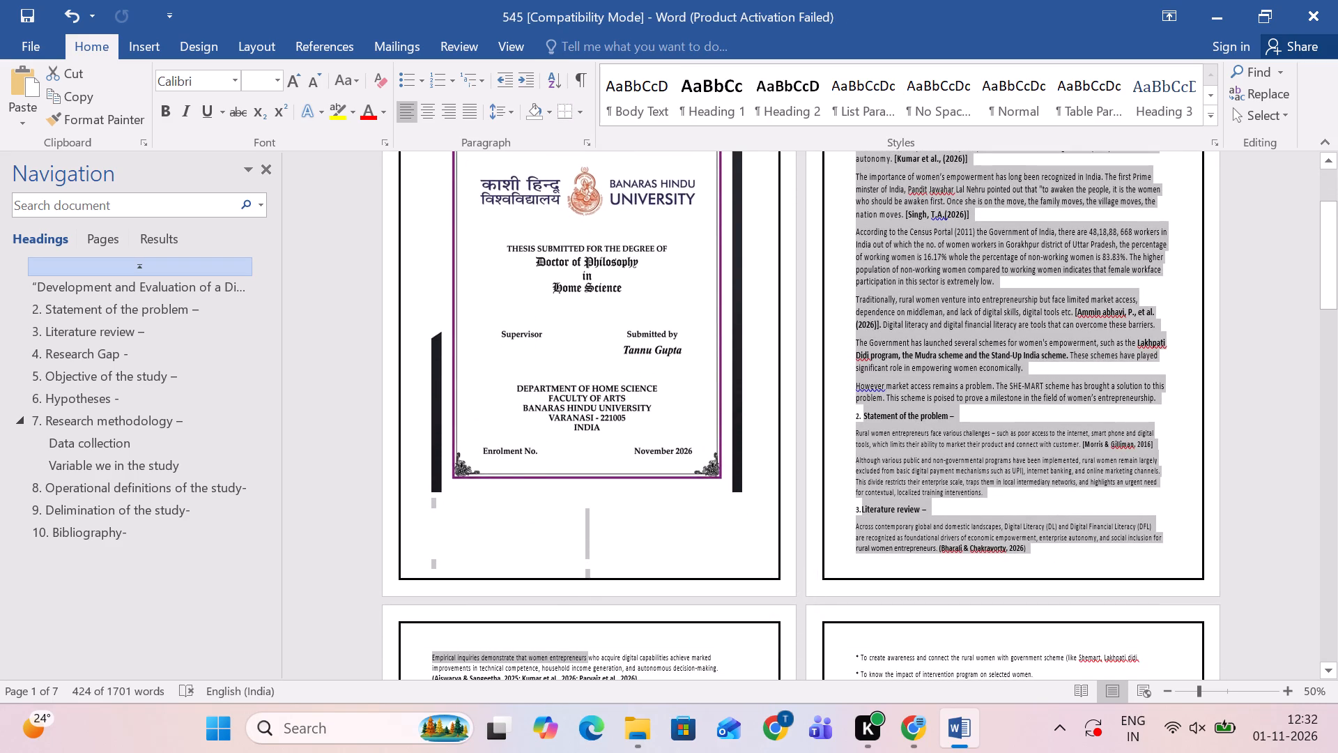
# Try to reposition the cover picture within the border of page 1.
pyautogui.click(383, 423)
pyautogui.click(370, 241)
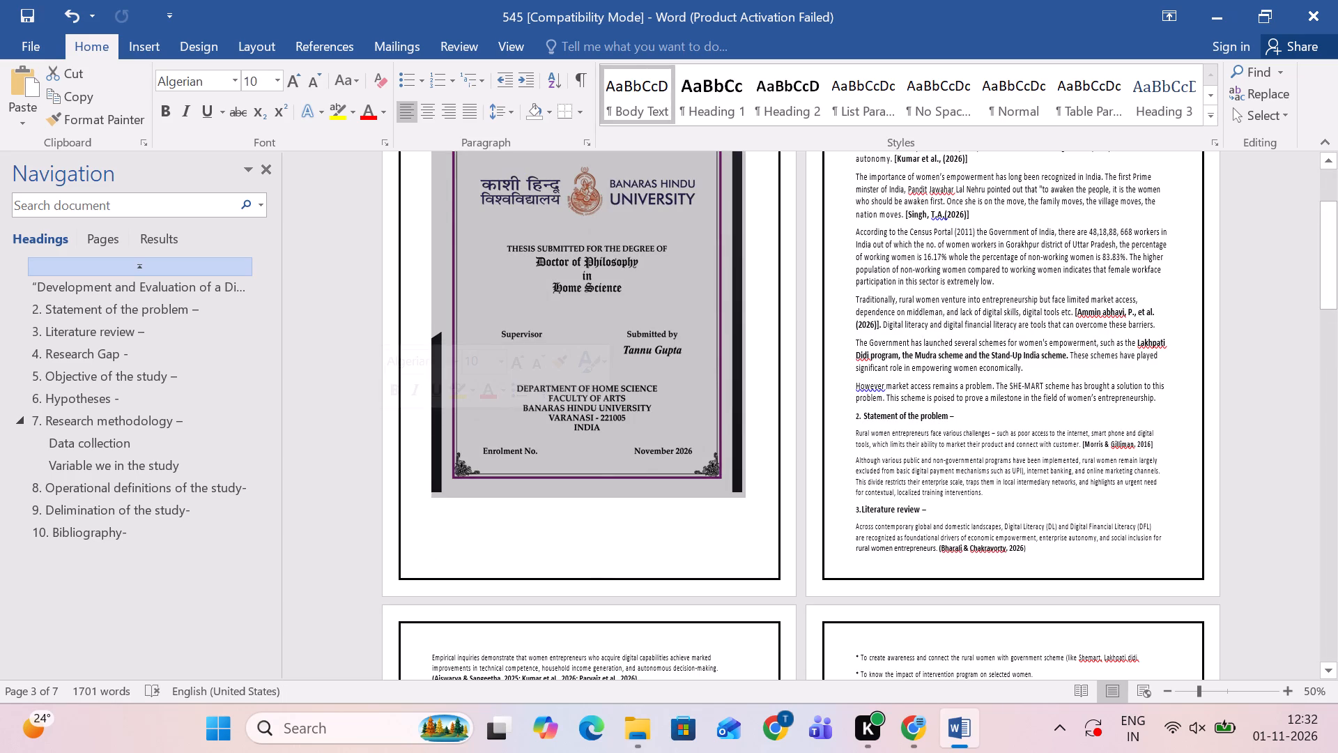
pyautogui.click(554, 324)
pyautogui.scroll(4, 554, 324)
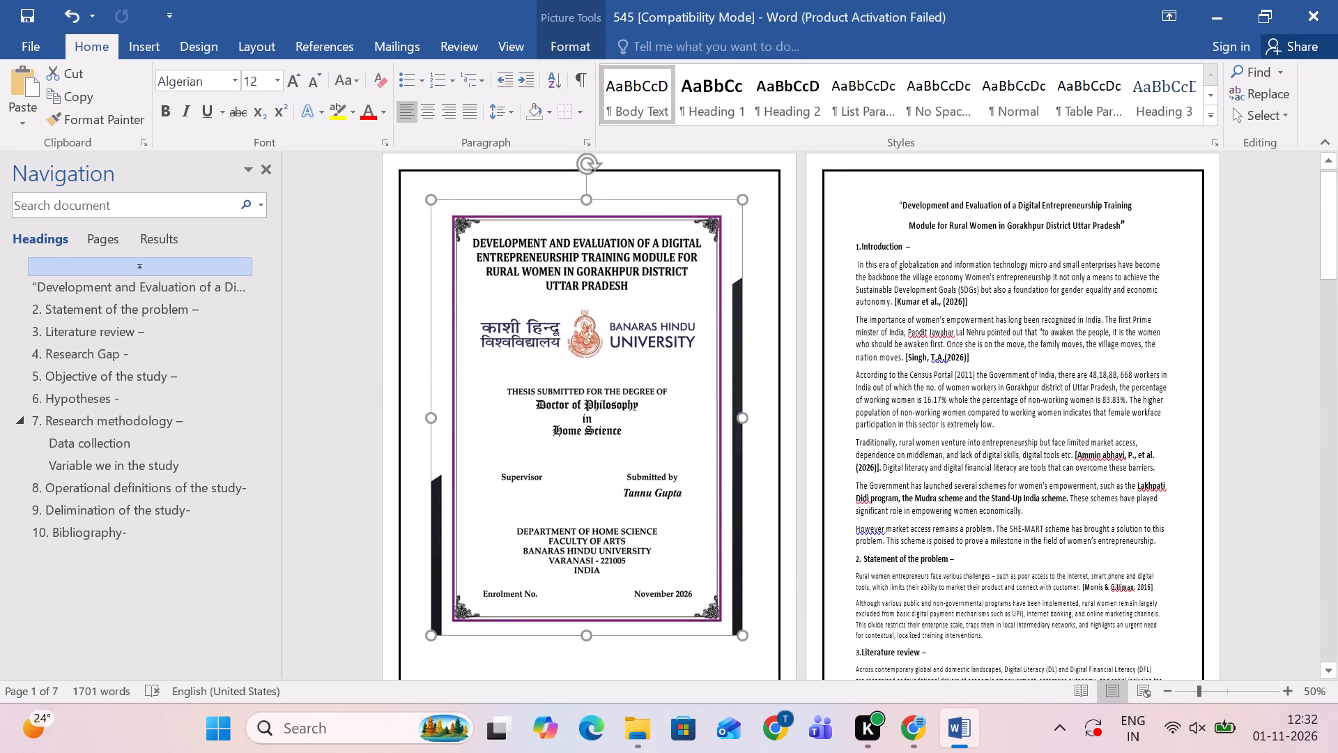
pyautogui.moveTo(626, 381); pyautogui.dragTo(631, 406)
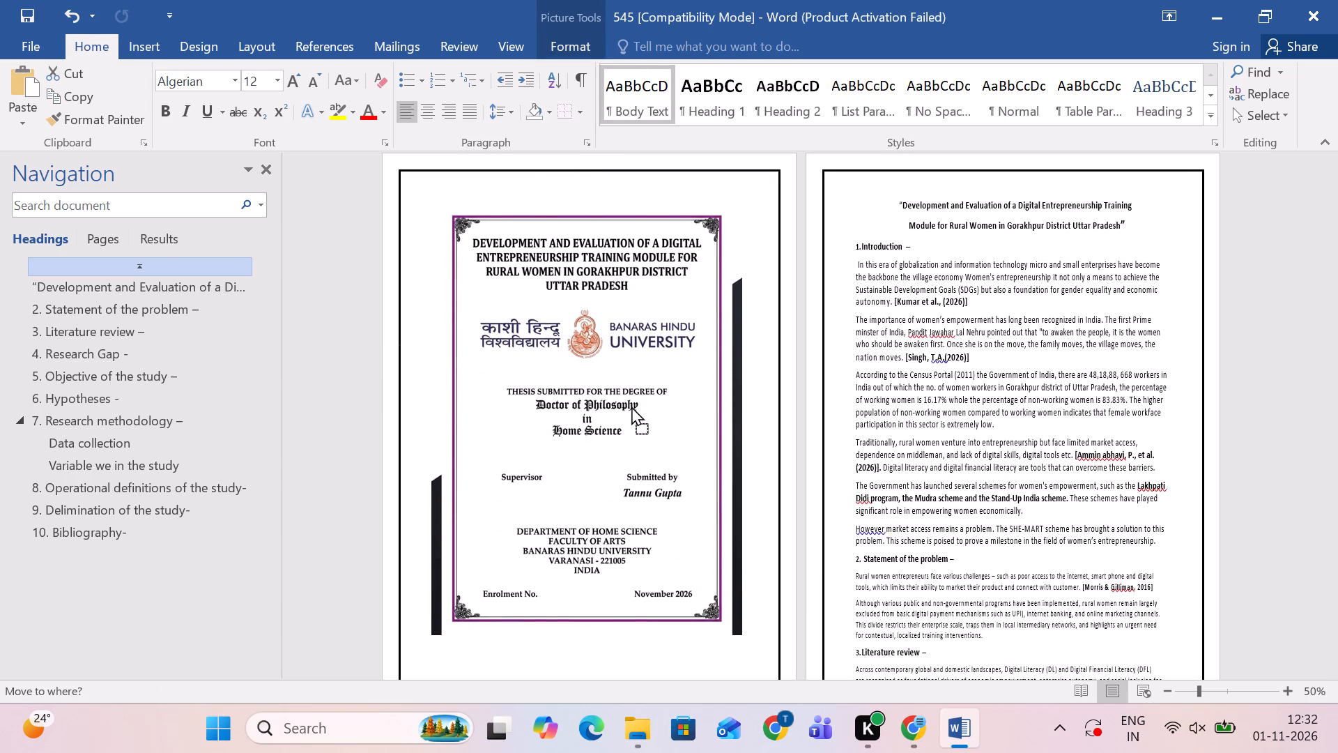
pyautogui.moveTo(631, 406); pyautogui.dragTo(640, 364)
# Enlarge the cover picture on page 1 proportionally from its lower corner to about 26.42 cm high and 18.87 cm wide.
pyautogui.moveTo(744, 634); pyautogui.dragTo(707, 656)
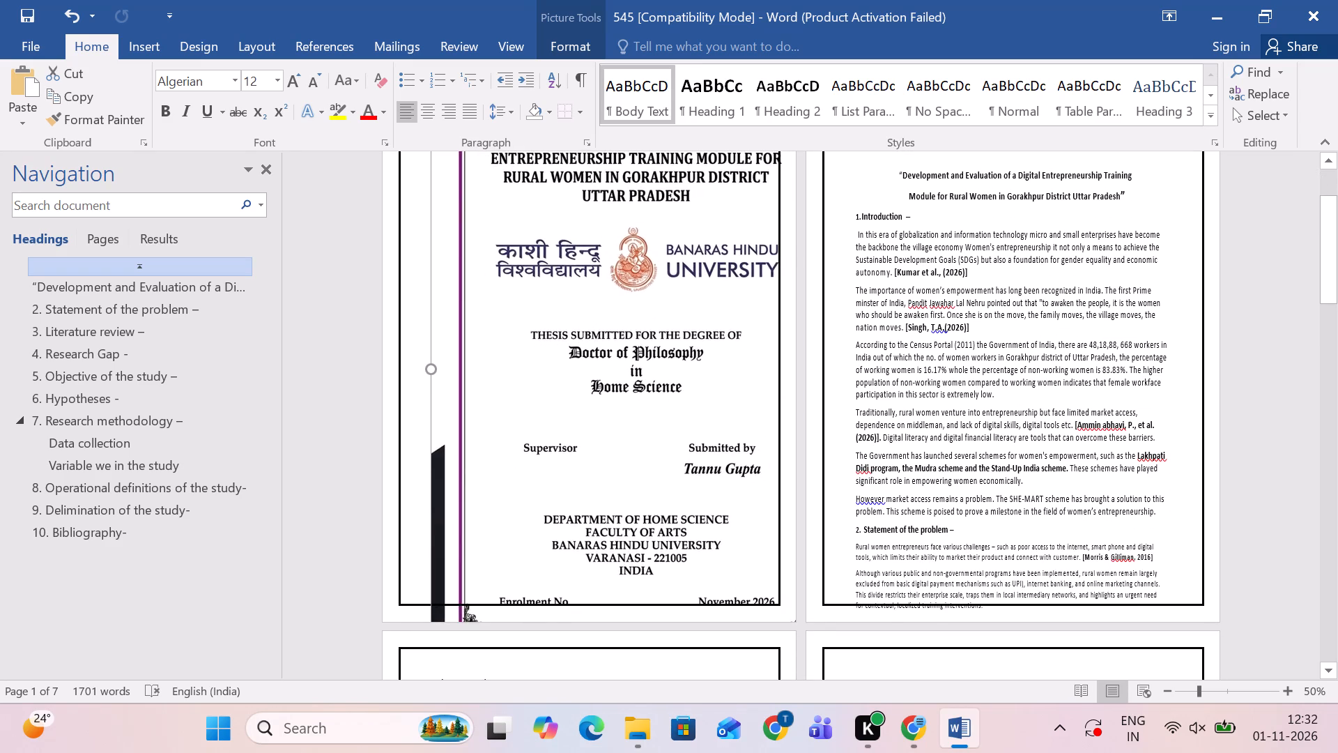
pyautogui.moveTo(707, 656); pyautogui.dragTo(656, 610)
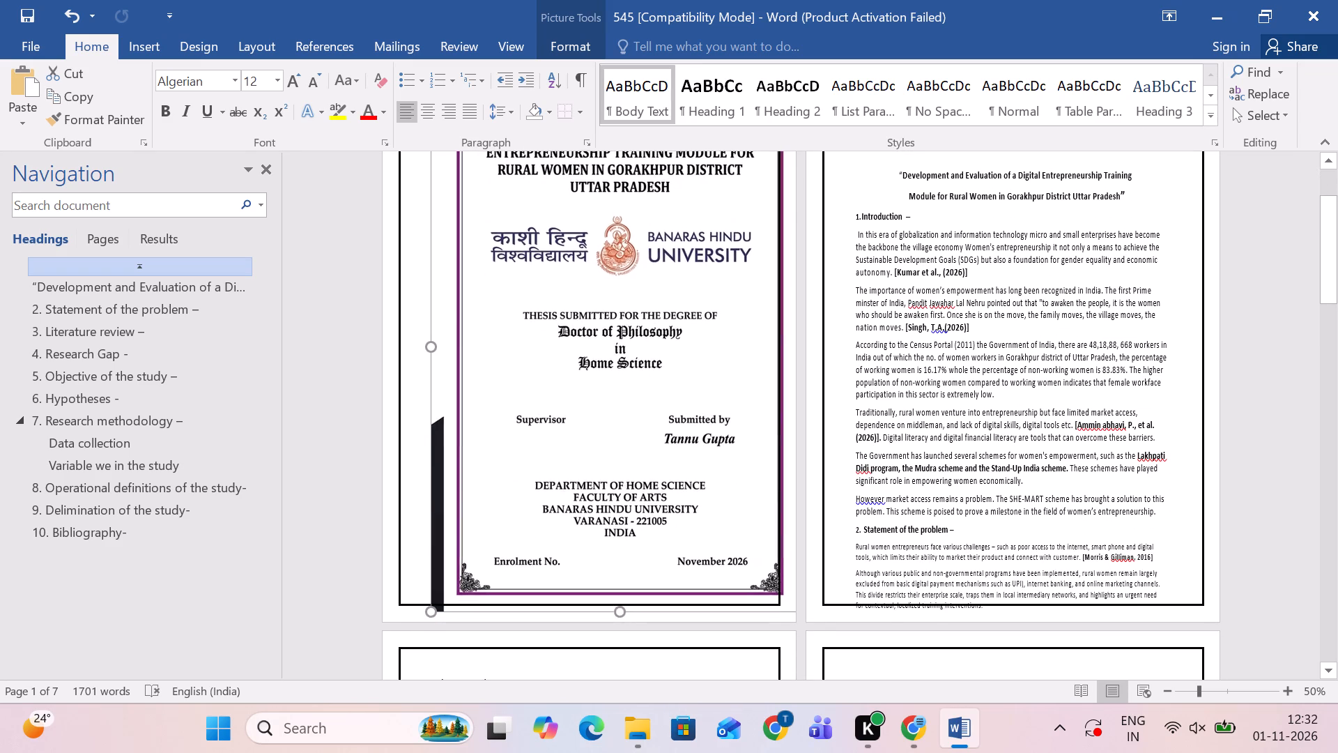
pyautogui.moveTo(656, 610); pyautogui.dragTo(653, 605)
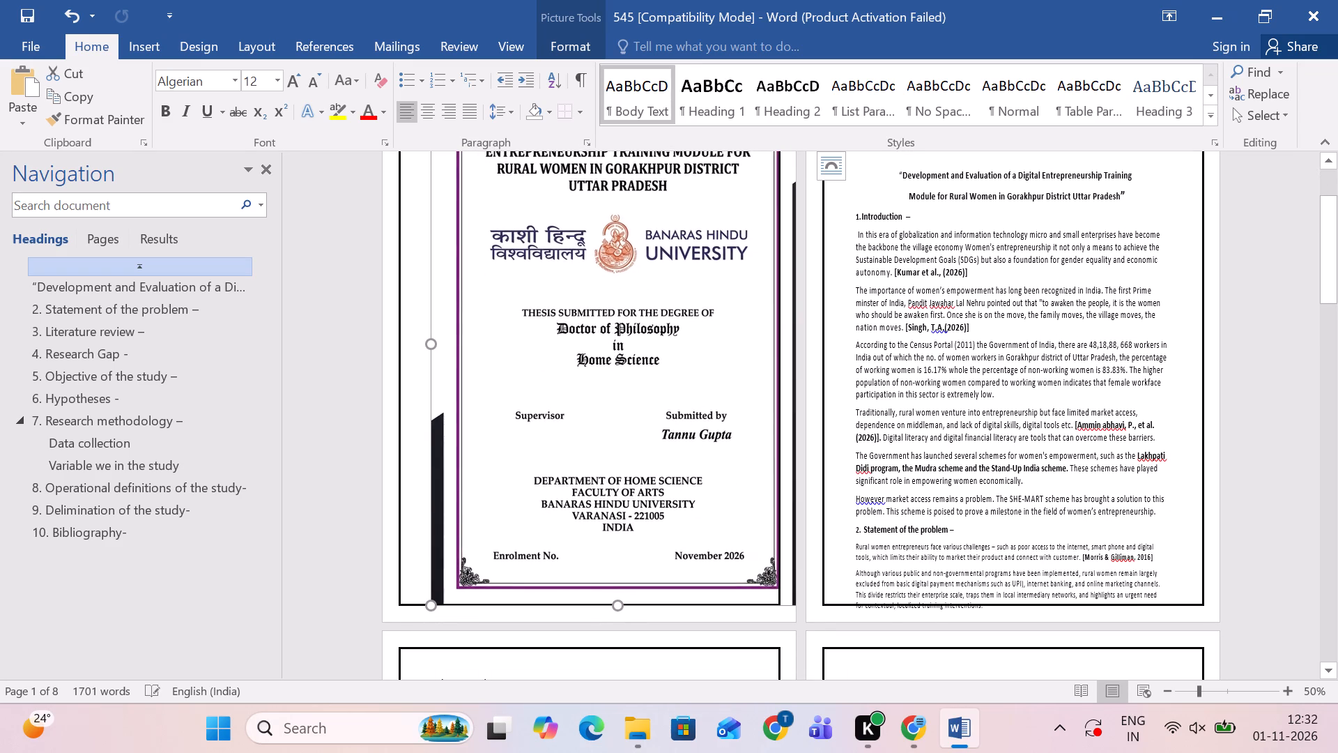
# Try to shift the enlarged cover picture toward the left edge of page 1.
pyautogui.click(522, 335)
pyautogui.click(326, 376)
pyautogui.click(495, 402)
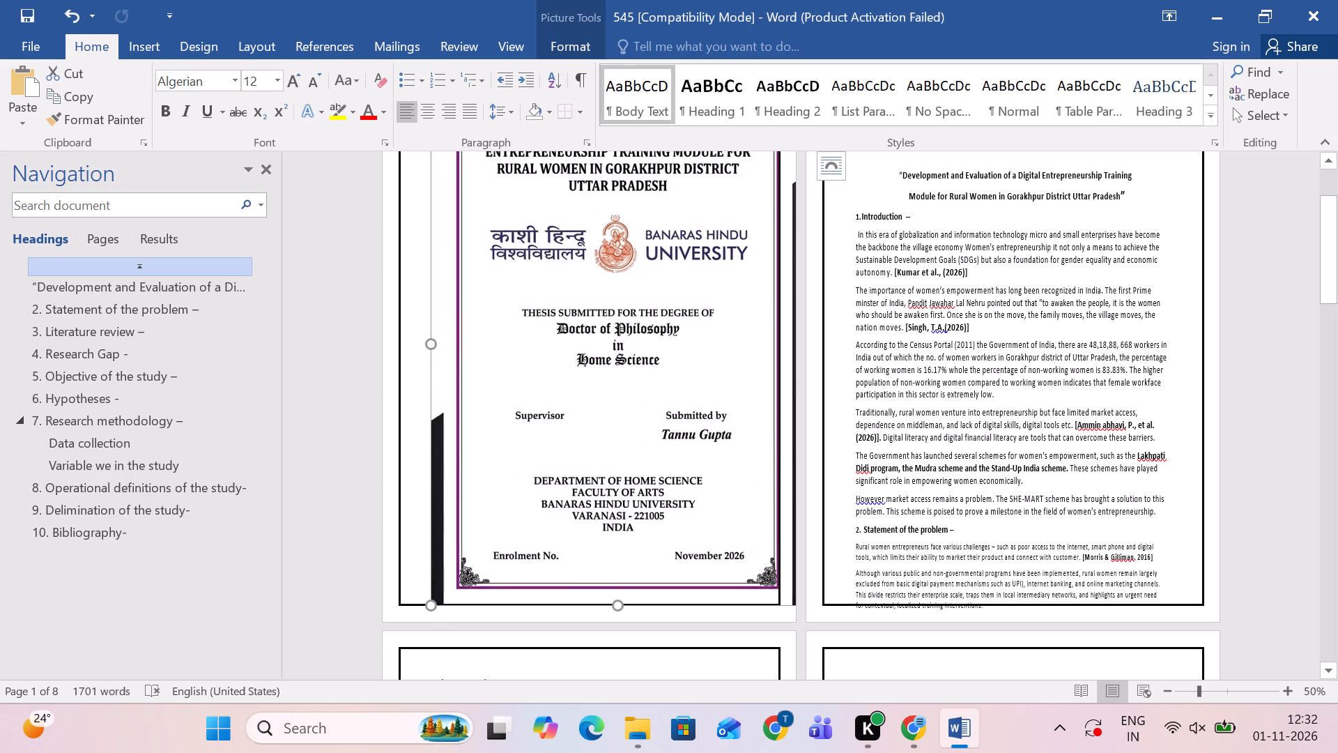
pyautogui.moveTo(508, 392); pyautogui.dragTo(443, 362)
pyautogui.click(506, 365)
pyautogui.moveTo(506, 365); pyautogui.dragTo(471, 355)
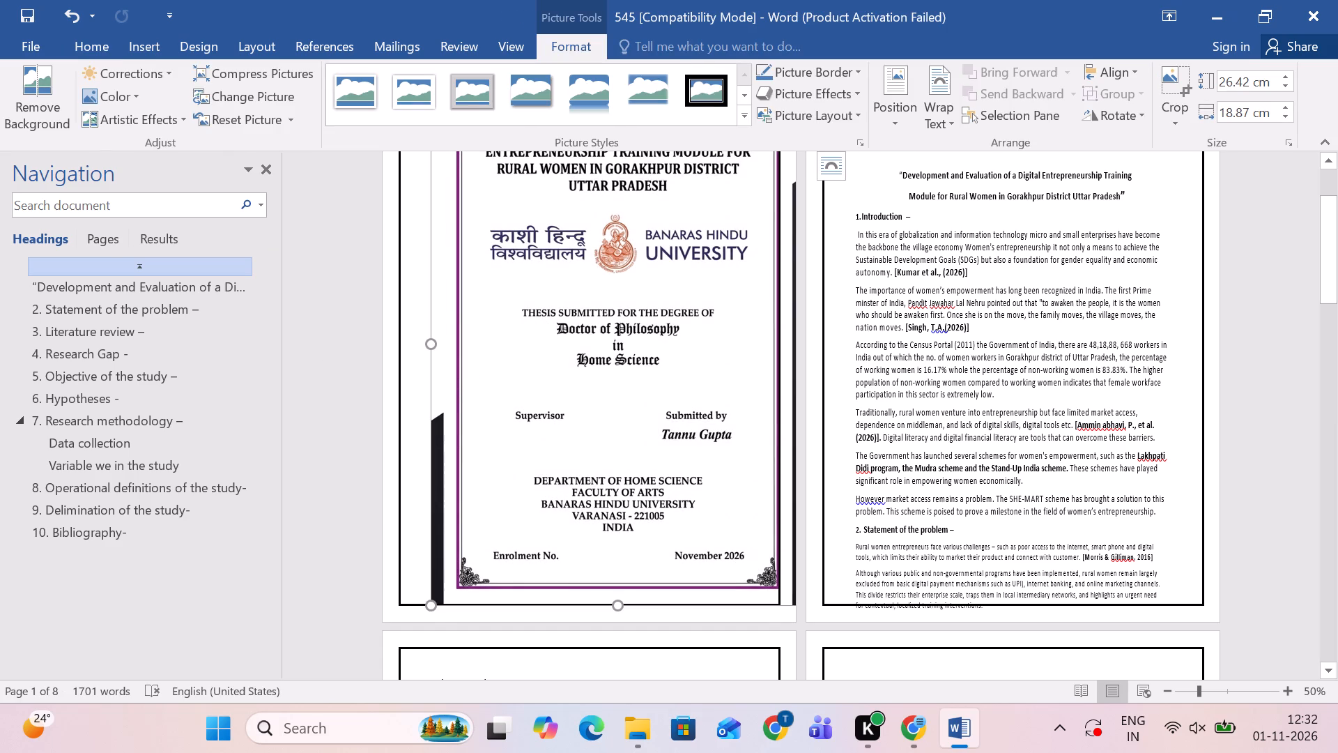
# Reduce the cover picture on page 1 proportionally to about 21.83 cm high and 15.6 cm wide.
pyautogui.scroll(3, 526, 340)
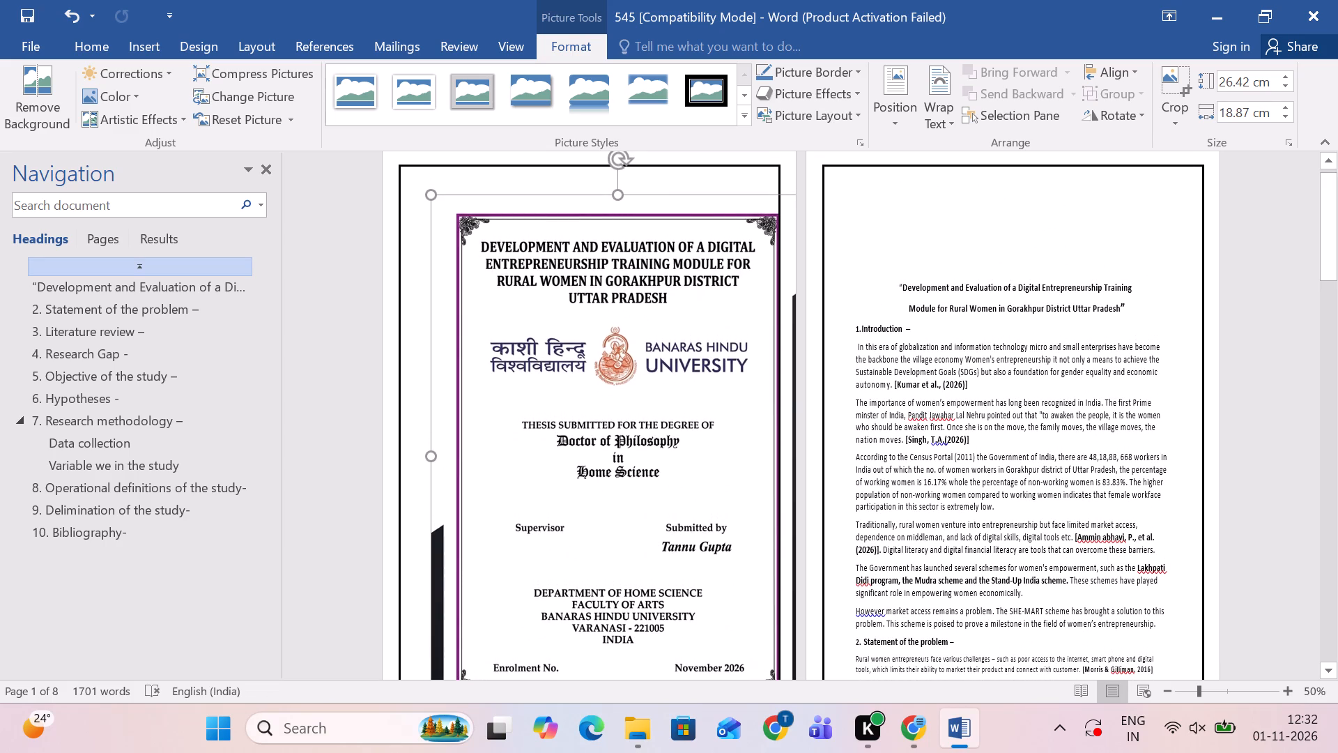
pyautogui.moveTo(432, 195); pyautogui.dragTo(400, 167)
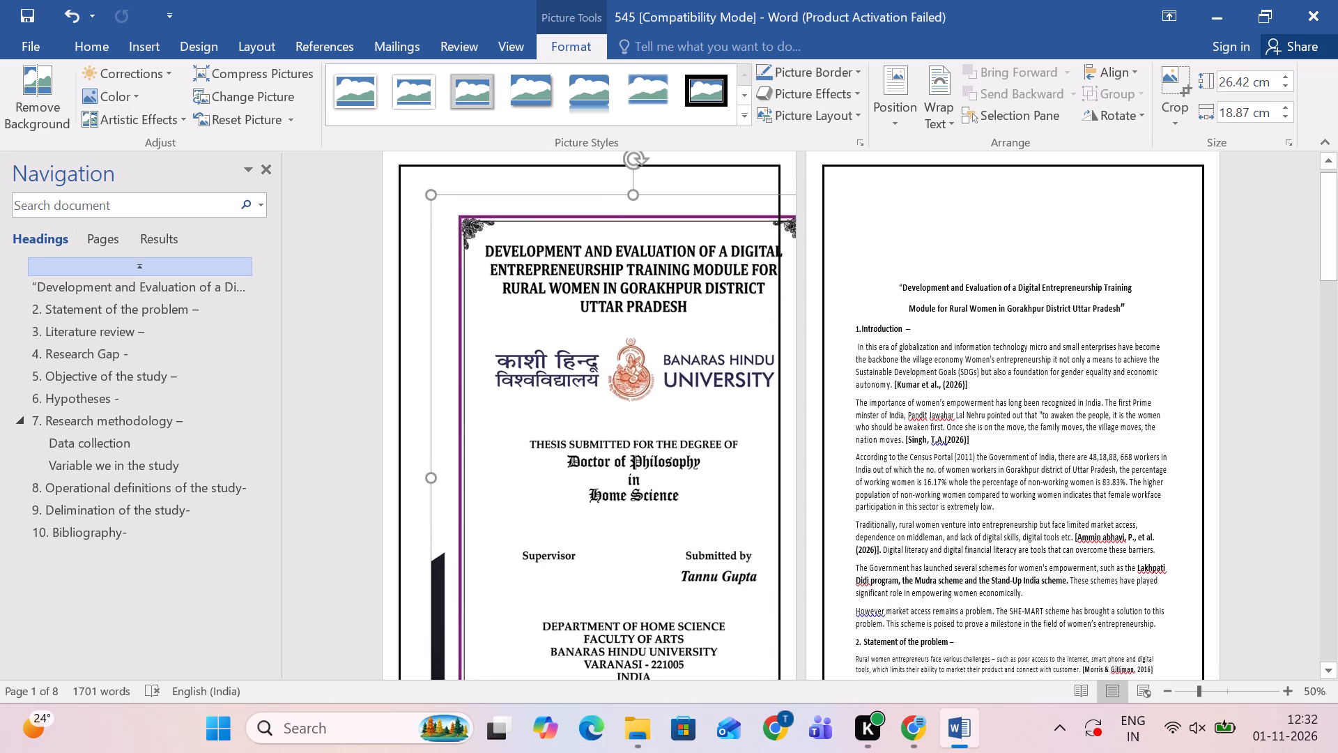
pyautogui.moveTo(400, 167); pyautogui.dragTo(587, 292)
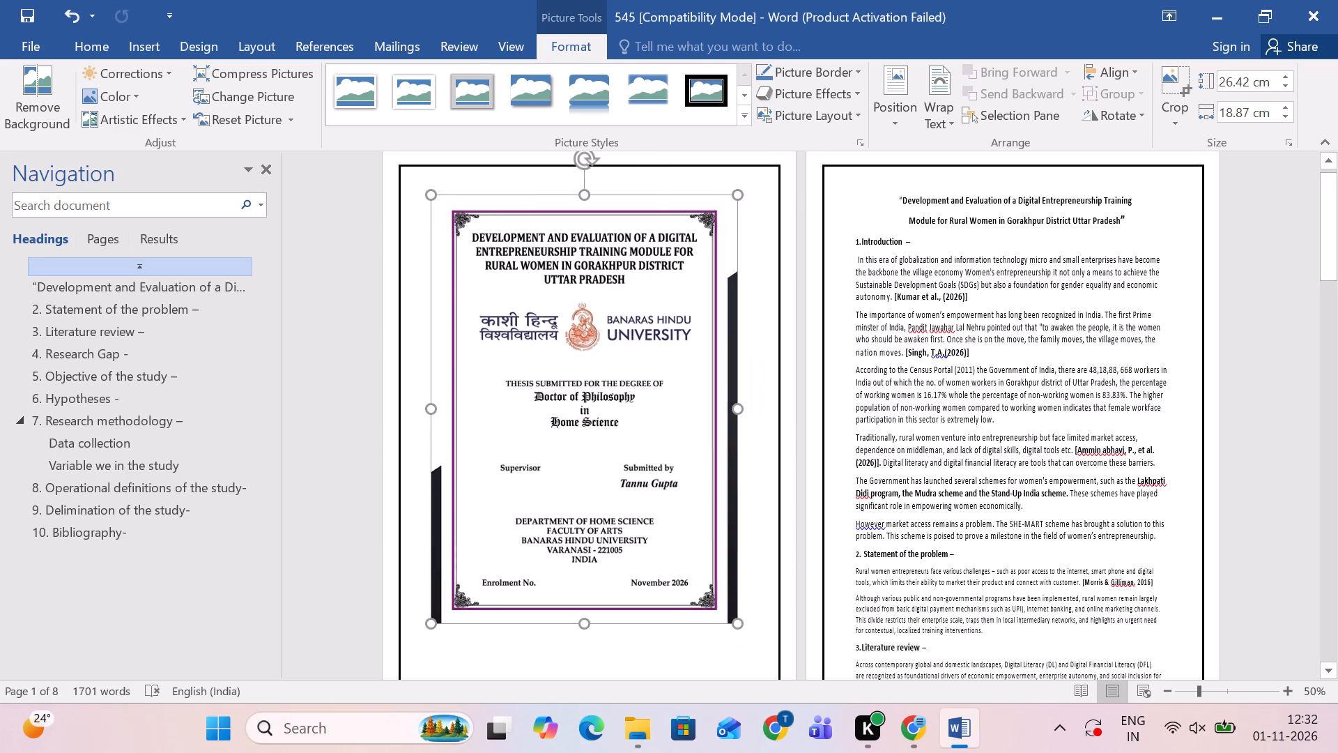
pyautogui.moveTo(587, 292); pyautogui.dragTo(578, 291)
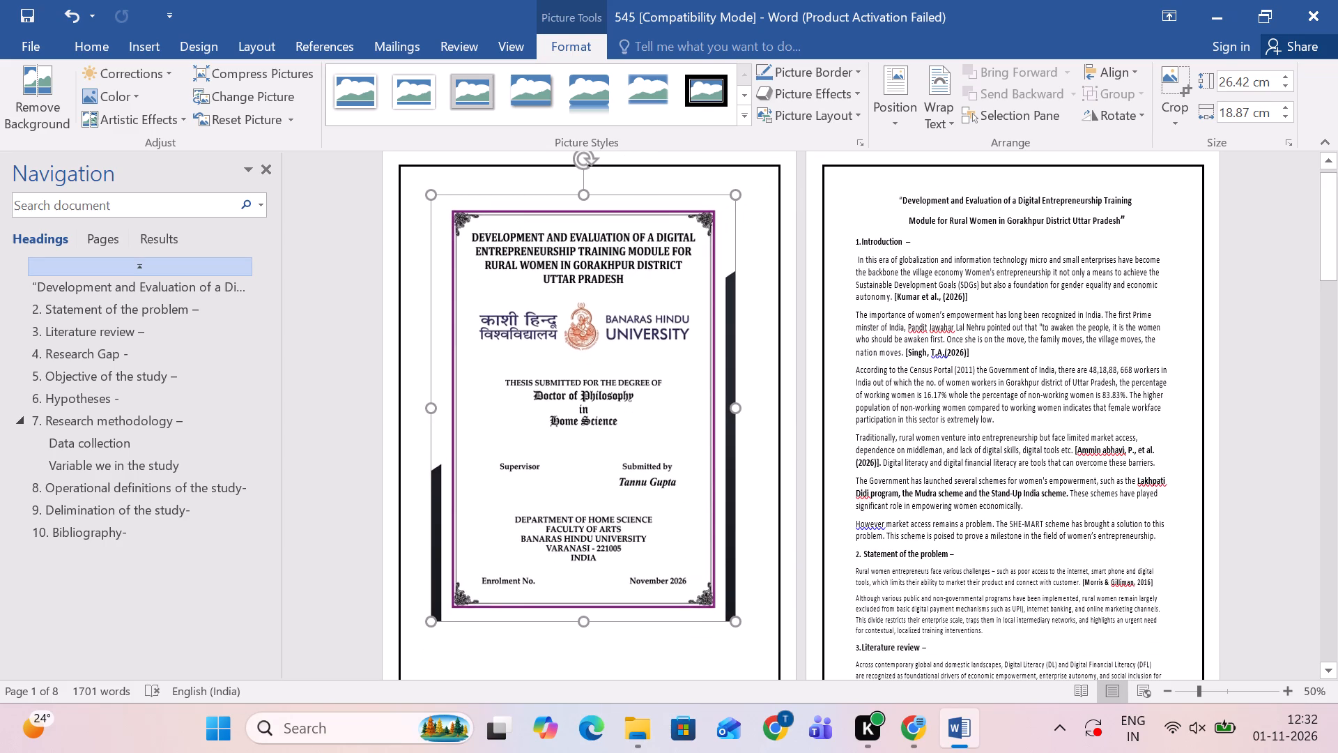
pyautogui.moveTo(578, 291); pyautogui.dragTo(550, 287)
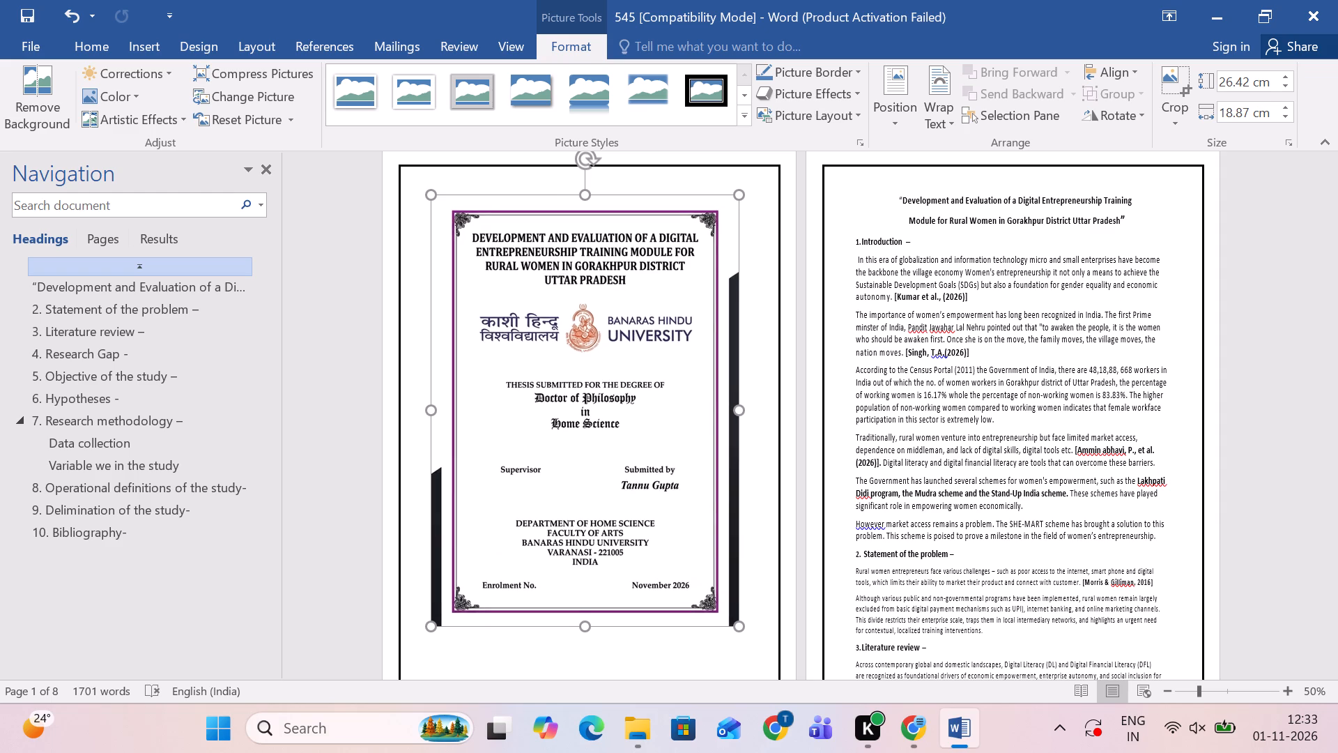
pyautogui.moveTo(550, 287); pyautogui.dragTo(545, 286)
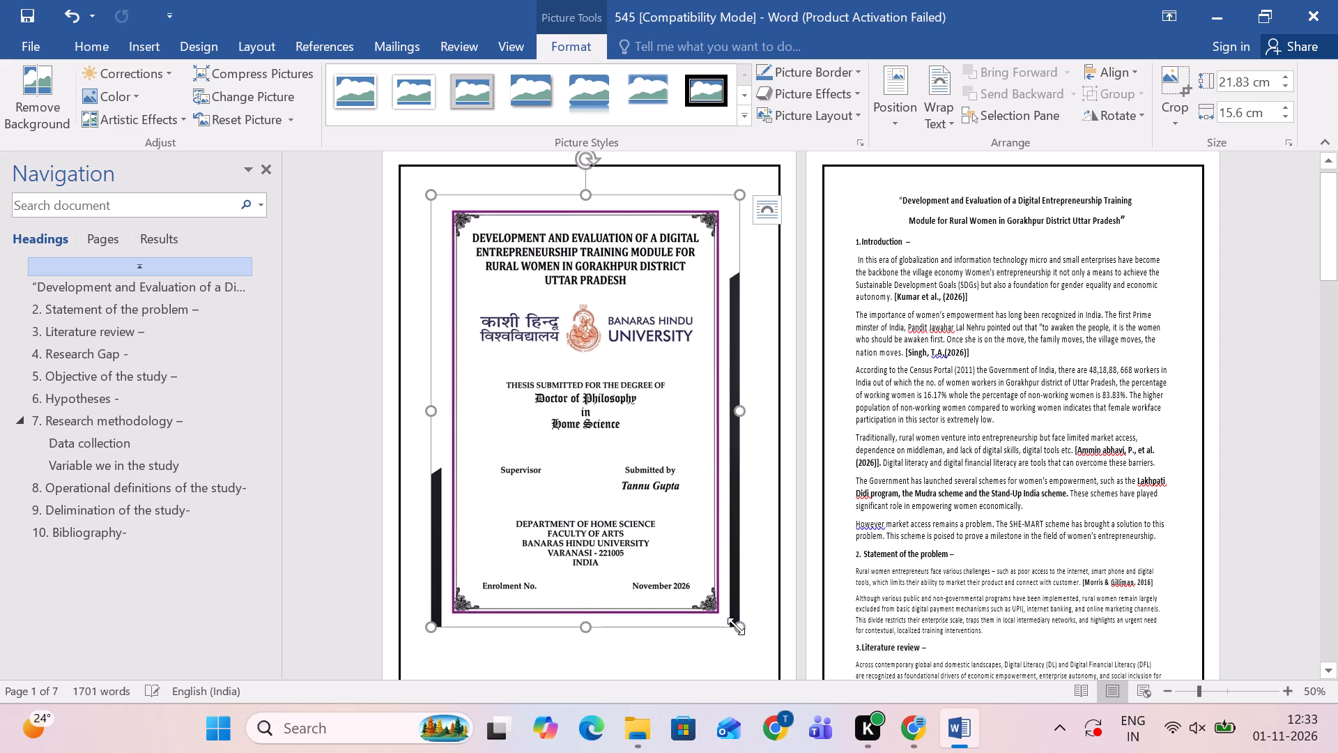
# Enlarge the cover picture on page 1 proportionally until its right edge meets the page border.
pyautogui.moveTo(736, 626); pyautogui.dragTo(759, 670)
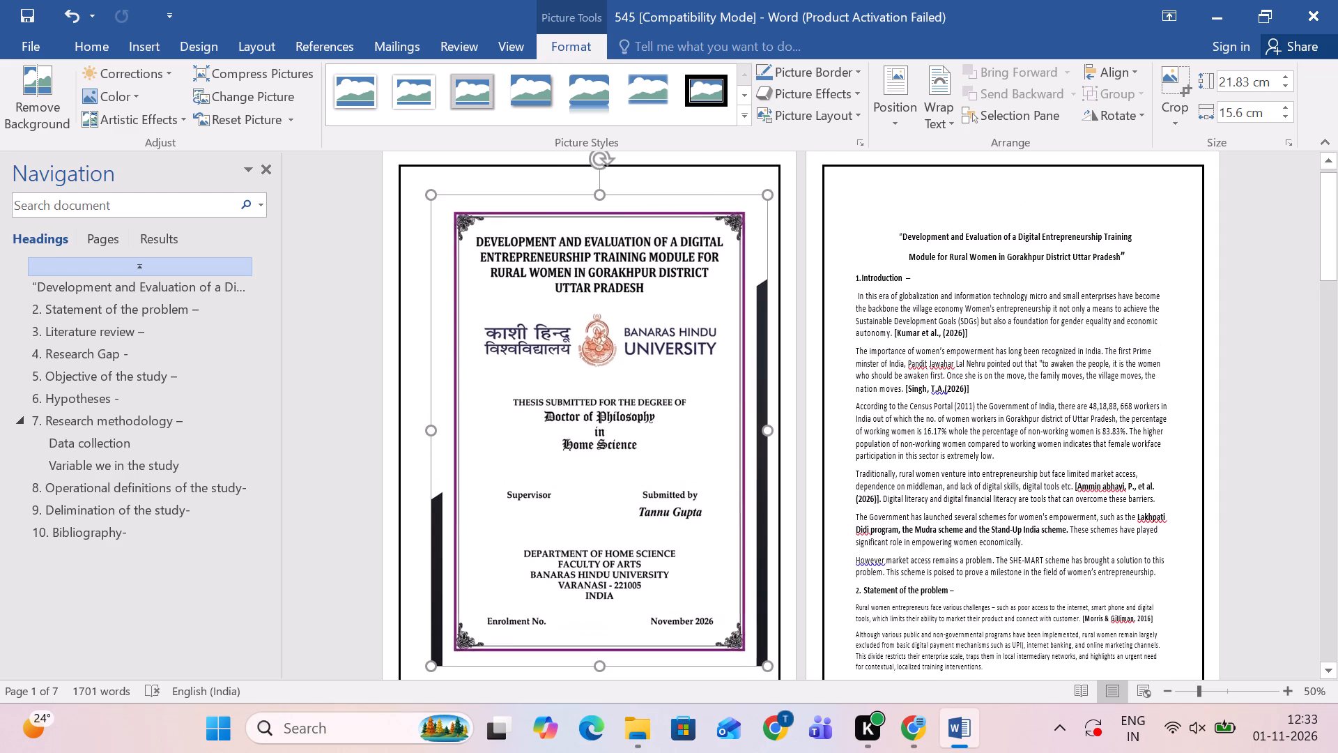
pyautogui.moveTo(759, 670); pyautogui.dragTo(629, 608)
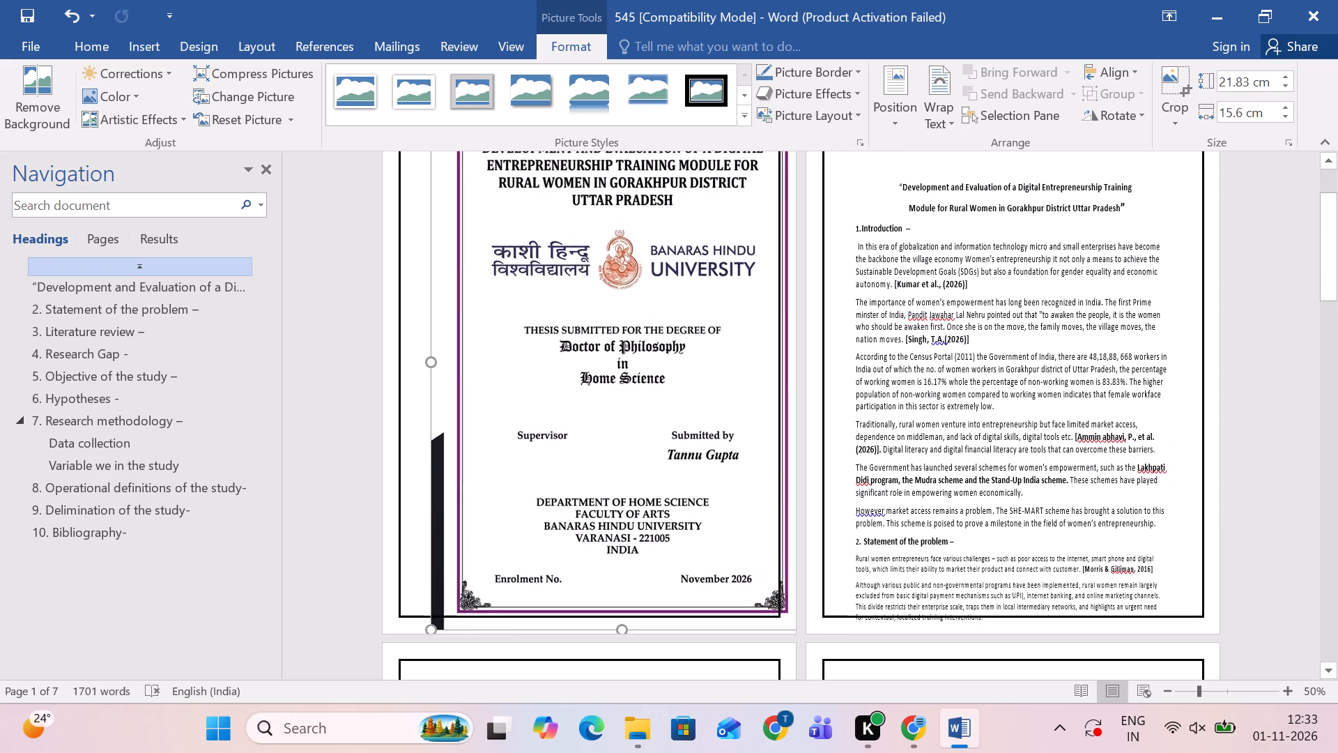
pyautogui.moveTo(629, 608); pyautogui.dragTo(564, 565)
pyautogui.moveTo(332, 421); pyautogui.dragTo(541, 448)
pyautogui.scroll(1, 541, 448)
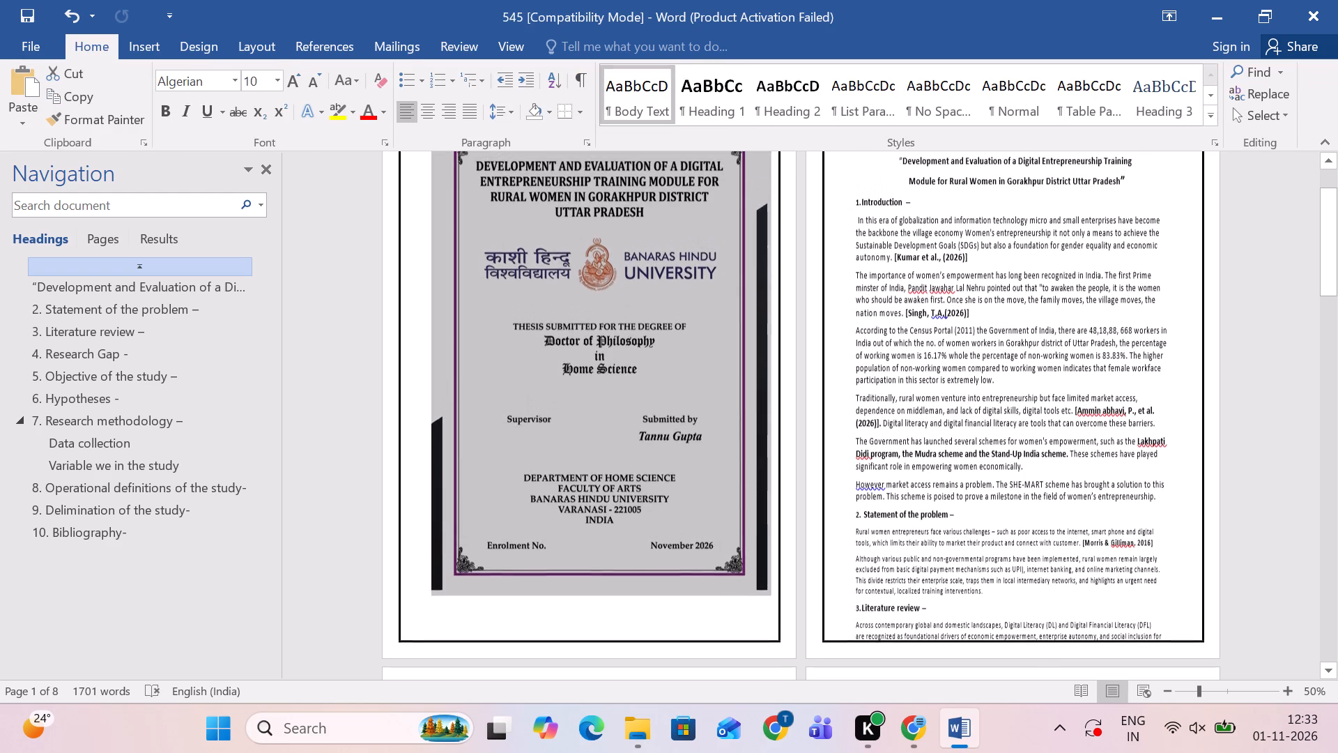
pyautogui.scroll(2, 541, 448)
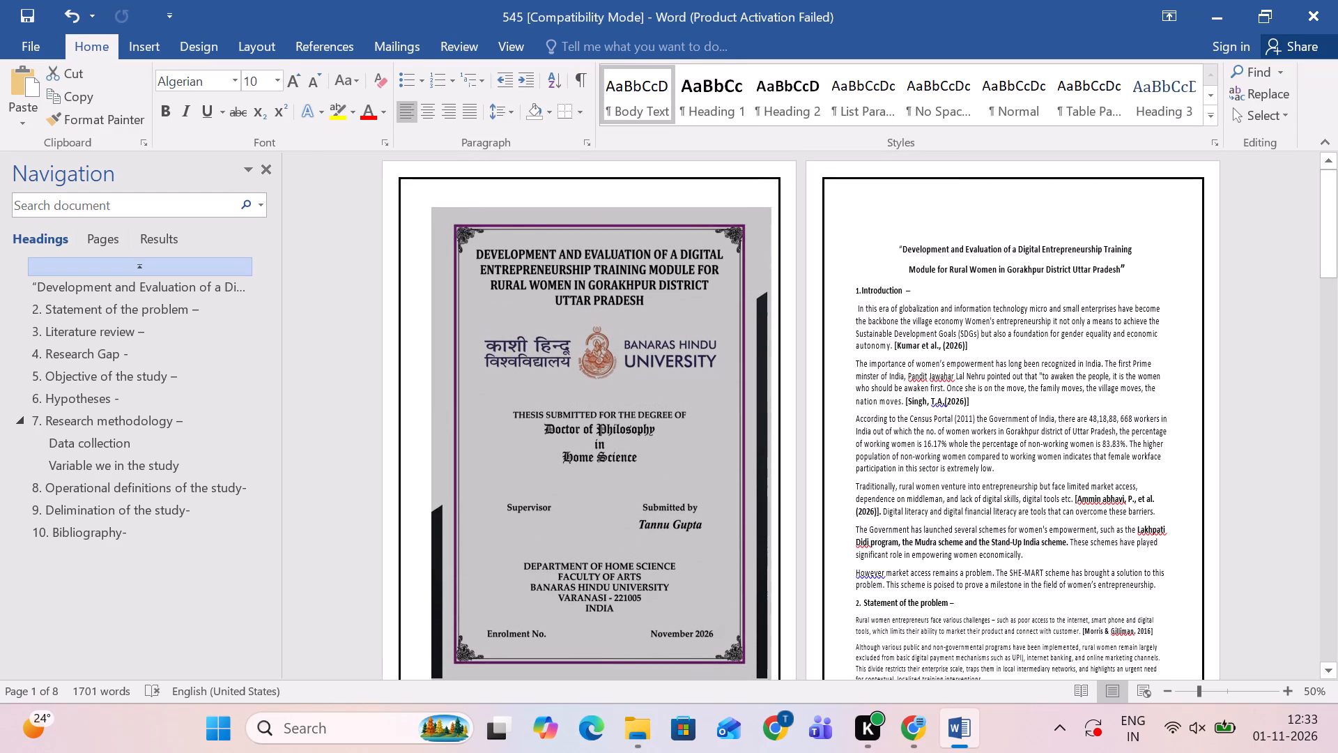
pyautogui.click(337, 346)
pyautogui.click(562, 350)
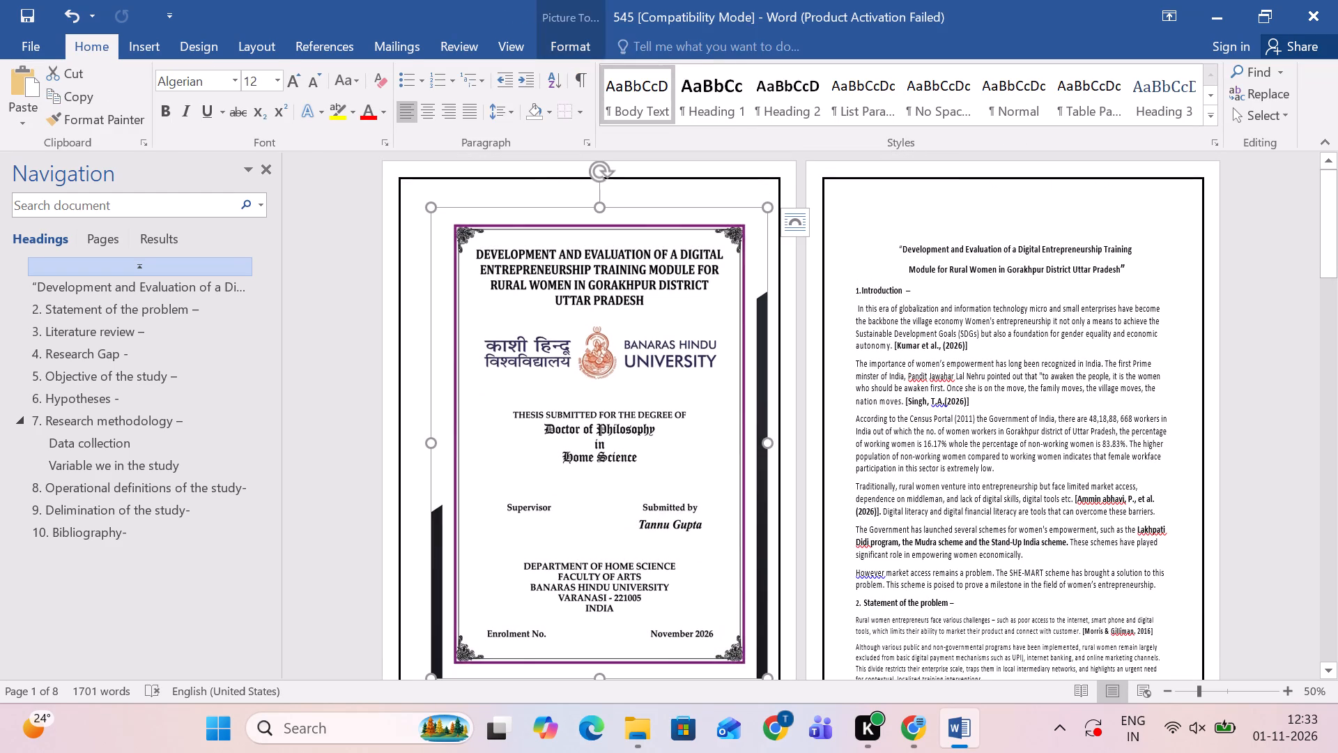
pyautogui.moveTo(765, 209); pyautogui.dragTo(773, 197)
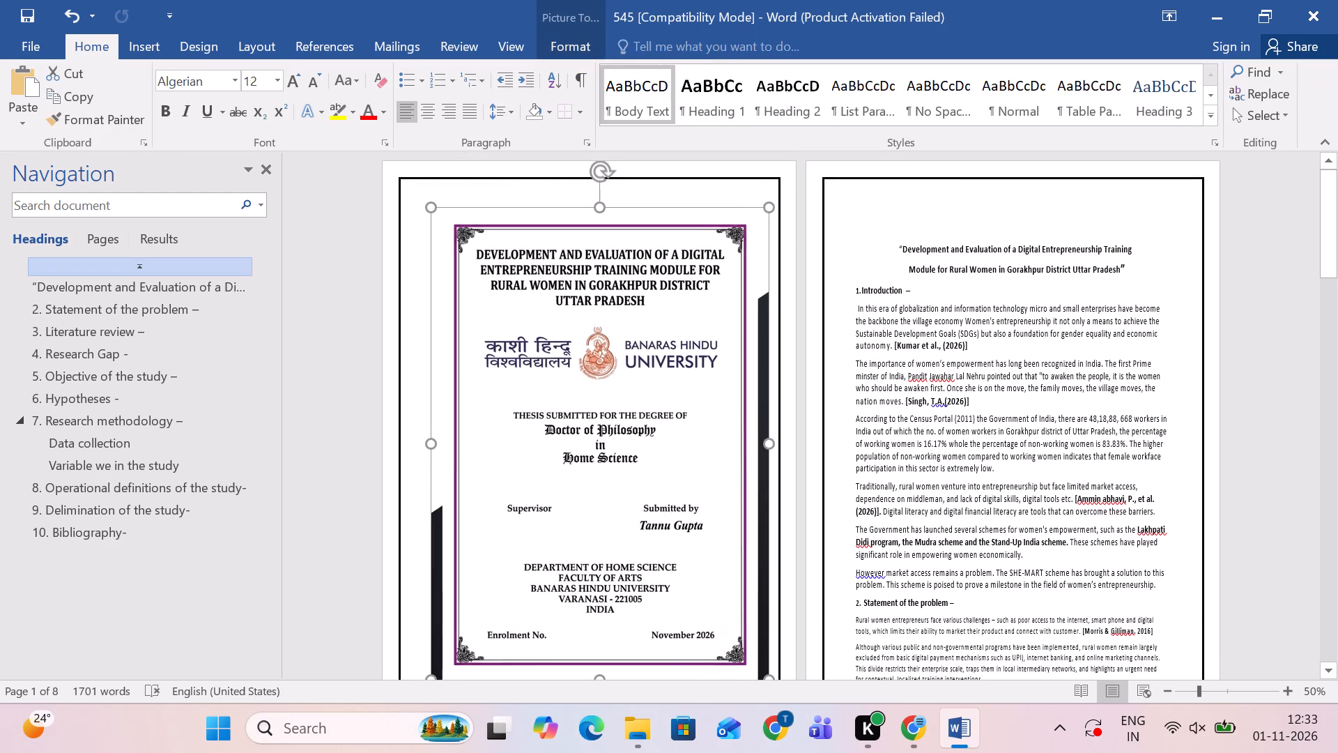
pyautogui.moveTo(773, 197); pyautogui.dragTo(775, 191)
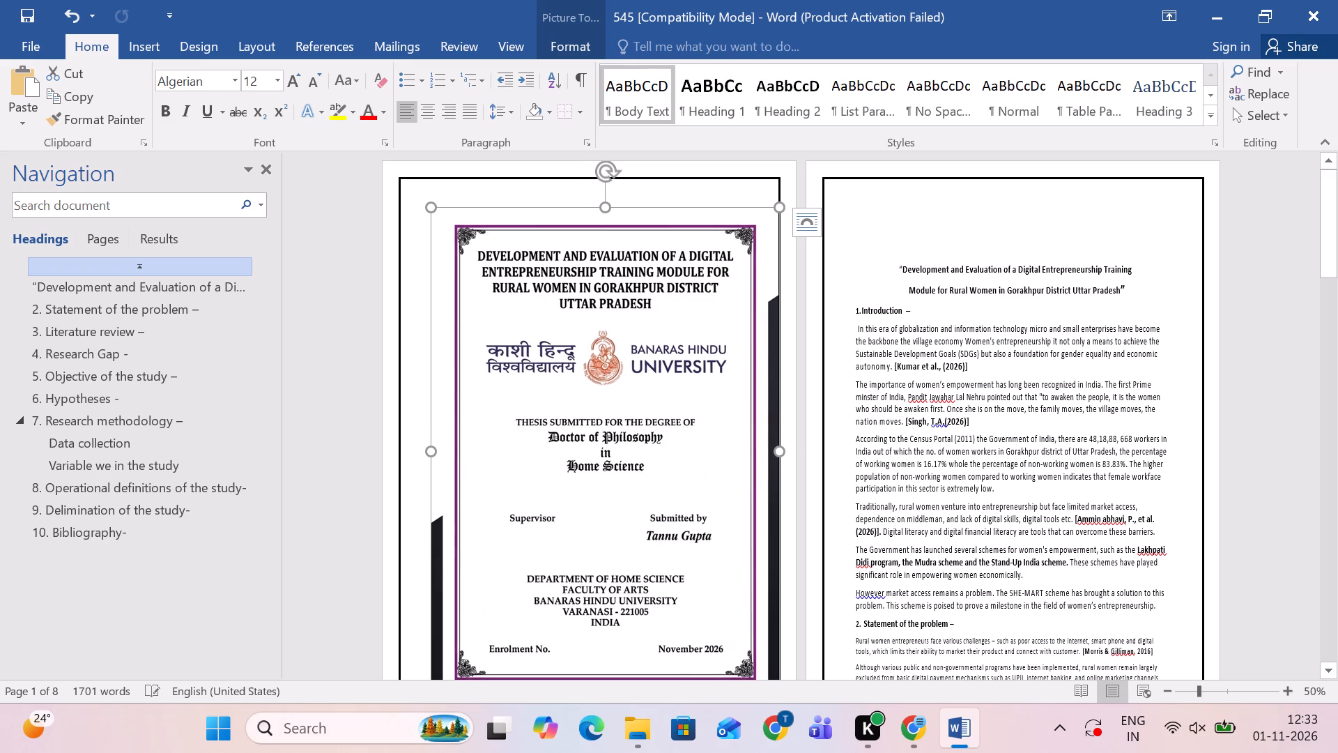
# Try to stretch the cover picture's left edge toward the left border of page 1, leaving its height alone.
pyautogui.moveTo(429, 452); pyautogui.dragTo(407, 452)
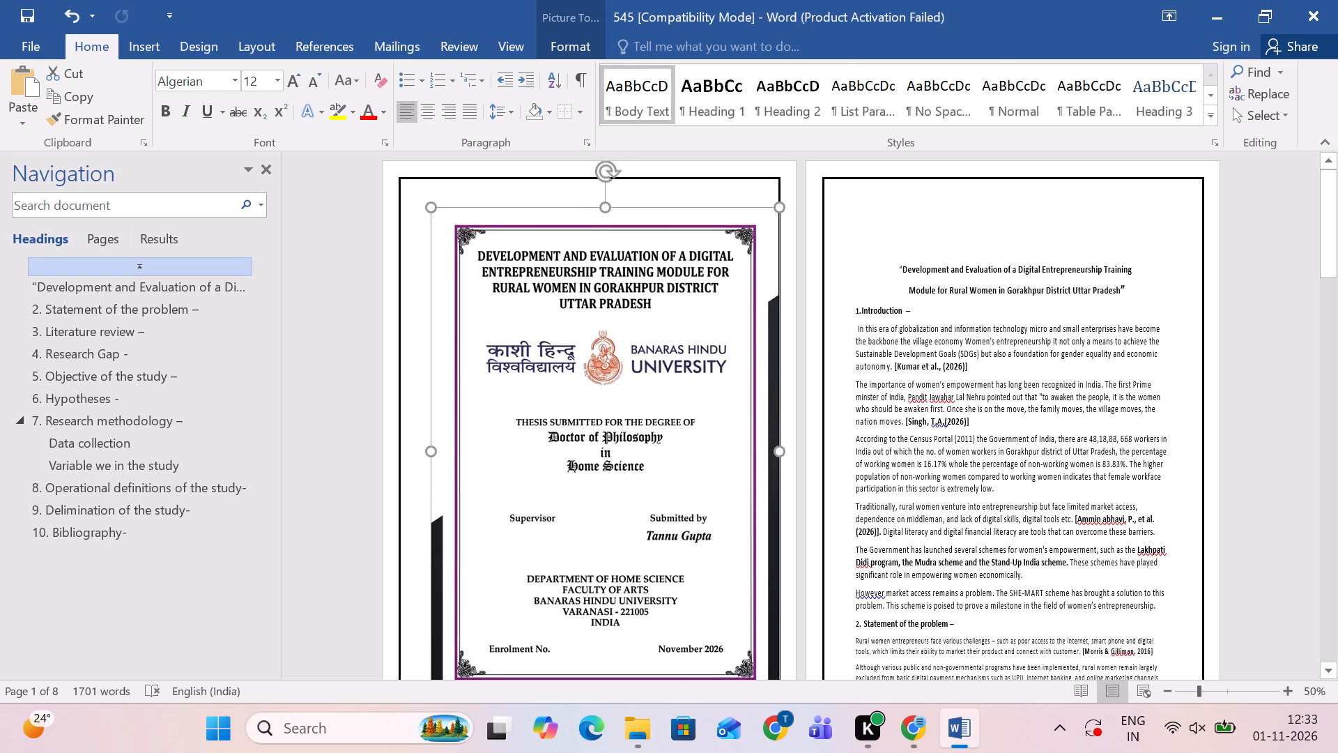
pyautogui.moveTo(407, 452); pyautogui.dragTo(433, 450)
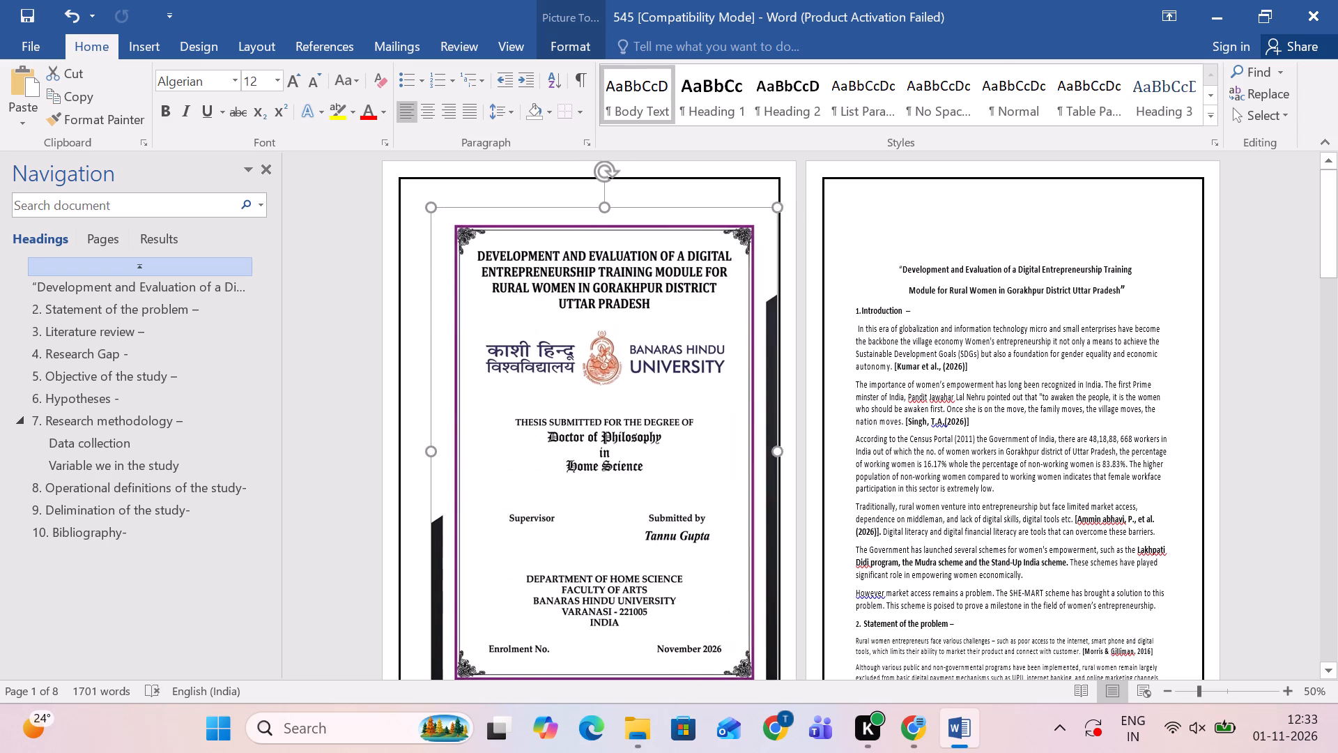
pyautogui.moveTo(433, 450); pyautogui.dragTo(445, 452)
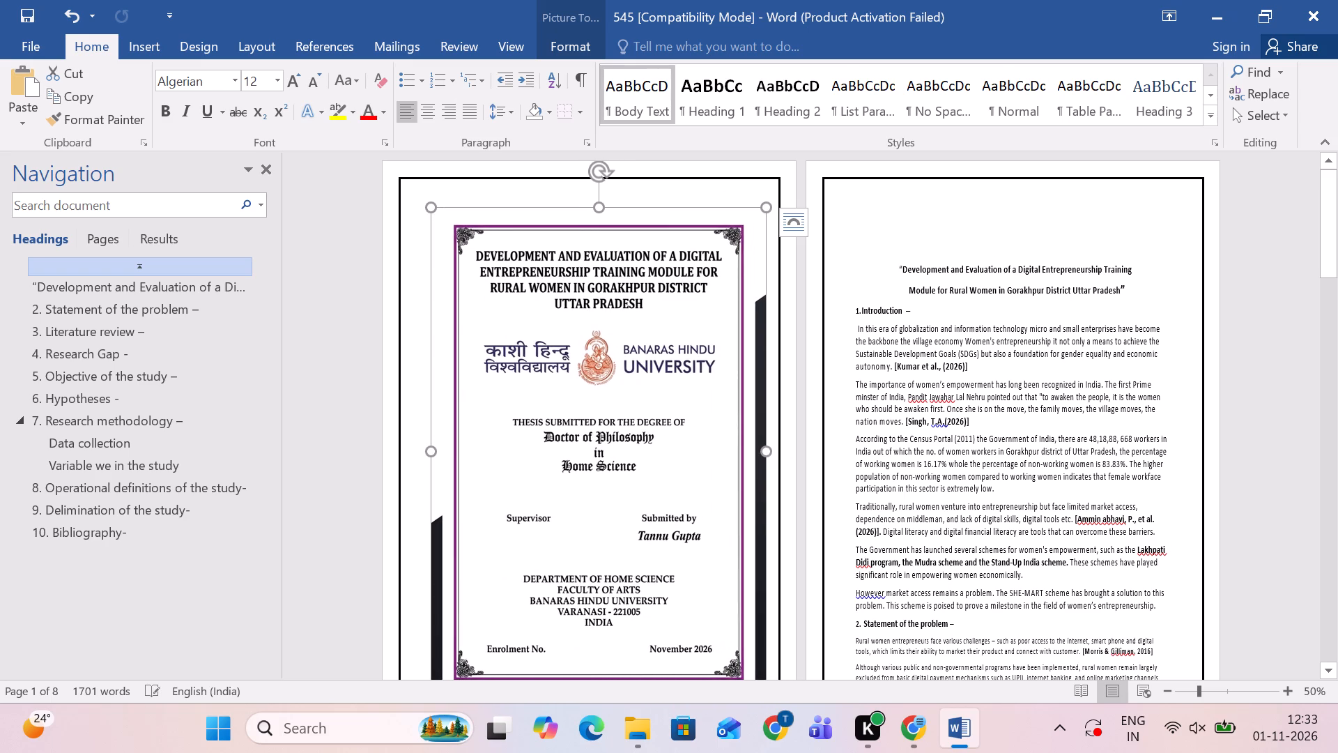
# Adjust only the cover picture's width from its right edge until that edge meets the right border of page 1.
pyautogui.moveTo(761, 452); pyautogui.dragTo(767, 452)
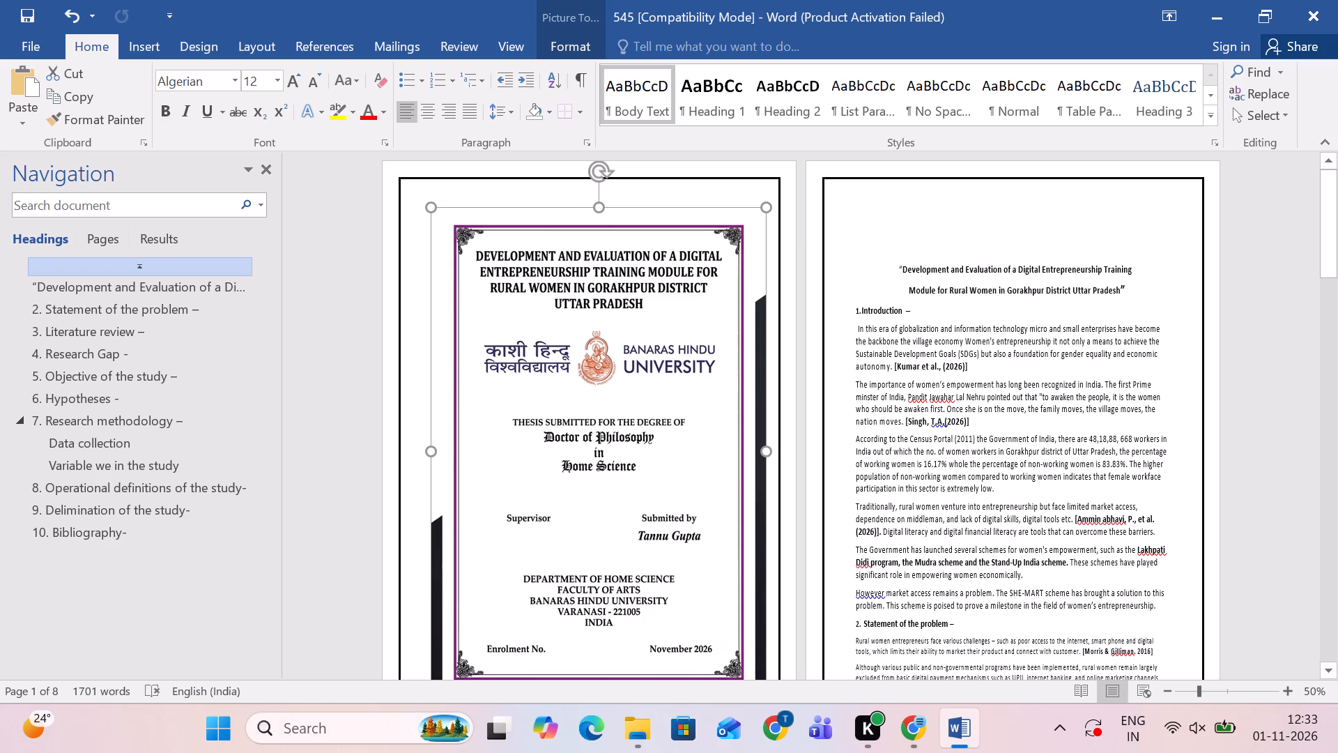
pyautogui.moveTo(767, 452); pyautogui.dragTo(790, 454)
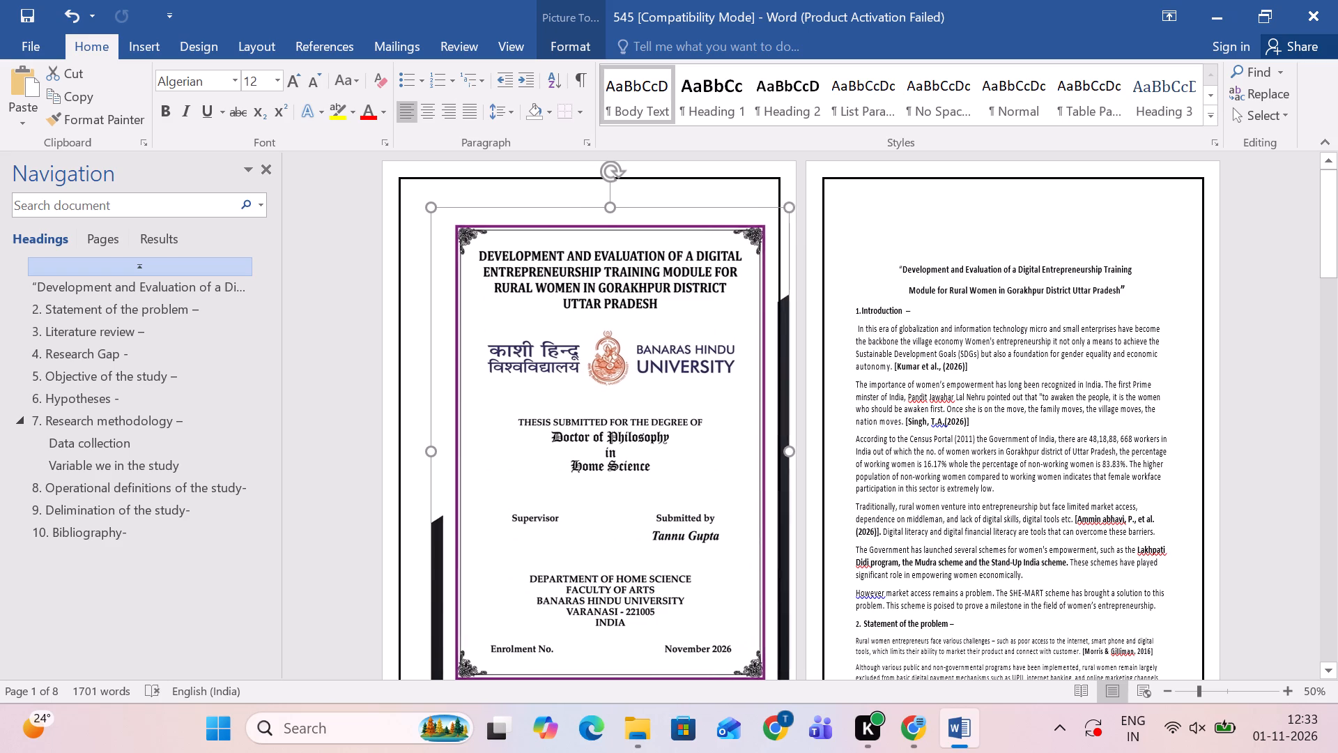
pyautogui.moveTo(790, 454); pyautogui.dragTo(725, 464)
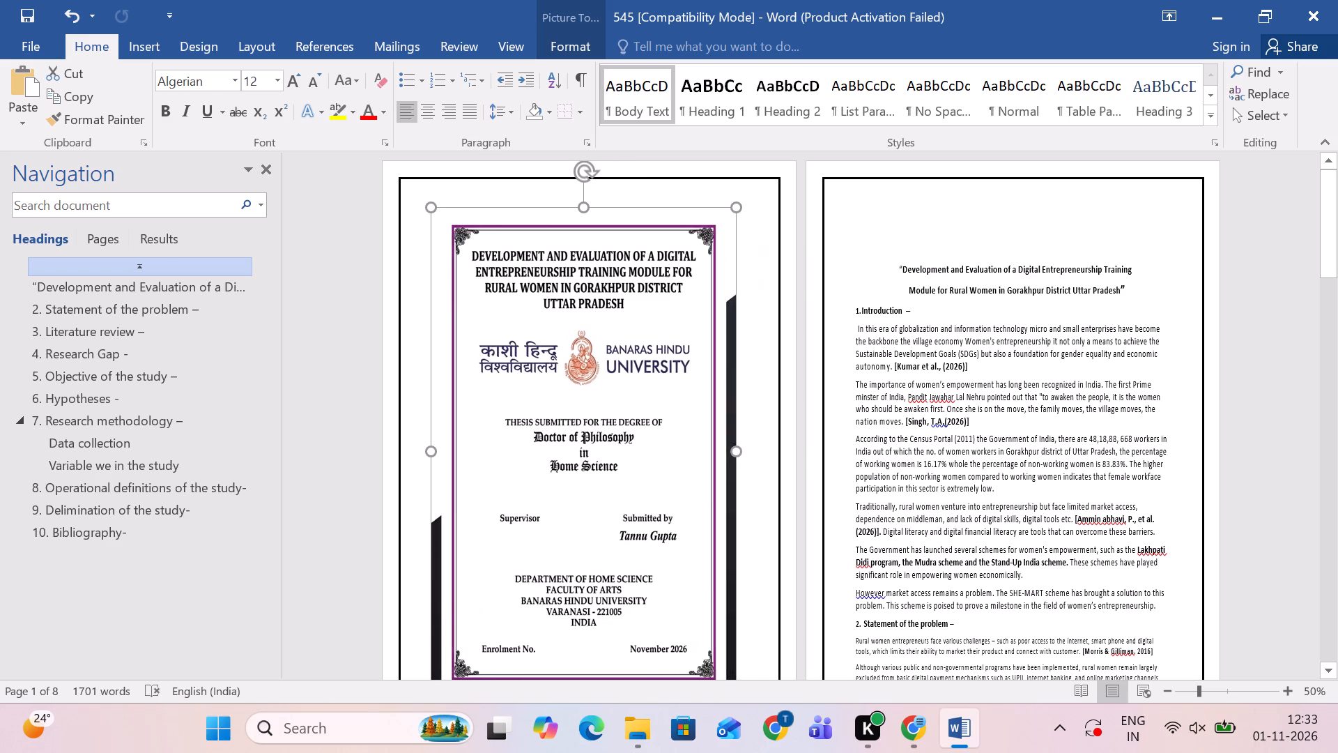
pyautogui.moveTo(725, 464); pyautogui.dragTo(777, 469)
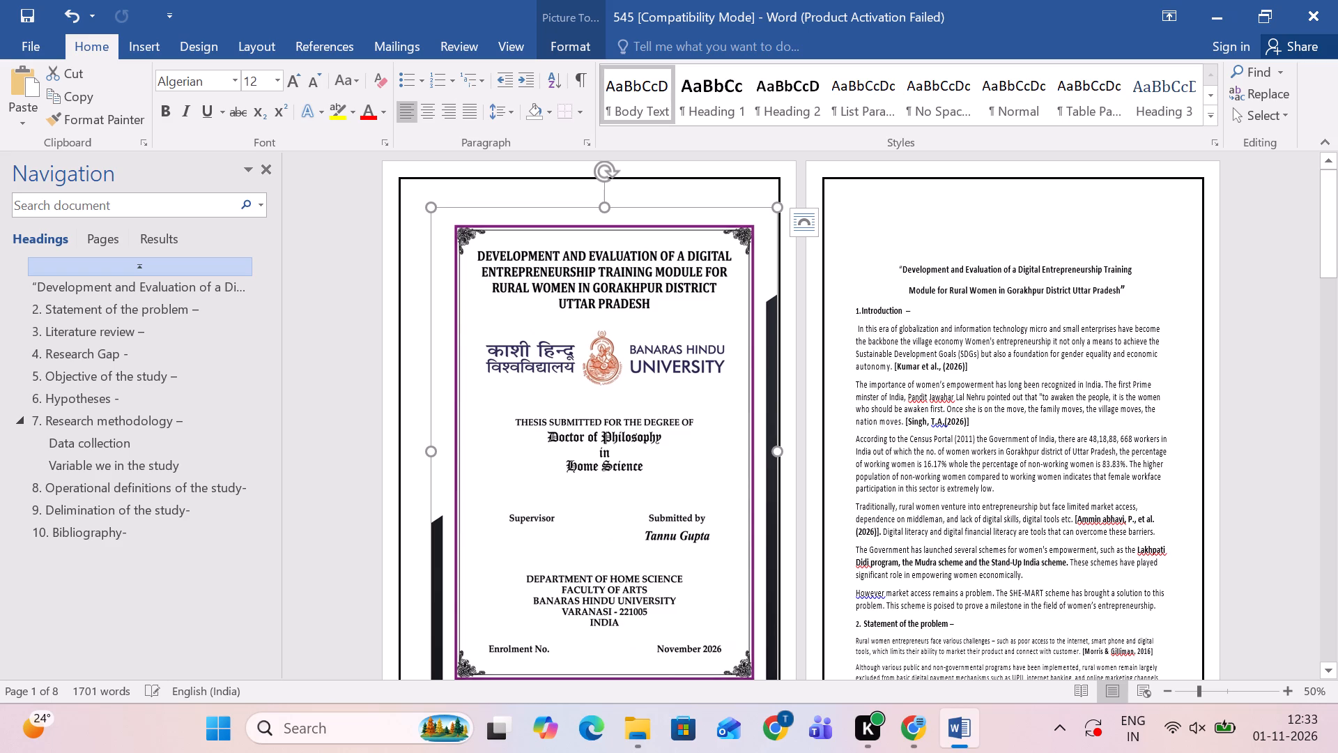
# Widen the cover picture from its left edge to try to close the gap at the left border of page 1.
pyautogui.click(431, 448)
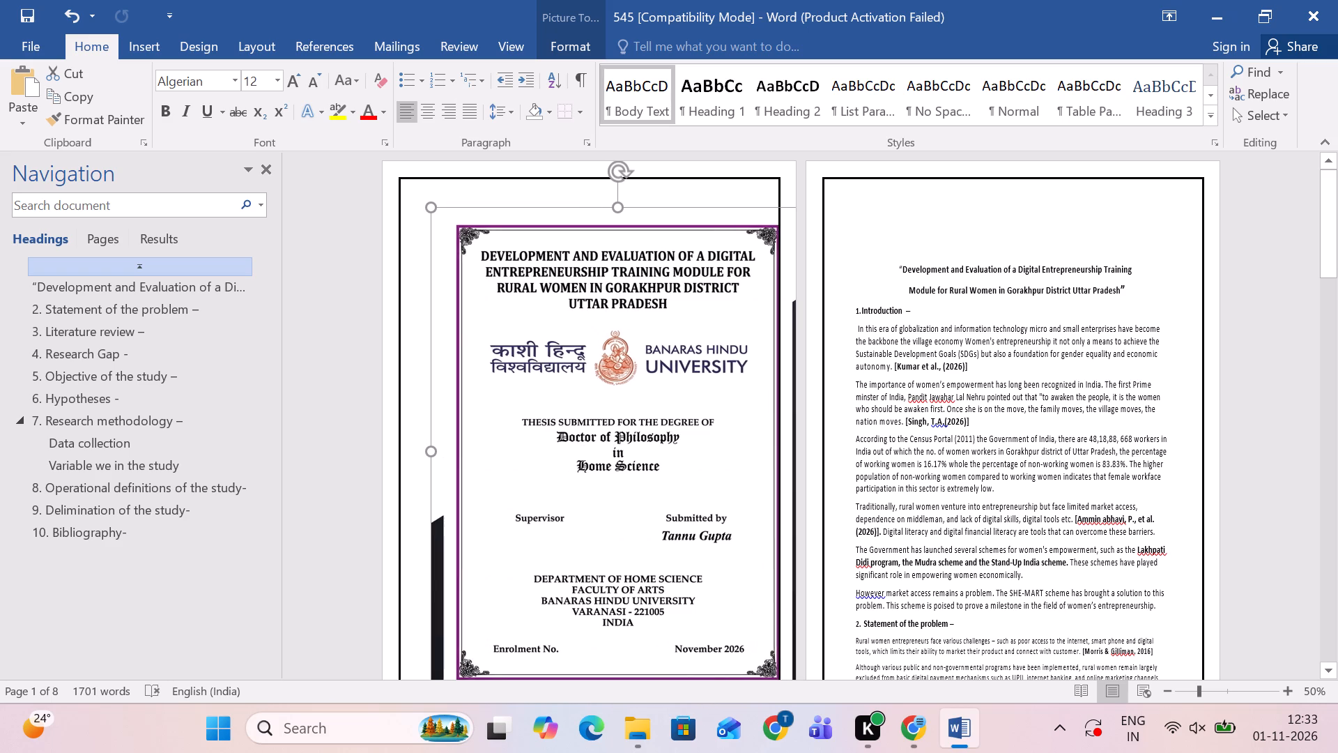
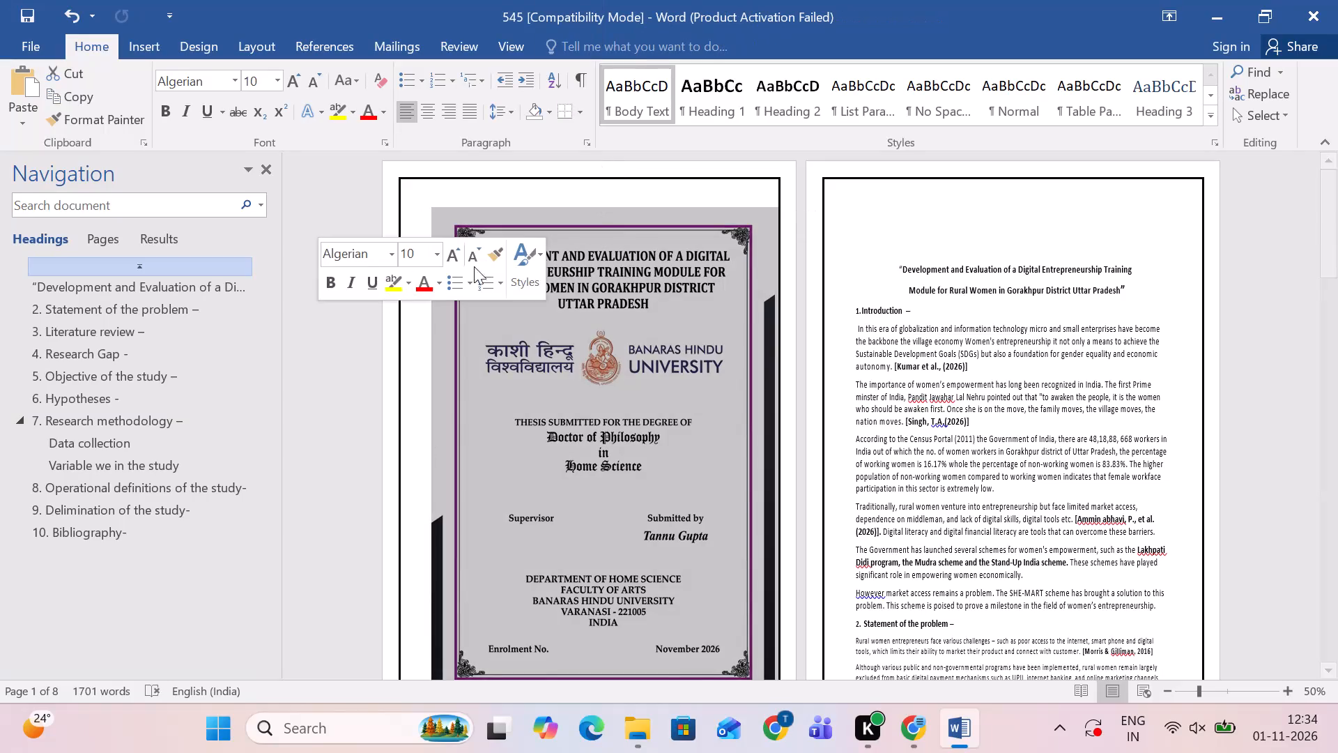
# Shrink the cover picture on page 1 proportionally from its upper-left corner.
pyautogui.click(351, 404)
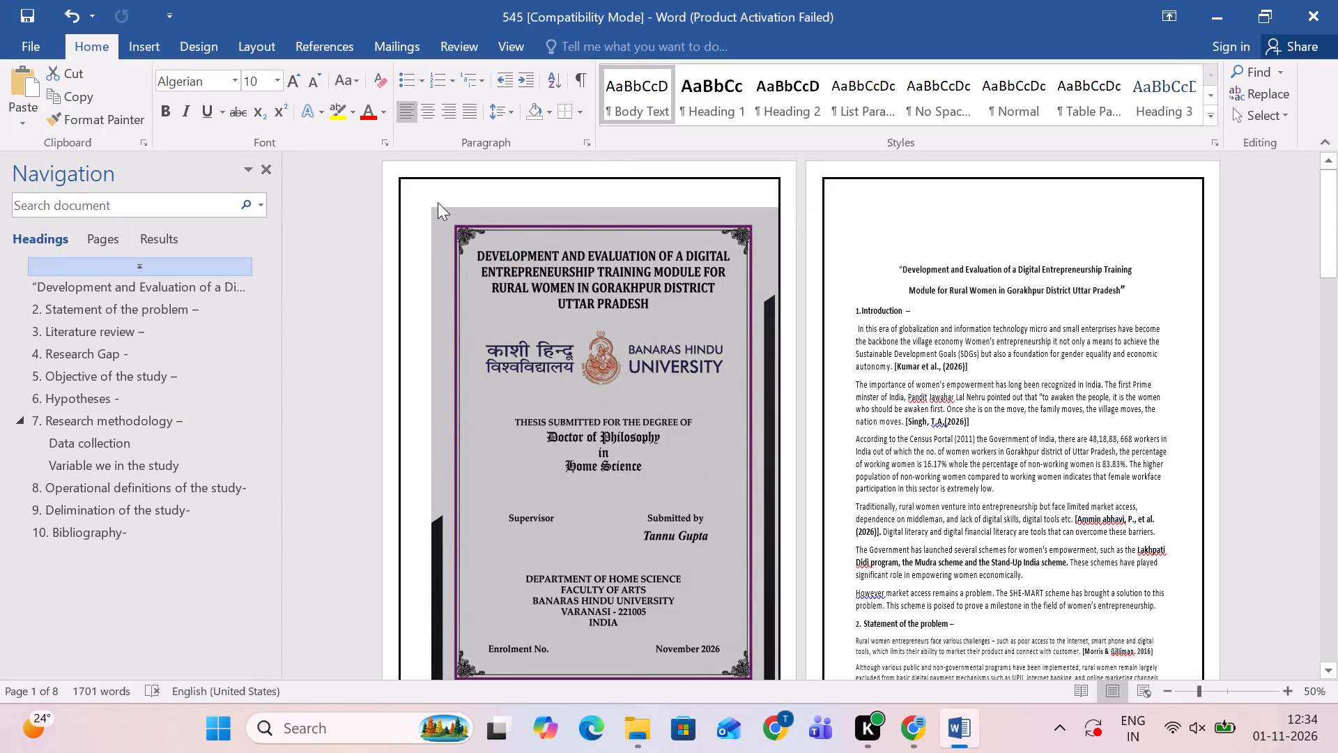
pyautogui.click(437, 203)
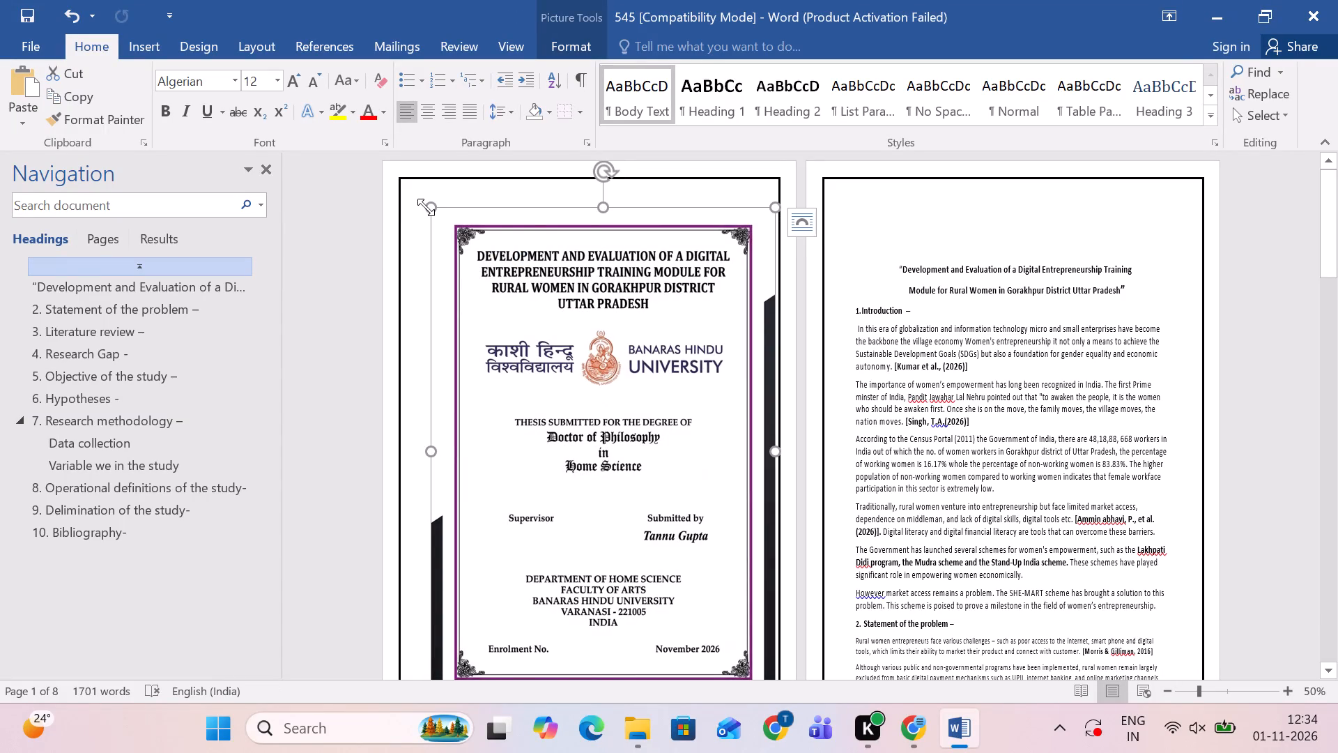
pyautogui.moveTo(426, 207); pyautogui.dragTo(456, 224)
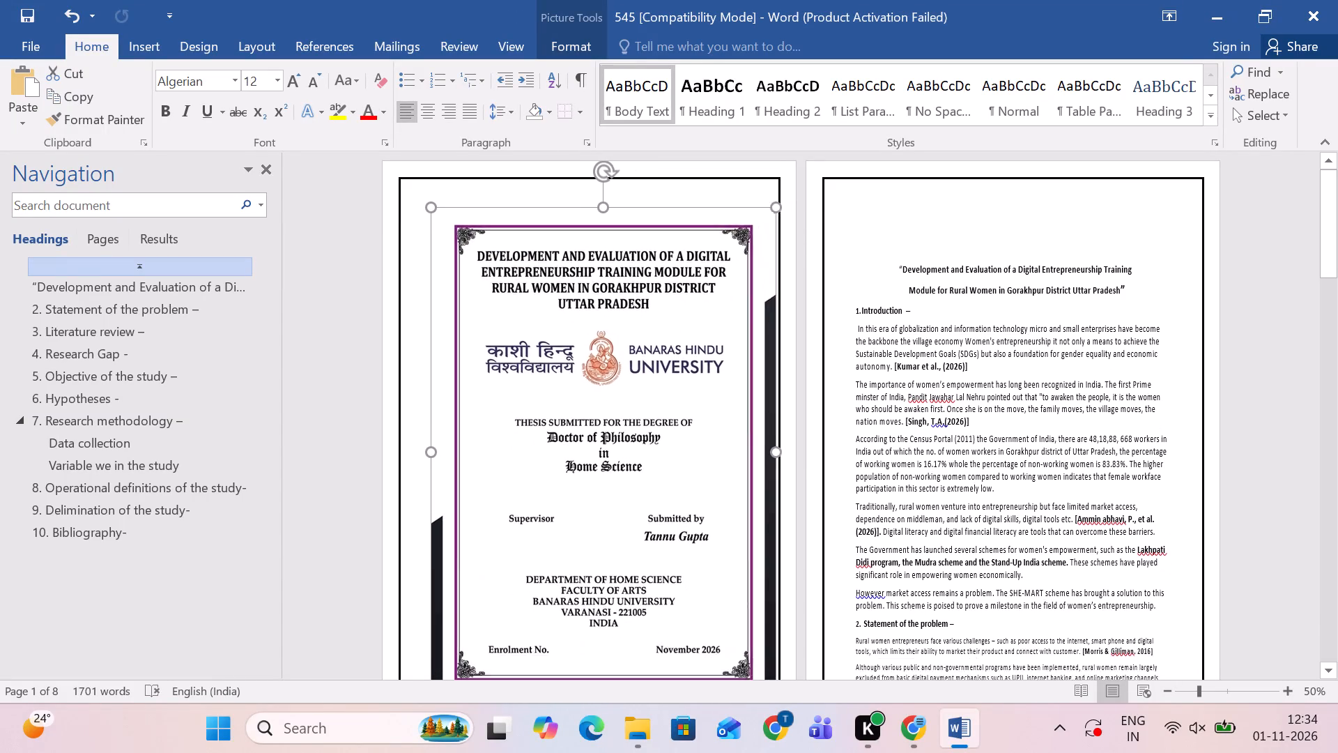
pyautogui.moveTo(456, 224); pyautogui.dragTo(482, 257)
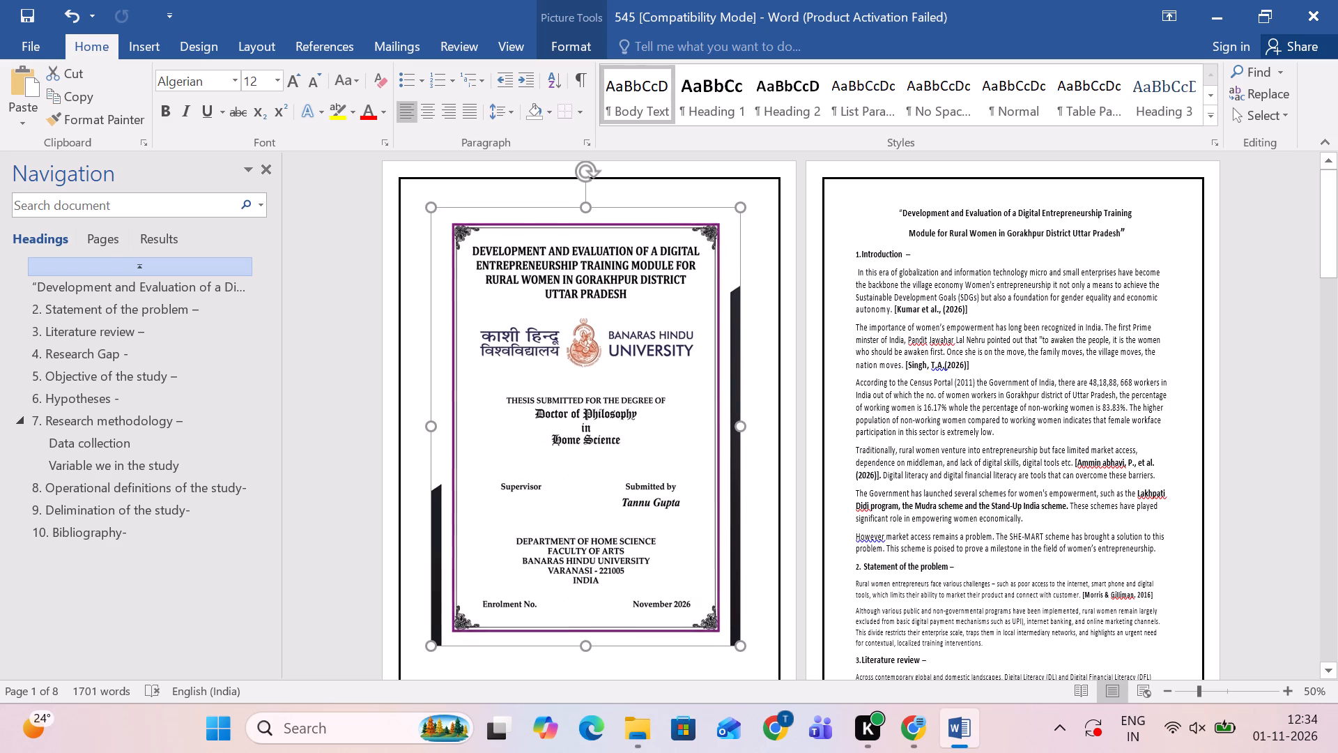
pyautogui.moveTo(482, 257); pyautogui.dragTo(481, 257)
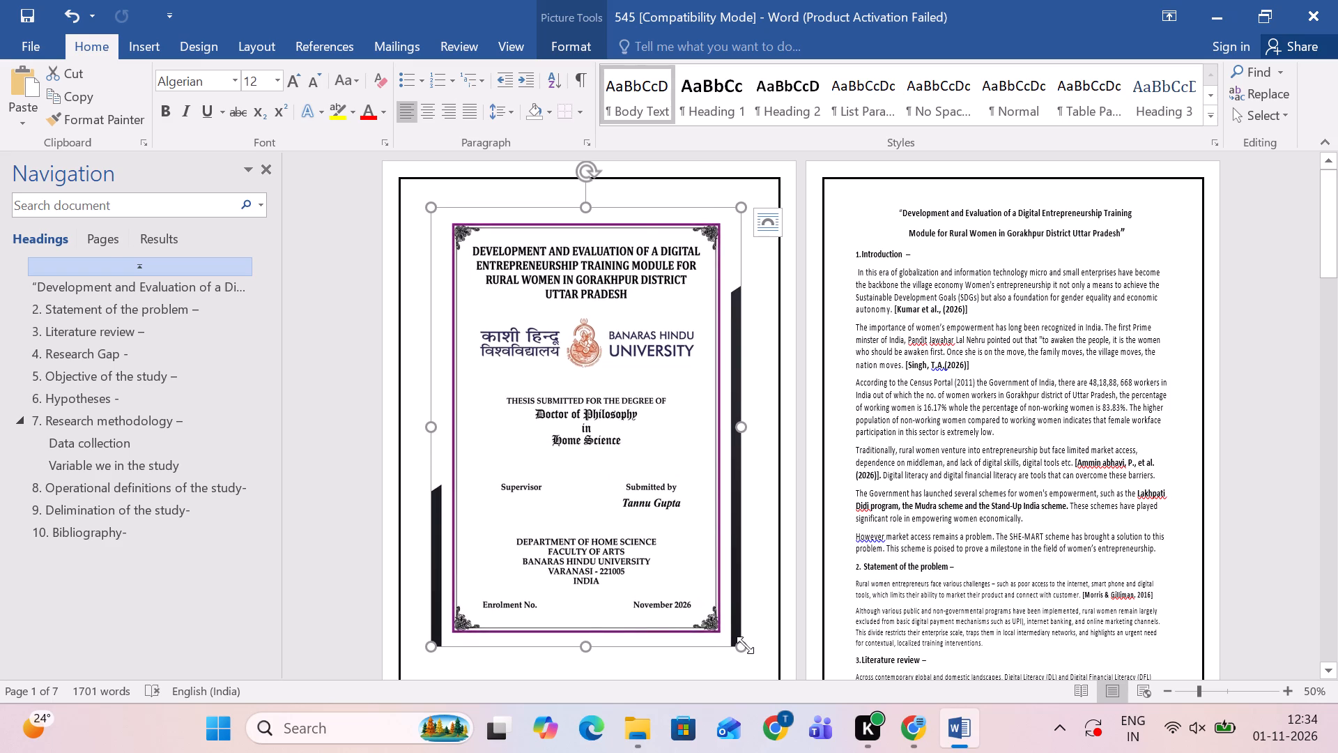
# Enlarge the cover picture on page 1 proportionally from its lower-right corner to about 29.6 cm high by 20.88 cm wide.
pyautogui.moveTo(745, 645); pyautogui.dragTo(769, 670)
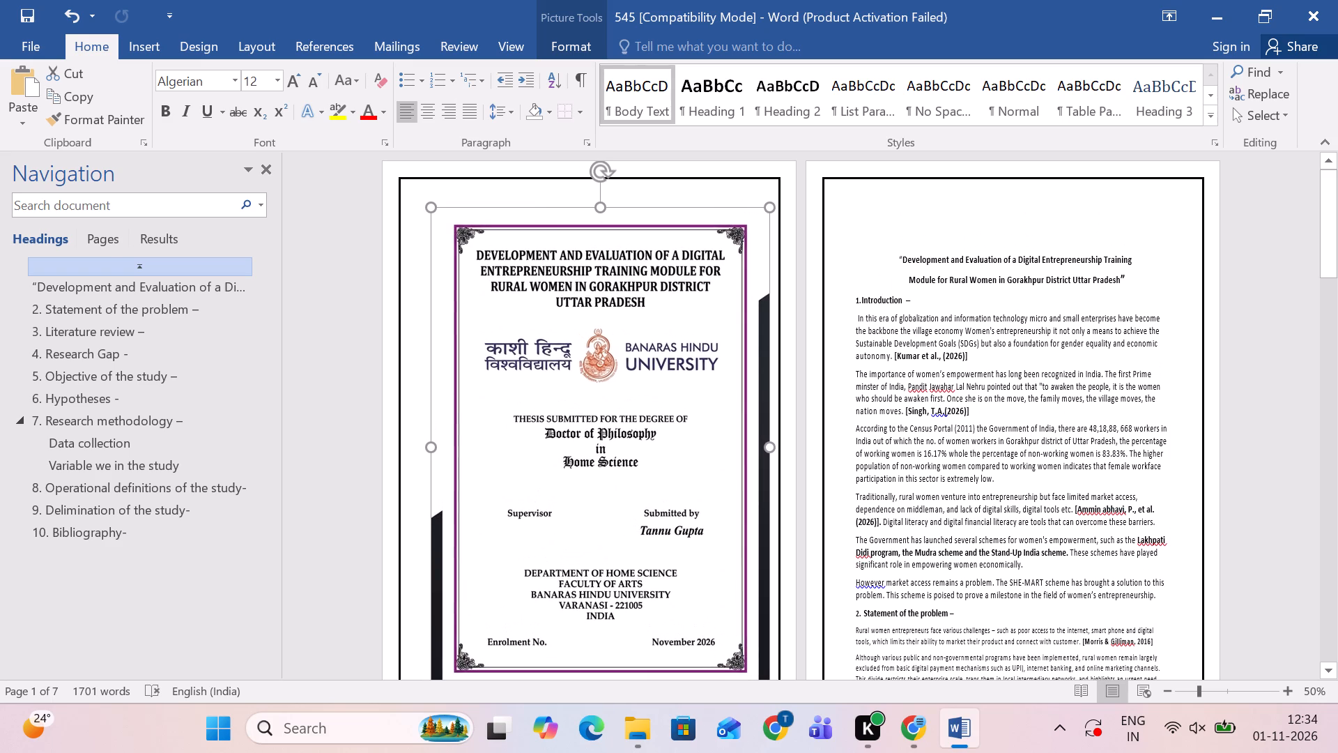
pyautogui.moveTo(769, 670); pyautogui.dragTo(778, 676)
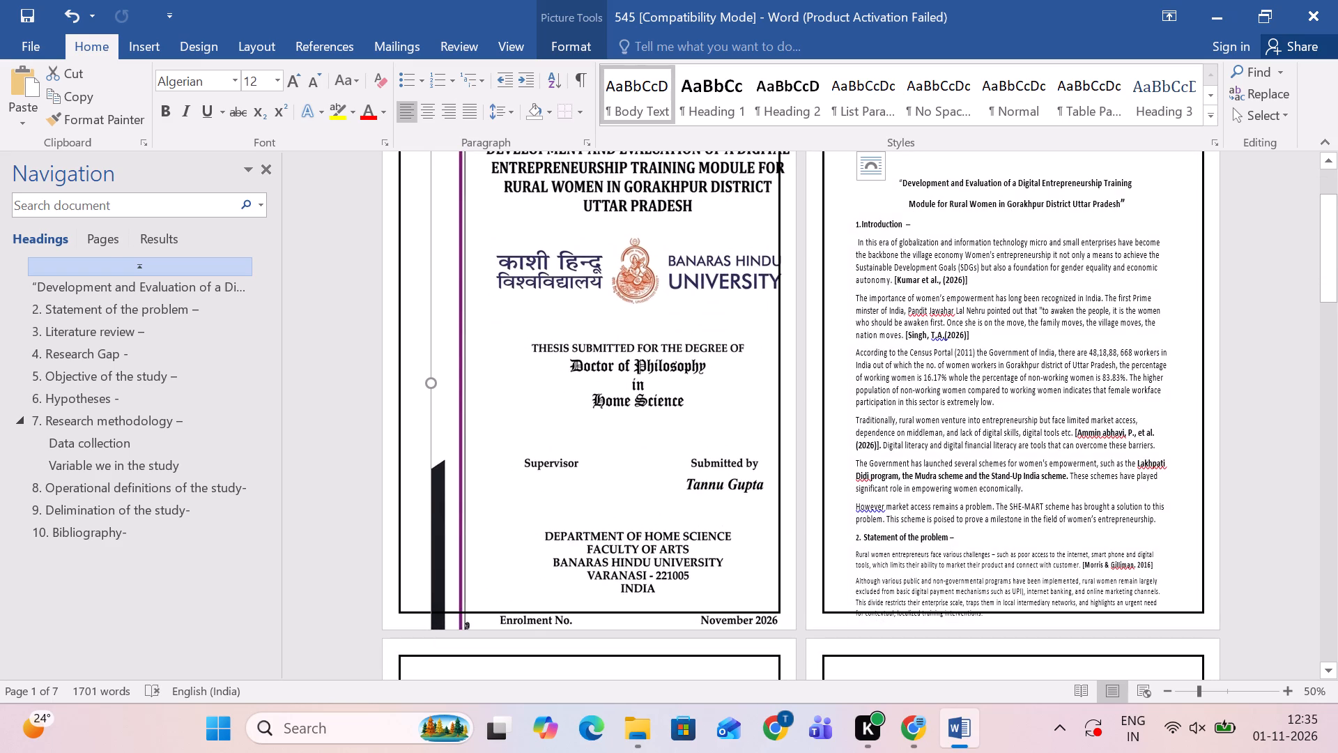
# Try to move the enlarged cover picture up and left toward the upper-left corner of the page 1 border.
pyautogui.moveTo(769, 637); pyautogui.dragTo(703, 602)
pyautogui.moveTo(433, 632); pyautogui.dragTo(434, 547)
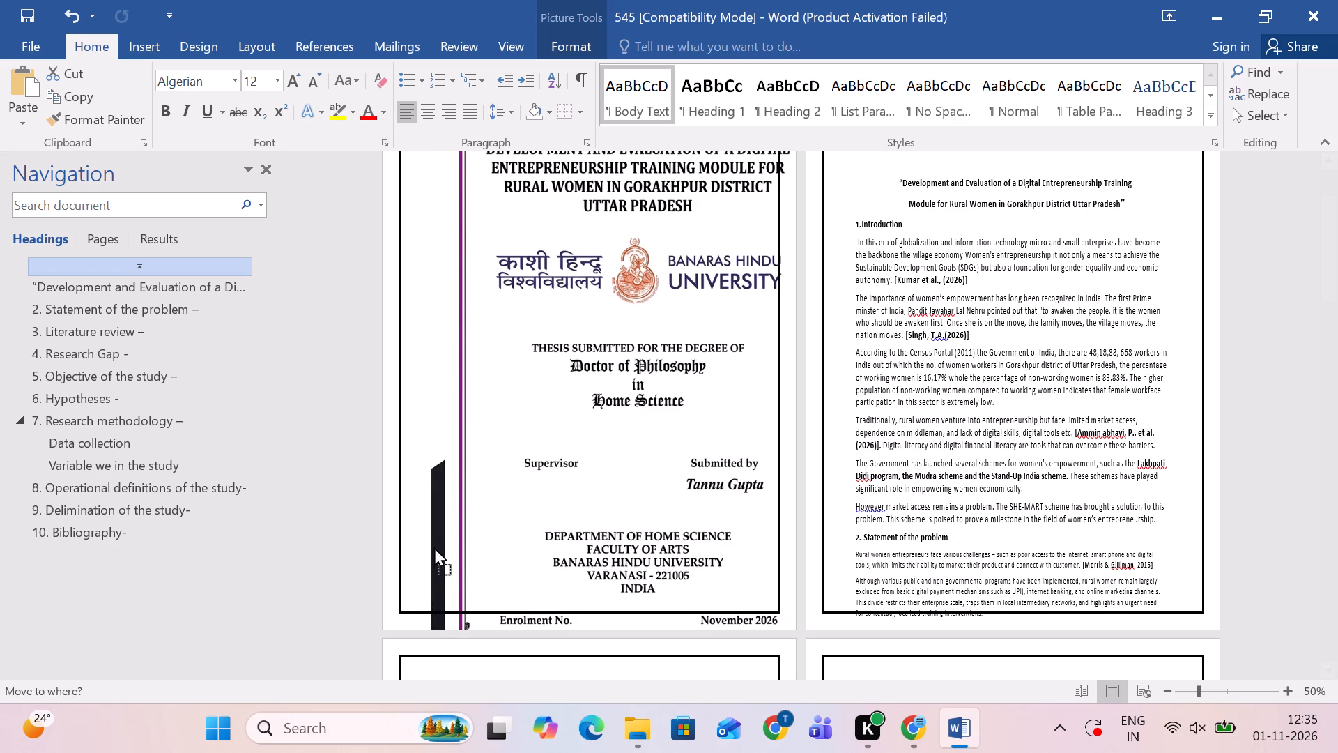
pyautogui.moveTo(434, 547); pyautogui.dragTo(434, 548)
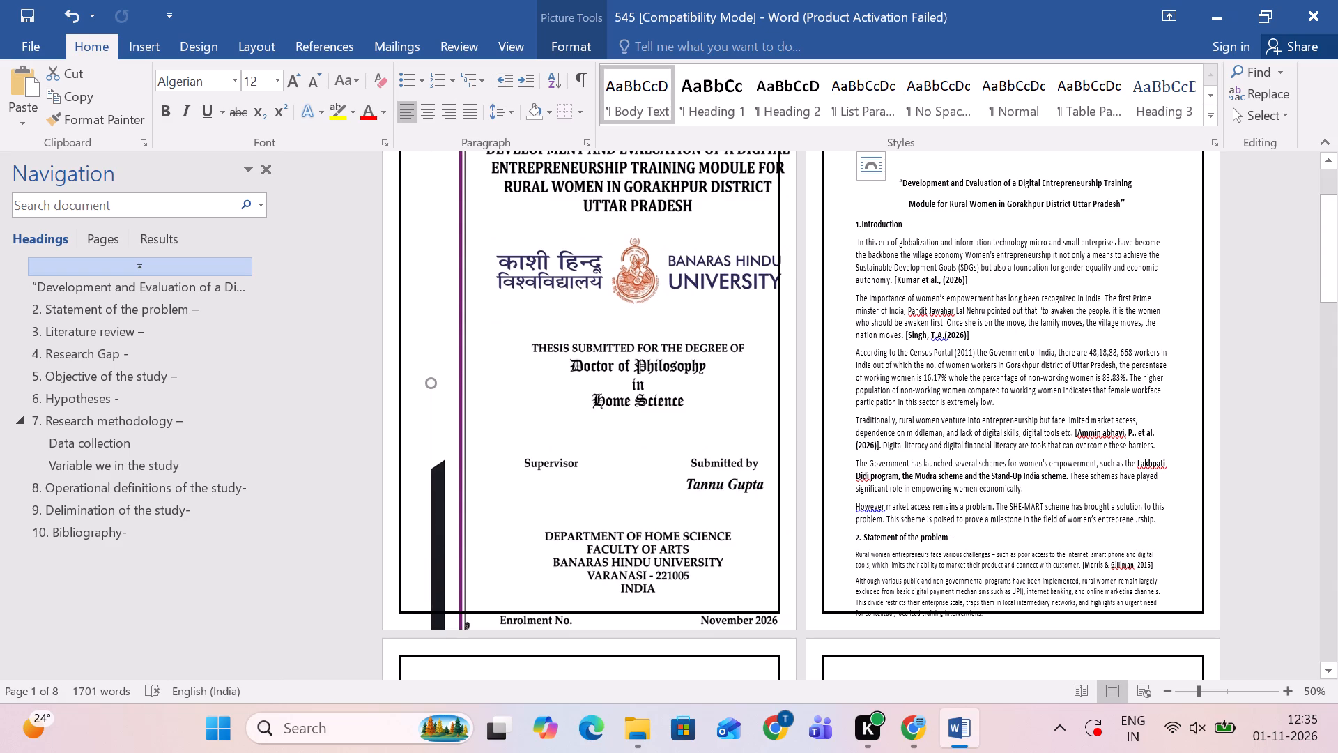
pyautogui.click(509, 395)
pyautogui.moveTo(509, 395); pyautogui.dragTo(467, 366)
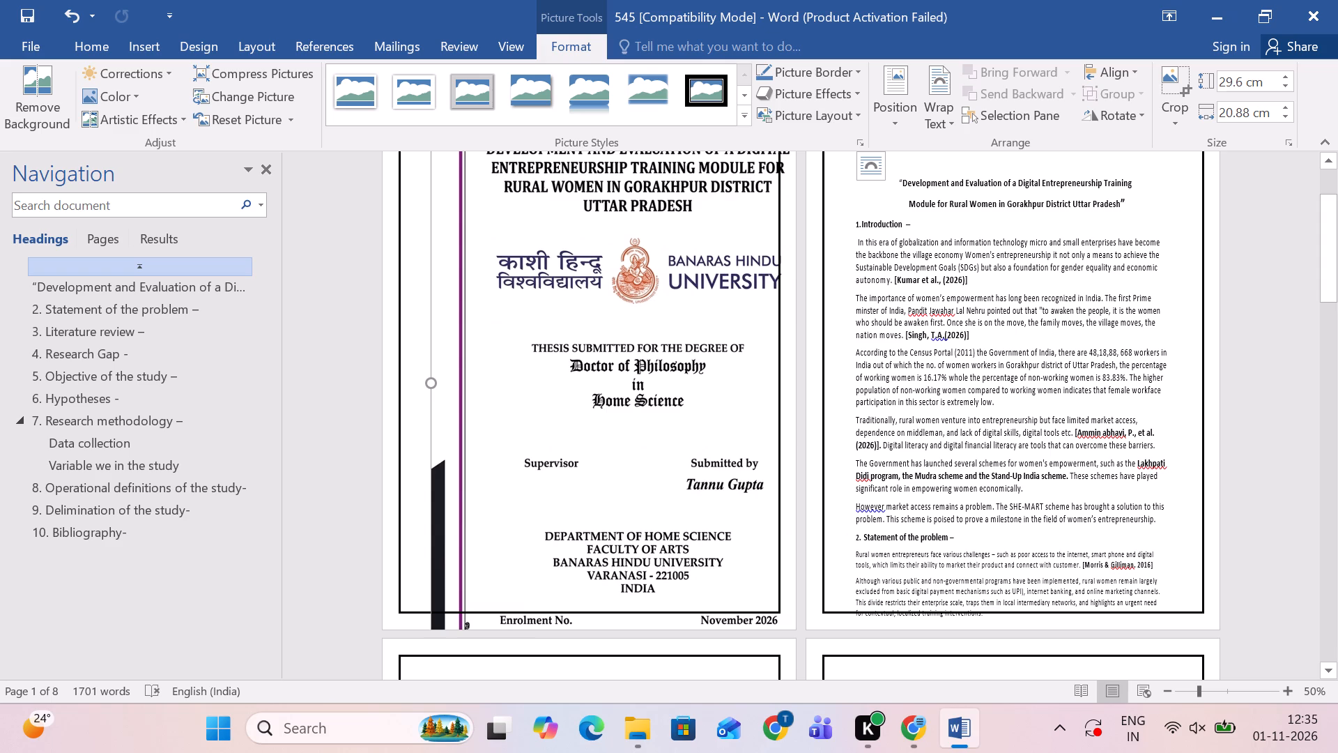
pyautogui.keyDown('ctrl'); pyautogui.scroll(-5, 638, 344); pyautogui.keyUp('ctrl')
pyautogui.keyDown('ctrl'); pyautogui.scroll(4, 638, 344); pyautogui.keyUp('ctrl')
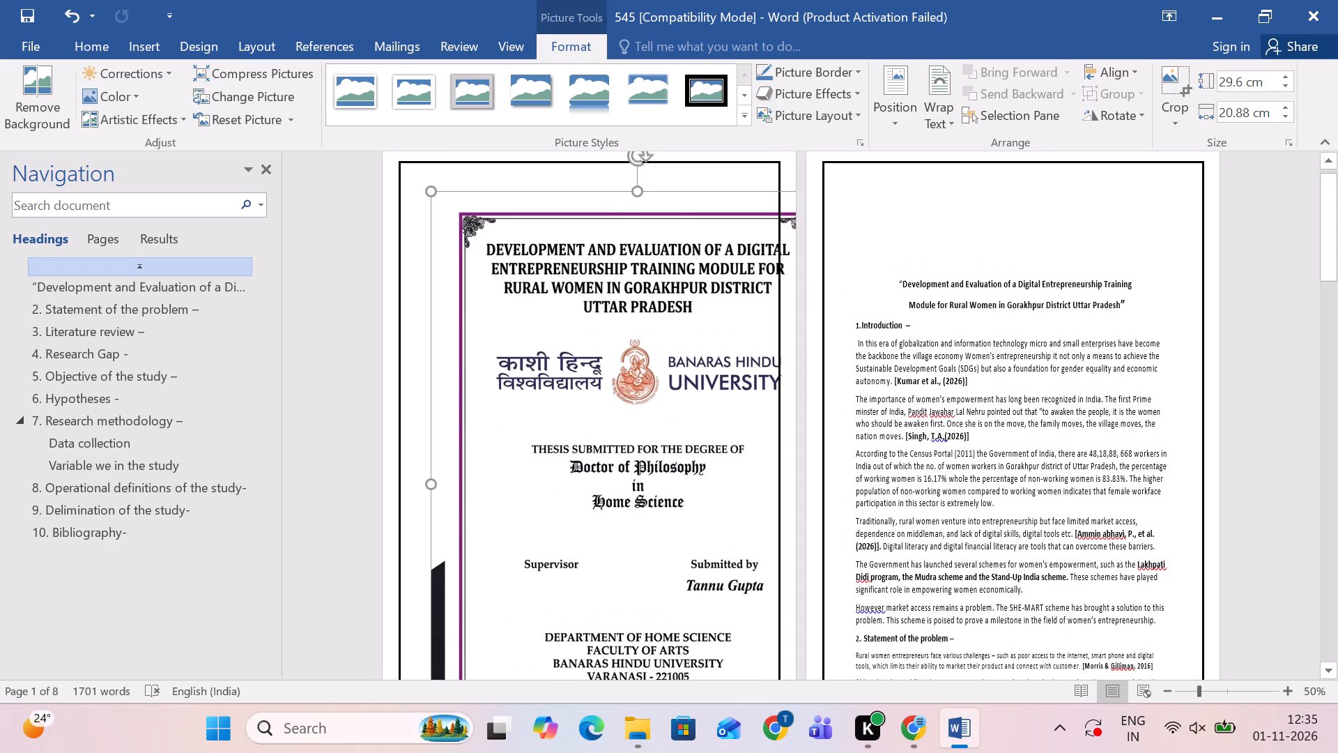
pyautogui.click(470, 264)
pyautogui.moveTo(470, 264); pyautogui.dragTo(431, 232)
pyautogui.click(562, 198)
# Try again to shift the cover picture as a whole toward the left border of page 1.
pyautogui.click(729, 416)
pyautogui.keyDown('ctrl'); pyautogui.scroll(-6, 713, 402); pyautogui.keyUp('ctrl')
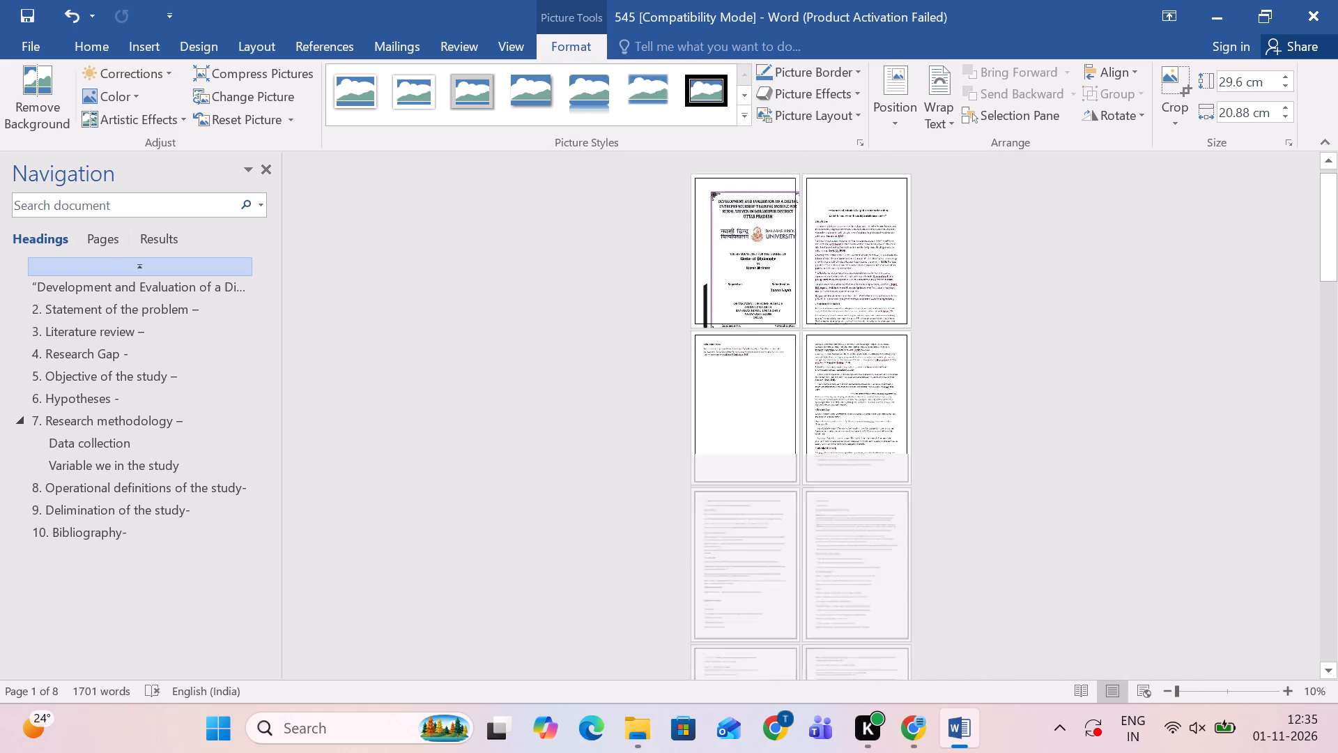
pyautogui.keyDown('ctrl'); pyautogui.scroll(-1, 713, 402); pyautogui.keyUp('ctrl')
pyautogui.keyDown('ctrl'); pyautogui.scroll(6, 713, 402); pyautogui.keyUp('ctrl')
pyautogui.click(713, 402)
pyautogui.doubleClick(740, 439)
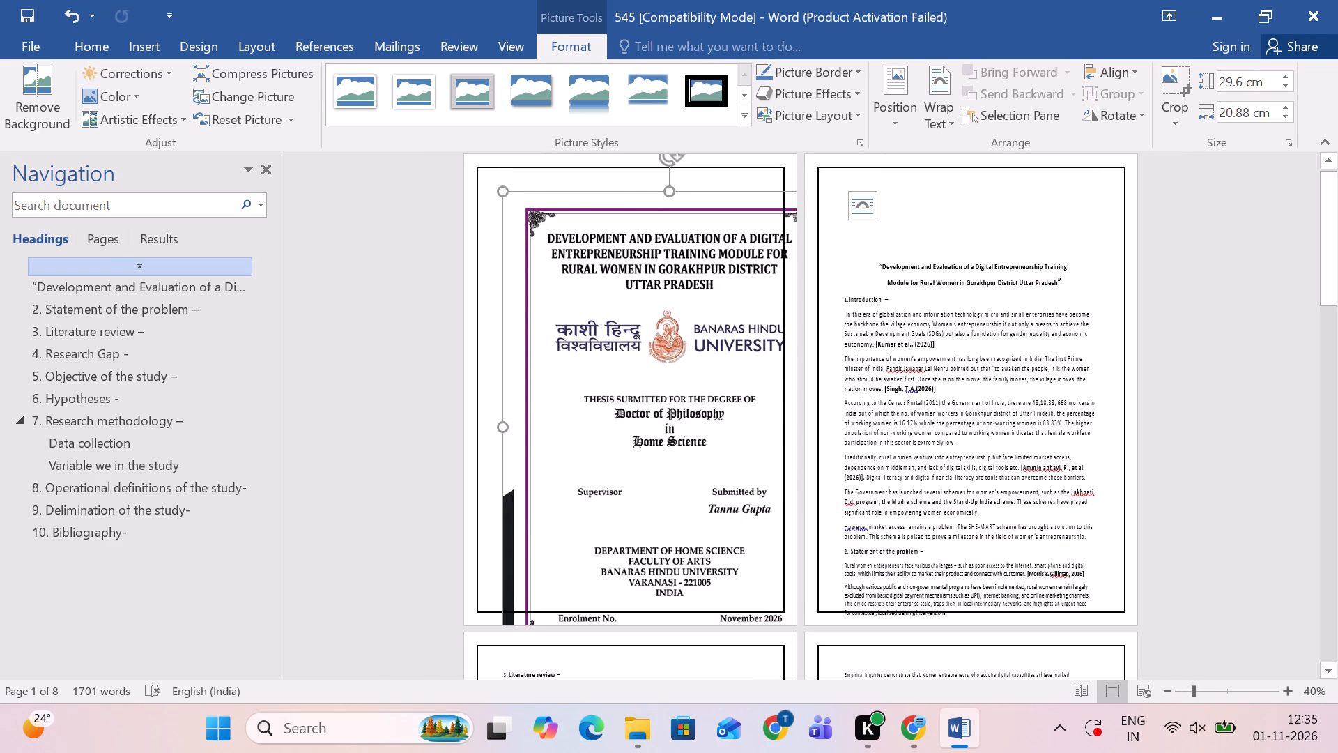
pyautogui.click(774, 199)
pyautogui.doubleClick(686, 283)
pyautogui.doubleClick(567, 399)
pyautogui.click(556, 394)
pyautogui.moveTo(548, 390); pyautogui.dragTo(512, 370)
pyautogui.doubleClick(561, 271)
# Resize the cover picture proportionally from its upper-left corner to about 21.96 cm high by 15.49 cm wide, inside the page 1 border.
pyautogui.moveTo(505, 188); pyautogui.dragTo(469, 167)
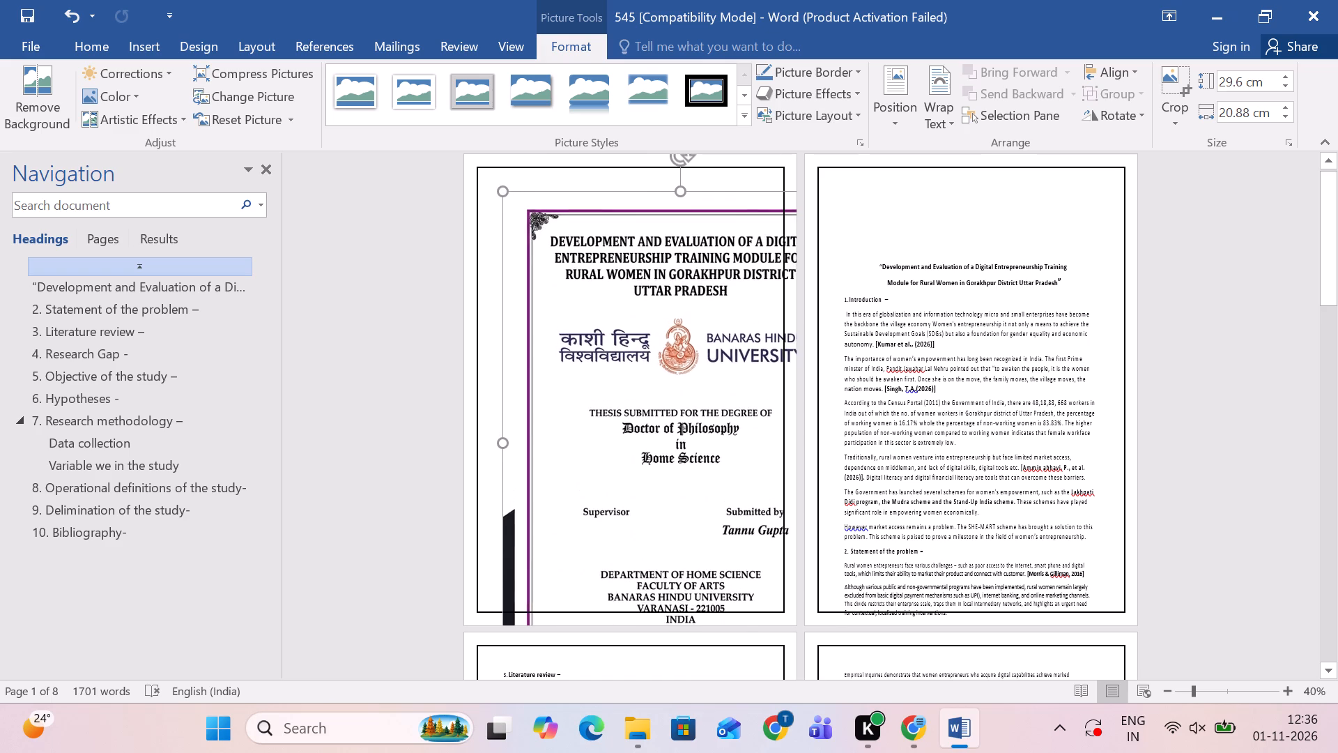
pyautogui.moveTo(469, 167); pyautogui.dragTo(661, 384)
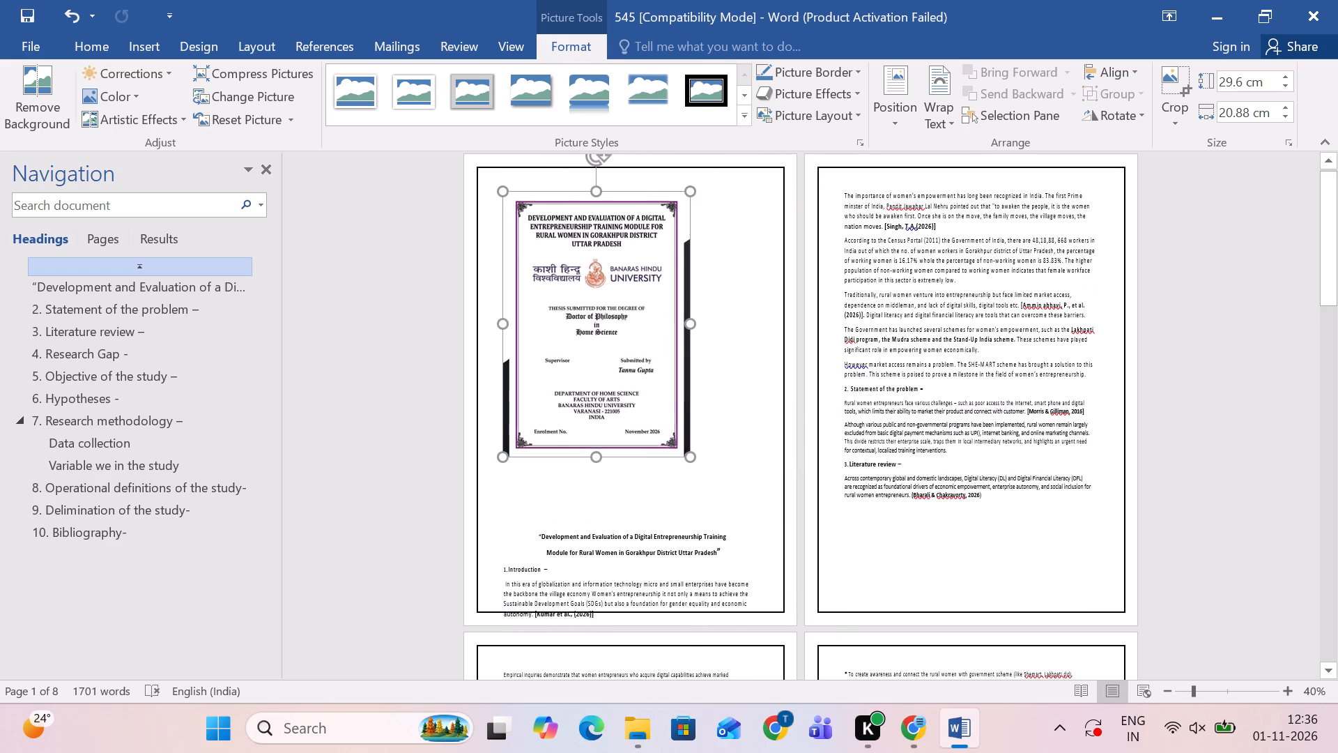
pyautogui.moveTo(661, 384); pyautogui.dragTo(585, 346)
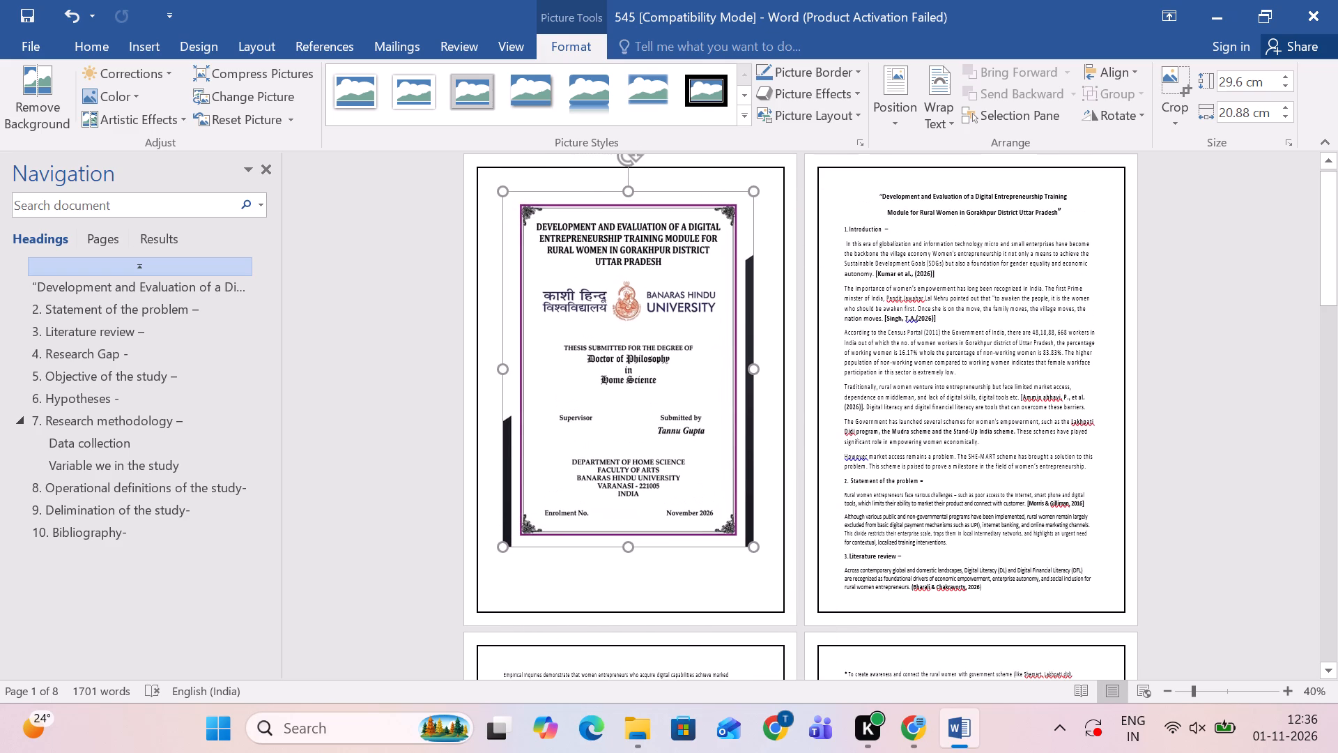
pyautogui.moveTo(585, 346); pyautogui.dragTo(575, 327)
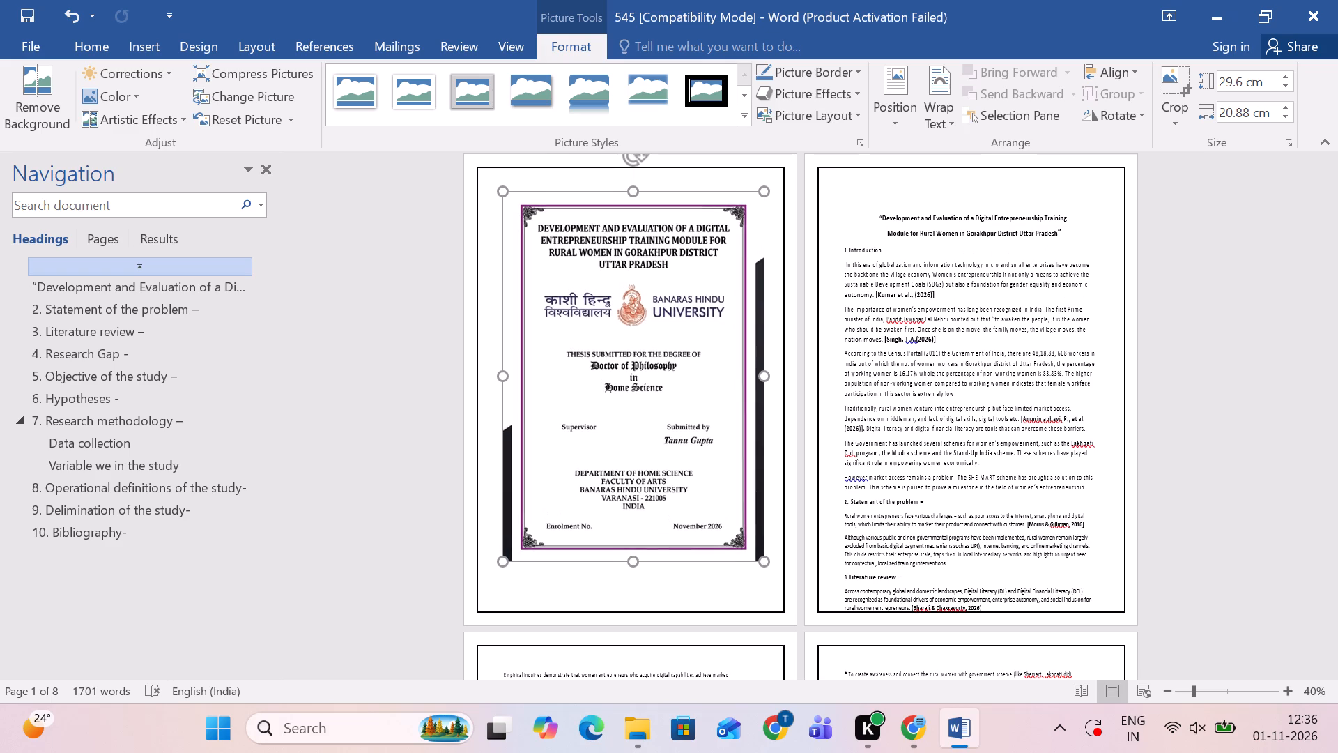
pyautogui.moveTo(575, 327); pyautogui.dragTo(589, 347)
pyautogui.click(628, 378)
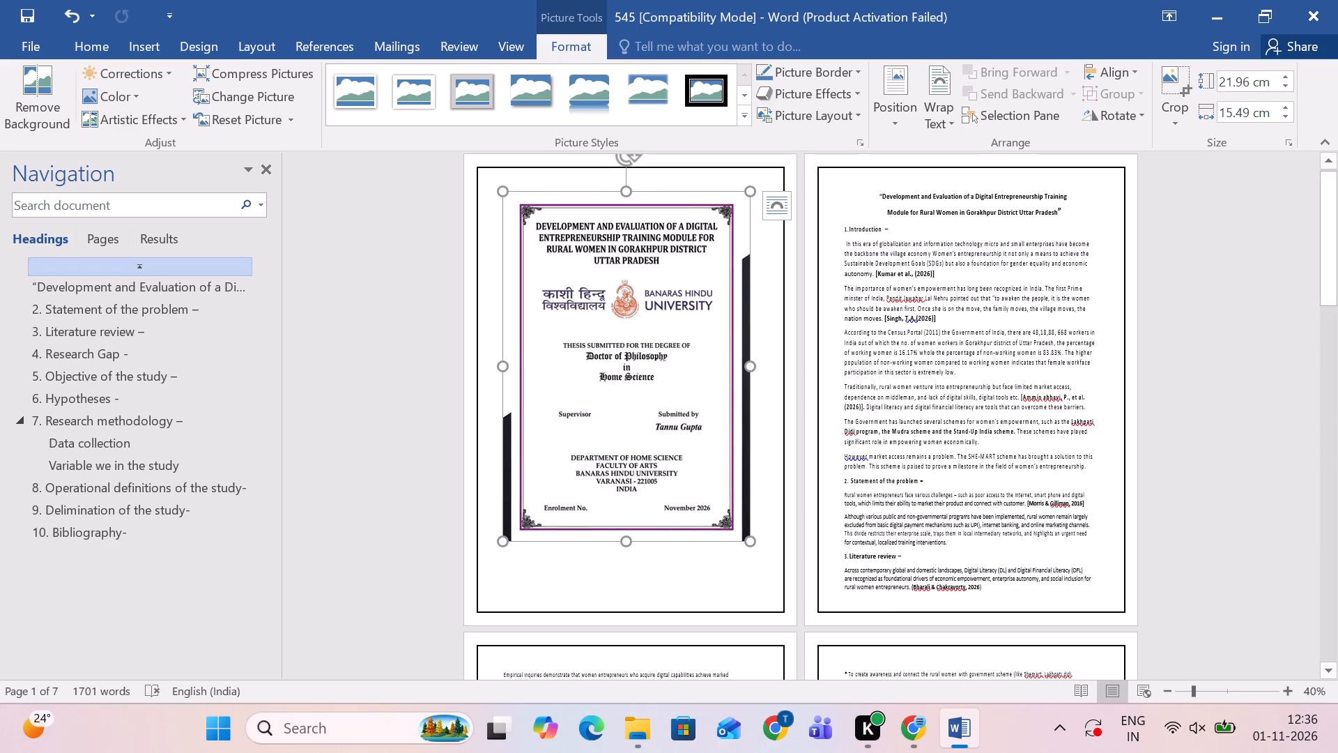
# Adjust the cover picture proportionally from its lower-right corner to about 22.42 cm high by 15.82 cm wide, then deselect it.
pyautogui.moveTo(751, 545); pyautogui.dragTo(764, 560)
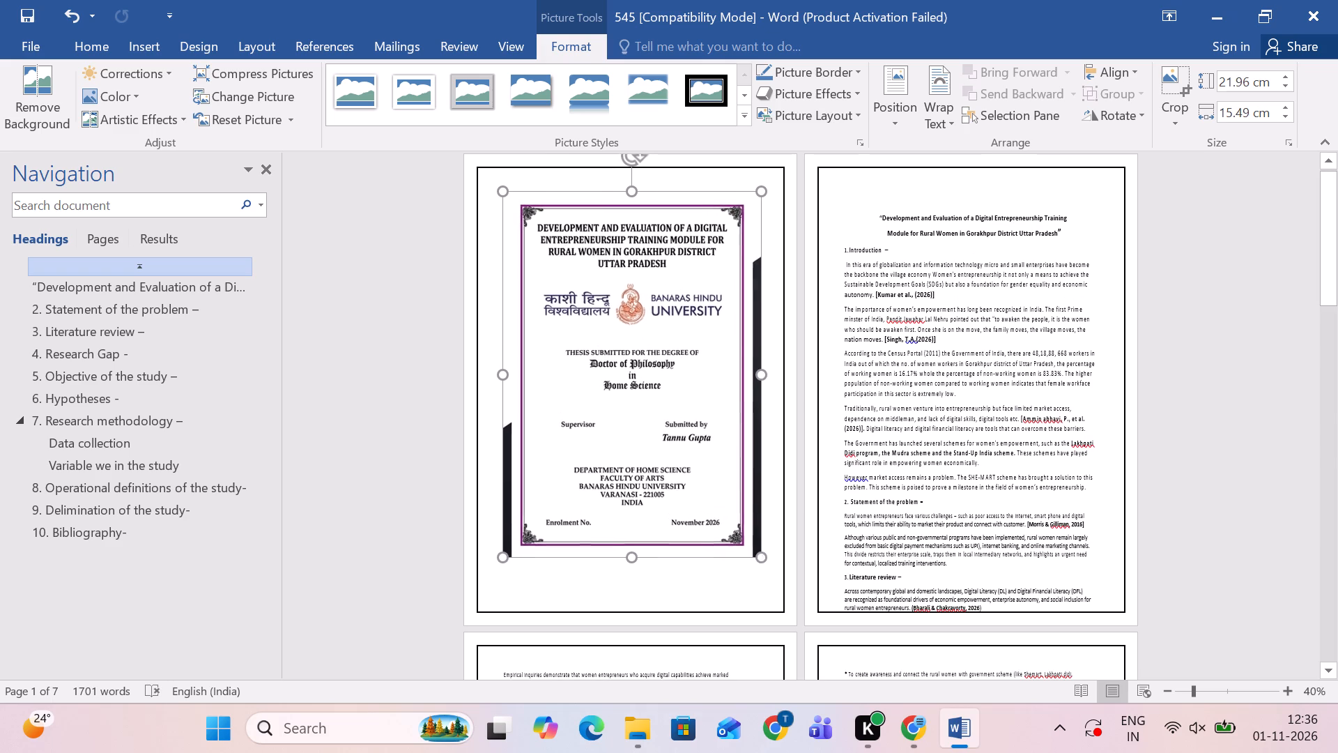
pyautogui.moveTo(764, 560); pyautogui.dragTo(733, 545)
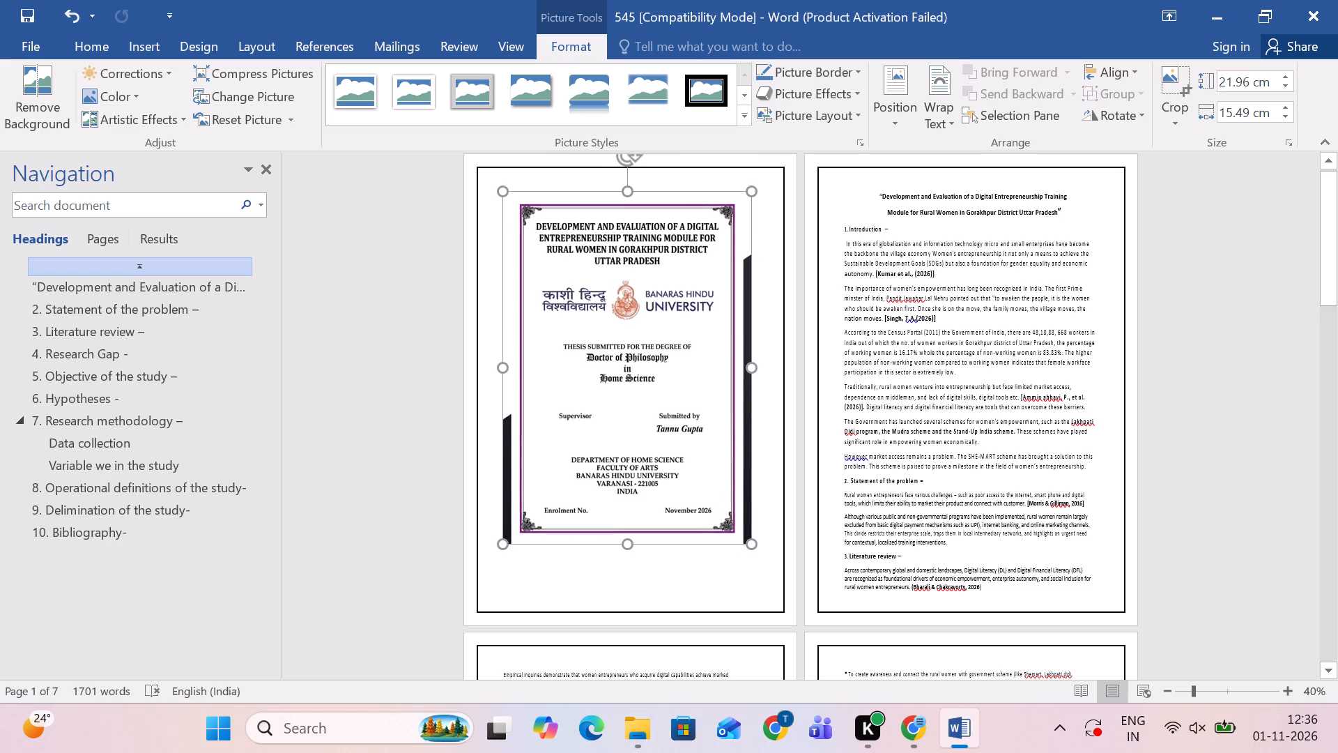
pyautogui.moveTo(733, 545); pyautogui.dragTo(735, 549)
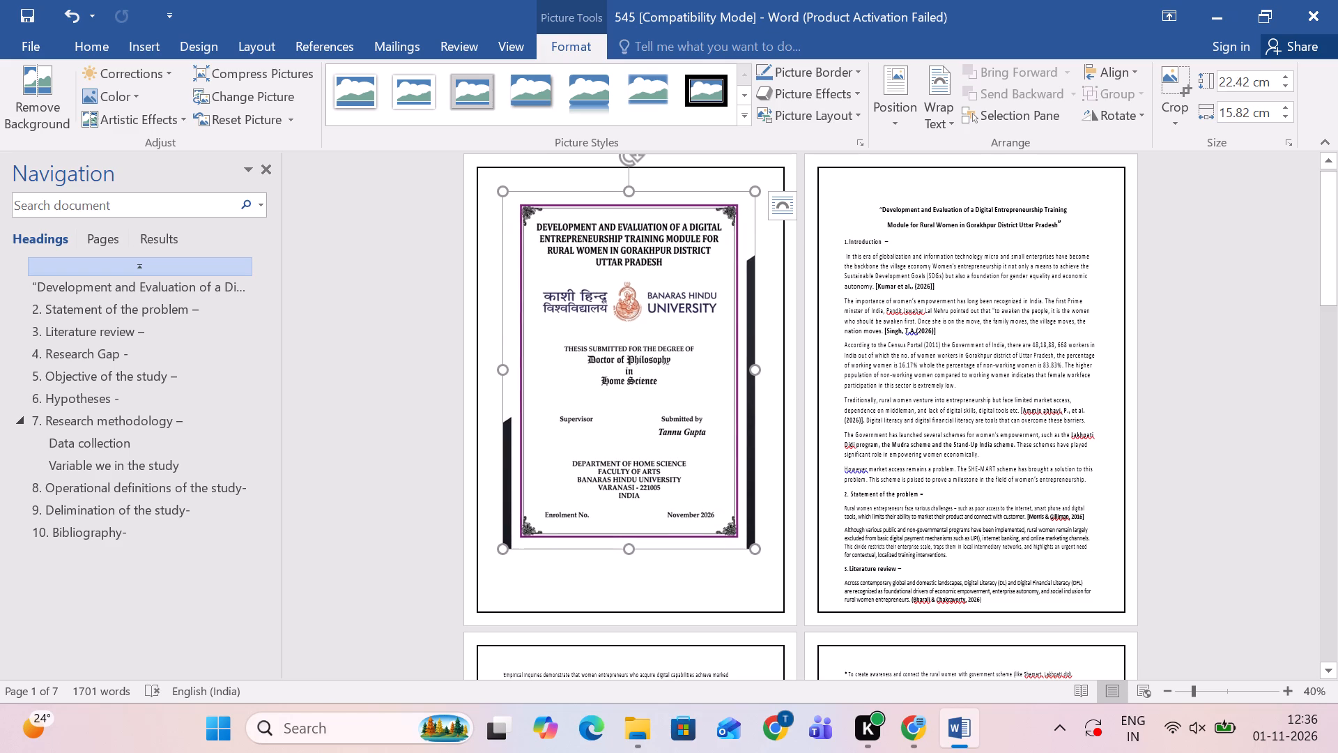
pyautogui.click(653, 396)
pyautogui.scroll(1, 698, 334)
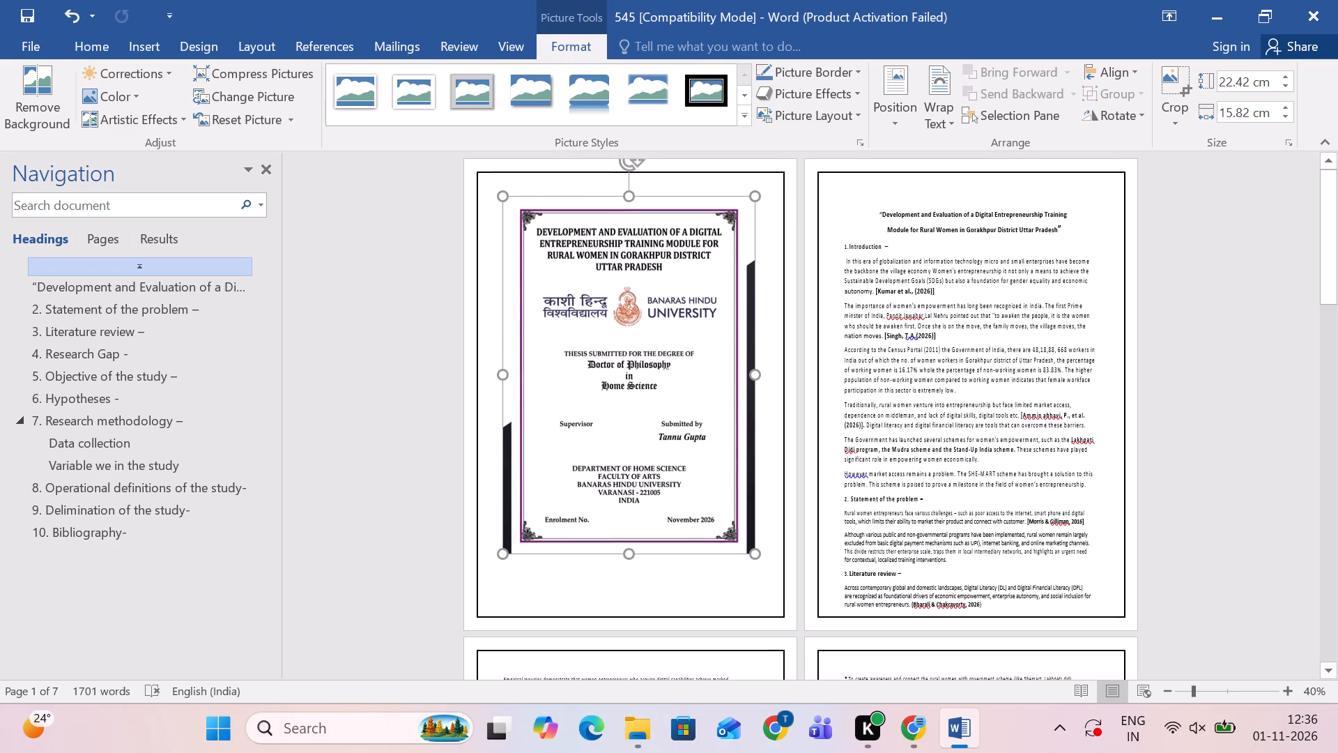
pyautogui.scroll(1, 698, 334)
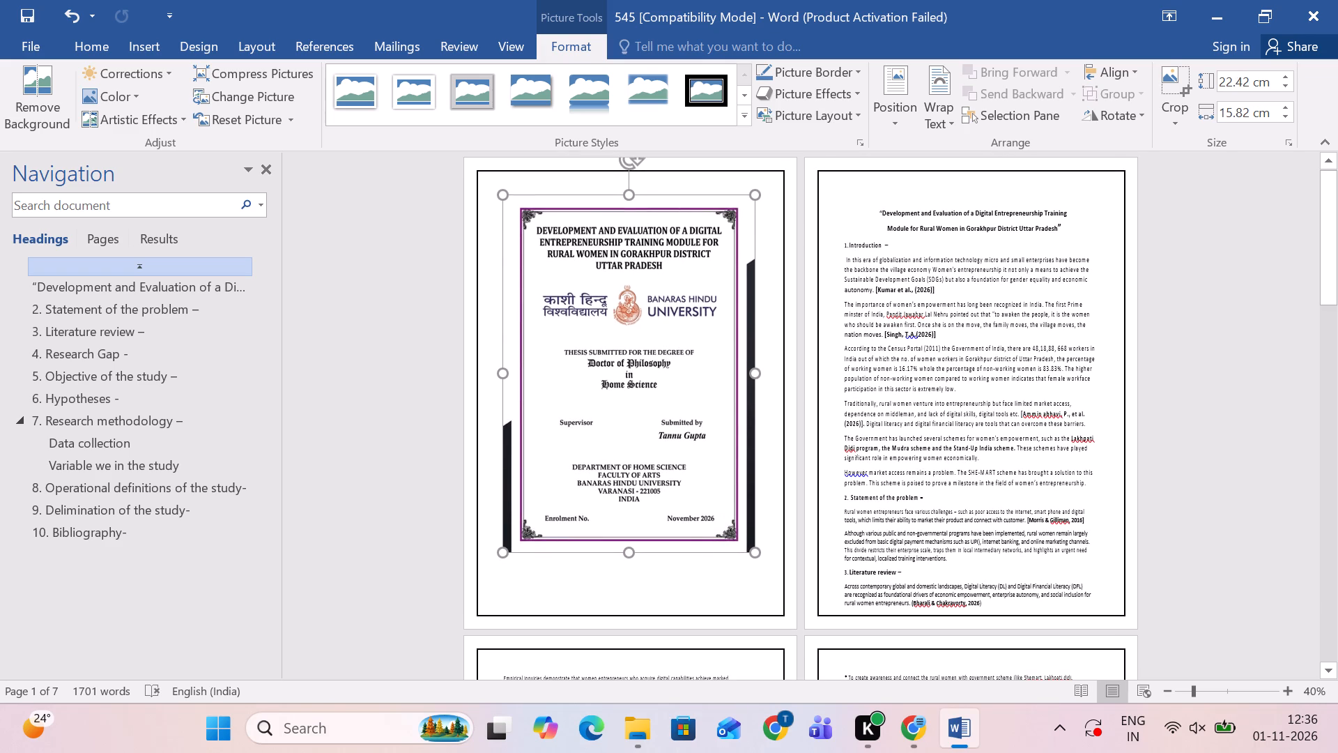
pyautogui.click(415, 323)
pyautogui.click(402, 347)
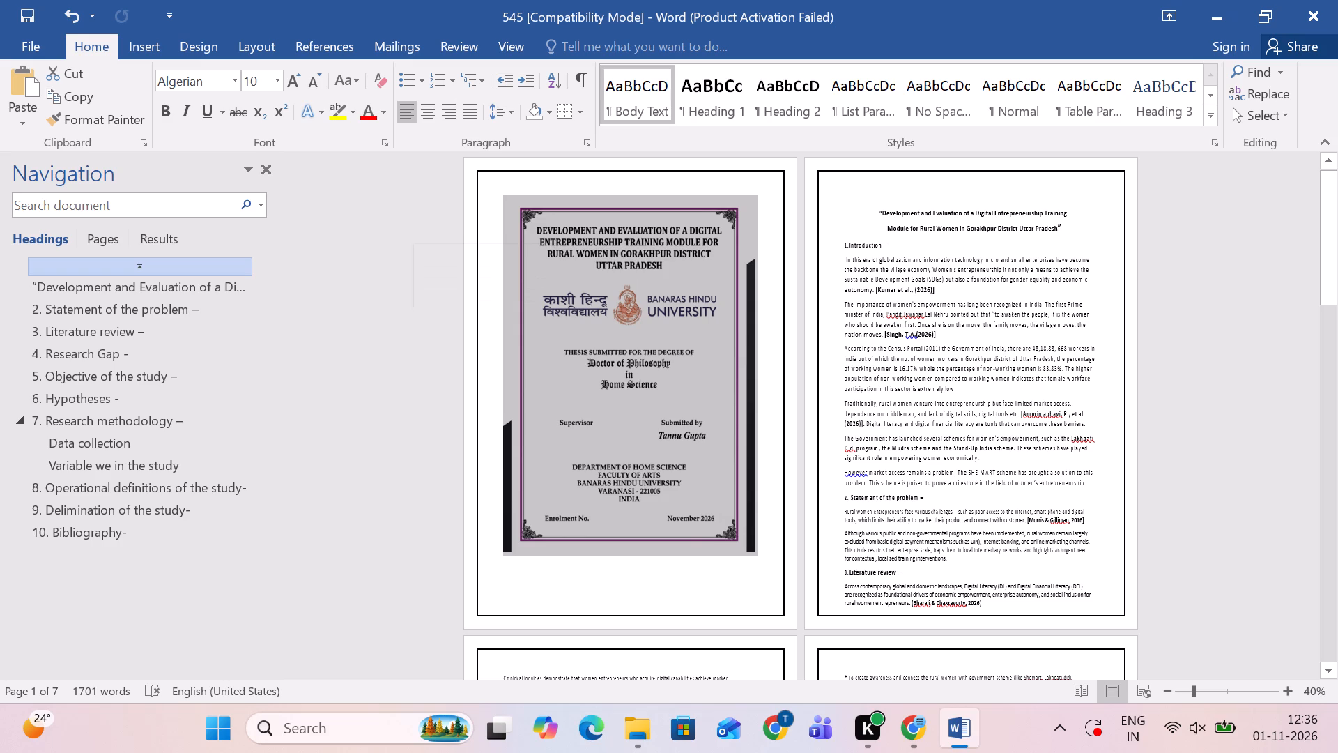
# Enlarge the page 1 cover picture proportionally from its lower-right corner to about 26.67 cm high by 18.81 cm wide.
pyautogui.click(412, 462)
pyautogui.scroll(-4, 590, 406)
pyautogui.hscroll(1, 590, 406)
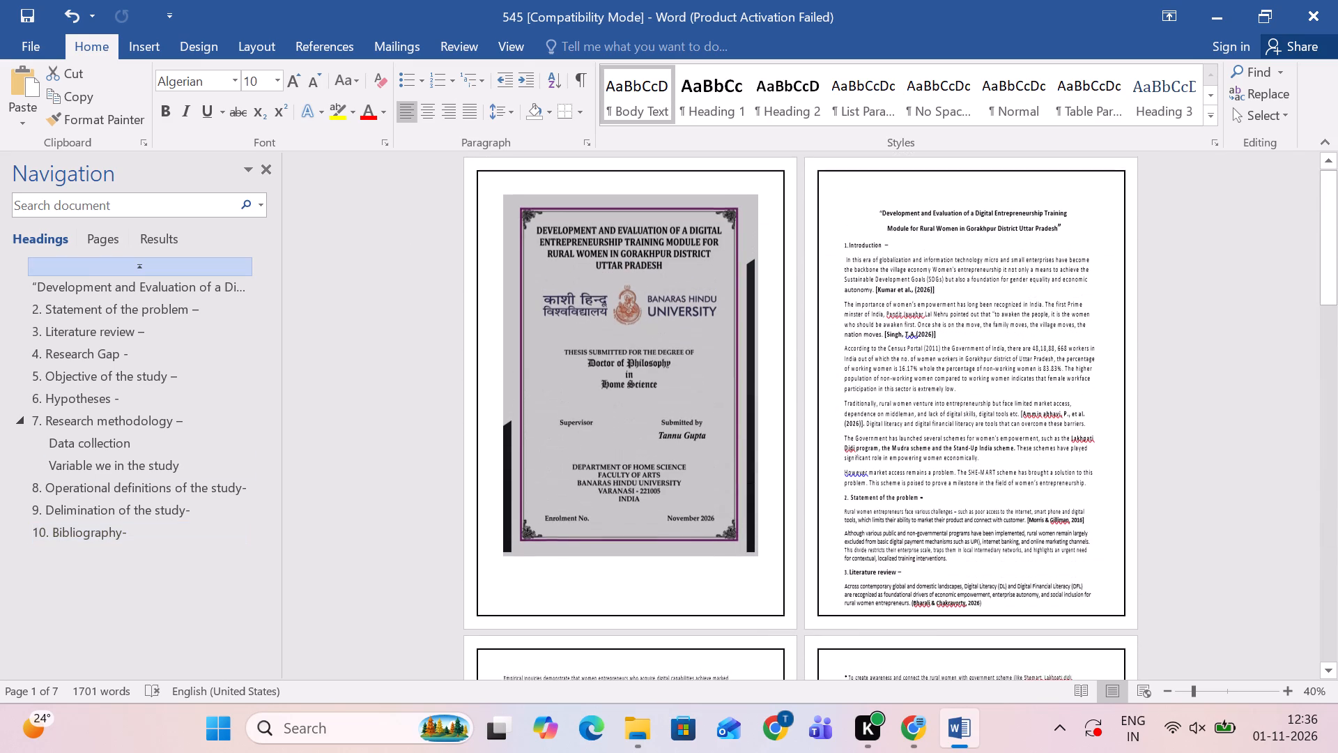
pyautogui.click(744, 554)
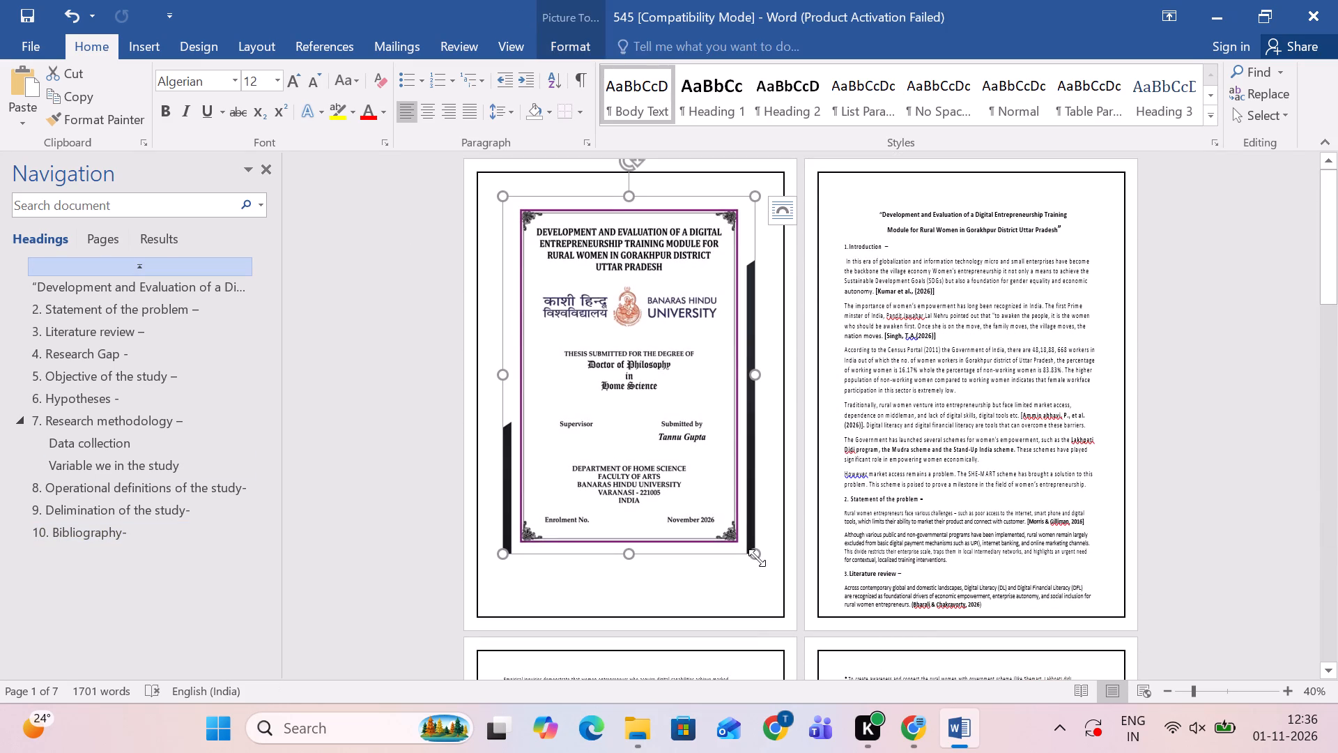
pyautogui.moveTo(757, 558); pyautogui.dragTo(770, 581)
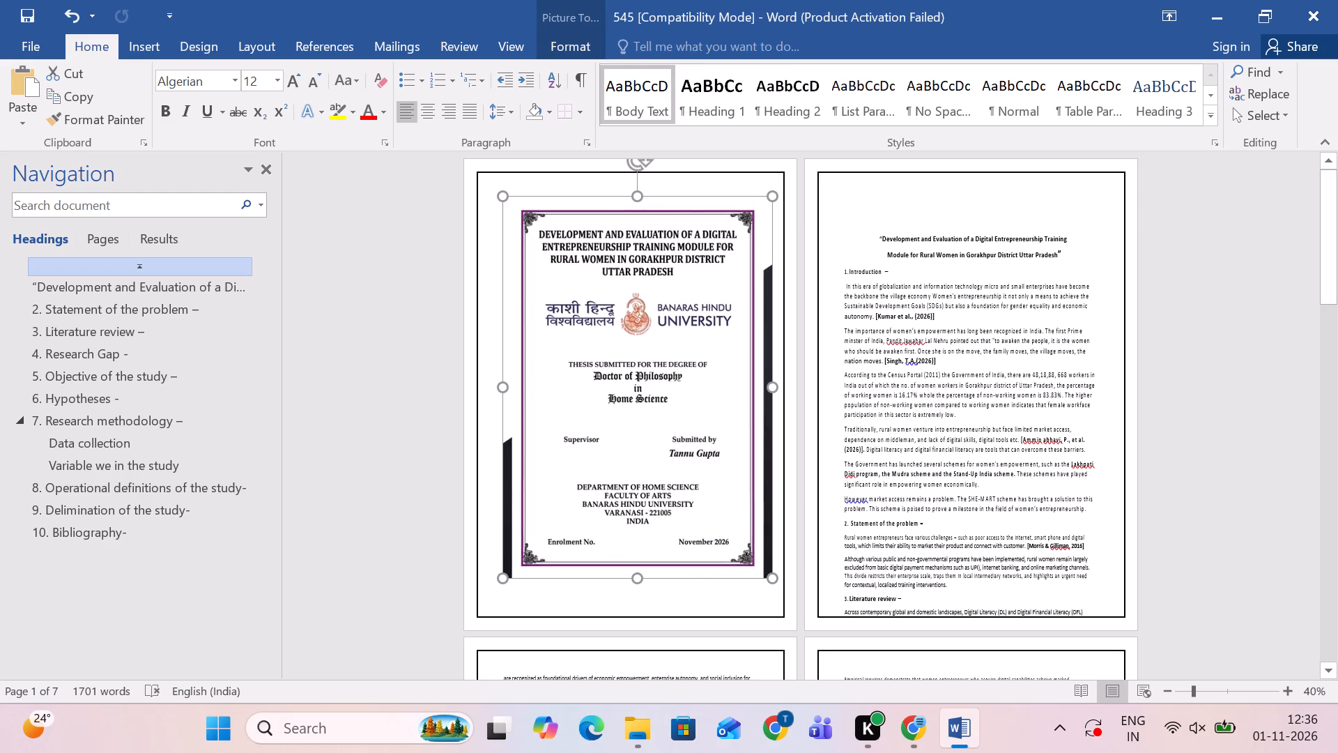
pyautogui.moveTo(770, 581); pyautogui.dragTo(777, 601)
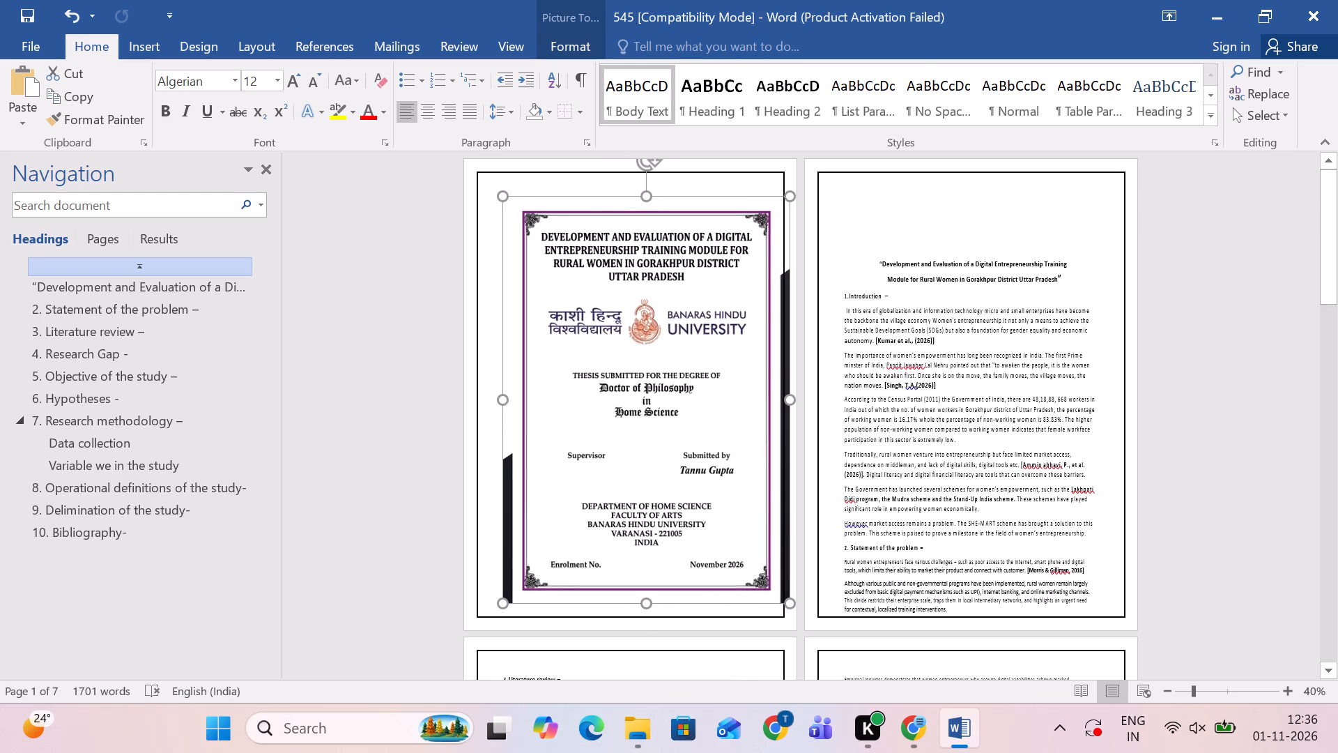
pyautogui.moveTo(777, 601); pyautogui.dragTo(783, 600)
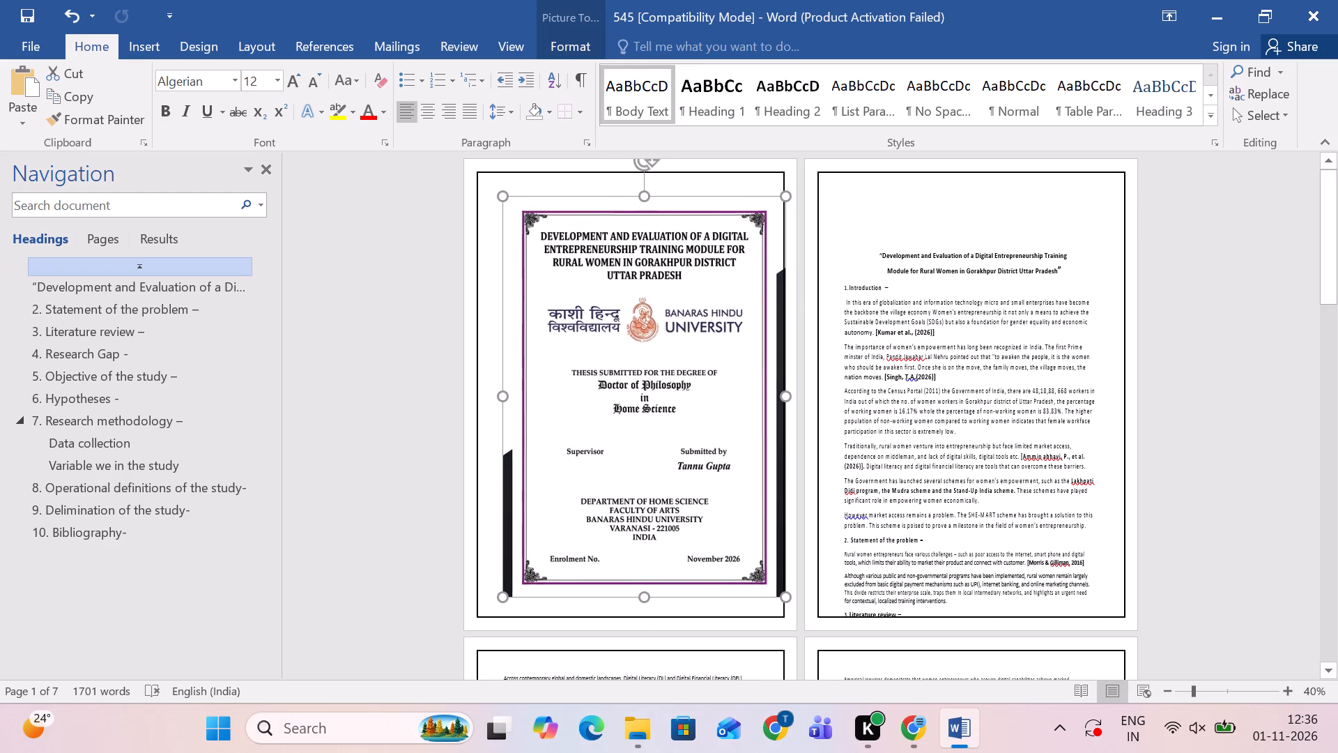
pyautogui.moveTo(783, 600); pyautogui.dragTo(808, 615)
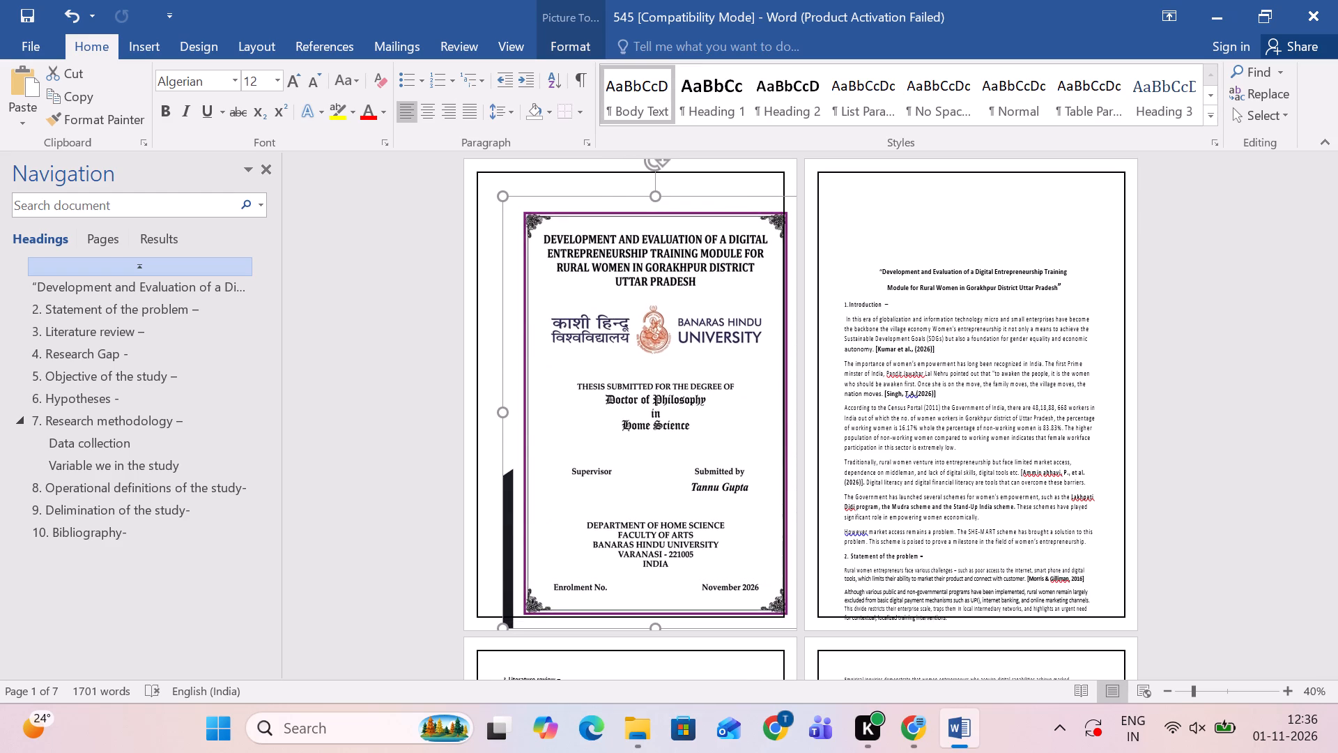
pyautogui.moveTo(808, 615); pyautogui.dragTo(805, 615)
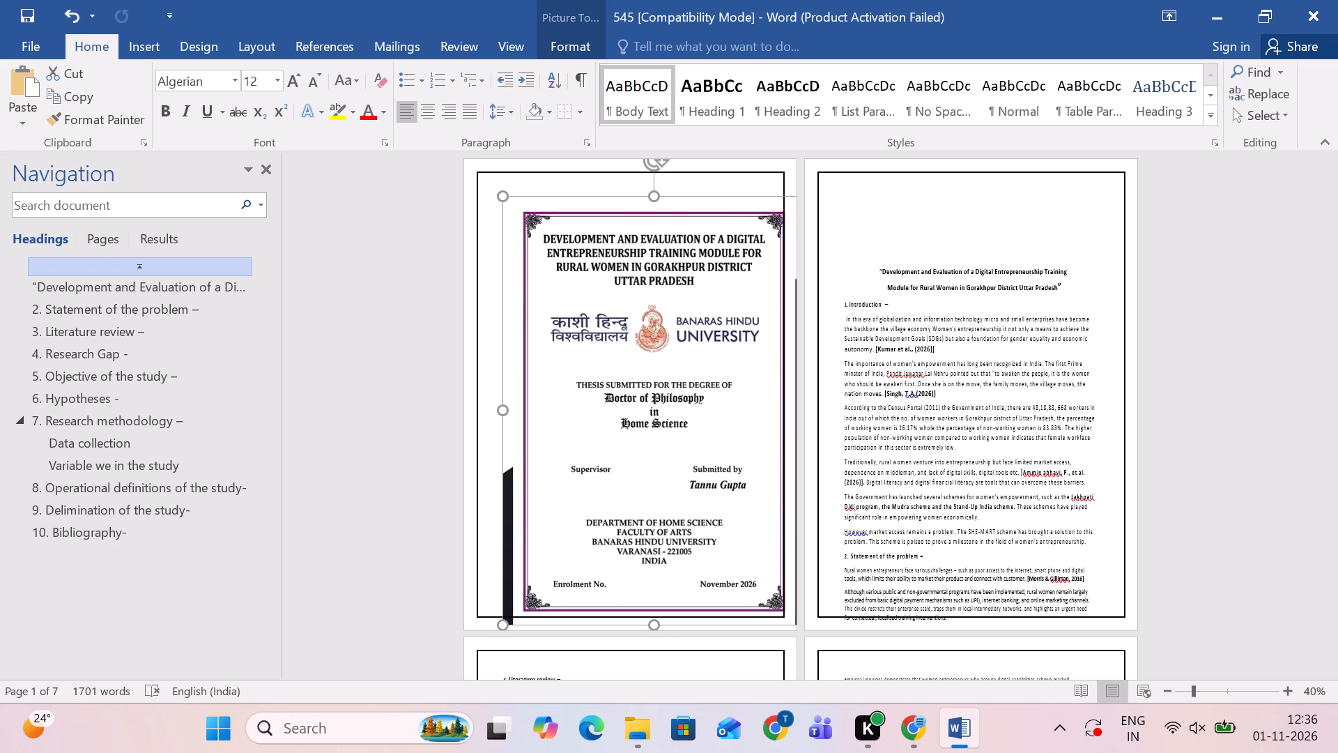
pyautogui.moveTo(805, 615); pyautogui.dragTo(799, 621)
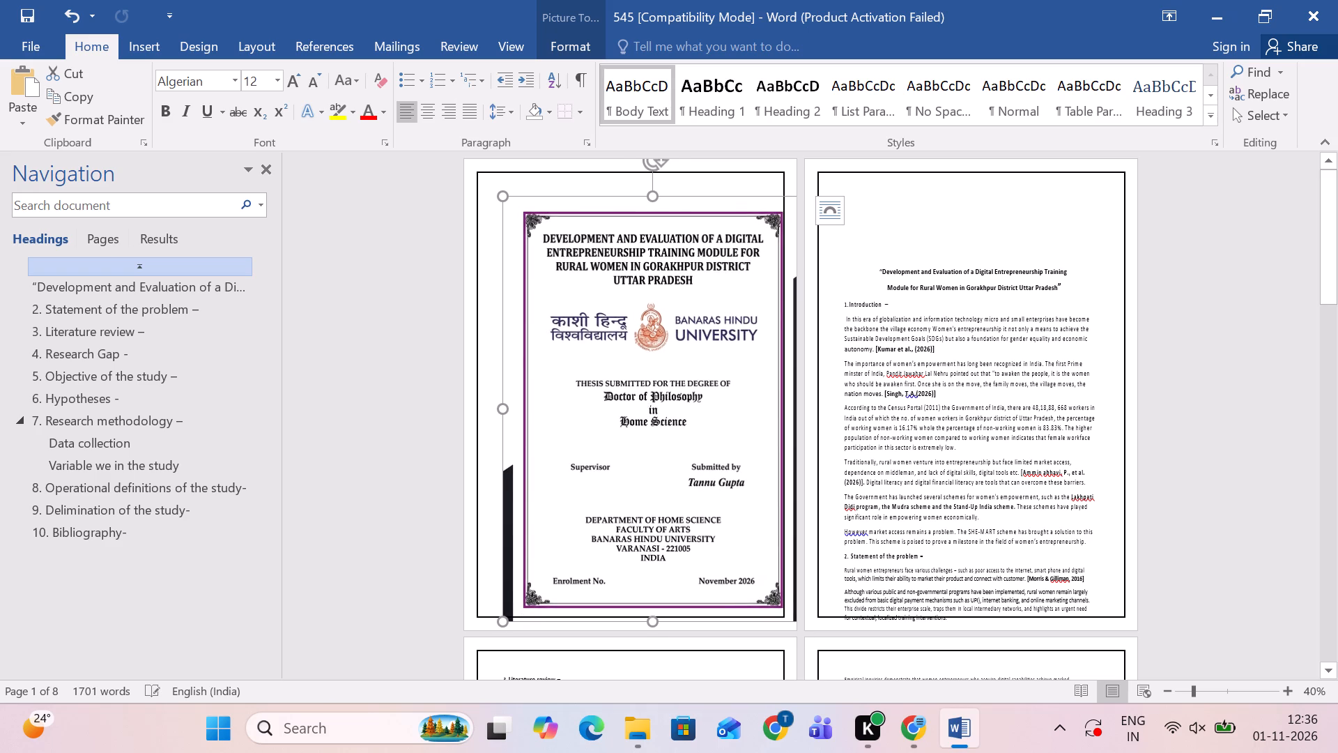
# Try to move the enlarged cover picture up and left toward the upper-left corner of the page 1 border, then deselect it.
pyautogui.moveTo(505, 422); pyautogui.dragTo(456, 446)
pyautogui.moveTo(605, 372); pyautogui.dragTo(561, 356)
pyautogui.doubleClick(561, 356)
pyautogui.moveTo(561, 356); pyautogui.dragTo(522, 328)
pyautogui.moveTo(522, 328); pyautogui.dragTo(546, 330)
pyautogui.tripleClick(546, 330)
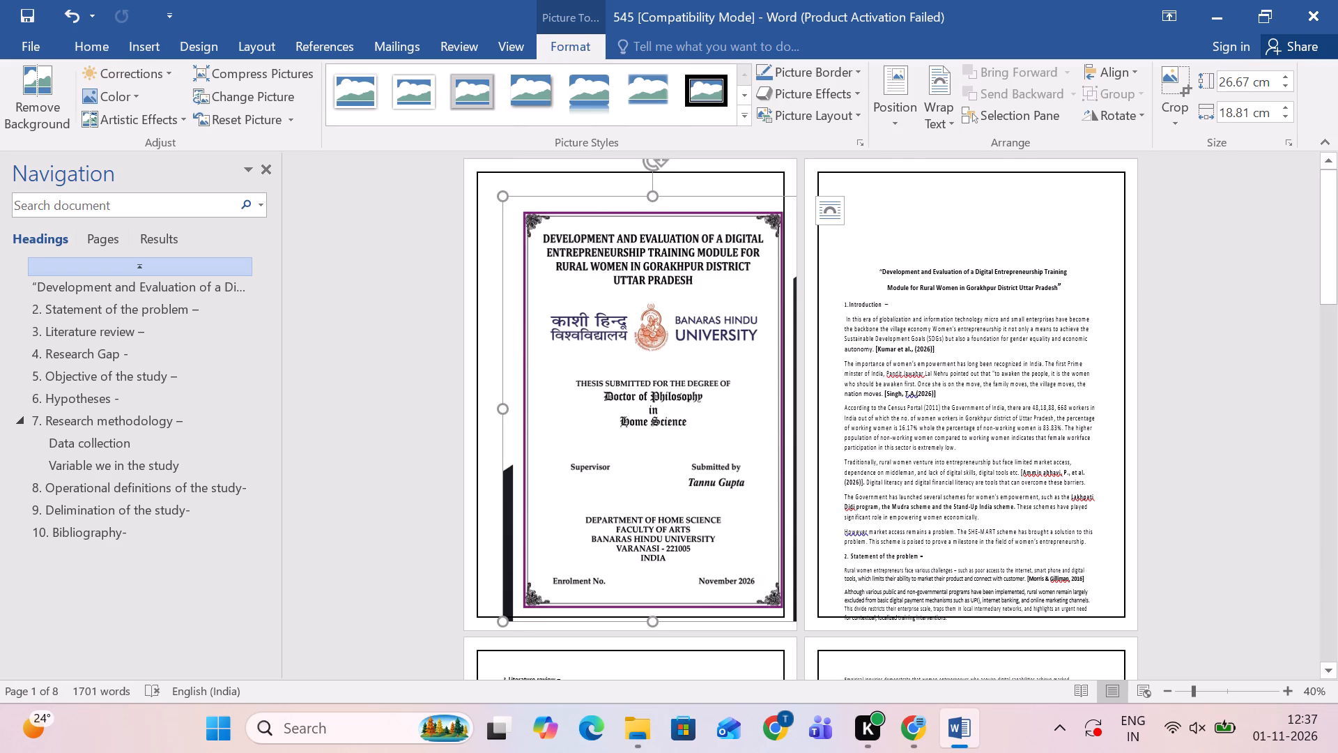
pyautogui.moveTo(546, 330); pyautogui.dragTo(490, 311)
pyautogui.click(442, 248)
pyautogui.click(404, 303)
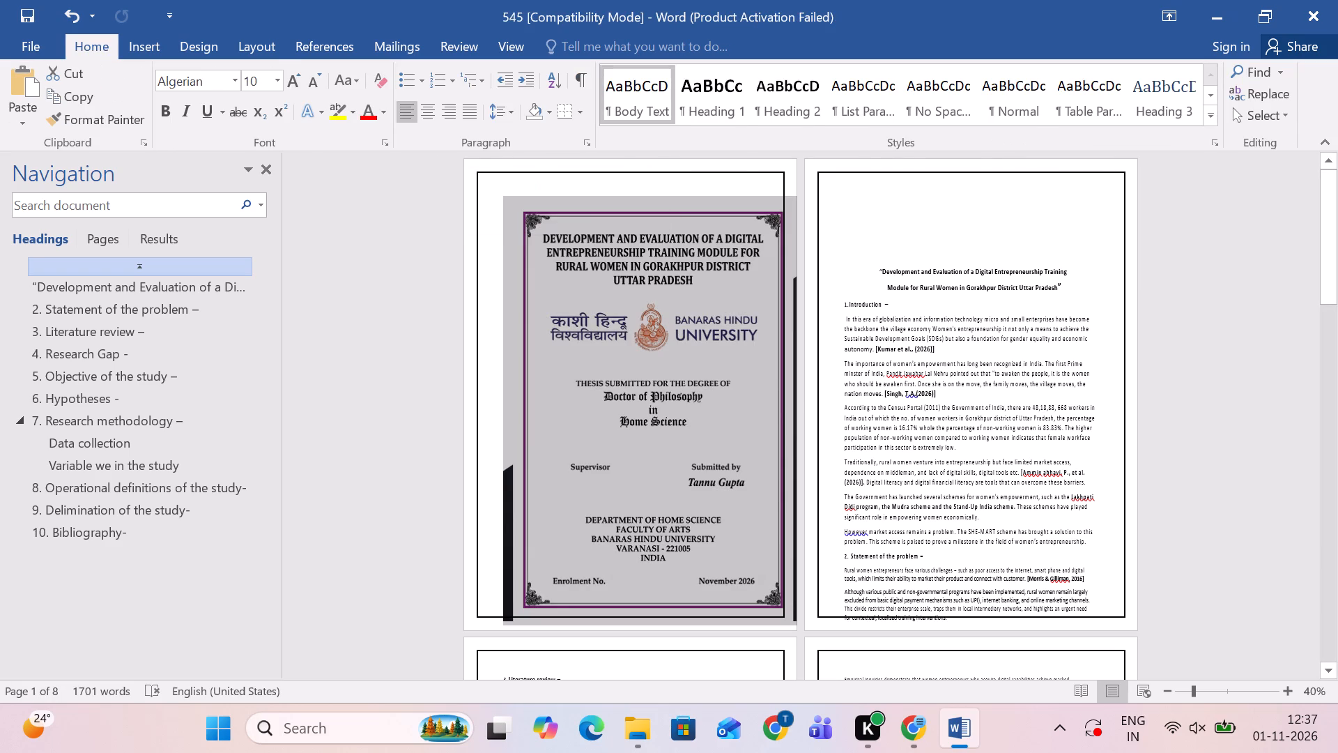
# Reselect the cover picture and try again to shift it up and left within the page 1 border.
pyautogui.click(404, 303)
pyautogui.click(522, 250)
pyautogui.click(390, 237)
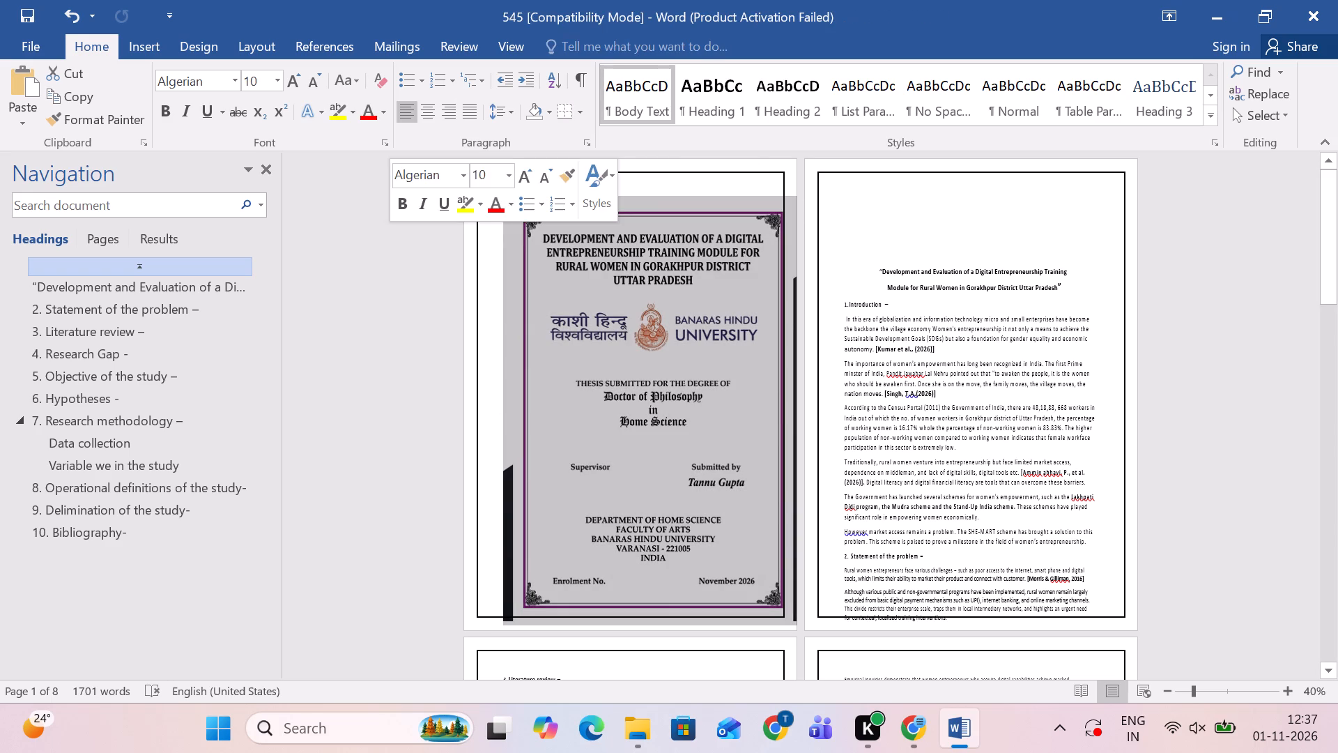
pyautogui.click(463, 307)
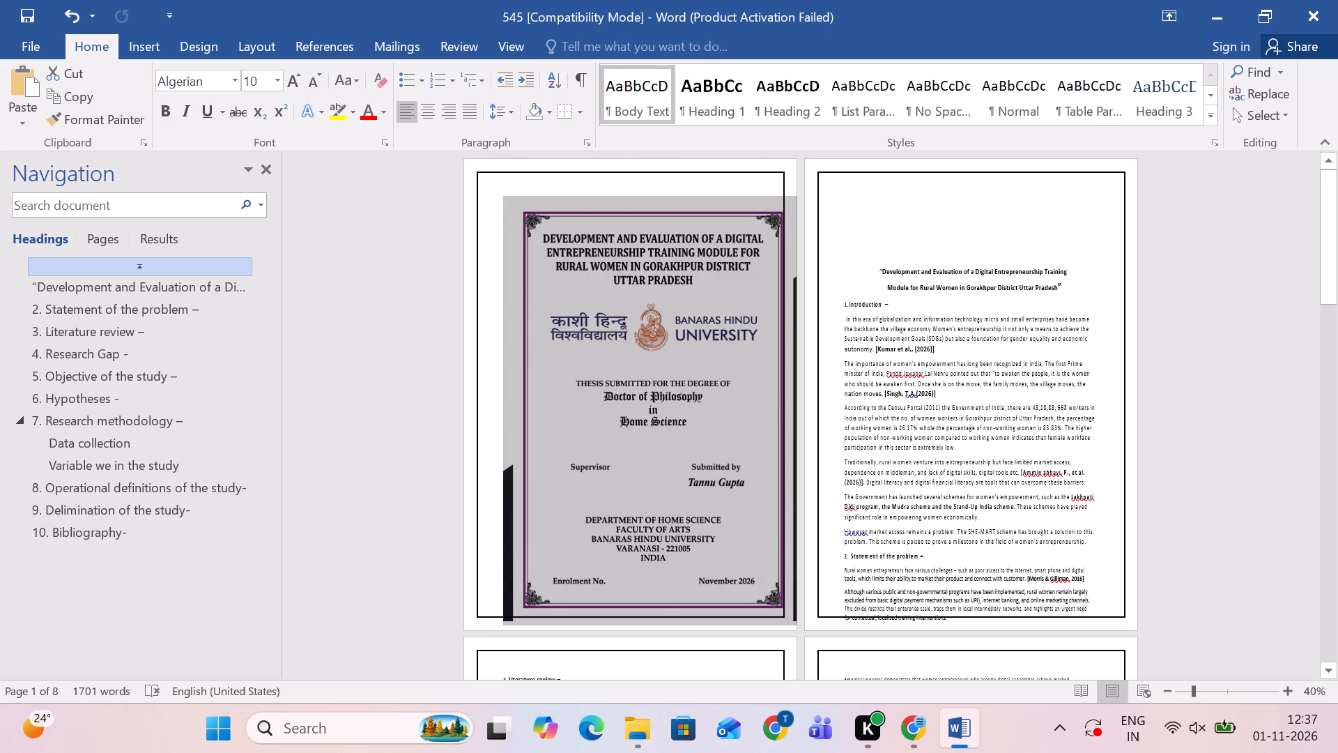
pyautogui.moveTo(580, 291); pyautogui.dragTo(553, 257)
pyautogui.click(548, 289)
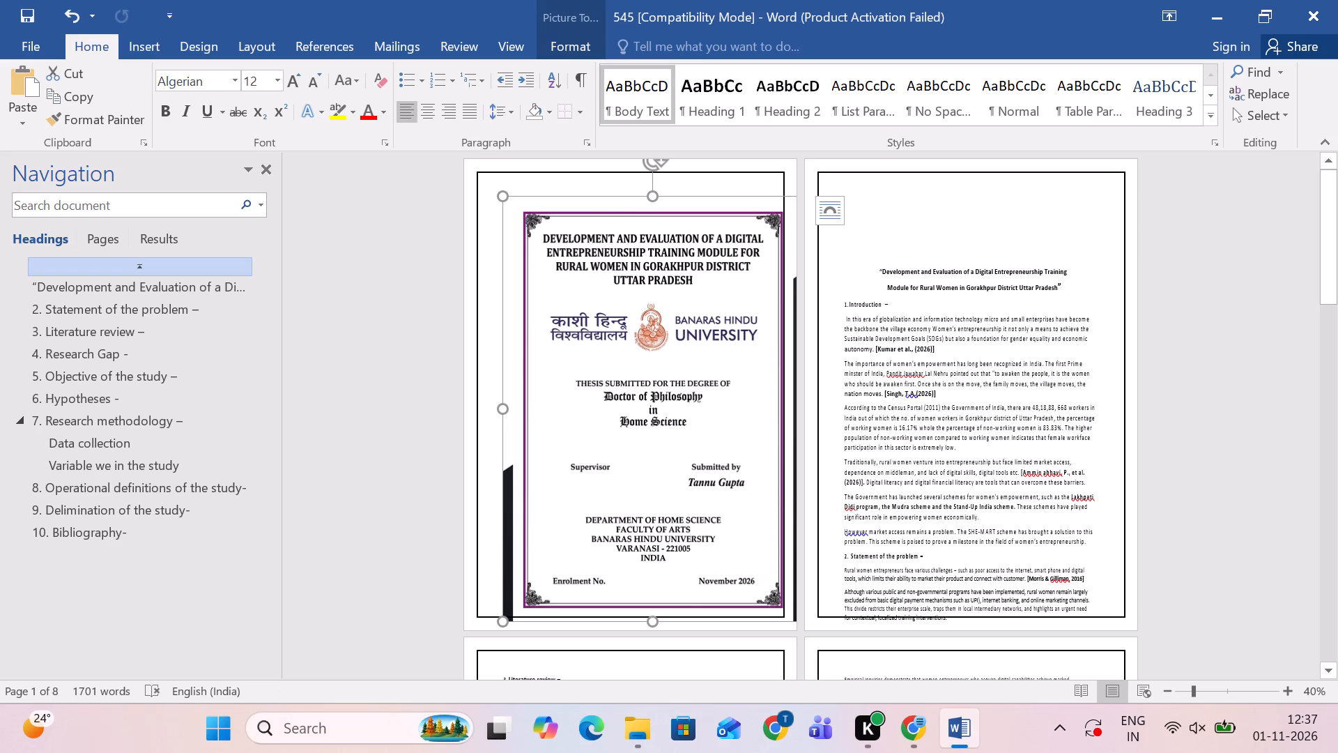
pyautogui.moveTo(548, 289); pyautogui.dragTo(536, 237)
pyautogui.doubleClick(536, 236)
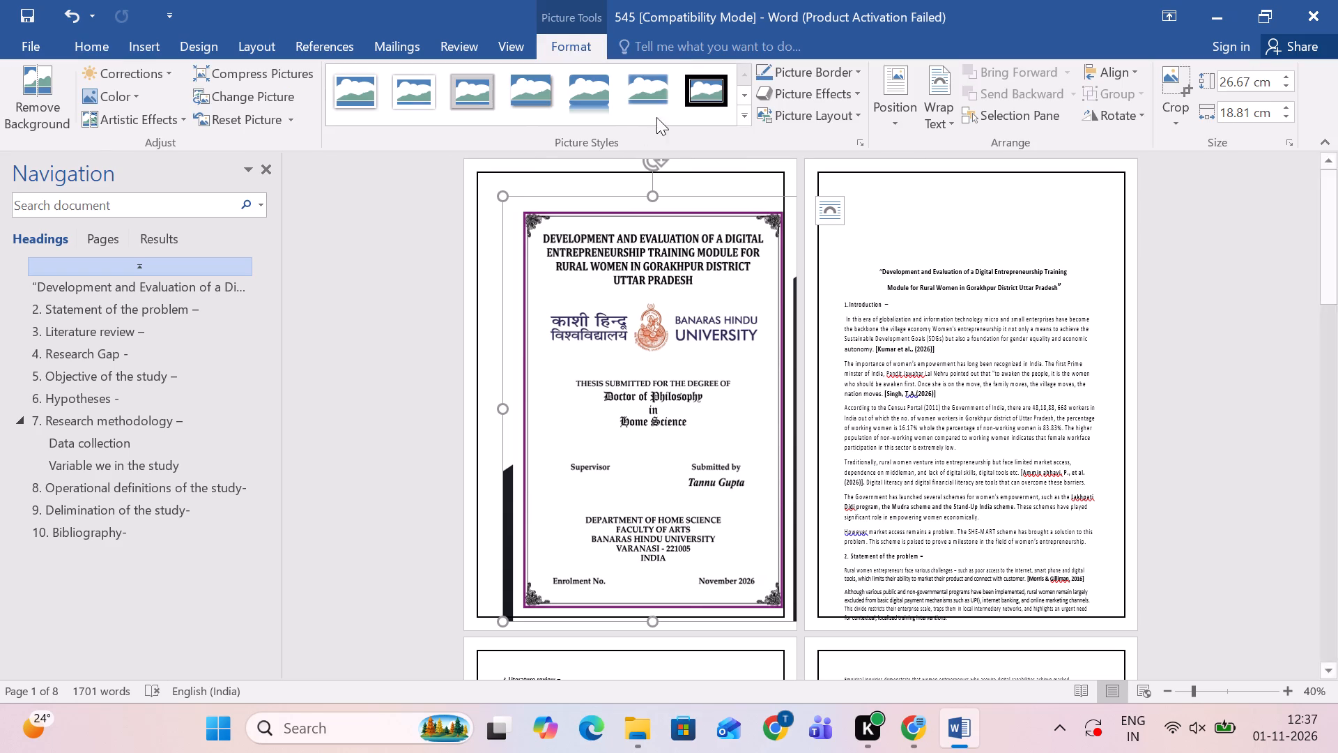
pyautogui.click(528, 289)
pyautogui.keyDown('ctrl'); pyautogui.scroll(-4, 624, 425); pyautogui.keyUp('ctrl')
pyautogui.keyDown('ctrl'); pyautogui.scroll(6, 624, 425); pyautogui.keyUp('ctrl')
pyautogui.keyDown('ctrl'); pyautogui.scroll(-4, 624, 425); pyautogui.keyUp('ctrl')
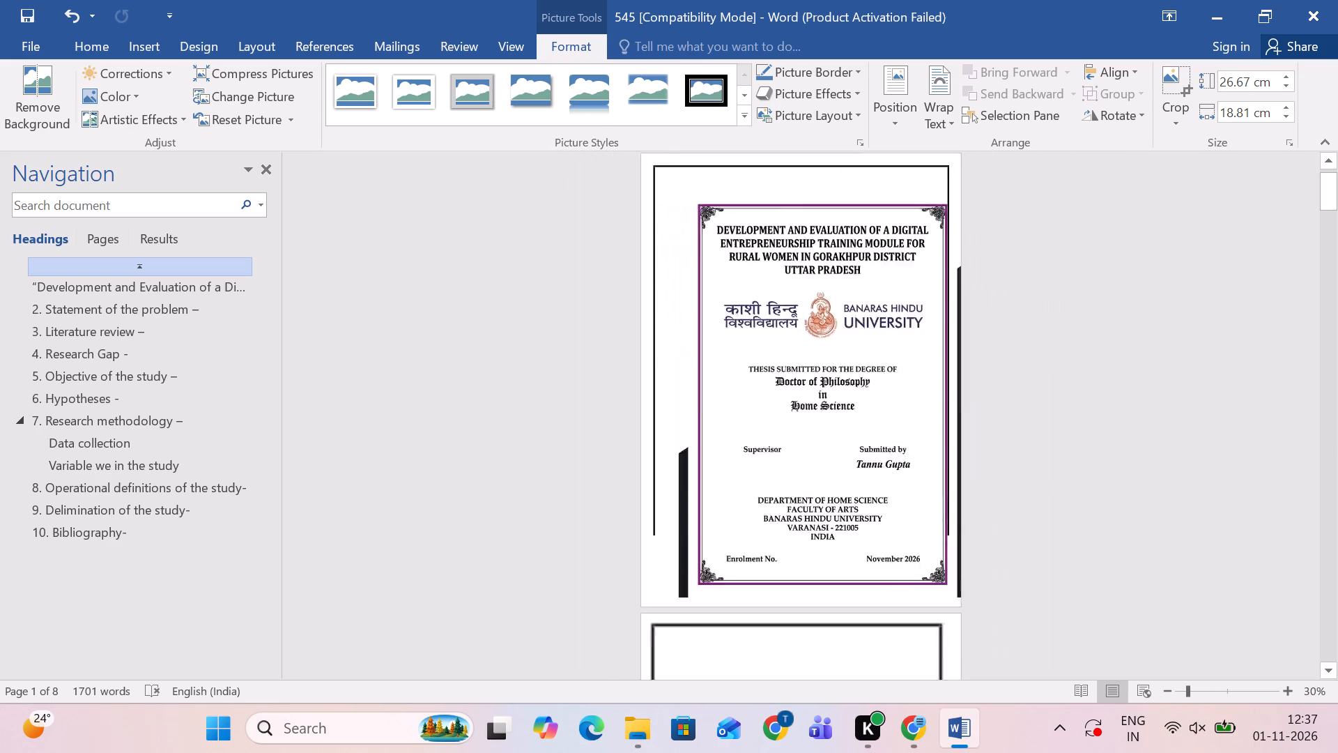
# Switch from the Word synopsis to Google Chrome, where the thesis title page windows are open.
pyautogui.keyDown('ctrl'); pyautogui.scroll(1, 624, 425); pyautogui.keyUp('ctrl')
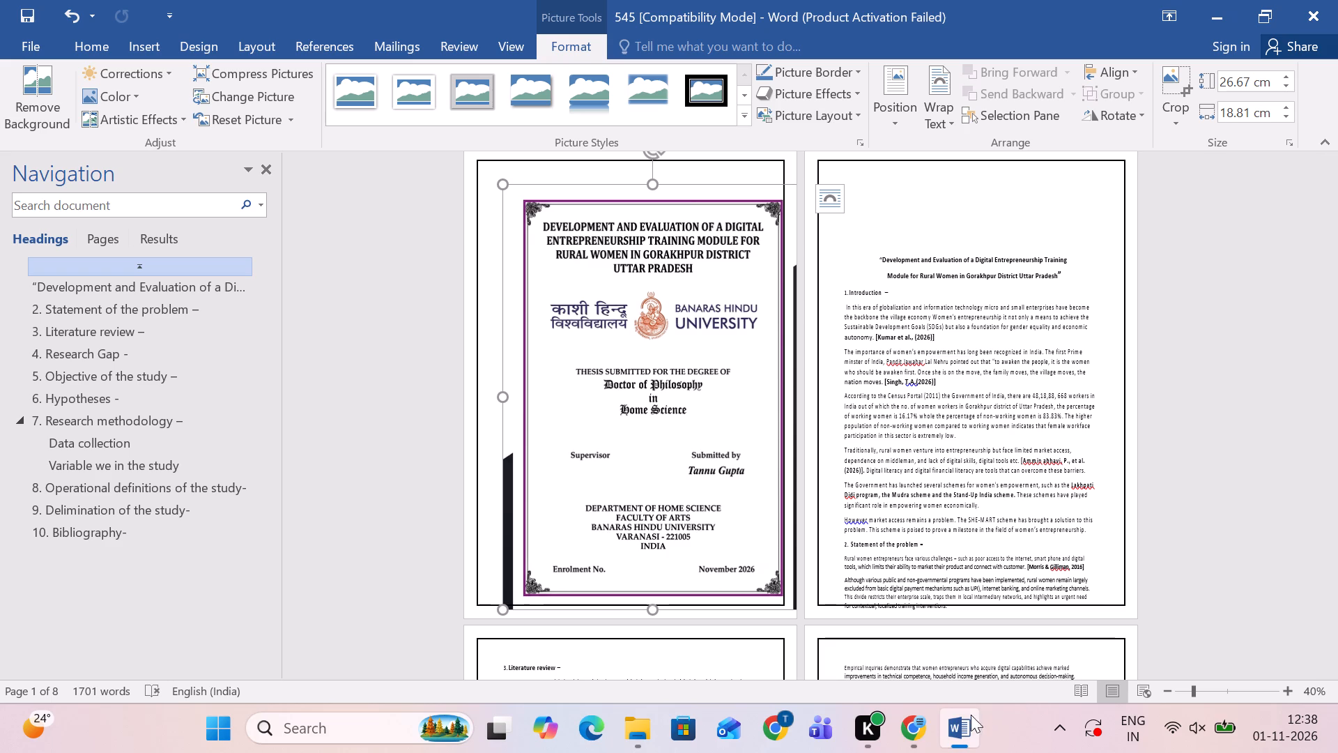
pyautogui.click(912, 730)
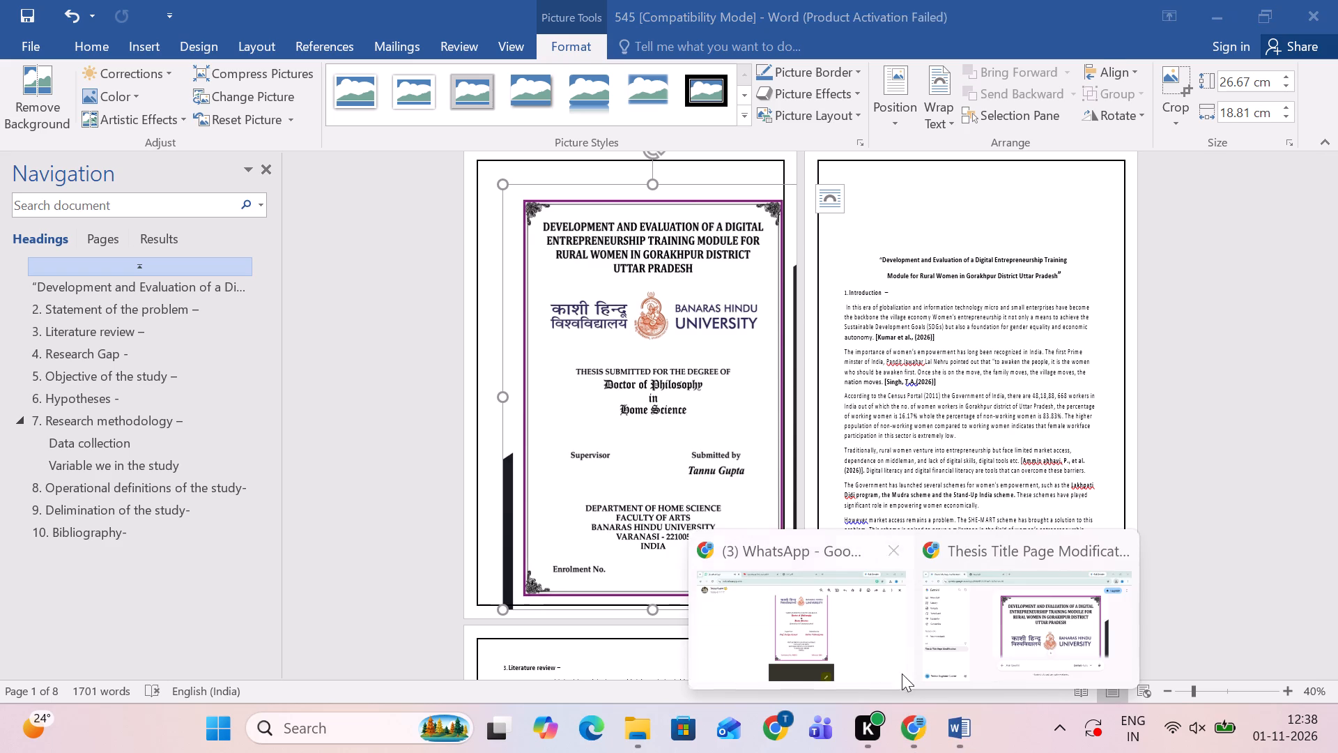
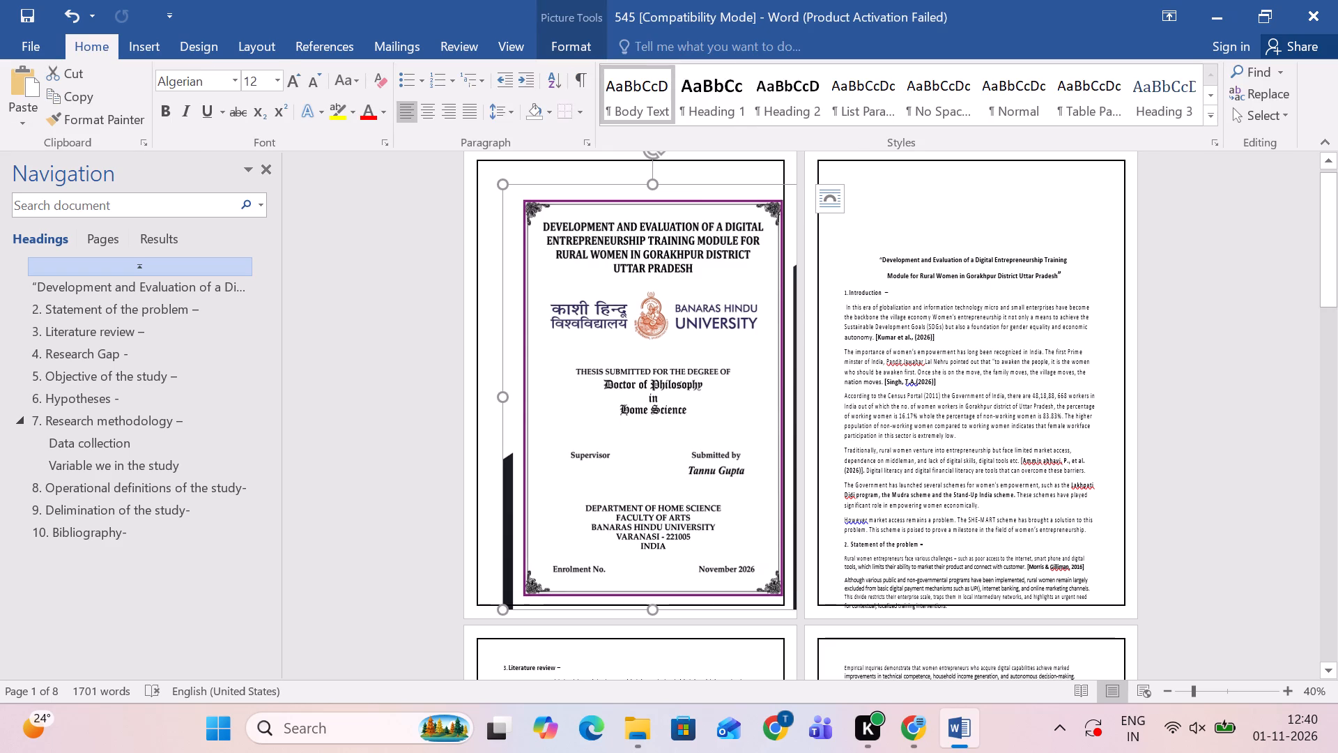
# Bring up the open Google Chrome windows to switch away from the synopsis document.
pyautogui.click(907, 733)
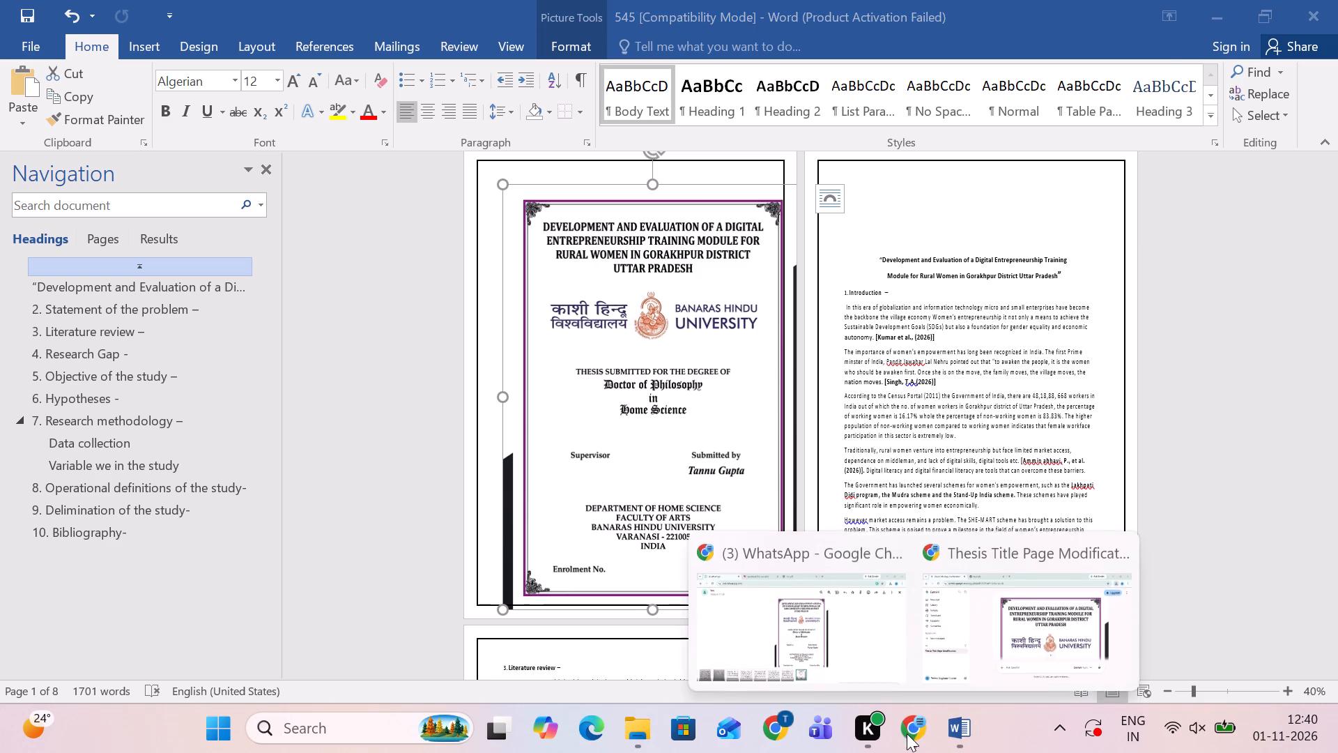
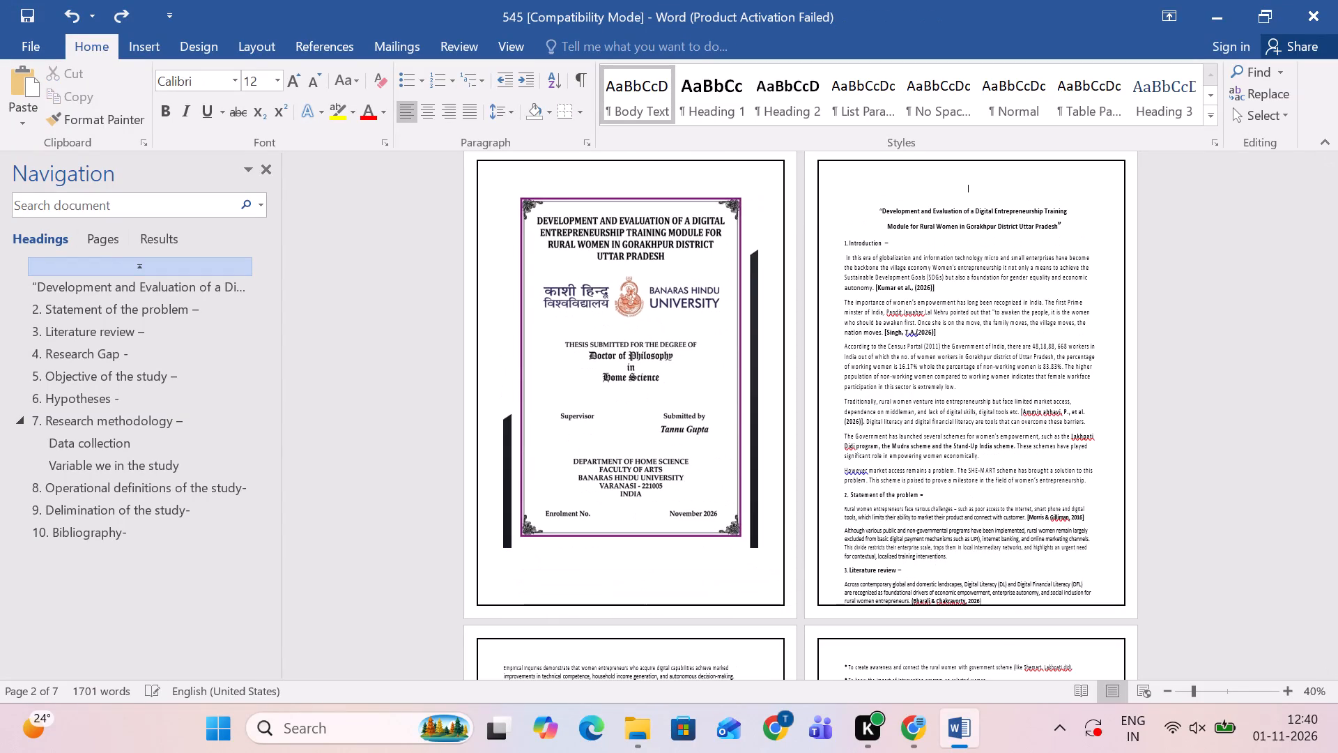
# Undo the recent edits back to the earlier cover page containing the SYNOPSIS heading and the SUPERVISOR and INVESTIGATOR labels.
pyautogui.hotkey('ctrl', 'z')
pyautogui.hotkey('ctrl', 'z')
pyautogui.hotkey('ctrl', 'z')
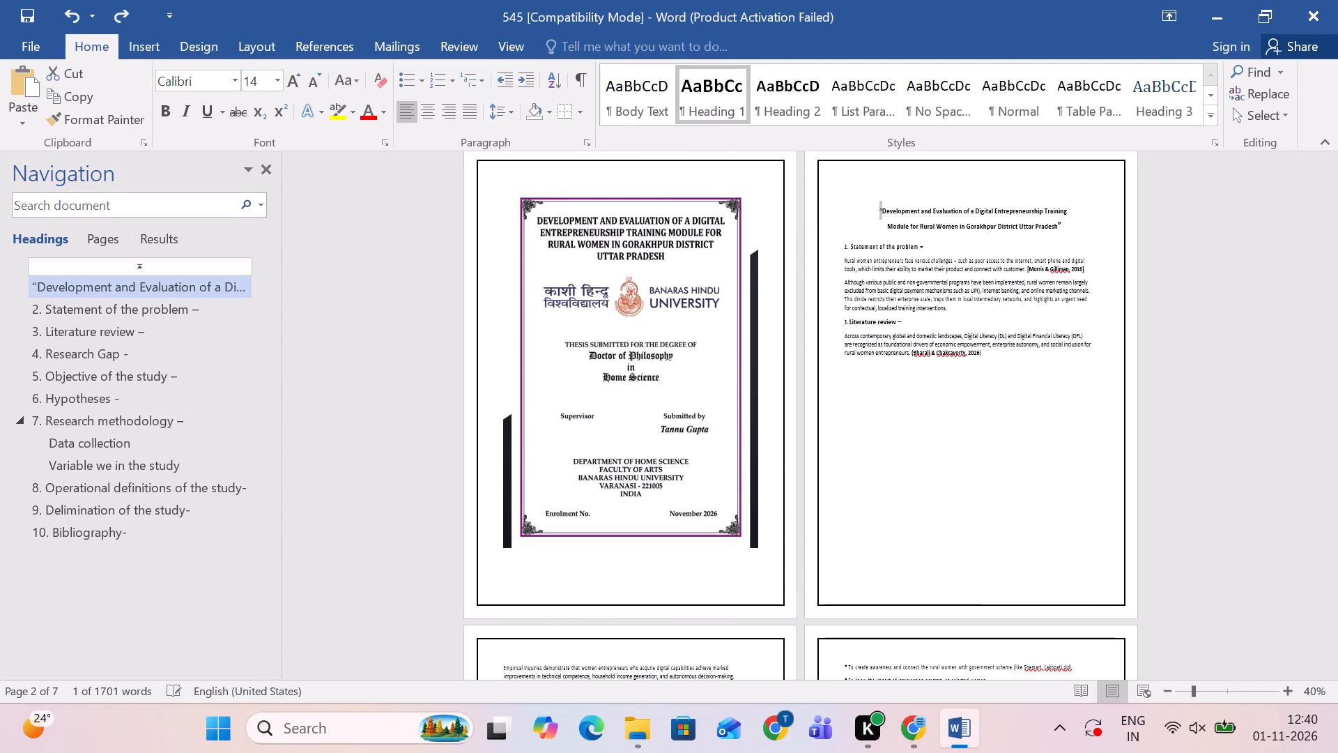
pyautogui.hotkey('ctrl', 'z')
pyautogui.hotkey('ctrl', 'z')
pyautogui.hotkey('ctrl', 'z')
pyautogui.hotkey('ctrl', 'z')
pyautogui.hotkey('ctrl', 'z')
pyautogui.hotkey('ctrl', 'z')
pyautogui.hotkey('ctrl', 'z')
pyautogui.hotkey('ctrl', 'z')
pyautogui.hotkey('ctrl', 'z')
pyautogui.hotkey('ctrl', 'z')
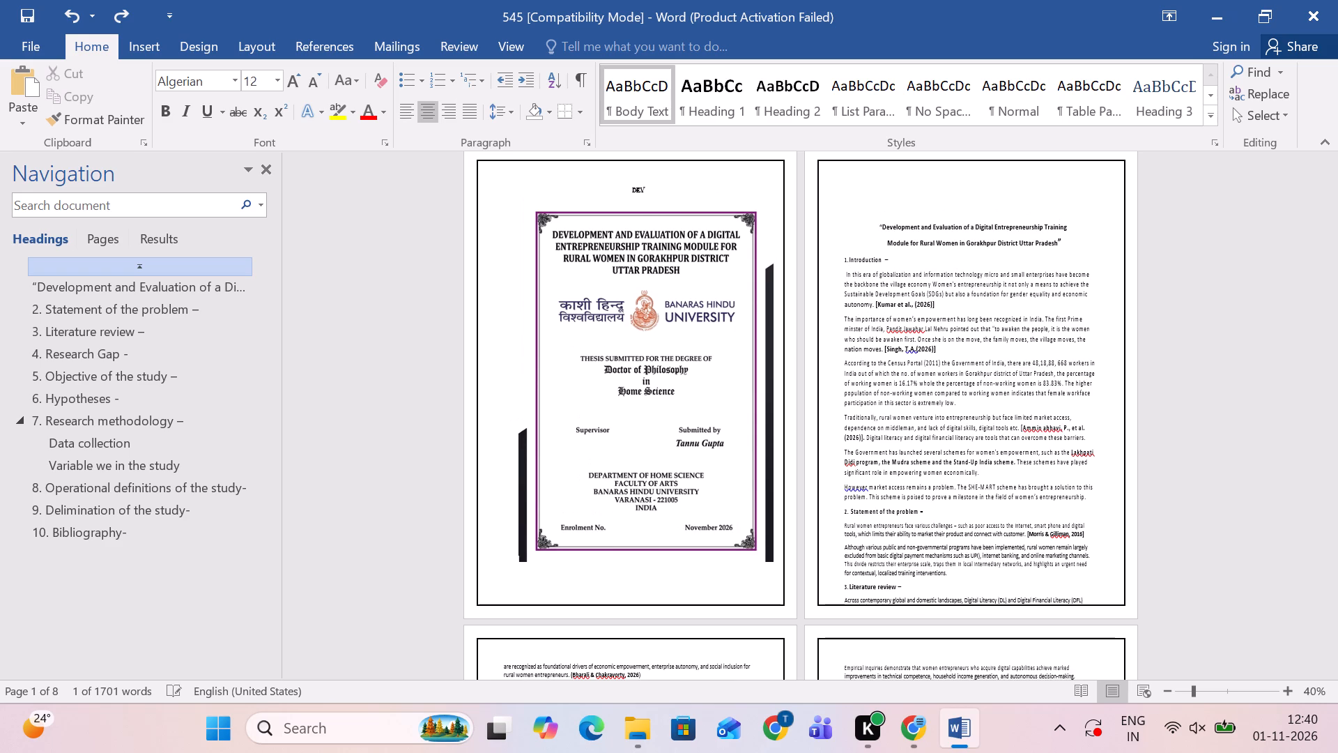
pyautogui.hotkey('ctrl', 'z')
pyautogui.hotkey('ctrl', 'z')
pyautogui.hotkey('ctrl', 'z')
pyautogui.hotkey('ctrl', 'z')
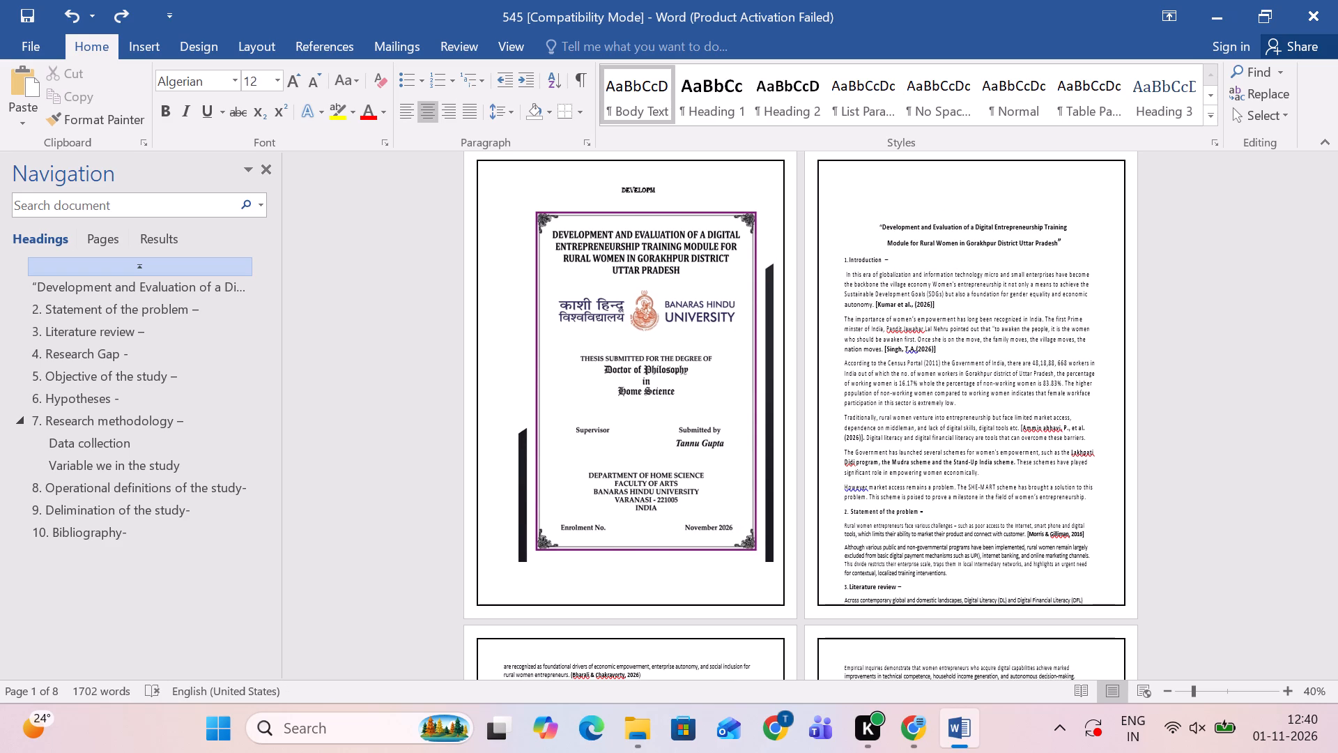
pyautogui.hotkey('ctrl', 'z')
pyautogui.hotkey('ctrl', 'z')
pyautogui.hotkey('ctrl', 'z')
pyautogui.hotkey('ctrl', 'z')
pyautogui.hotkey('ctrl', 'z')
pyautogui.hotkey('ctrl', 'z')
pyautogui.hotkey('ctrl', 'z')
pyautogui.hotkey('ctrl', 'z')
pyautogui.hotkey('ctrl', 'z')
pyautogui.hotkey('ctrl', 'z')
pyautogui.hotkey('ctrl', 'z')
pyautogui.hotkey('ctrl', 'z')
pyautogui.hotkey('ctrl', 'z')
pyautogui.hotkey('ctrl', 'z')
pyautogui.hotkey('ctrl', 'z')
pyautogui.hotkey('ctrl', 'z')
pyautogui.hotkey('ctrl', 'z')
pyautogui.hotkey('ctrl', 'z')
pyautogui.hotkey('ctrl', 'z')
pyautogui.hotkey('ctrl', 'z')
pyautogui.hotkey('ctrl', 'z')
pyautogui.hotkey('ctrl', 'z')
pyautogui.hotkey('ctrl', 'z')
pyautogui.hotkey('ctrl', 'z')
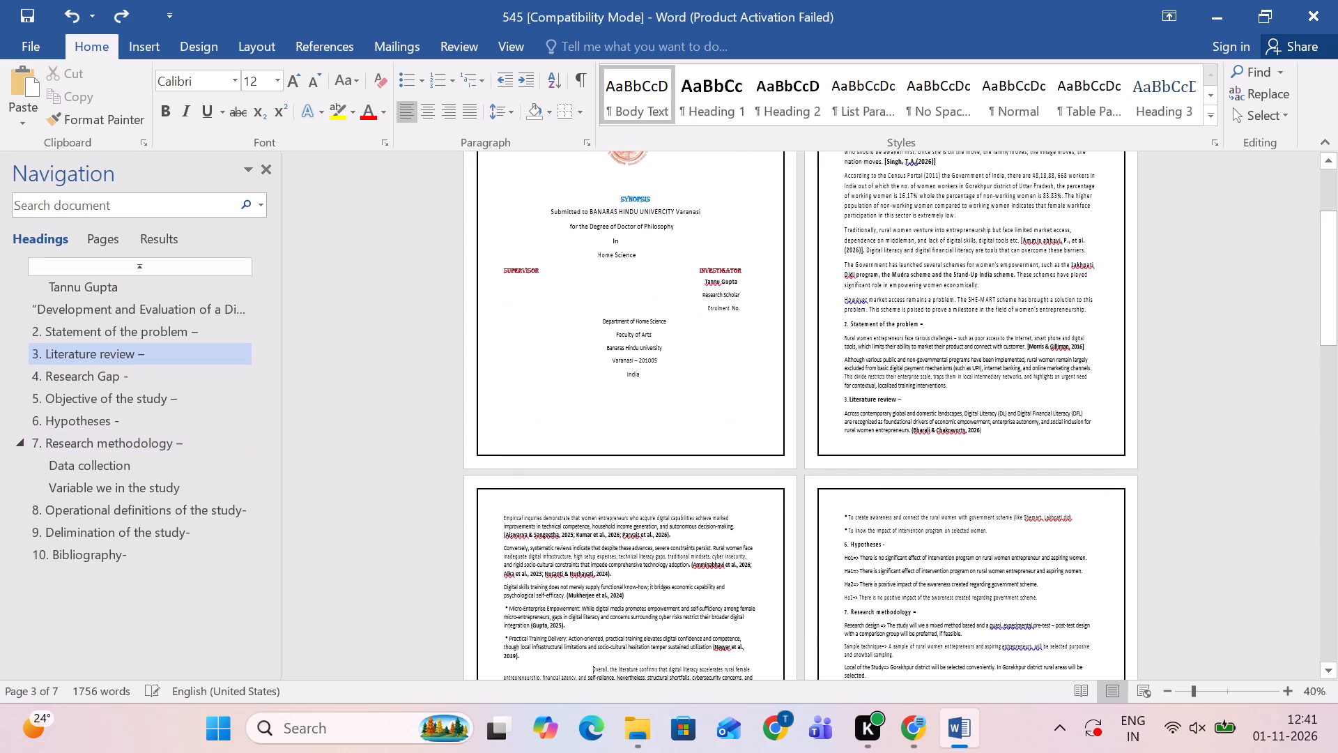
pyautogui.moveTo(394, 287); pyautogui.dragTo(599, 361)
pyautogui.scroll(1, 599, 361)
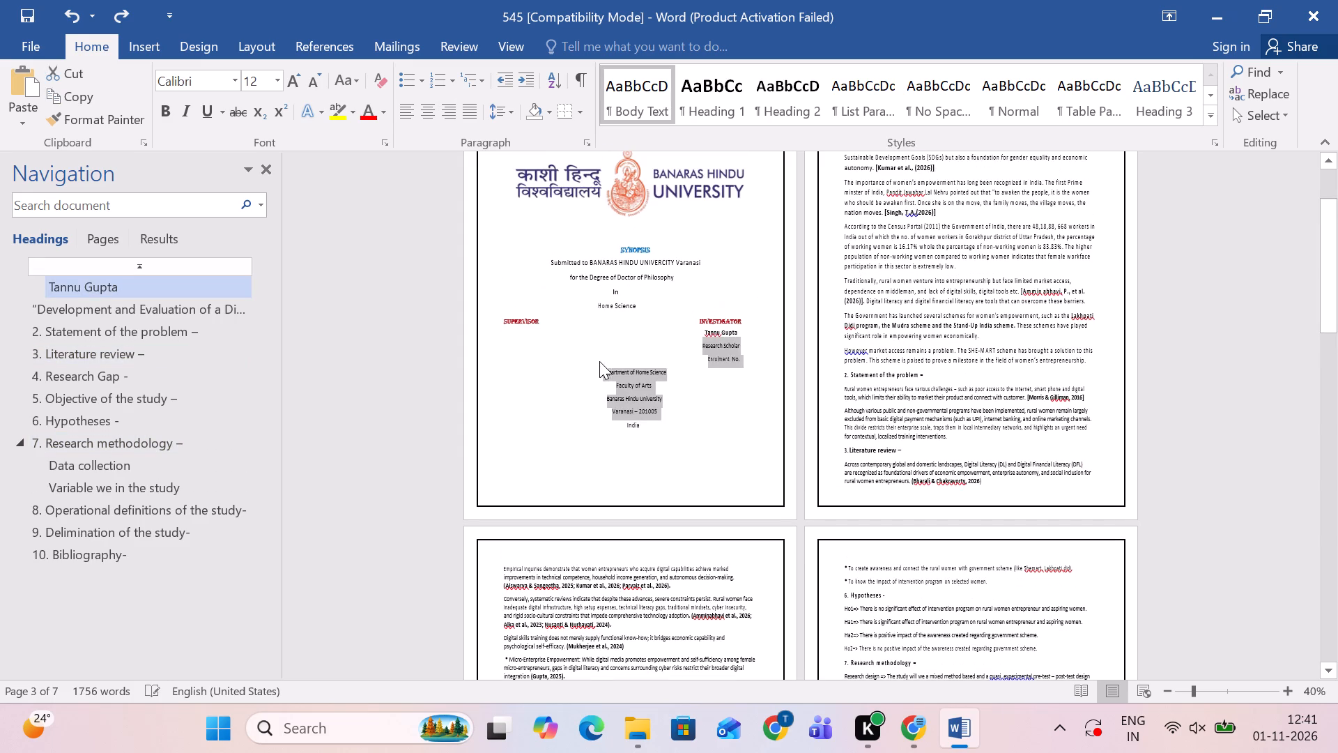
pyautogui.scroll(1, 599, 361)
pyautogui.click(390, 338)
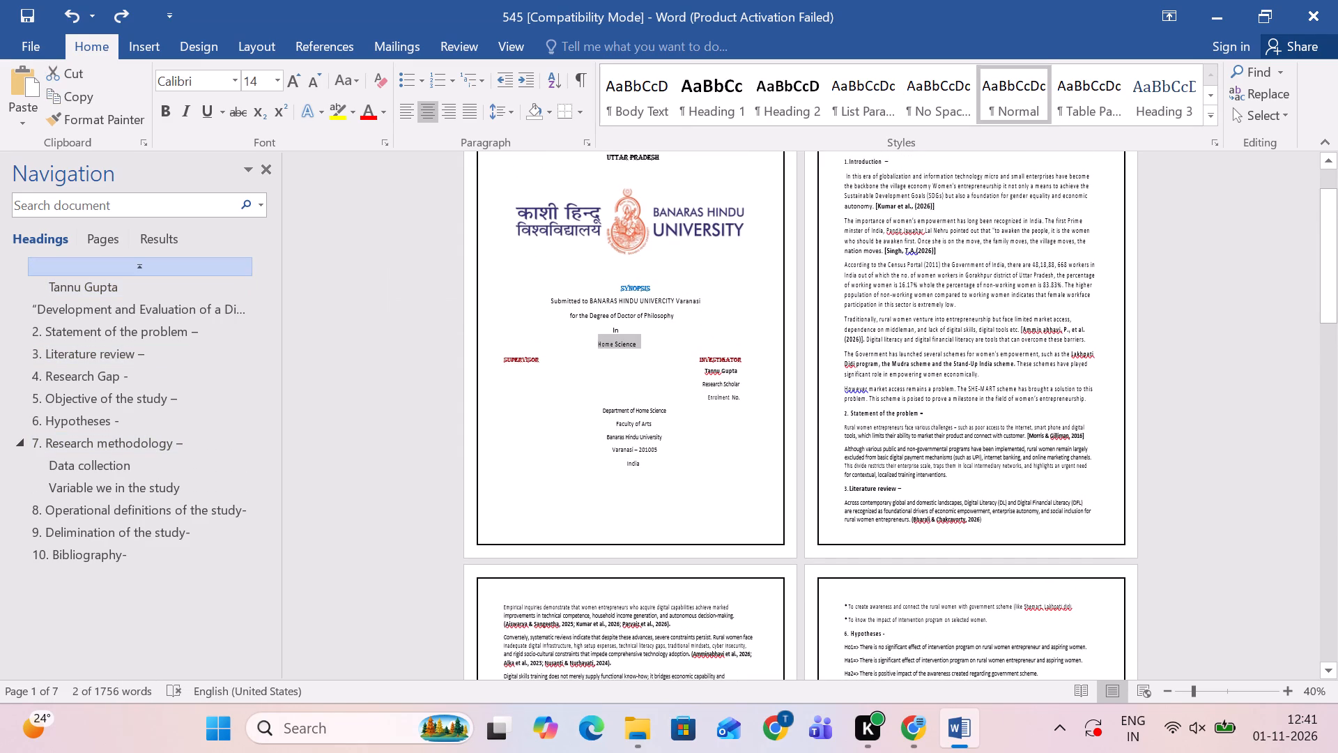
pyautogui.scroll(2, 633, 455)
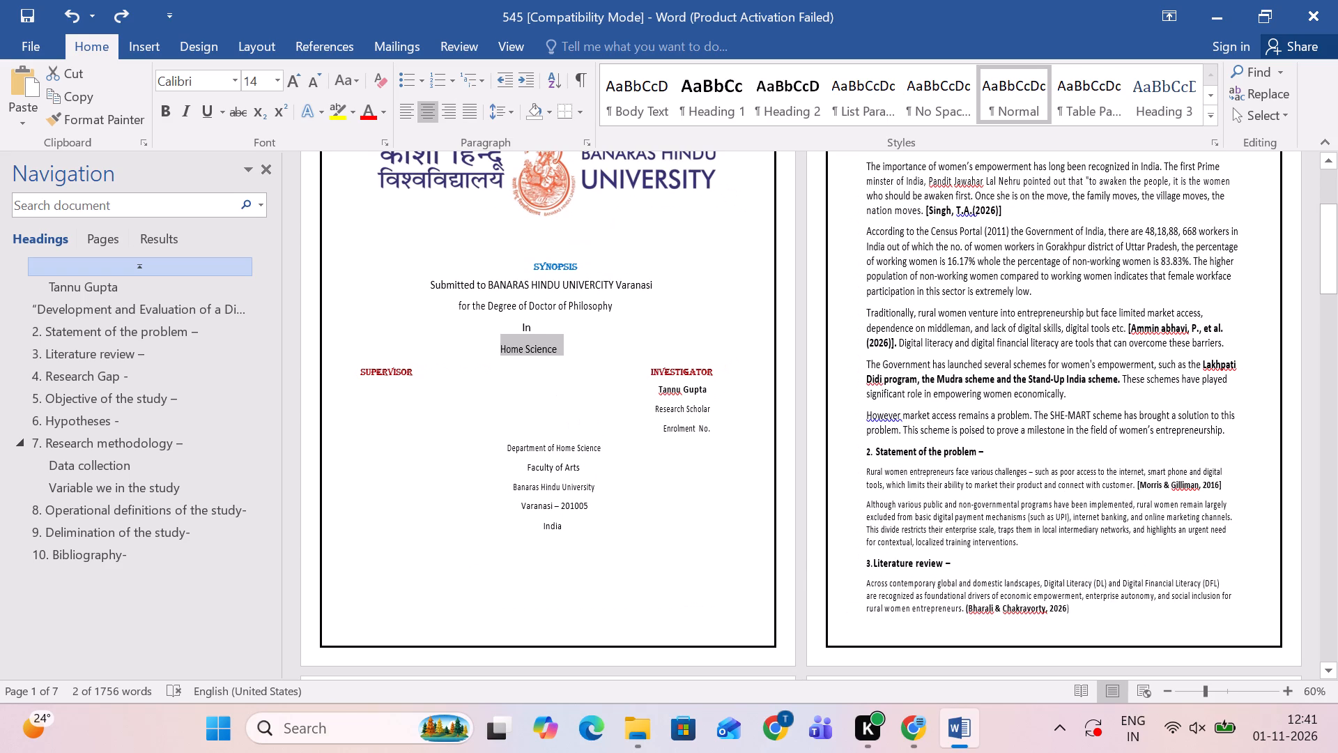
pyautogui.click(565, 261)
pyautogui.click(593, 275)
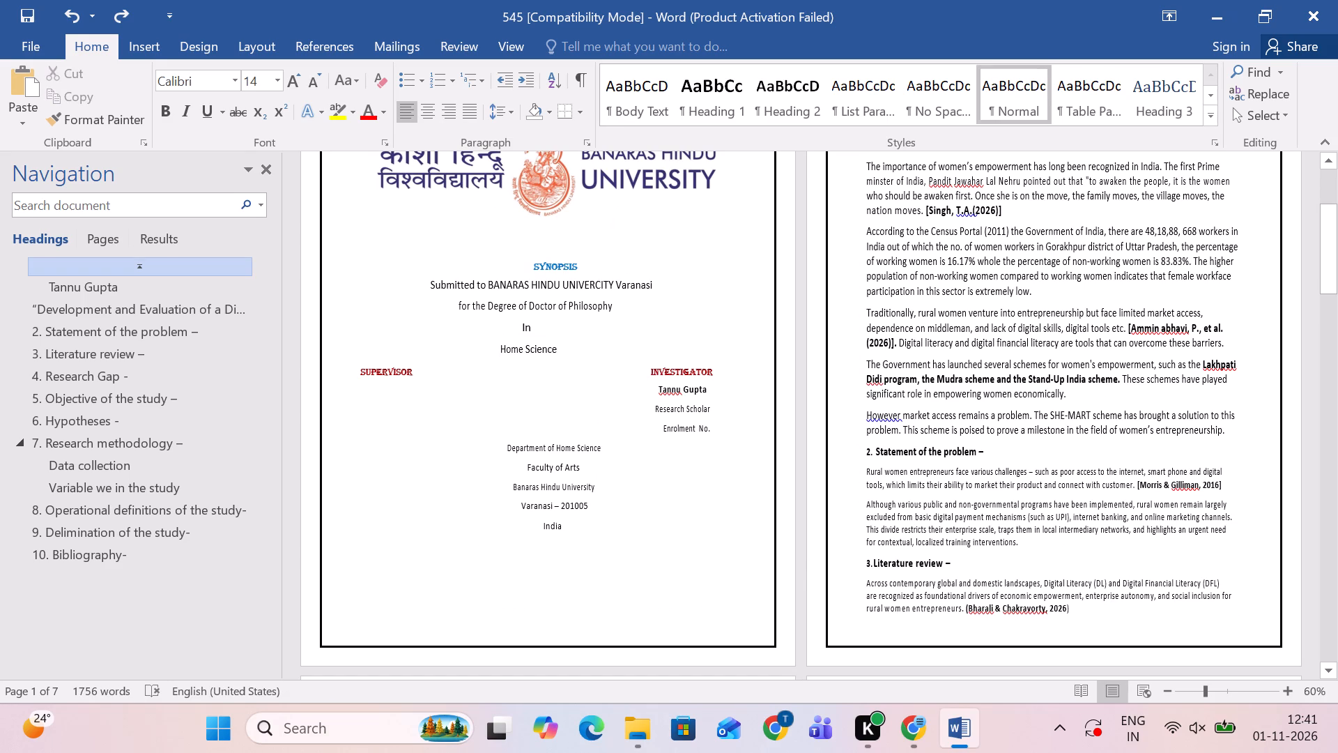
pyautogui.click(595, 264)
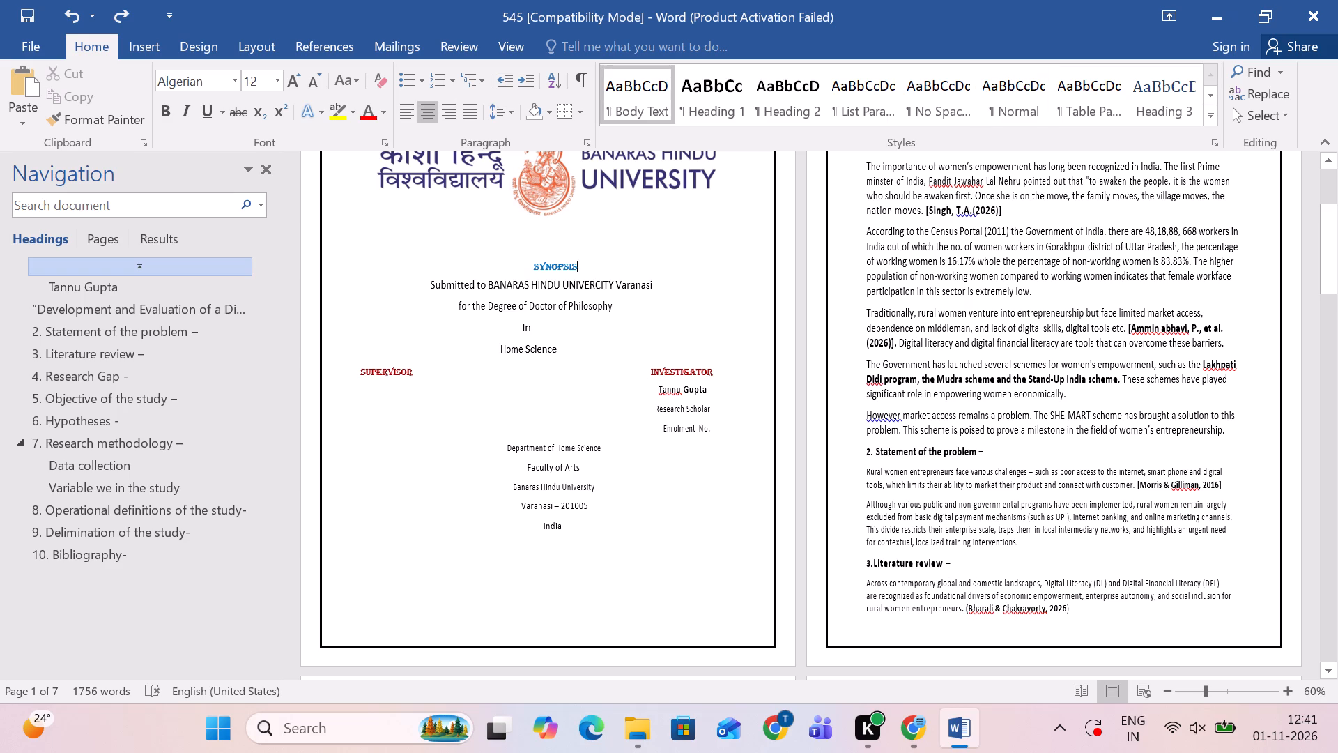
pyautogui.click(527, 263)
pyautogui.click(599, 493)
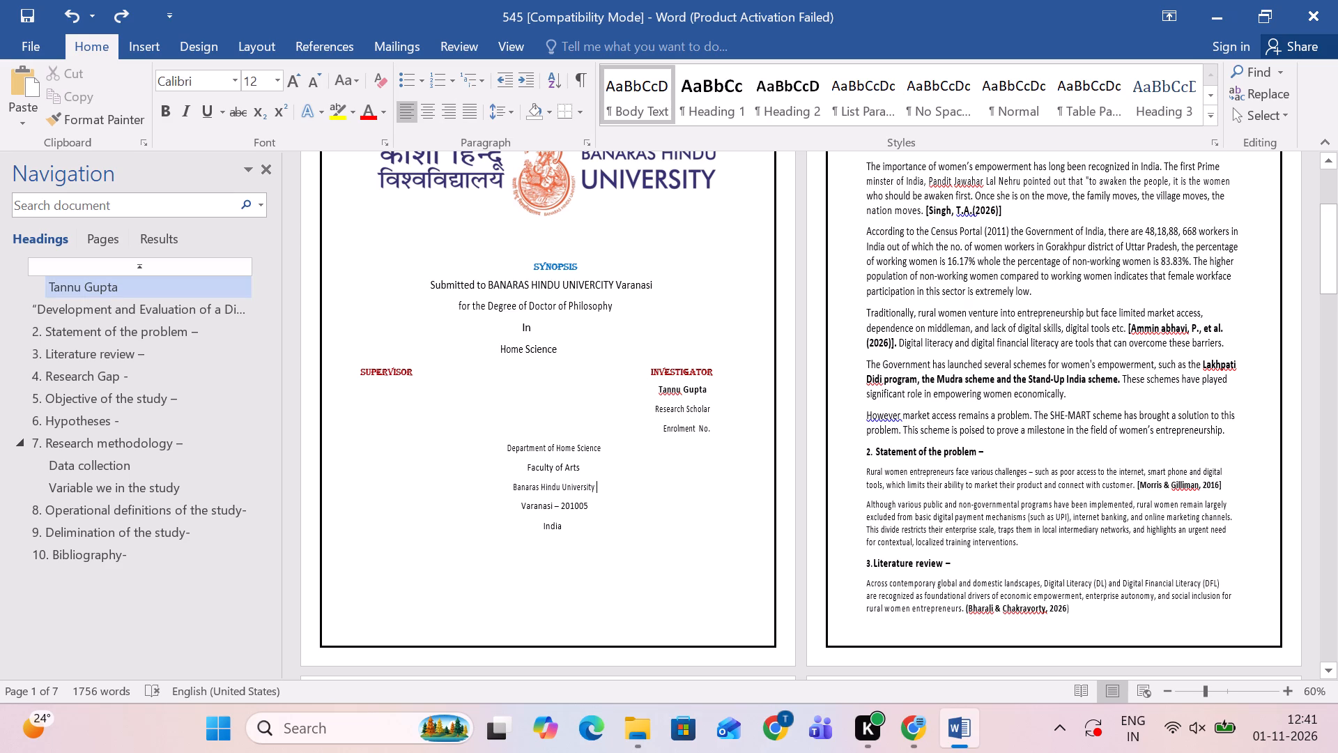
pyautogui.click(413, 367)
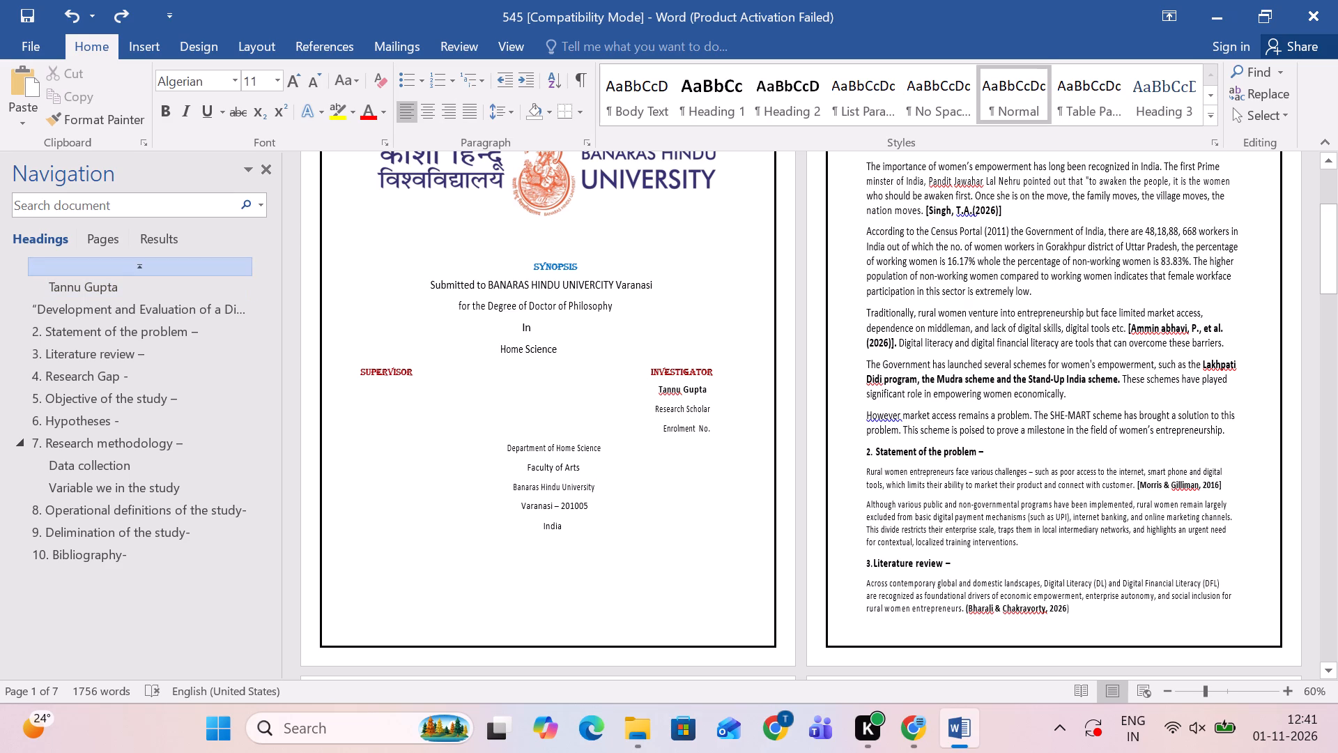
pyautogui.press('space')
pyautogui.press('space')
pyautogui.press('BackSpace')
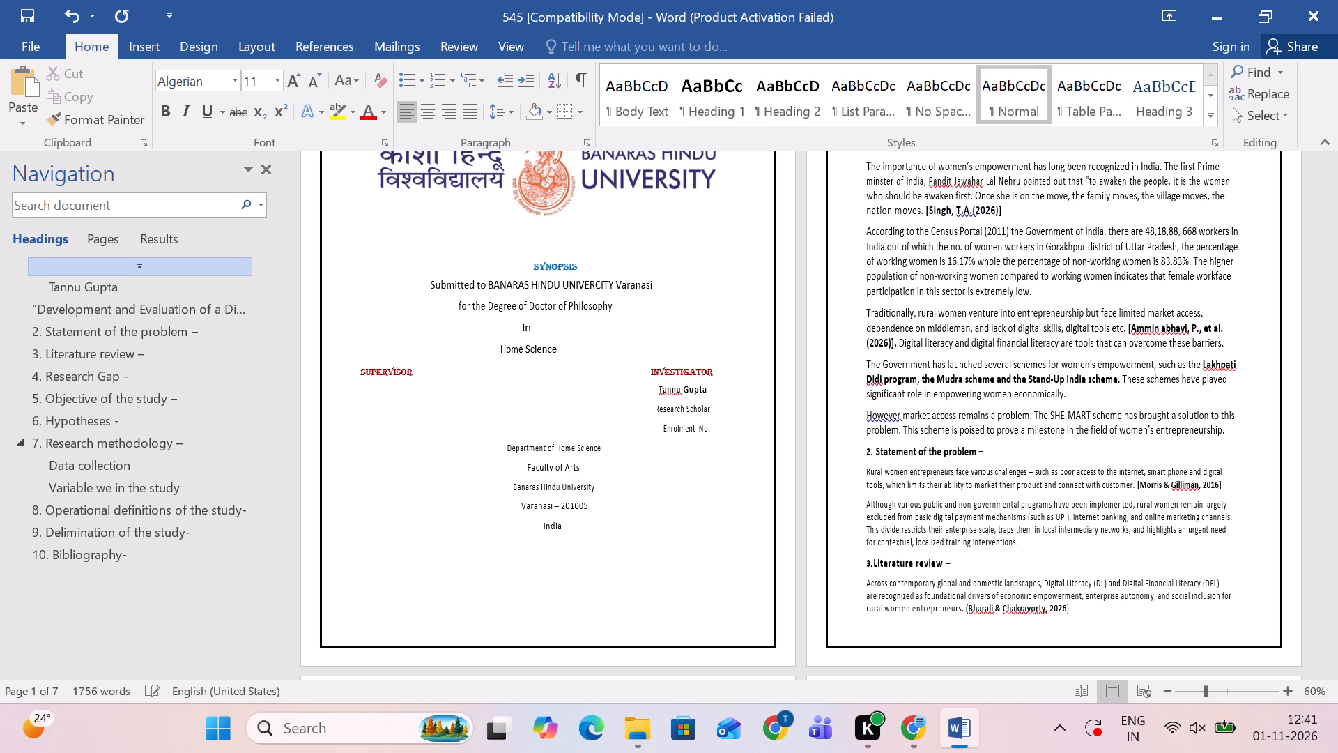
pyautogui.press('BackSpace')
# Shift the SUPERVISOR label by two leading spaces and the INVESTIGATOR label by one leading space on the cover page.
pyautogui.click(360, 371)
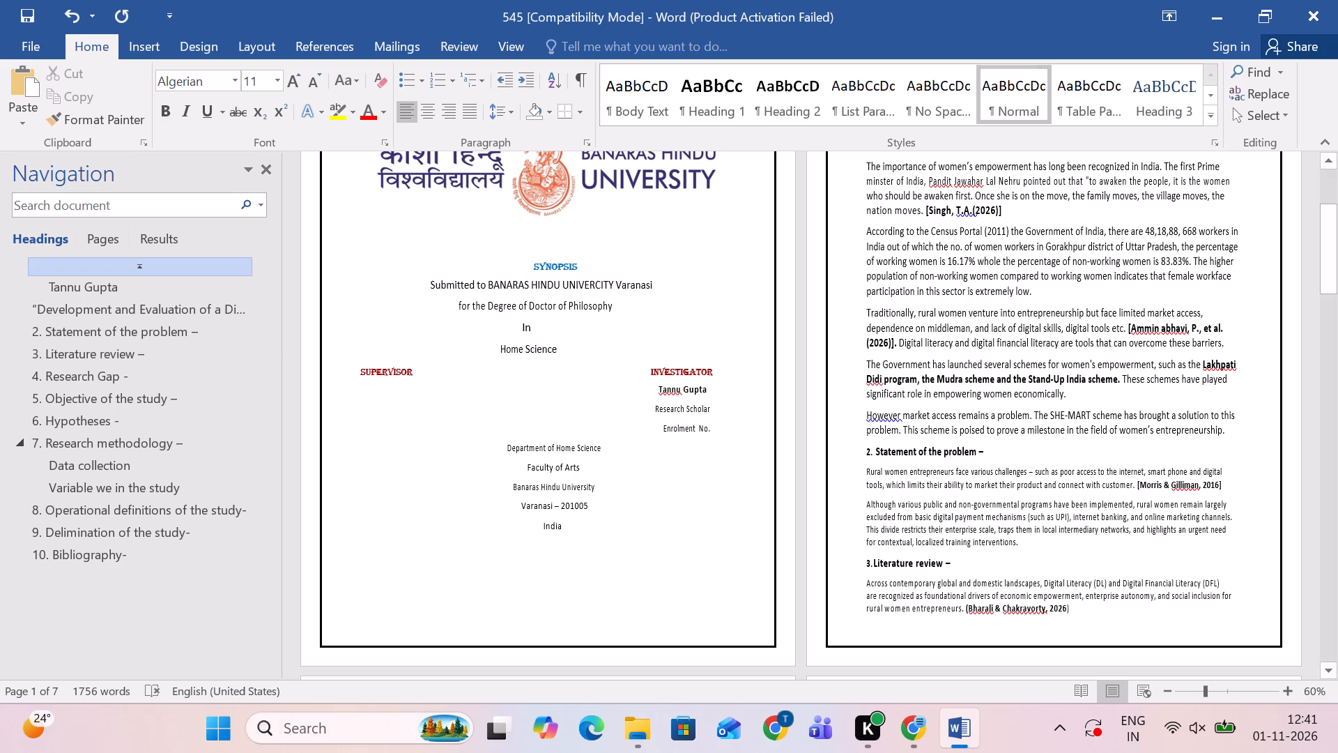
pyautogui.press('space')
pyautogui.press('space')
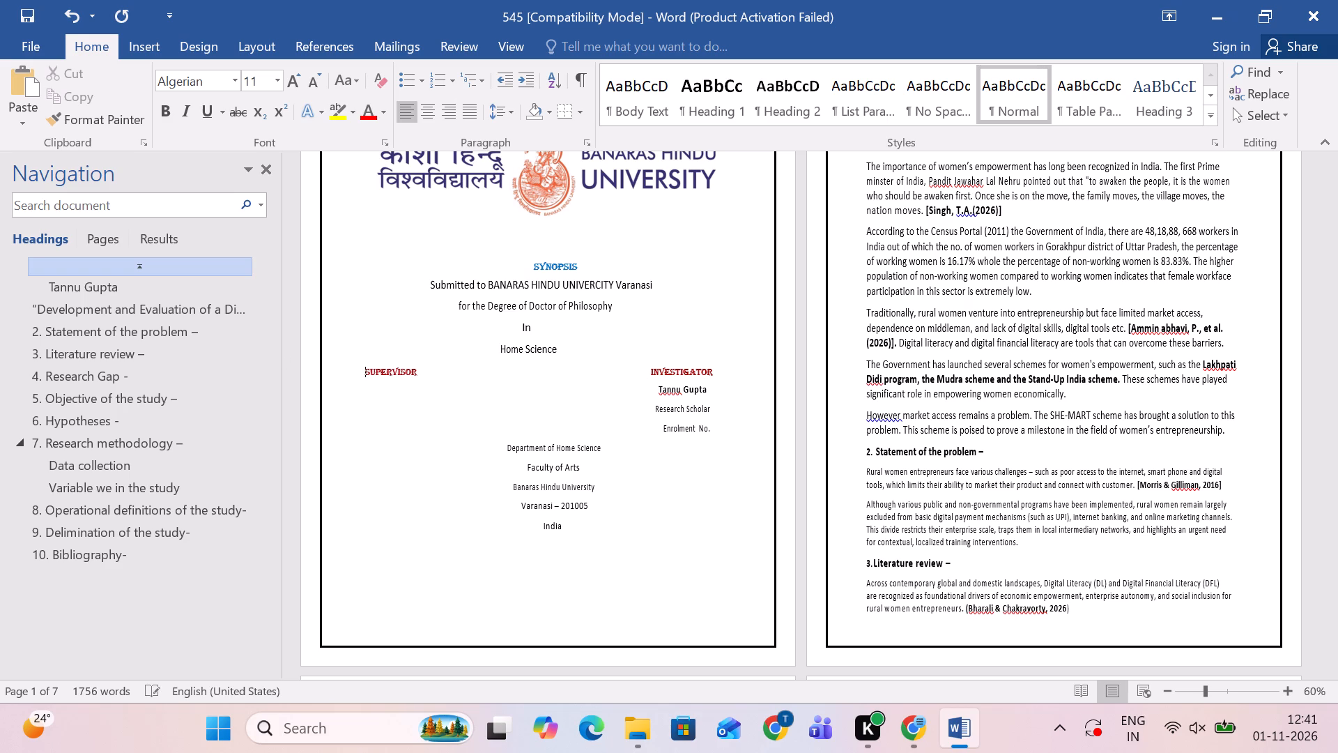
pyautogui.click(714, 367)
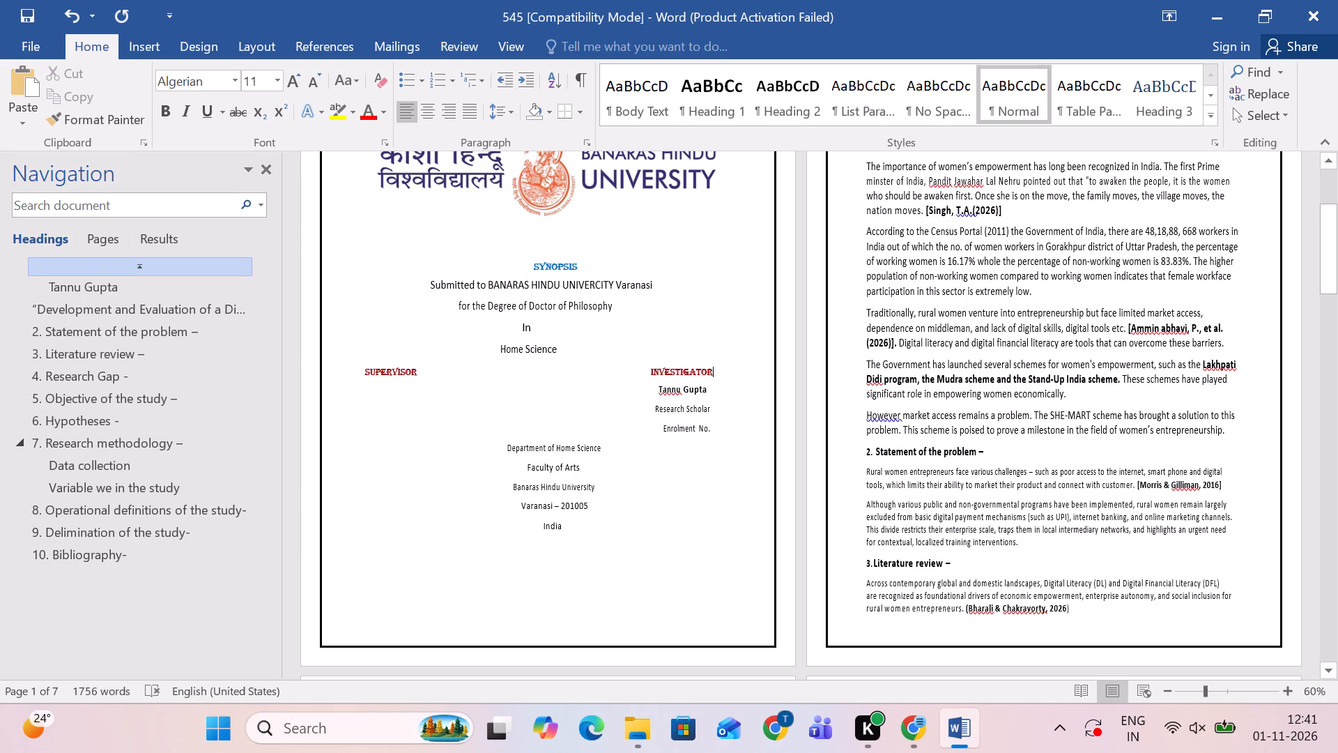
pyautogui.click(648, 367)
pyautogui.press('space')
# Reposition the SYNOPSIS heading by removing its existing offset and inserting 17 spaces before it, roughly centring it under the university logo.
pyautogui.moveTo(576, 263); pyautogui.dragTo(535, 261)
pyautogui.click(535, 261)
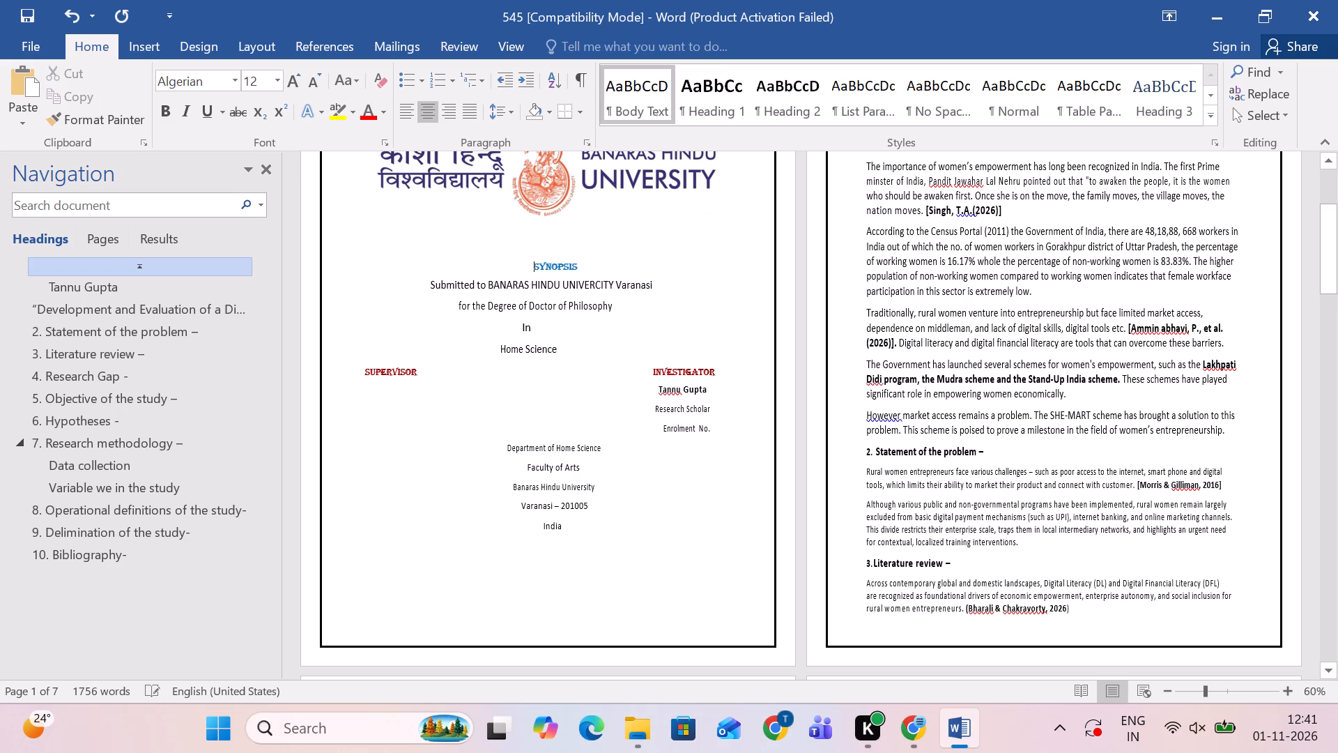
pyautogui.click(531, 267)
pyautogui.press('BackSpace')
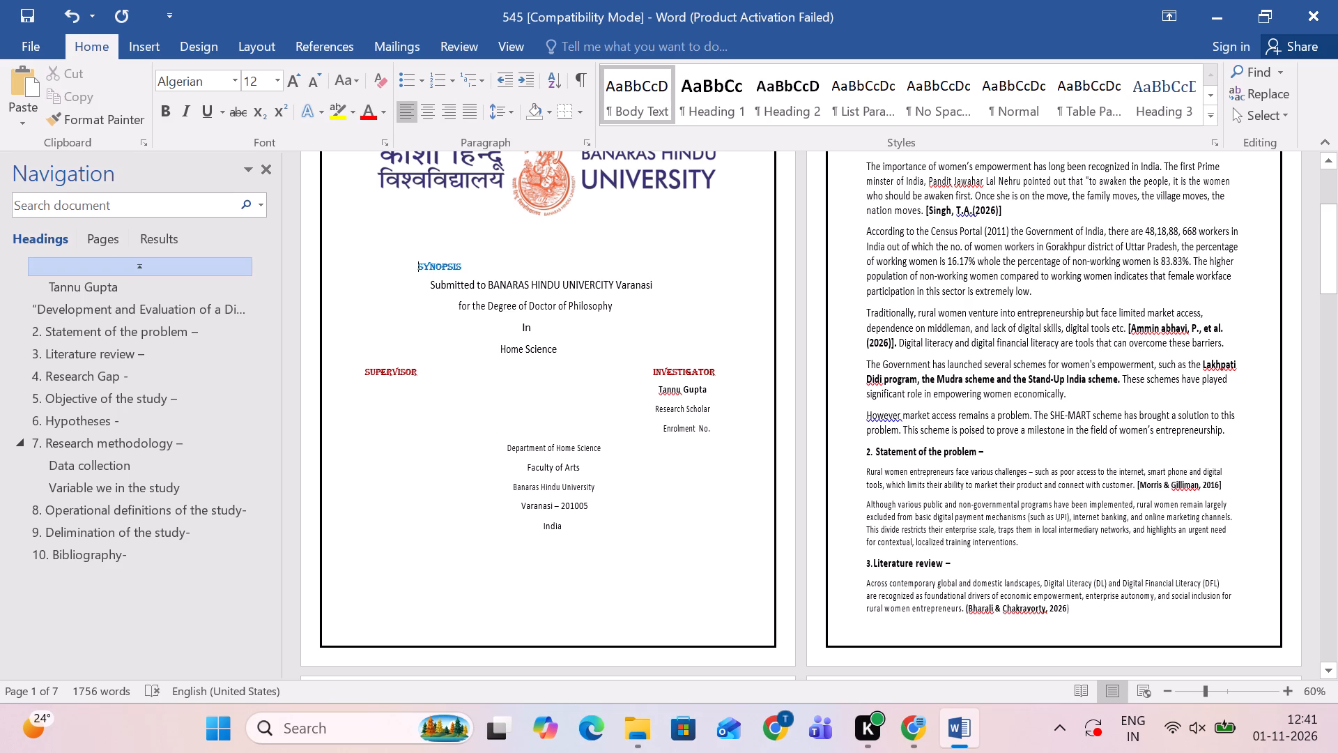
pyautogui.press('space')
pyautogui.press('space')
pyautogui.press('space')
pyautogui.press('space')
pyautogui.press('space')
pyautogui.press('space')
pyautogui.press('space')
pyautogui.press('space')
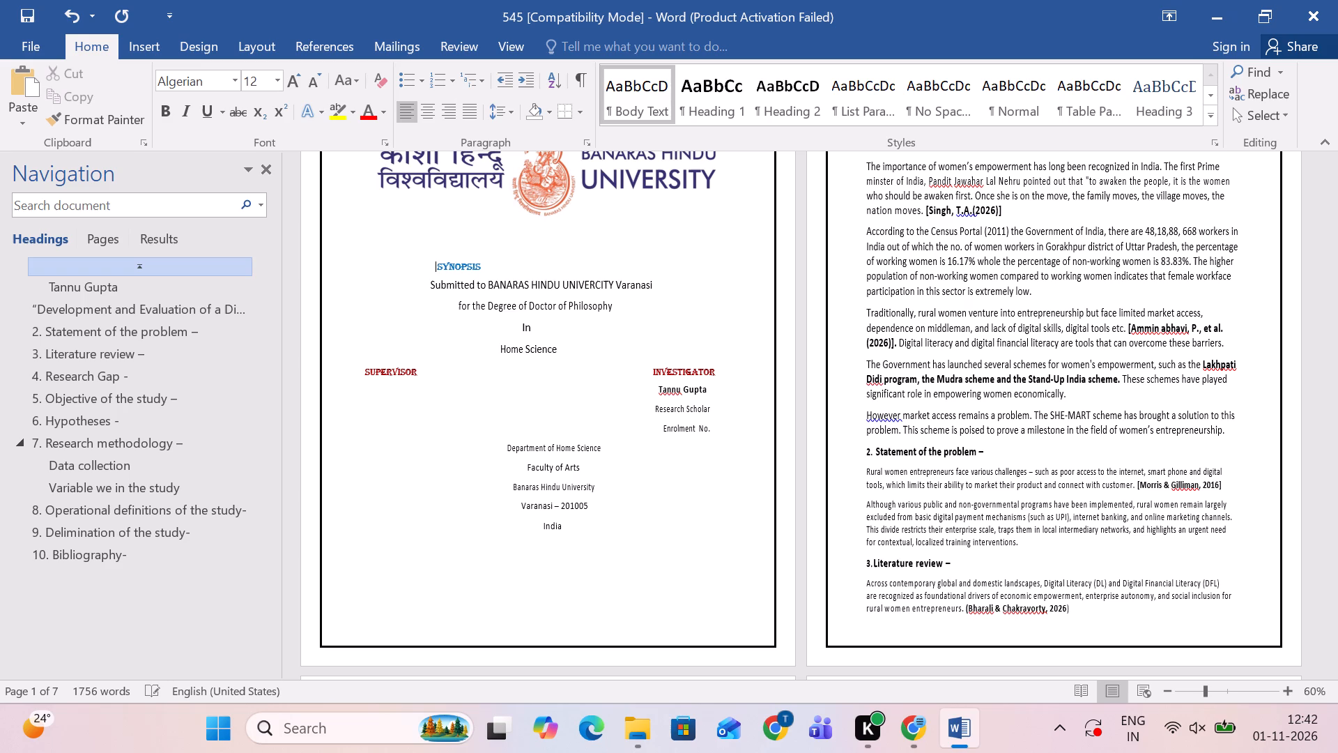
pyautogui.press('space')
pyautogui.press('space')
pyautogui.press('space')
pyautogui.press('space')
pyautogui.press('space')
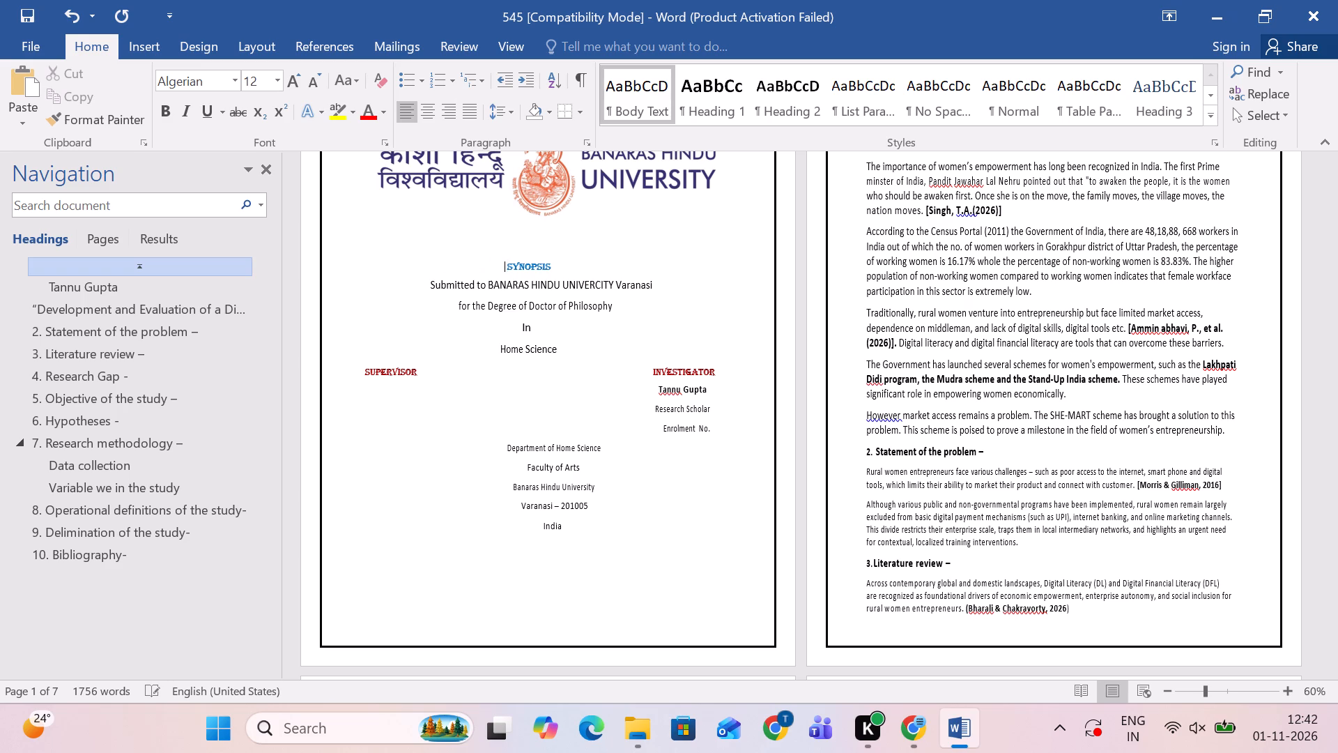
pyautogui.press('space')
pyautogui.press('space')
pyautogui.press('space')
pyautogui.press('space')
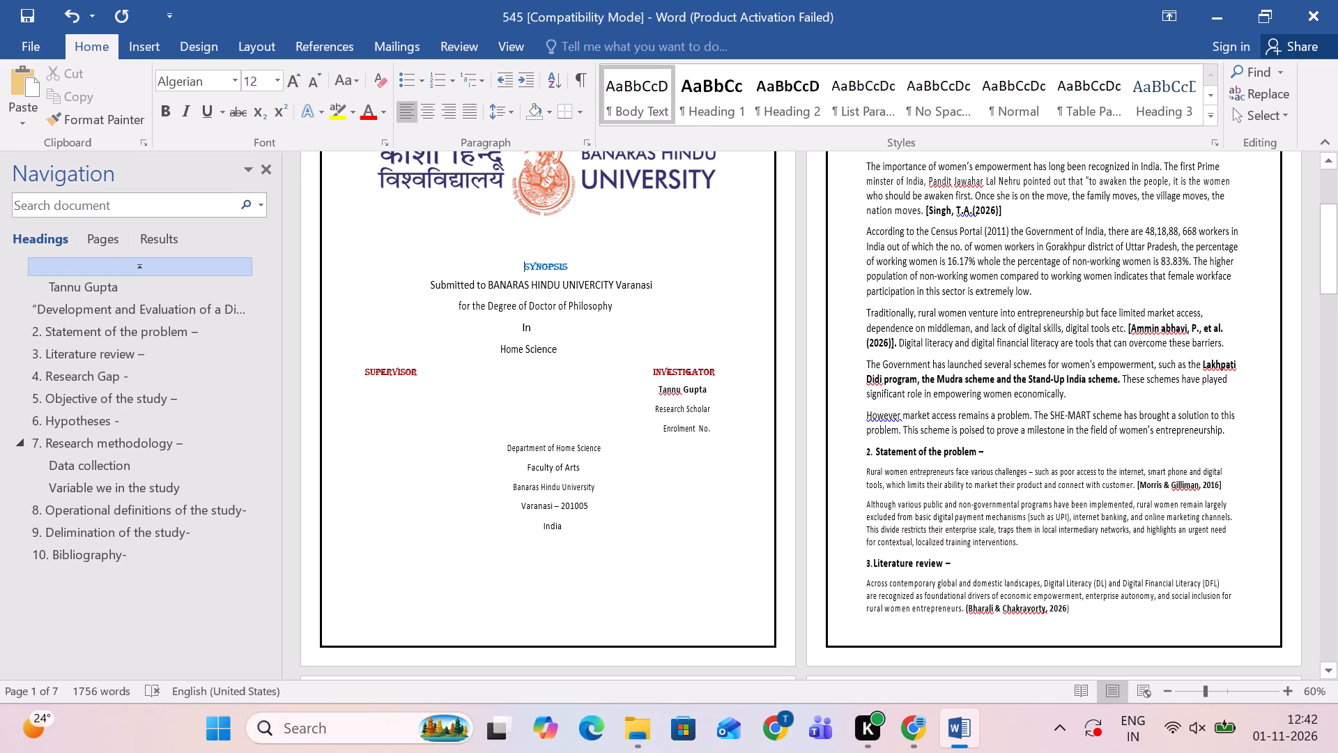
# Shift the Department of Home Science line on the cover page by inserting three leading spaces.
pyautogui.click(502, 445)
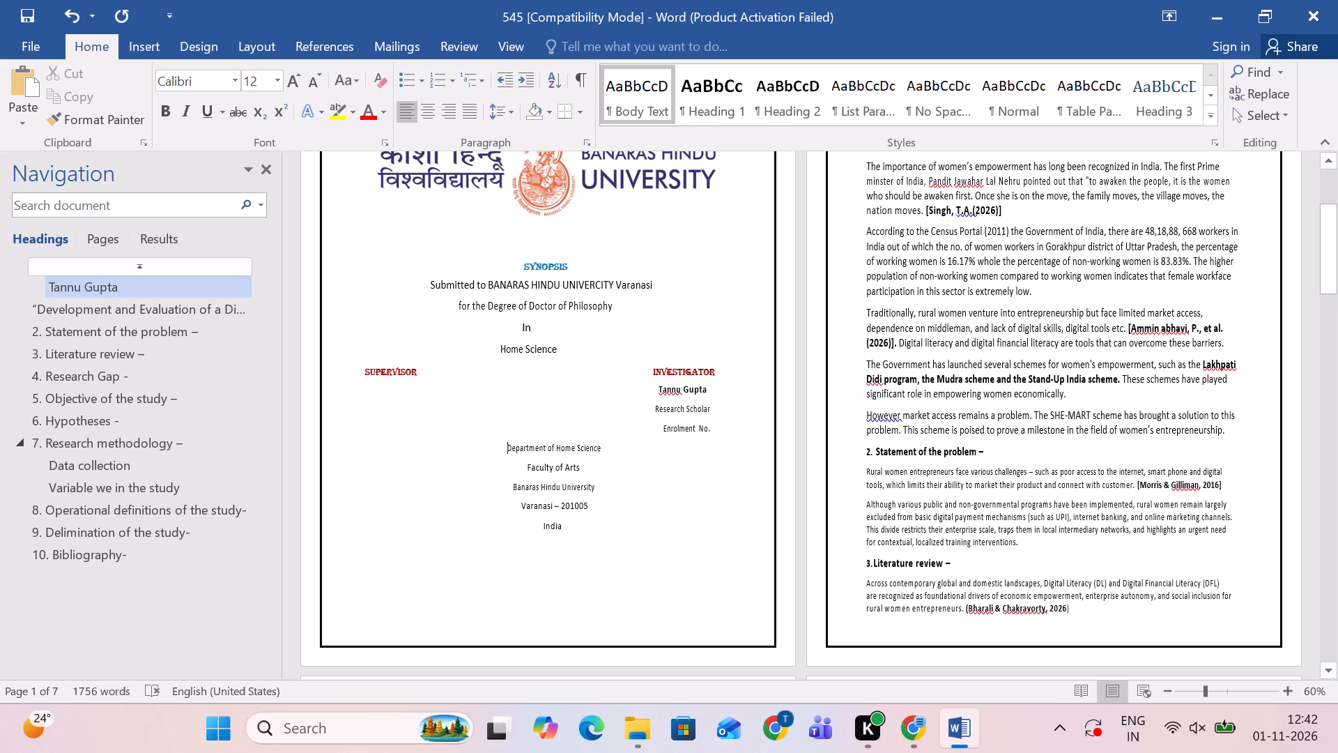
pyautogui.scroll(2, 515, 445)
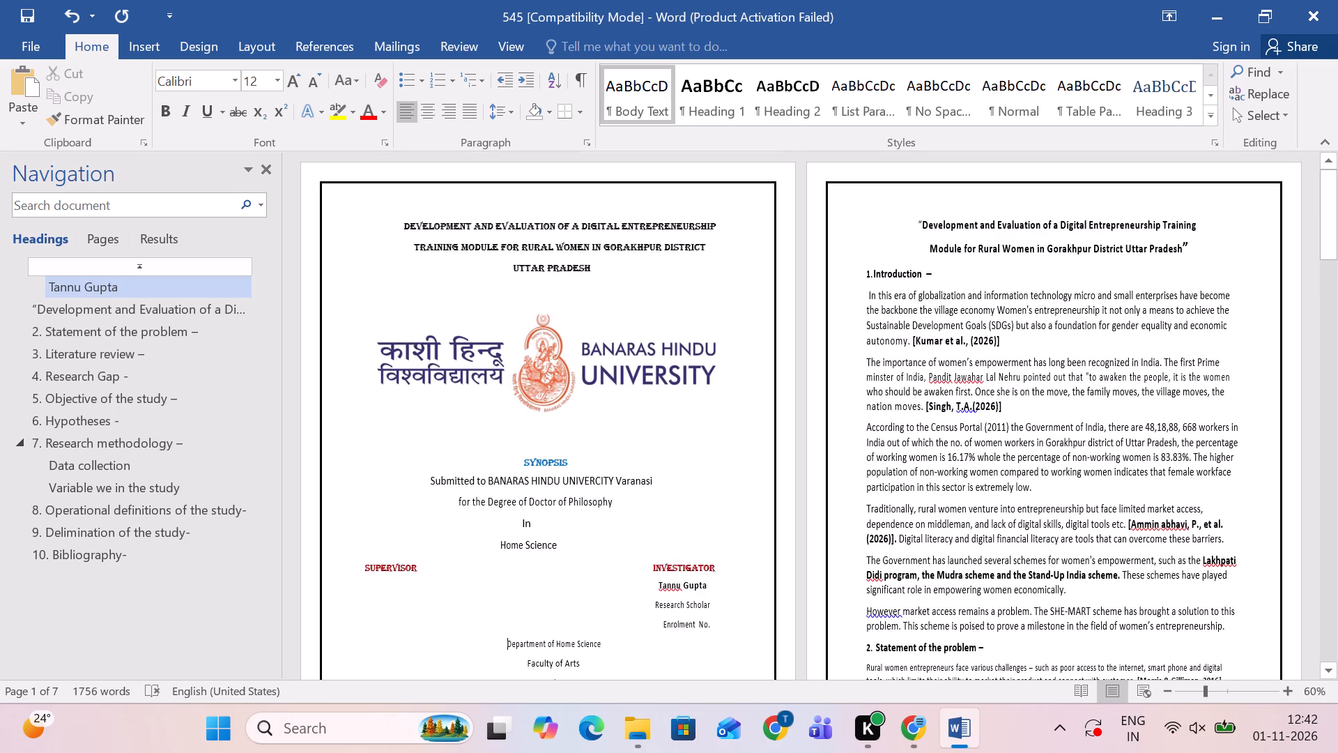
pyautogui.scroll(-5, 515, 445)
pyautogui.scroll(1, 515, 445)
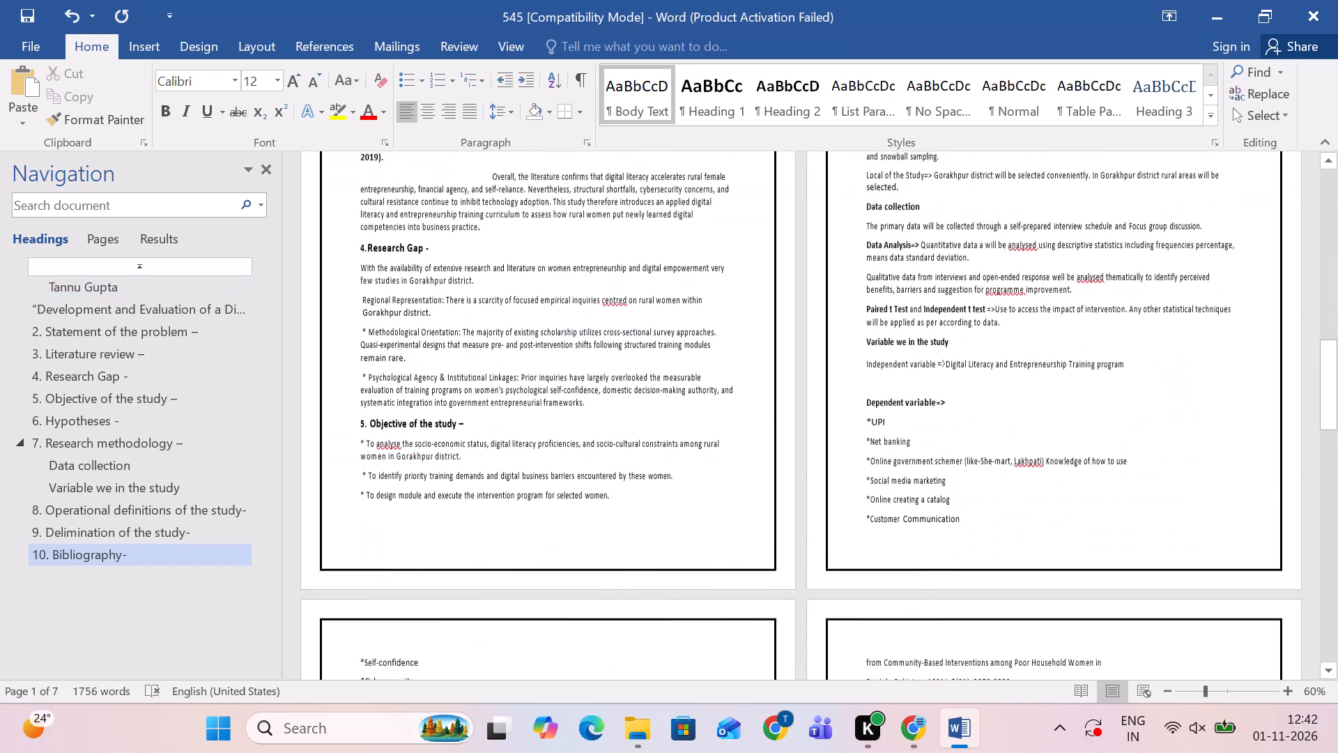
pyautogui.scroll(2, 515, 445)
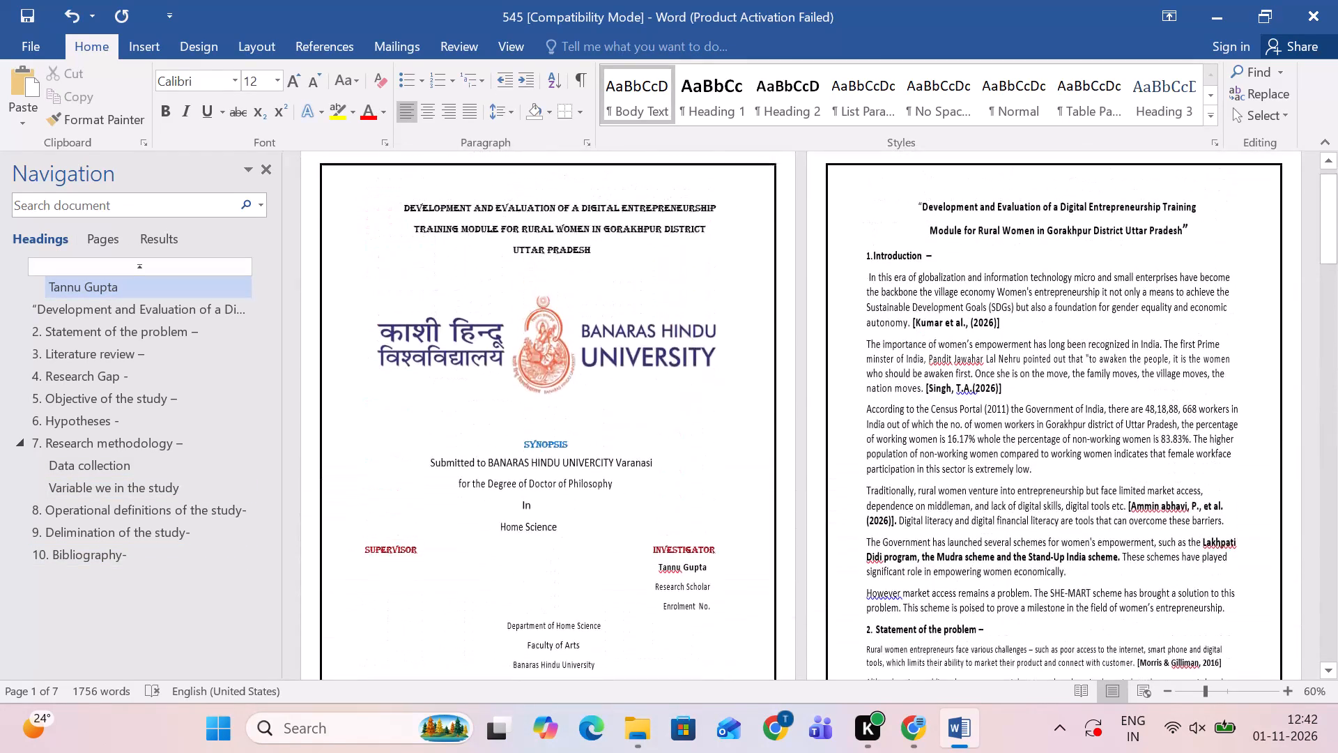
pyautogui.press('space')
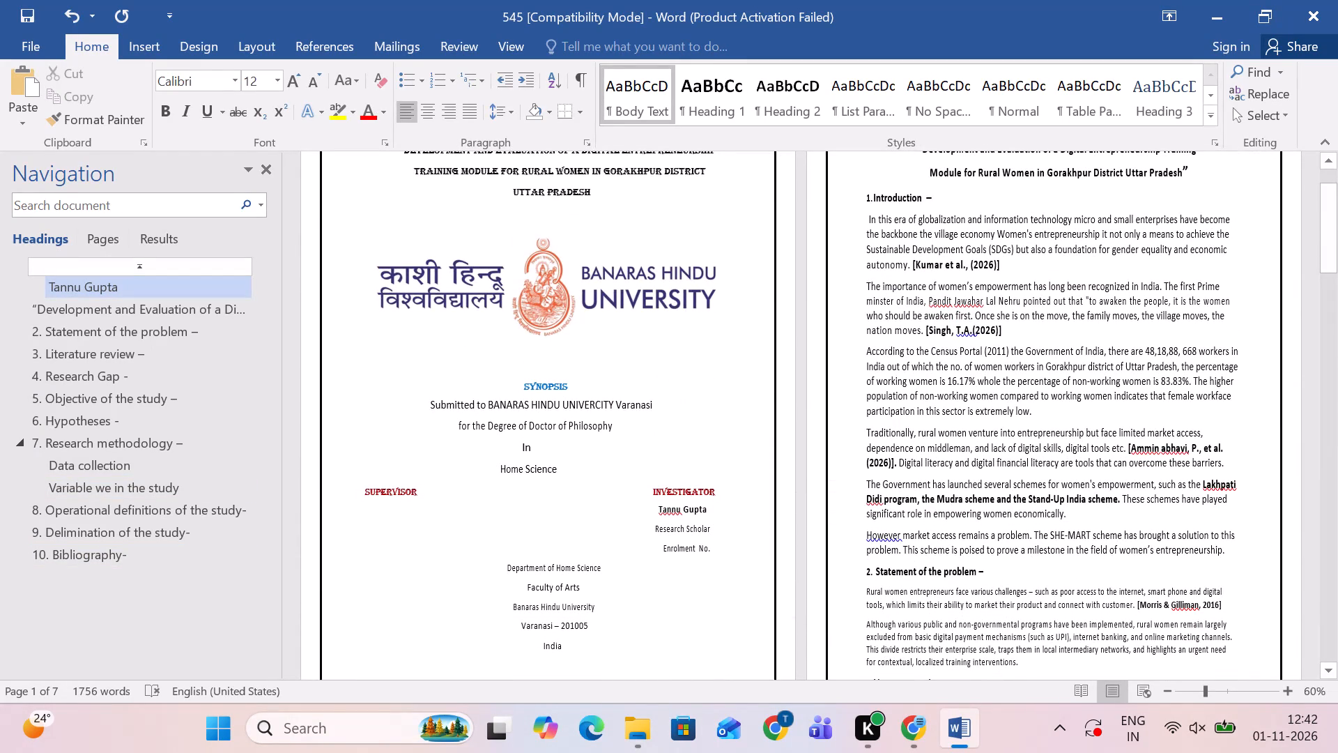
pyautogui.press('space')
pyautogui.press('space')
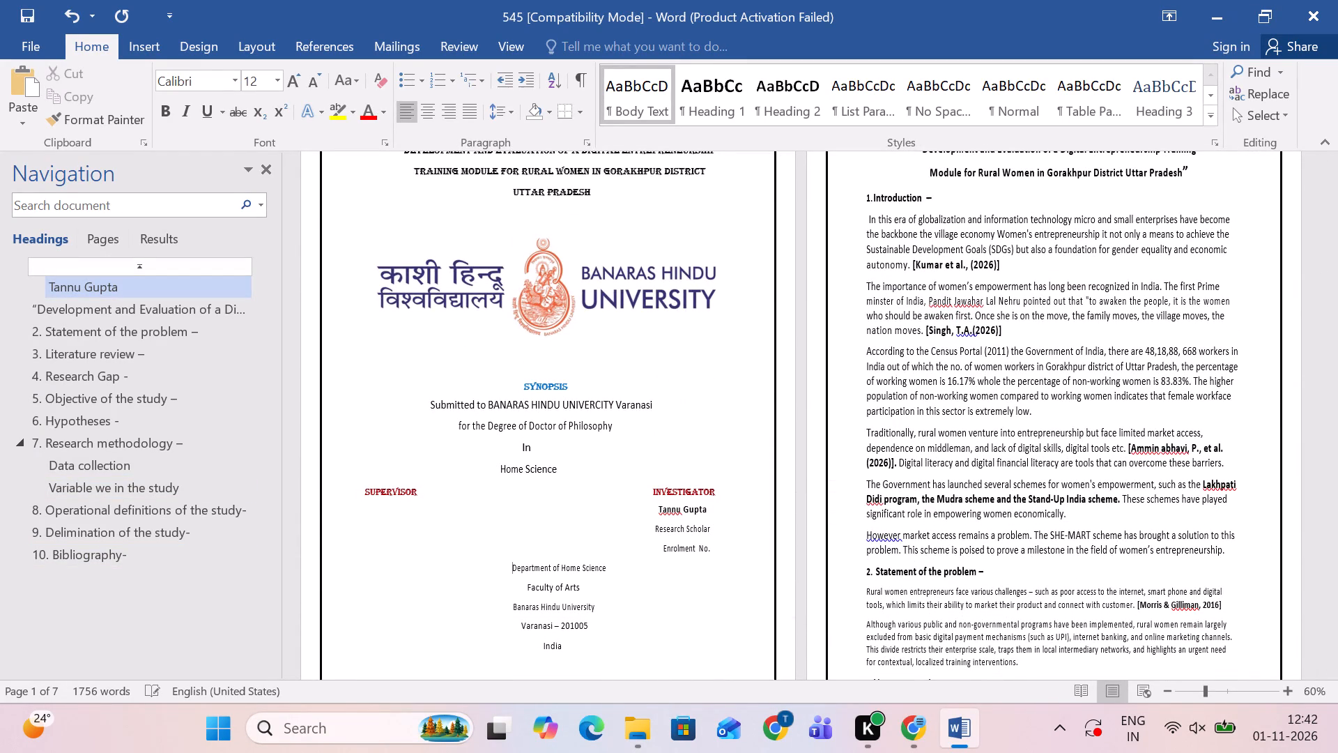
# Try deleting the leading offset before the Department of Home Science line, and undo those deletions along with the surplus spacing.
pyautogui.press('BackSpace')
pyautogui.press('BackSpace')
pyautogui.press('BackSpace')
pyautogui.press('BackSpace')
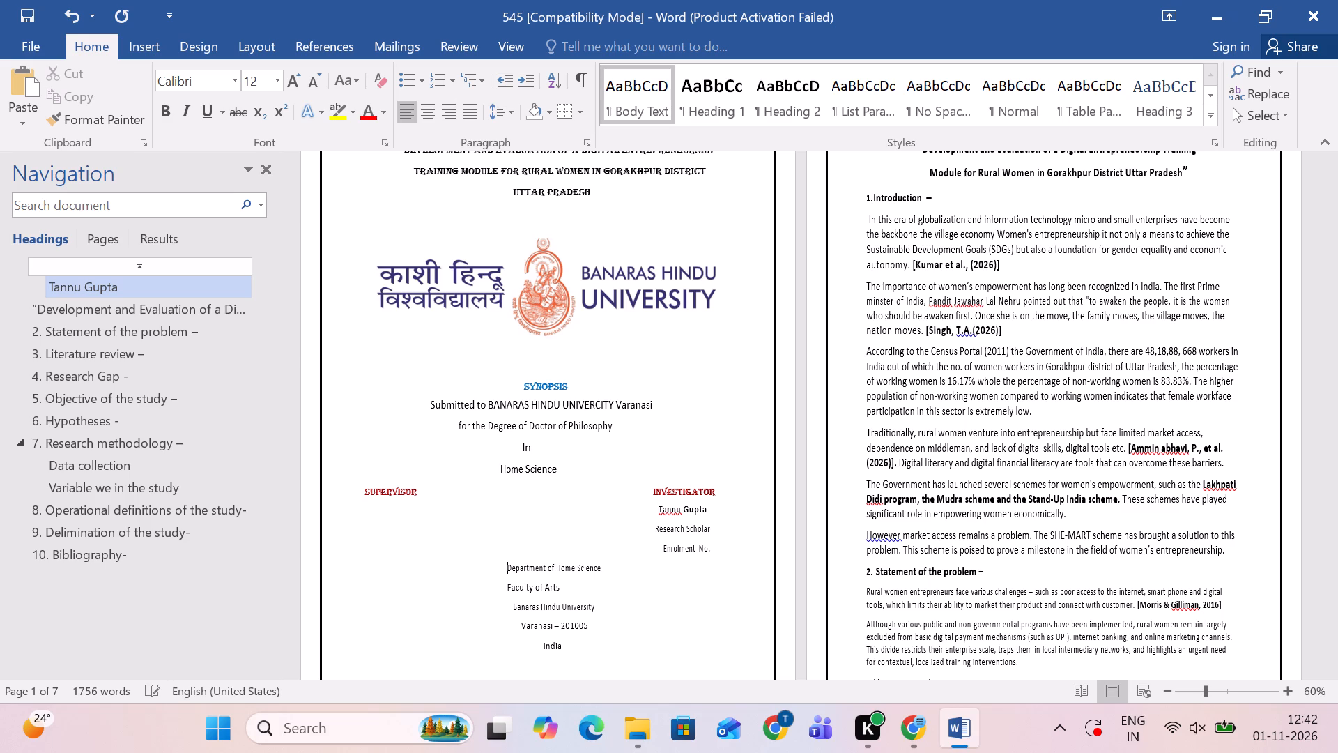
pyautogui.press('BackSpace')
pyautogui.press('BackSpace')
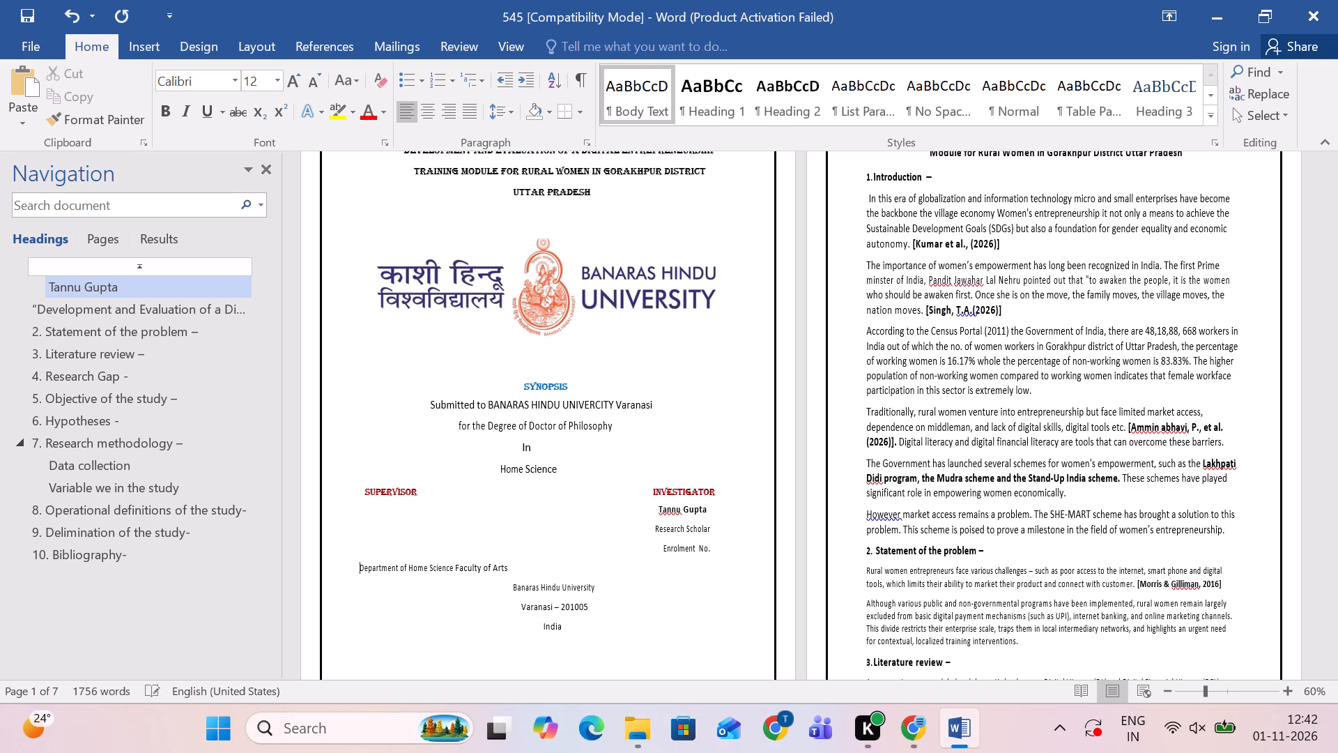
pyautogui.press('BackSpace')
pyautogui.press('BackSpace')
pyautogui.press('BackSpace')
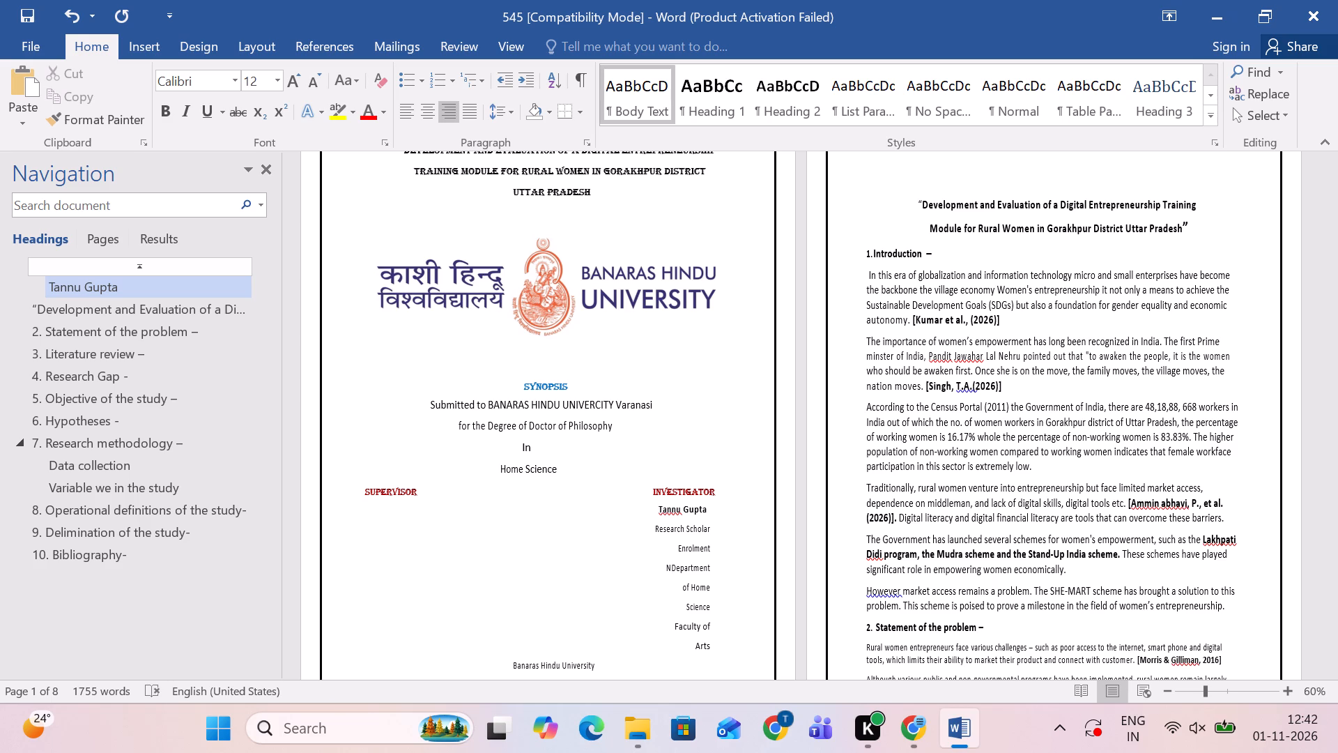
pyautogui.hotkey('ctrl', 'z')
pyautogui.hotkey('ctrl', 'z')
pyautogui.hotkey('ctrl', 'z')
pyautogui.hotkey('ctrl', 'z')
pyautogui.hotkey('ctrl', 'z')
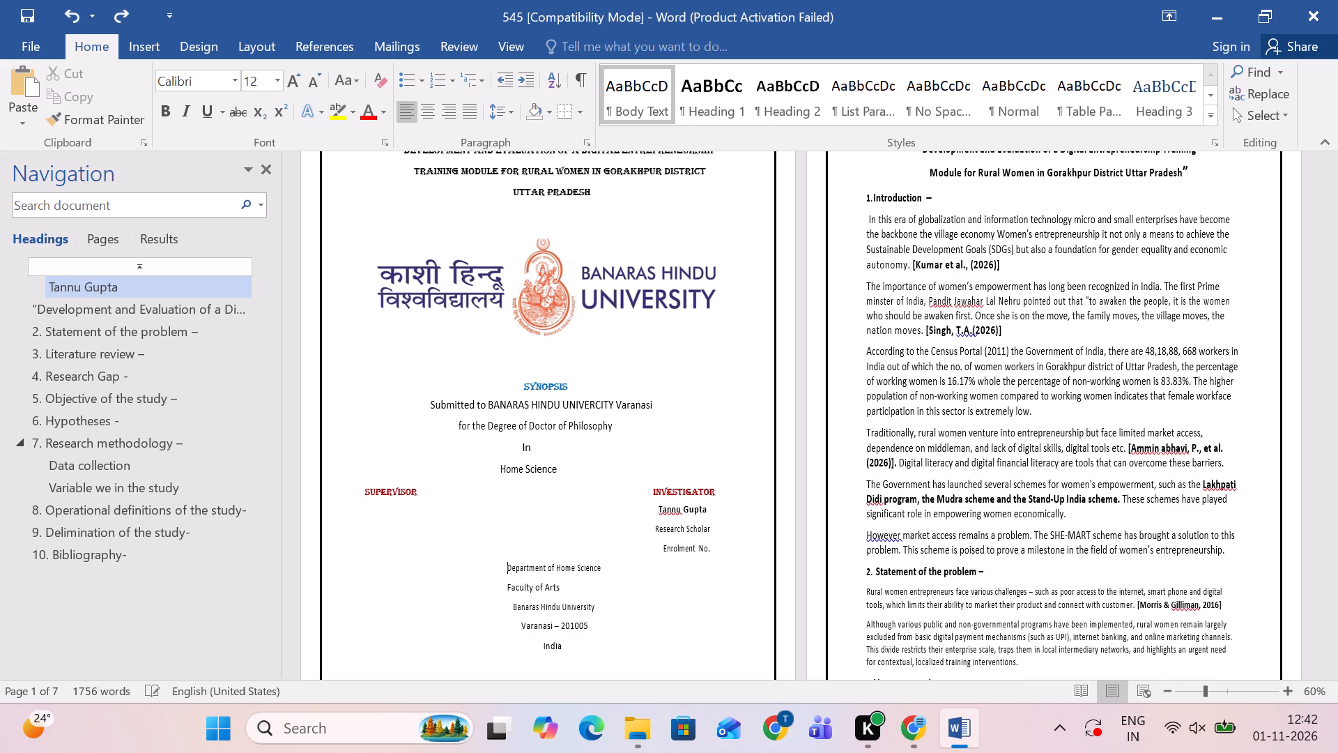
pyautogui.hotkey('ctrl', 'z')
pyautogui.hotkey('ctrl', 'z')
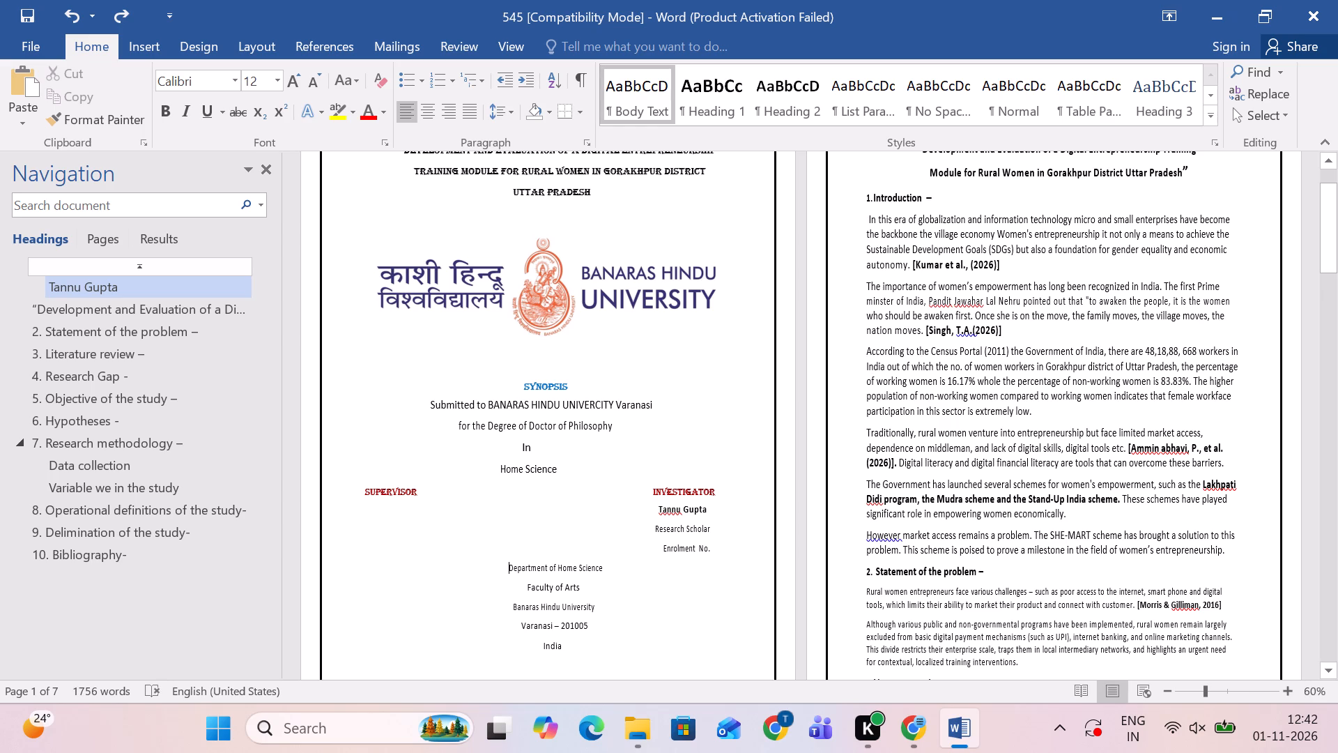
# Set the font size to 20 for the cover page text from "Submitted to BANARAS HINDU" through "Home Science".
pyautogui.scroll(-1, 541, 440)
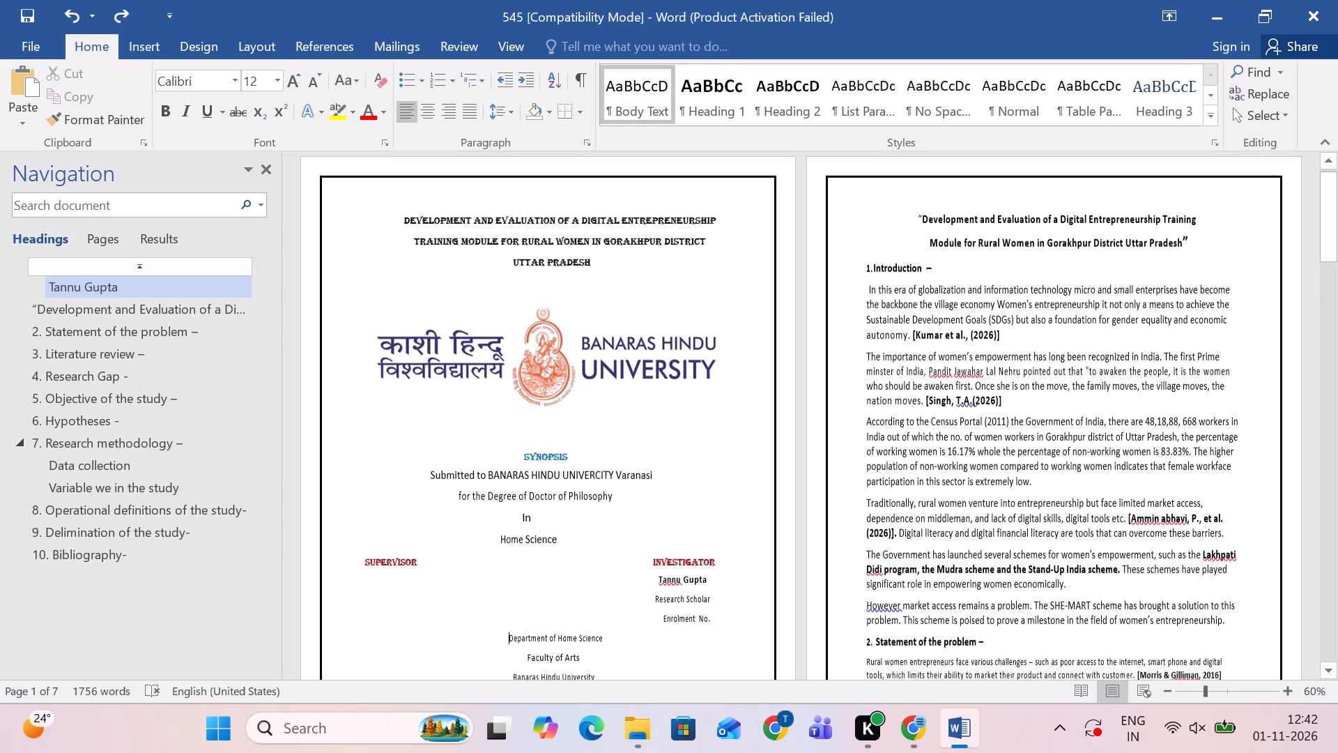
pyautogui.scroll(-1, 541, 440)
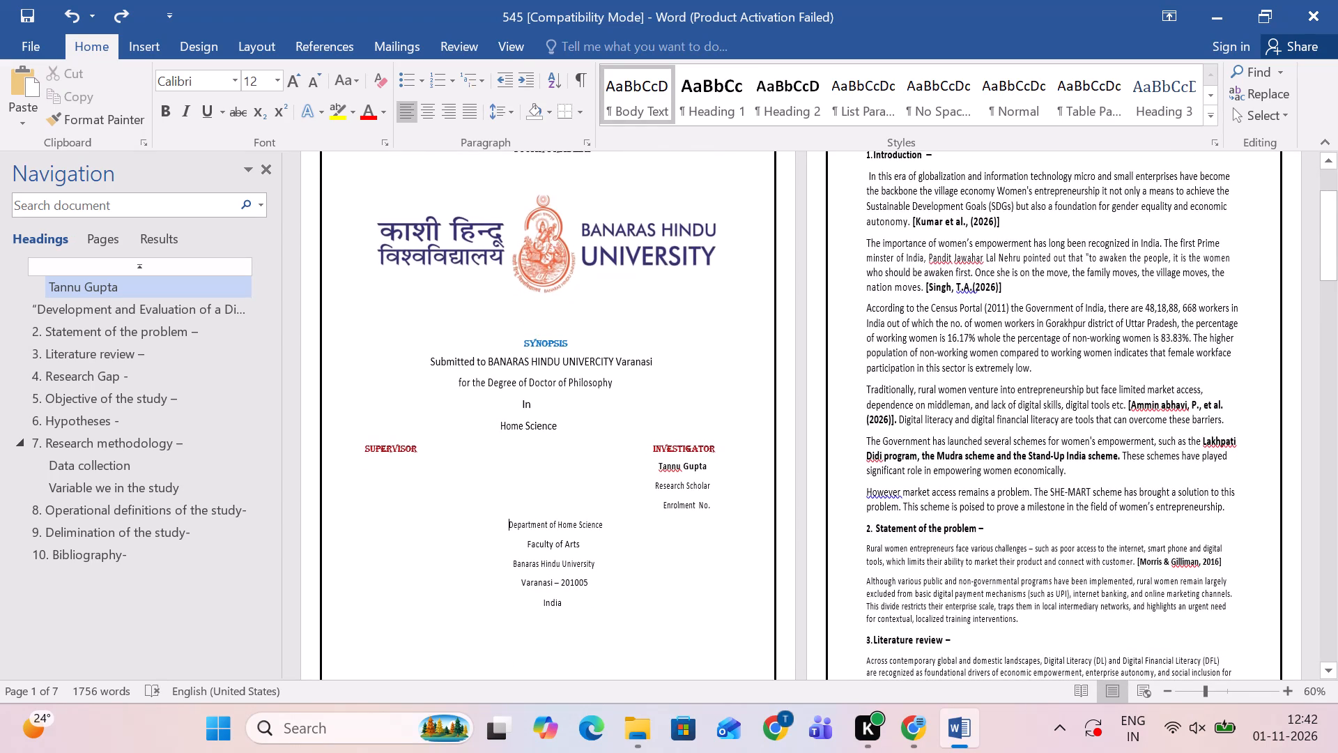
pyautogui.click(423, 362)
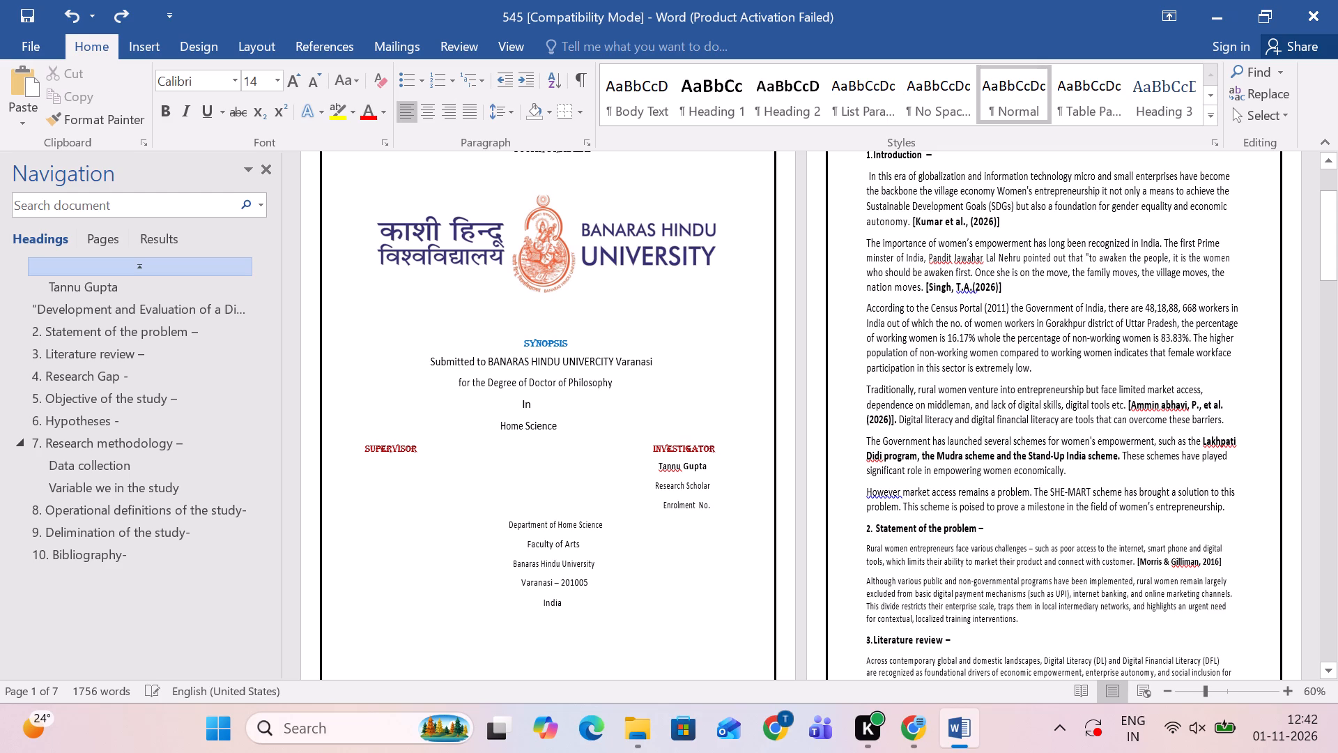
pyautogui.moveTo(423, 362); pyautogui.dragTo(451, 364)
pyautogui.moveTo(451, 364); pyautogui.dragTo(552, 423)
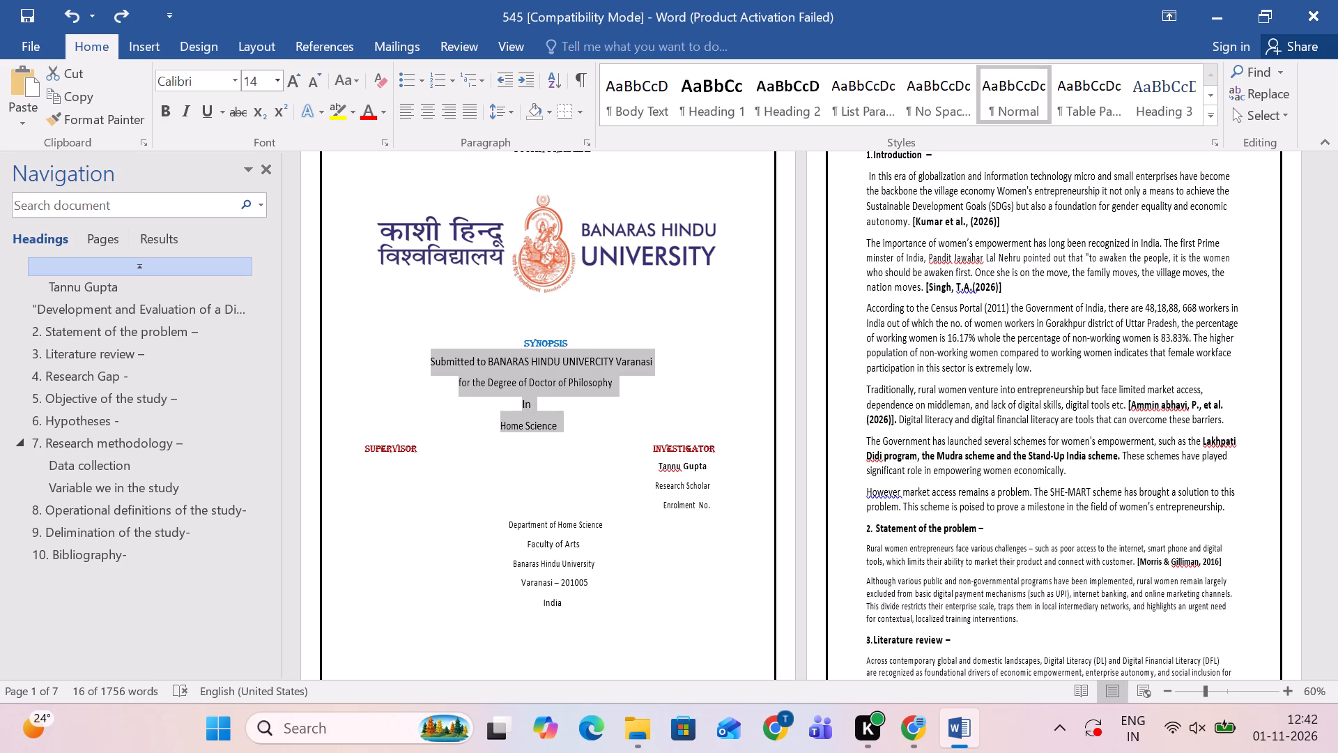
pyautogui.click(273, 73)
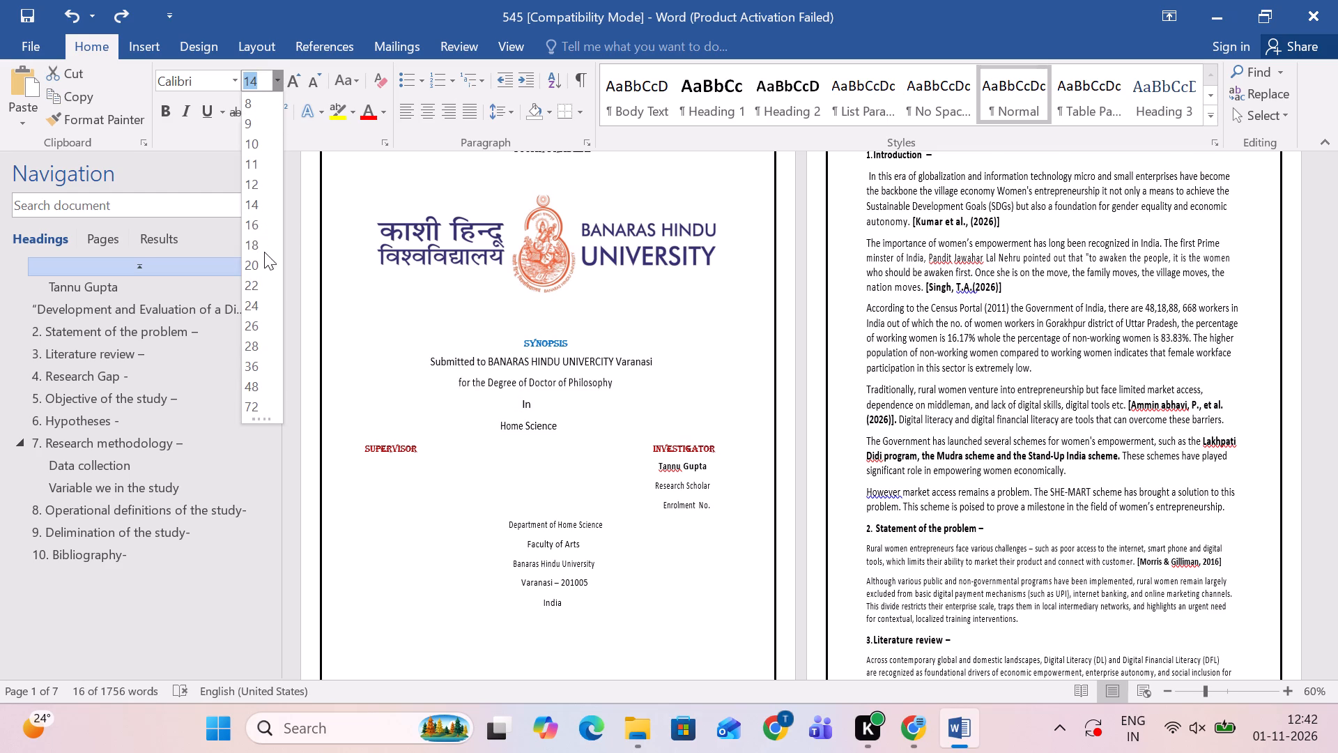
pyautogui.click(243, 273)
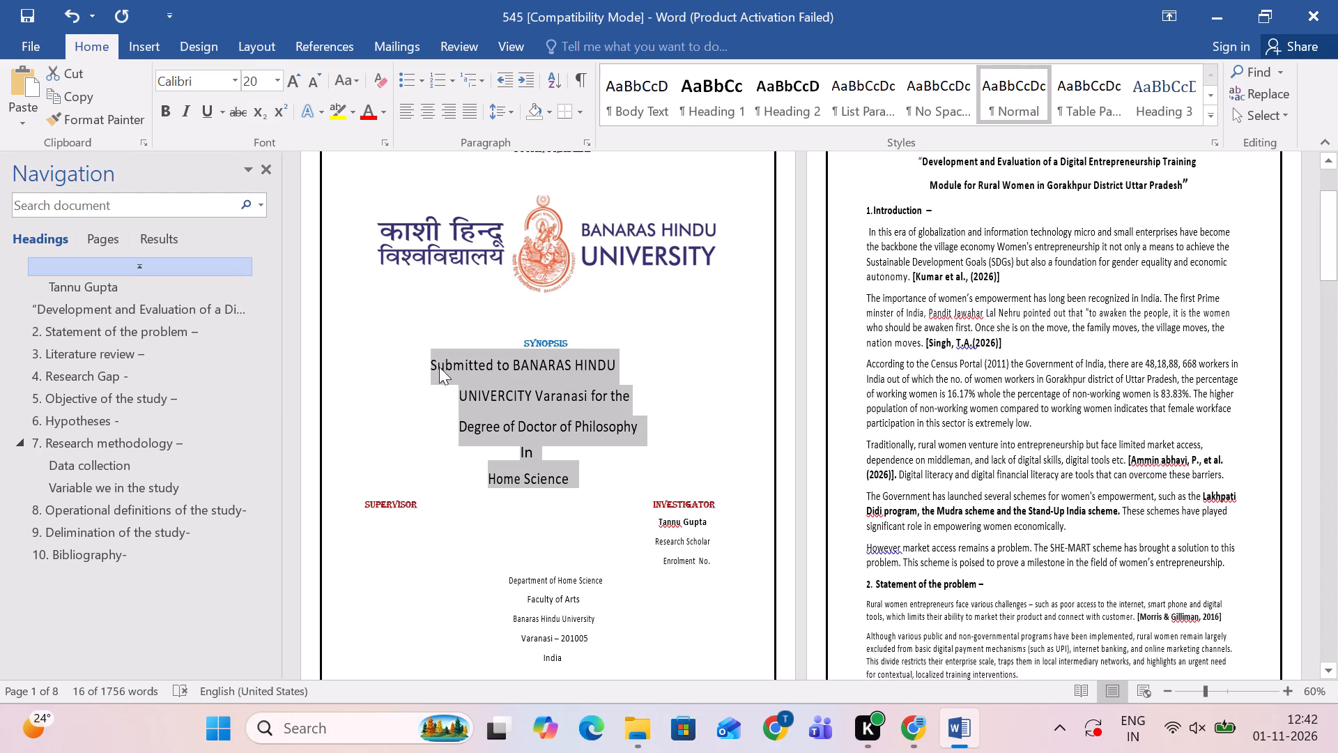
pyautogui.click(413, 415)
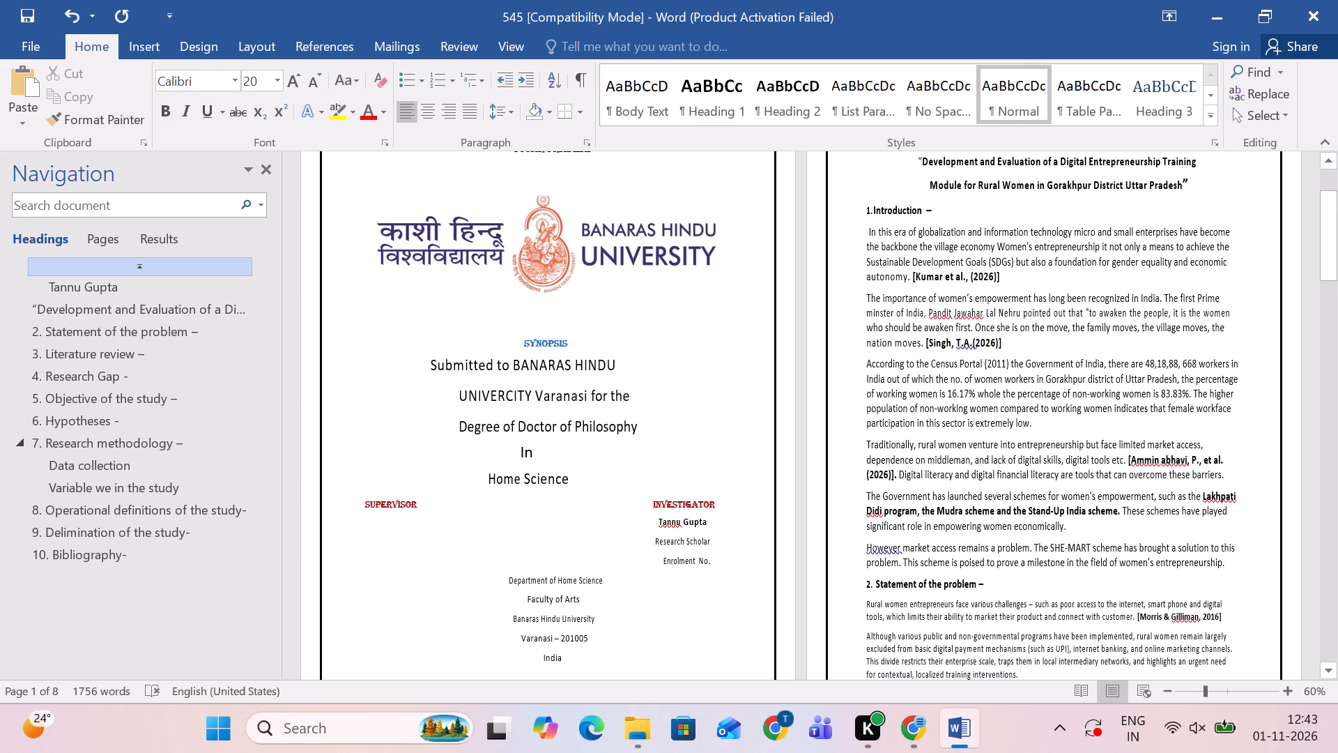
# Correct the spelling of "UNIVERCITY" to "UNIVERSITY" in the submission line on the cover page.
pyautogui.click(512, 392)
pyautogui.press('BackSpace')
pyautogui.press('s')
pyautogui.press('BackSpace')
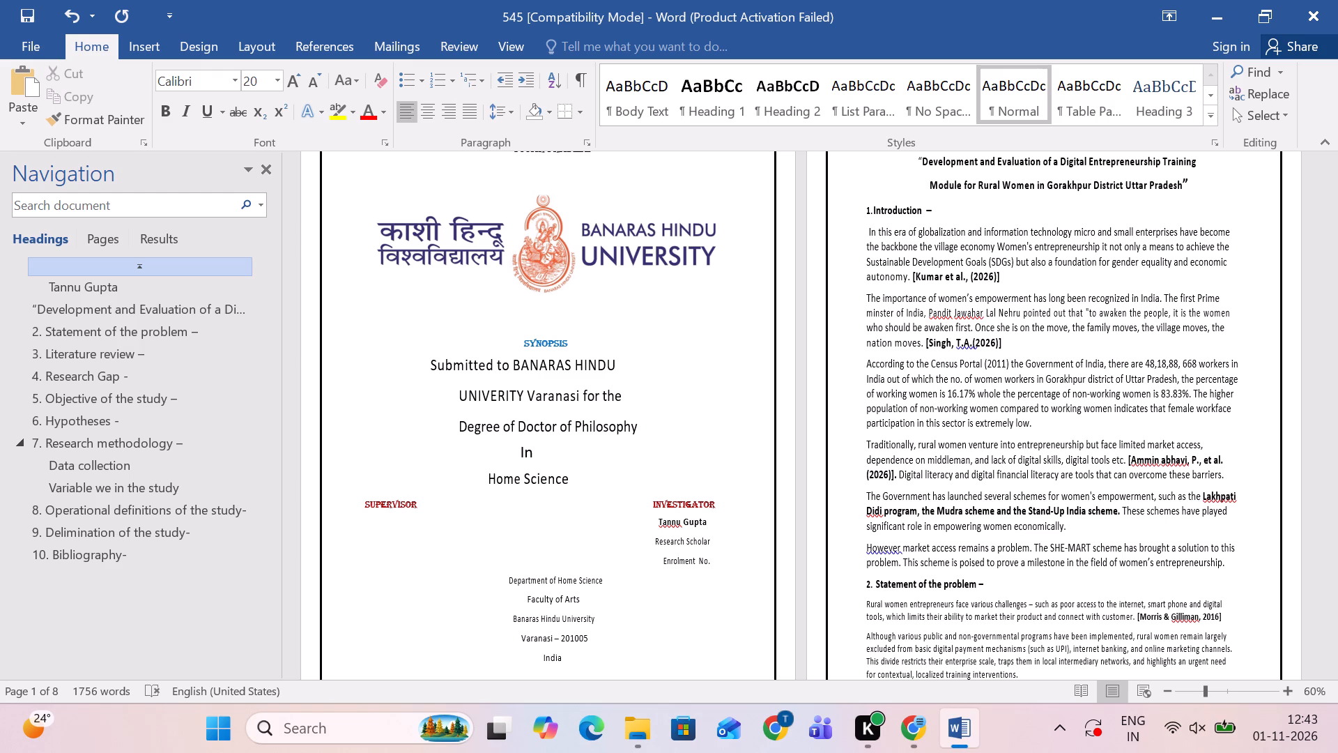
pyautogui.hotkey('shift', 's')
pyautogui.click(684, 392)
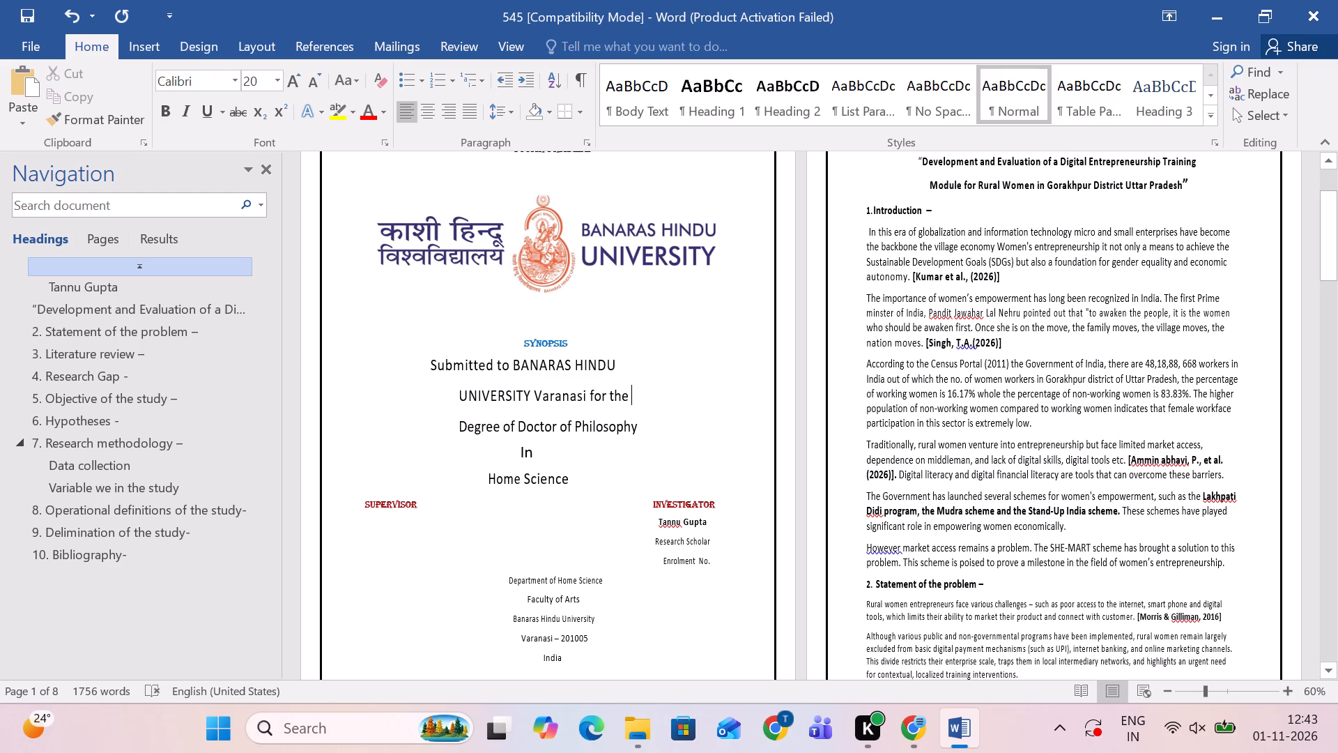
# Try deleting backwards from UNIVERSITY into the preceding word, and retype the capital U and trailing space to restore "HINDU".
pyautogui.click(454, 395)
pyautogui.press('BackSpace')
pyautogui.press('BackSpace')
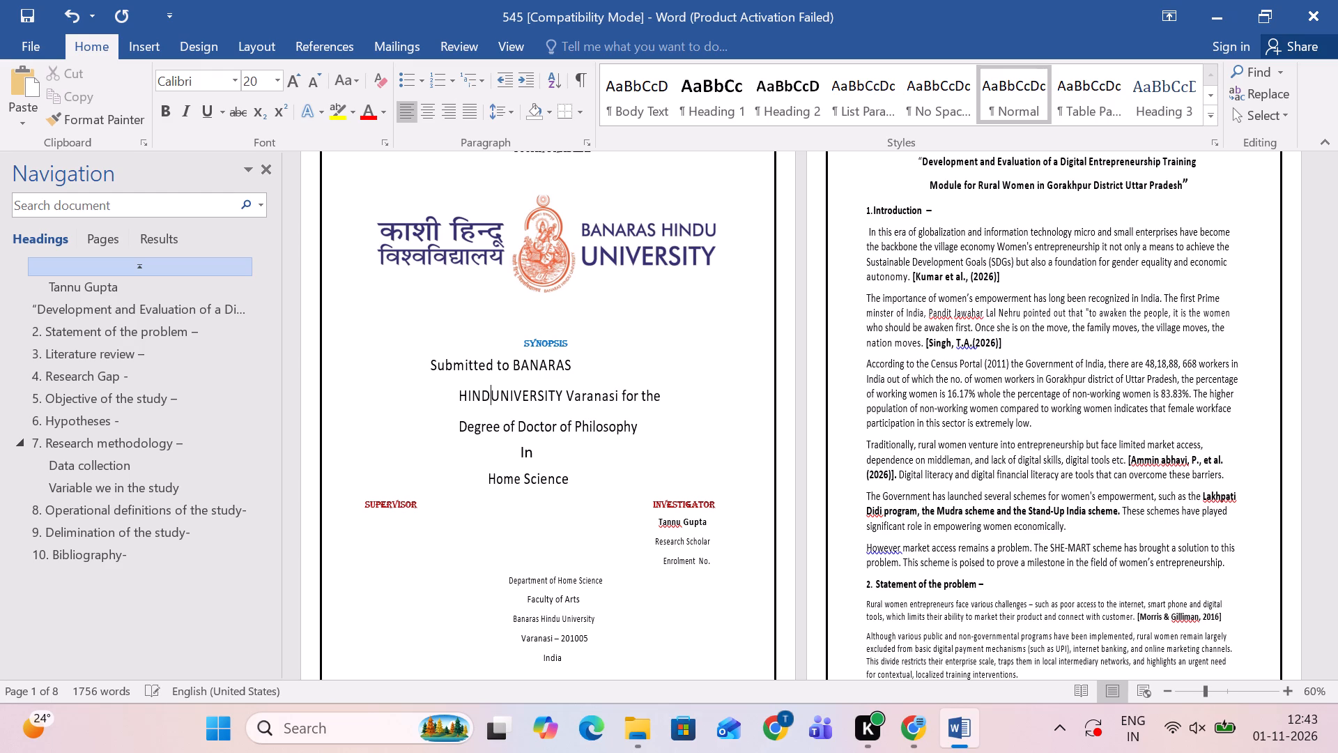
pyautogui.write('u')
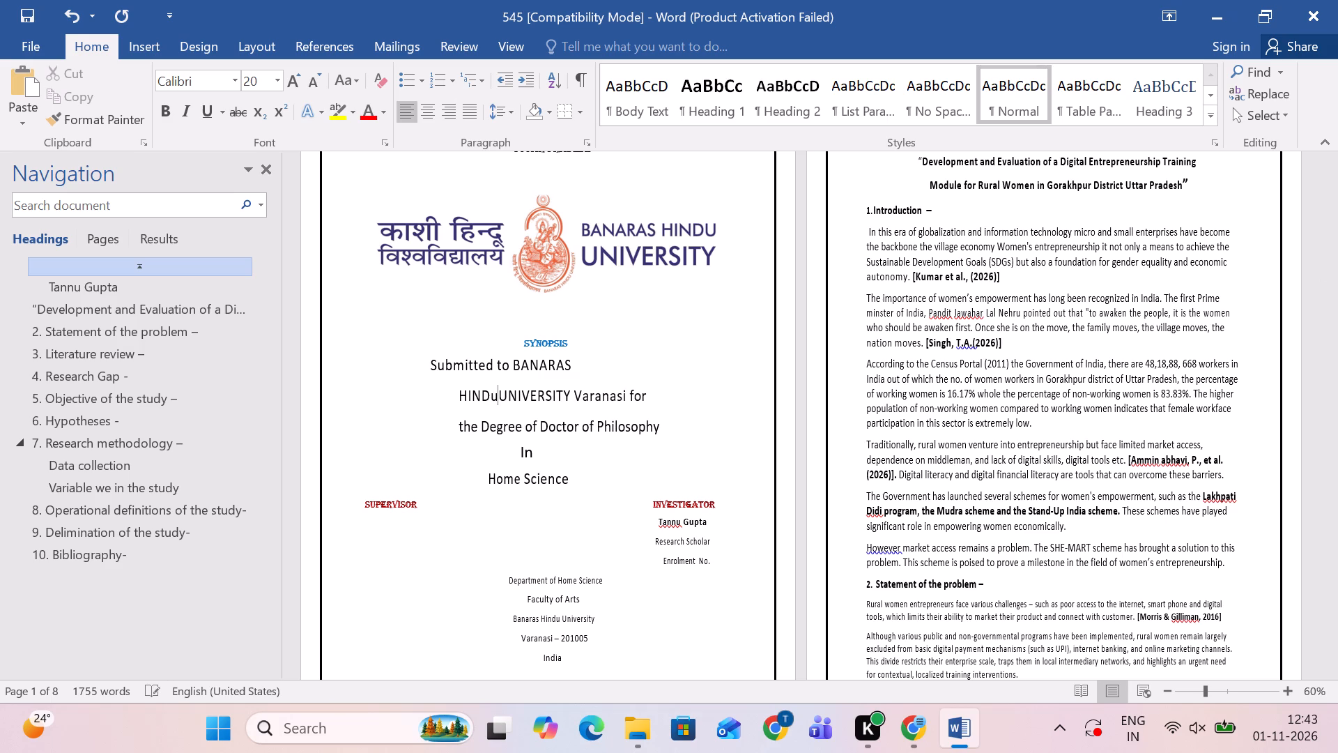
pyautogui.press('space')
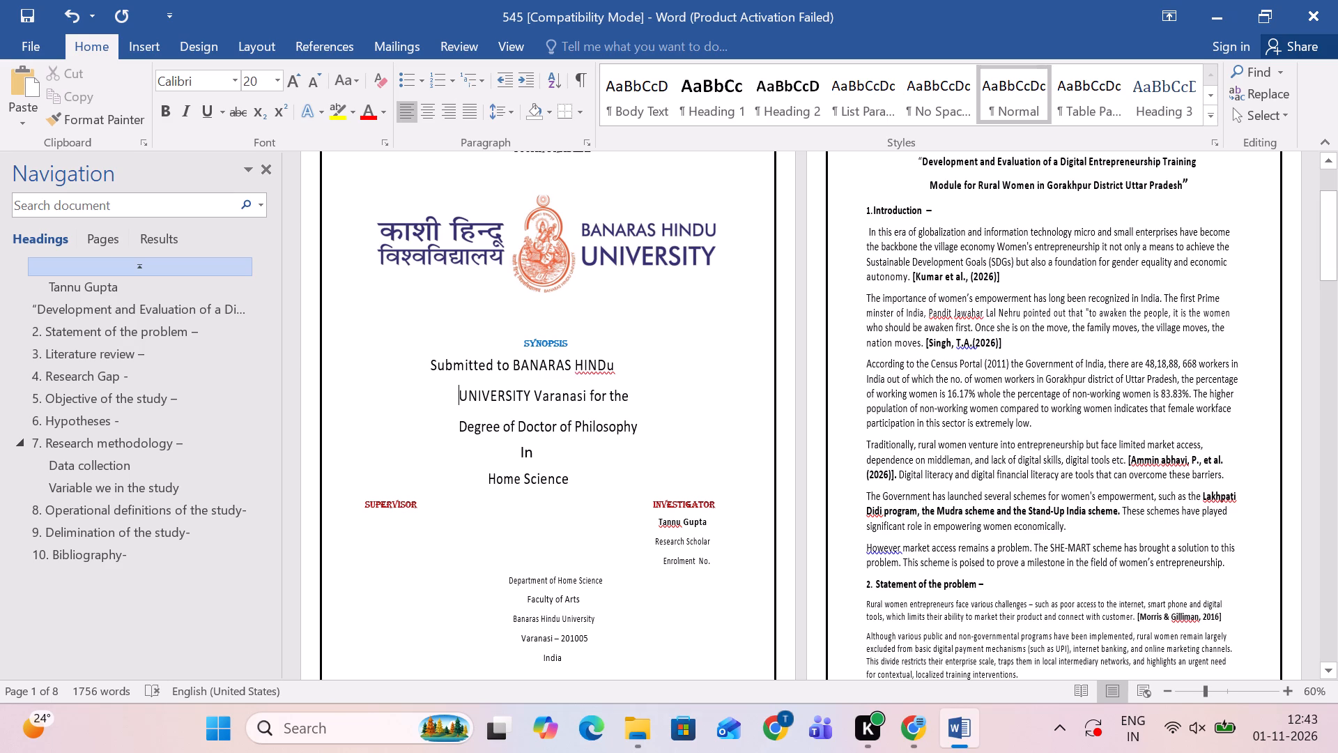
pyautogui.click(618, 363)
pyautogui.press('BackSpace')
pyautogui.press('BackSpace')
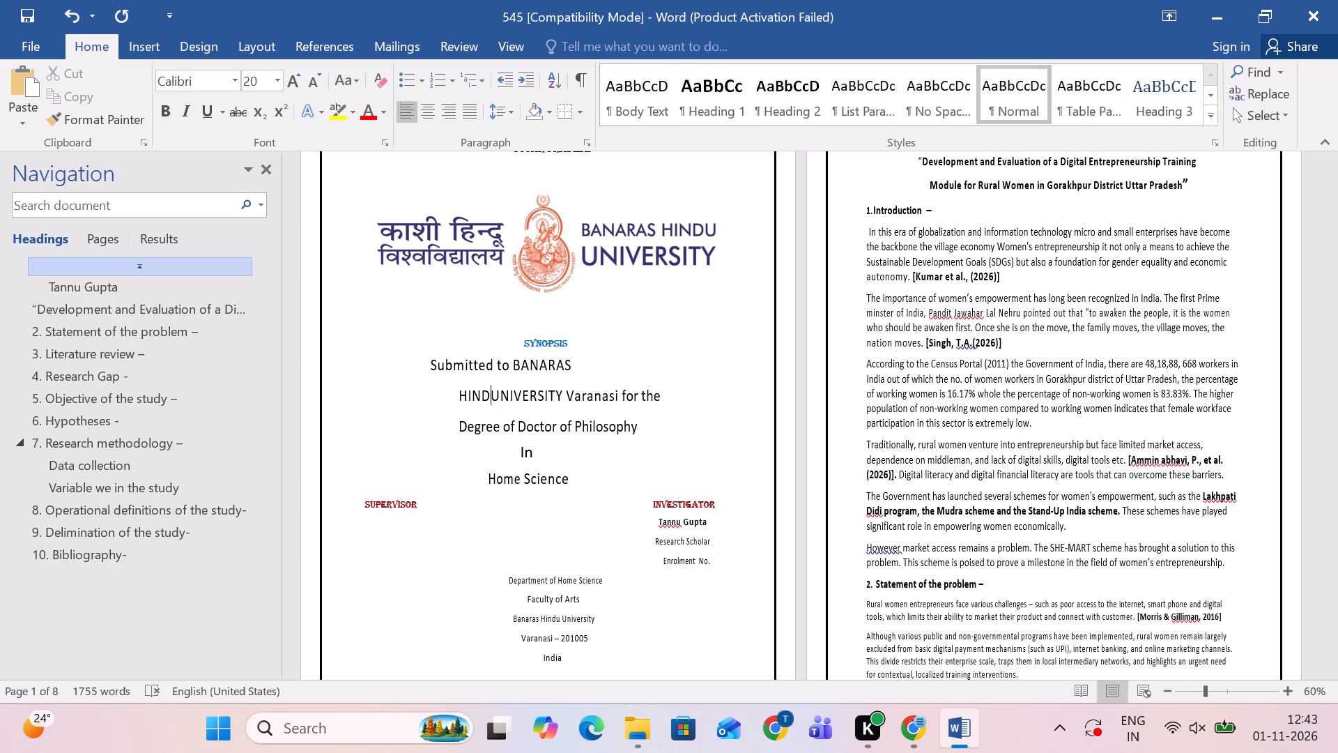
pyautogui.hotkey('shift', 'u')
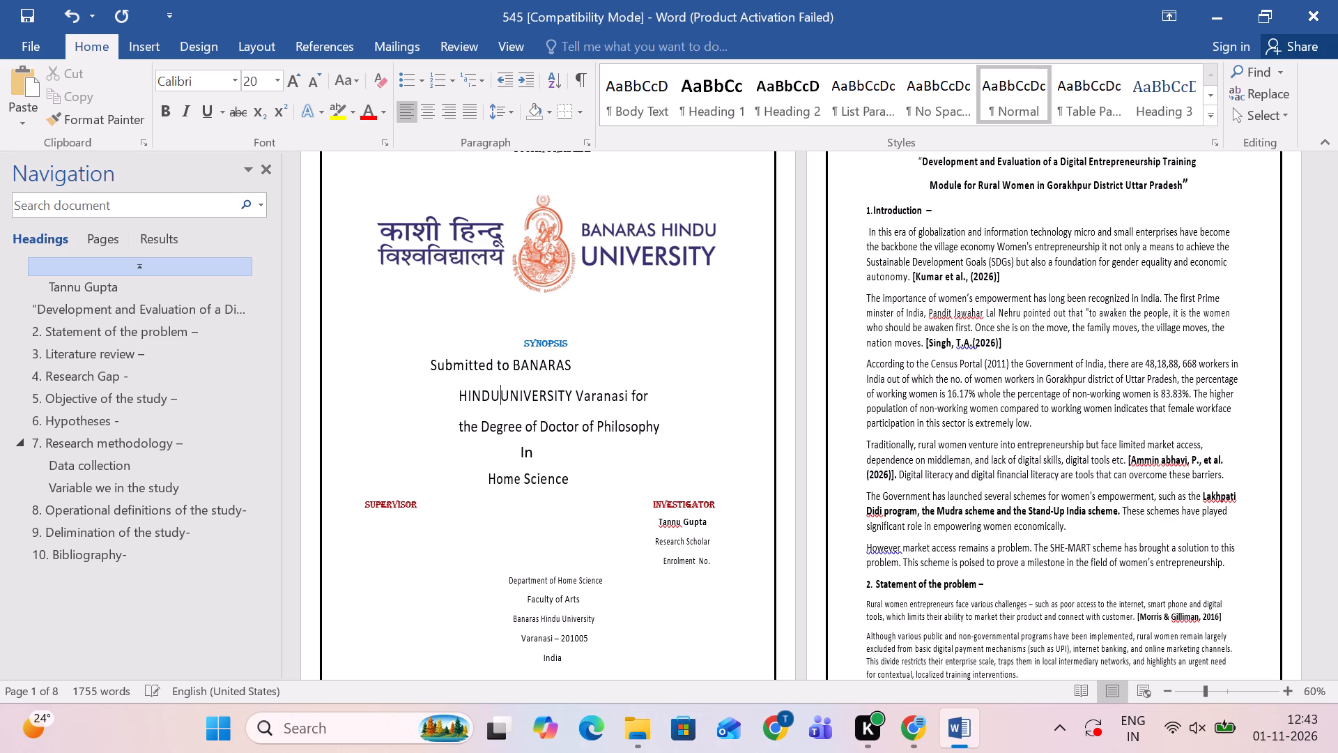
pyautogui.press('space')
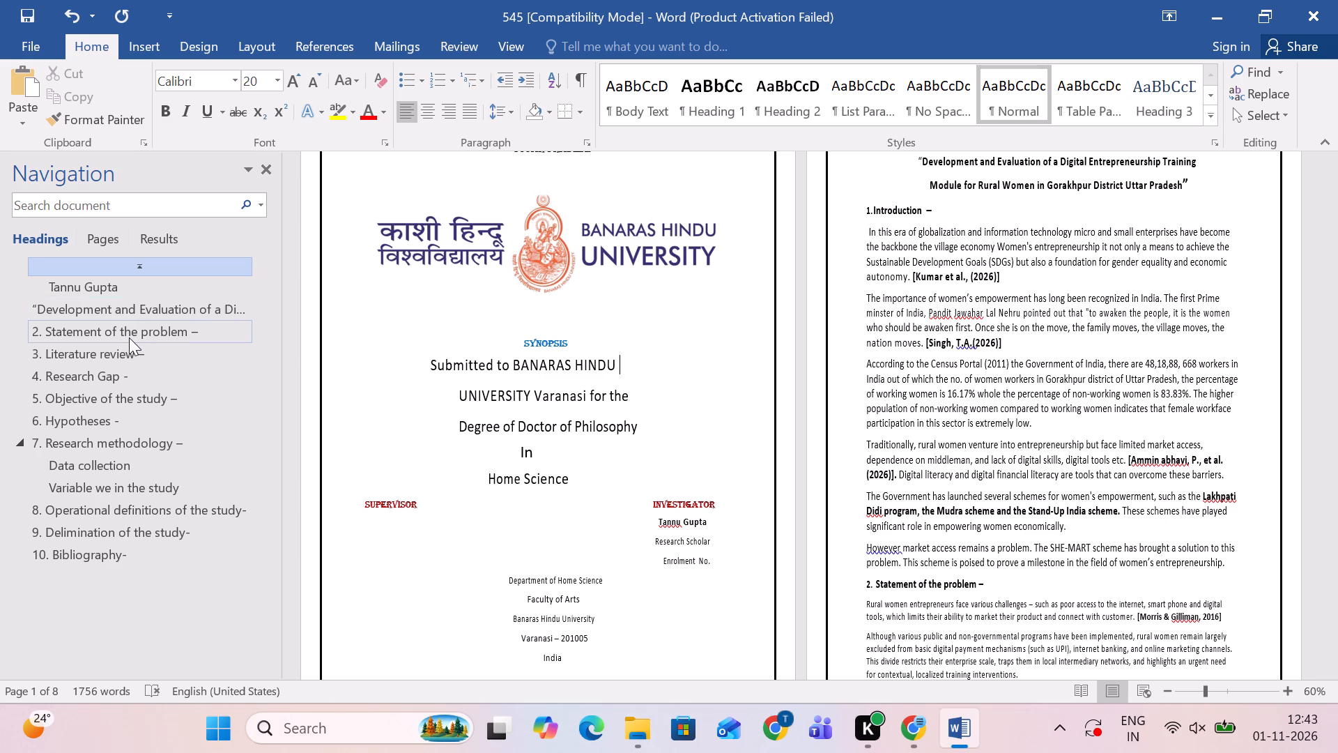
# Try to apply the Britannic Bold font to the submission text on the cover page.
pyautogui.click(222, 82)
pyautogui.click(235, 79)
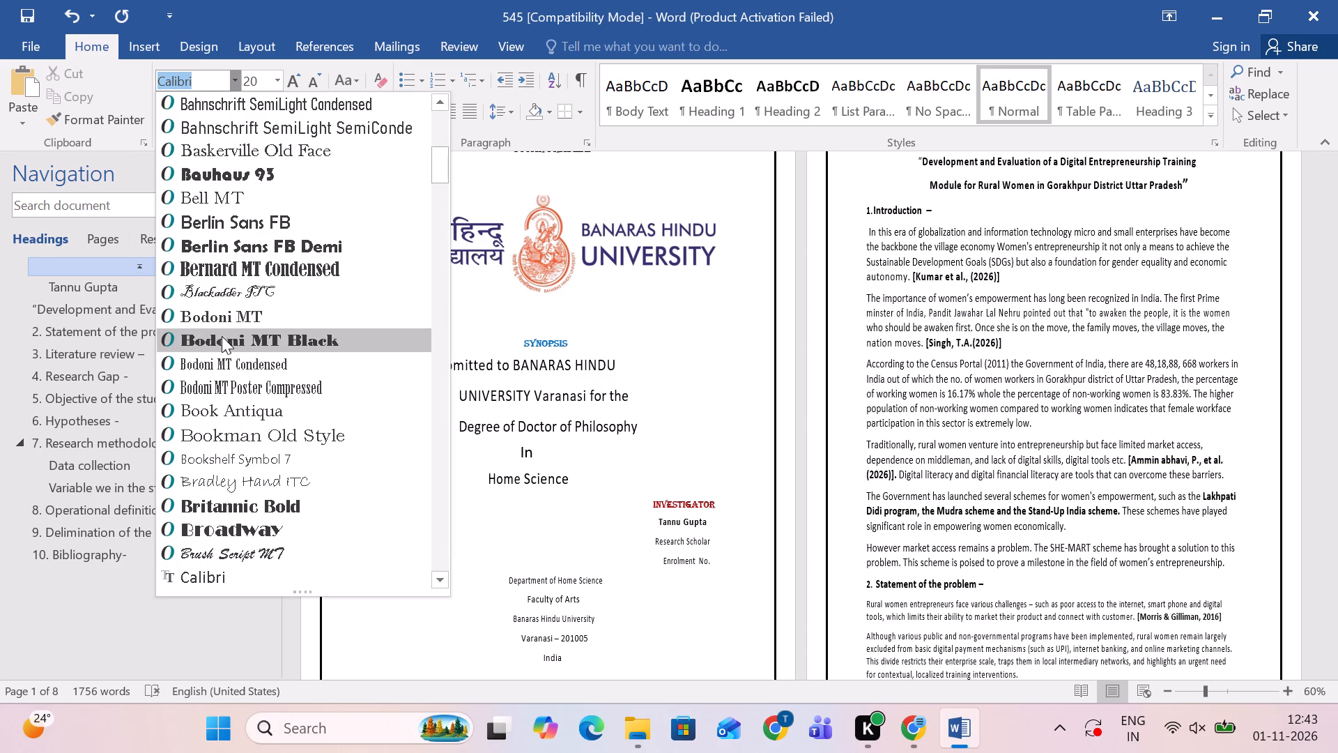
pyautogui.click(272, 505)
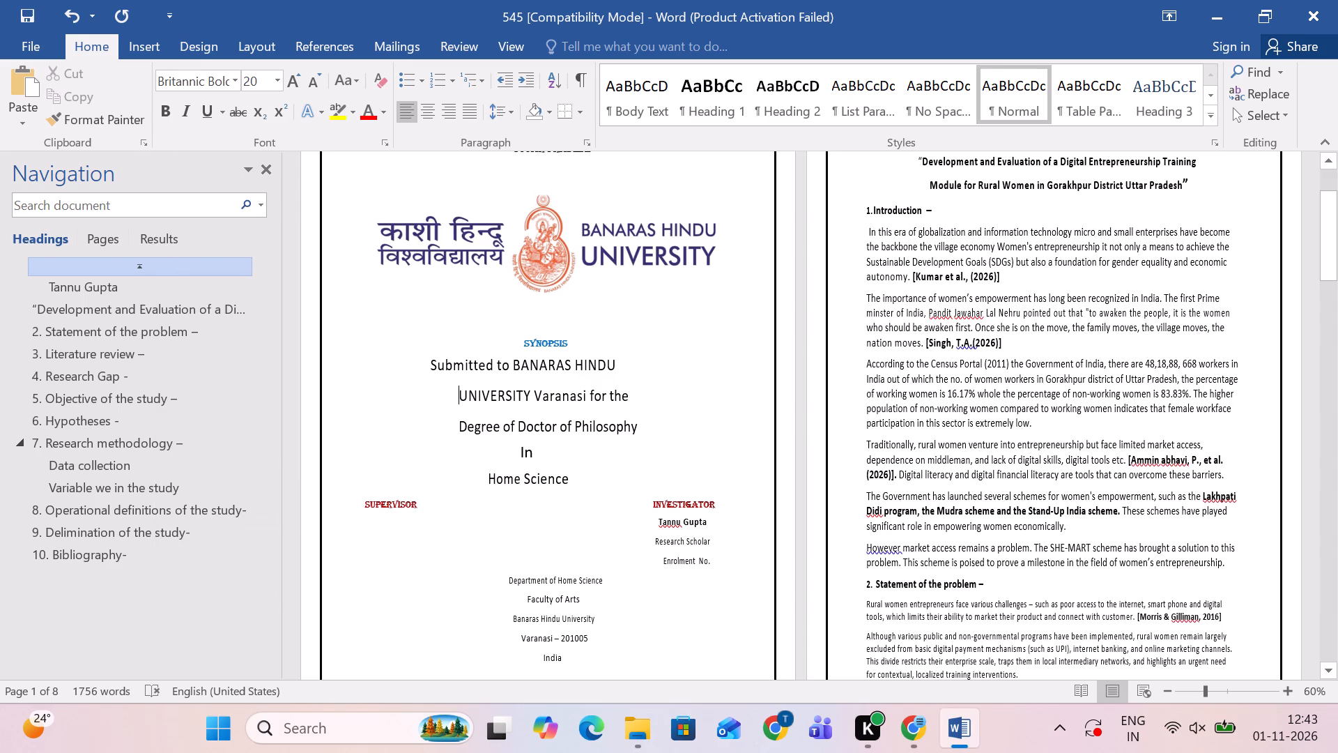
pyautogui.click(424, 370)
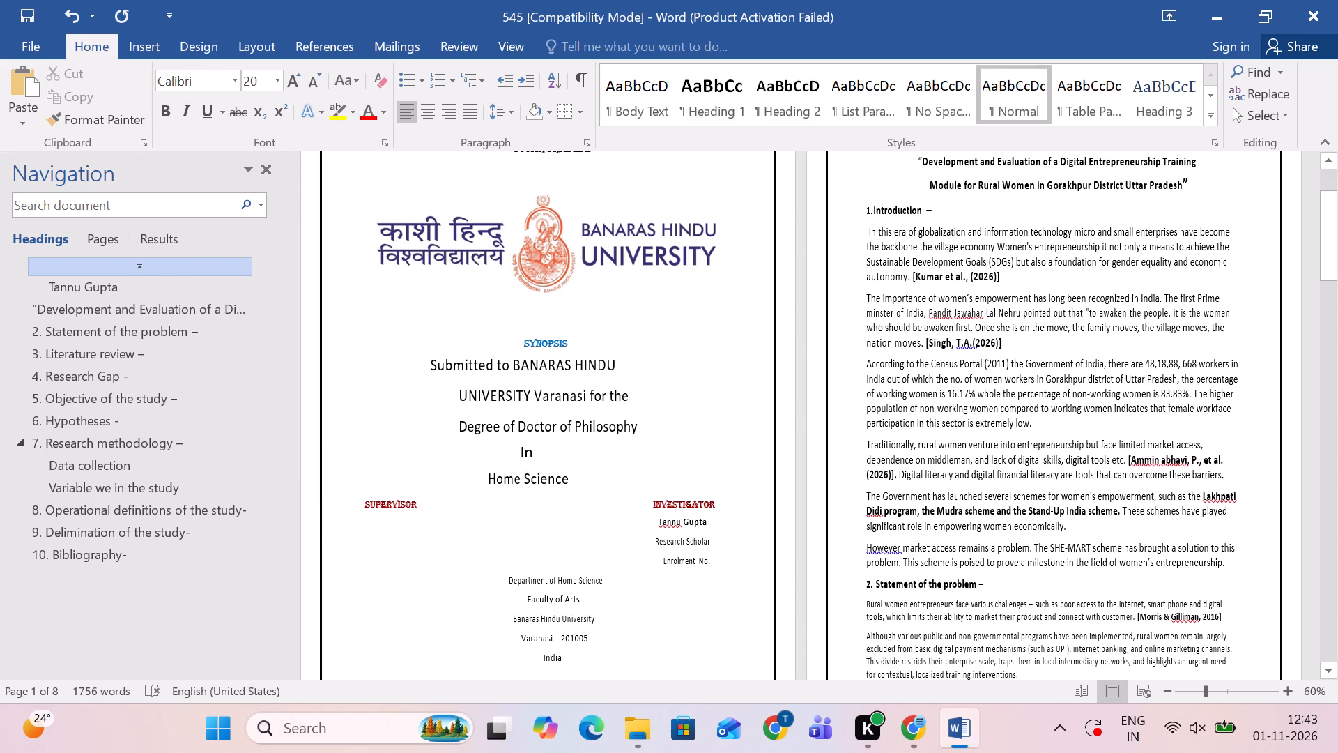
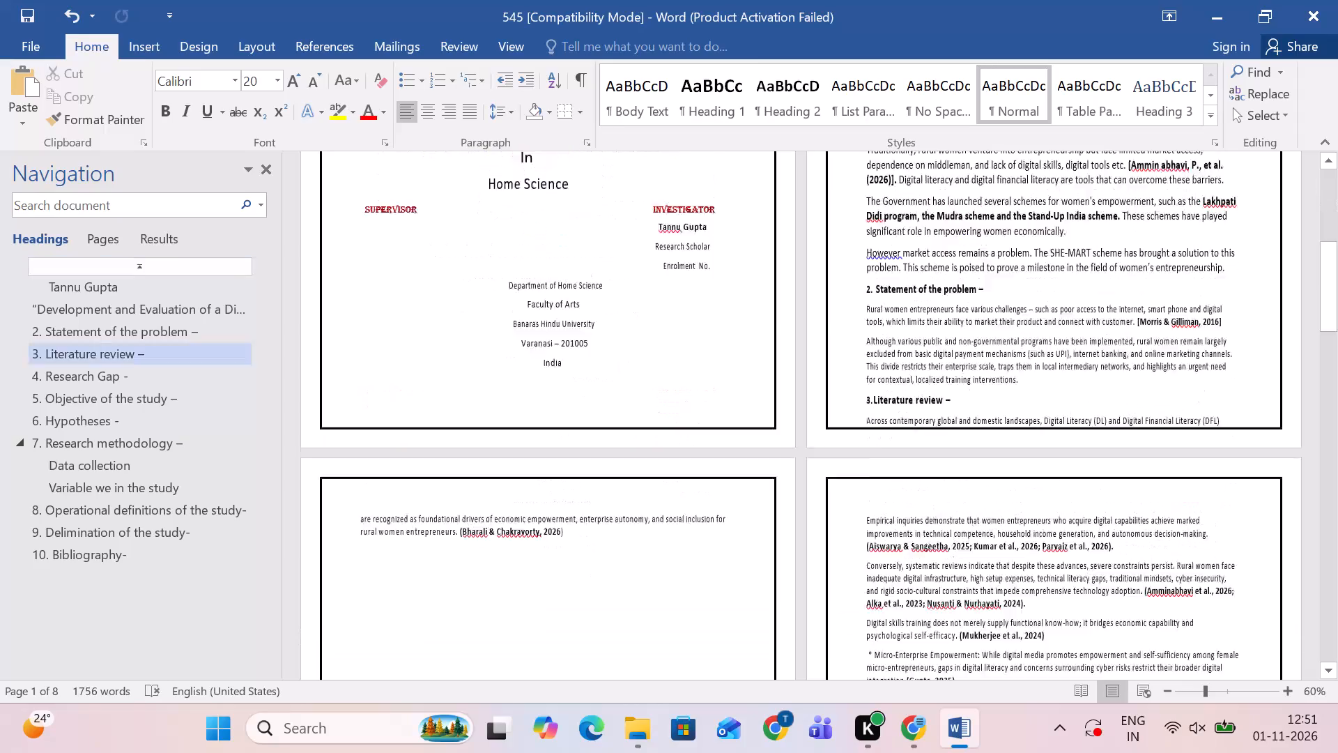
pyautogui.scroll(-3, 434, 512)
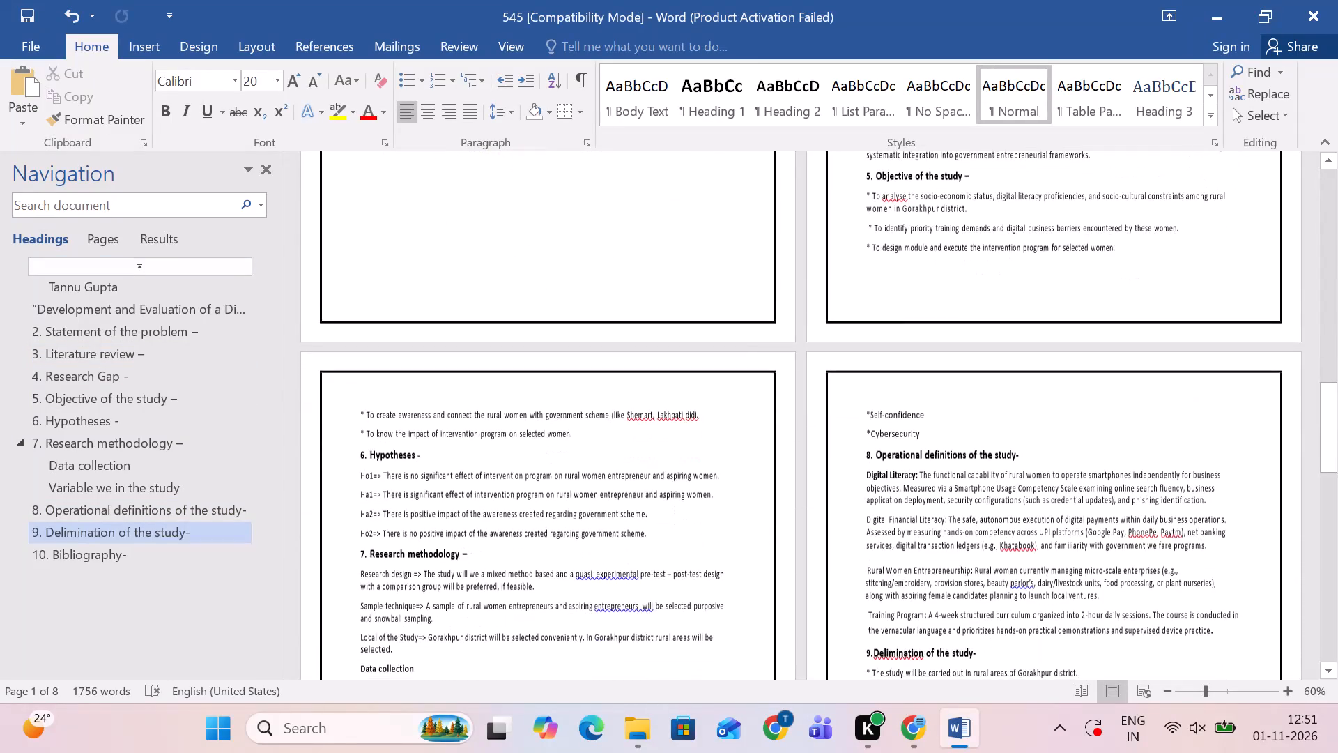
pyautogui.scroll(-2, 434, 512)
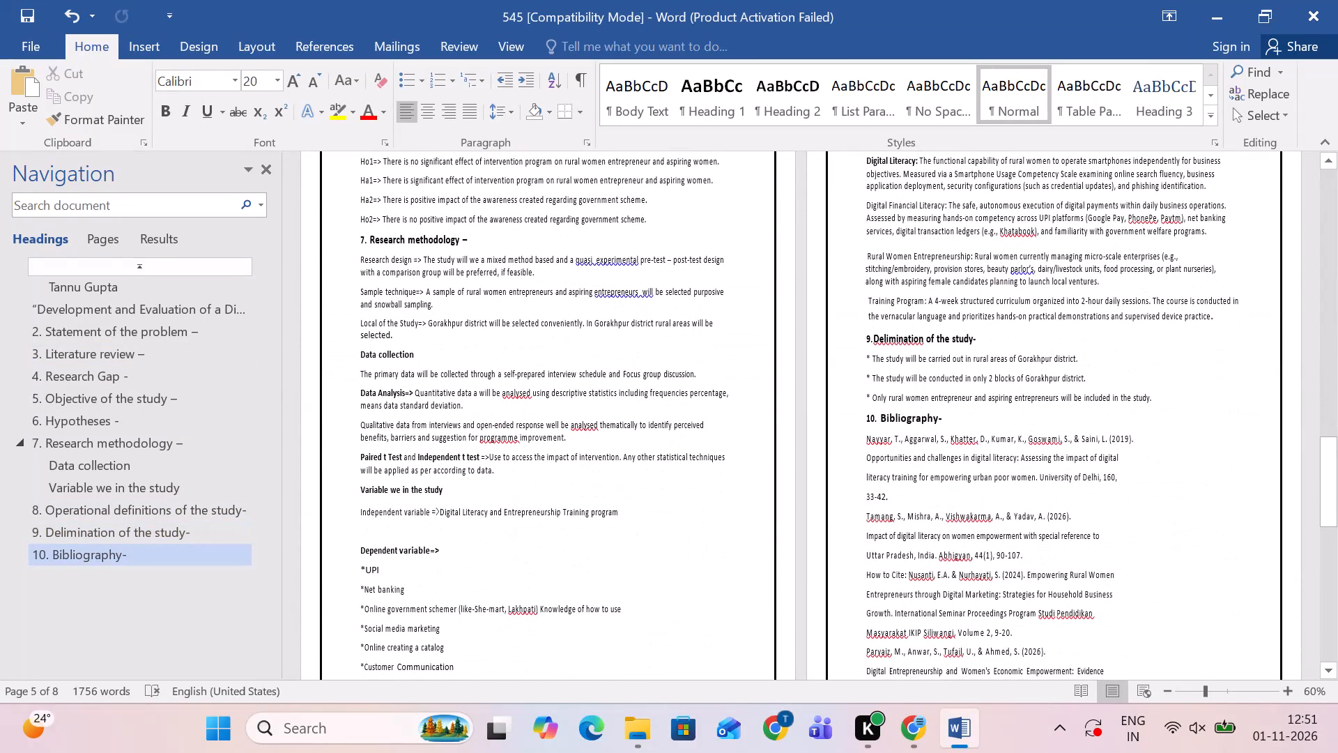
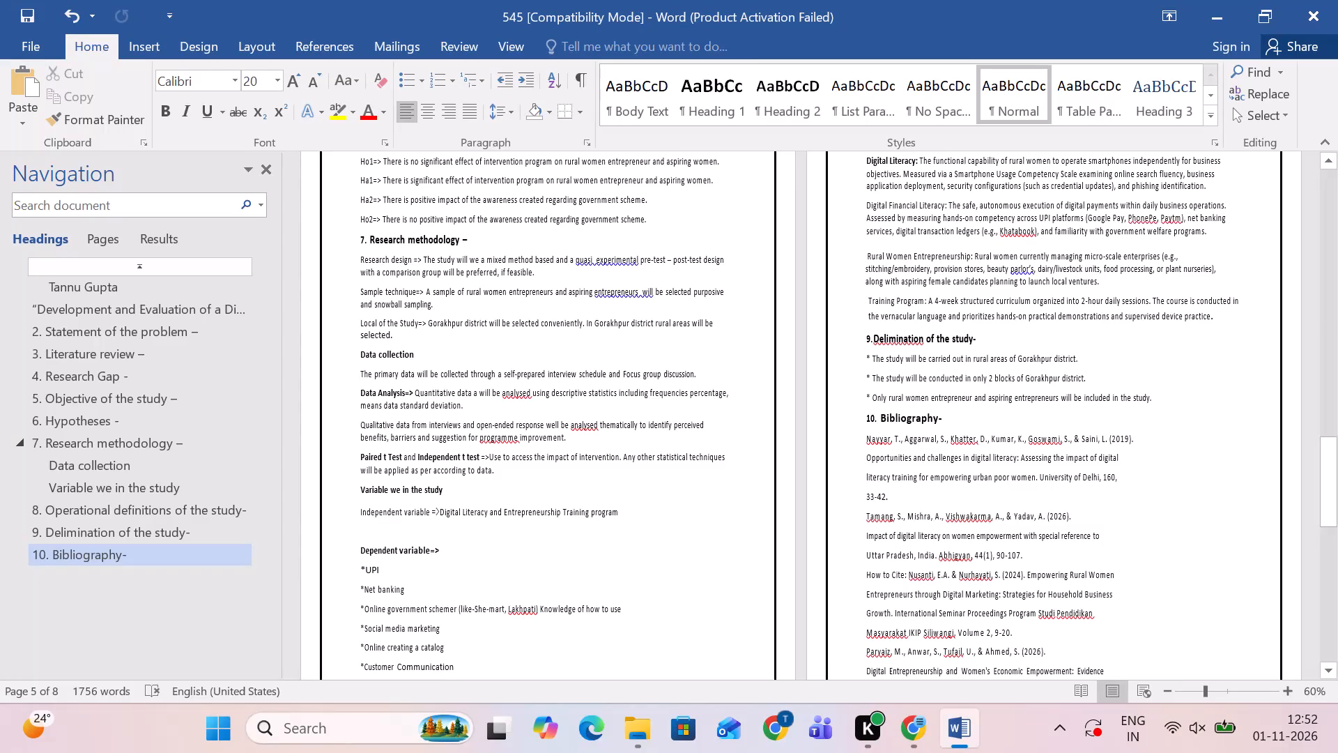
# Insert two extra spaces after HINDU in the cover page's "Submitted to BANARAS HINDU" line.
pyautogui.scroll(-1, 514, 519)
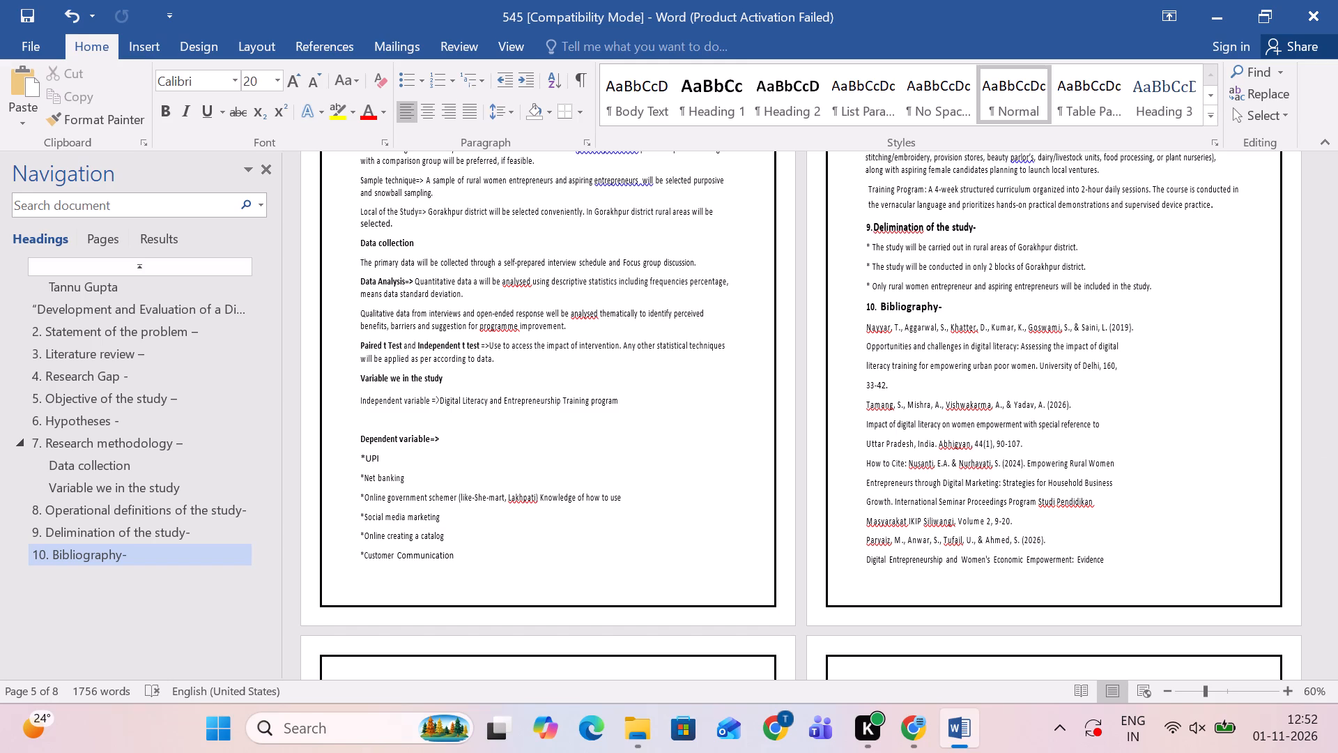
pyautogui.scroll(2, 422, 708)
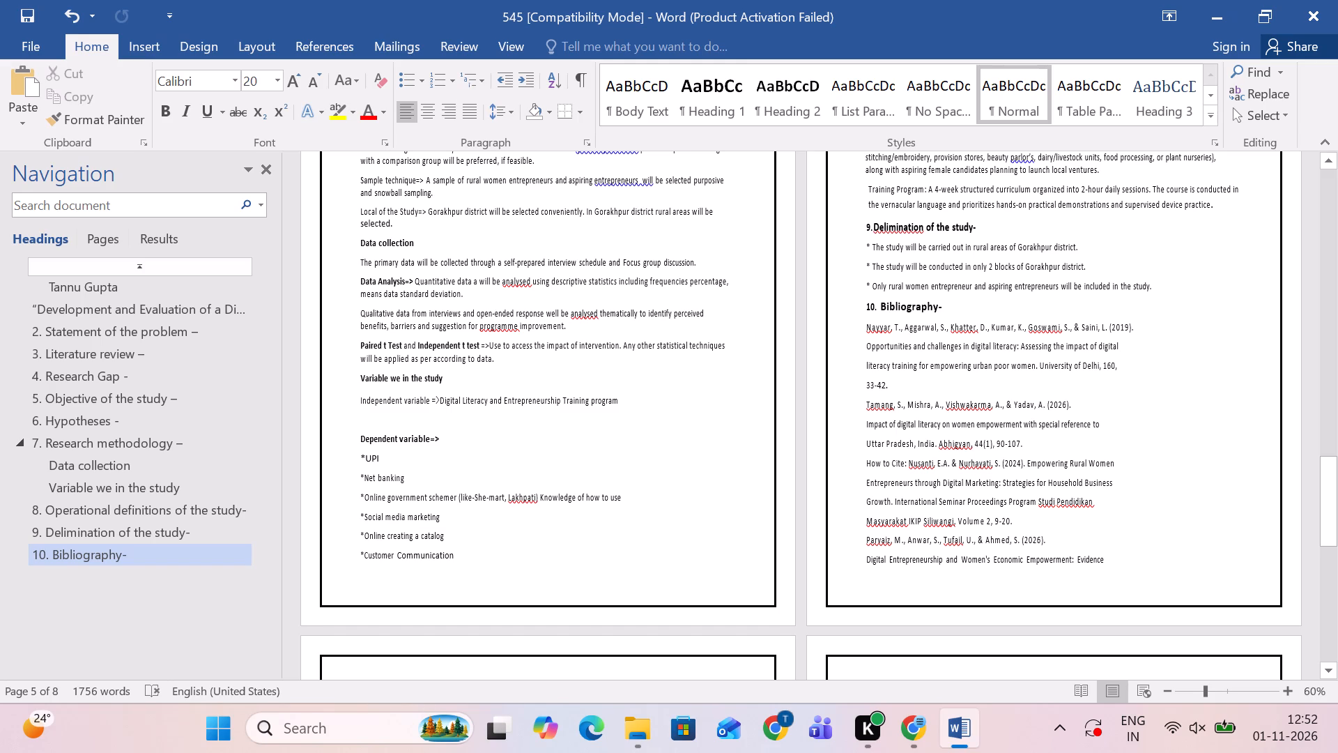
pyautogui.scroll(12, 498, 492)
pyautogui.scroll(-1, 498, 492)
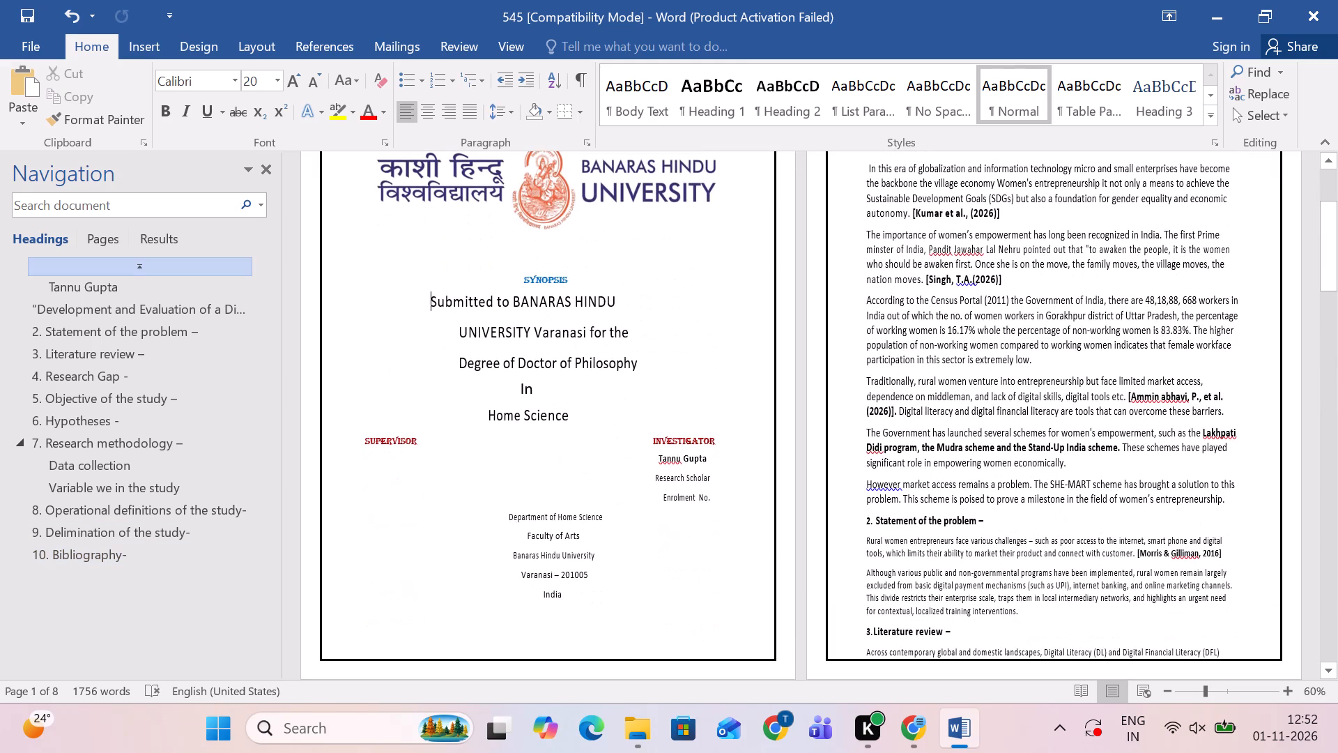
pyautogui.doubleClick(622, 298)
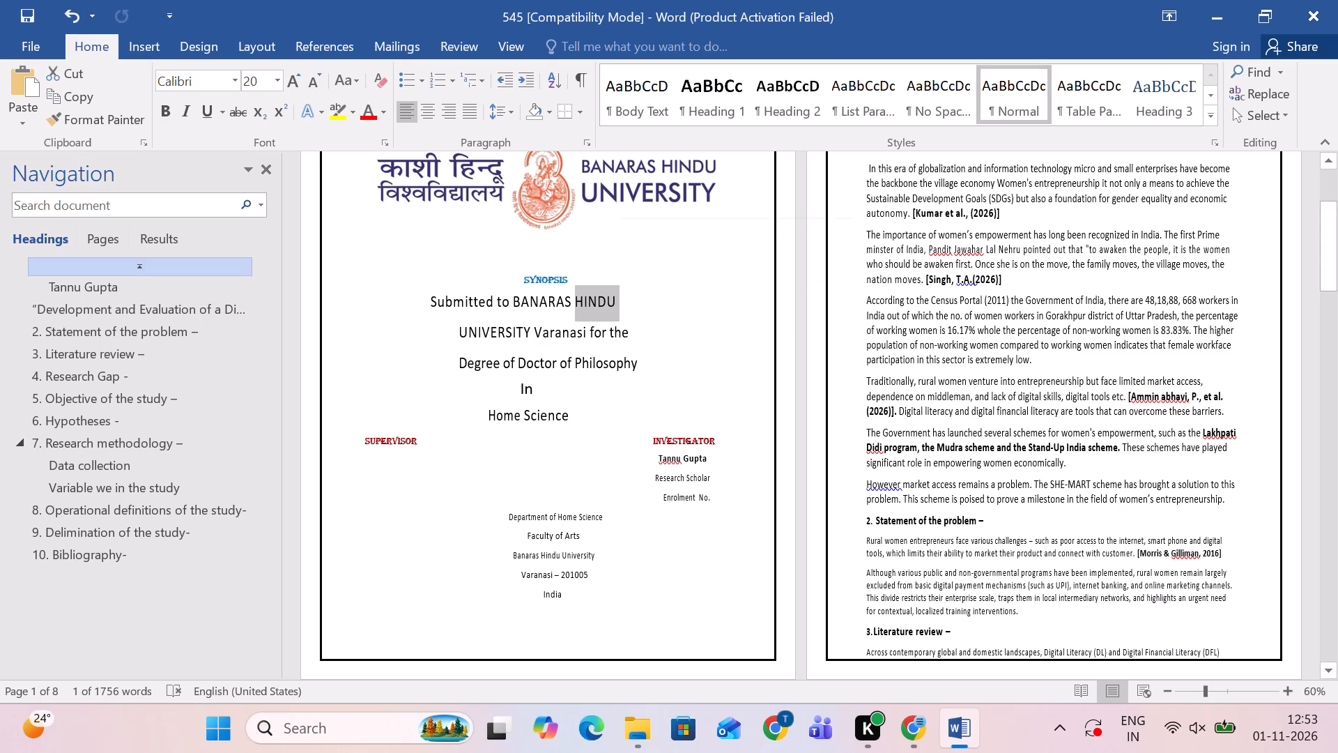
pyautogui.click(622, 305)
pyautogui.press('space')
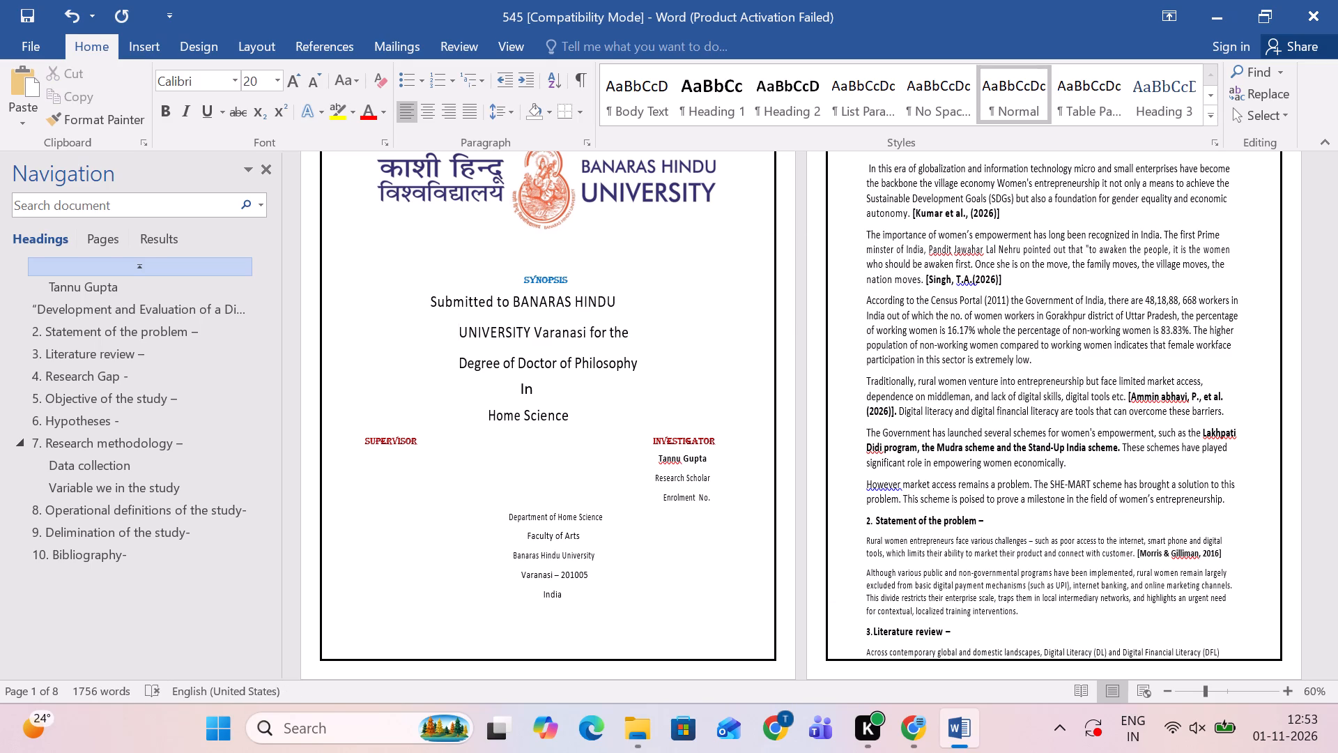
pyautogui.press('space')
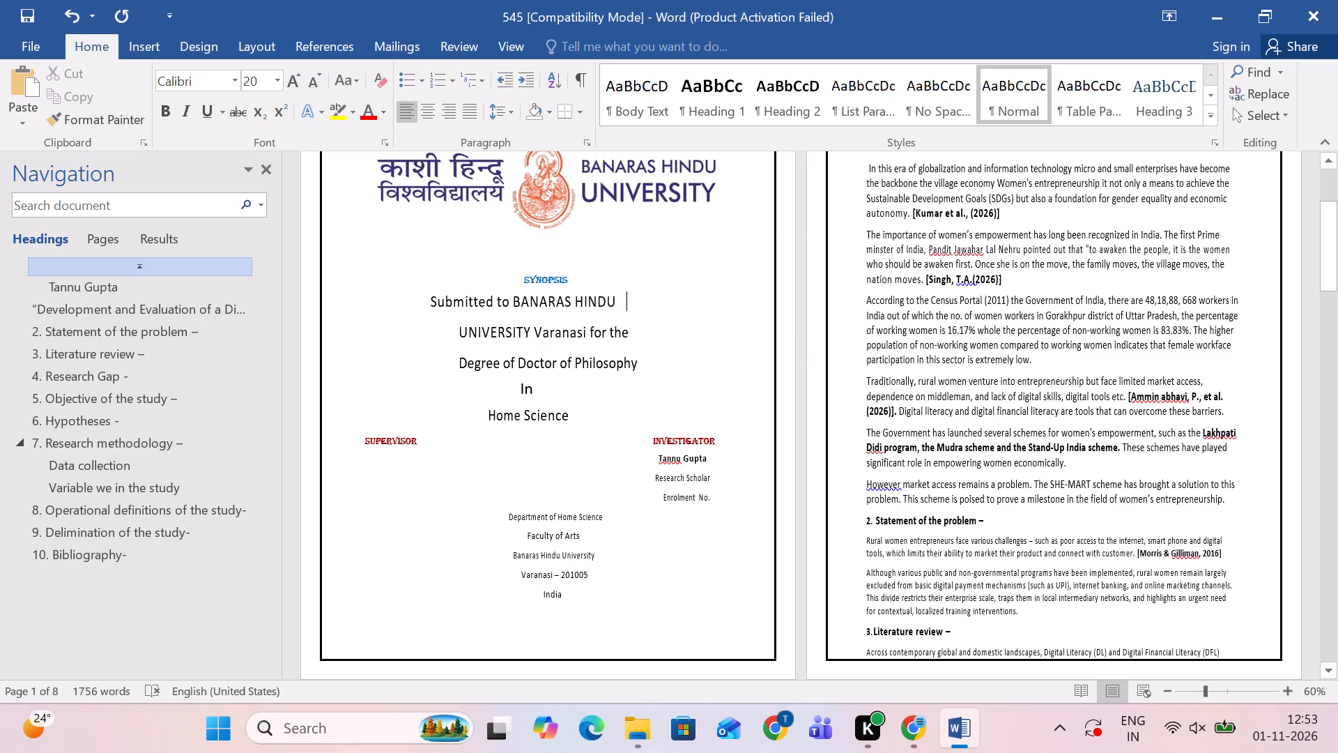
# Shift the cover page's "Home Science" line slightly rightward with five leading spaces, and add one trailing space.
pyautogui.click(576, 412)
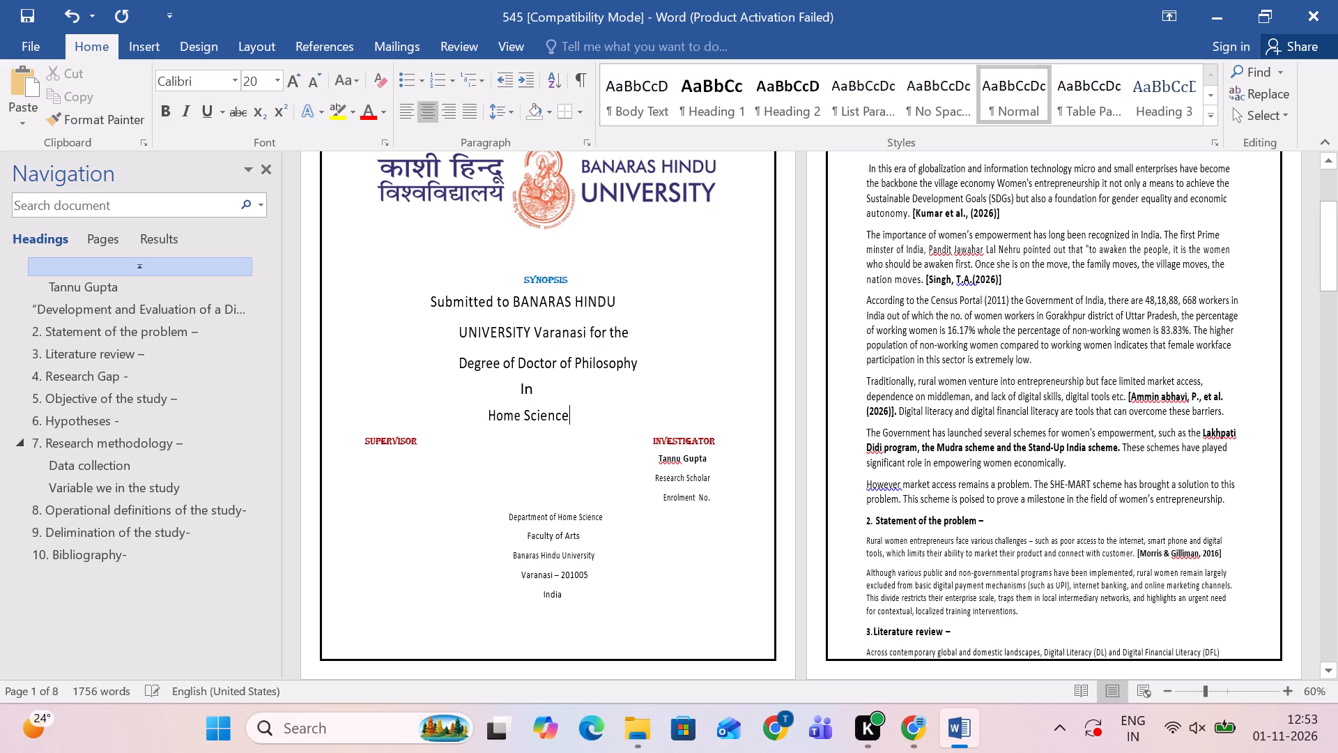
pyautogui.press('space')
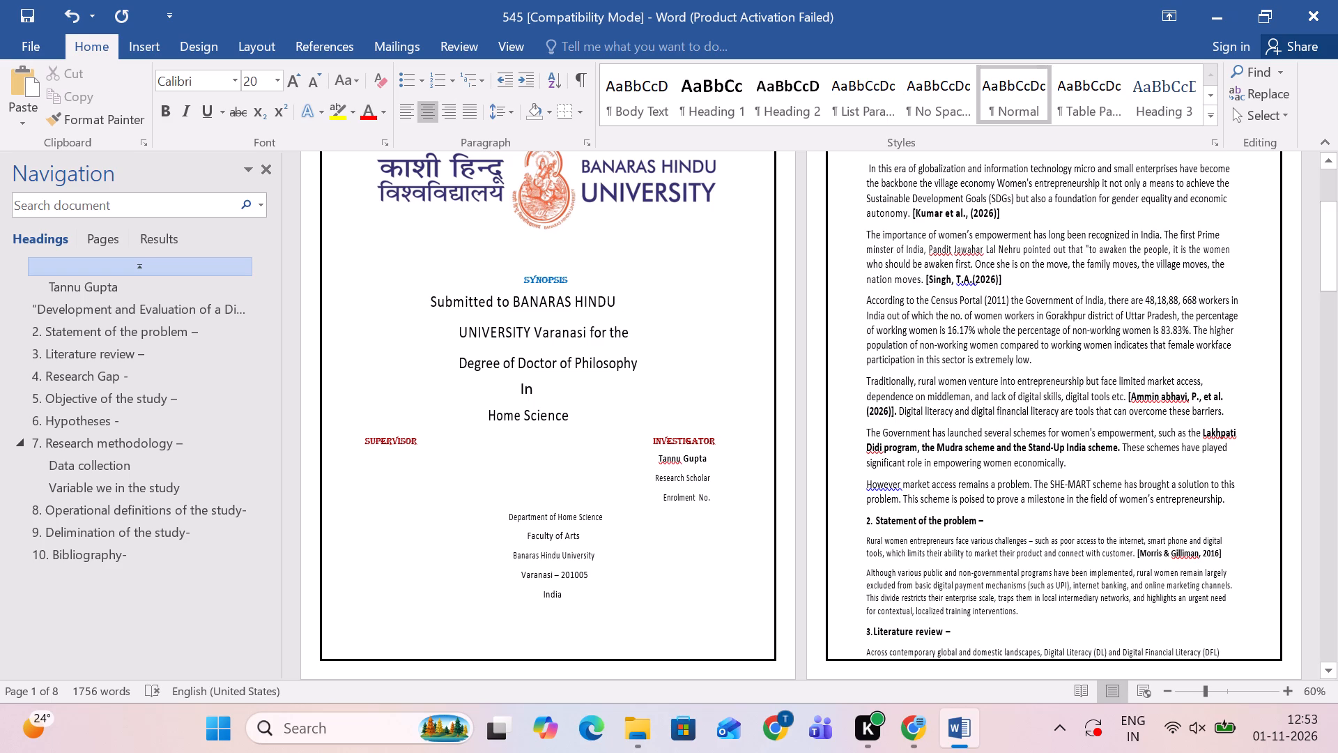
pyautogui.click(485, 413)
pyautogui.press('space')
pyautogui.press('space')
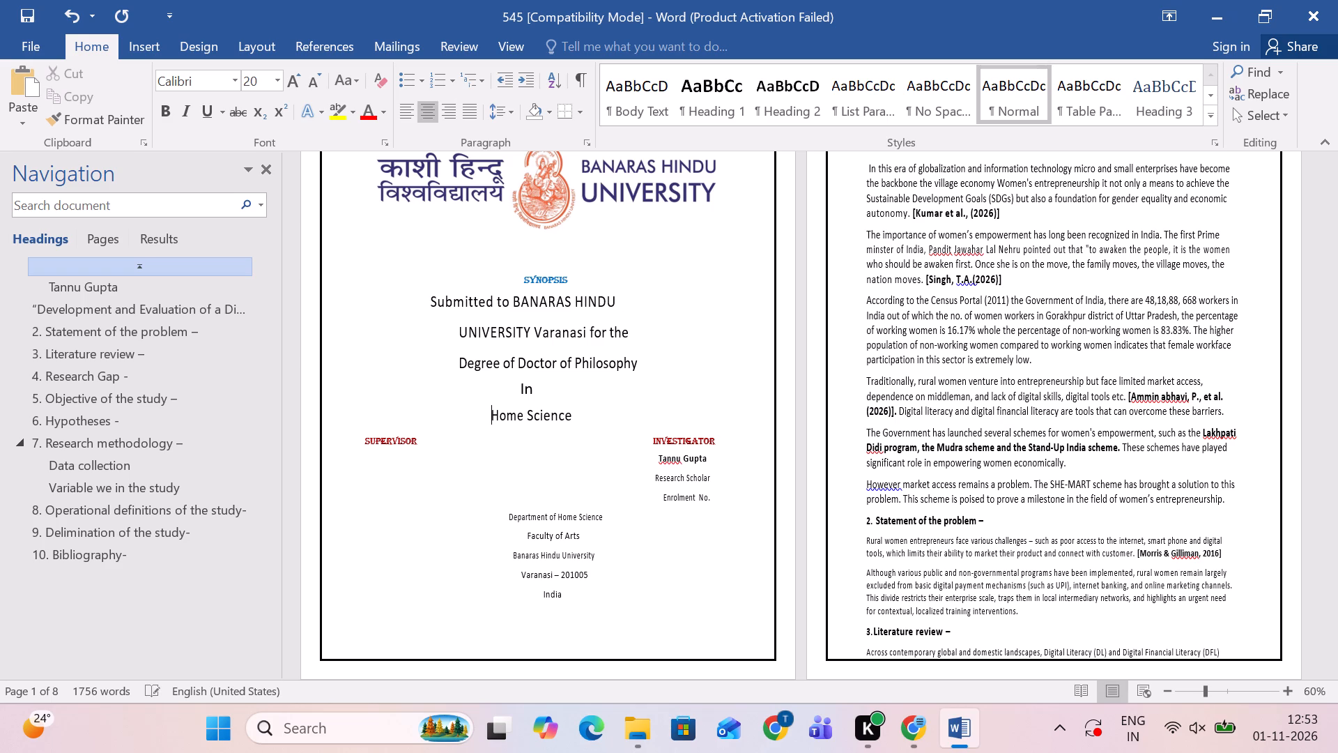
pyautogui.press('space')
pyautogui.press('space')
pyautogui.press('space')
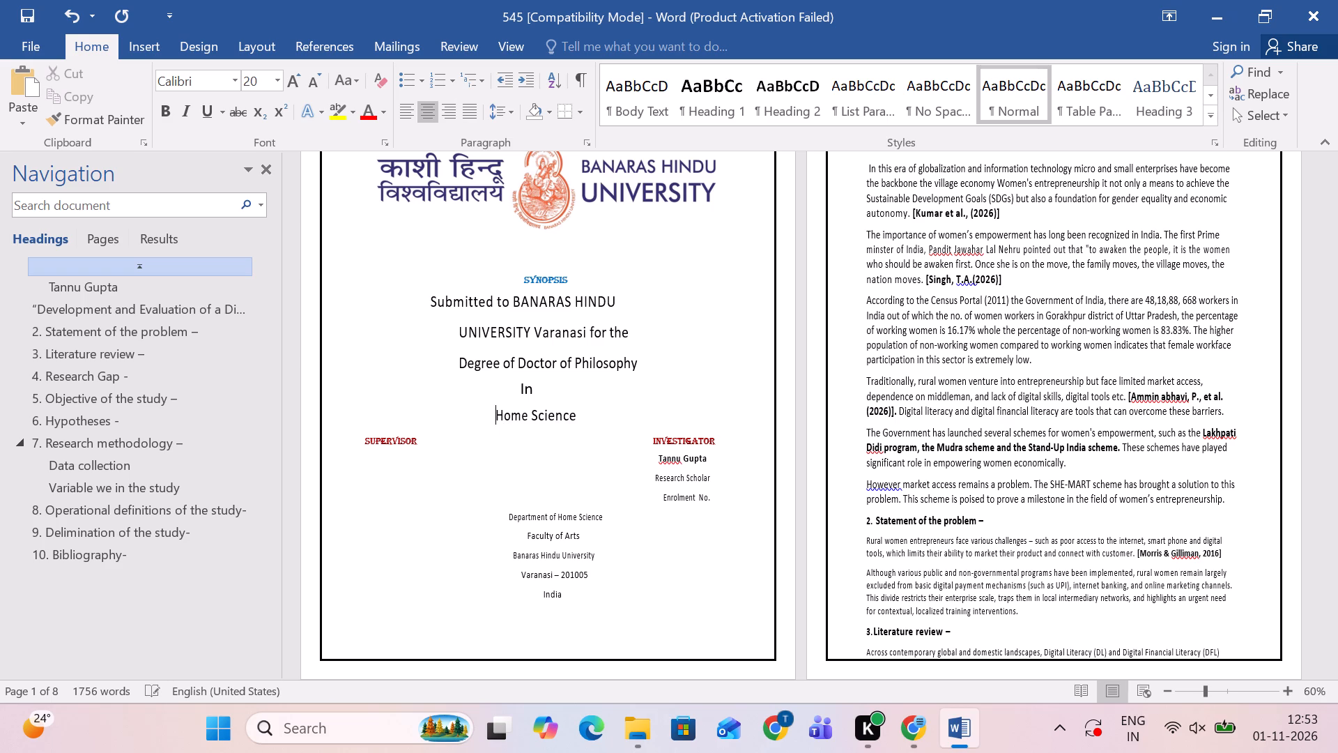
# Indent the "Submitted to BANARAS HINDU" line with leading spaces to start level with the "UNIVERSITY Varanasi" line.
pyautogui.click(427, 297)
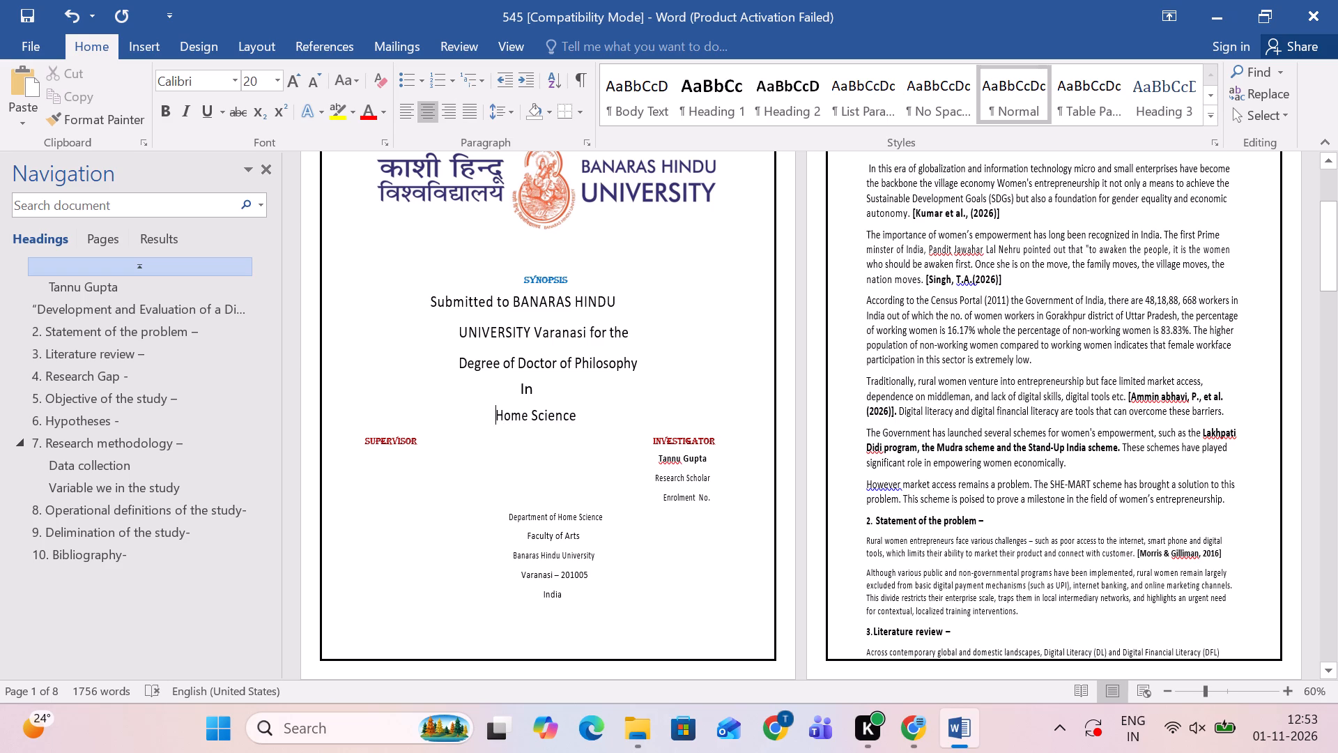
pyautogui.press('space')
pyautogui.press('space')
pyautogui.press('space')
pyautogui.press('space')
pyautogui.press('space')
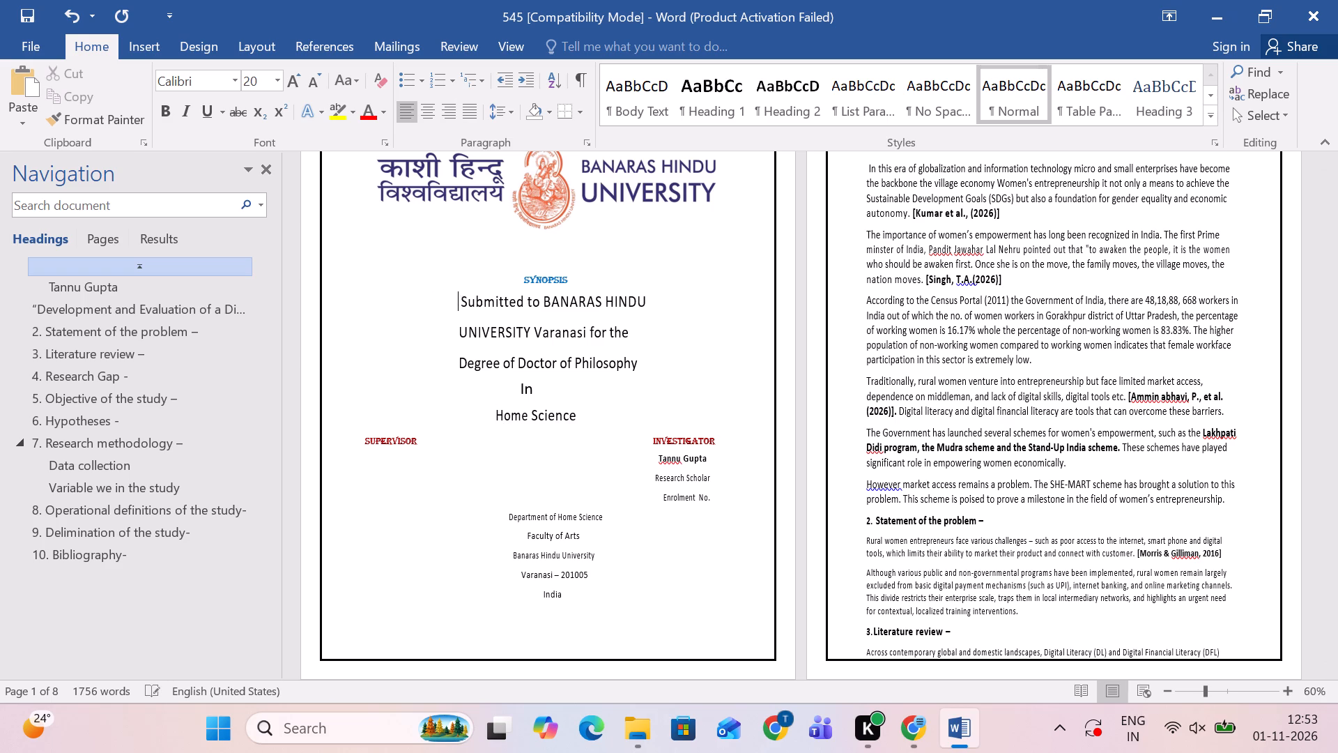
pyautogui.press('space')
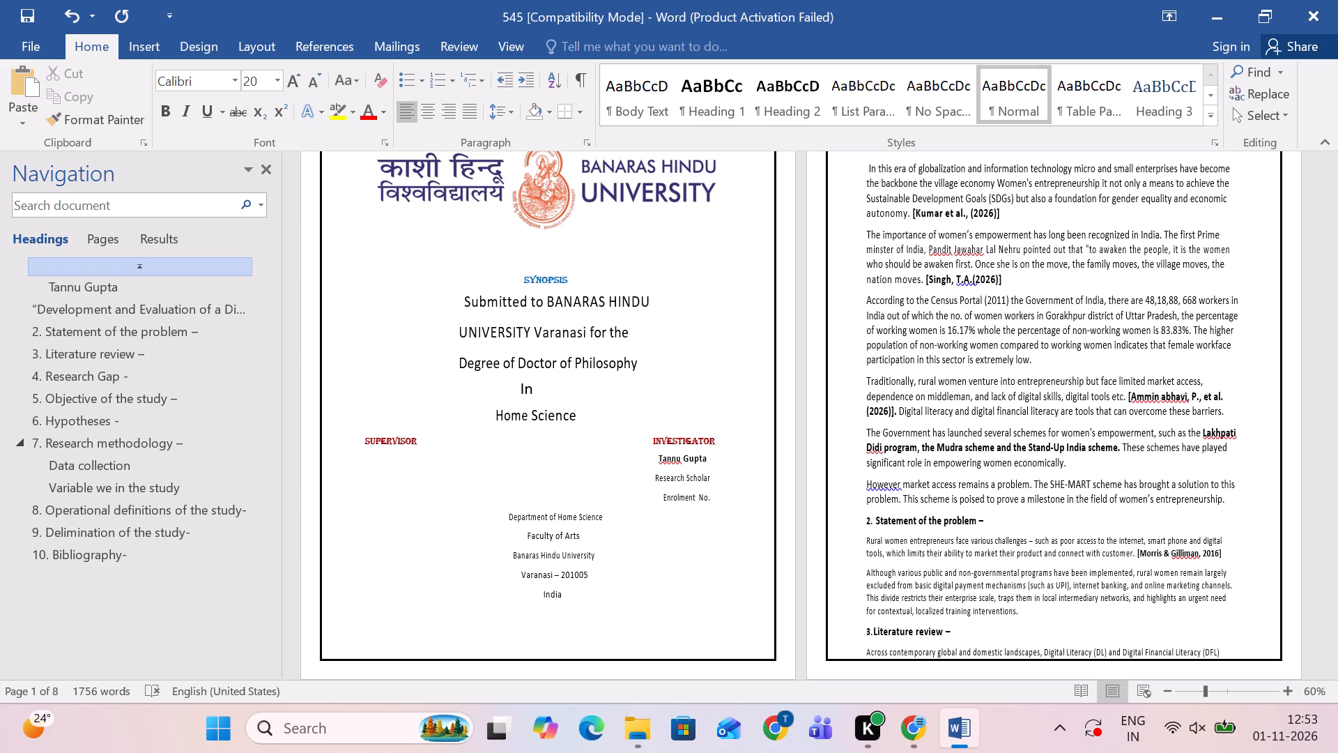
pyautogui.press('BackSpace')
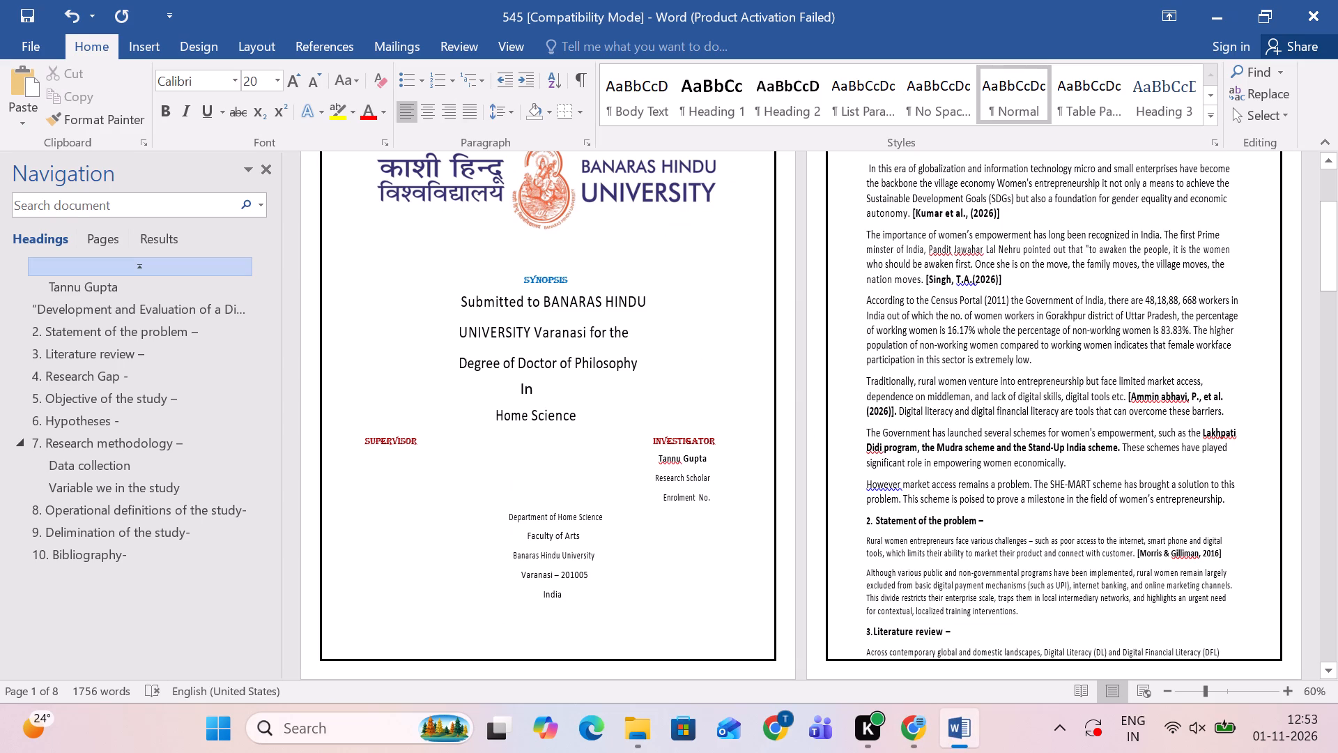
pyautogui.click(538, 298)
pyautogui.press('Return')
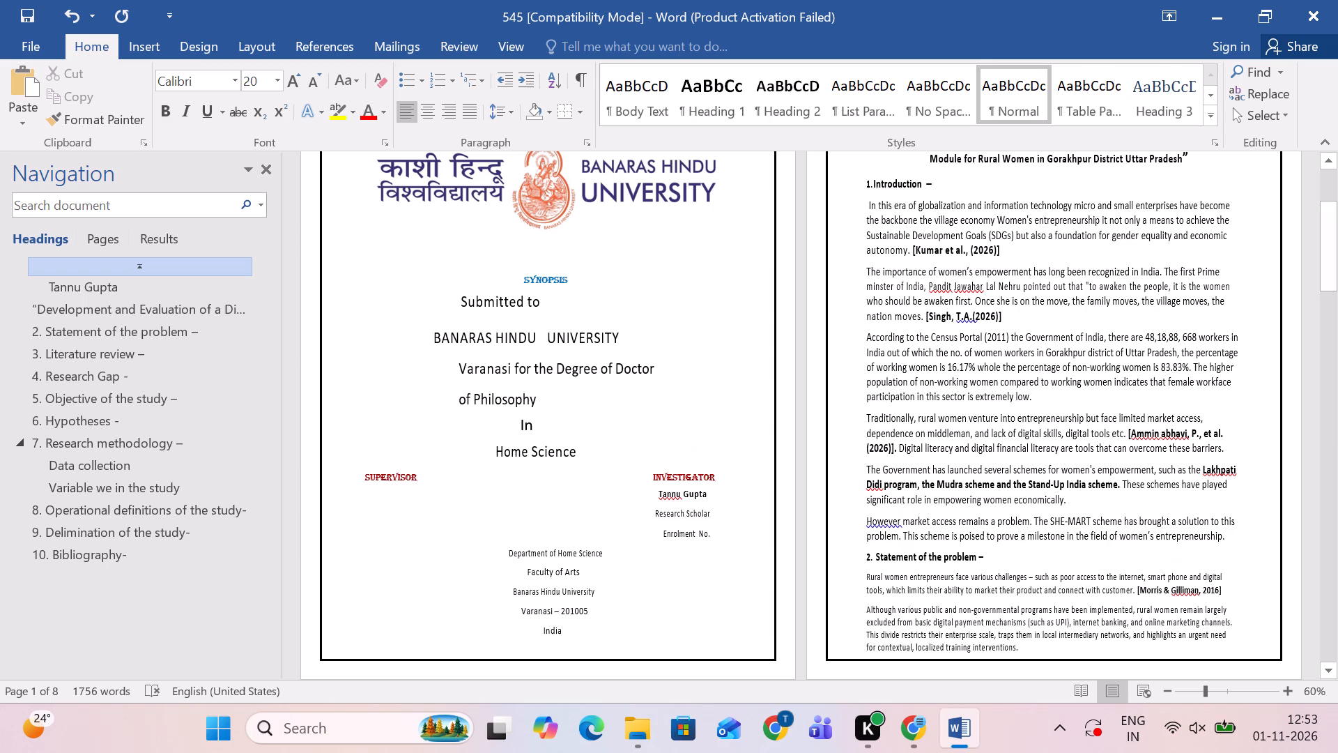
# Shift the "Submitted to" line rightward with leading spaces so that it sits centred beneath the SYNOPSIS heading.
pyautogui.click(456, 300)
pyautogui.press('space')
pyautogui.press('space')
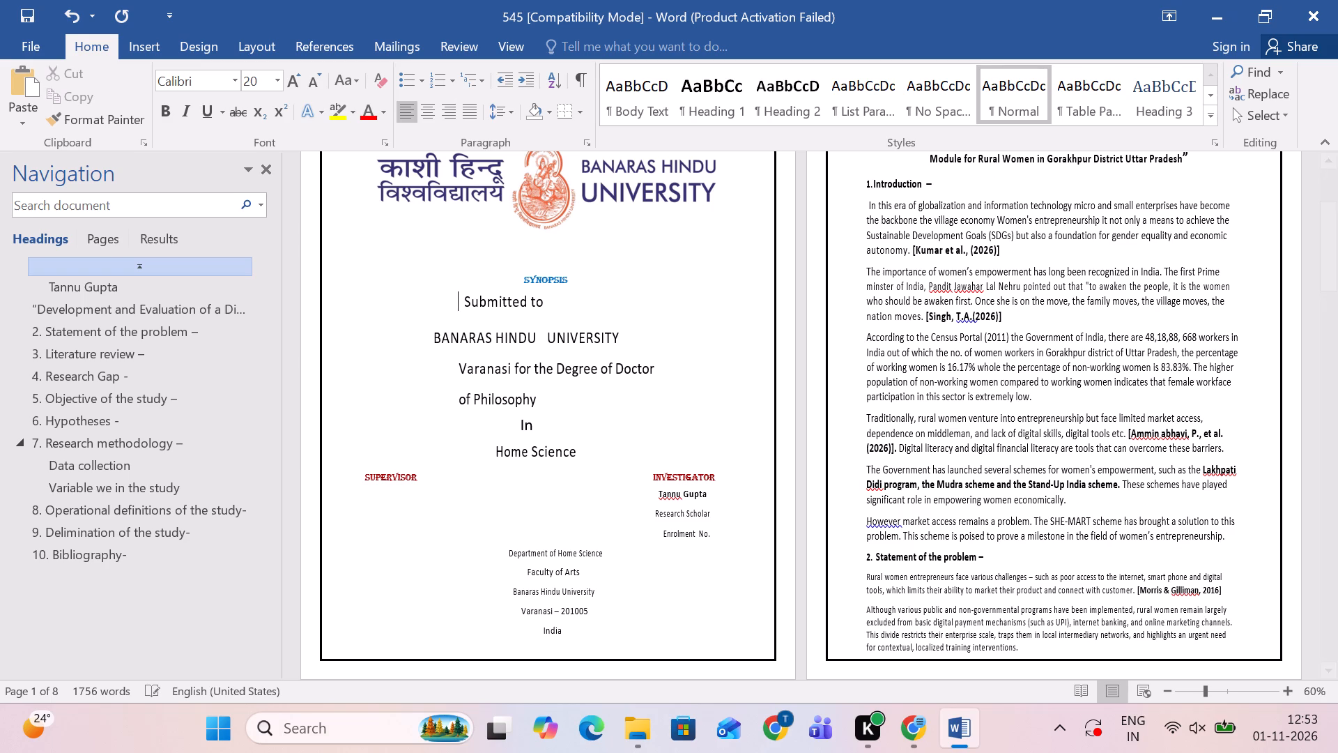
pyautogui.press('space')
pyautogui.press('space')
pyautogui.press('space')
pyautogui.press('space')
pyautogui.press('space')
pyautogui.press('space')
pyautogui.press('space')
pyautogui.press('space')
pyautogui.press('space')
pyautogui.press('space')
pyautogui.press('space')
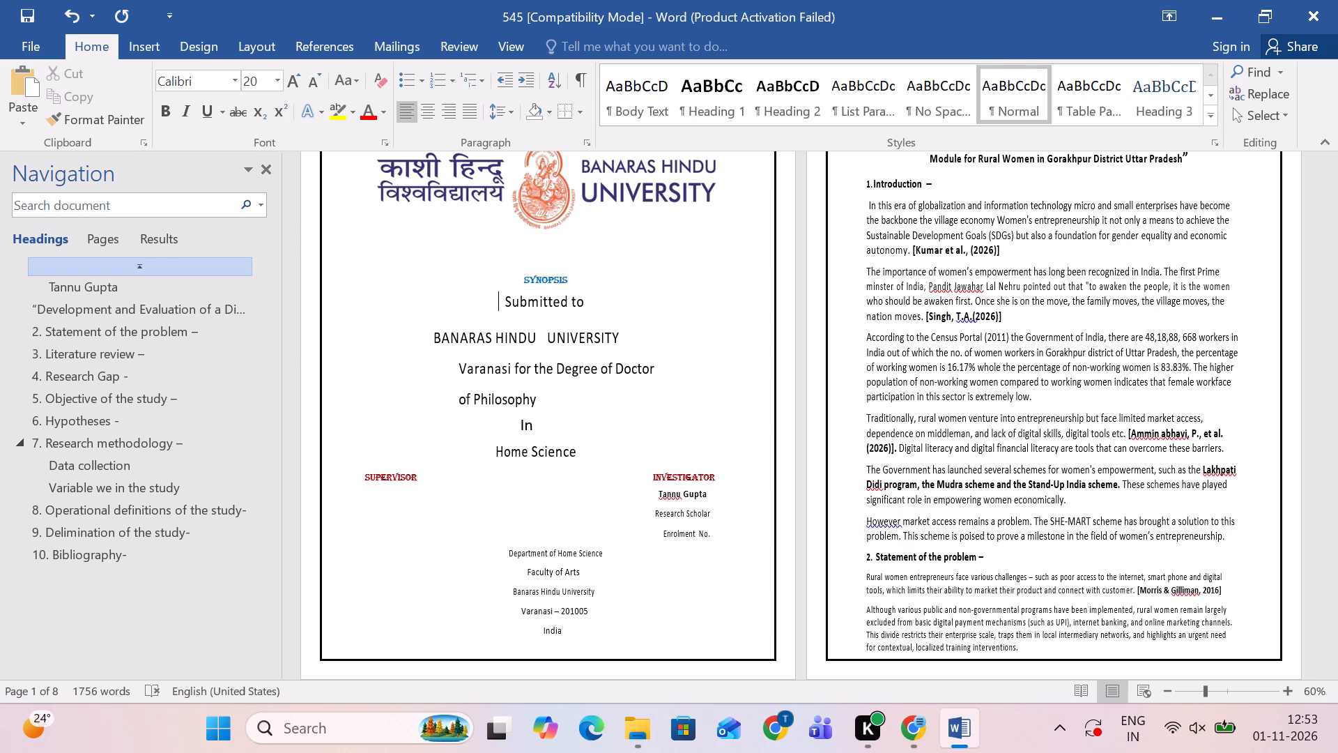
# Indent the "BANARAS HINDU UNIVERSITY" line with leading spaces to start level with the "Varanasi for the Degree" line.
pyautogui.click(432, 335)
pyautogui.press('space')
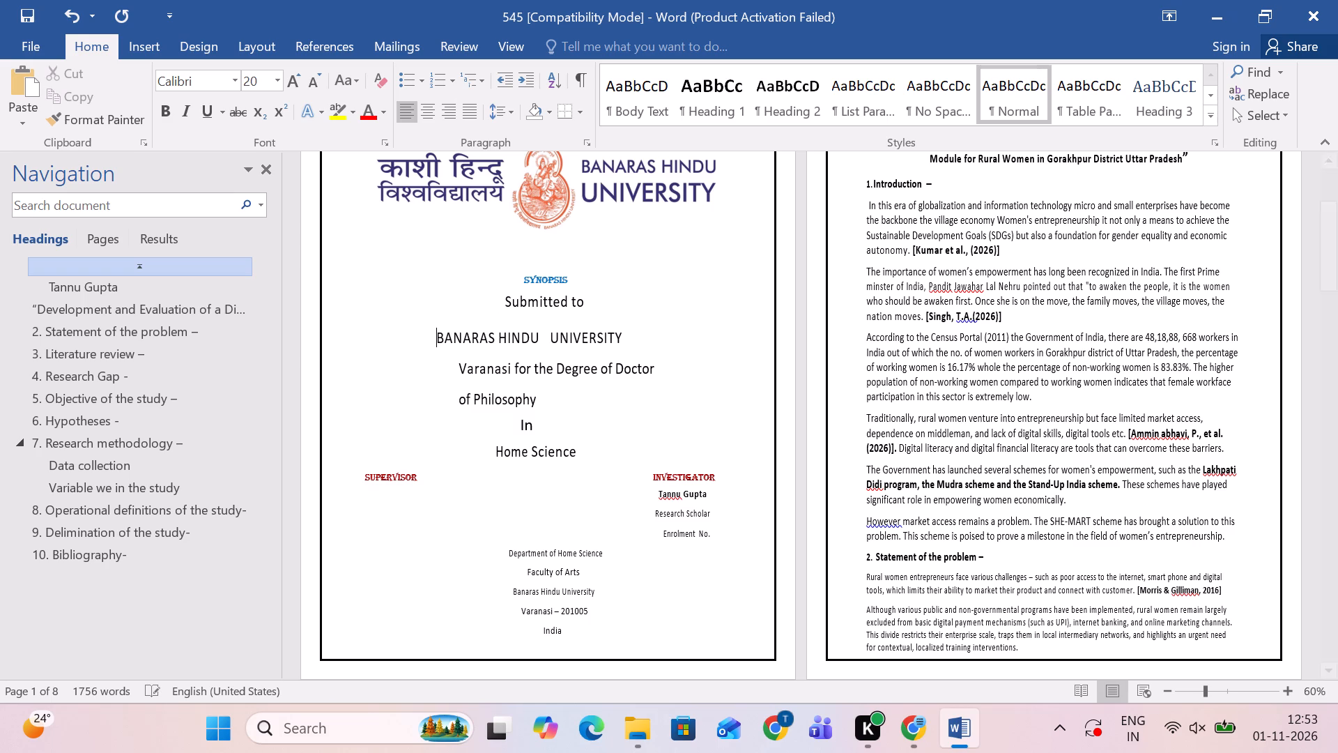
pyautogui.press('space')
pyautogui.press('space')
pyautogui.press('space')
pyautogui.press('space')
pyautogui.press('space')
pyautogui.press('space')
pyautogui.press('space')
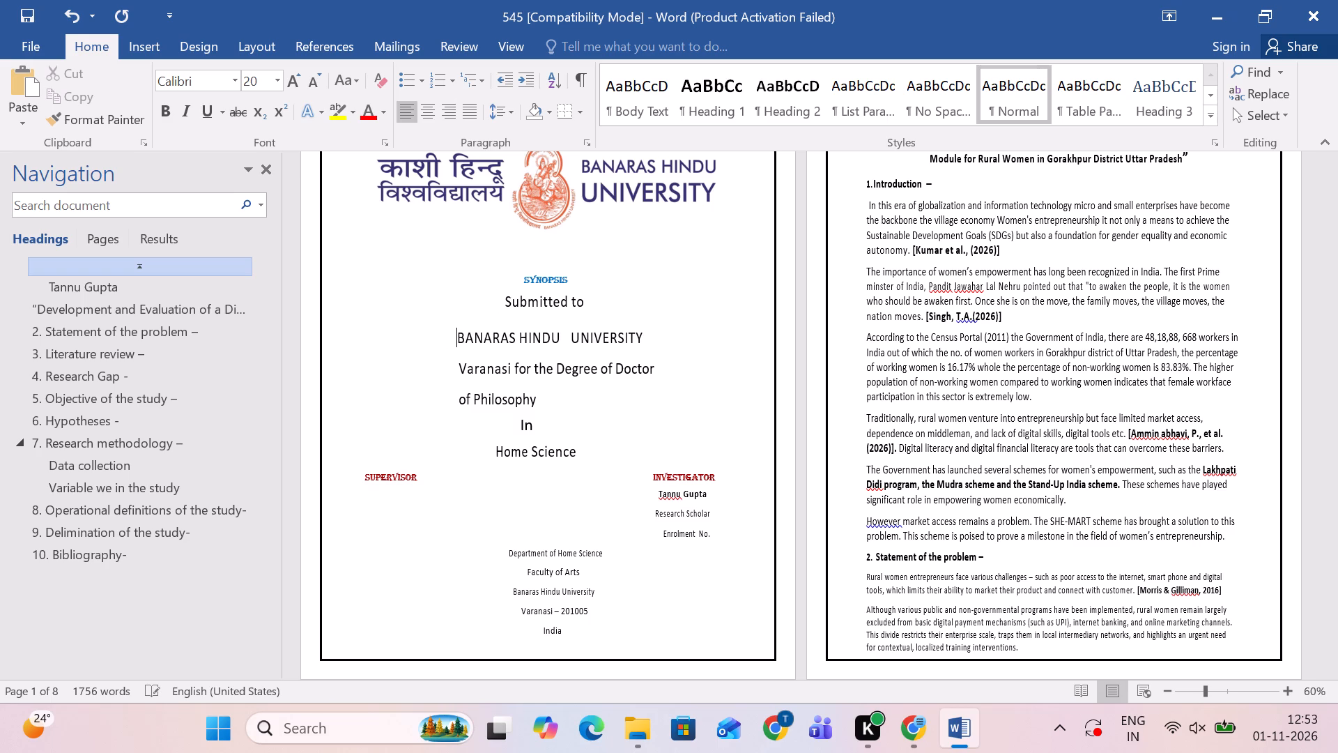
# Remove the extra spaces between HINDU and UNIVERSITY on the cover page, leaving a single space.
pyautogui.click(567, 337)
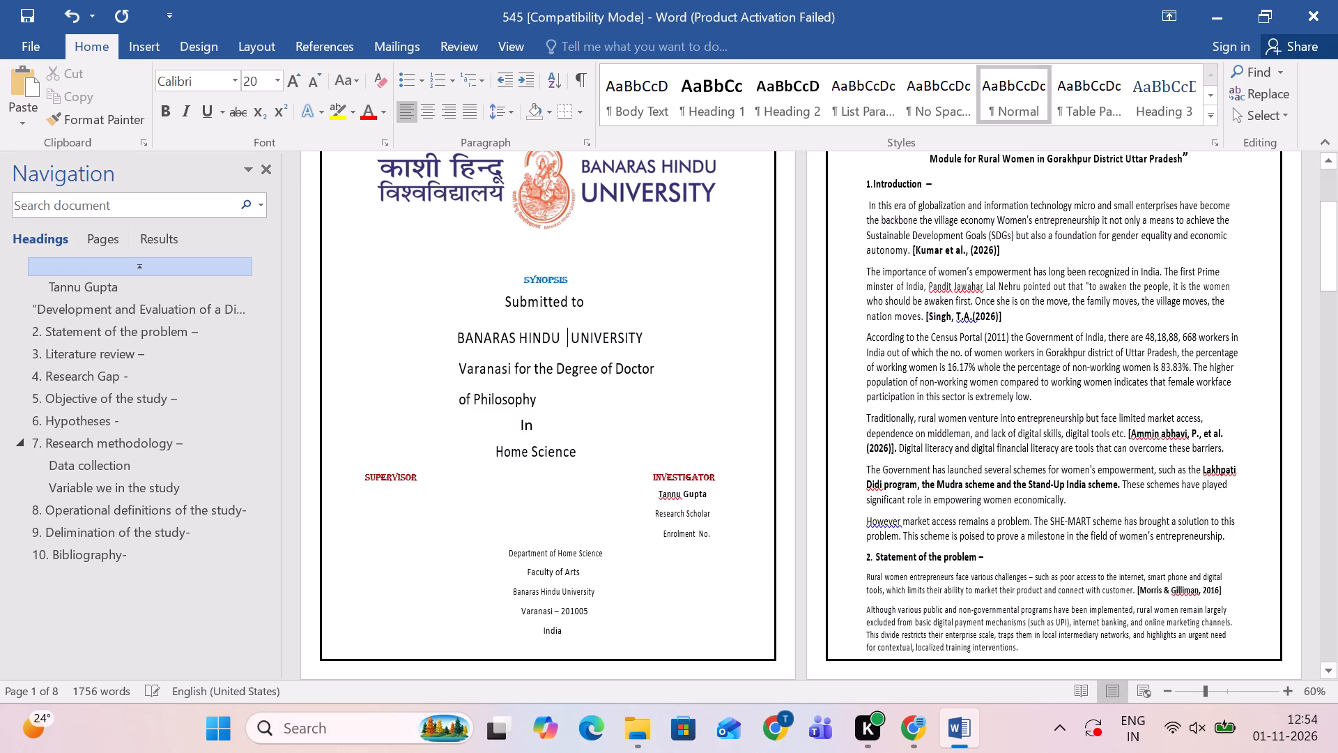
pyautogui.press('space')
pyautogui.press('BackSpace')
pyautogui.press('BackSpace')
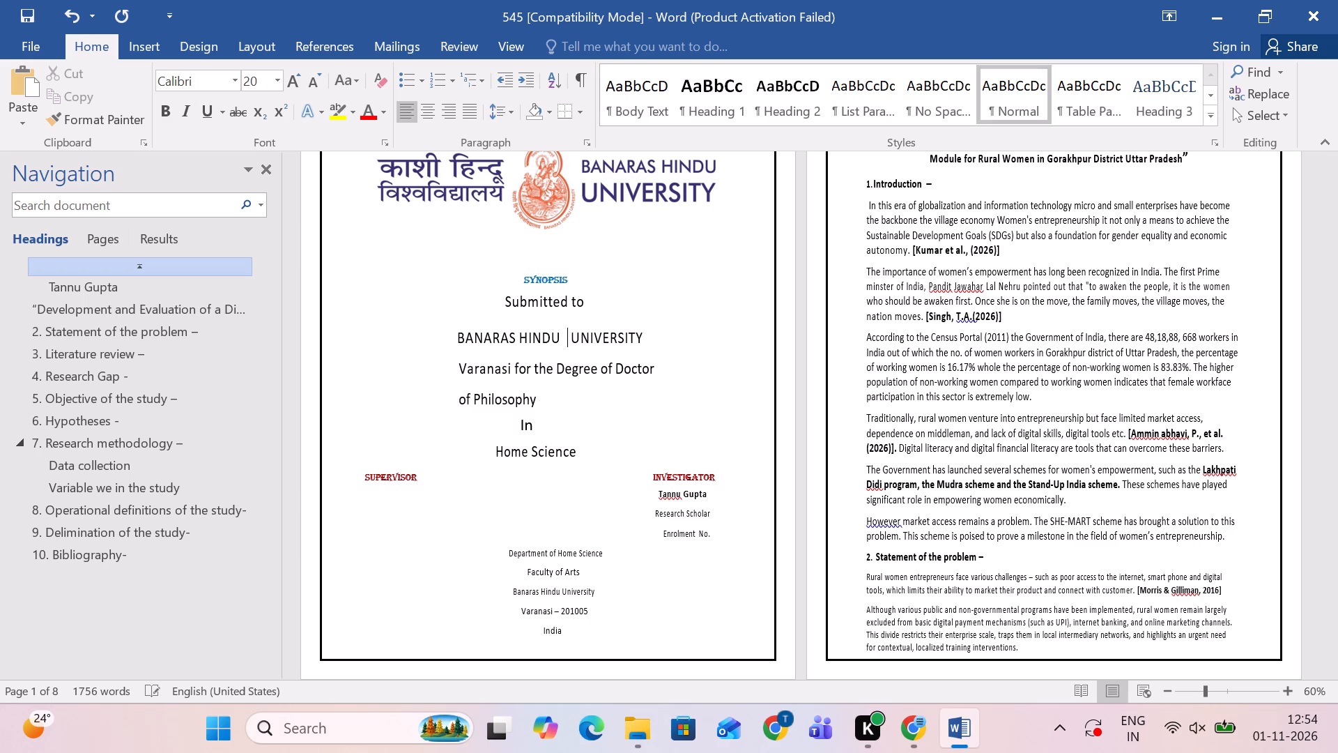
pyautogui.press('Right')
pyautogui.press('BackSpace')
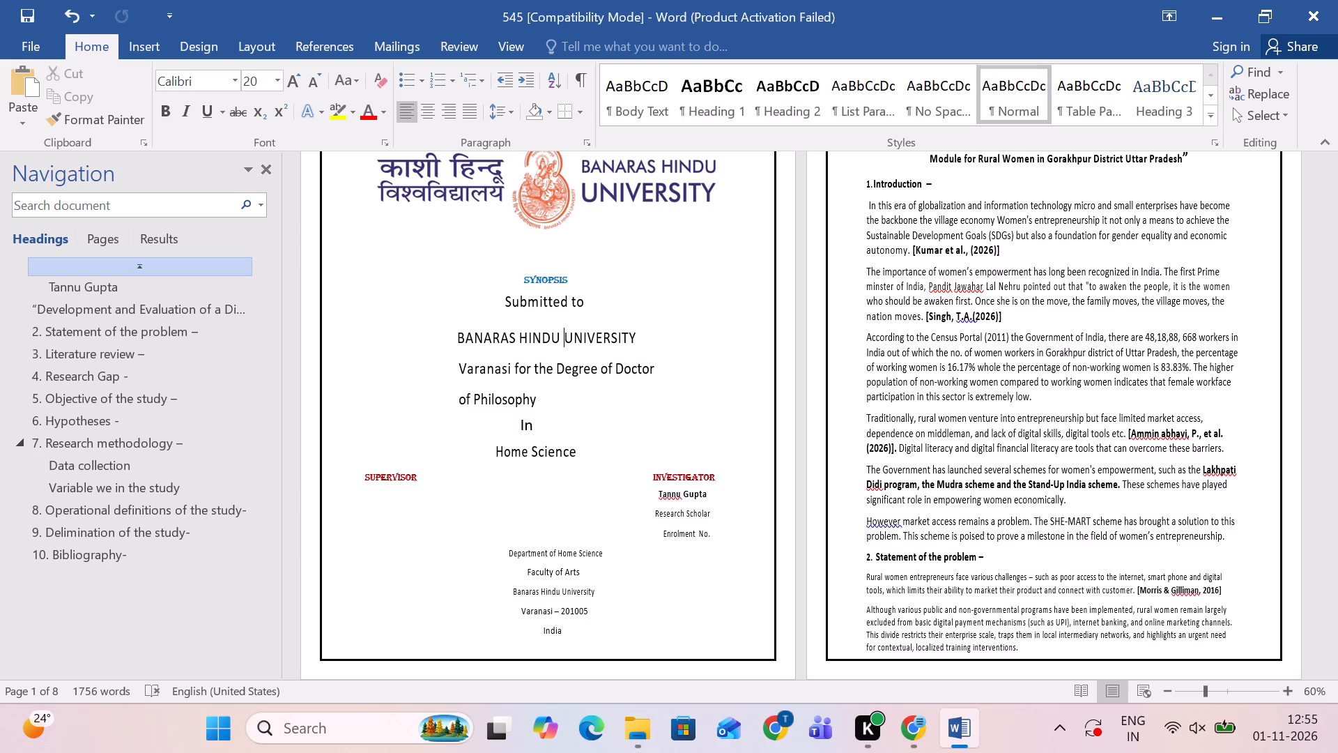
# Try to indent the cover page's "of Philosophy" line with three leading spaces.
pyautogui.click(458, 399)
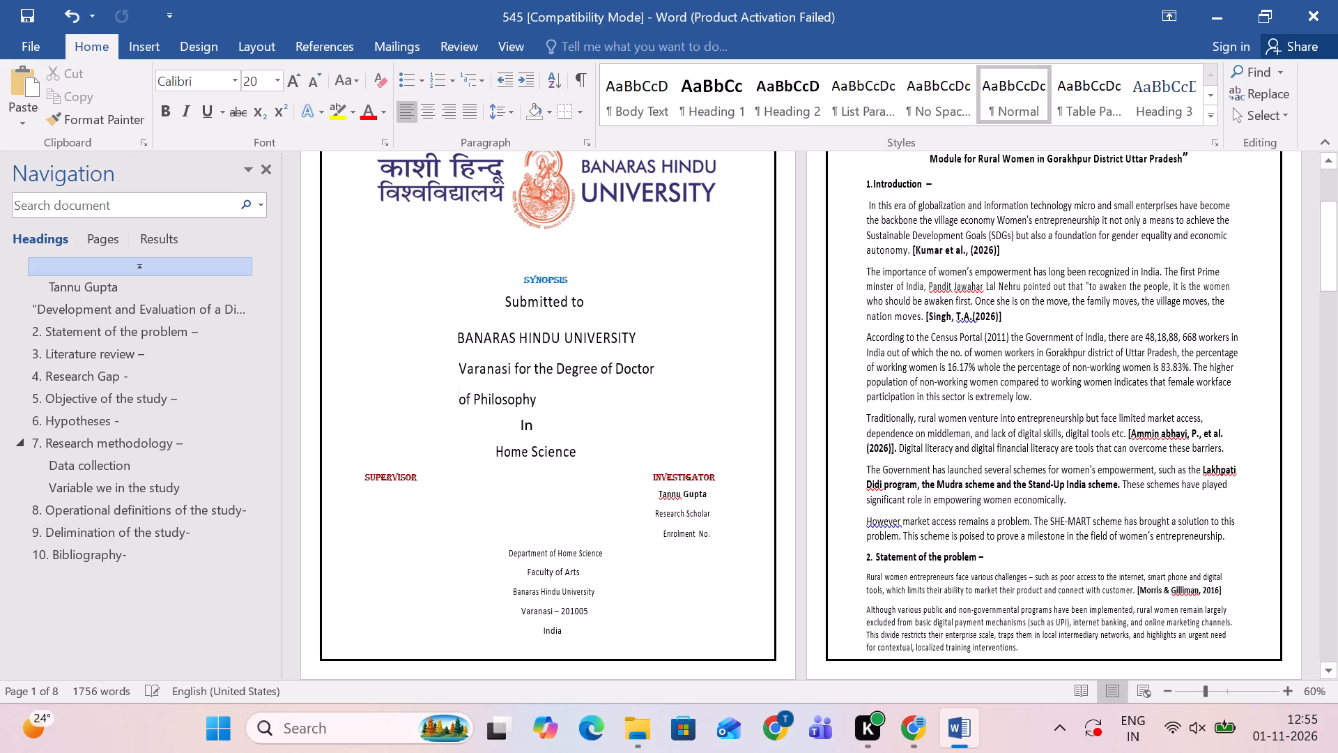
pyautogui.press('space')
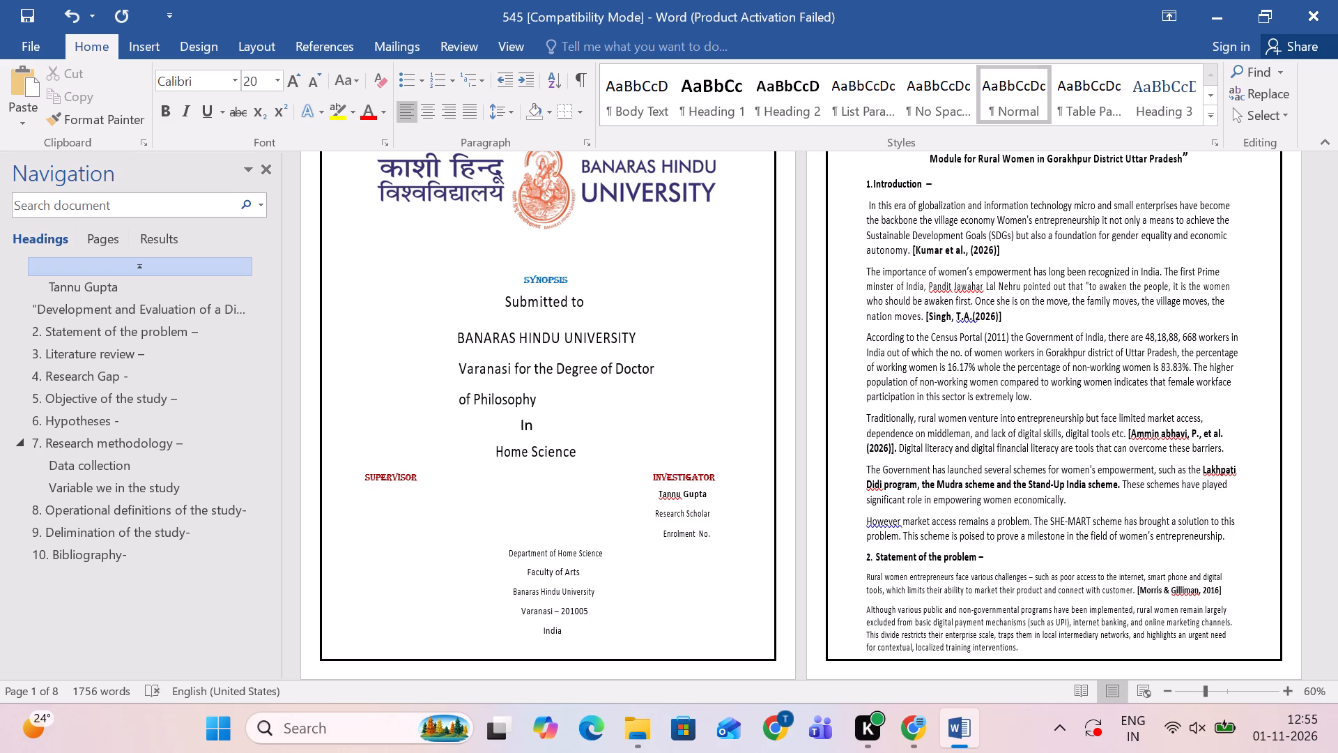
pyautogui.press('space')
pyautogui.press('space')
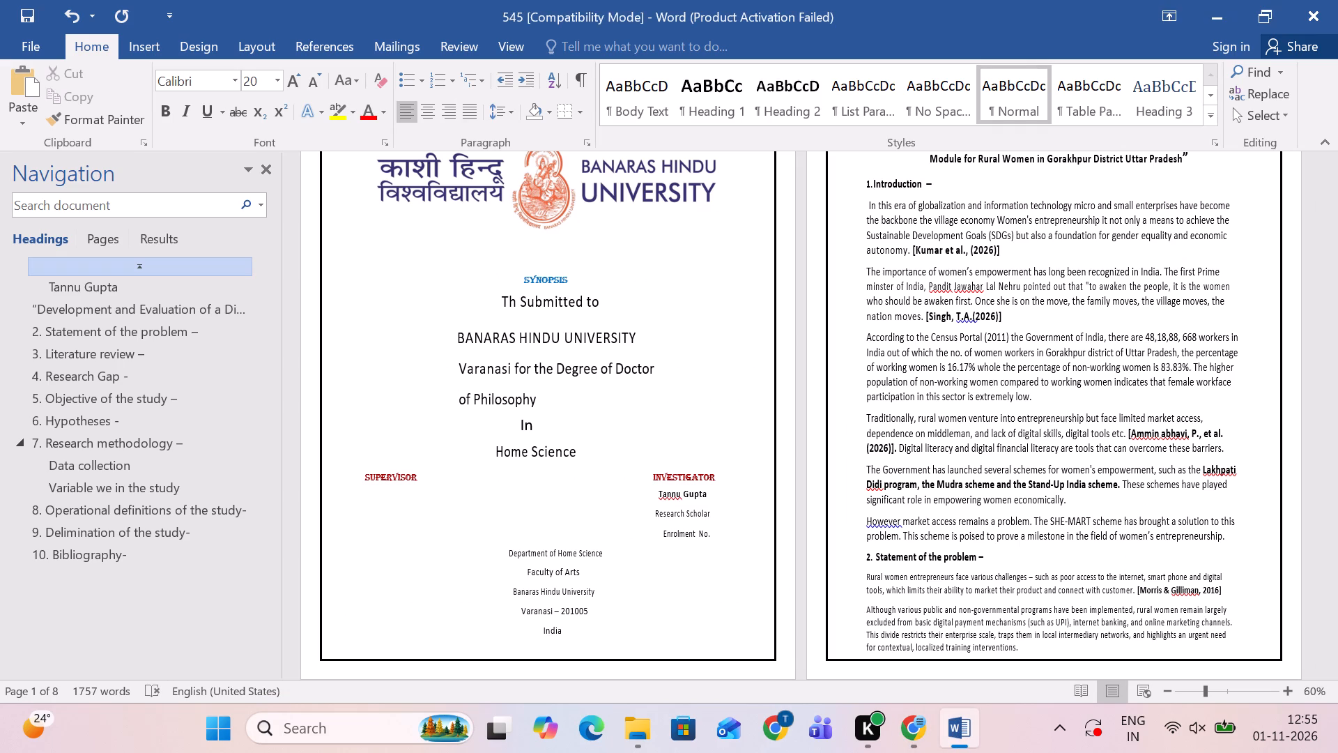
pyautogui.write('is')
pyautogui.press('space')
pyautogui.write('is')
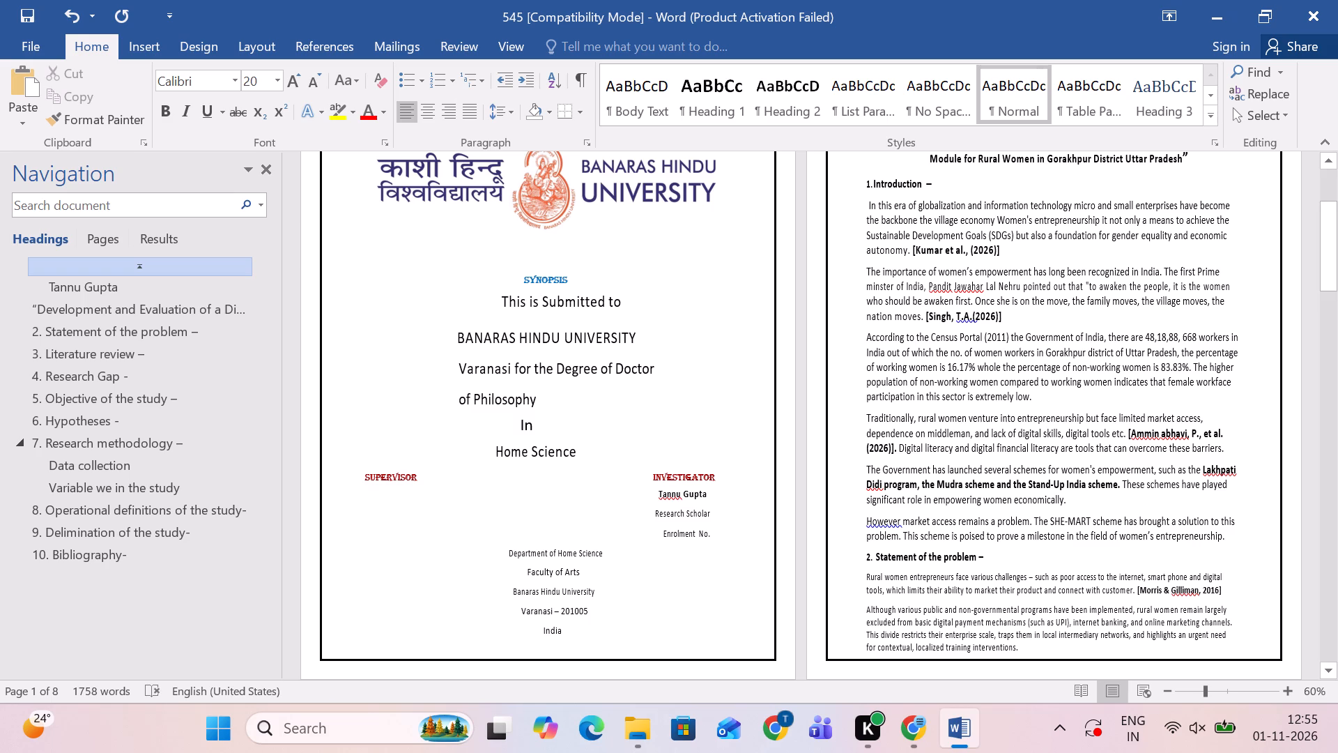
# Remove four leading spaces from the "This is Submitted to" line to recentre it under SYNOPSIS.
pyautogui.click(498, 297)
pyautogui.press('space')
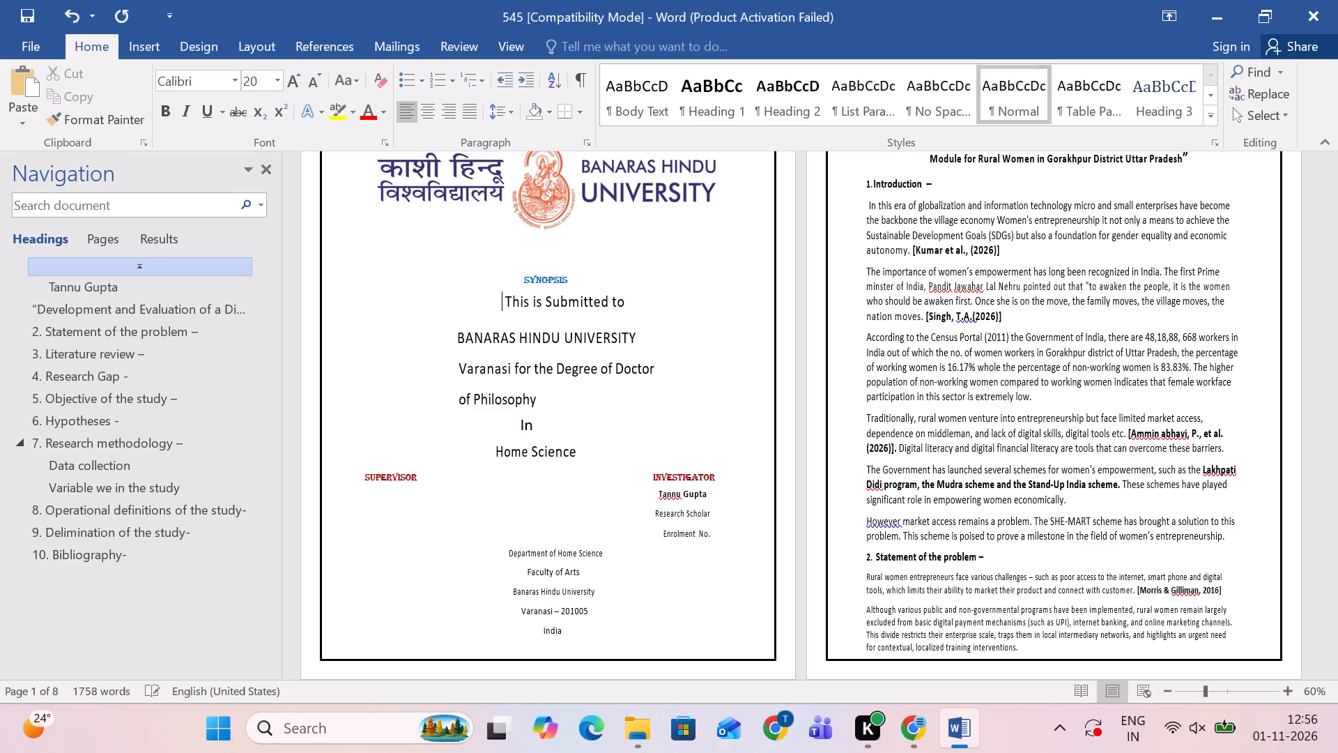
pyautogui.press('space')
pyautogui.press('BackSpace')
pyautogui.press('BackSpace')
pyautogui.press('BackSpace')
pyautogui.press('BackSpace')
pyautogui.press('BackSpace')
pyautogui.press('BackSpace')
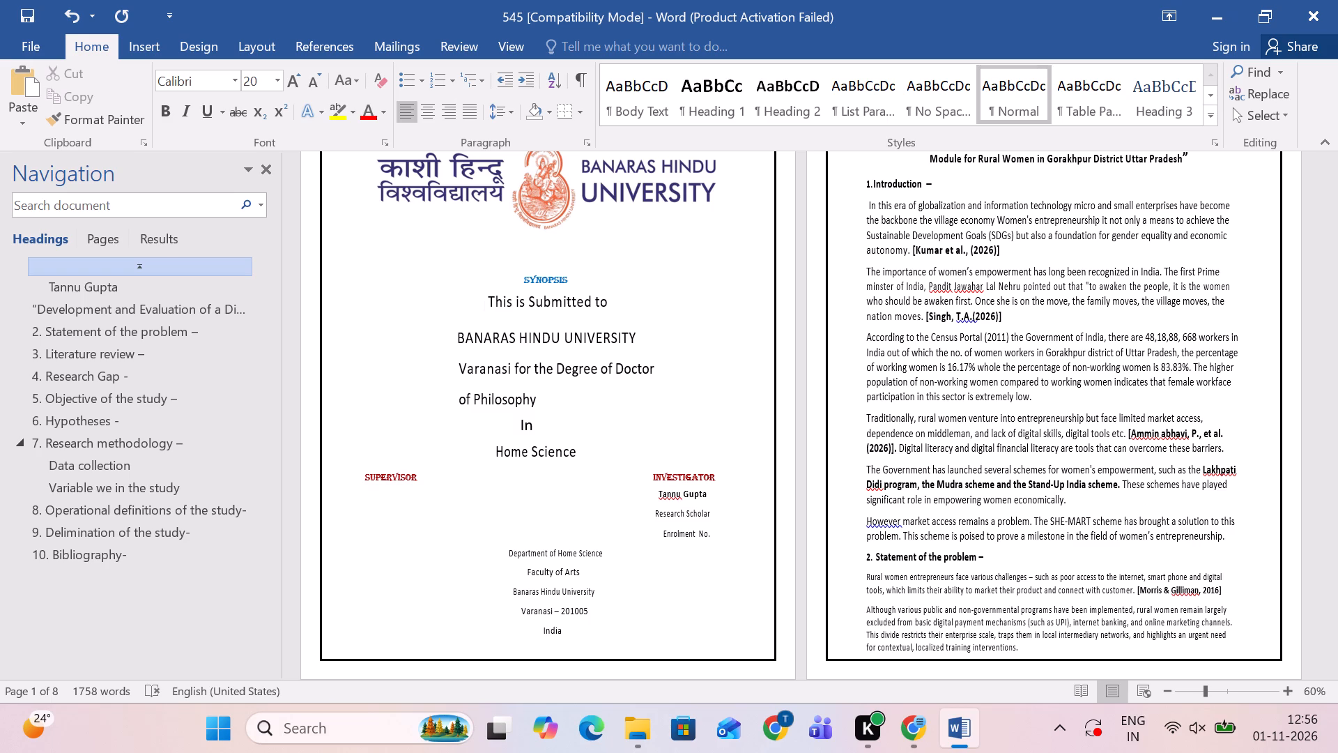
# Indent the cover page's "BANARAS HINDU UNIVERSITY" line by one more leading space.
pyautogui.click(452, 337)
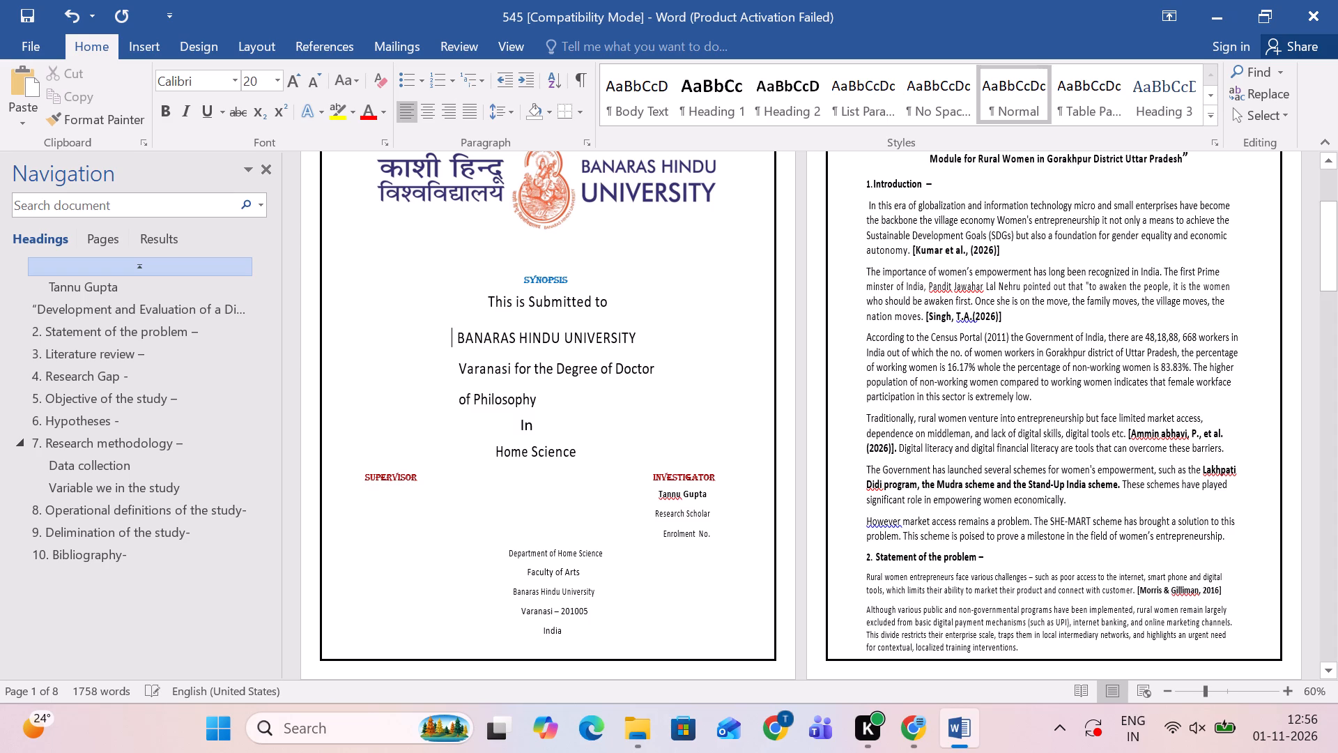
pyautogui.press('space')
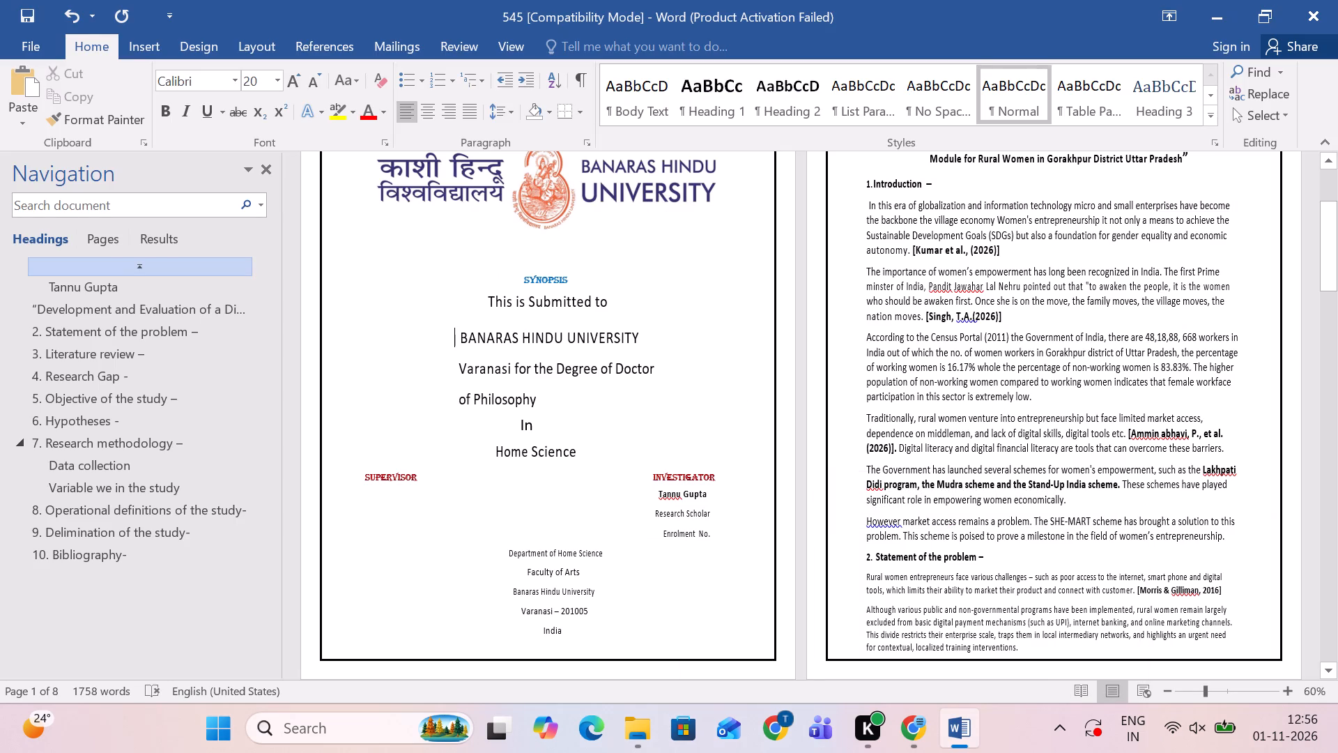
# Delete "Varanasi for the Degree of" from the cover page, keeping "Doctor of Philosophy" below the university name.
pyautogui.click(612, 370)
pyautogui.press('BackSpace')
pyautogui.press('BackSpace')
pyautogui.press('BackSpace')
pyautogui.press('BackSpace')
pyautogui.press('BackSpace')
pyautogui.press('BackSpace')
pyautogui.press('BackSpace')
pyautogui.press('BackSpace')
pyautogui.press('BackSpace')
pyautogui.press('BackSpace')
pyautogui.press('BackSpace')
pyautogui.press('BackSpace')
pyautogui.press('BackSpace')
pyautogui.press('BackSpace')
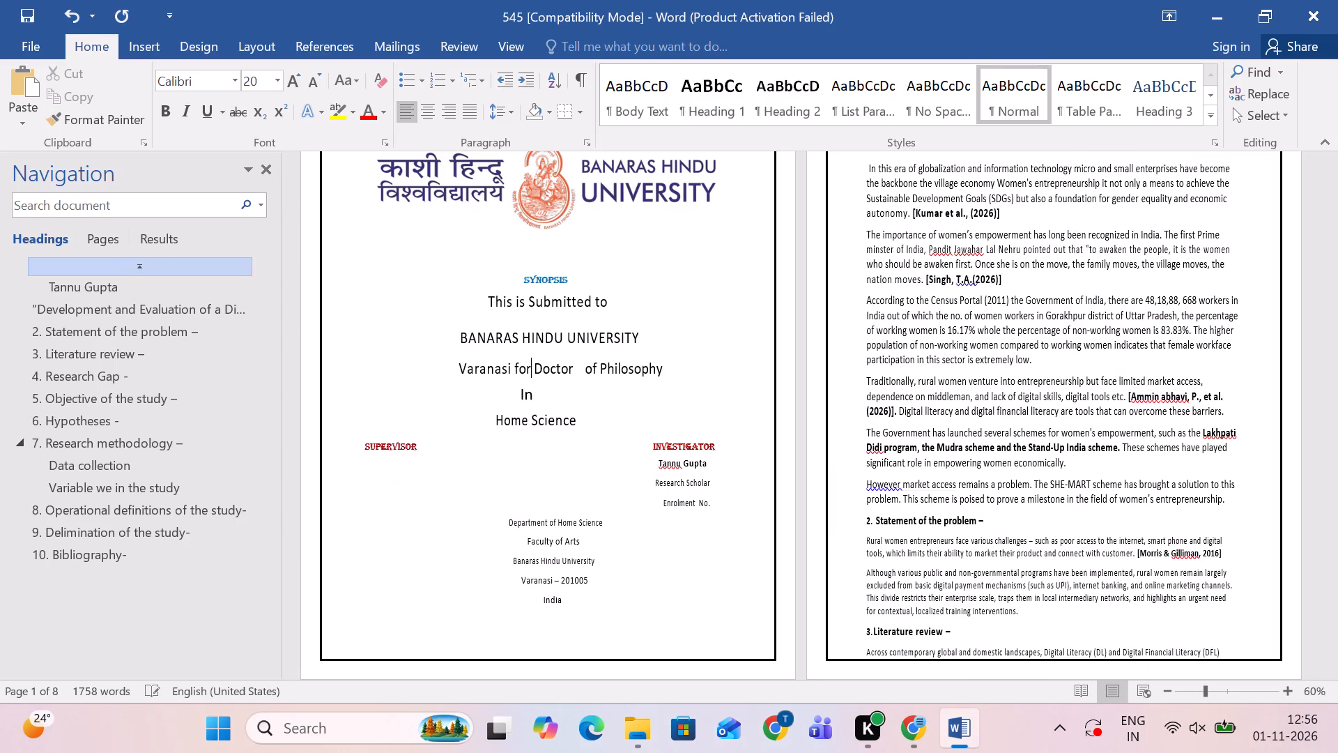
pyautogui.press('BackSpace')
pyautogui.press('BackSpace')
pyautogui.press('BackSpace')
pyautogui.press('BackSpace')
pyautogui.press('BackSpace')
pyautogui.press('BackSpace')
pyautogui.press('BackSpace')
pyautogui.press('BackSpace')
pyautogui.press('BackSpace')
pyautogui.press('BackSpace')
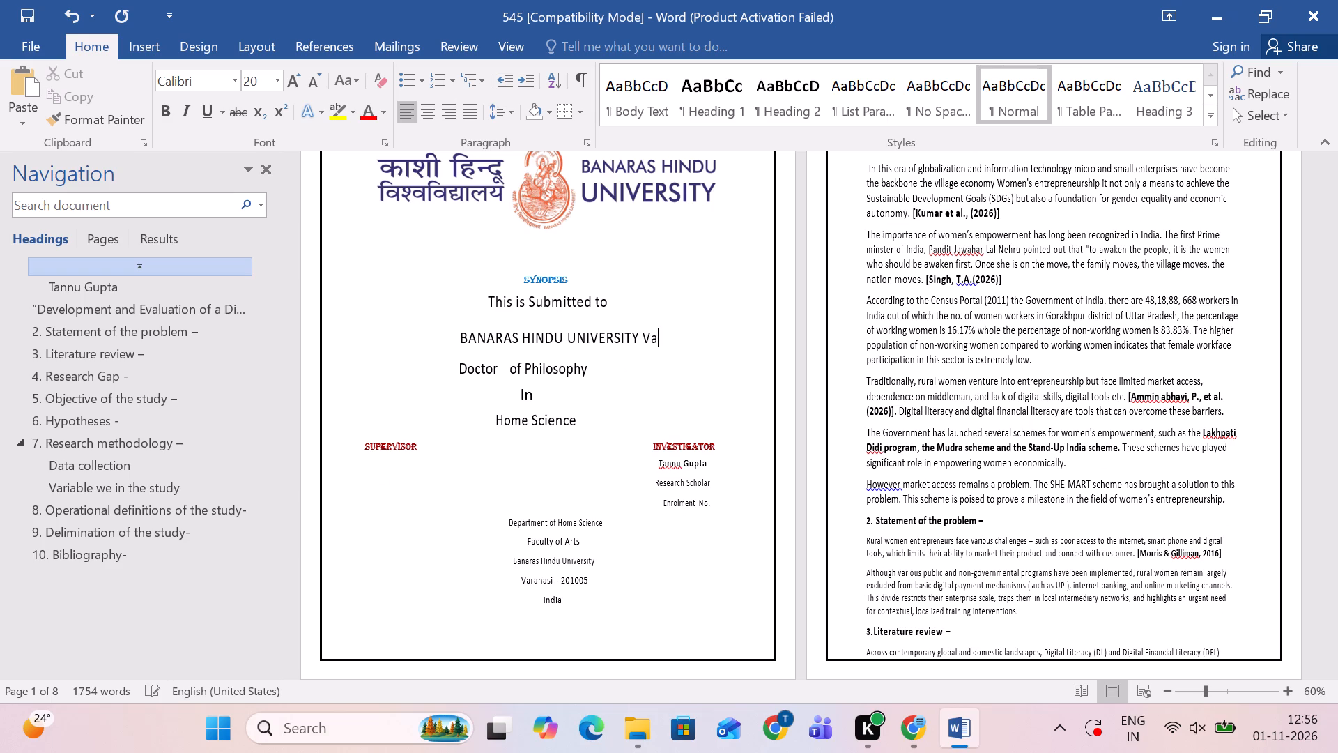
pyautogui.press('BackSpace')
pyautogui.press('BackSpace')
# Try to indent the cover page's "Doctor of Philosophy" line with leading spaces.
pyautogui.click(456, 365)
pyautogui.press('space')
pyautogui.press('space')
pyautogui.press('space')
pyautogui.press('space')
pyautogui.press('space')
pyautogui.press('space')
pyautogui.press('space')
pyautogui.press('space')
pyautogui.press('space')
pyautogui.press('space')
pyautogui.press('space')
# Delete the word "Doctor" from the cover page's "Doctor of Philosophy" line.
pyautogui.click(512, 374)
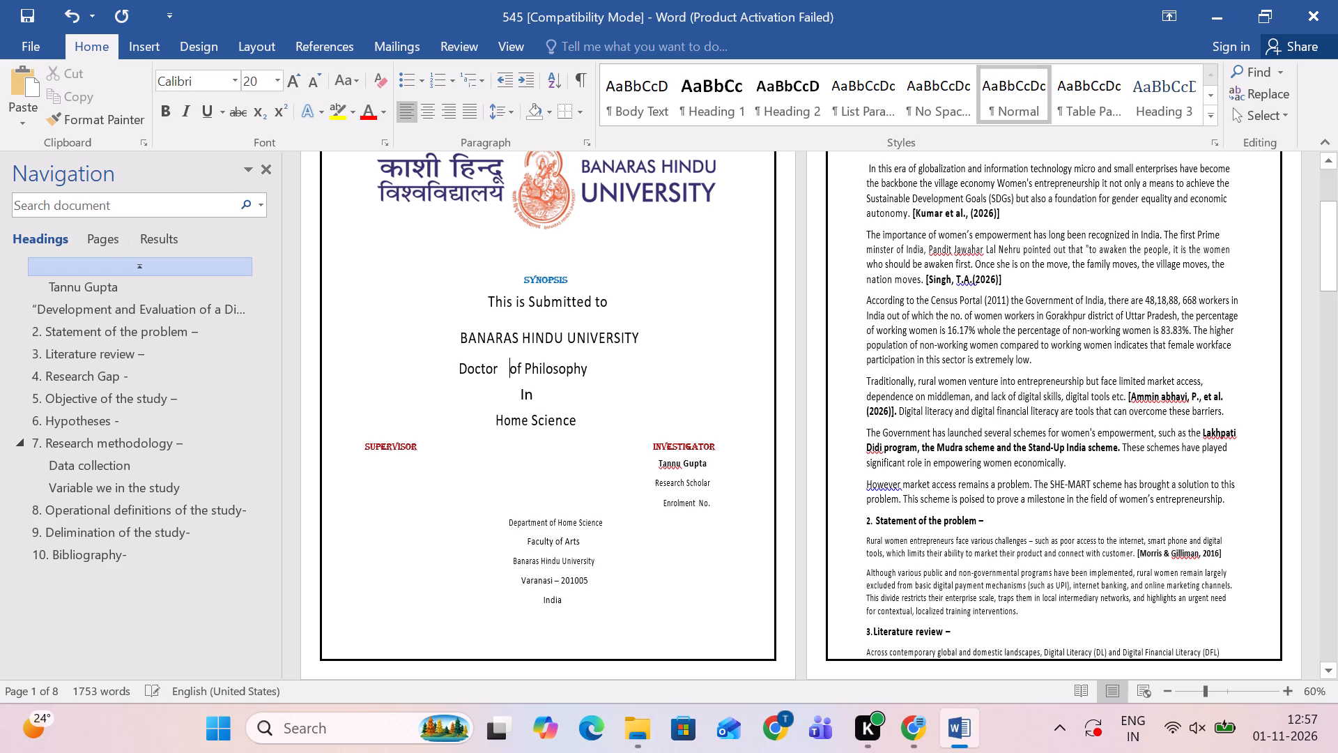
pyautogui.click(498, 363)
pyautogui.press('BackSpace')
pyautogui.press('BackSpace')
pyautogui.press('BackSpace')
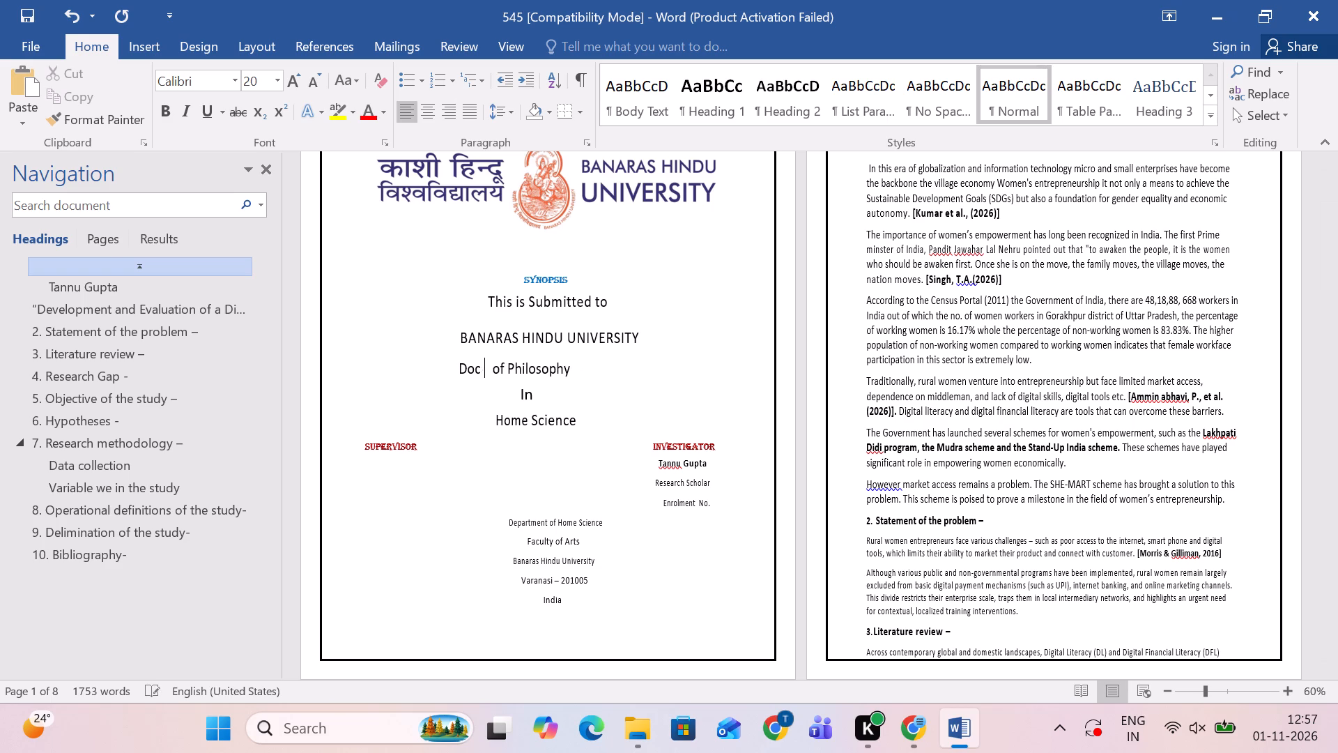
pyautogui.press('BackSpace')
pyautogui.press('BackSpace')
pyautogui.press('BackSpace')
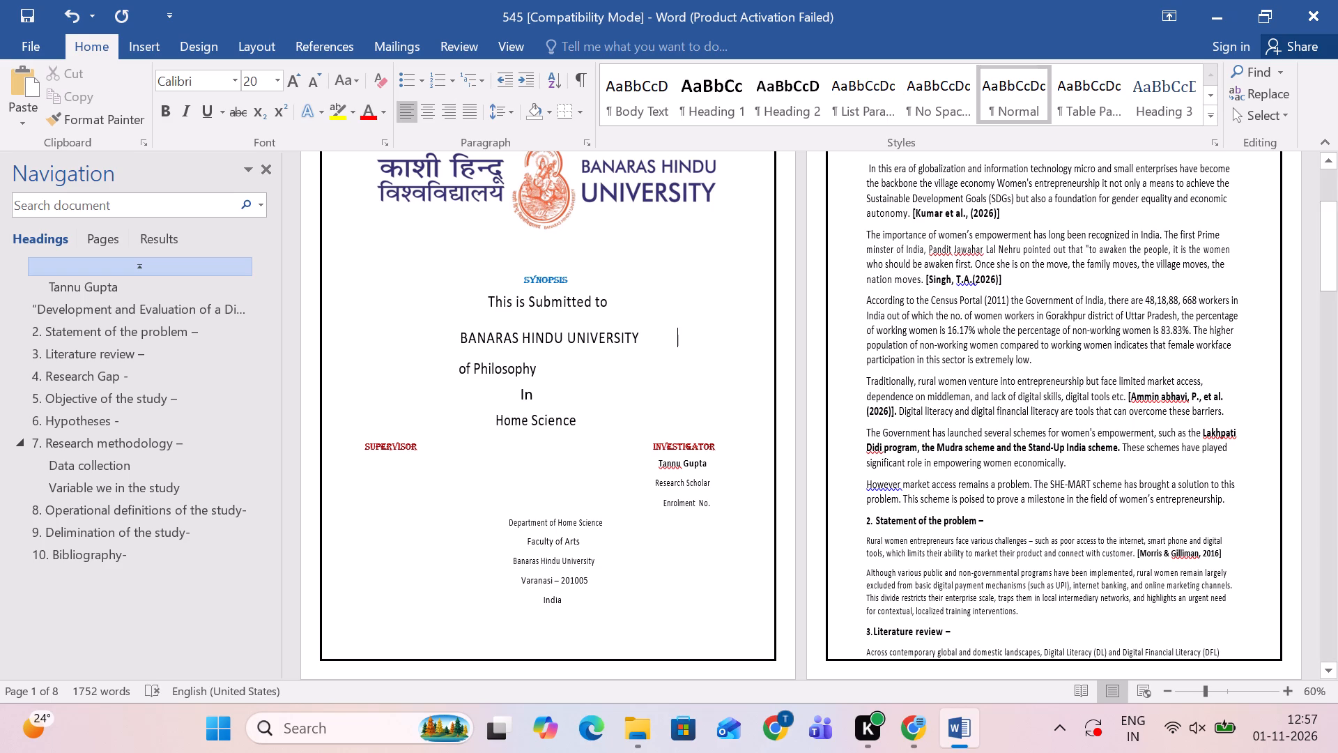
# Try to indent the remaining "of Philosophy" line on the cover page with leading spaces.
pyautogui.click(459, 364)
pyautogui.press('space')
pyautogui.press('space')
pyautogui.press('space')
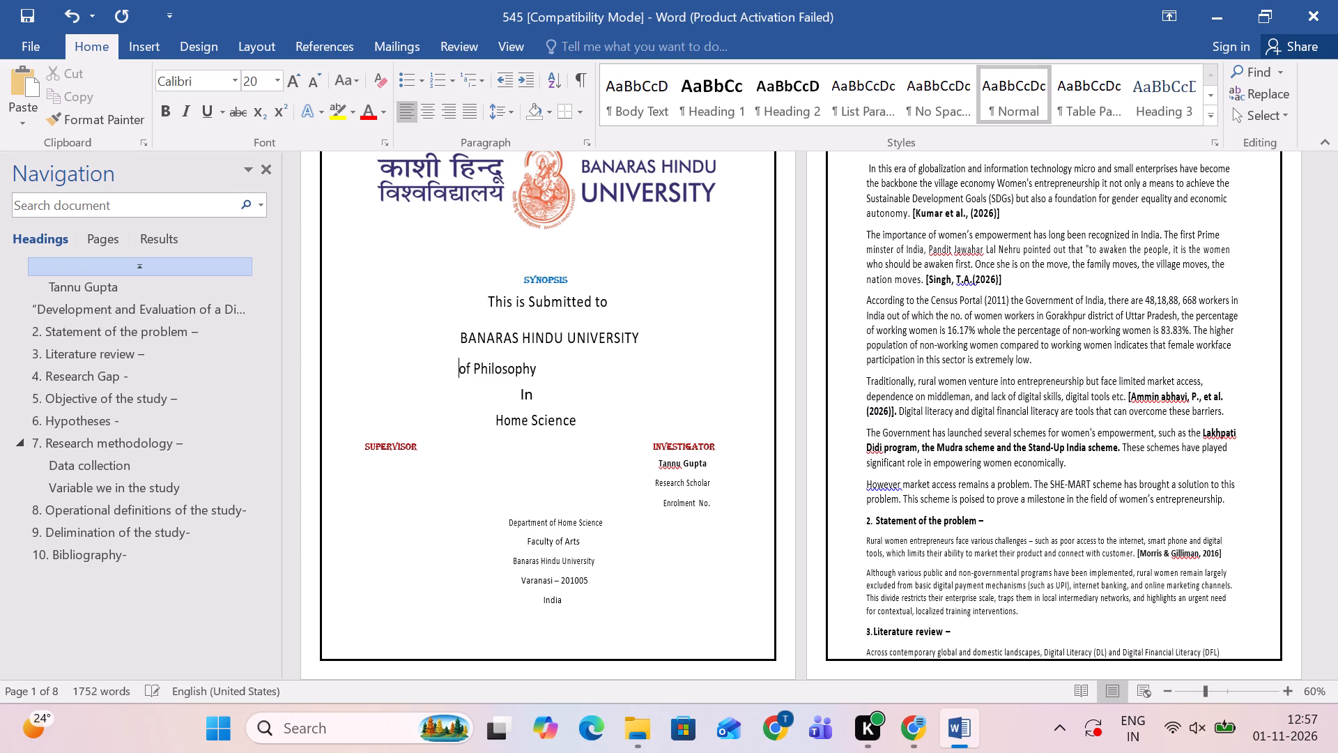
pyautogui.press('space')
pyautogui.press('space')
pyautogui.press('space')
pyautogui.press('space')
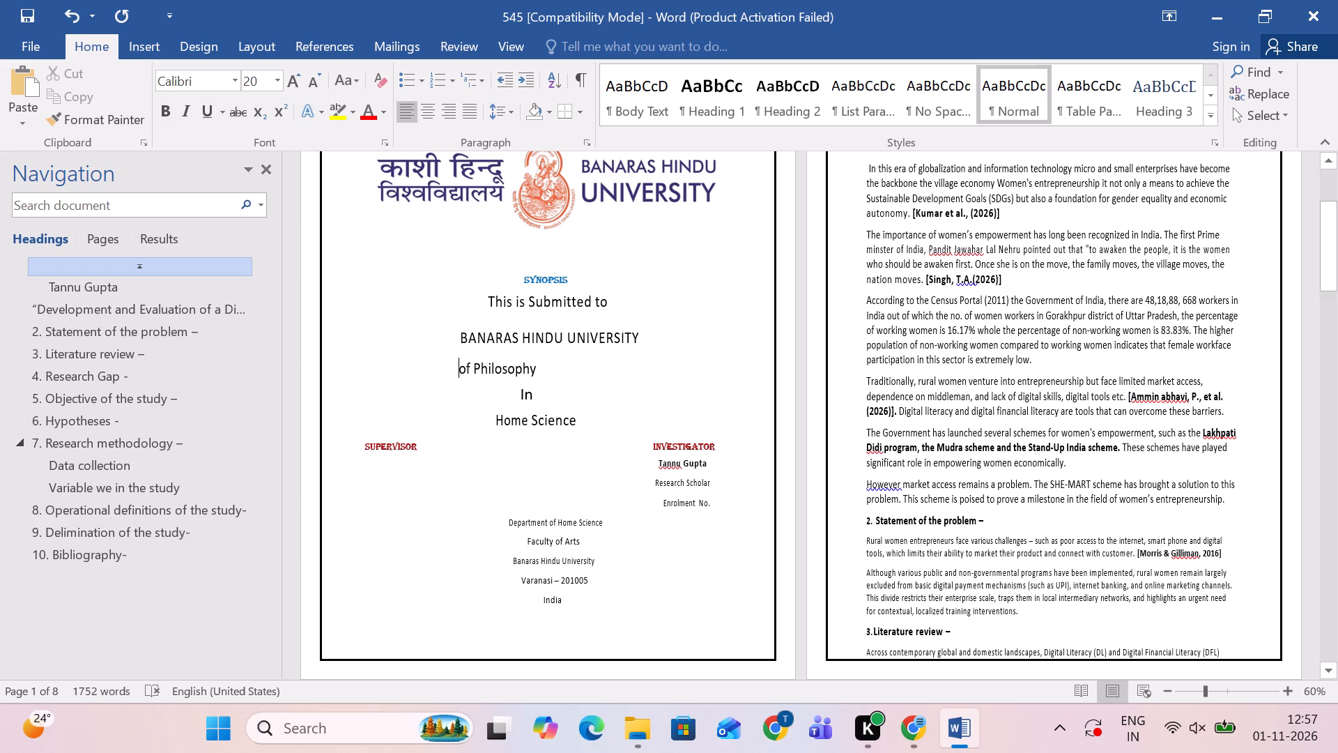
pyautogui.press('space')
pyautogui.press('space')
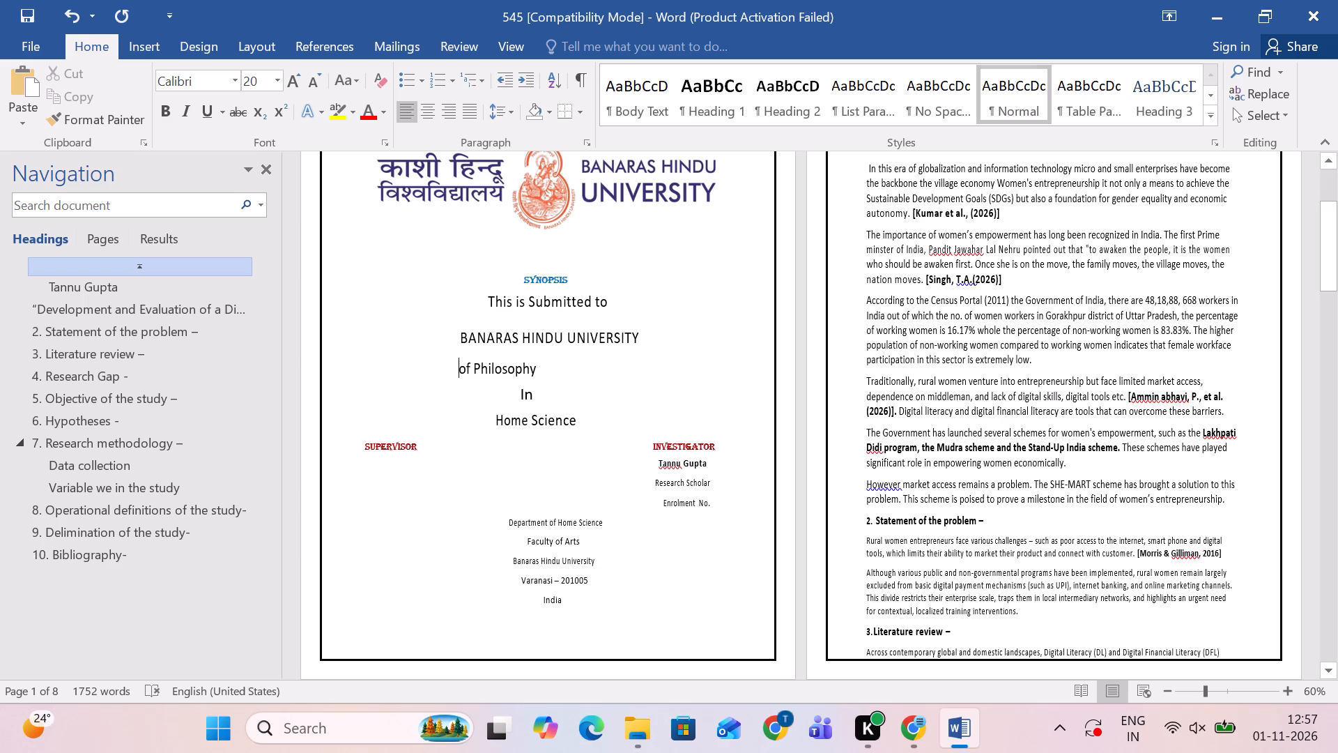
# Delete the "of Philosophy" line from the cover page so "In" directly follows "BANARAS HINDU UNIVERSITY".
pyautogui.doubleClick(551, 369)
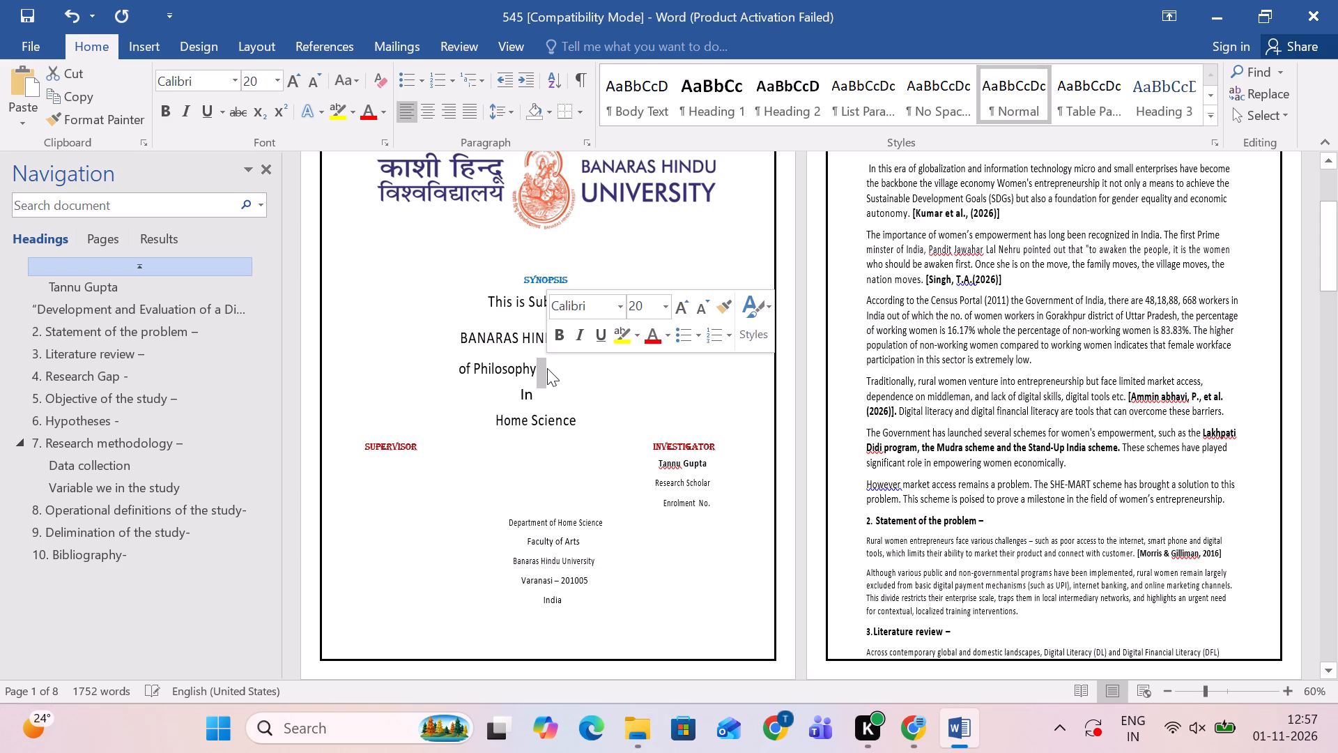
pyautogui.click(541, 365)
pyautogui.press('BackSpace')
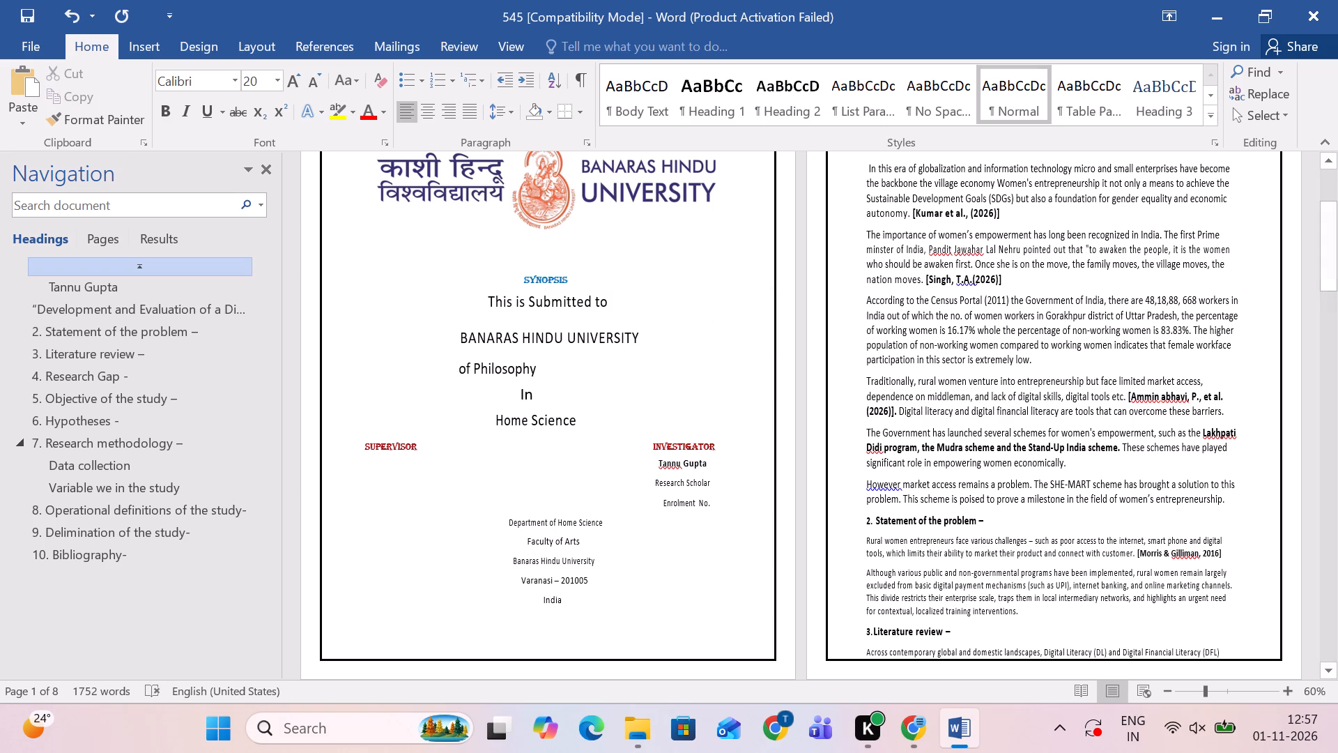
pyautogui.press('BackSpace')
pyautogui.press('BackSpace')
pyautogui.press('BackSpace')
pyautogui.press('BackSpace')
pyautogui.press('BackSpace')
pyautogui.press('BackSpace')
pyautogui.press('BackSpace')
pyautogui.press('BackSpace')
pyautogui.press('BackSpace')
pyautogui.press('BackSpace')
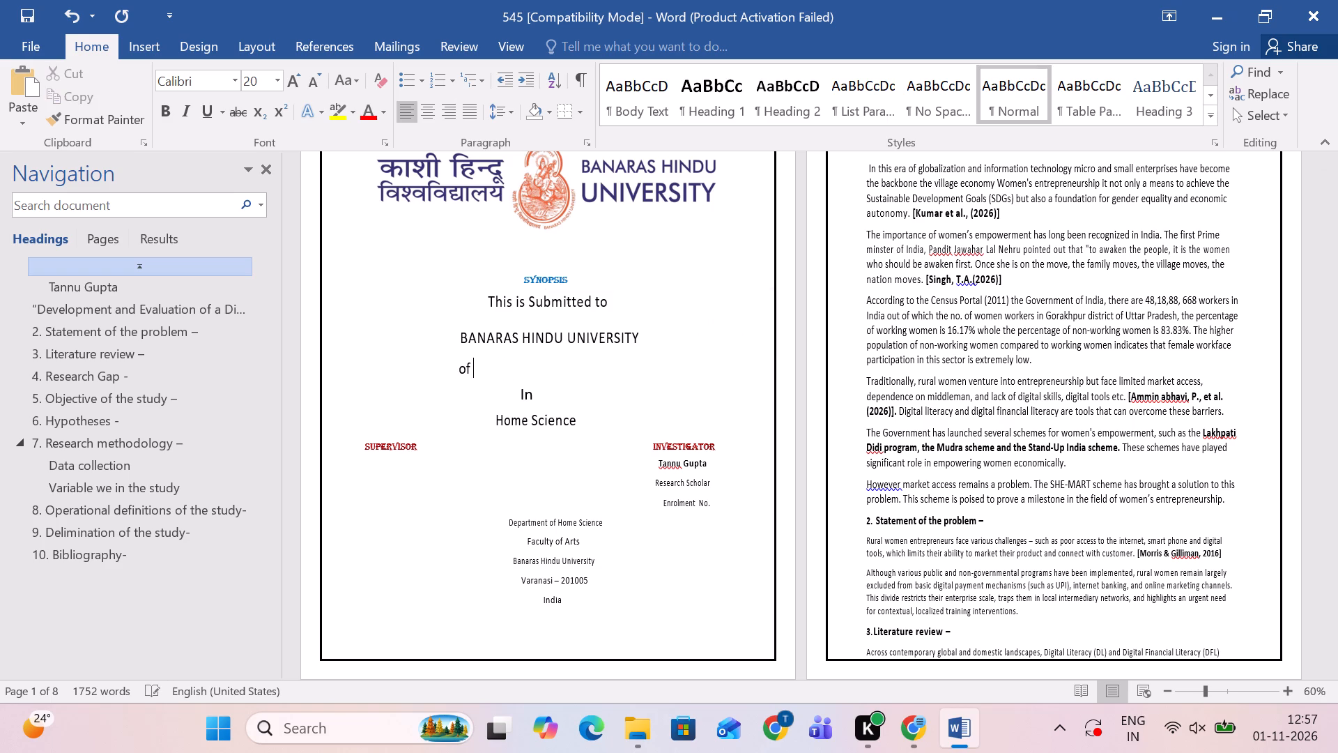
pyautogui.press('BackSpace')
pyautogui.press('BackSpace')
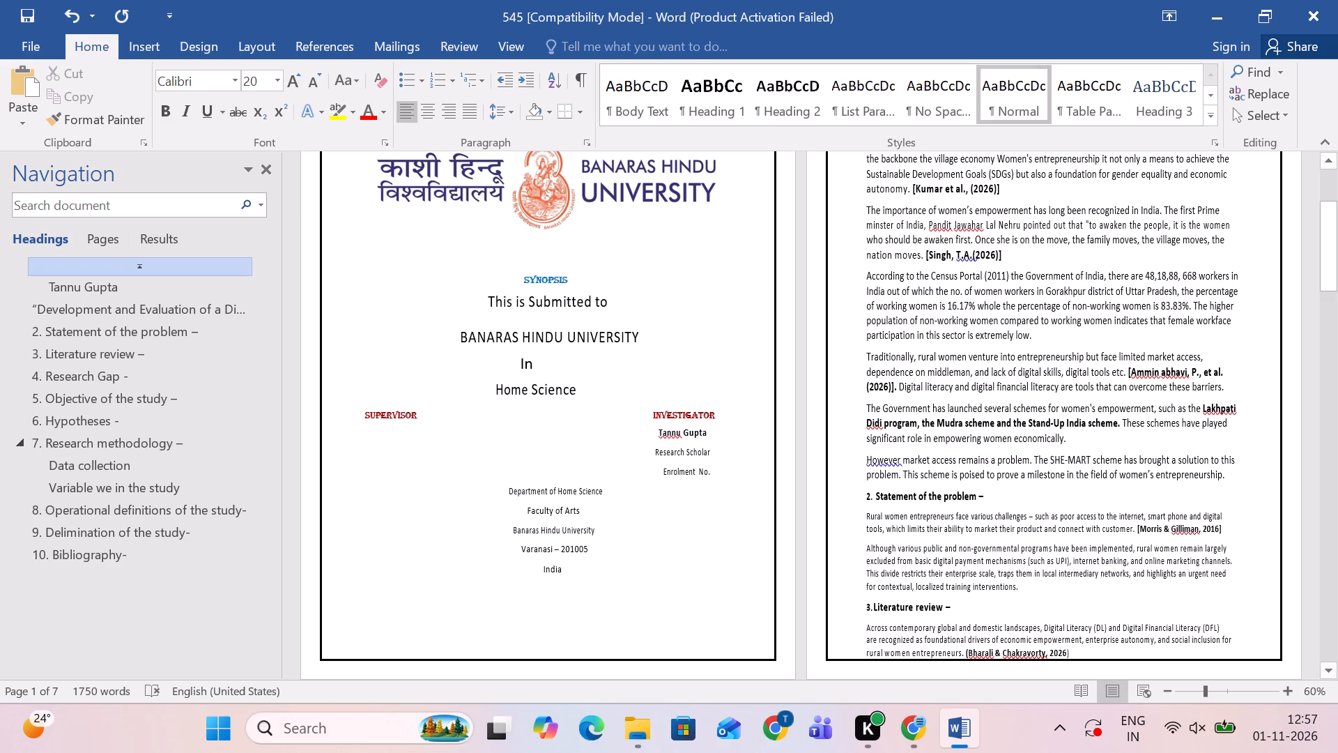
# Look through the pages after the cover, from the literature review to the research methodology.
pyautogui.click(657, 332)
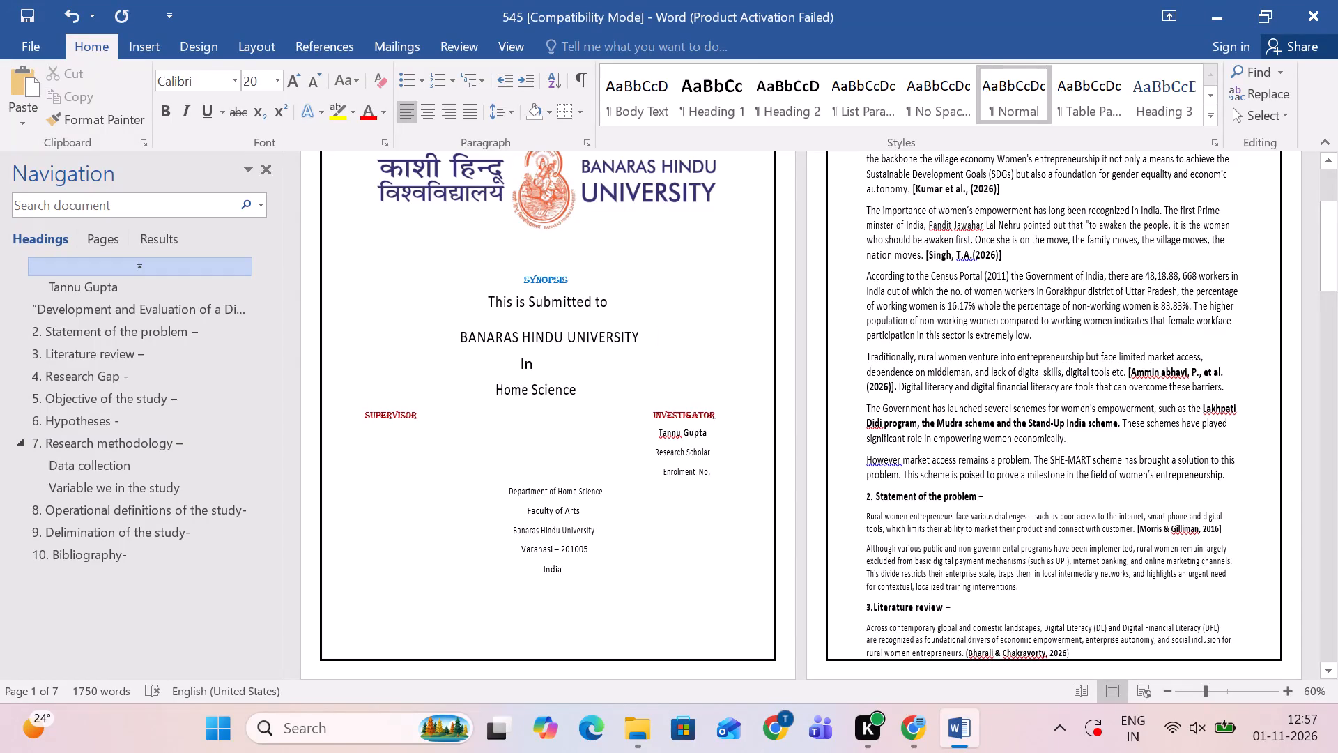
pyautogui.scroll(-5, 631, 374)
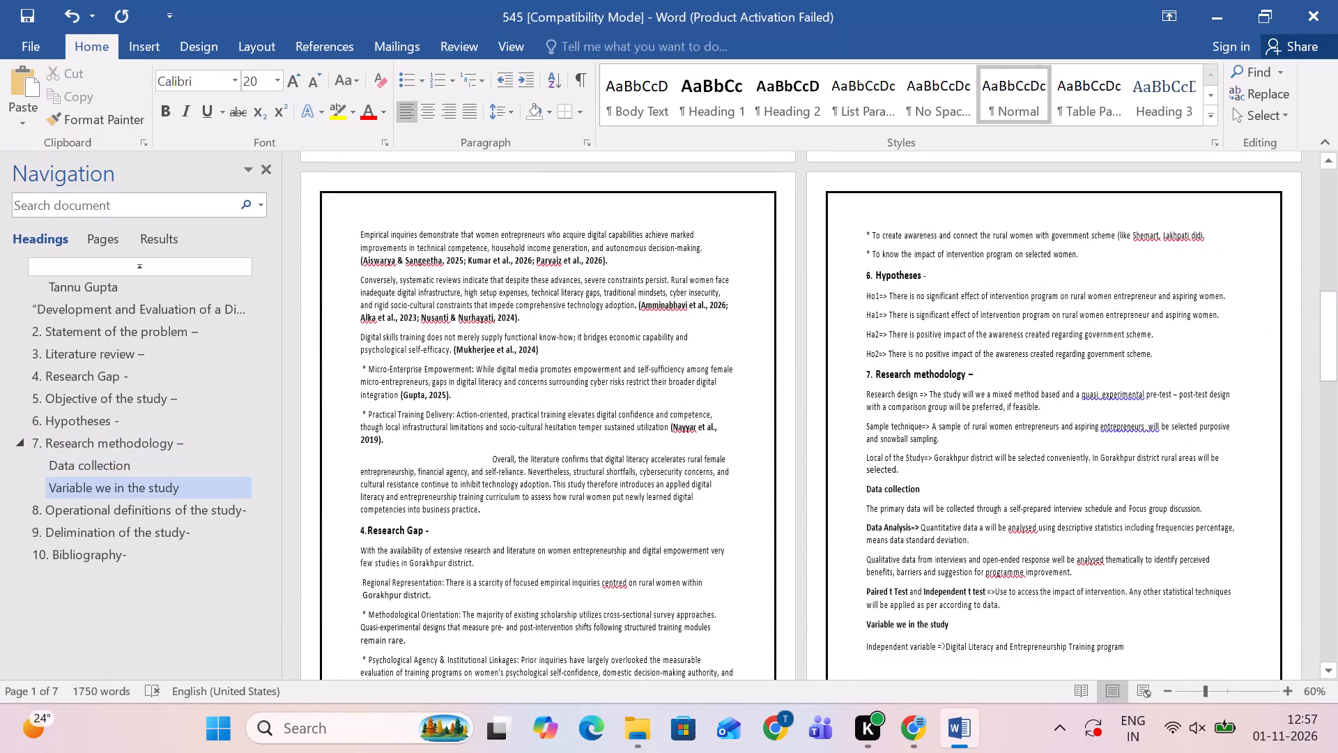
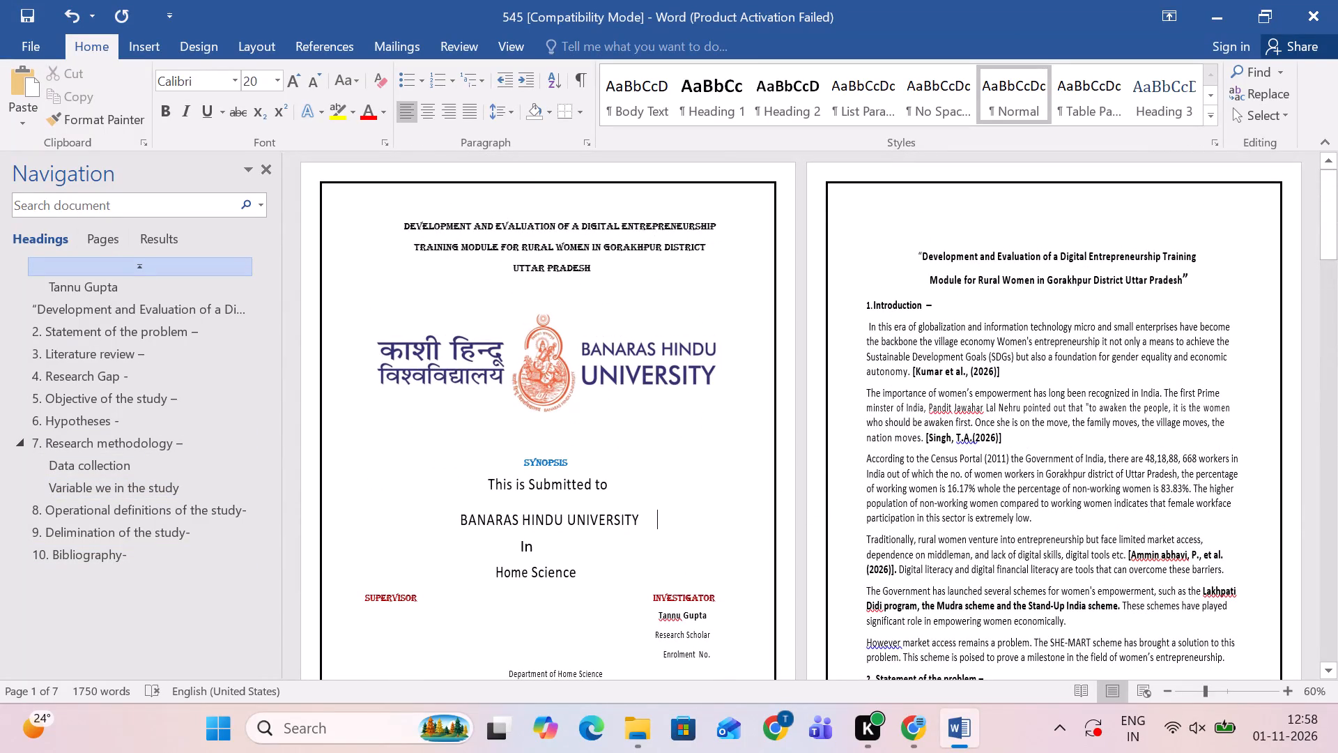
# Extend the cover page's "This is Submitted to" line with the words "For The Degree of".
pyautogui.click(514, 539)
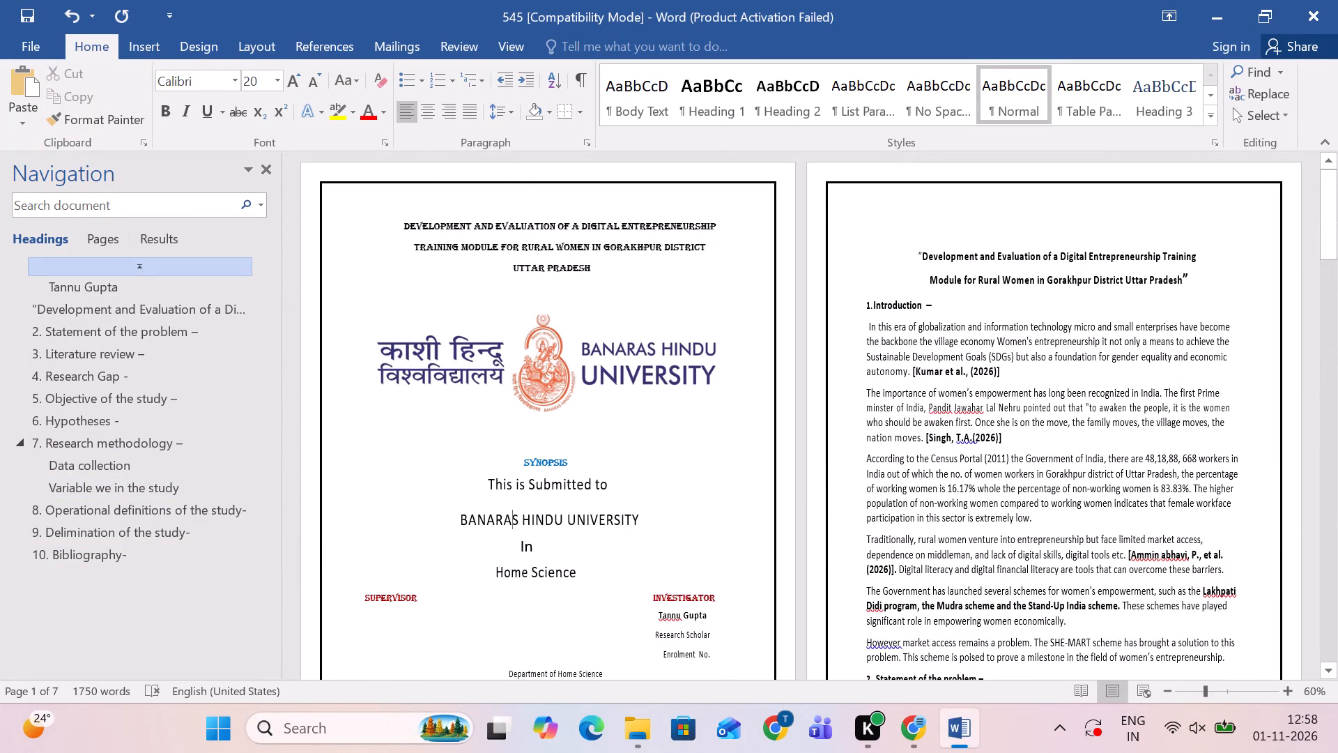
pyautogui.click(638, 515)
pyautogui.click(622, 490)
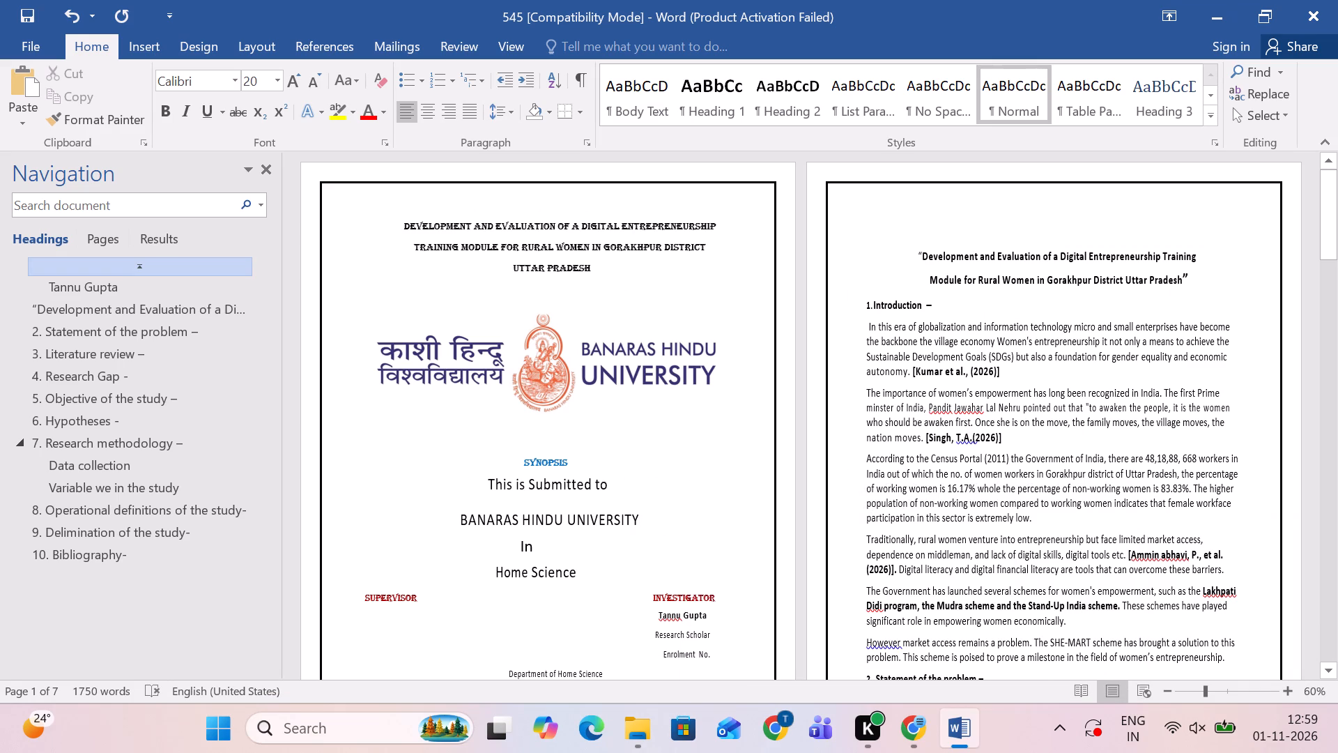
pyautogui.press('space')
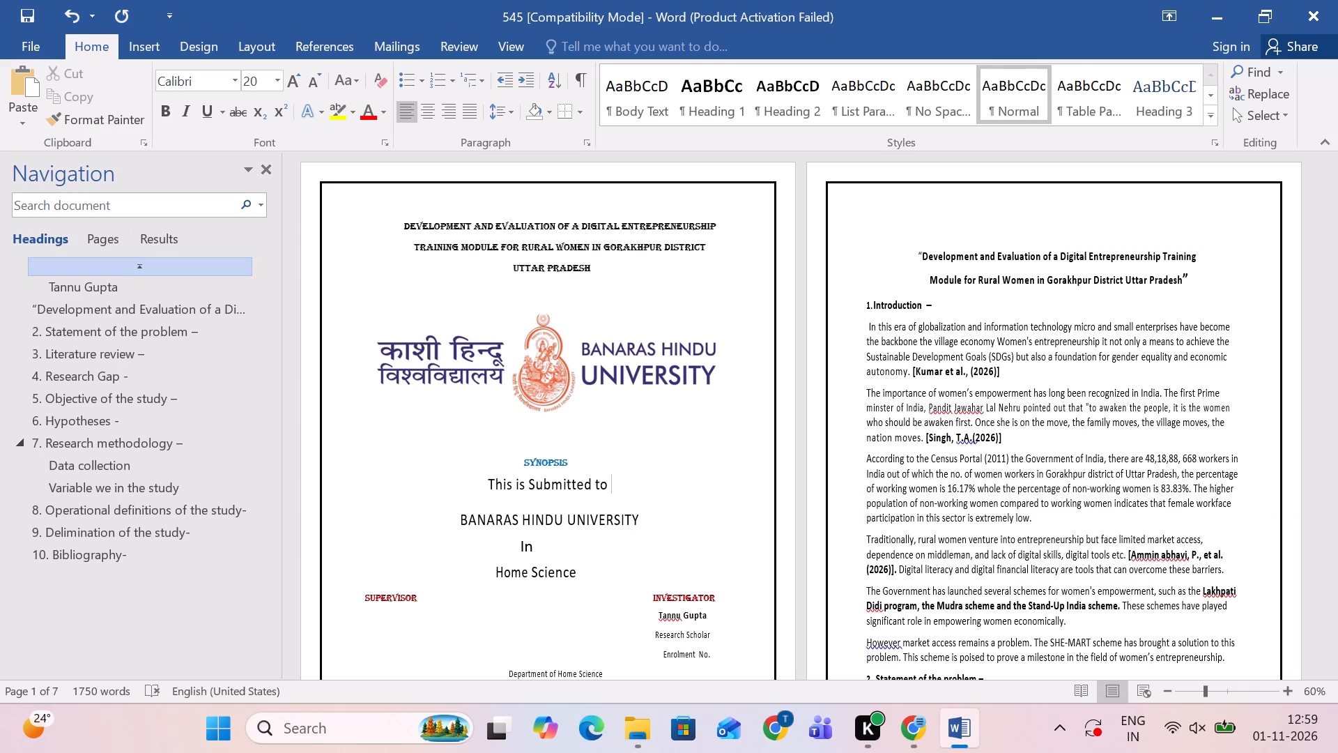
pyautogui.write('For Th')
pyautogui.write('e')
pyautogui.press('space')
pyautogui.write('Degree')
pyautogui.press('space')
pyautogui.hotkey('shift', 'o')
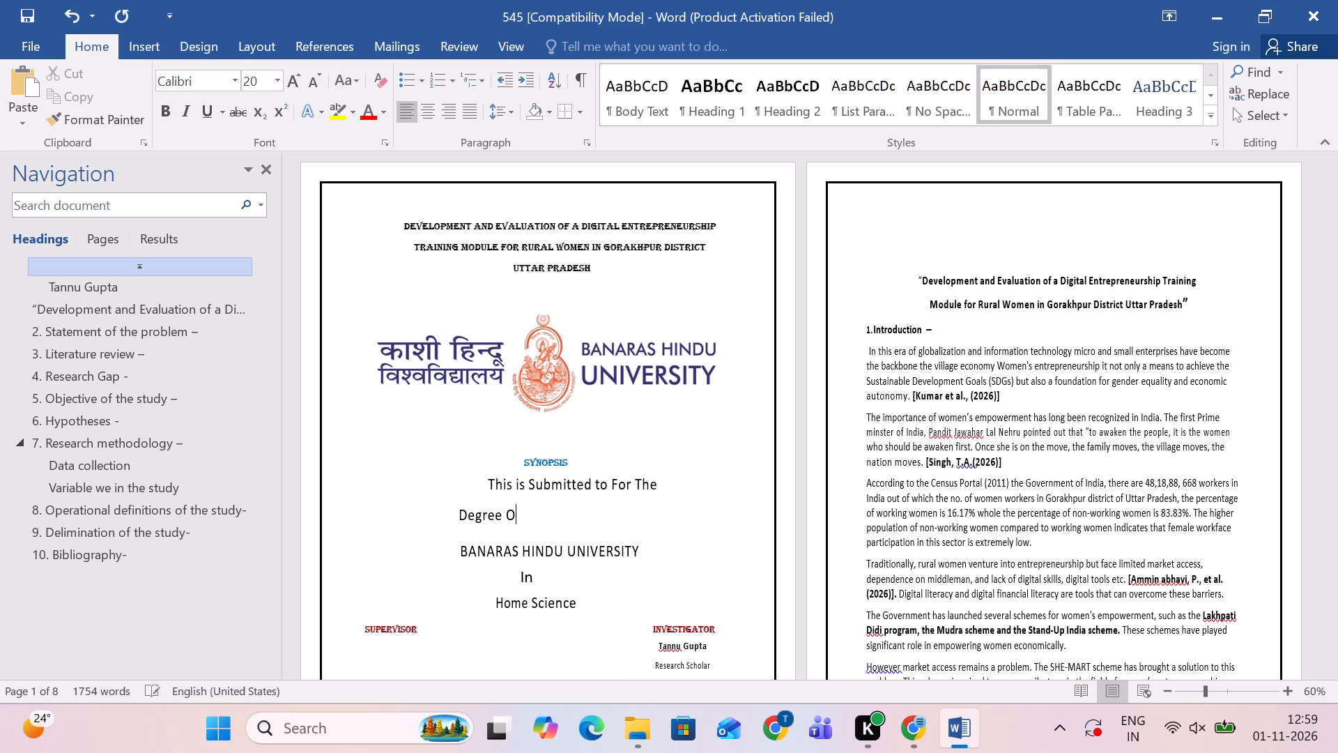
pyautogui.press('BackSpace')
pyautogui.write('of')
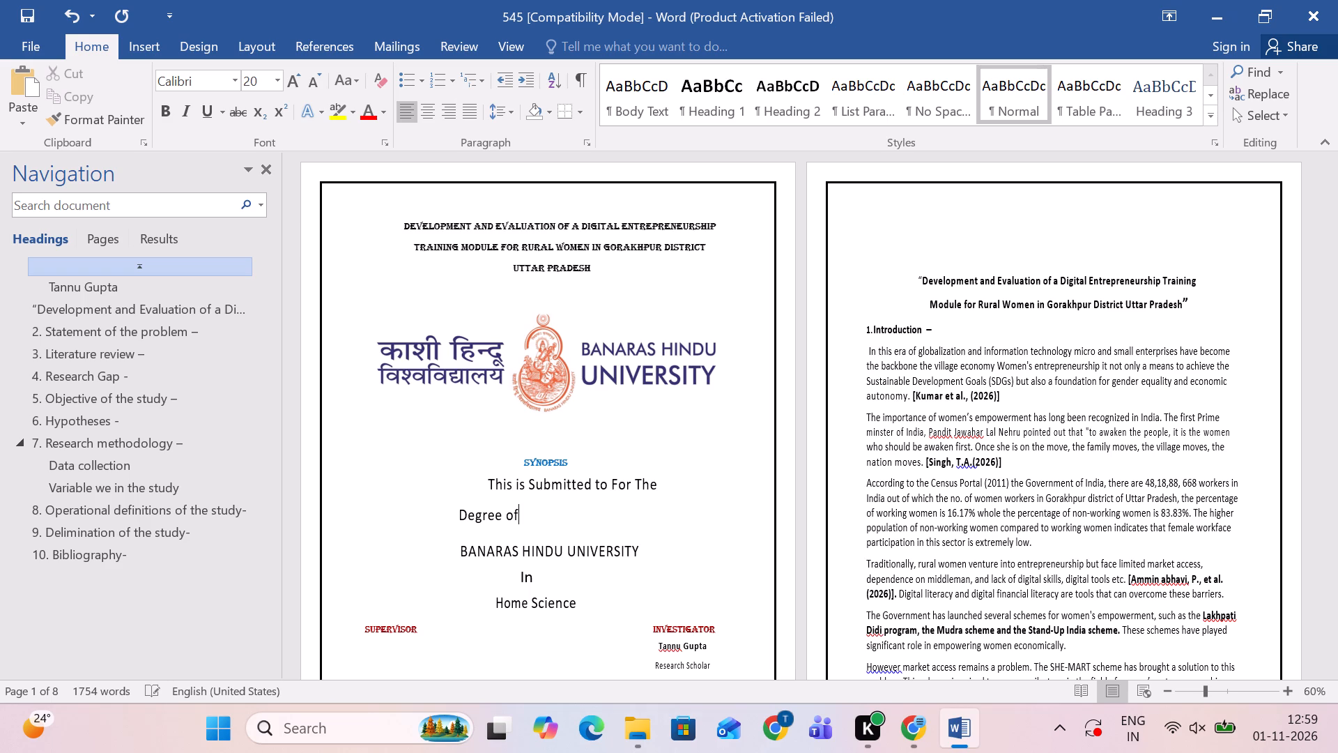
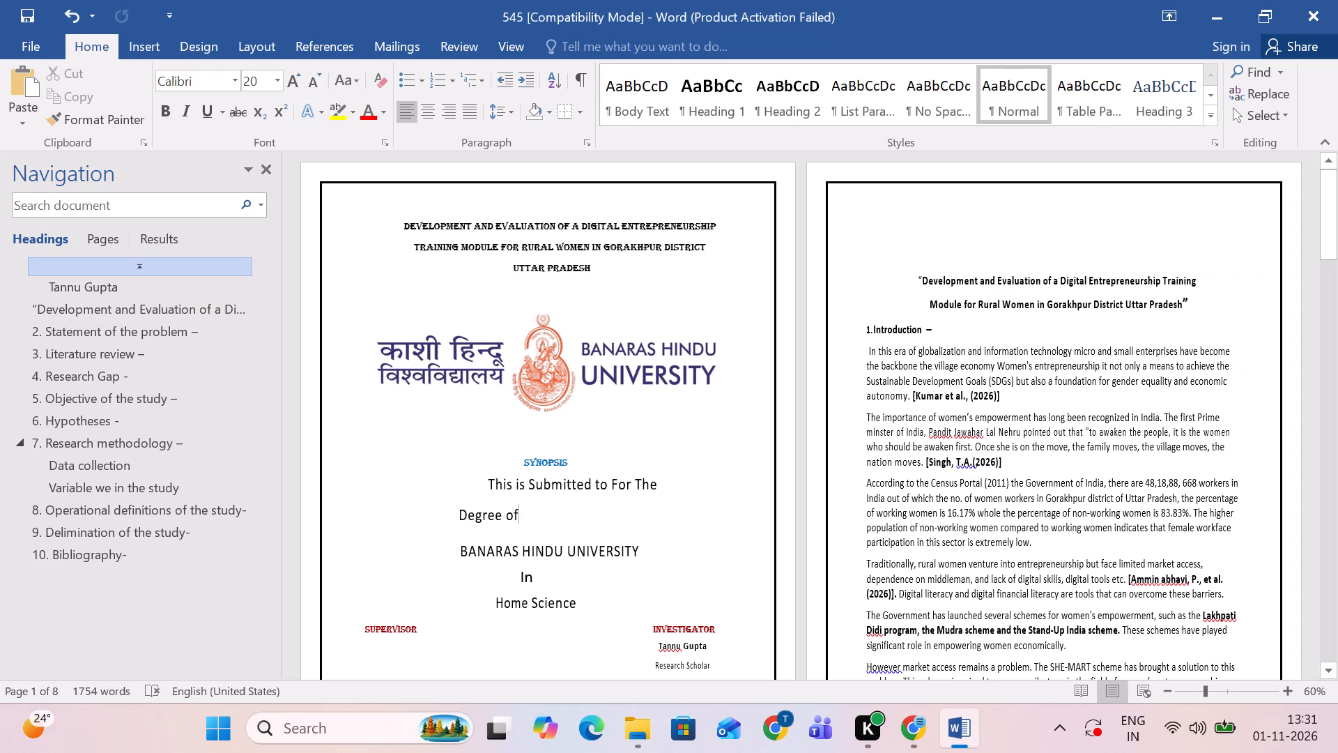
# Close the synopsis document 545 after looking over its pages.
pyautogui.scroll(-3, 755, 494)
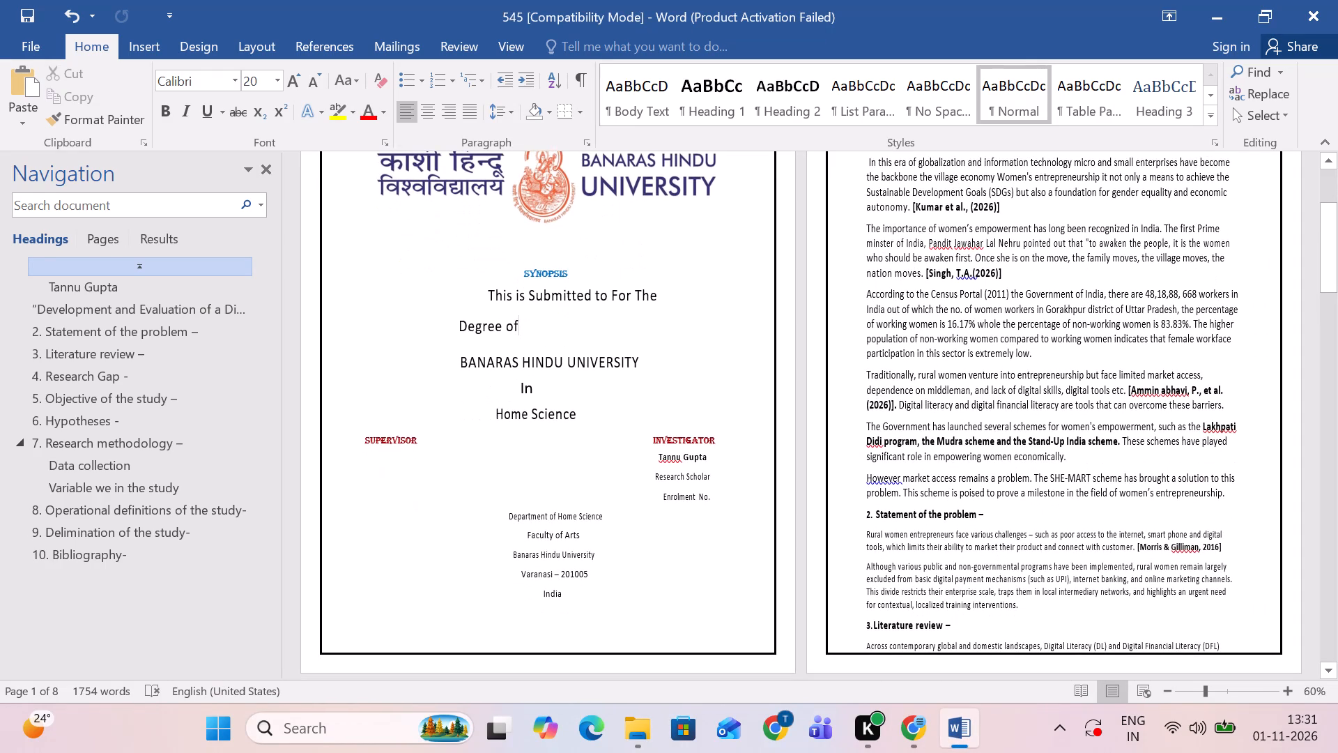
pyautogui.scroll(-2, 755, 494)
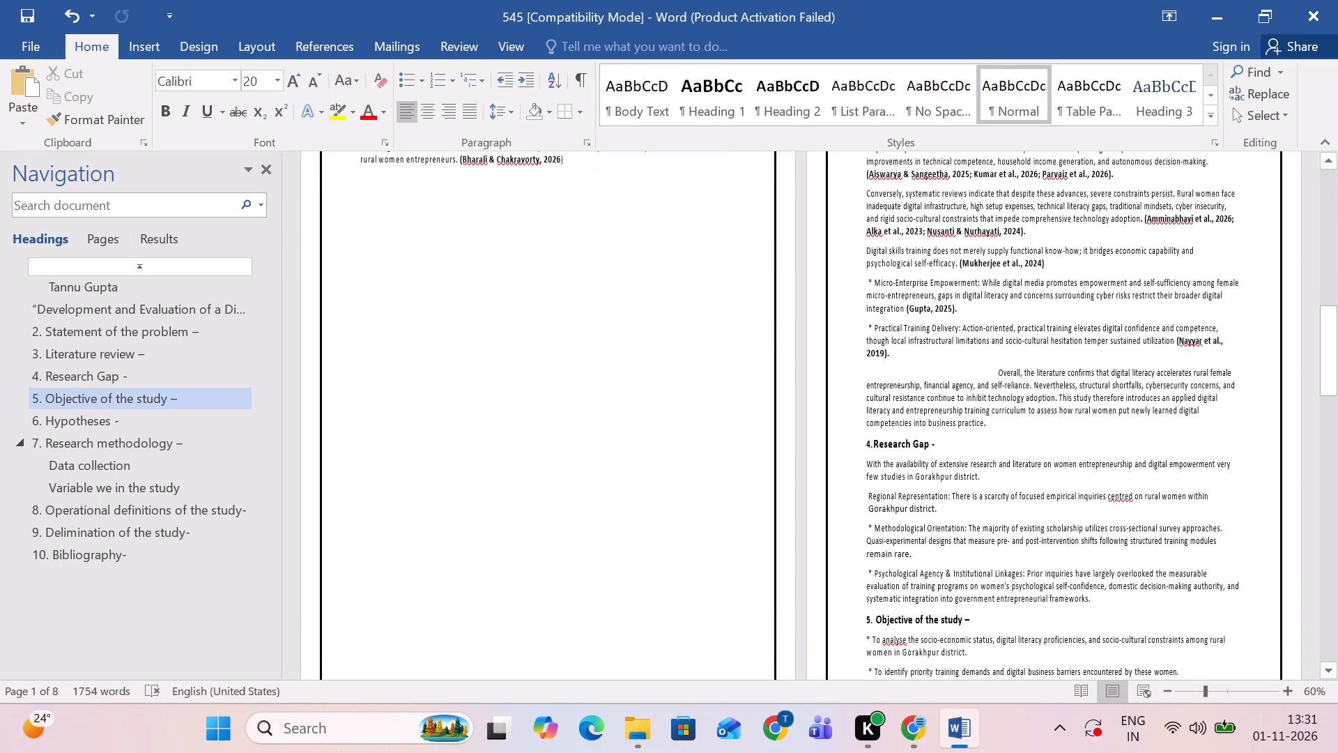
pyautogui.scroll(-1, 755, 494)
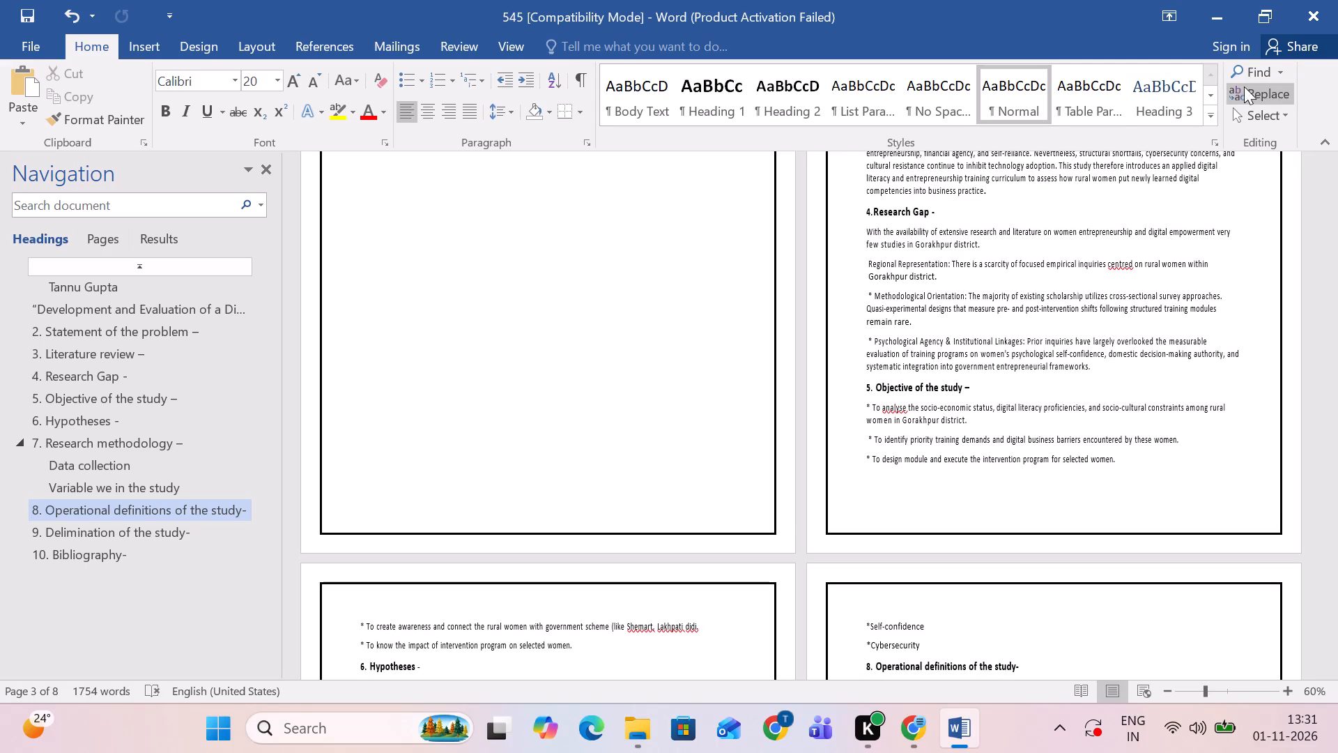
pyautogui.click(1309, 0)
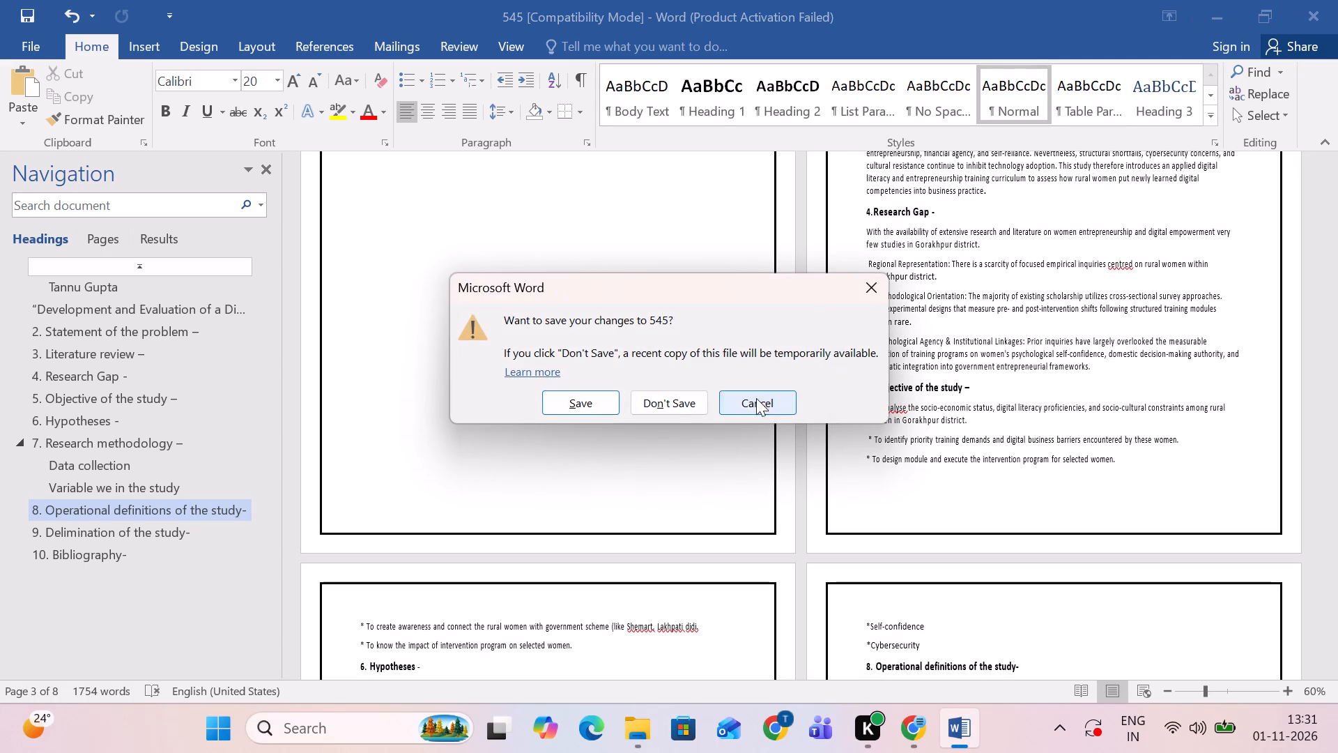